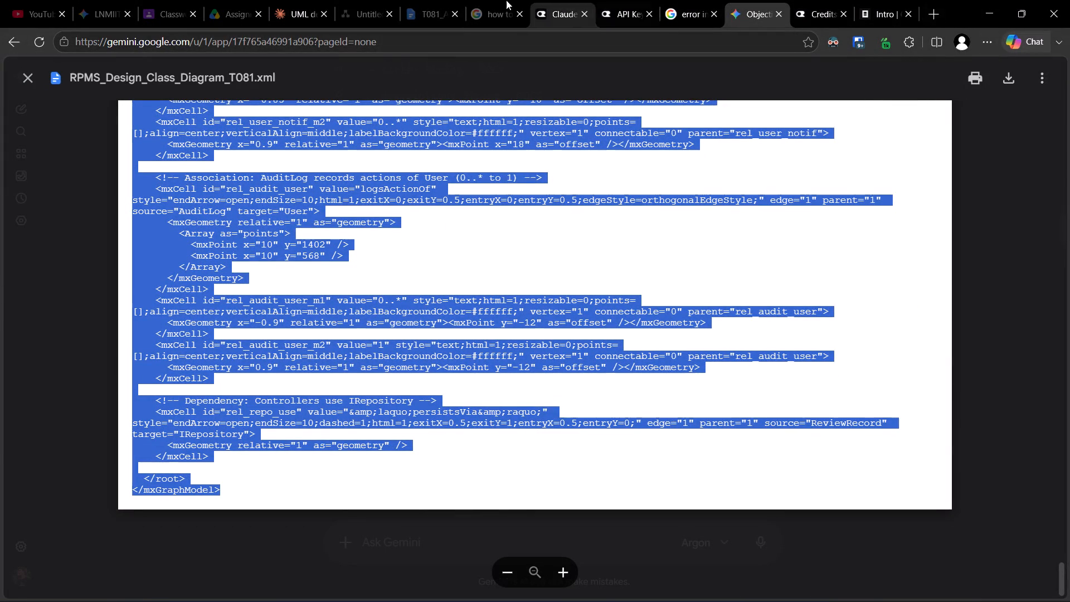
In the diagrams.net Untitled Diagram, replace the whole diagram source with the copied RPMS XML and apply it.
click(371, 0)
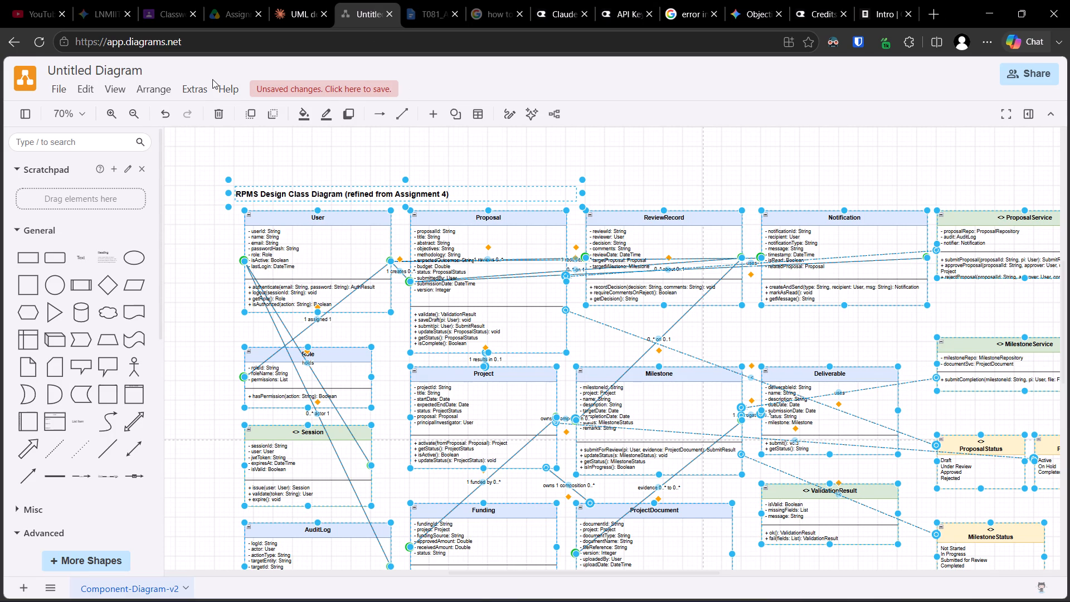
click(212, 79)
click(218, 81)
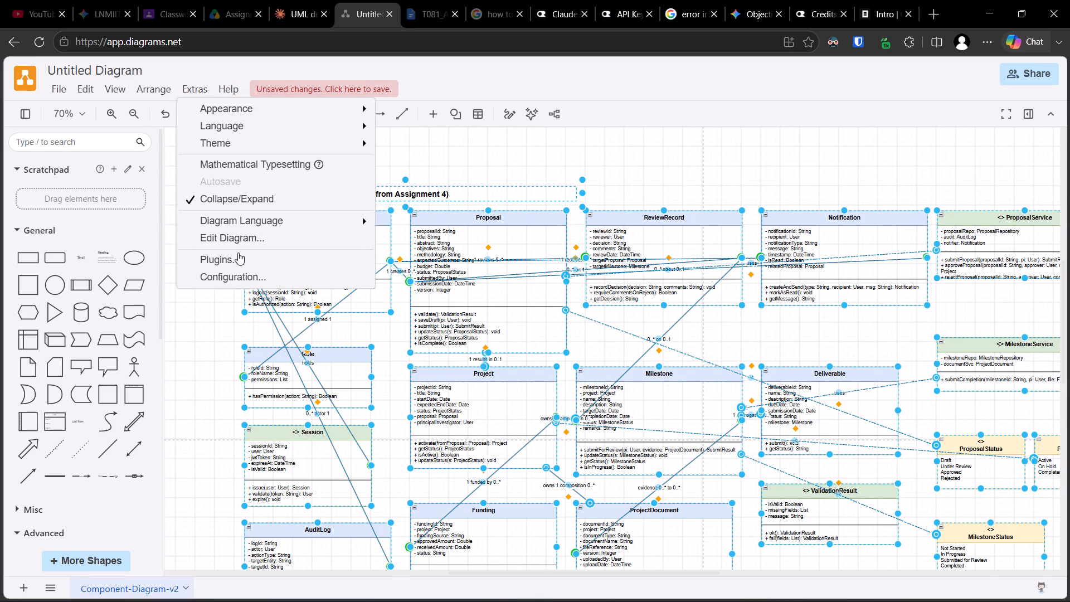
click(260, 234)
click(468, 291)
key(ctrl+a)
key(ctrl+v)
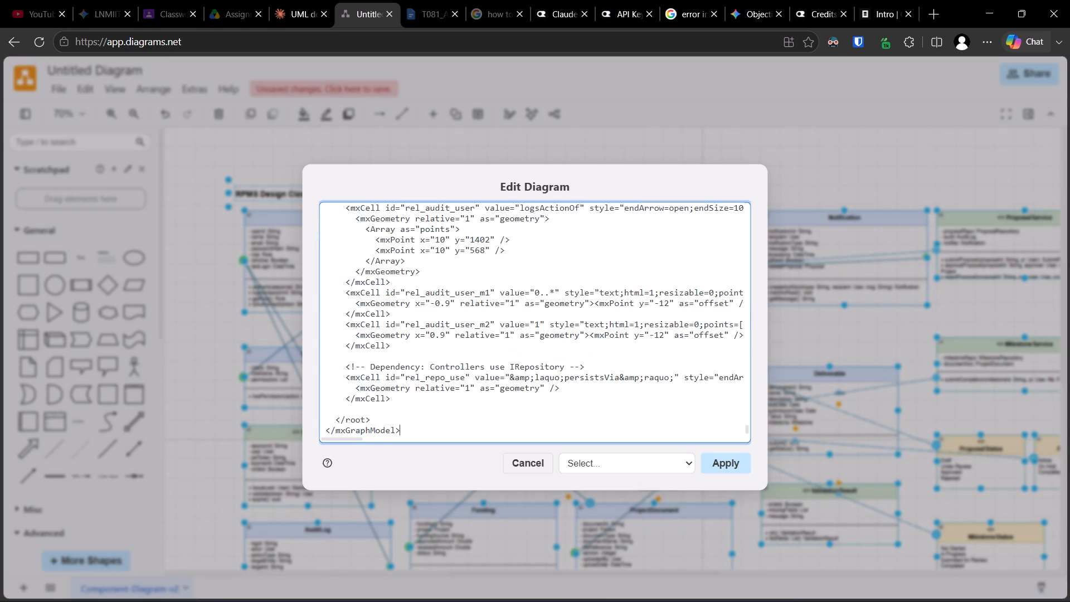
click(731, 465)
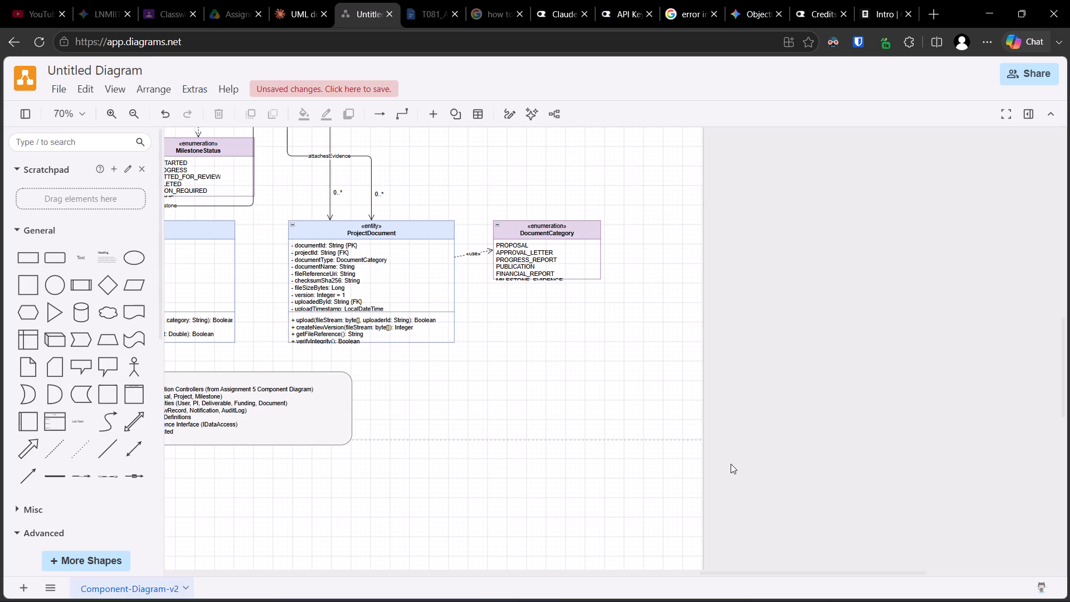
Examine the imported UML design class diagram's layout, from the service interfaces down to the entity and enumeration classes.
scroll(482, 396, right, 5)
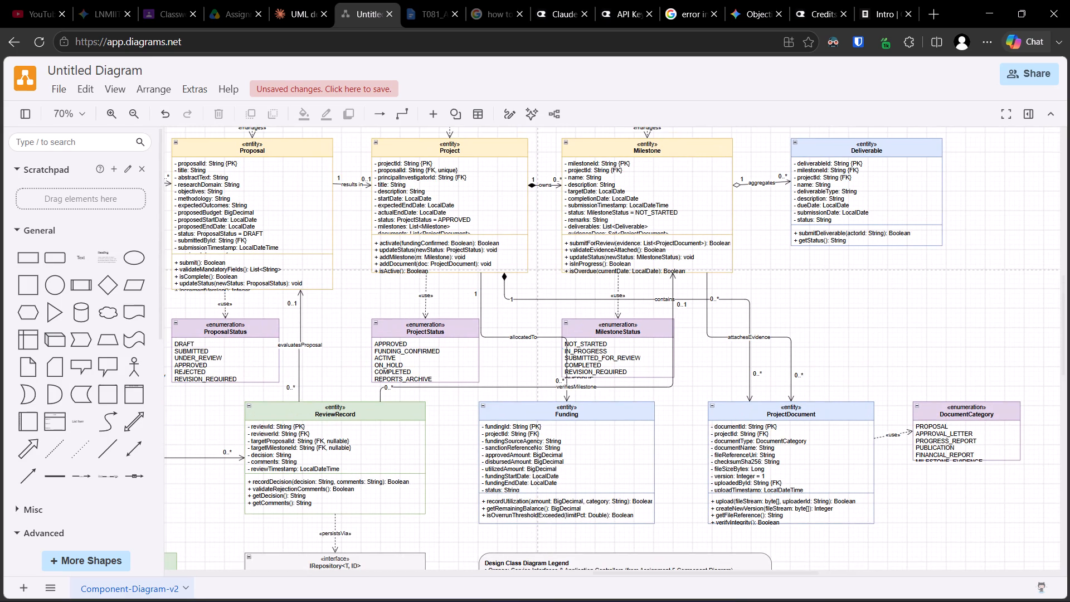
scroll(907, 310, right, 5)
scroll(907, 309, up, 1)
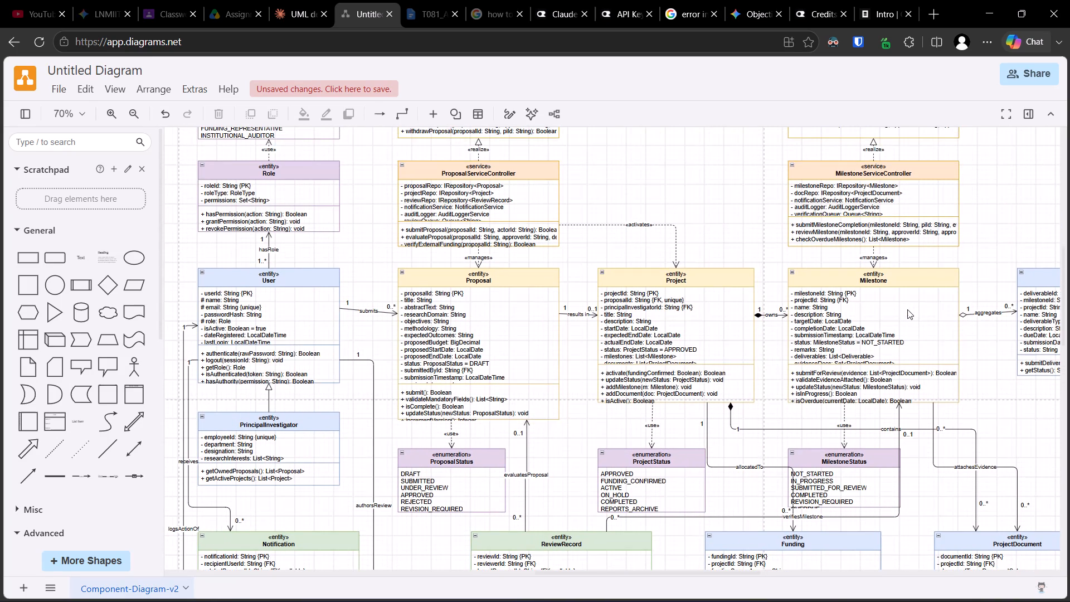
scroll(907, 309, up, 2)
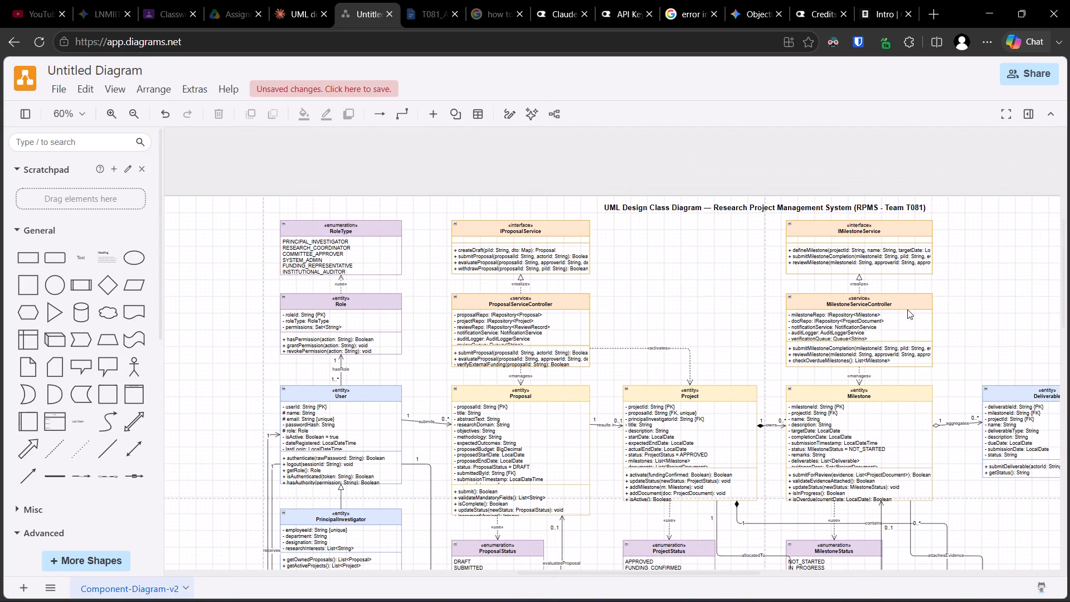
scroll(907, 309, left, 2)
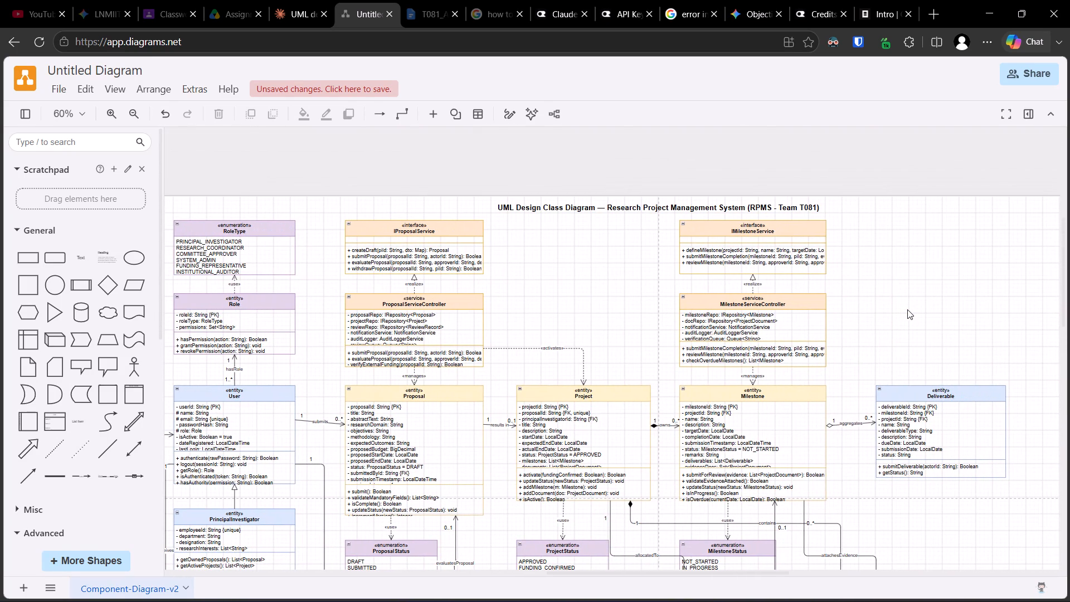
scroll(907, 309, down, 2)
scroll(907, 309, left, 1)
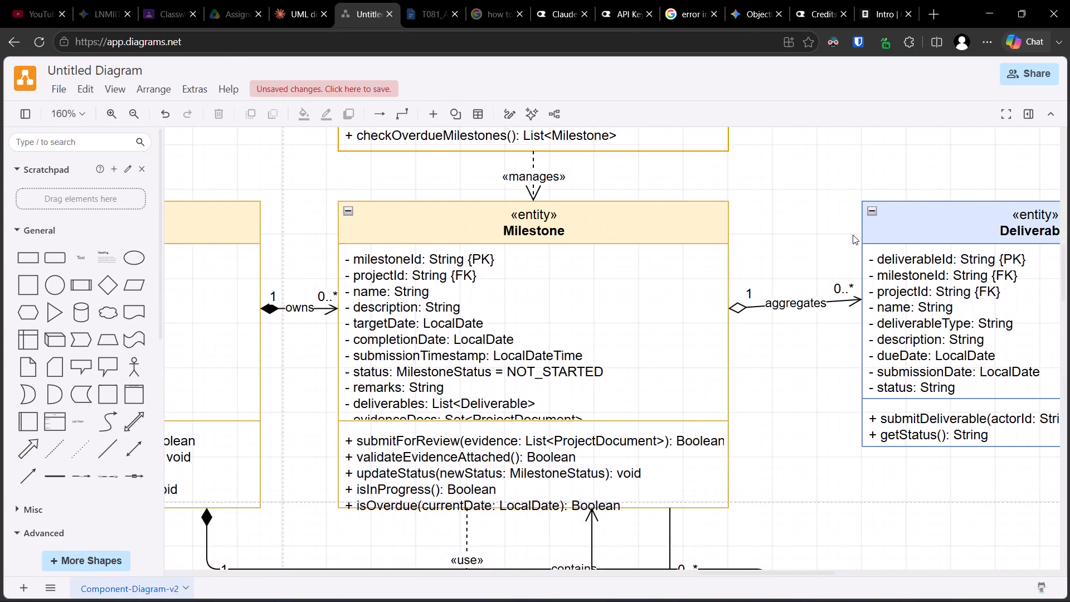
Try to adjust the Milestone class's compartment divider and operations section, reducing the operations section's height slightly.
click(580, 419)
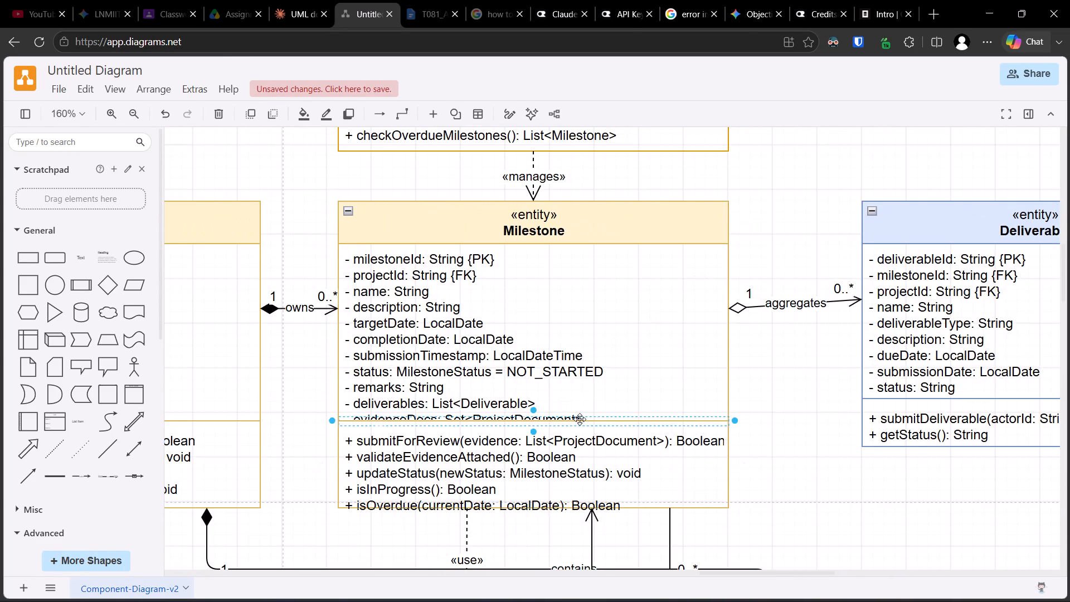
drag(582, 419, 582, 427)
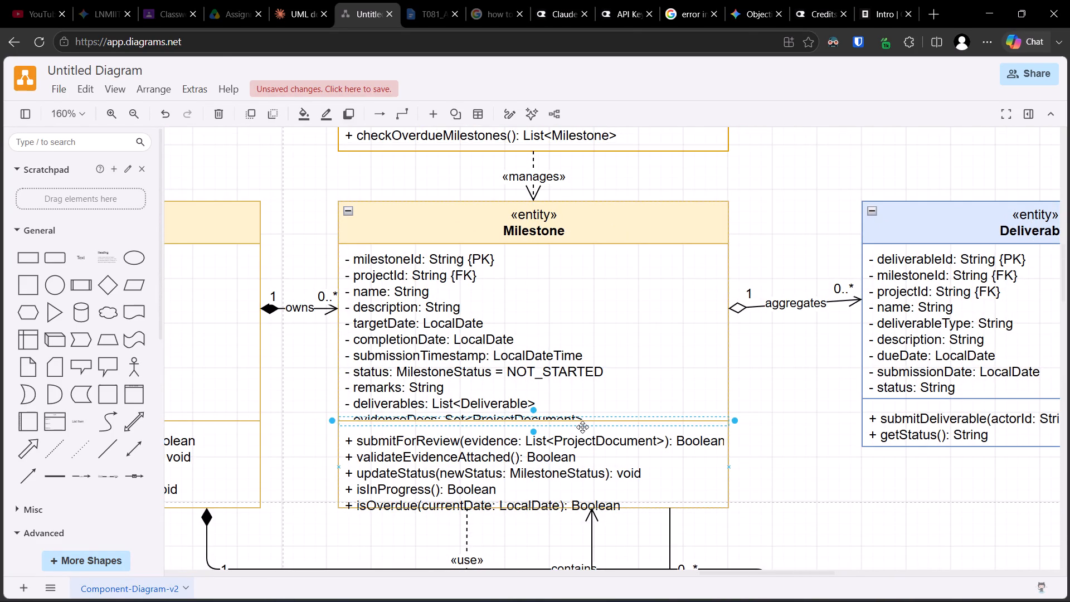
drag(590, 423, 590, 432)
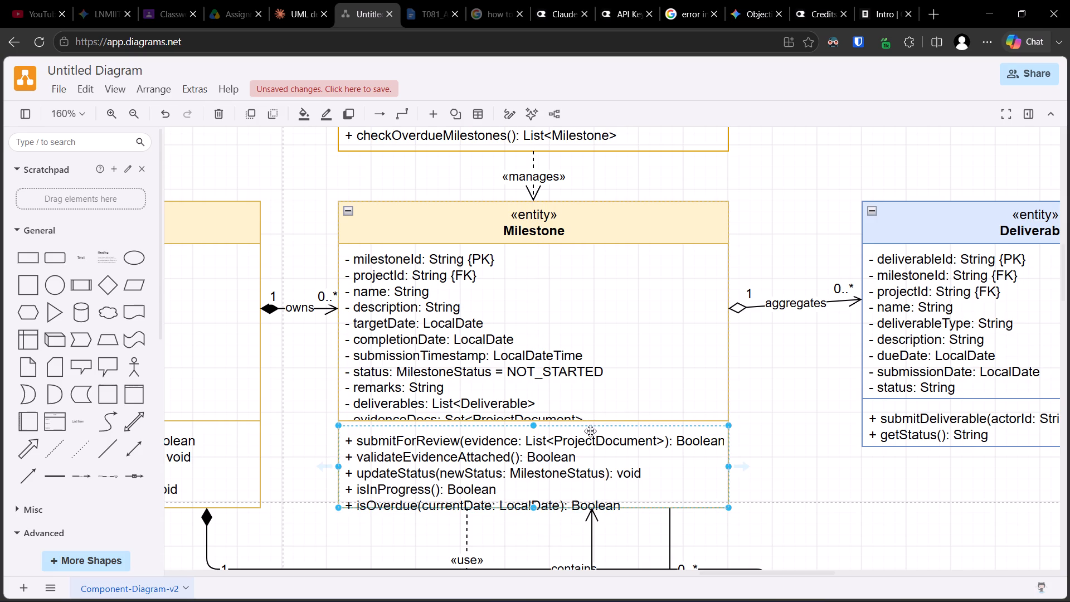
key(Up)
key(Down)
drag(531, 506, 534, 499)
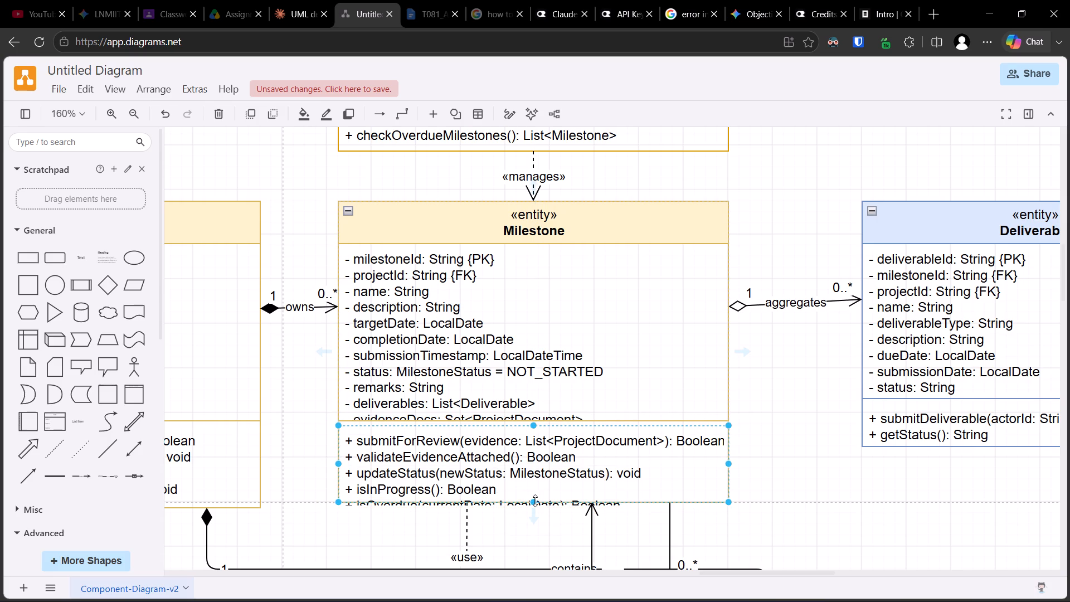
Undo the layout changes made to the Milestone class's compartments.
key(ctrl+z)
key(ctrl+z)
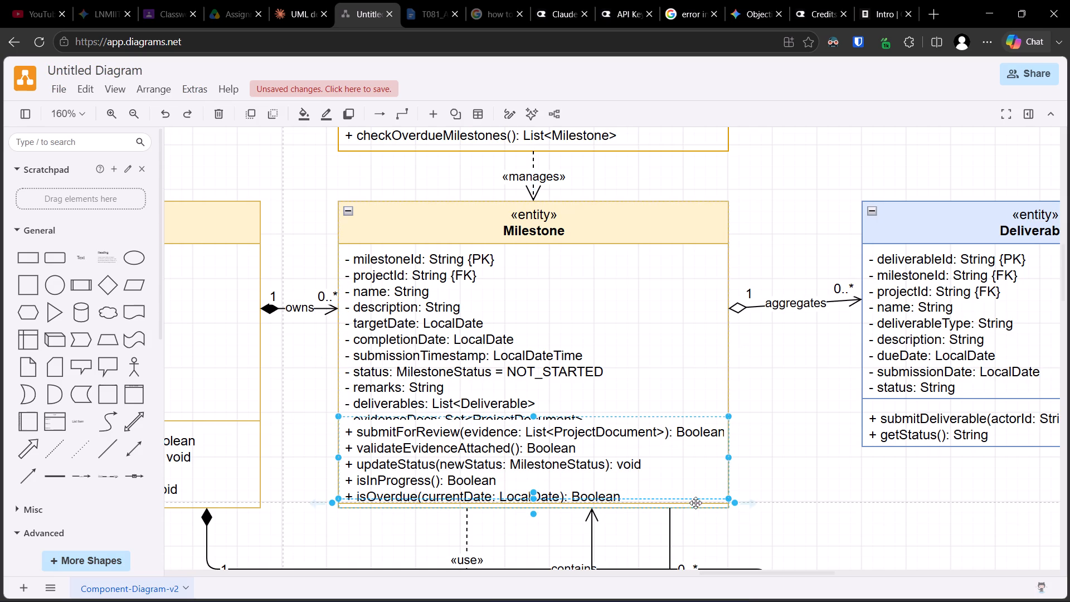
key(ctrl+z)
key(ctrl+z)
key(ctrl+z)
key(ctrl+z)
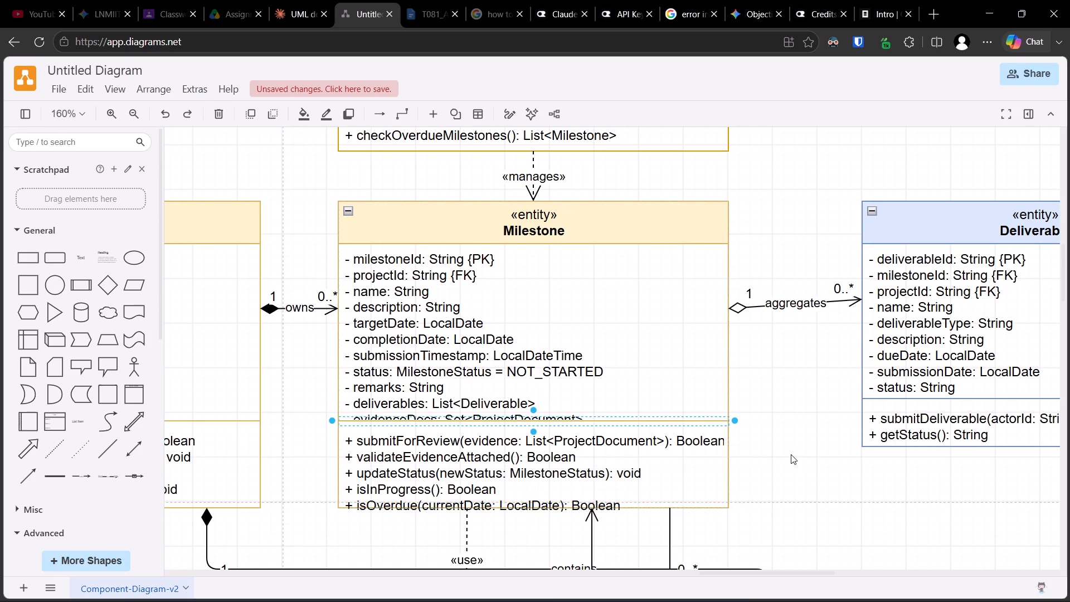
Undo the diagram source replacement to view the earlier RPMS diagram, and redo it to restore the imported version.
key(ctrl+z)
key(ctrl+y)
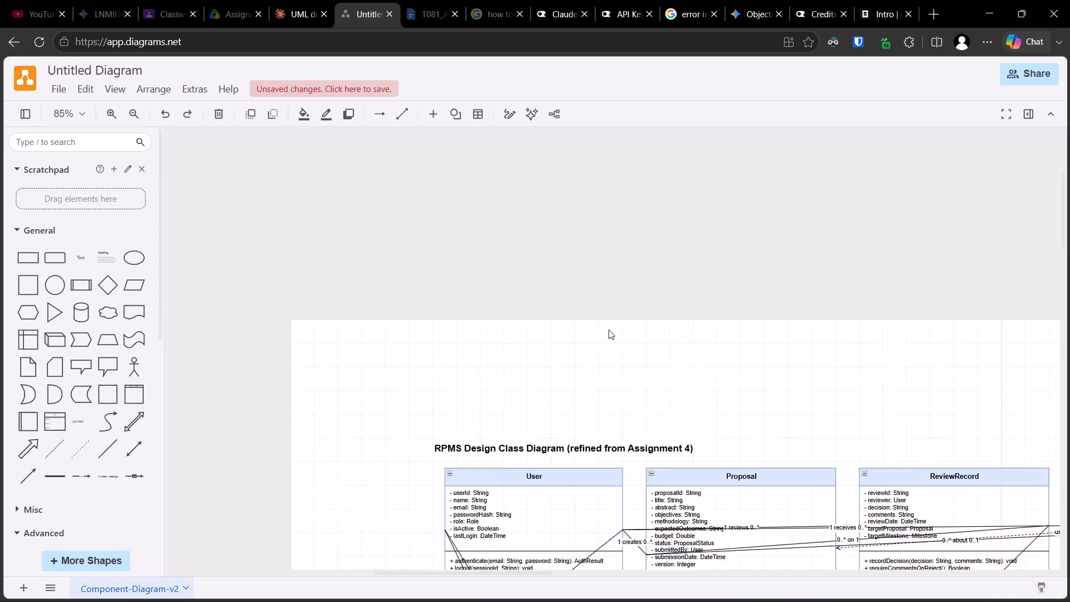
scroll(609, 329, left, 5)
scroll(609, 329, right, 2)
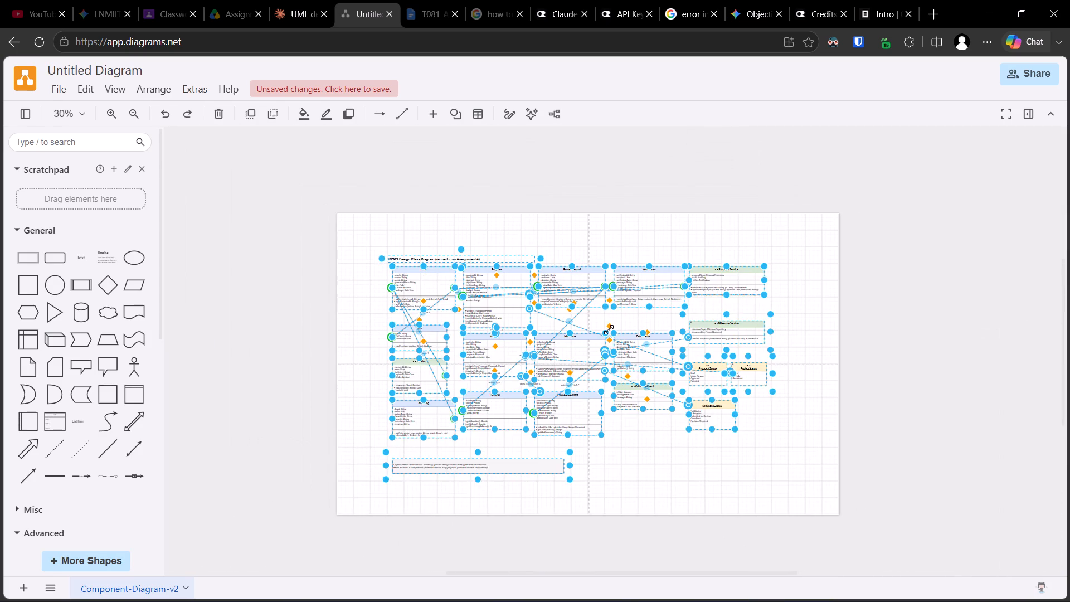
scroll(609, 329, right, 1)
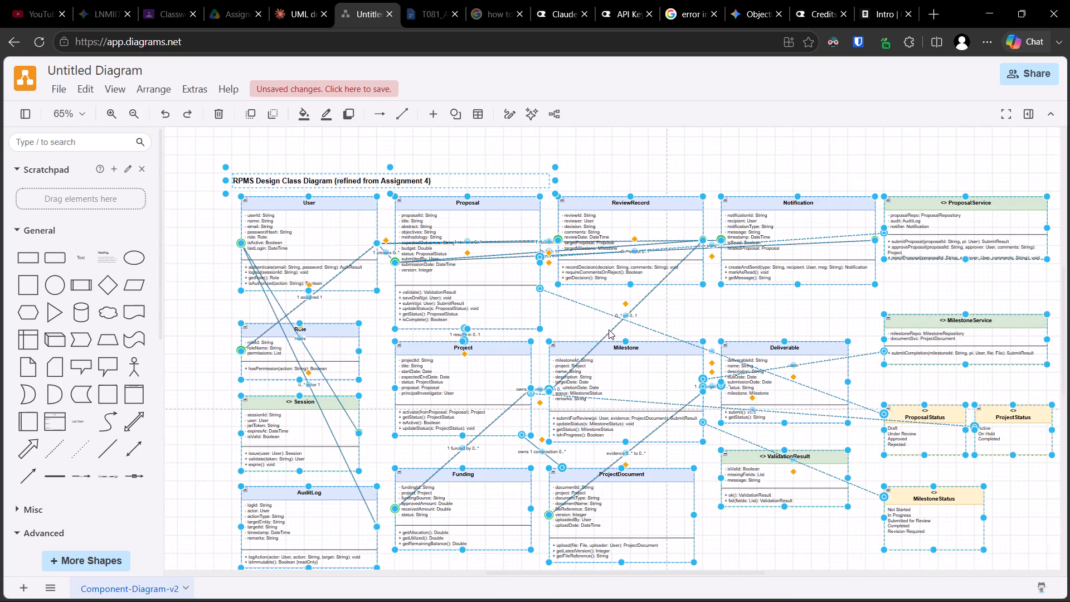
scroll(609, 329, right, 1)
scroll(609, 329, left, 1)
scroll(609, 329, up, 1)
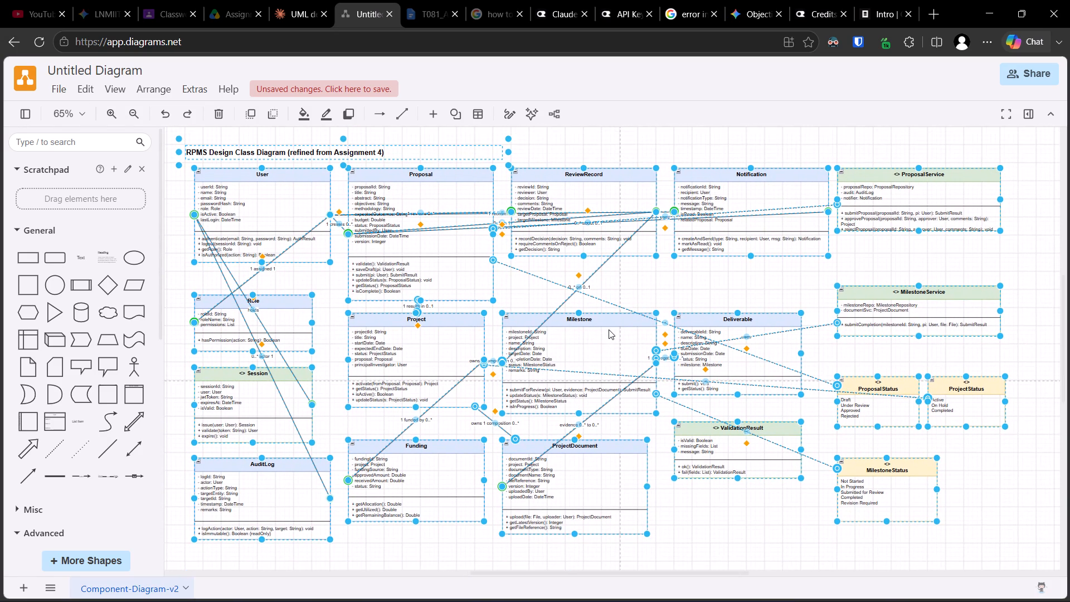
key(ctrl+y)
Examine the restored diagram's class boxes and connectors, focusing on ProposalServiceController, Proposal and Project.
scroll(610, 324, right, 1)
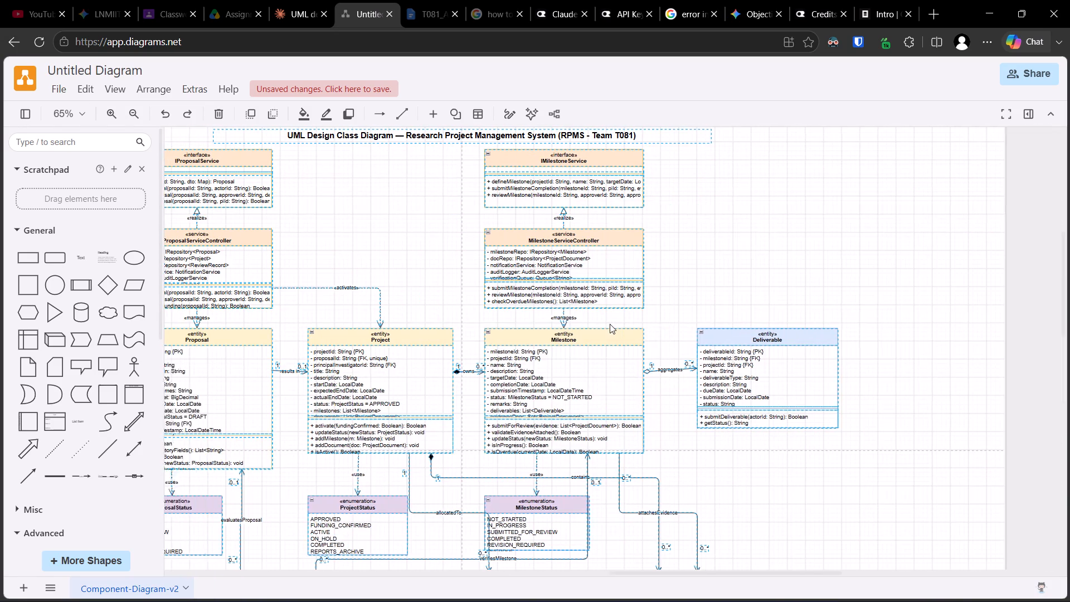
scroll(610, 324, right, 3)
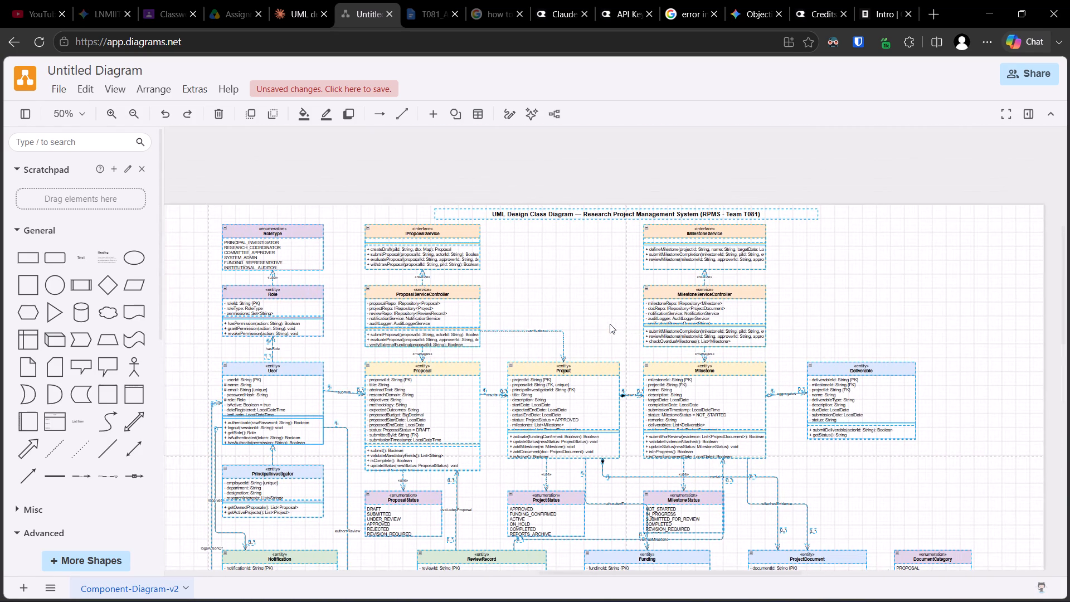
scroll(610, 324, right, 1)
scroll(610, 324, down, 1)
click(179, 205)
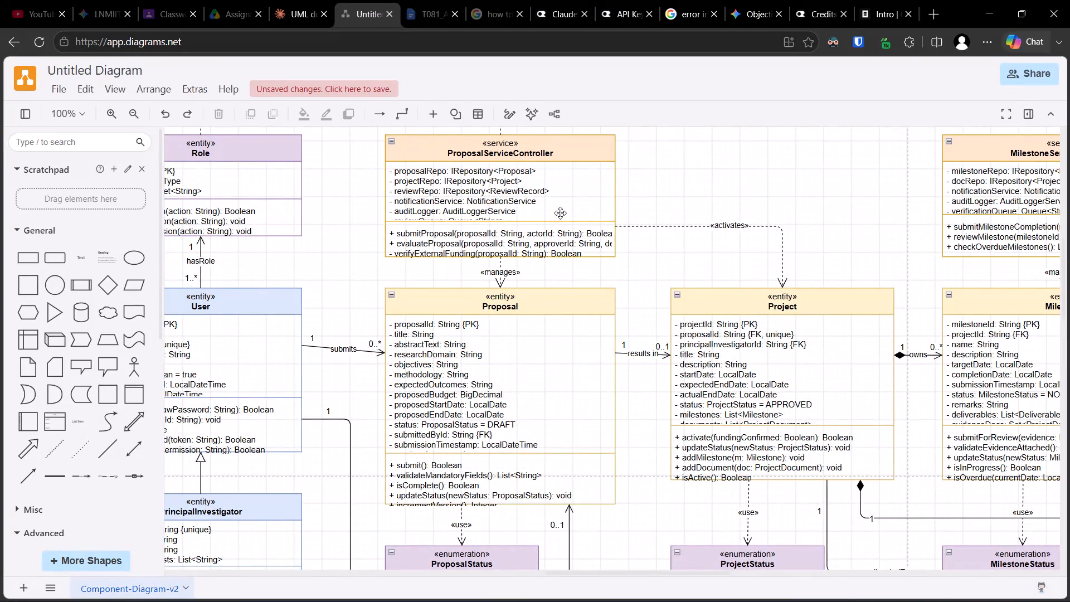
click(560, 213)
click(518, 198)
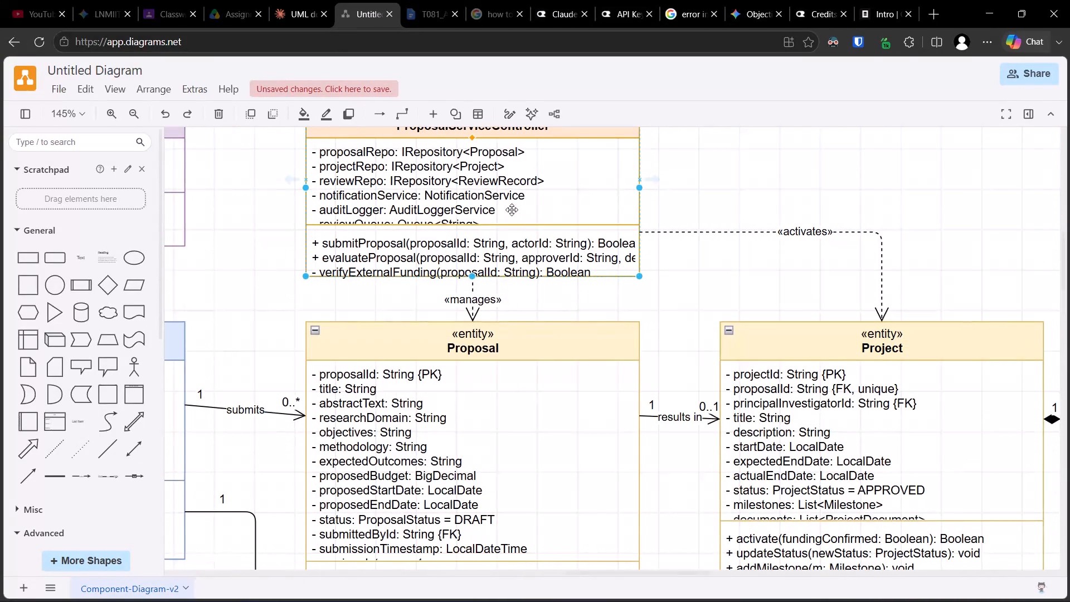
scroll(649, 256, up, 2)
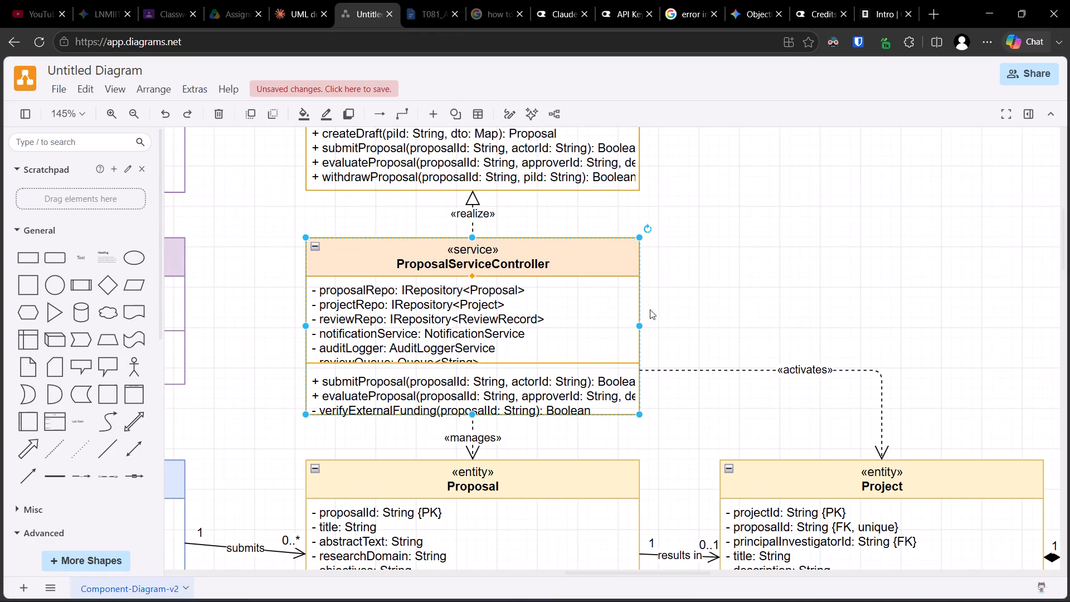
scroll(645, 343, up, 1)
scroll(645, 343, down, 5)
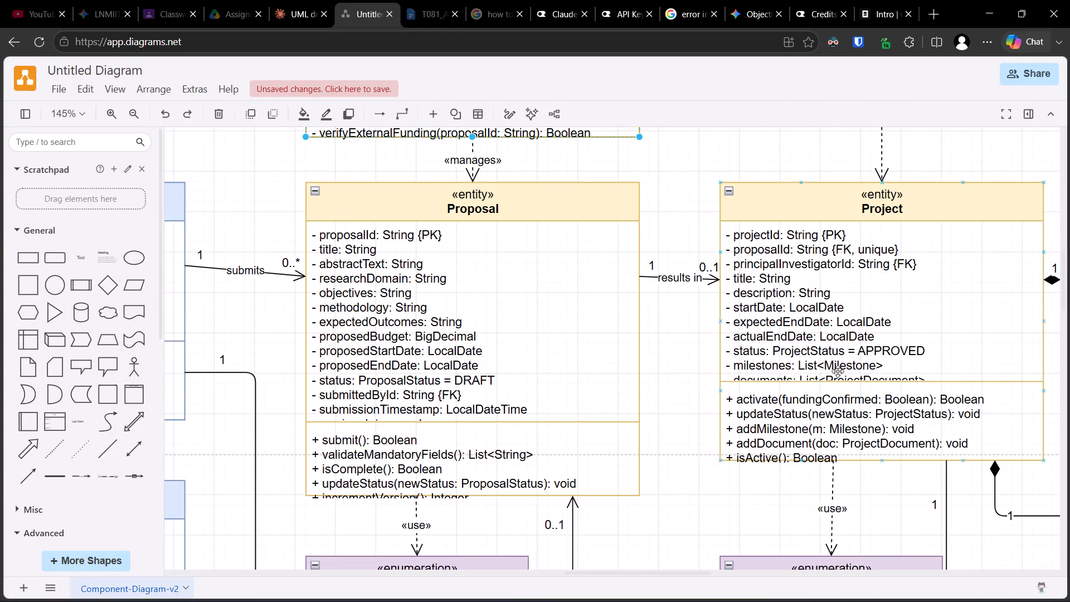
Move the Project class box slightly higher than the Proposal class and try to extend its bottom edge downward.
click(797, 198)
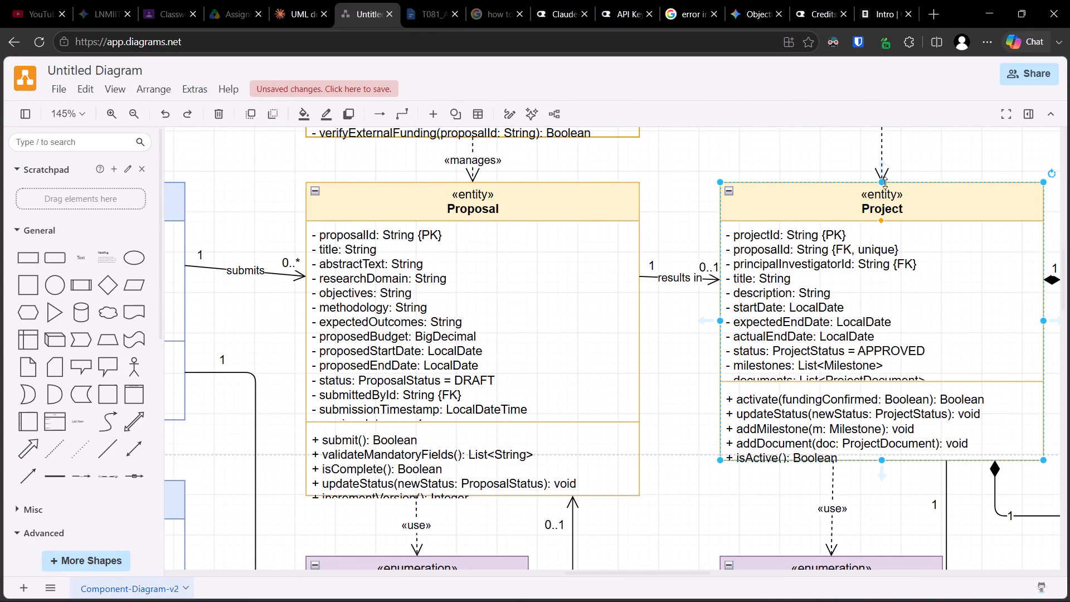
drag(882, 183, 885, 173)
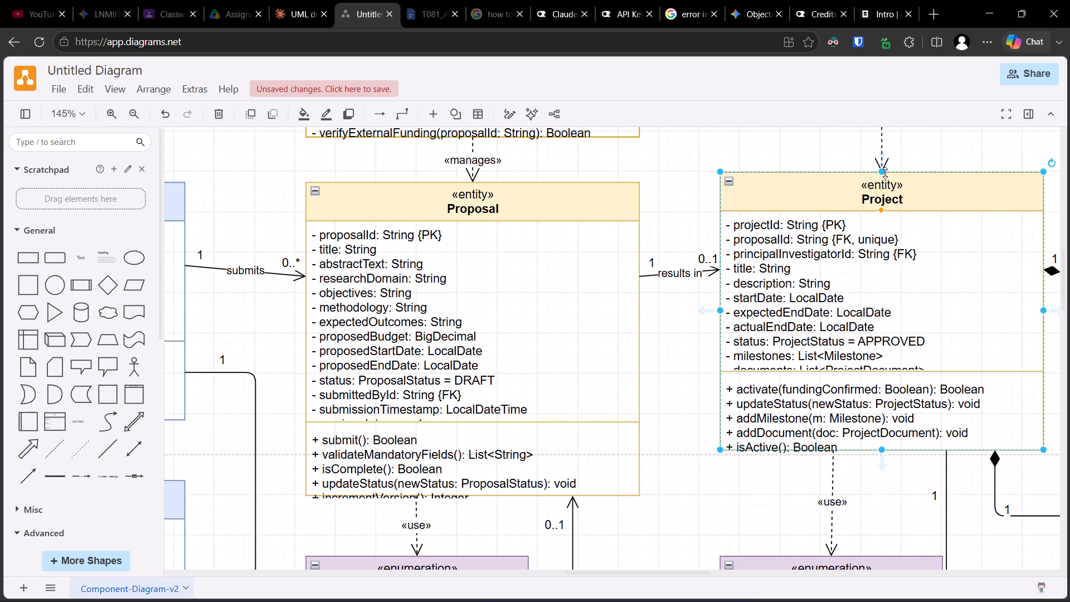
drag(882, 171, 886, 148)
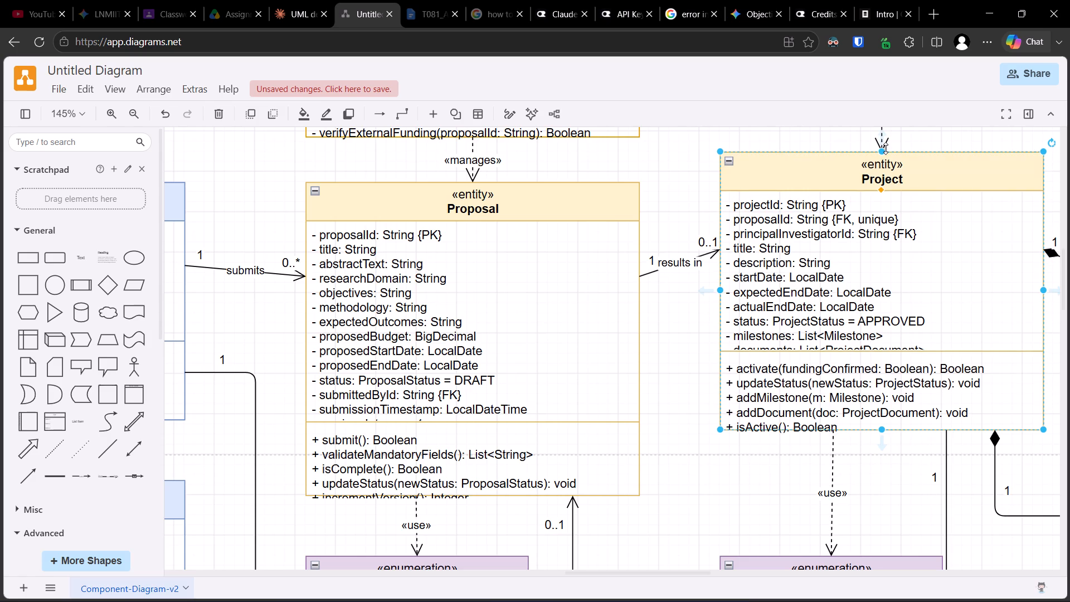
drag(882, 427, 883, 460)
drag(881, 430, 883, 476)
key(ctrl+z)
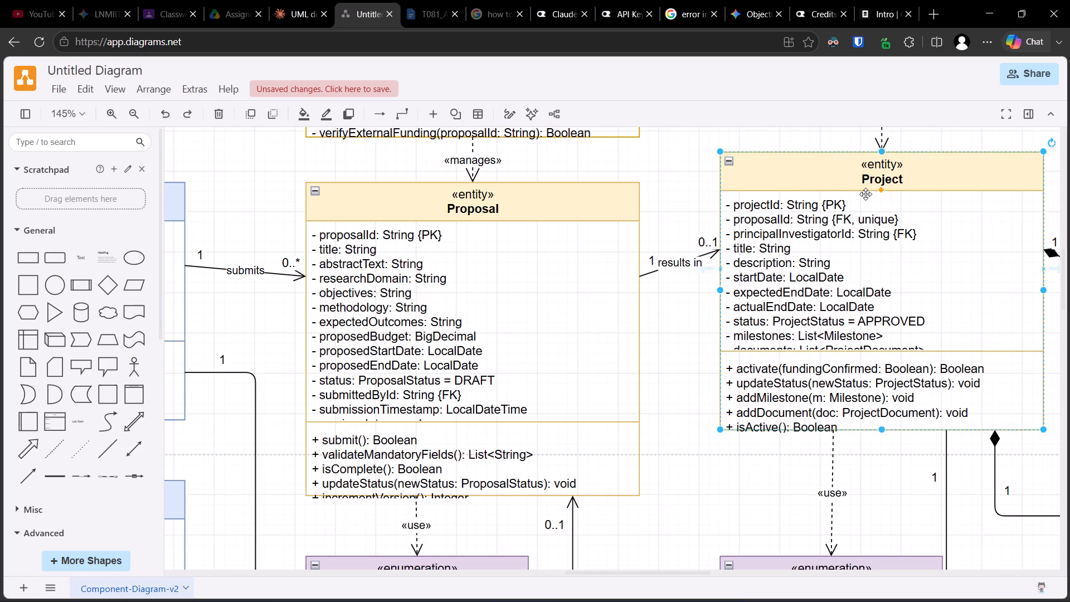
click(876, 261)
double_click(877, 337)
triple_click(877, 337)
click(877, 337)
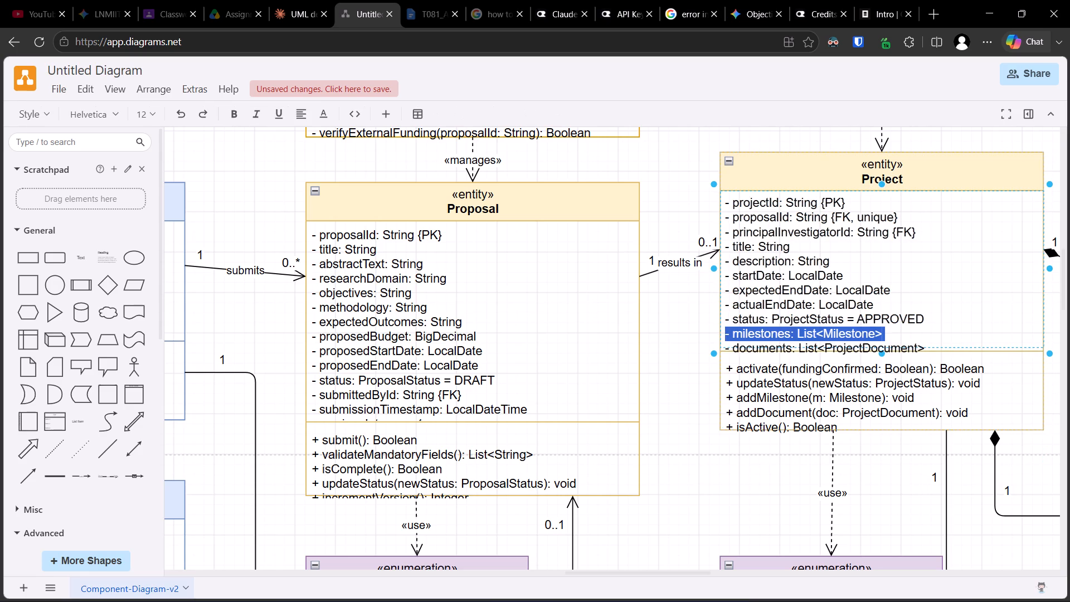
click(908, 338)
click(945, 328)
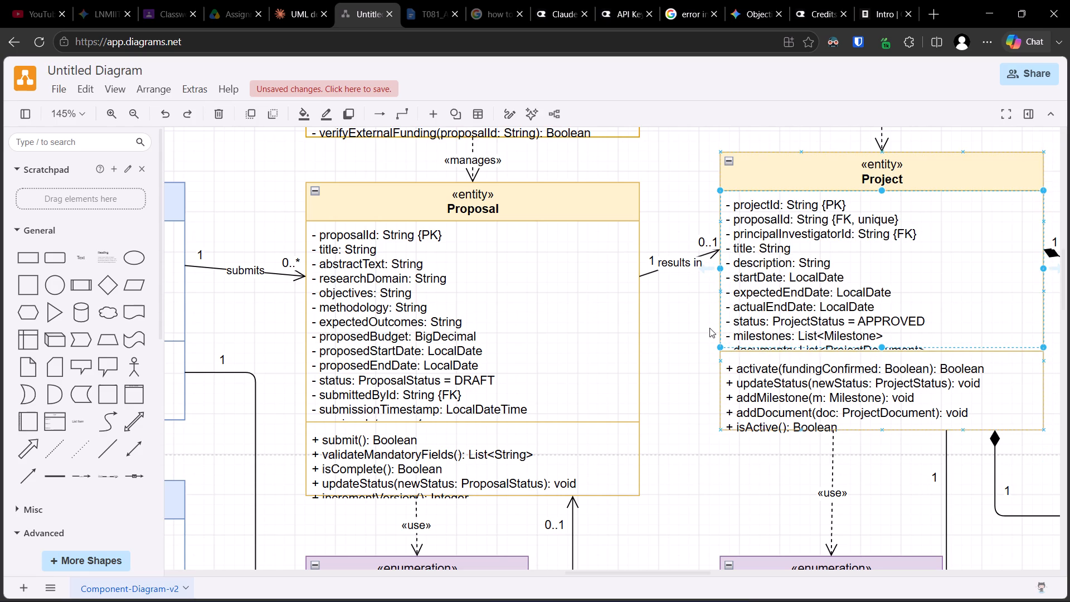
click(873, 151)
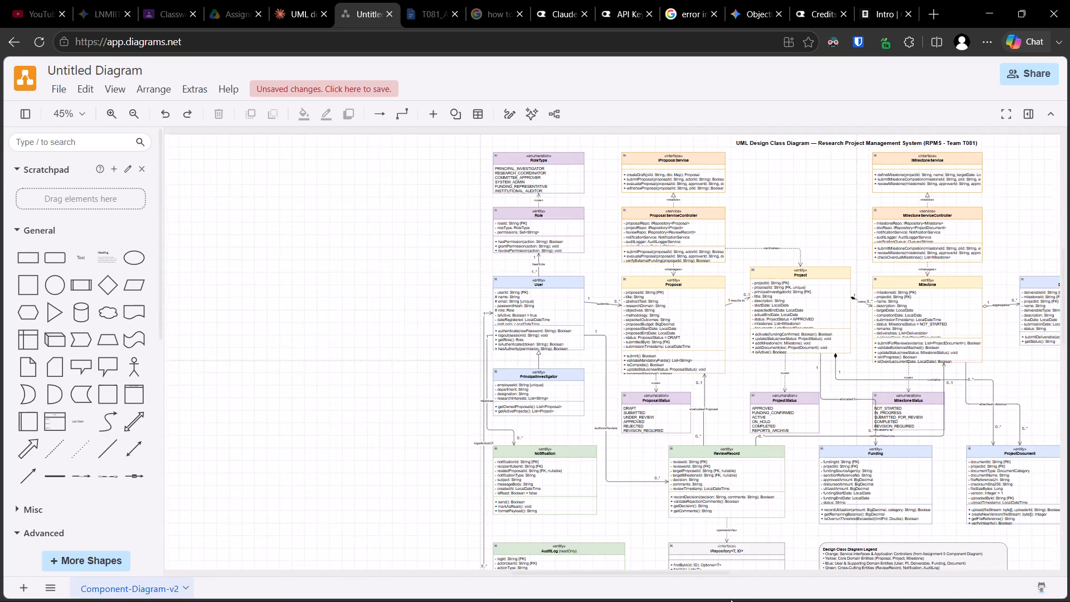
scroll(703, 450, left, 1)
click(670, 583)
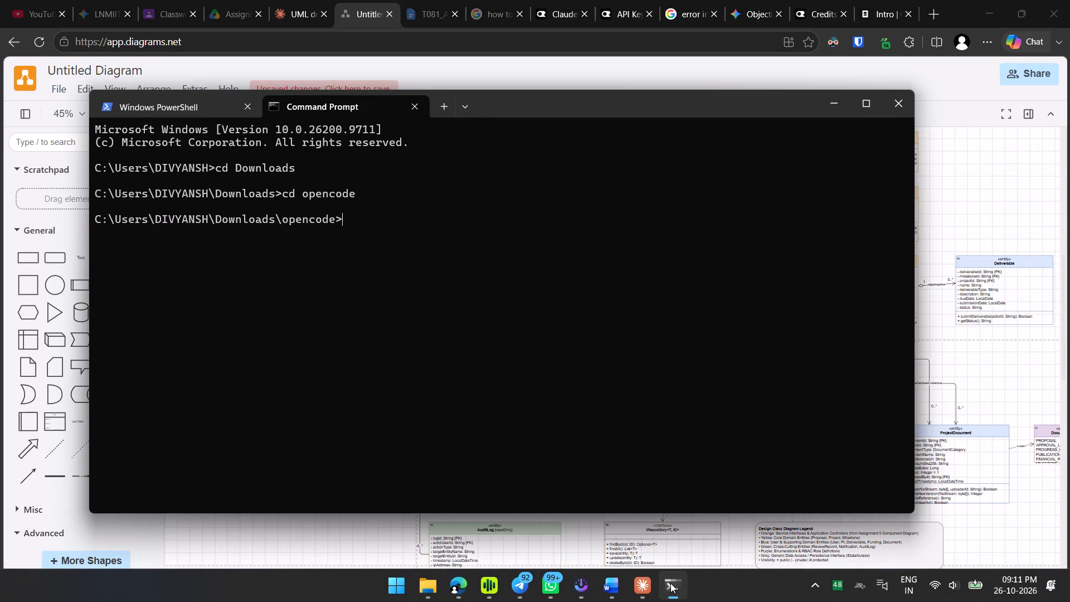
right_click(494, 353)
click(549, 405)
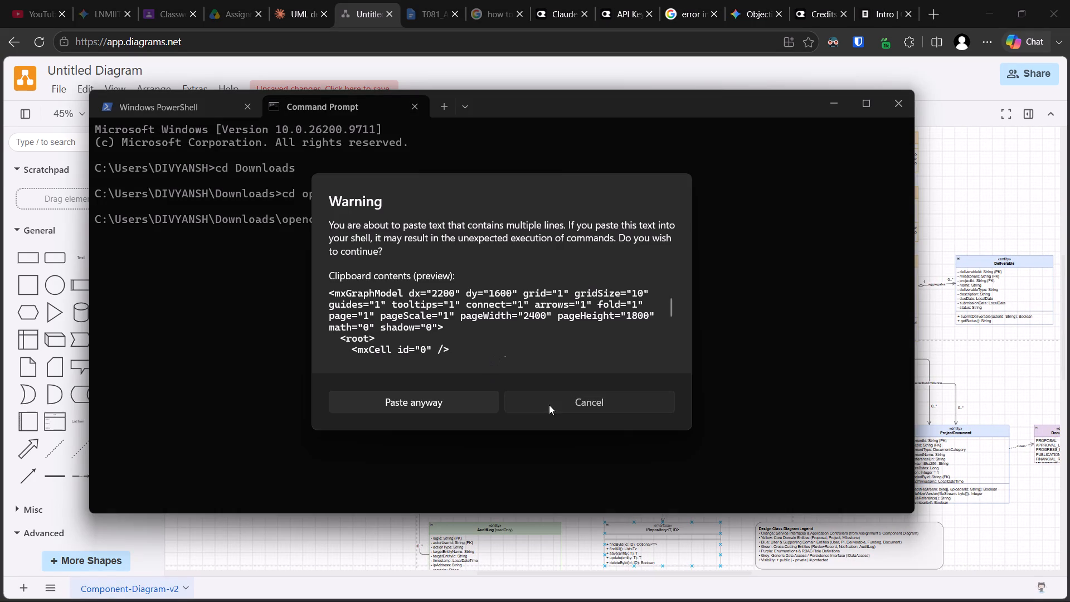
click(877, 0)
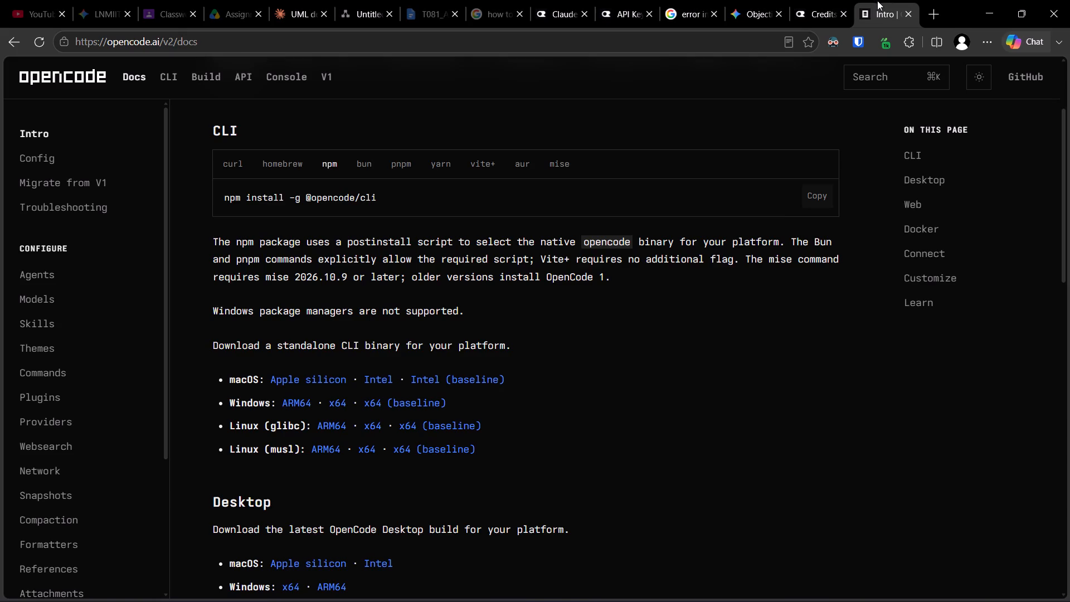
click(803, 196)
key(alt+Tab)
right_click(575, 283)
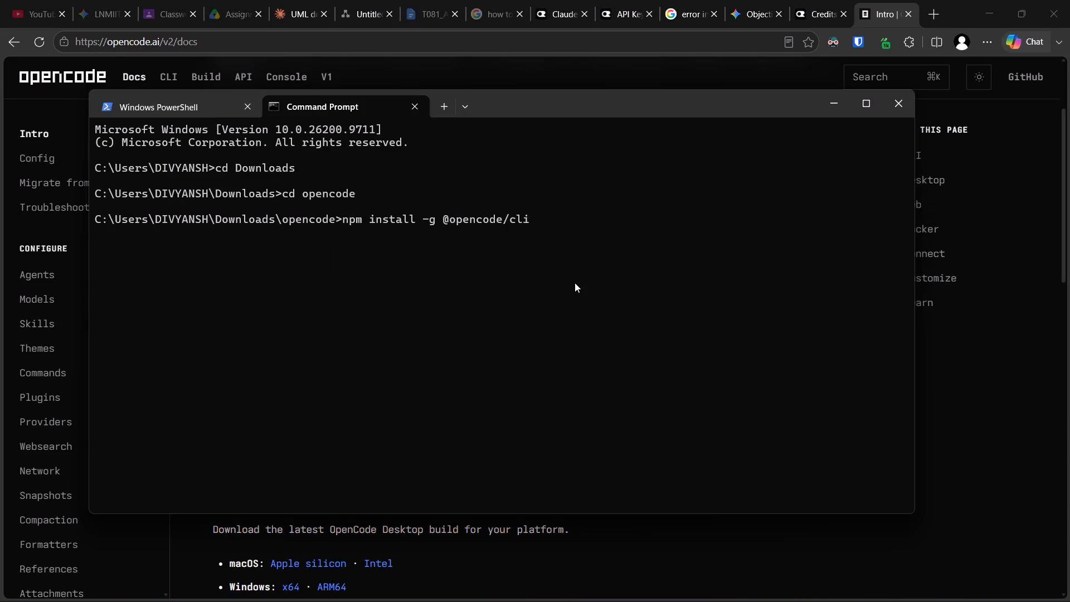
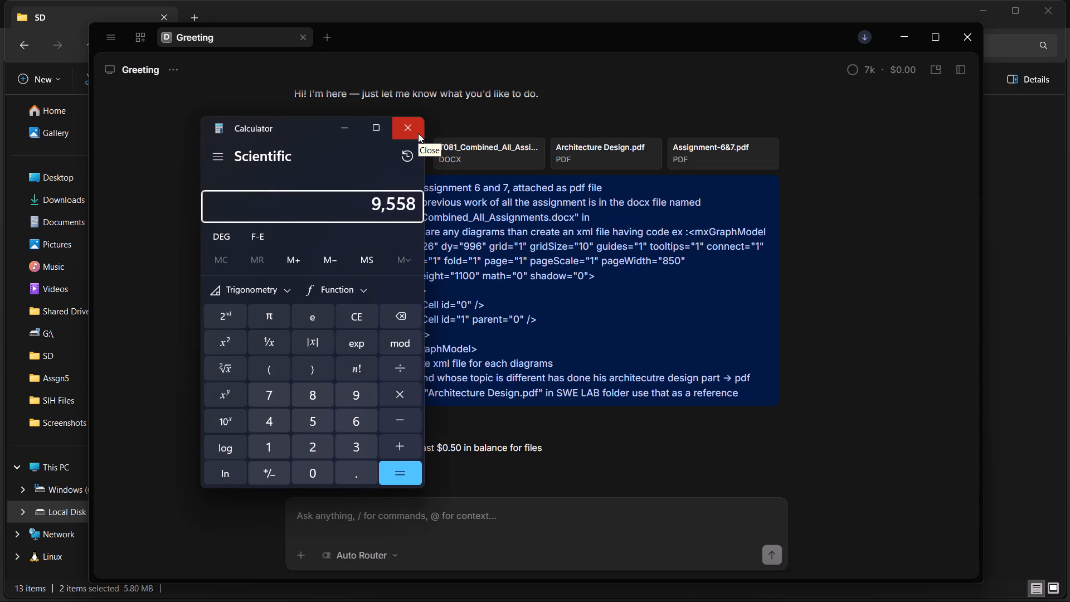
key(BackSpace)
key(0)
key(minus)
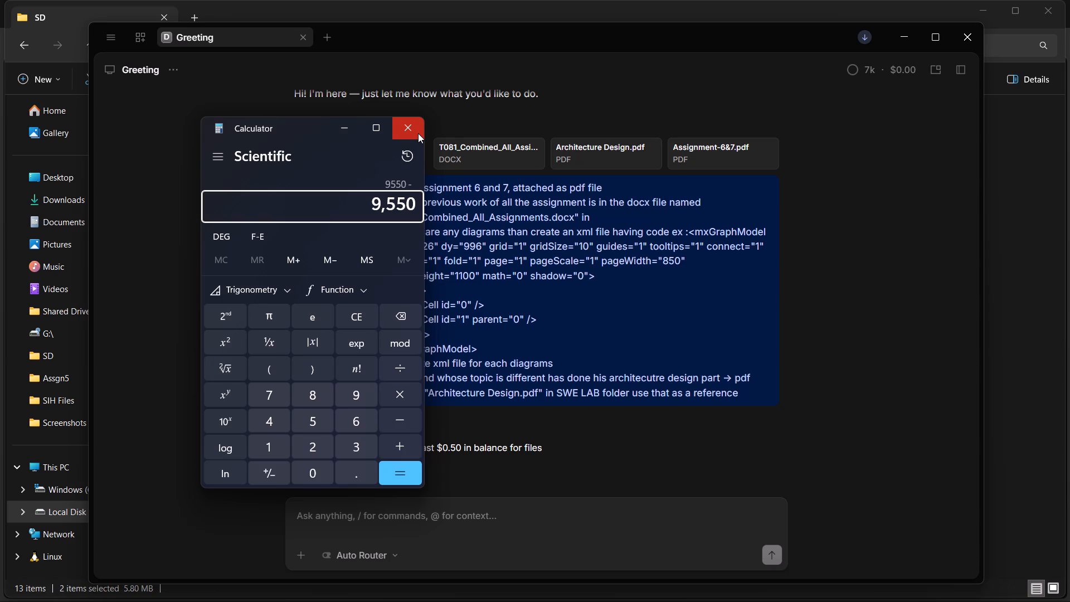
text(6900)
key(minus)
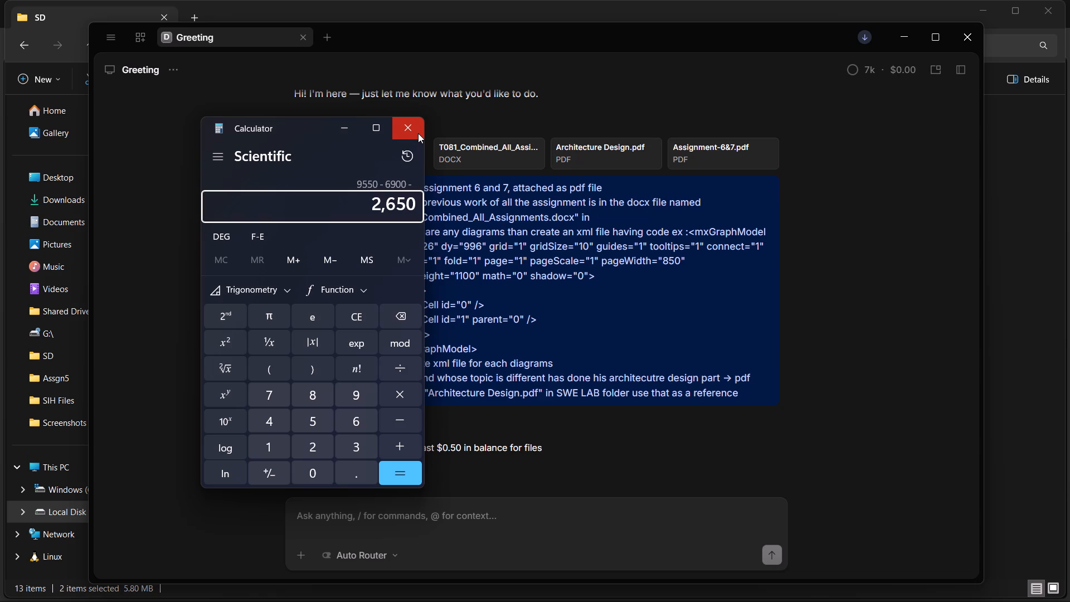
key(Escape)
key(Escape)
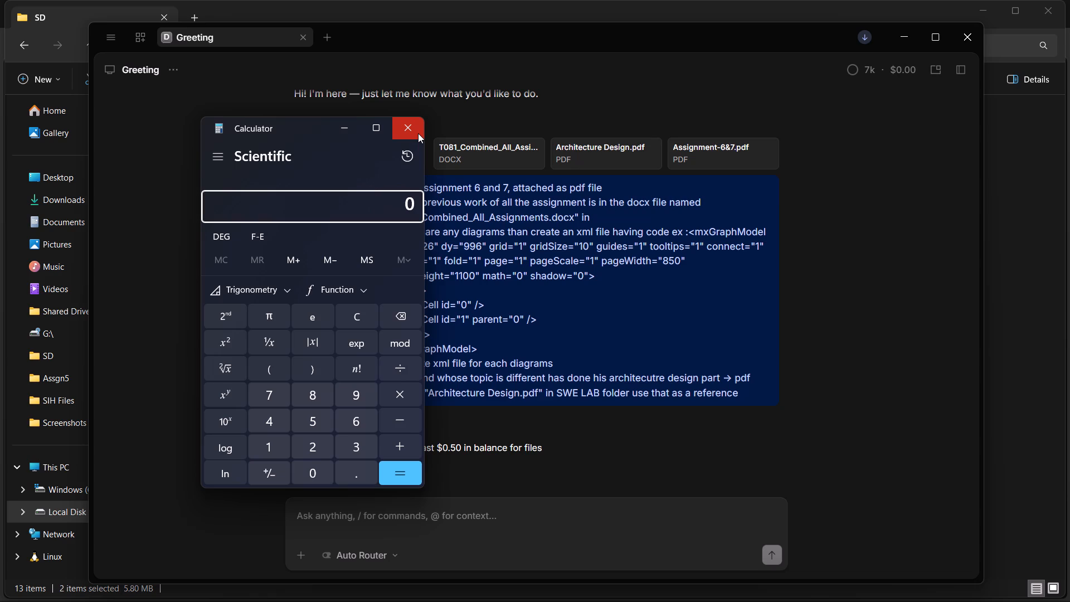
Compute 9550 − 7000 in Calculator.
text(9550-)
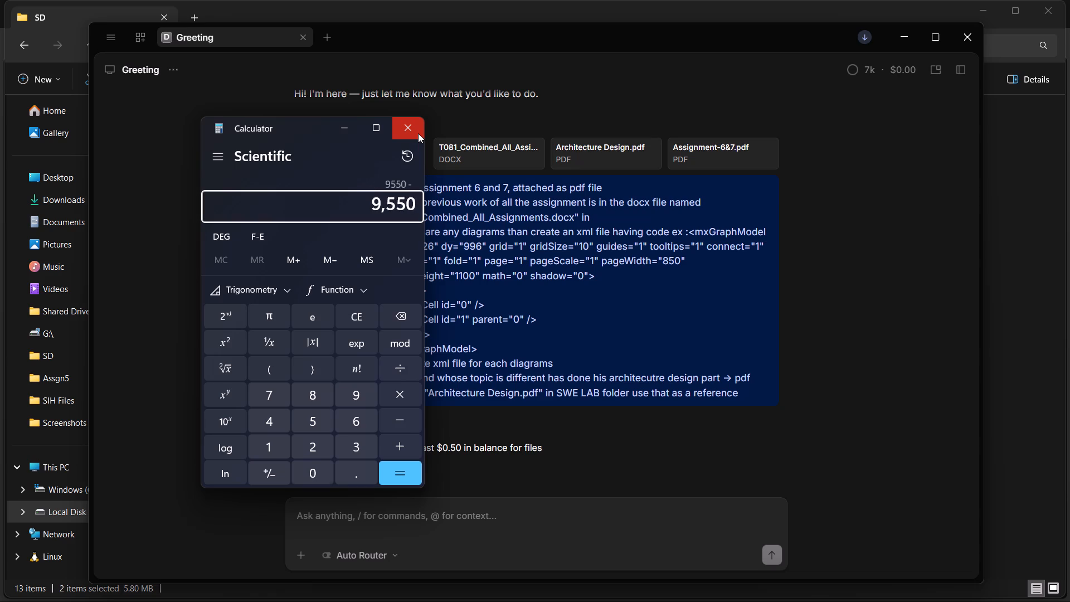
text(7000)
key(Return)
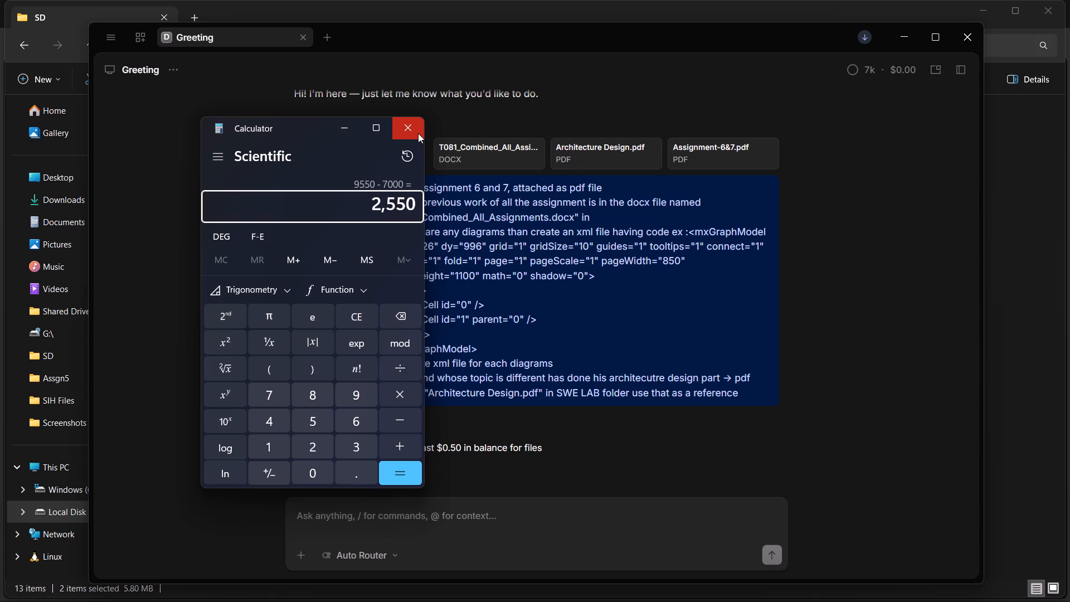
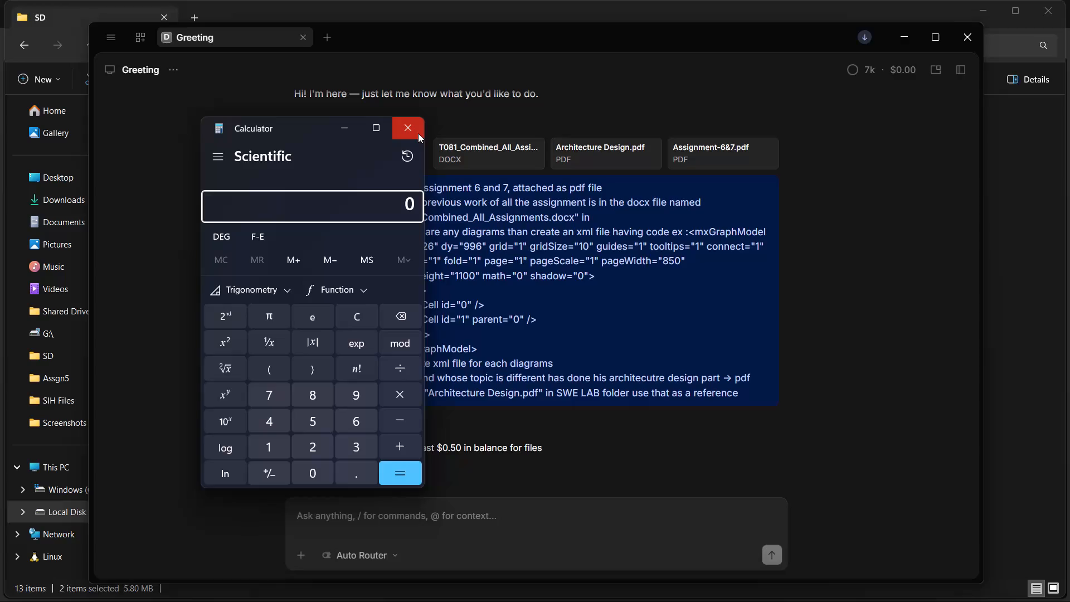
Add 210 + 250 + 400 + 1100 + 500 + 2550 in Calculator as a running sum.
text(210+250+)
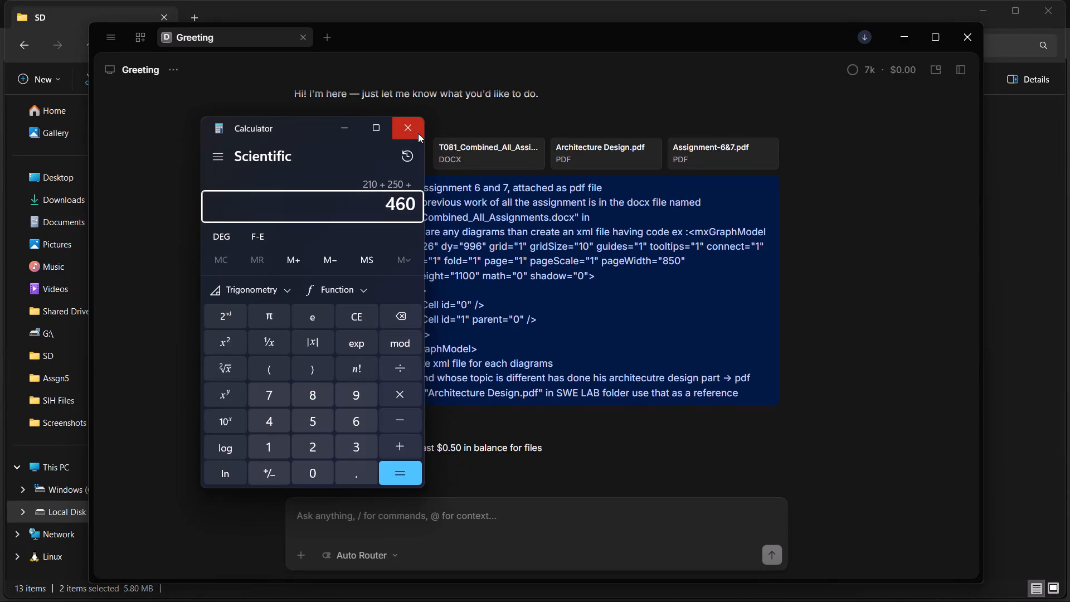
text(400+1100+)
text(500+2550)
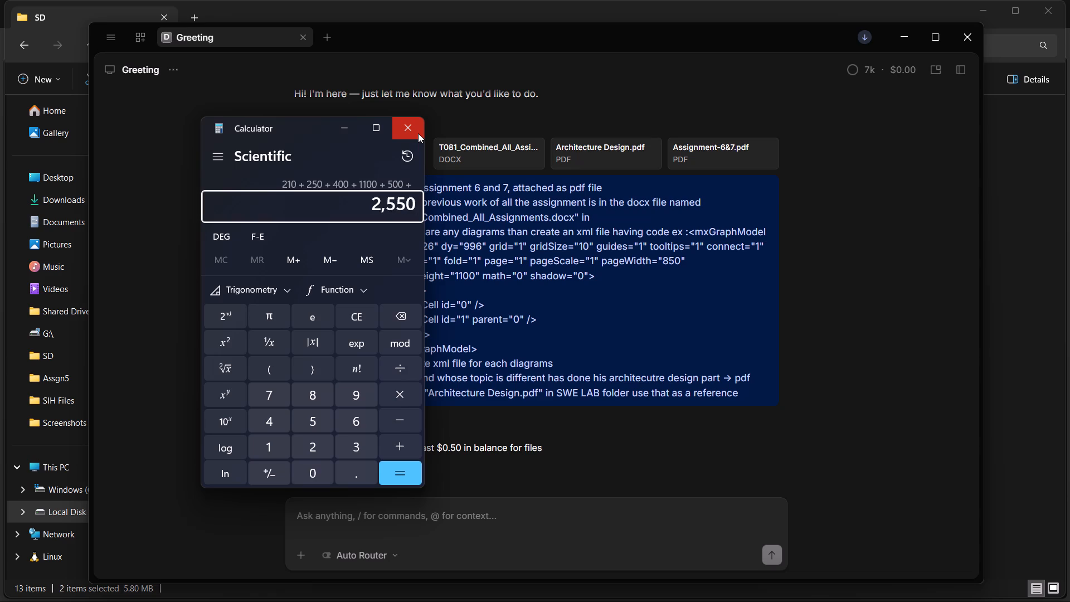
key(plus)
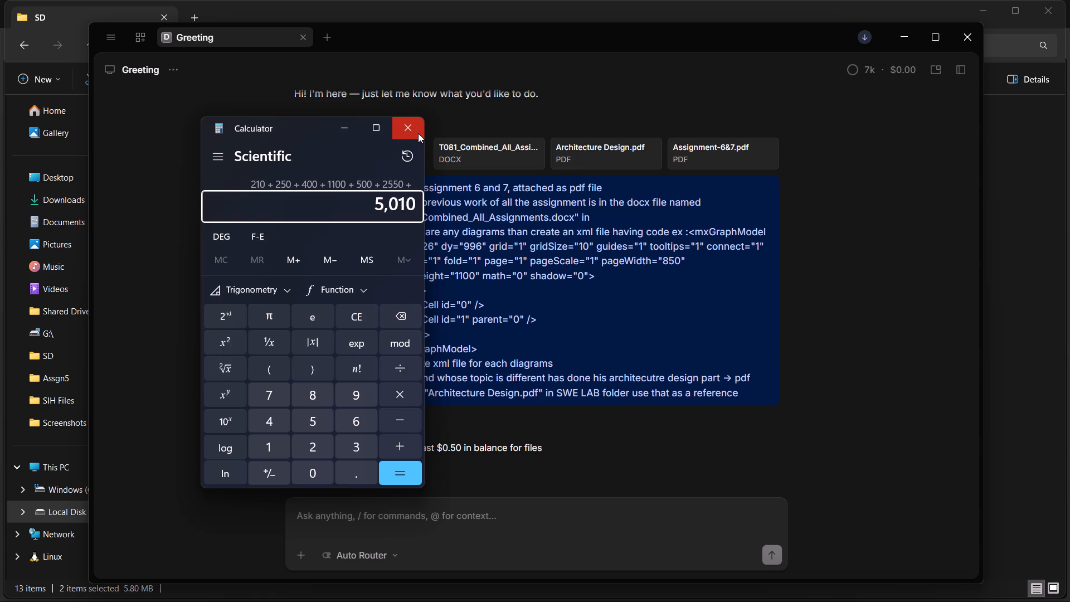
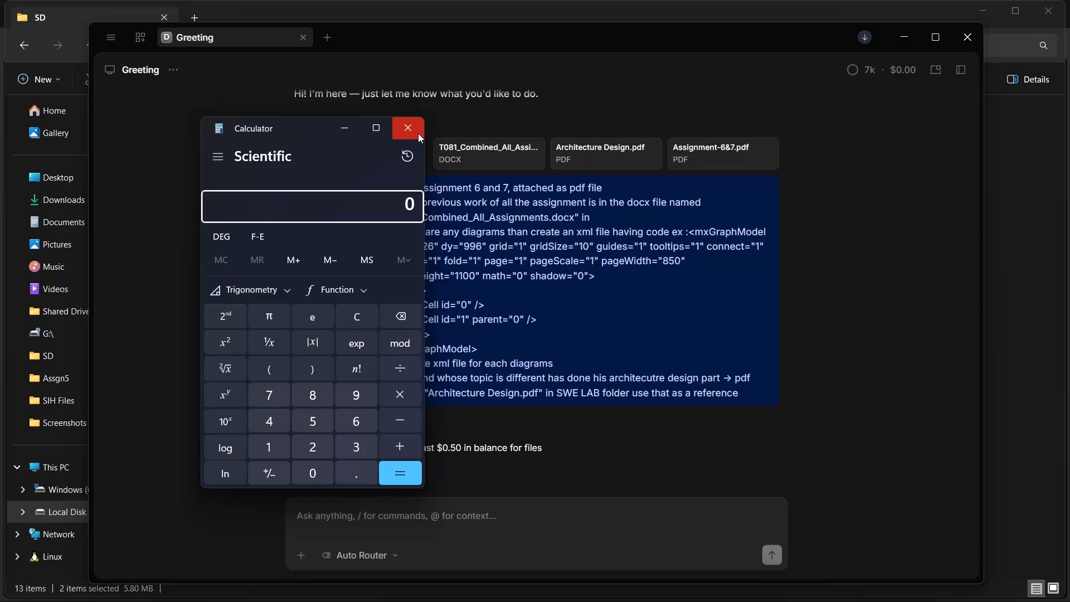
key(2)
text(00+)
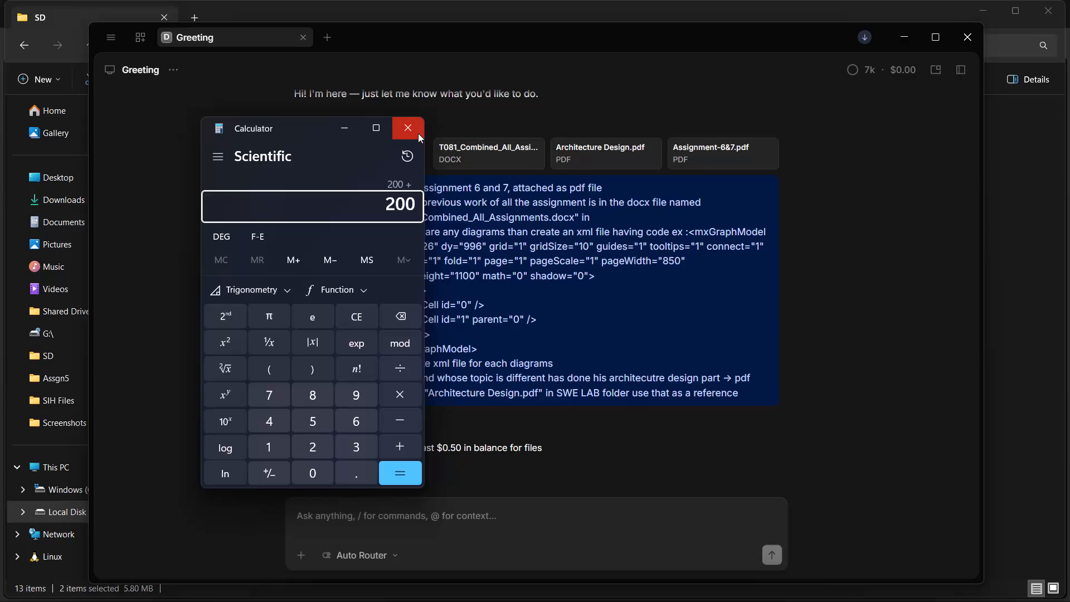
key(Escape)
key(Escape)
Add 2000 + 2000 + 2000 + 5000 + 2000 + 5000 + 2000 in Calculator as a running sum.
text(2000+)
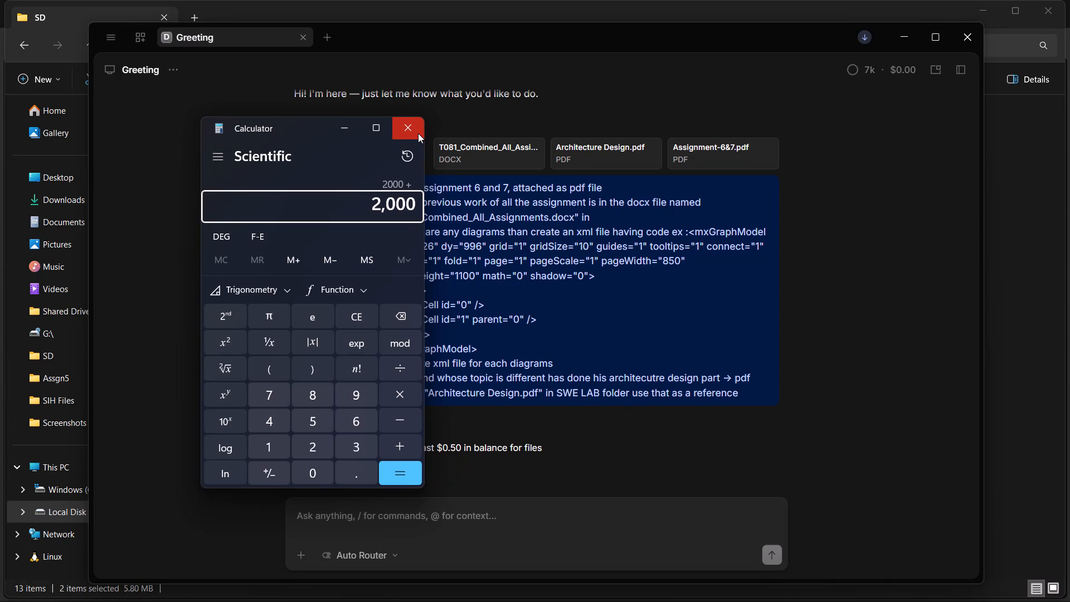
text(200)
text(0+)
text(2000+)
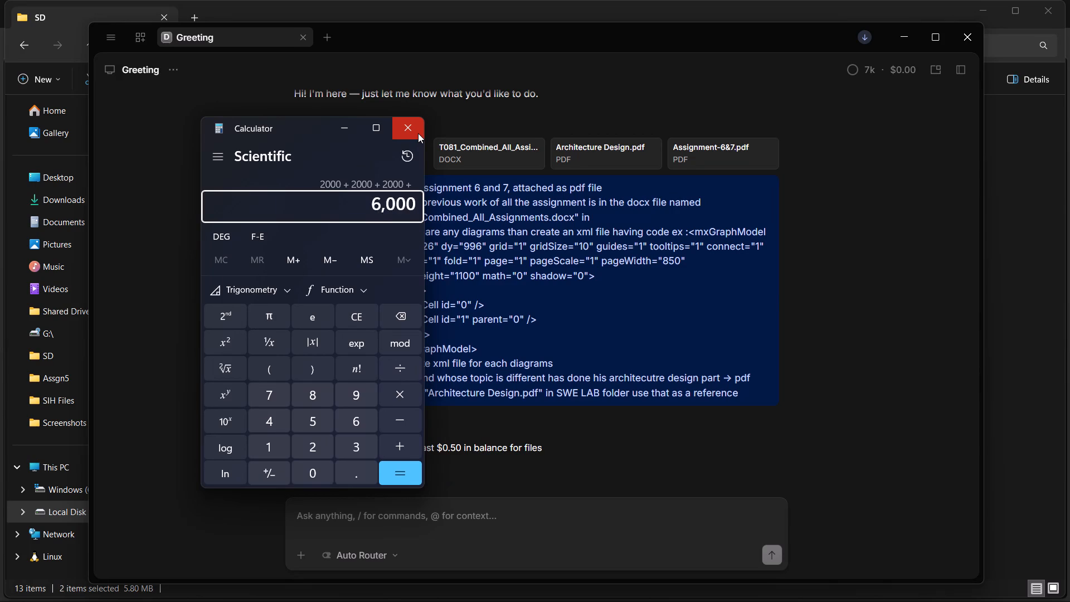
text(5000+)
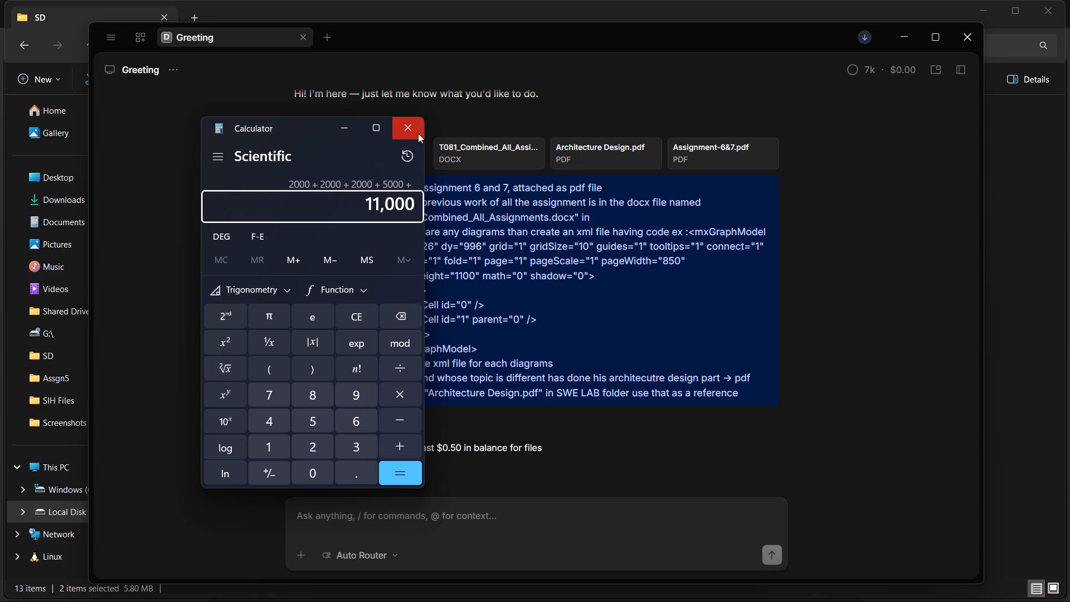
text(2000+)
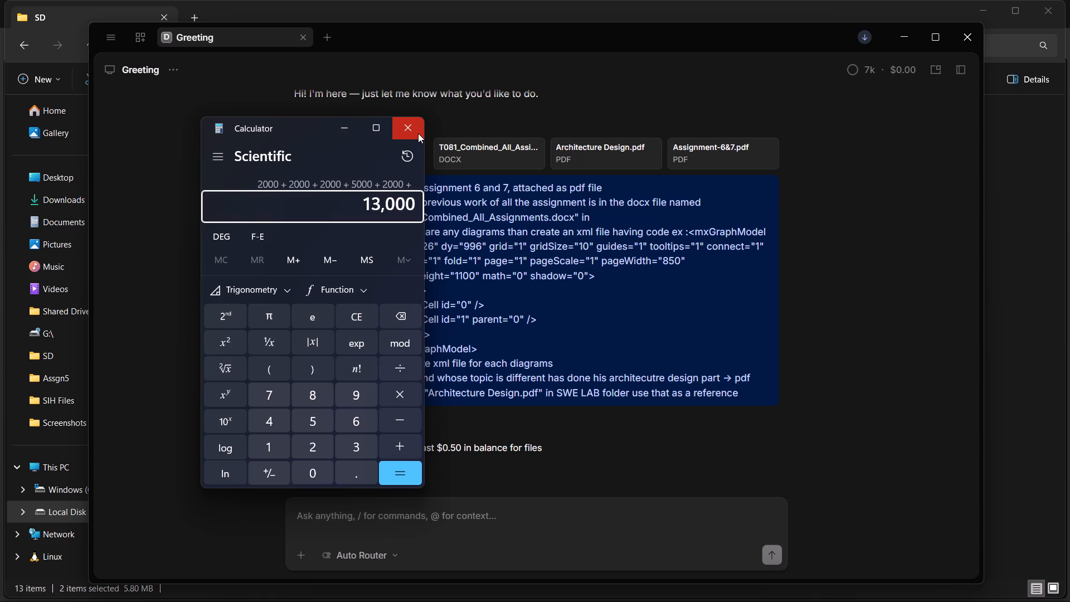
text(5000+)
text(2000)
key(plus)
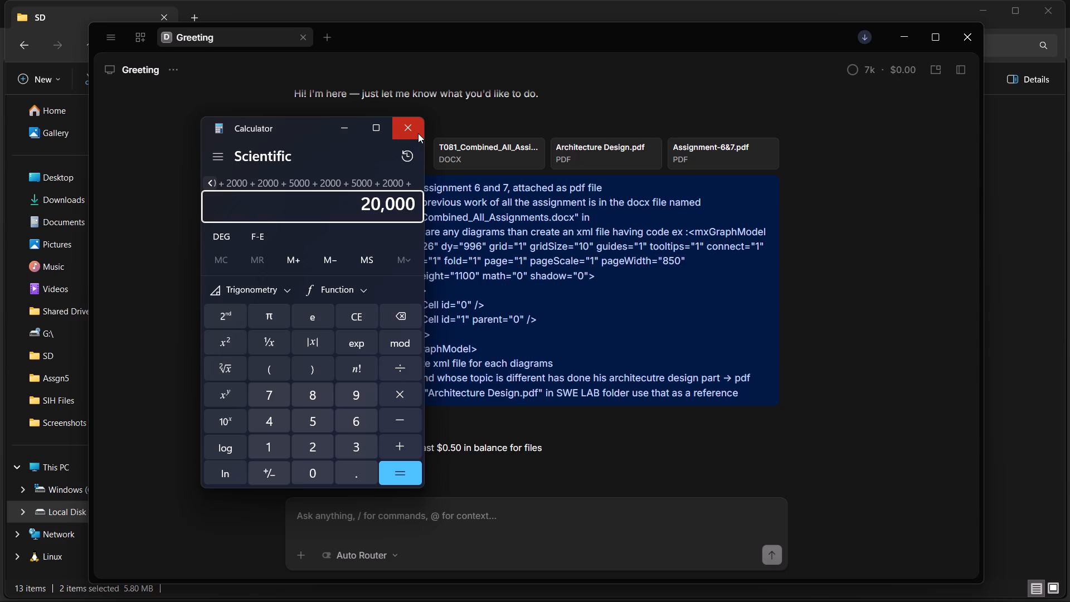
Clear the running sum and divide 5000 by 20000.
key(Escape)
text(5000)
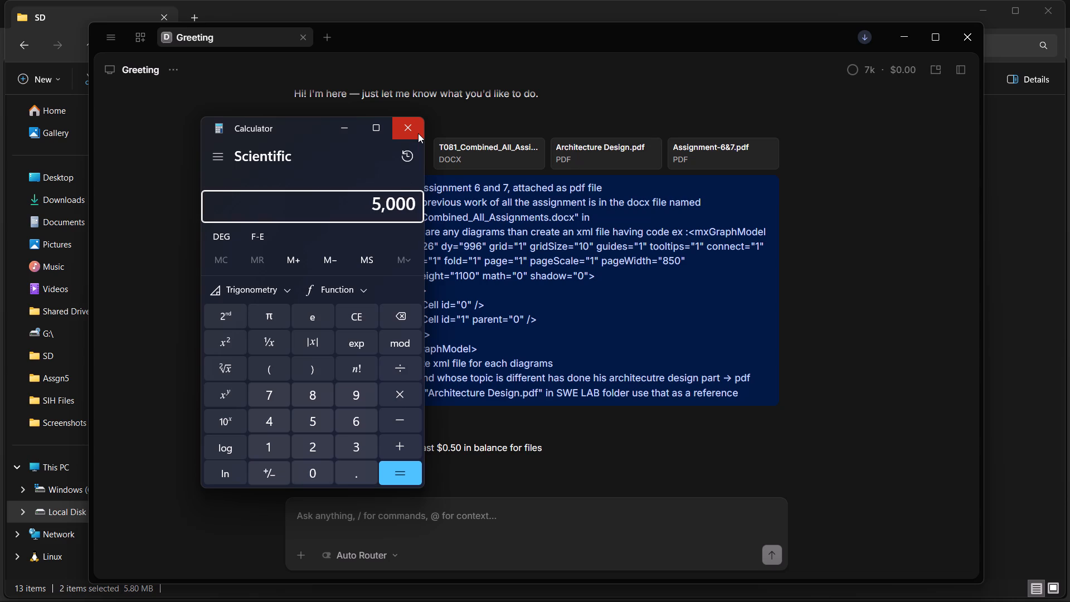
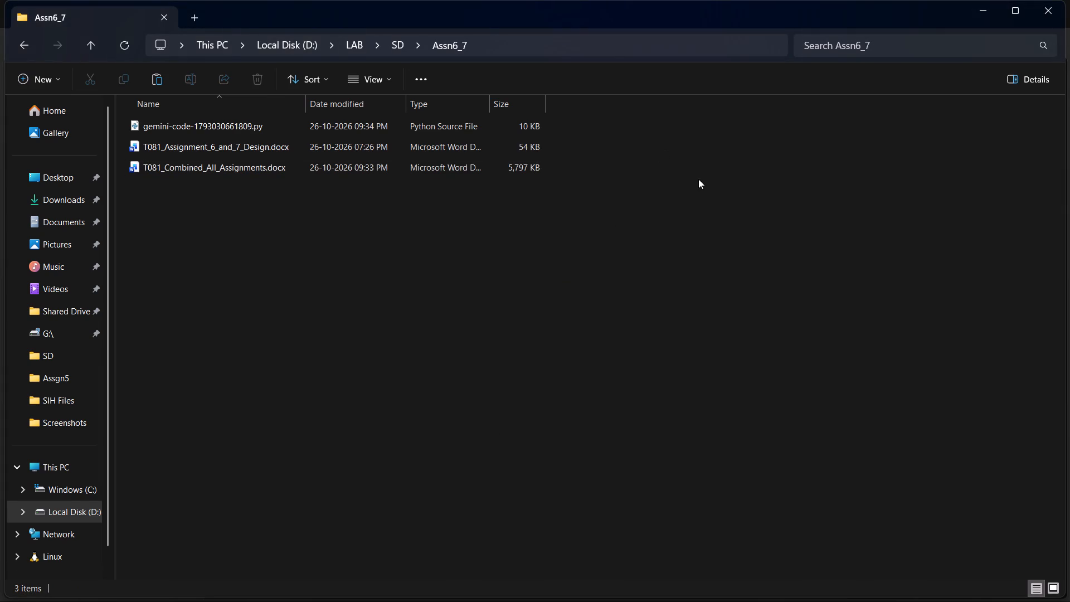
click(737, 380)
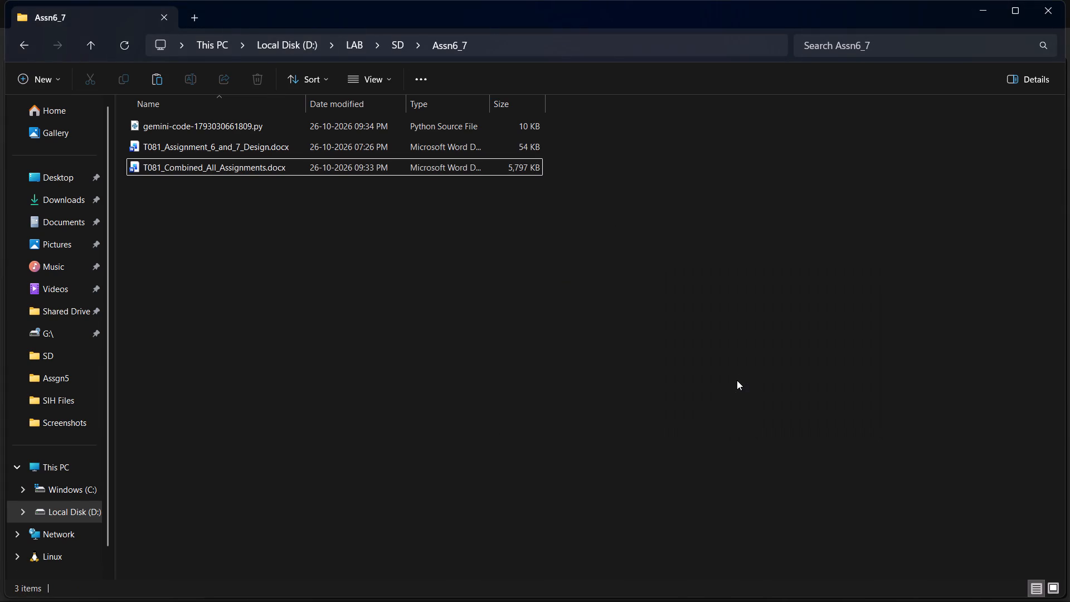
drag(449, 35, 732, 158)
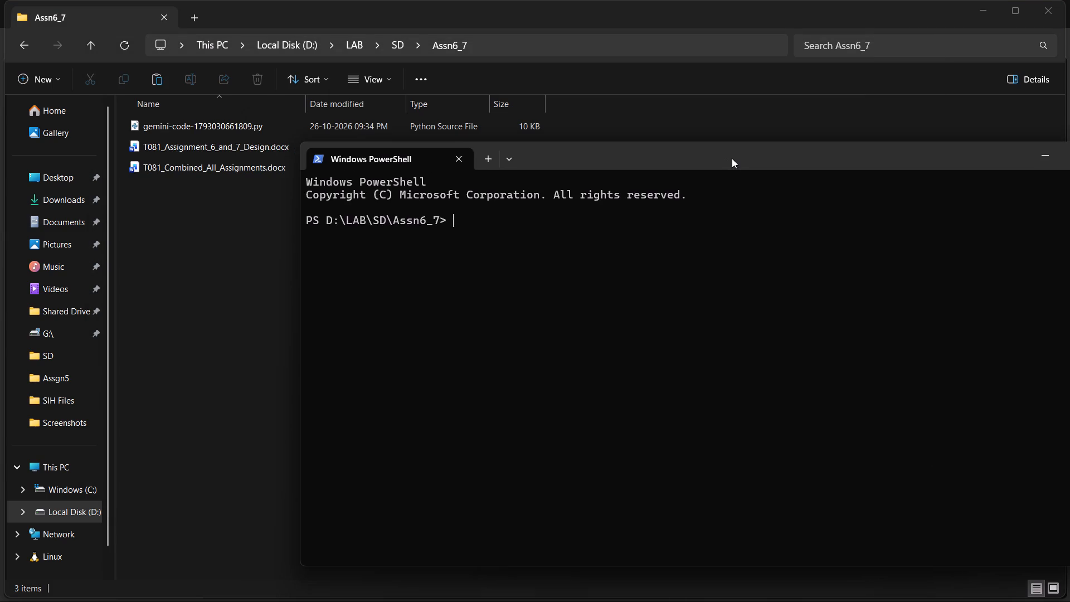
List the Assn6_7 folder's files and run gemini-code-1793030661809.py with Python in the terminal.
key(l)
key(s)
key(Return)
text(python)
key(space)
text(gem)
key(Tab)
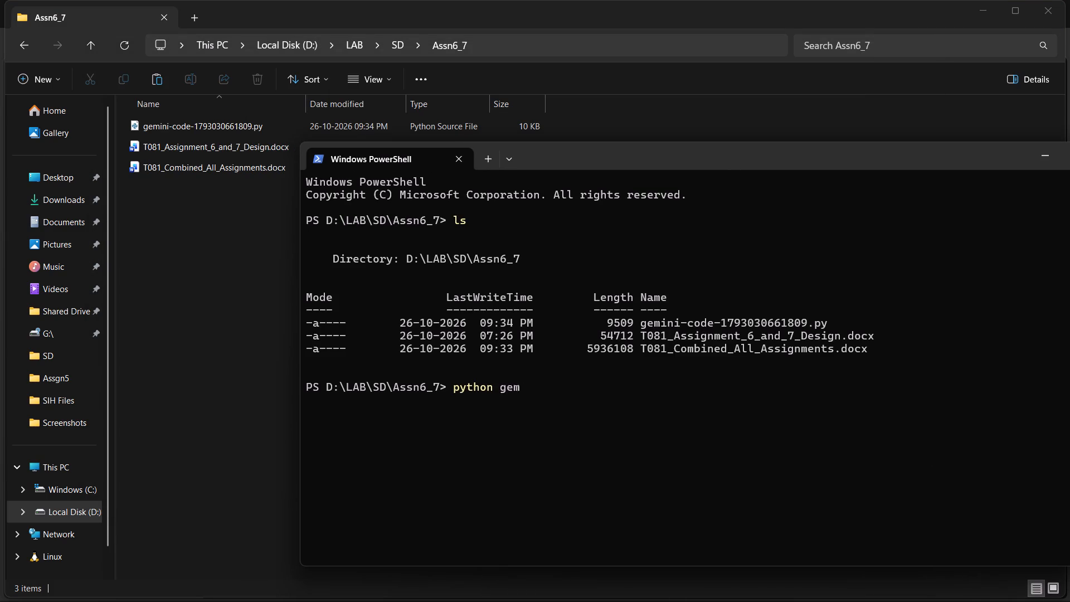
key(Return)
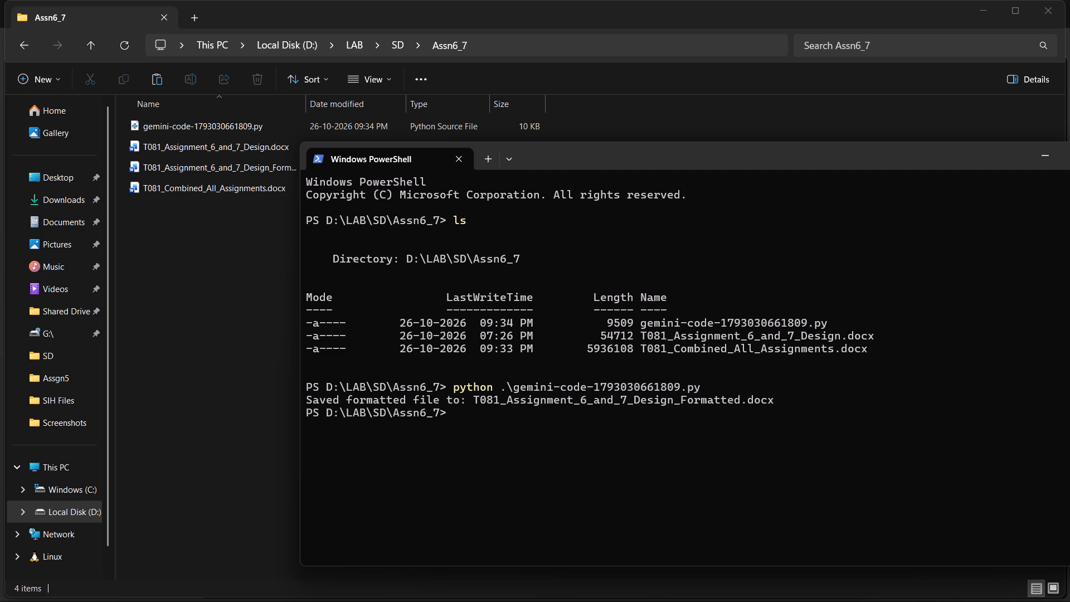
Open the generated T081_Assignment_6_and_7_Design_Formatted.docx from the Assn6_7 folder.
click(218, 237)
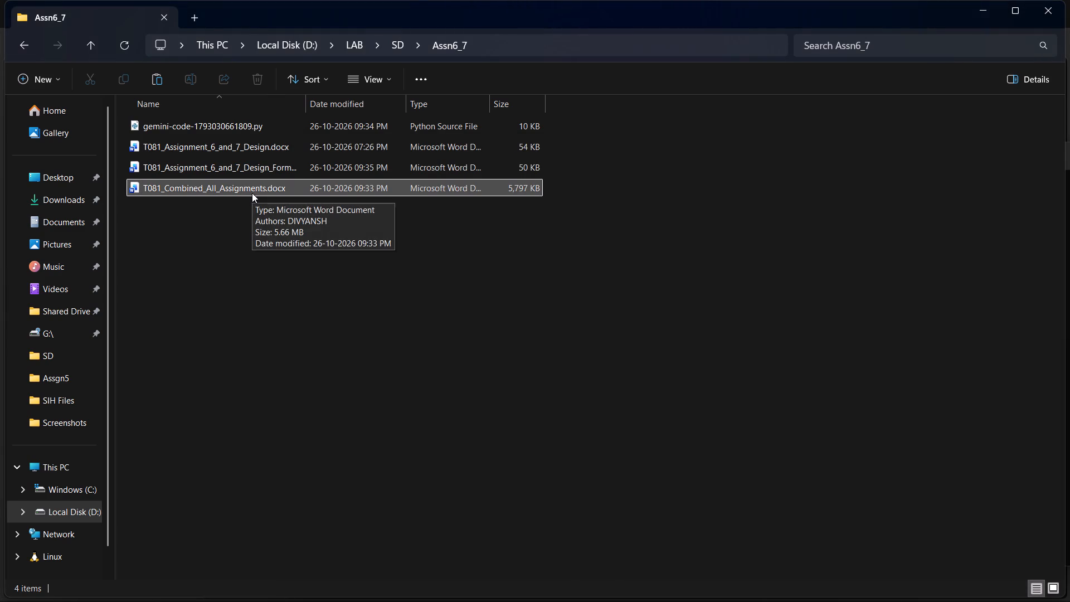
triple_click(281, 171)
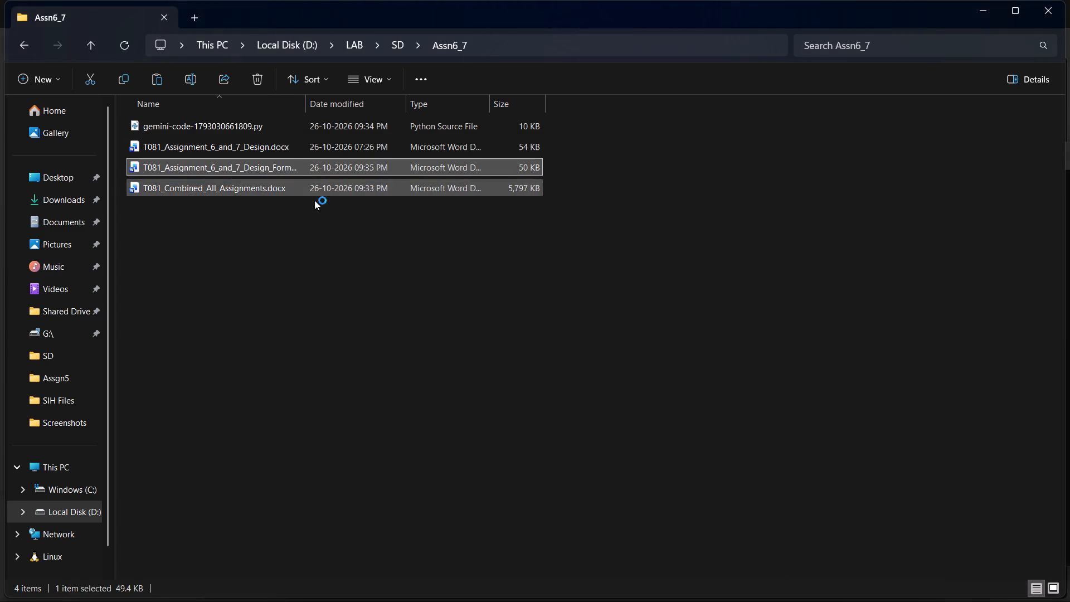
Review the formatting of the details table and the Lab Assignment 6 class design and architectural design sections.
scroll(746, 396, down, 6)
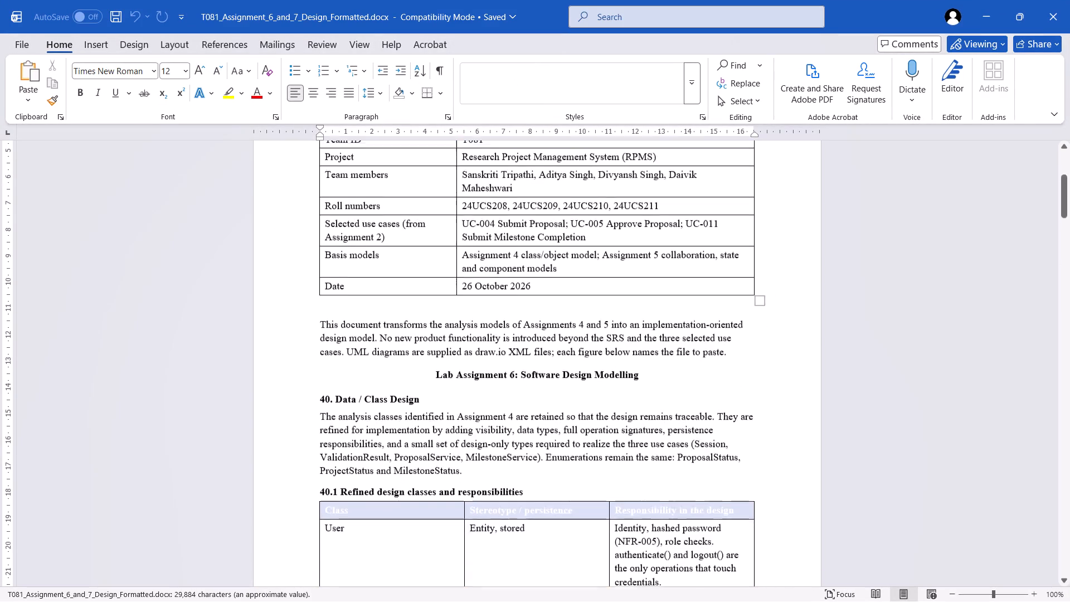
scroll(746, 396, down, 16)
scroll(746, 396, down, 8)
scroll(746, 396, down, 14)
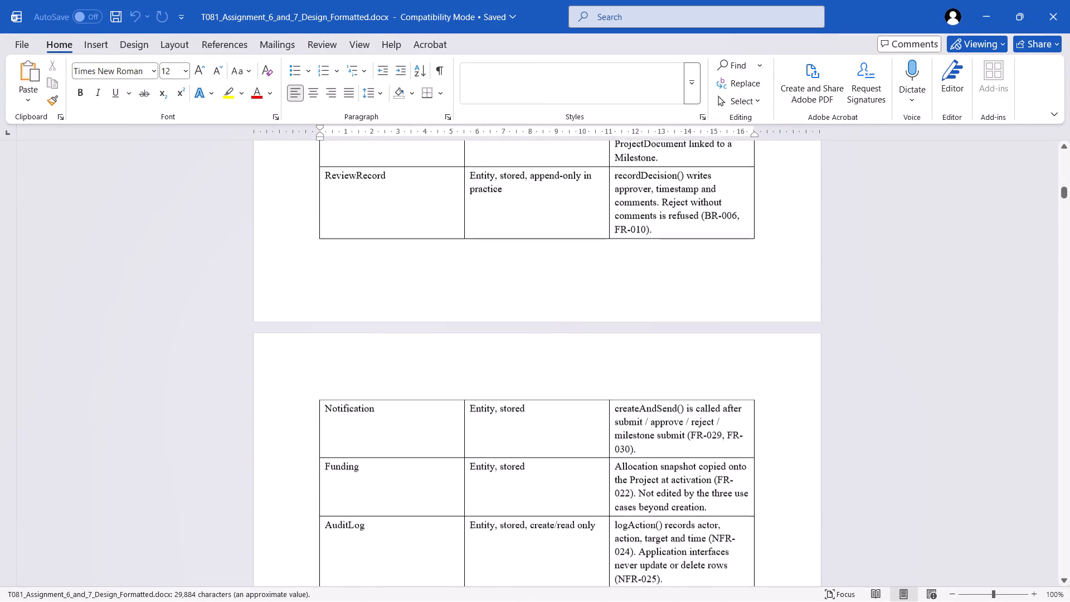
scroll(746, 396, down, 13)
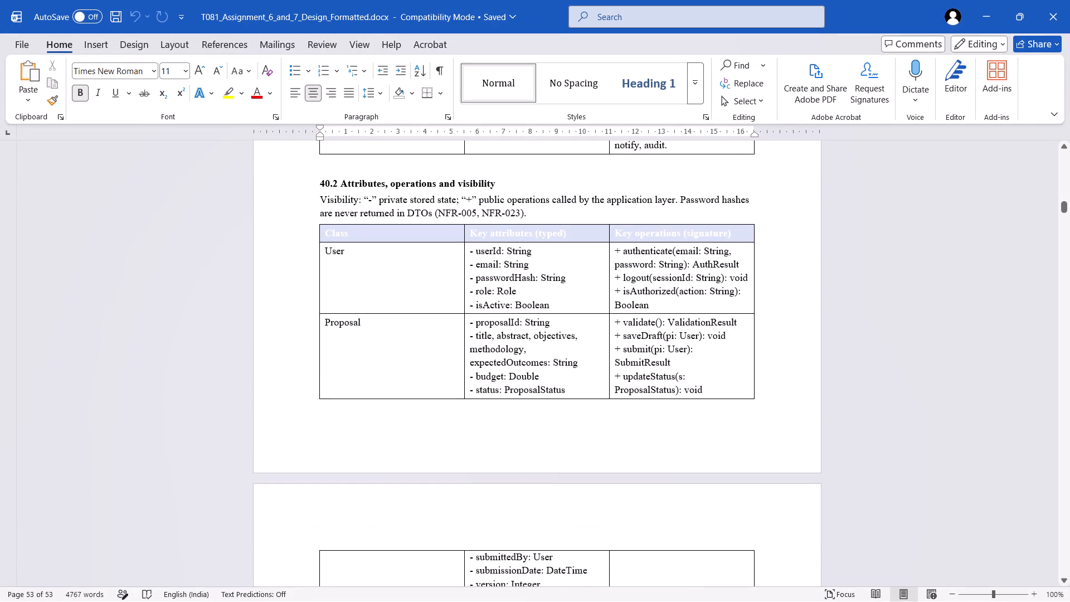
scroll(744, 396, down, 5)
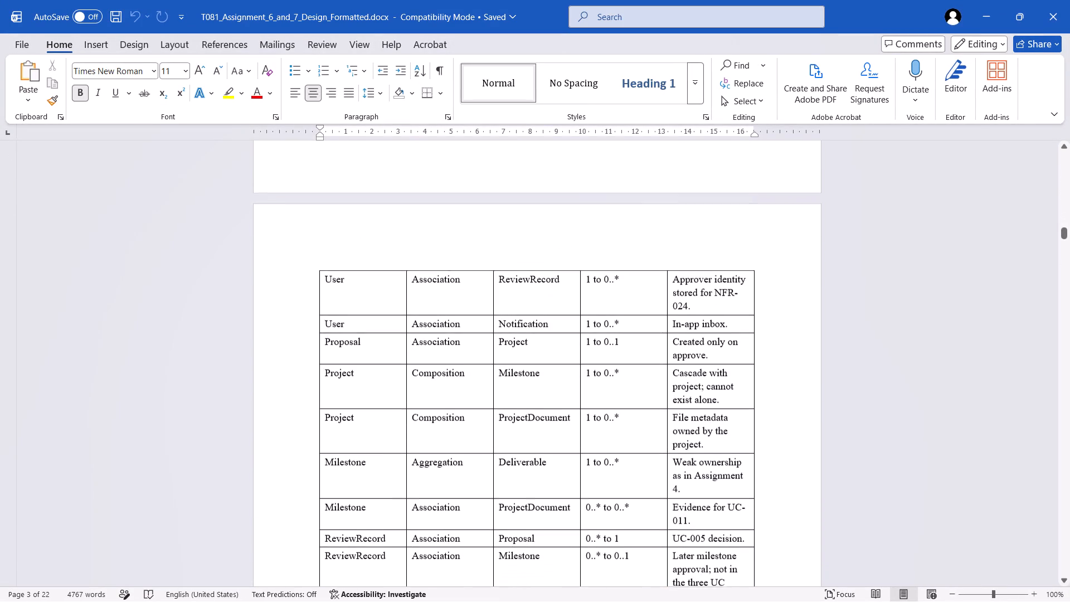
scroll(744, 396, down, 8)
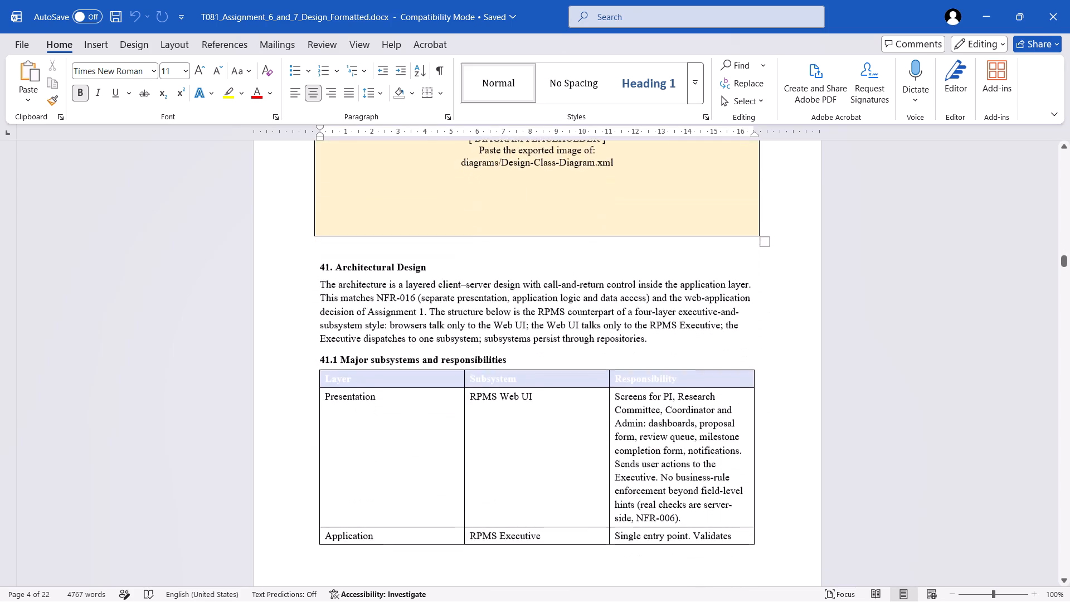
scroll(744, 396, up, 1)
scroll(744, 396, down, 1)
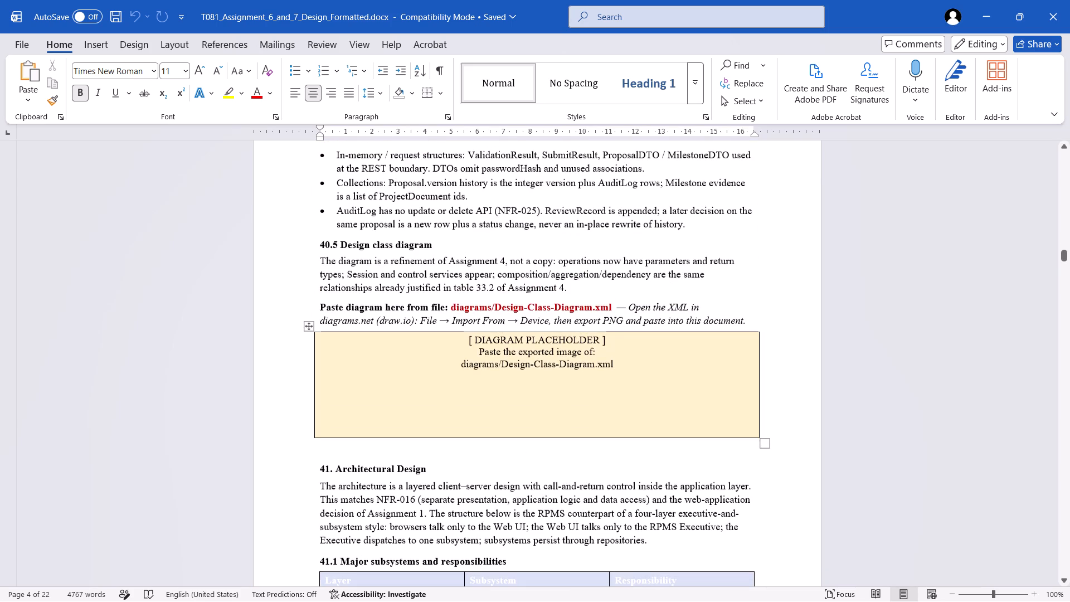
scroll(744, 396, down, 13)
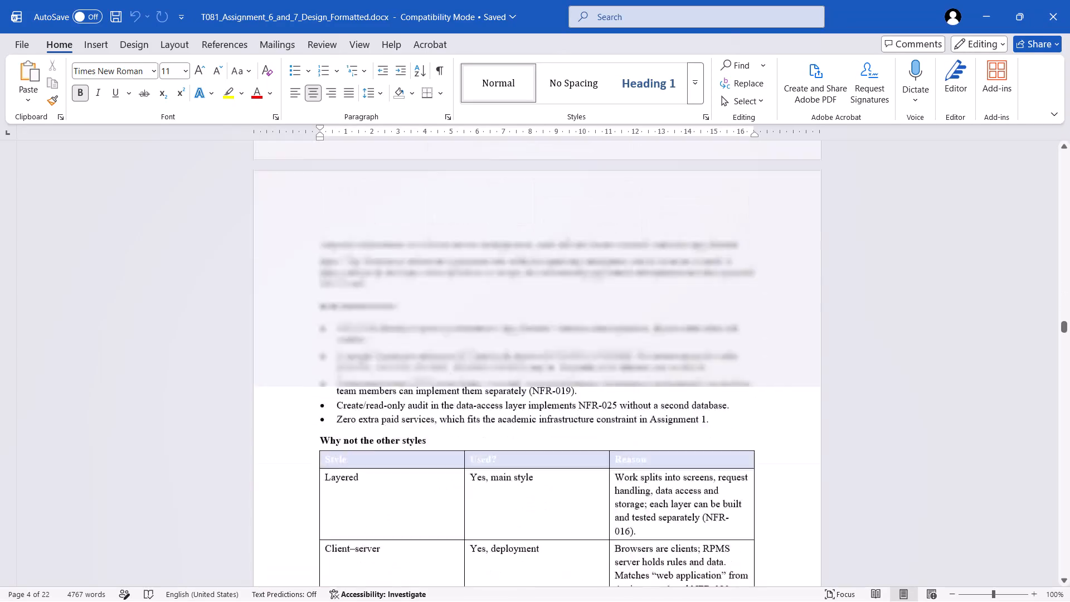
scroll(744, 396, down, 3)
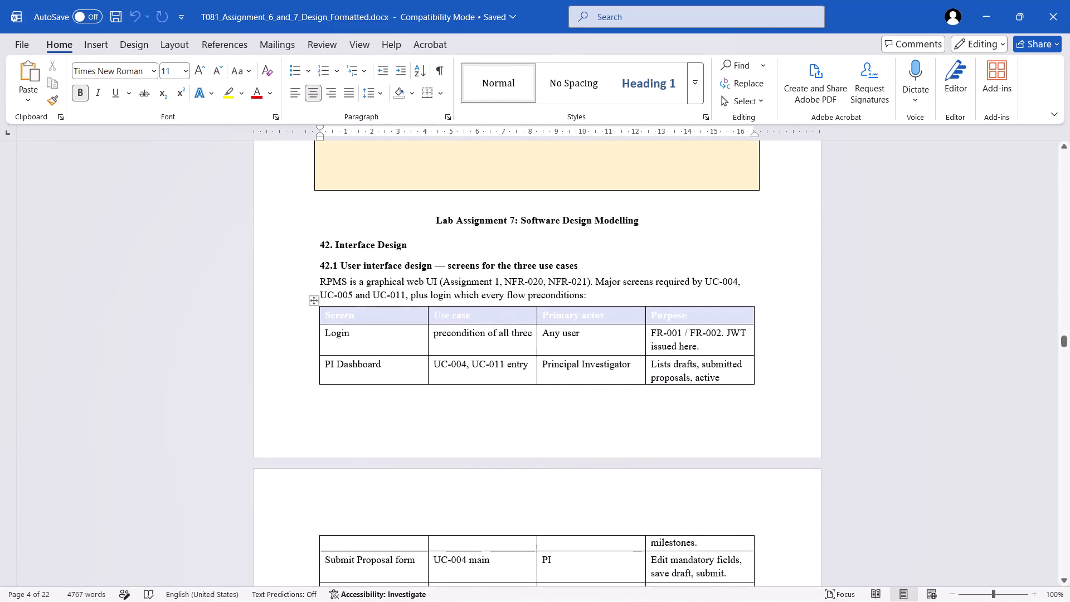
Examine the Lab Assignment 7 interface design tables and the component specifications with their diagram placeholders.
ctrl+scroll(611, 268, up, 6)
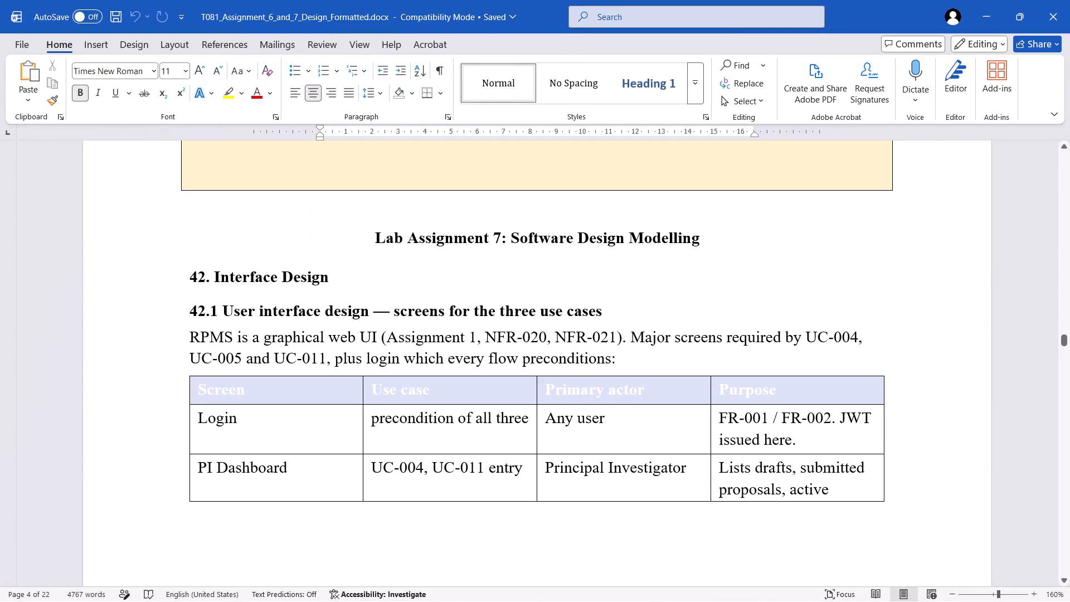
ctrl+scroll(611, 268, down, 4)
scroll(611, 268, down, 8)
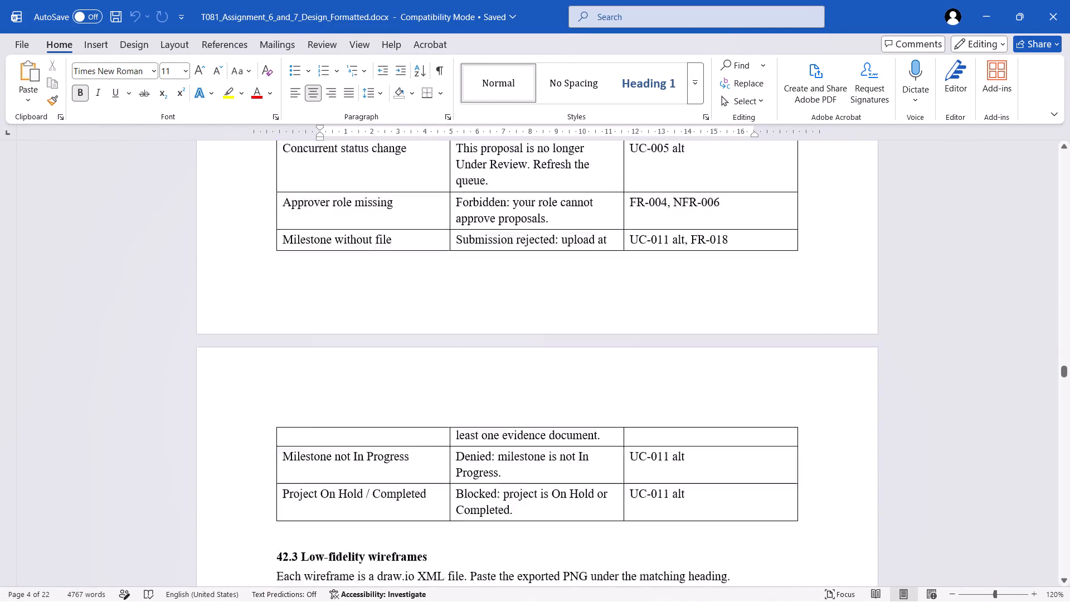
scroll(611, 268, down, 16)
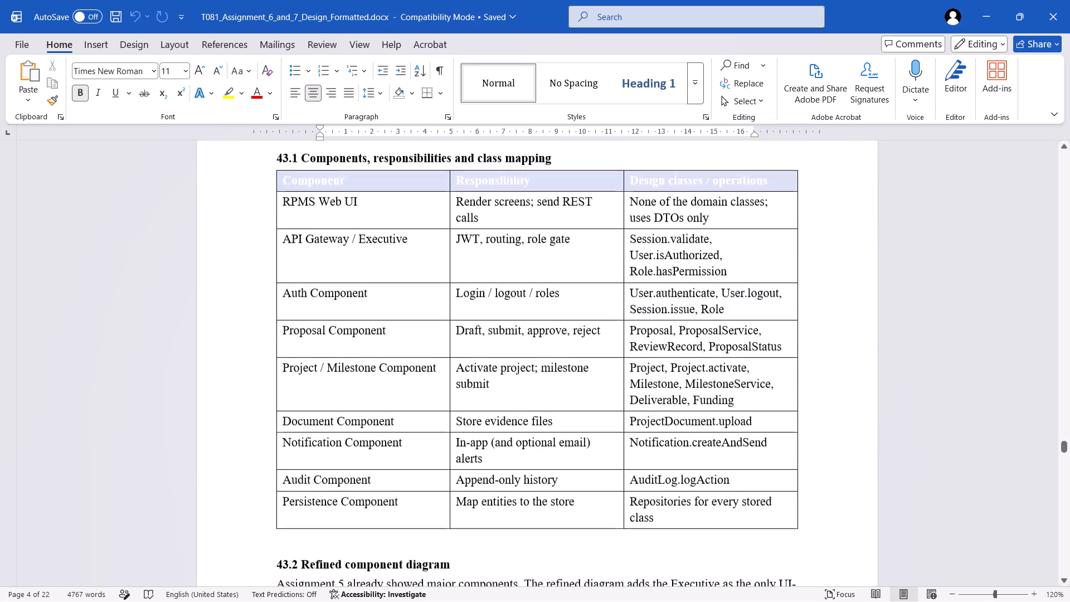
ctrl+scroll(611, 268, down, 1)
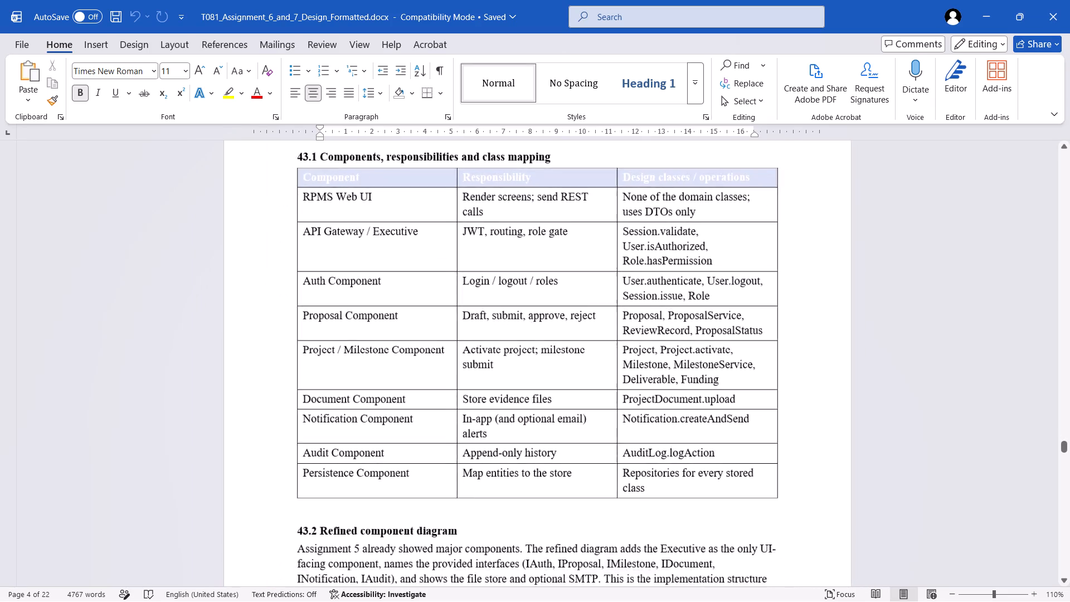
ctrl+scroll(611, 268, down, 2)
scroll(611, 268, down, 9)
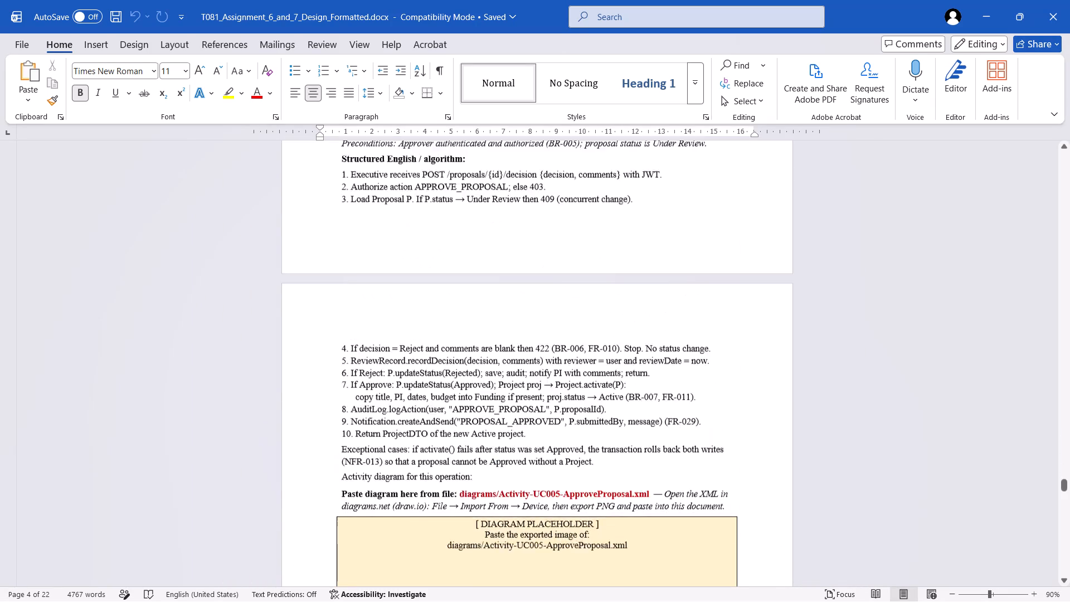
scroll(611, 268, down, 7)
scroll(611, 268, up, 4)
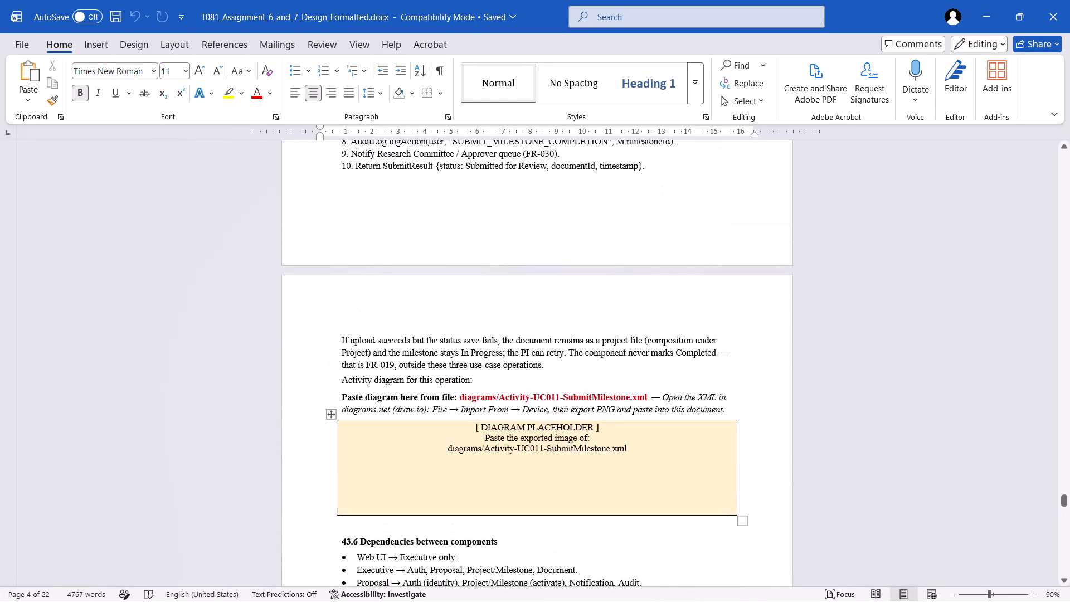
scroll(611, 268, up, 1)
ctrl+scroll(489, 309, up, 4)
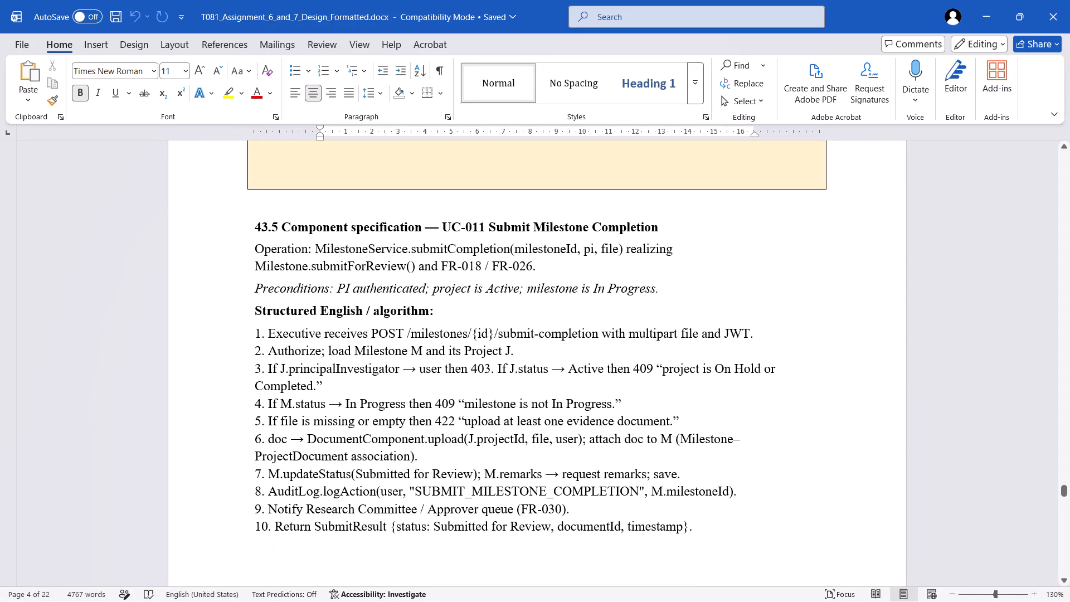
scroll(362, 464, up, 3)
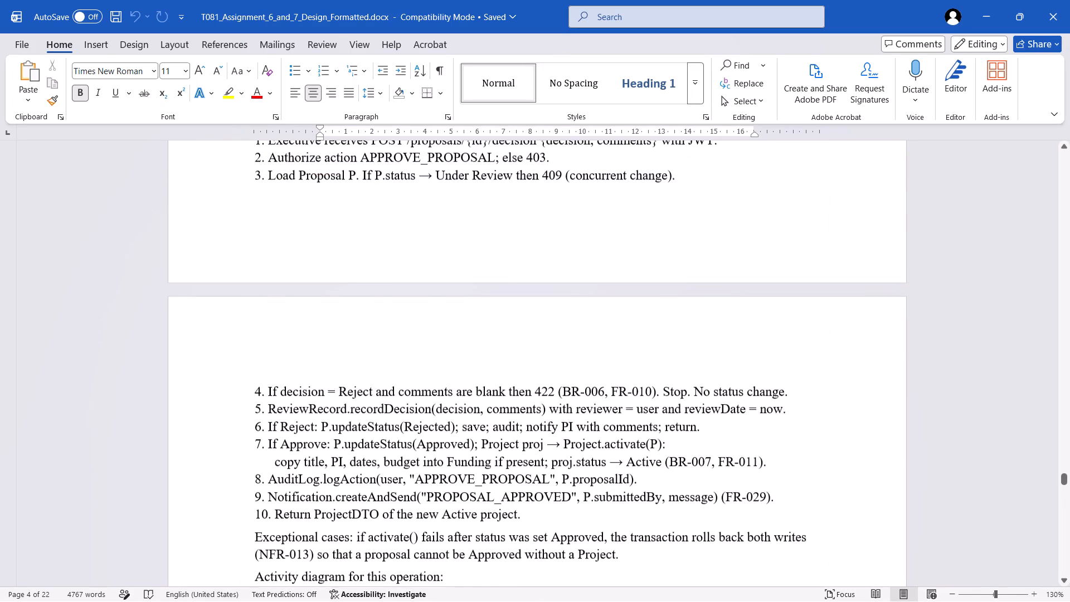
Check the diagram file index, AI usage declaration, individual contribution and traceability tables, and return to the document's first page.
scroll(362, 464, down, 2)
scroll(362, 464, down, 20)
scroll(362, 464, down, 12)
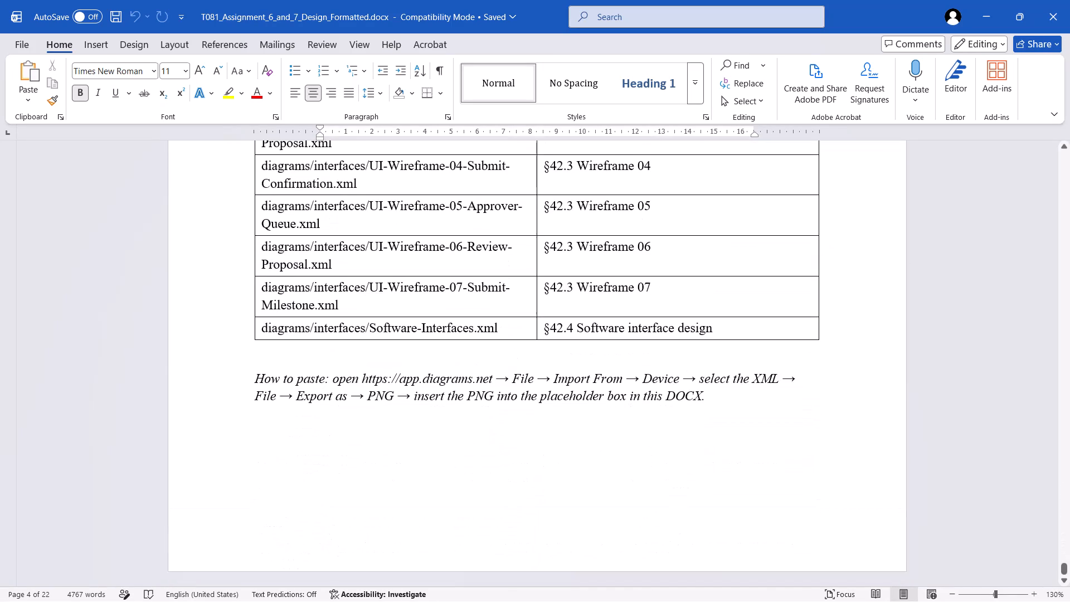
ctrl+scroll(362, 464, down, 4)
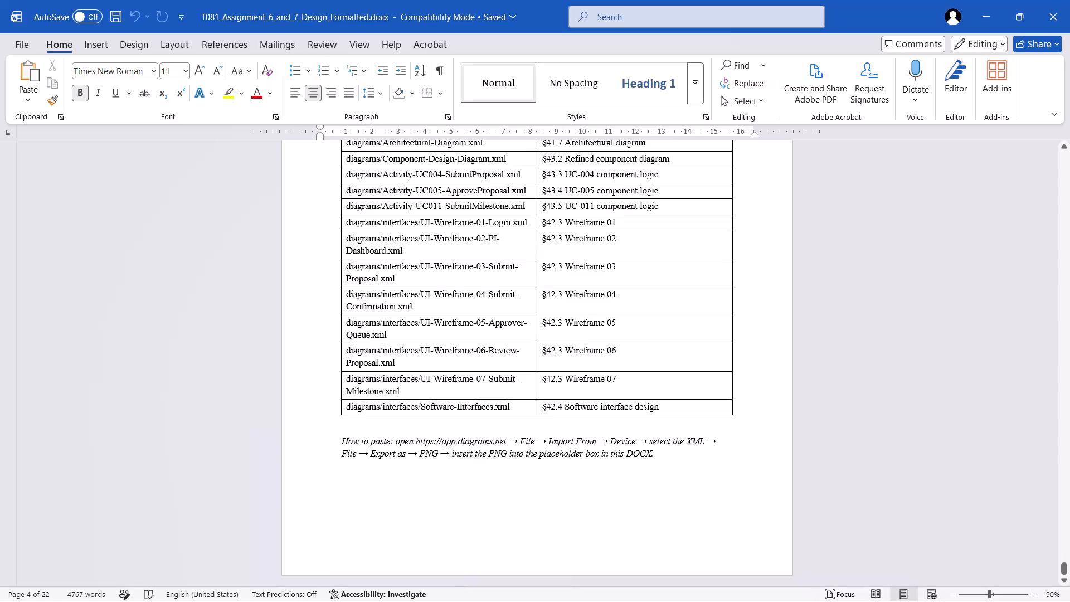
scroll(543, 309, up, 1)
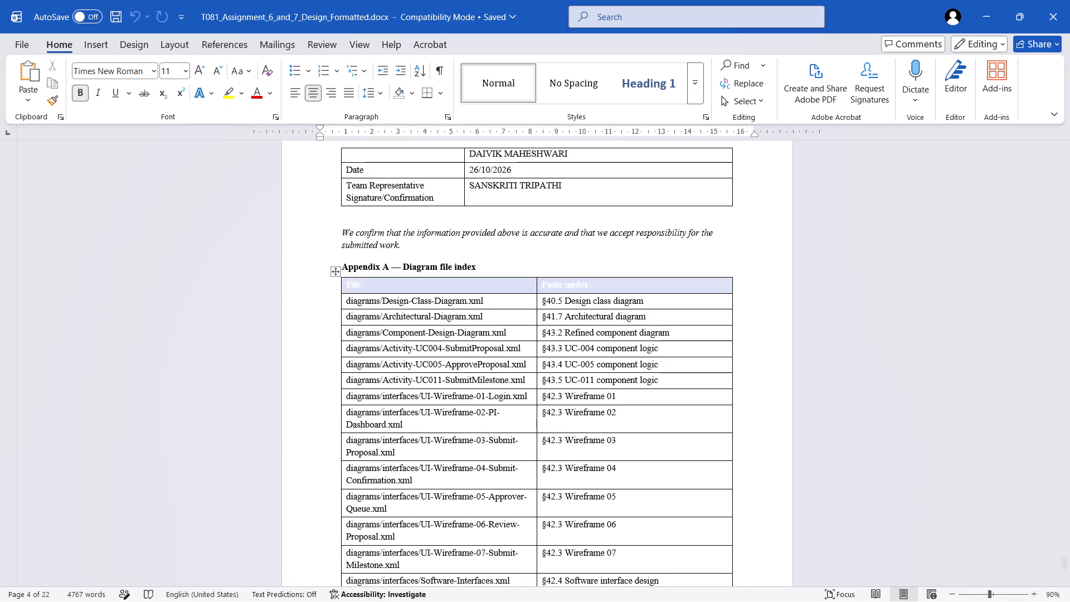
scroll(544, 299, down, 1)
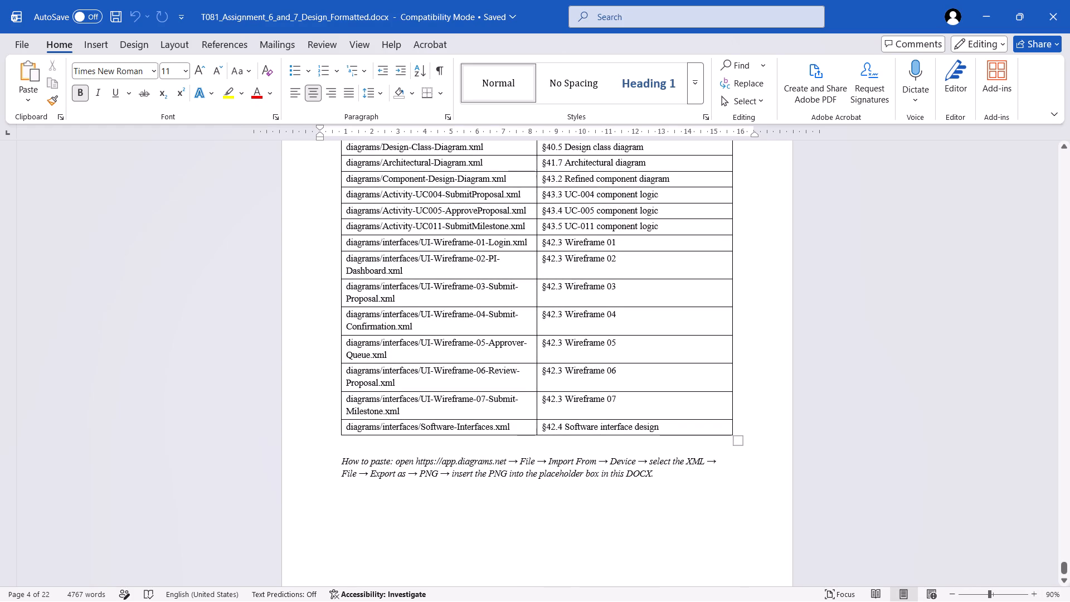
scroll(544, 299, up, 1)
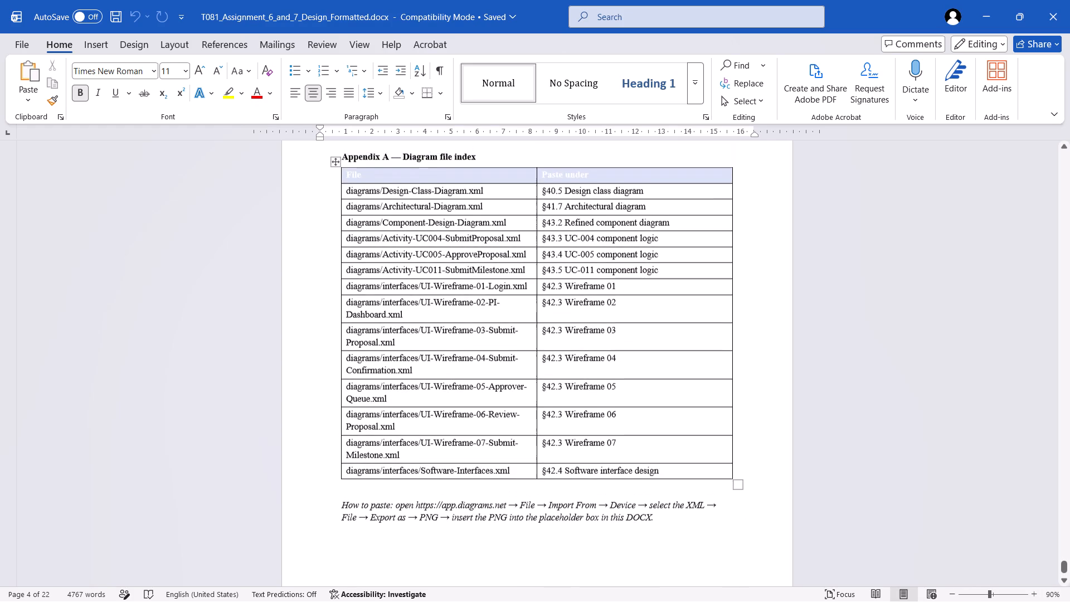
scroll(544, 299, up, 7)
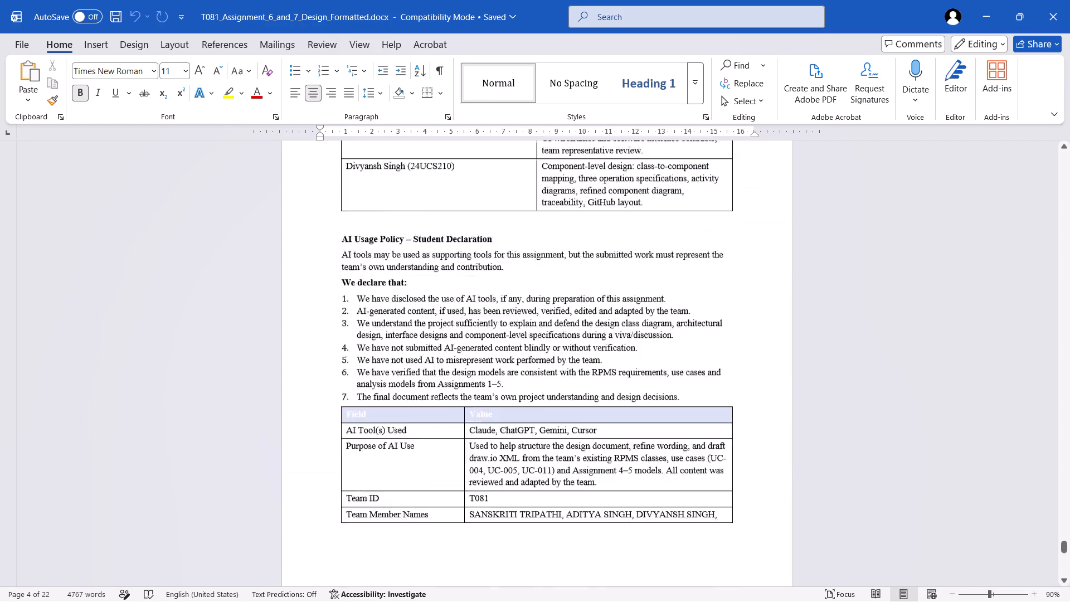
scroll(544, 299, up, 1)
ctrl+scroll(544, 299, up, 5)
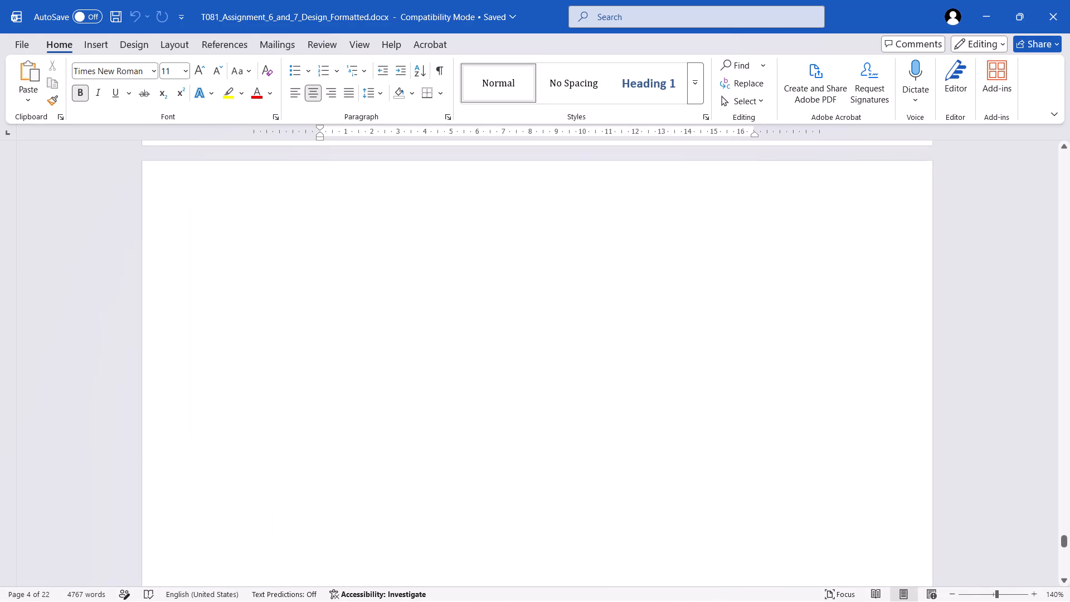
drag(599, 357, 610, 361)
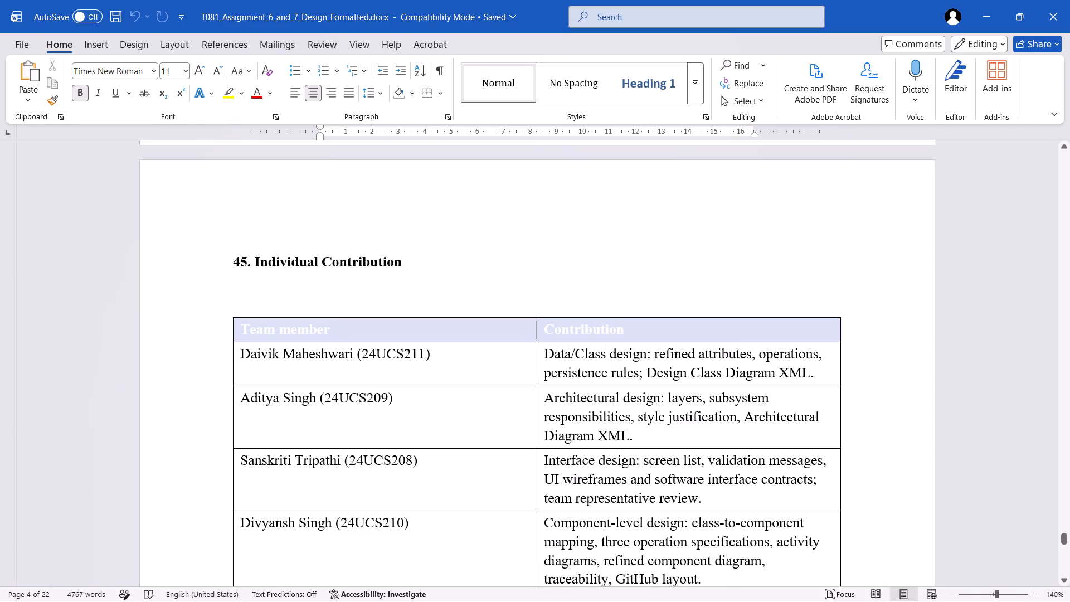
drag(610, 361, 649, 376)
click(649, 376)
scroll(649, 376, up, 6)
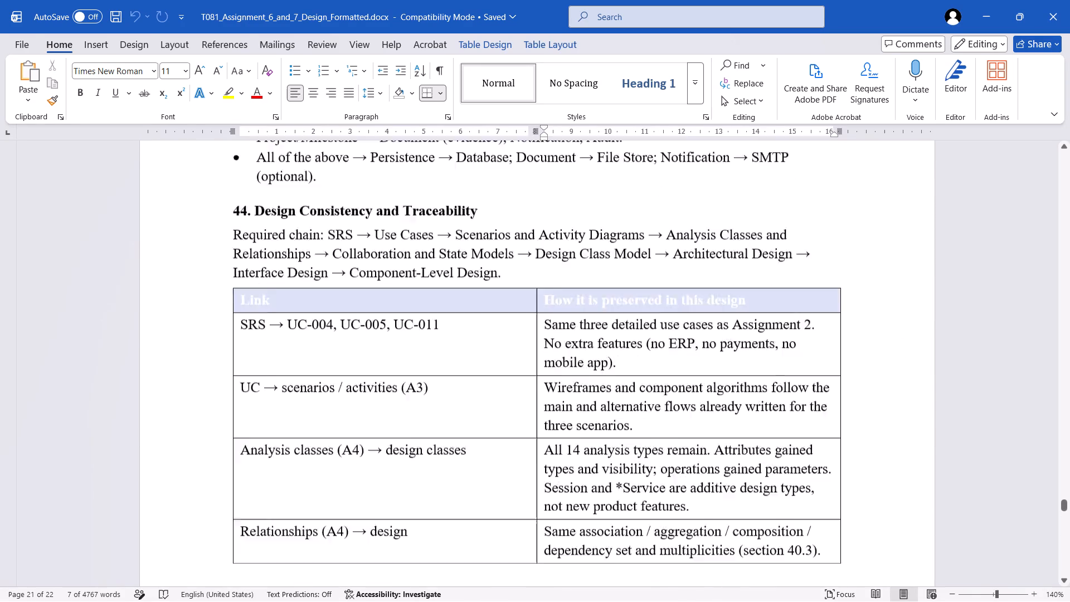
scroll(649, 376, up, 3)
ctrl+scroll(649, 376, down, 3)
scroll(649, 376, up, 20)
scroll(649, 376, up, 1)
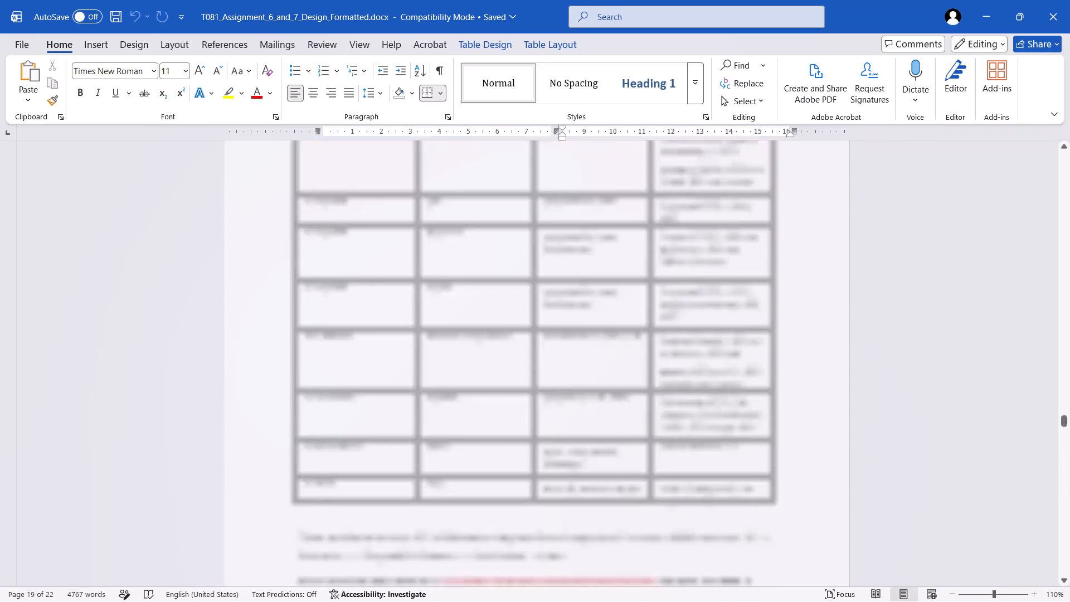
scroll(649, 376, up, 17)
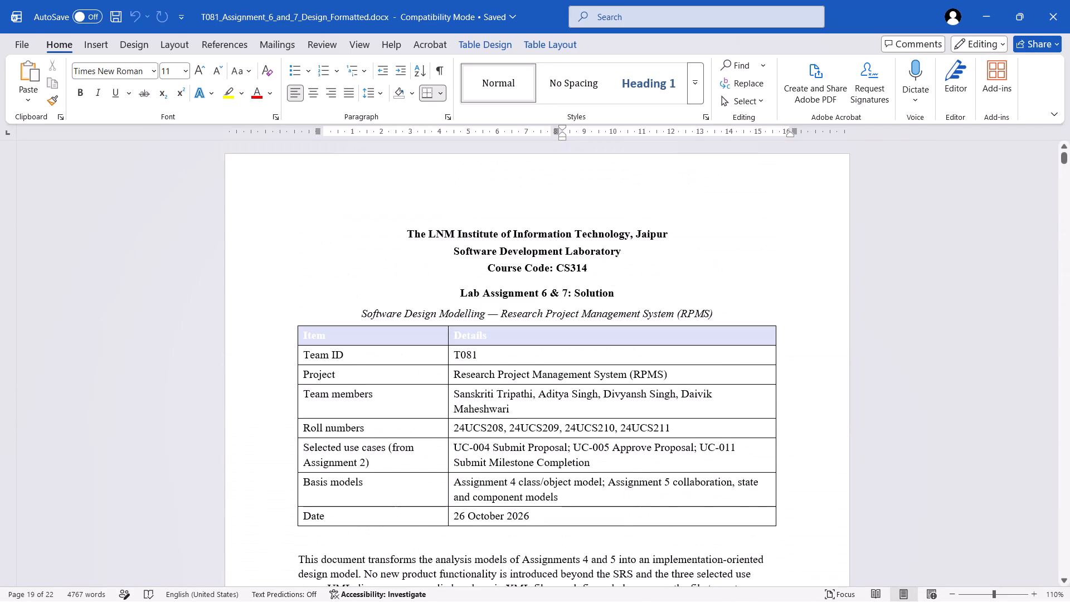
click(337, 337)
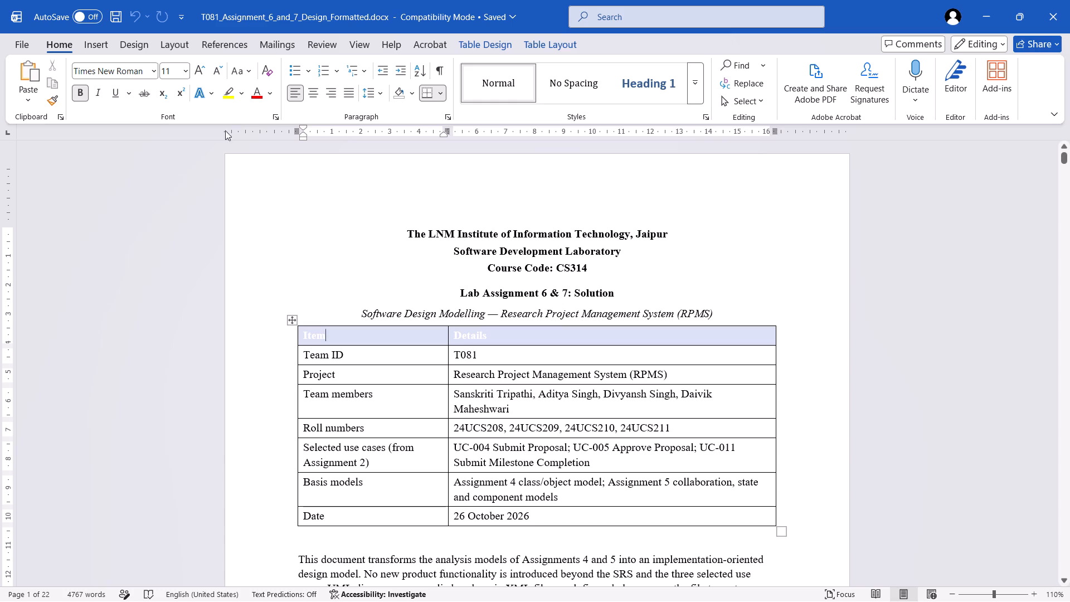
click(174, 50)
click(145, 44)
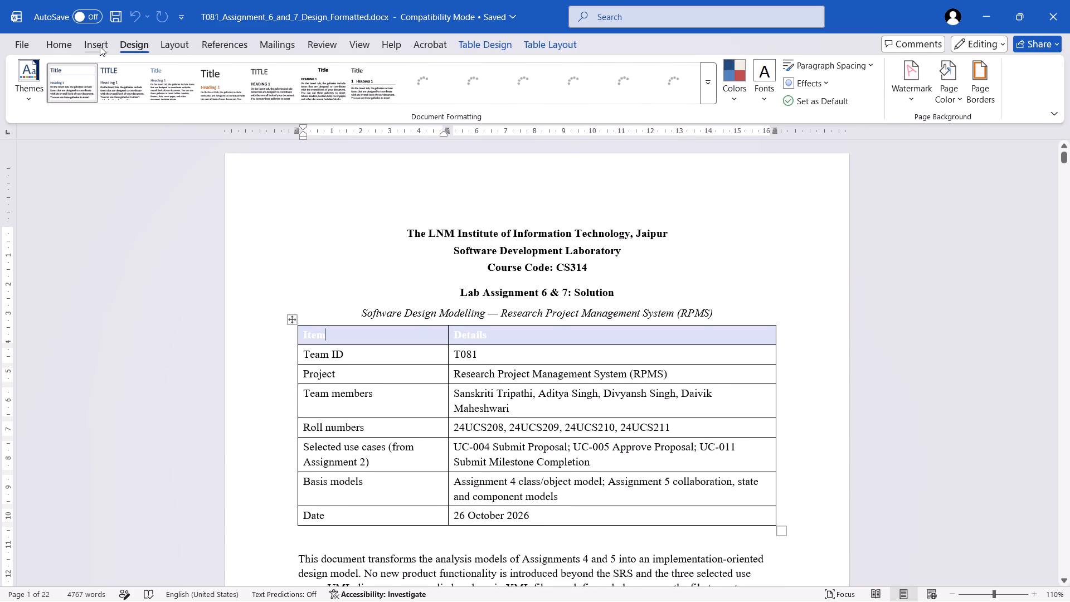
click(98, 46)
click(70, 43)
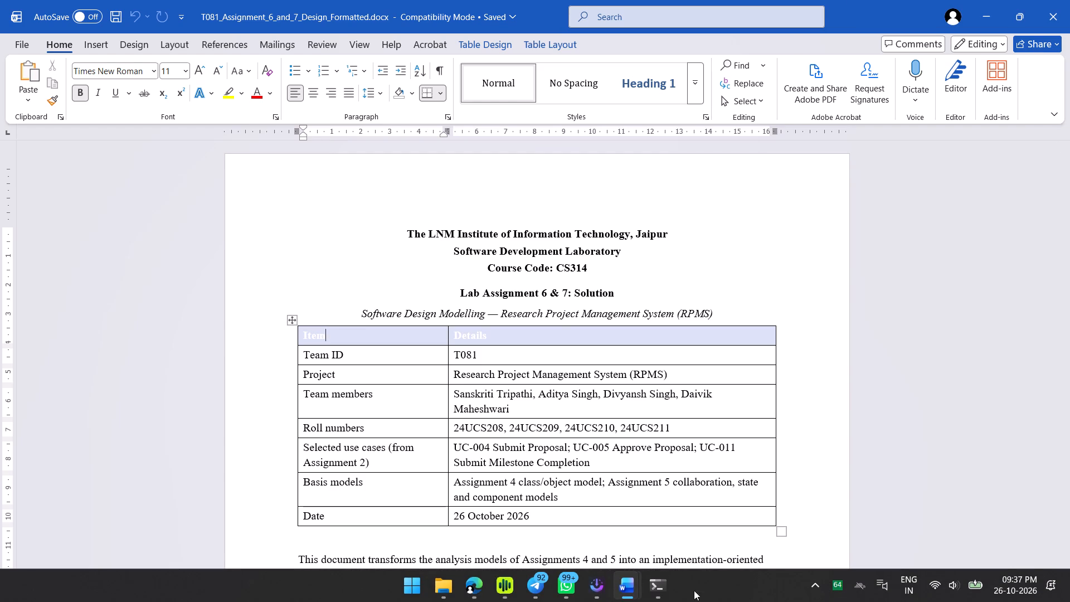
Close the formatted Assignment 6 and 7 document and switch to the Assn6_7 folder in File Explorer.
click(633, 588)
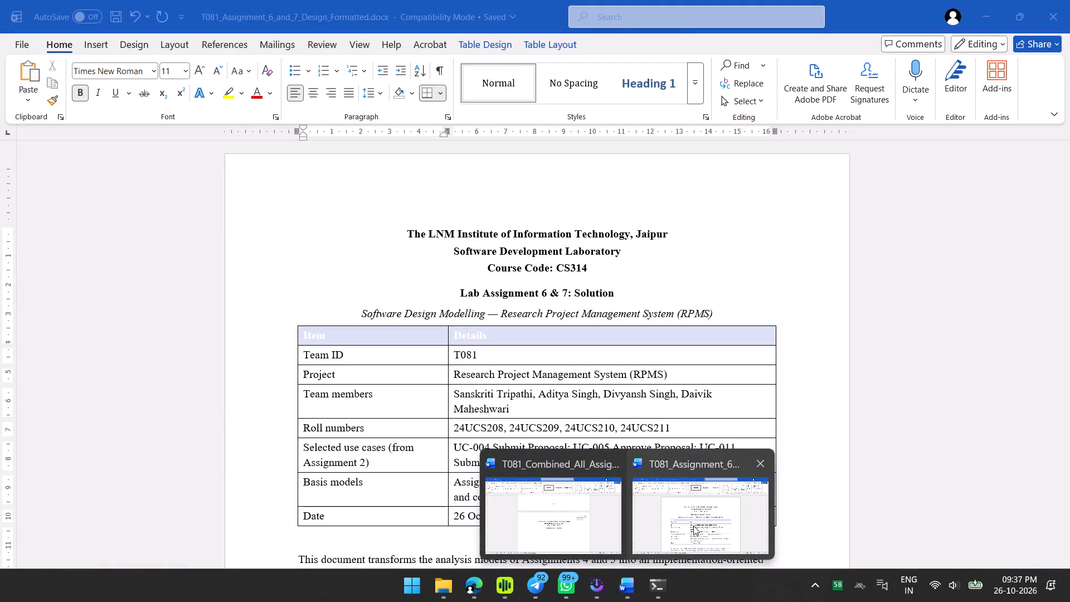
click(693, 526)
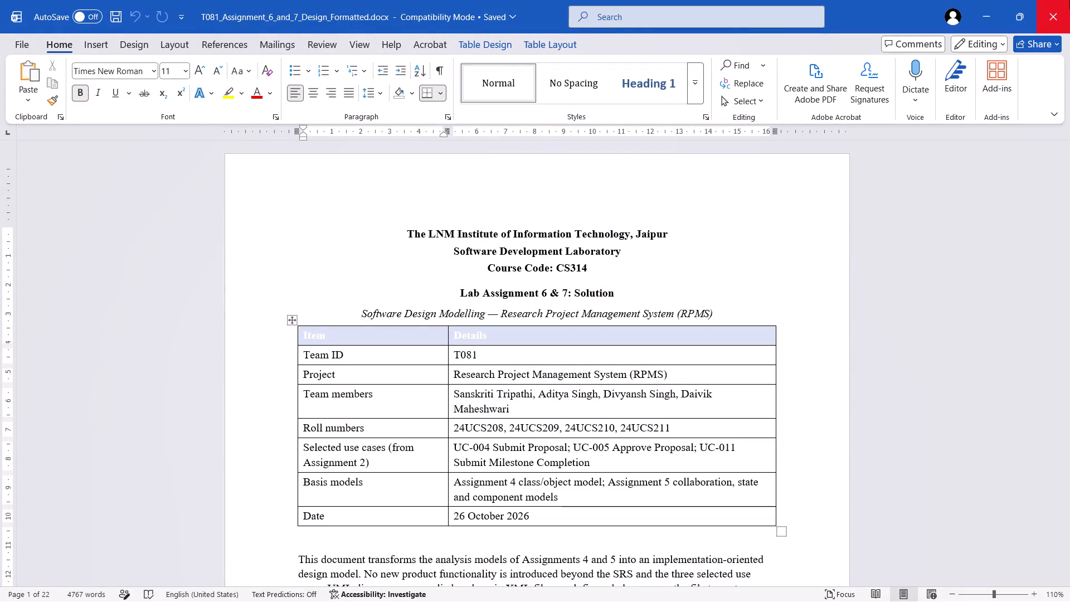
click(1069, 0)
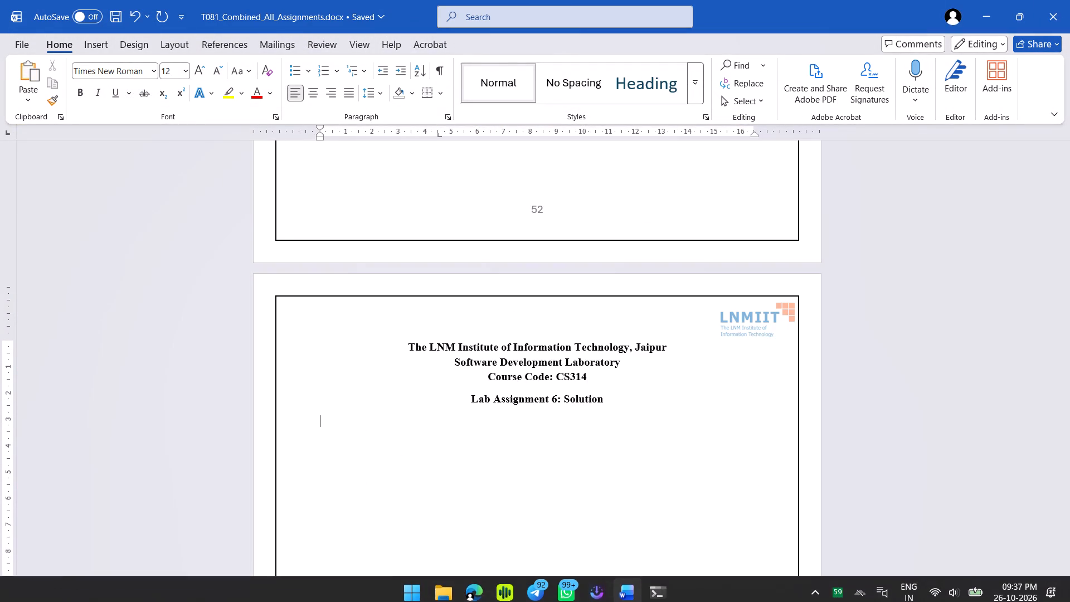
click(447, 582)
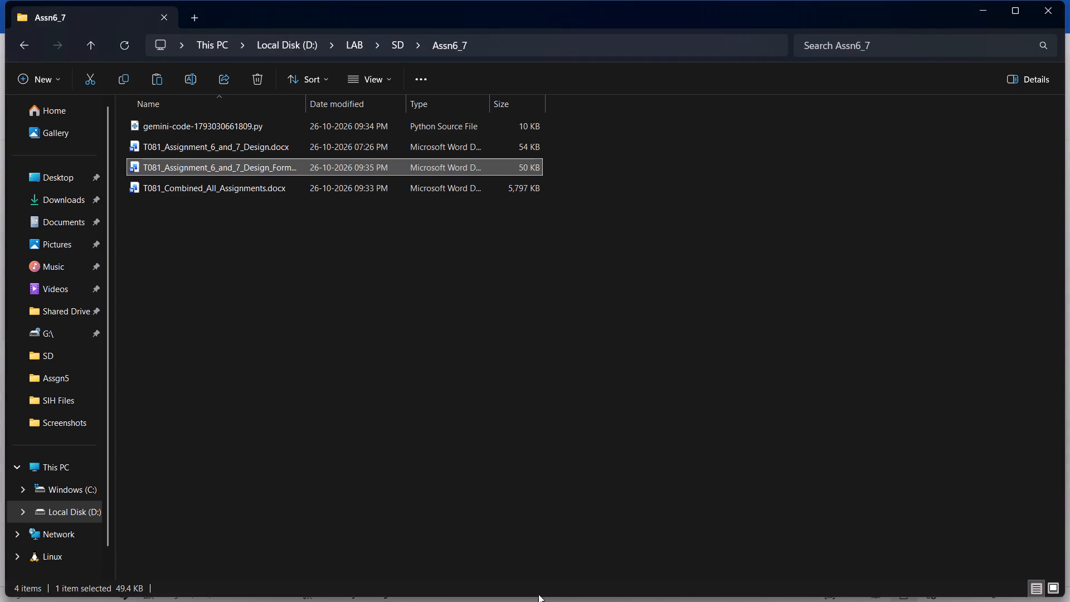
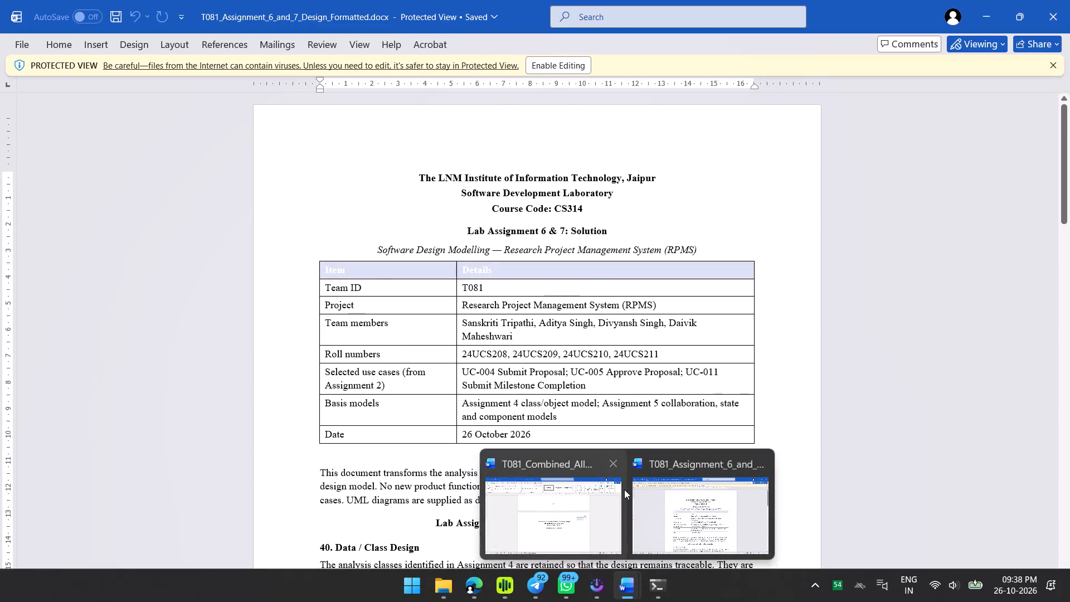
Review the formatted Assignment 6 and 7 document from the details table through the class, architectural and interface design sections to the wireframe placeholders.
scroll(646, 362, down, 7)
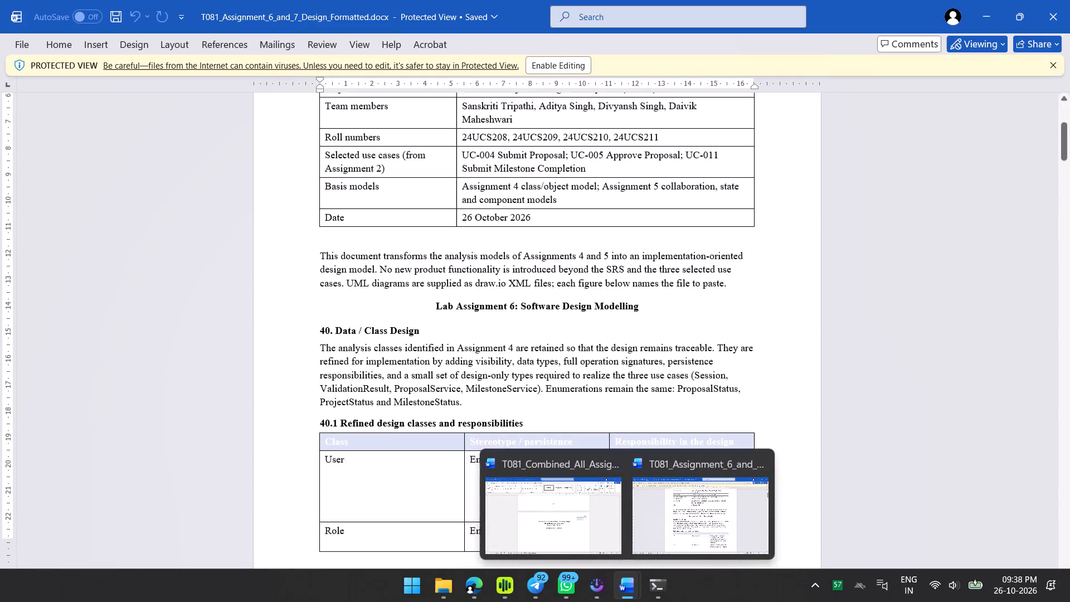
scroll(646, 358, down, 8)
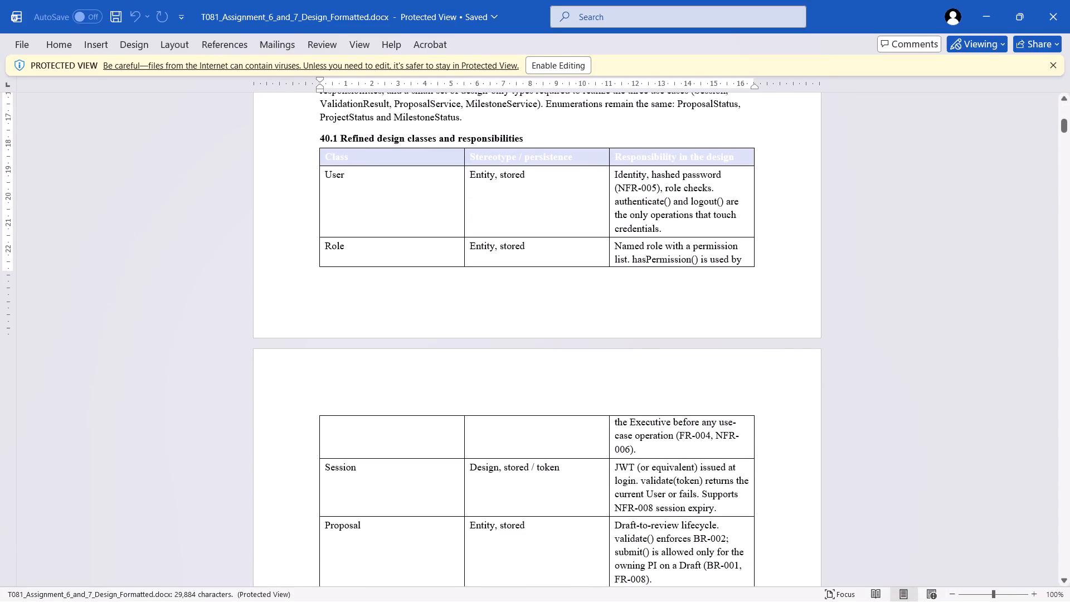
scroll(646, 358, down, 7)
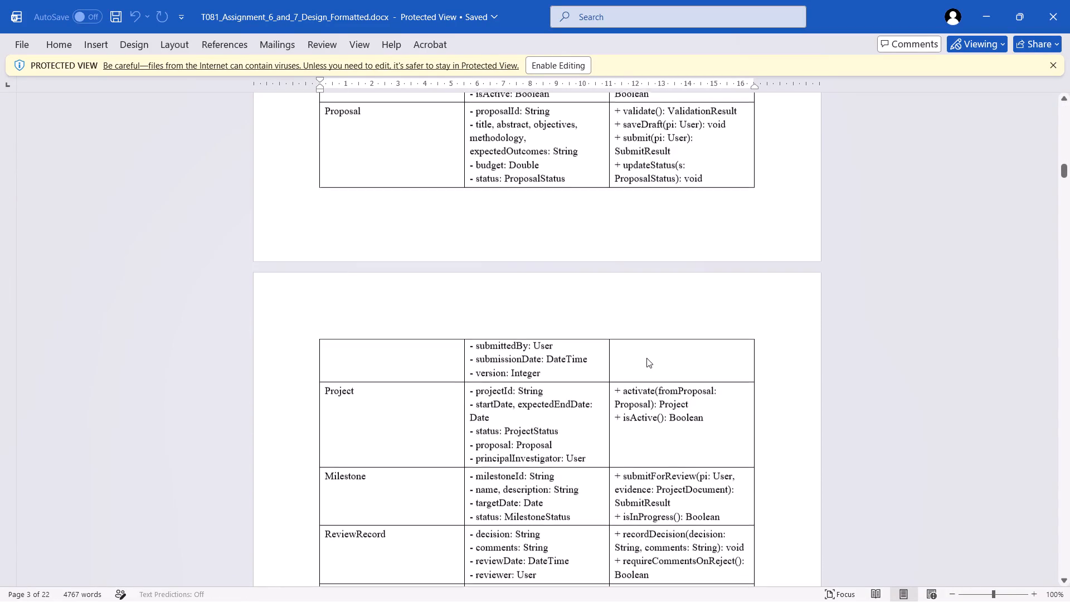
scroll(646, 358, down, 19)
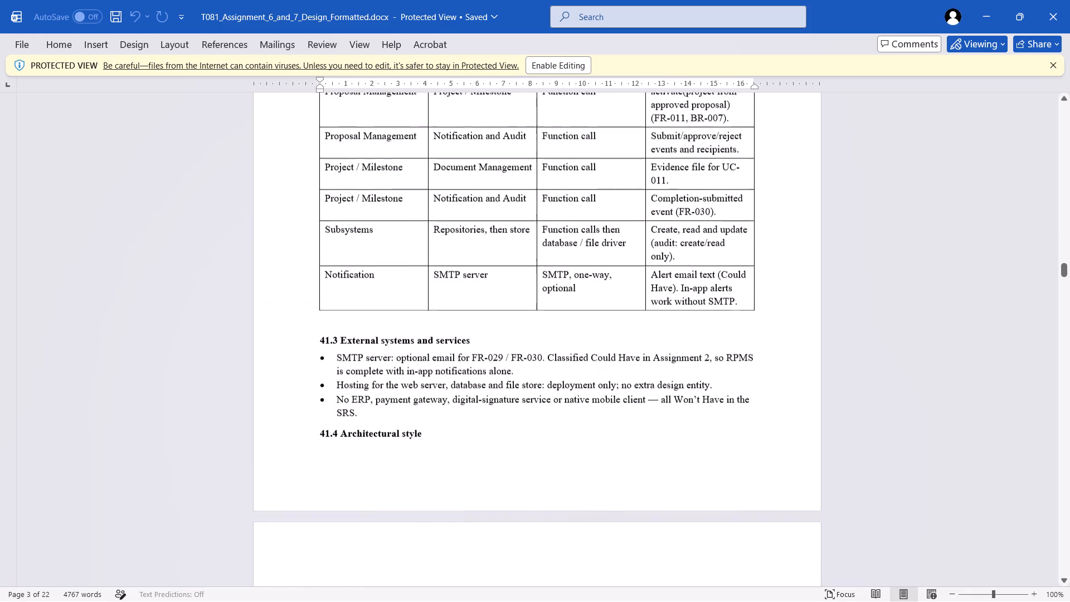
scroll(646, 358, down, 10)
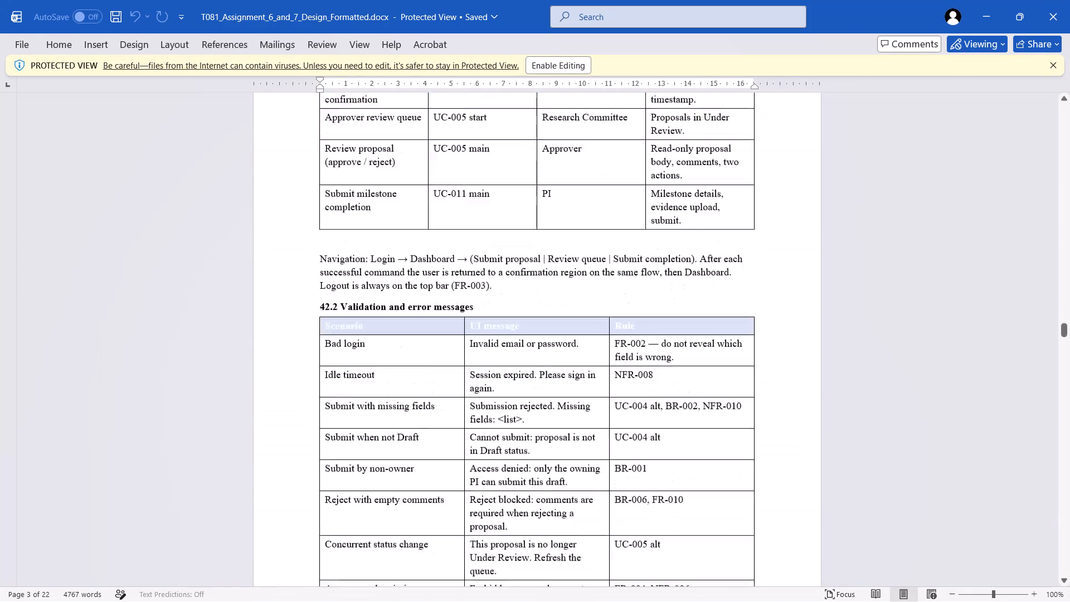
scroll(646, 358, down, 4)
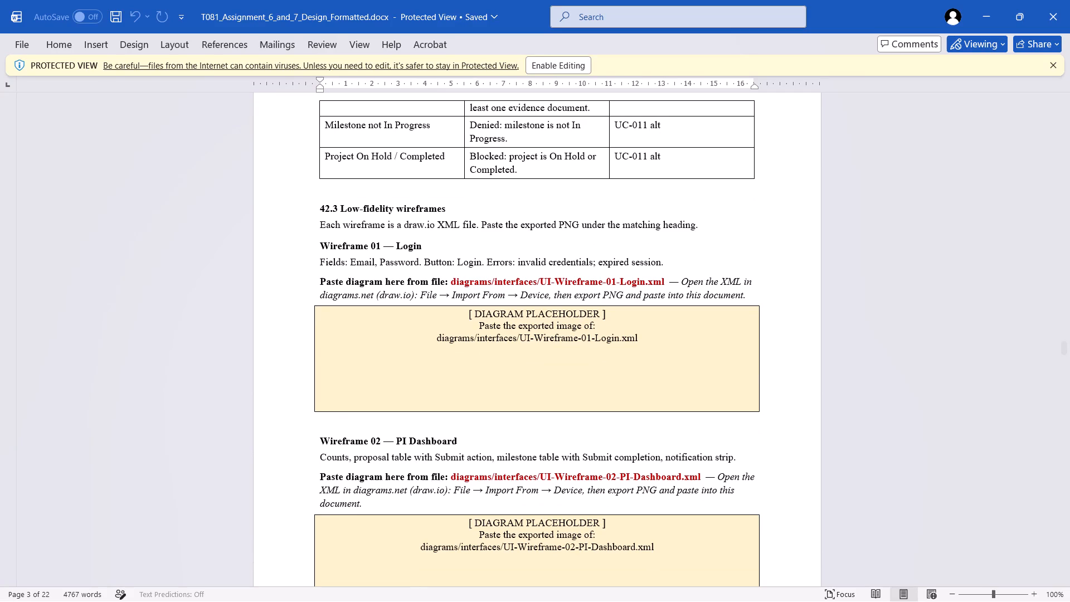
scroll(646, 358, down, 17)
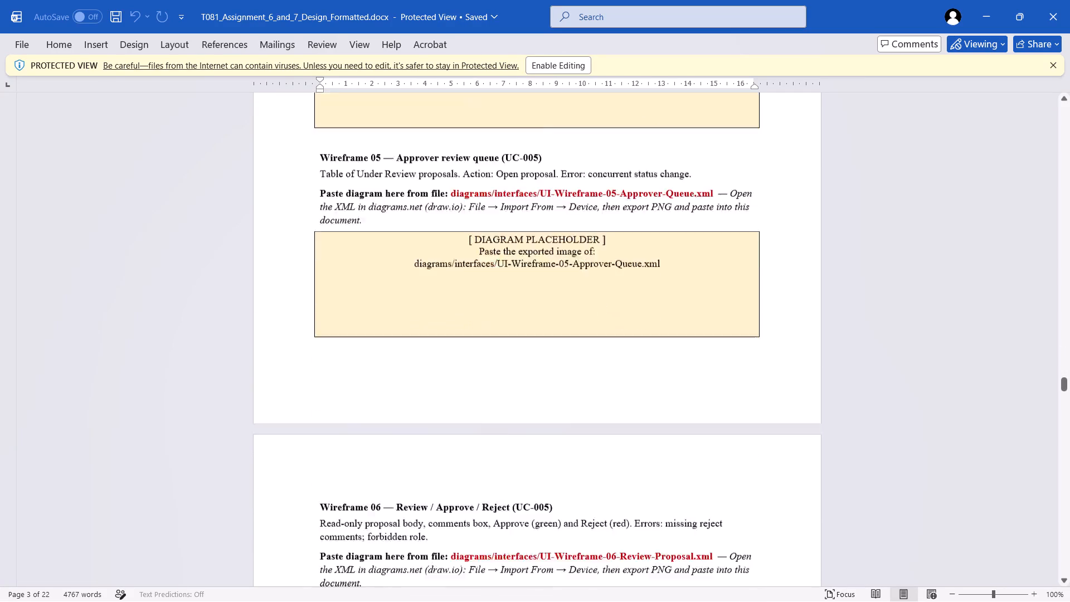
Examine the Appendix A diagram file index and the AI usage declaration with its field table near the document's end.
scroll(646, 358, down, 20)
scroll(646, 358, down, 6)
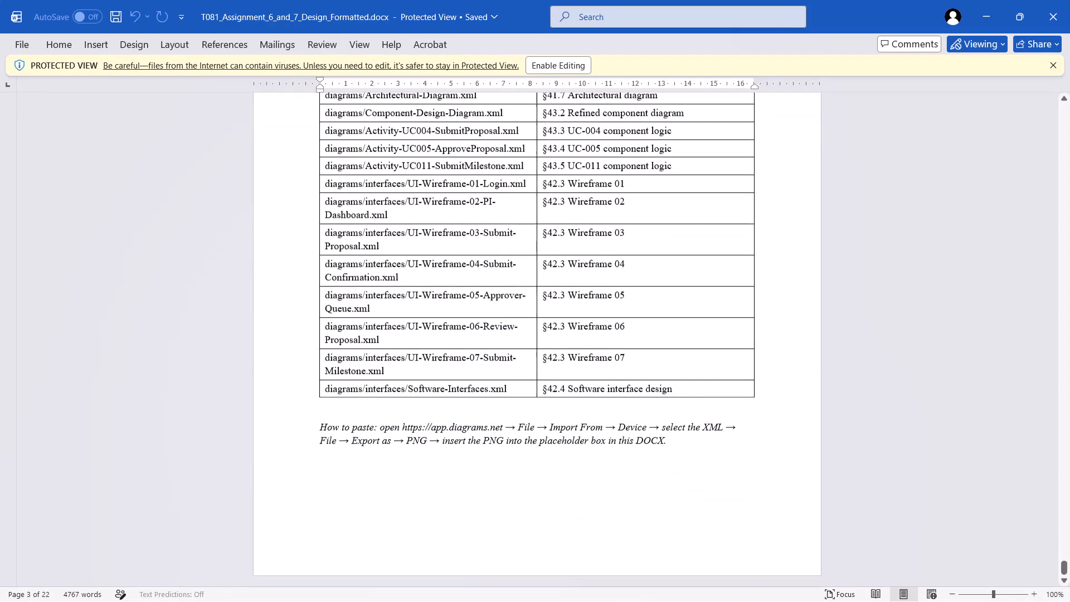
scroll(646, 358, down, 1)
scroll(646, 358, up, 4)
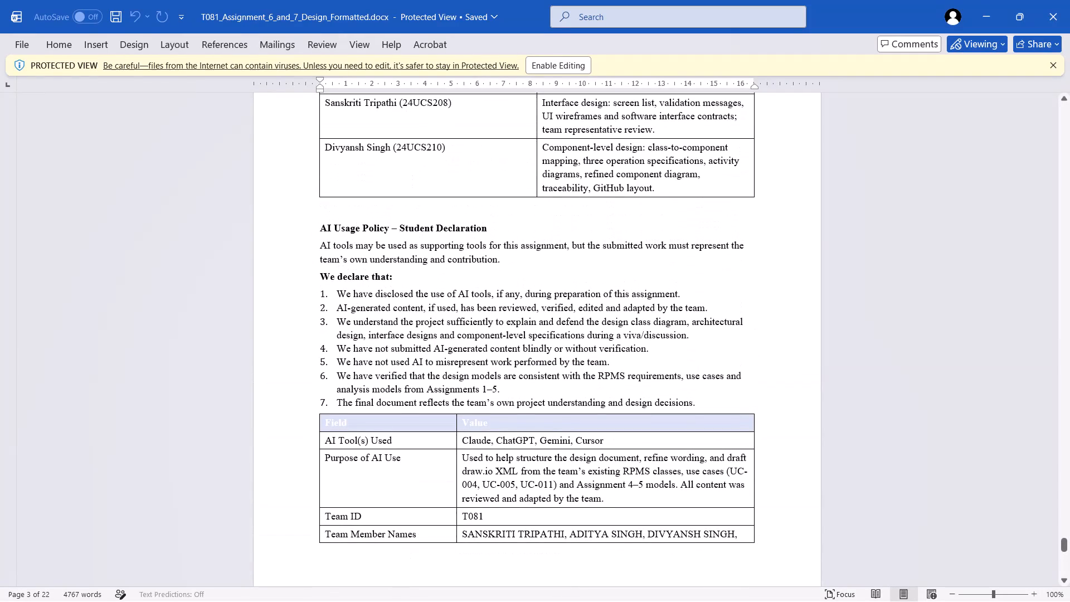
scroll(646, 358, down, 2)
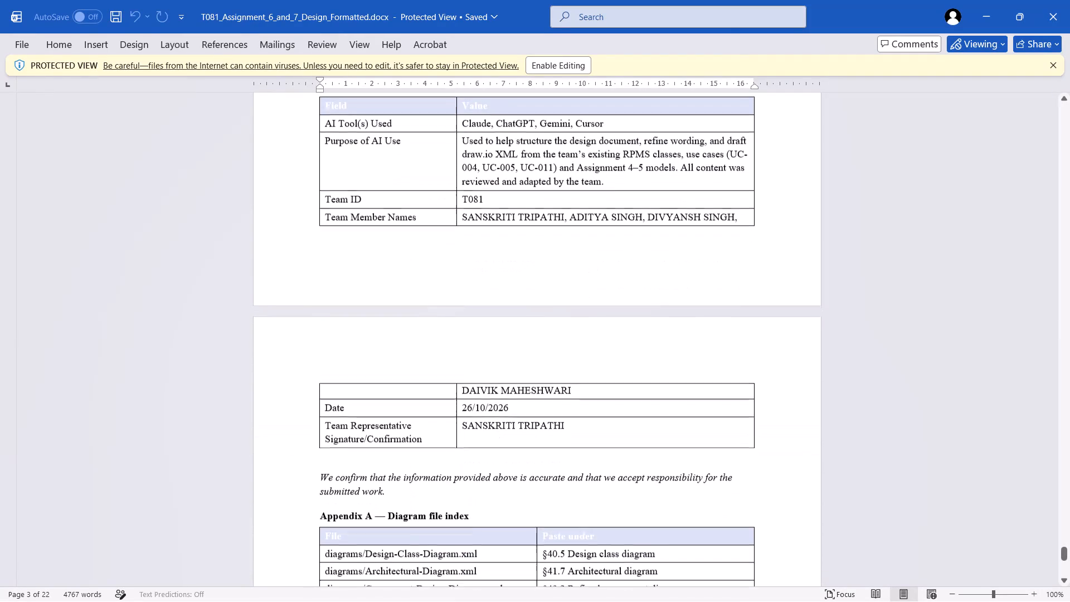
scroll(646, 358, up, 1)
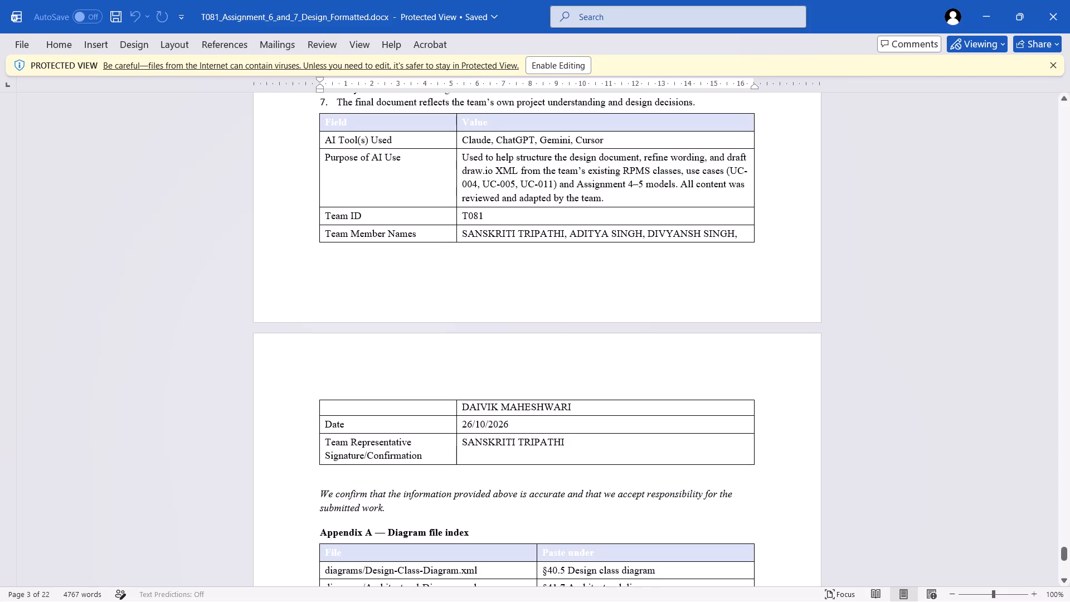
scroll(646, 358, up, 1)
scroll(646, 358, down, 1)
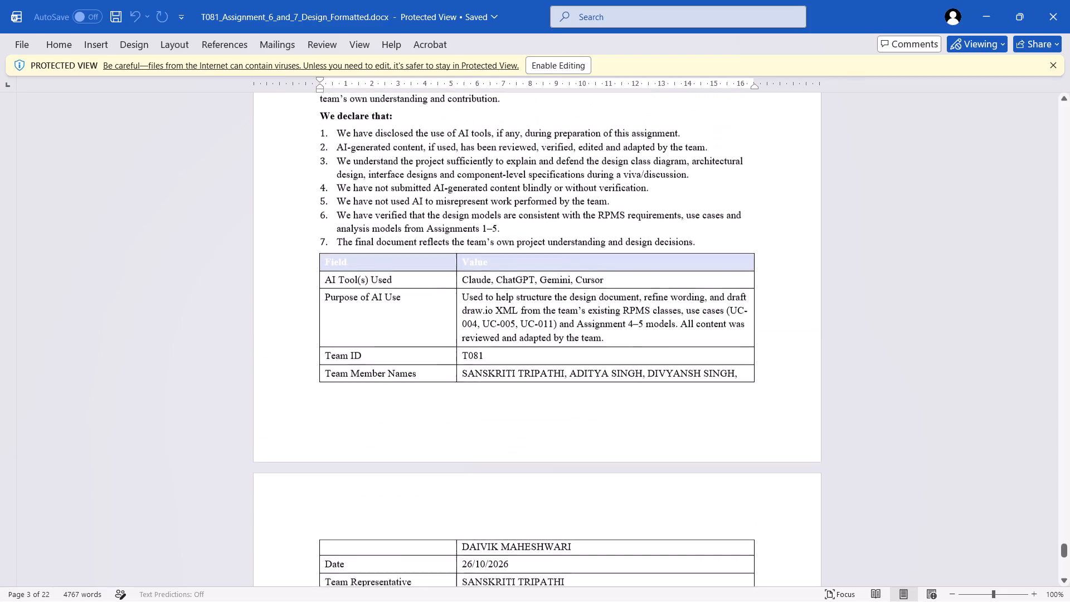
Review the rest of the AI usage declaration table, the Appendix A diagram file index and the Individual Contribution table.
scroll(646, 358, down, 2)
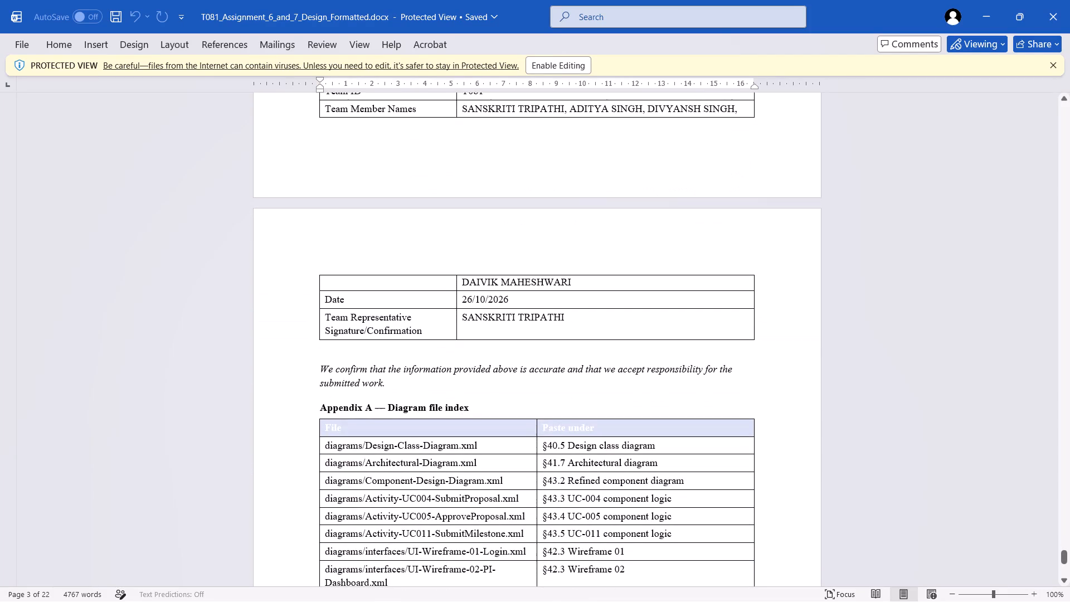
scroll(646, 358, down, 1)
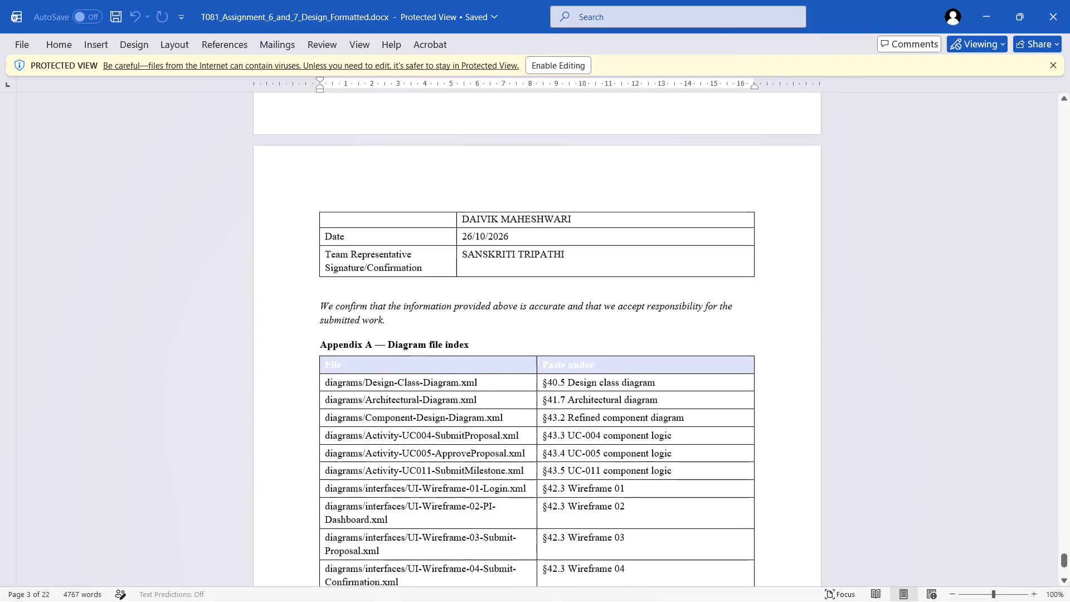
scroll(646, 358, down, 1)
scroll(646, 358, up, 3)
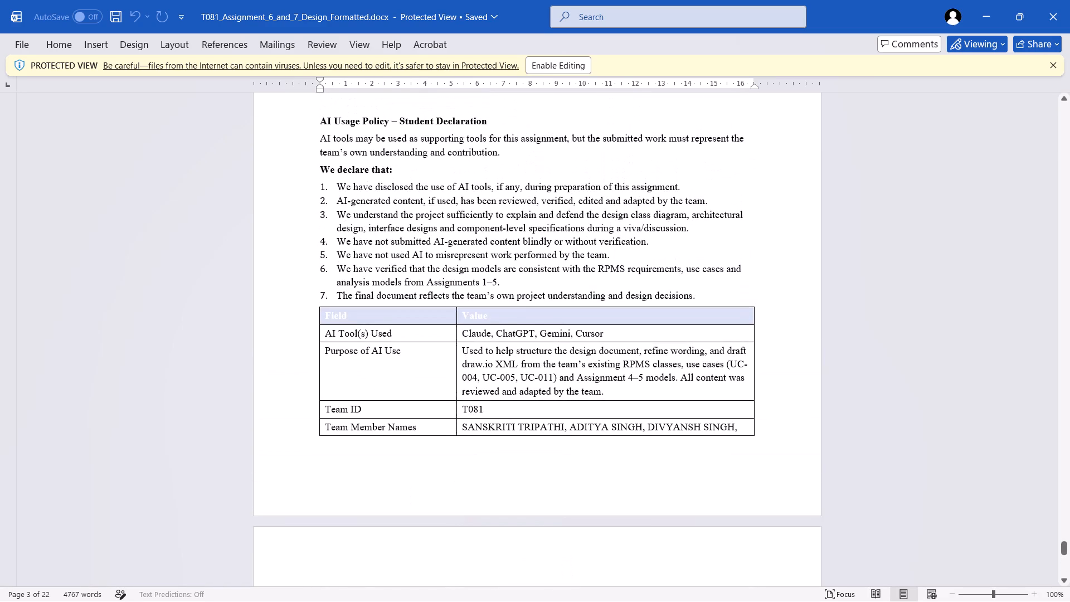
scroll(646, 358, up, 2)
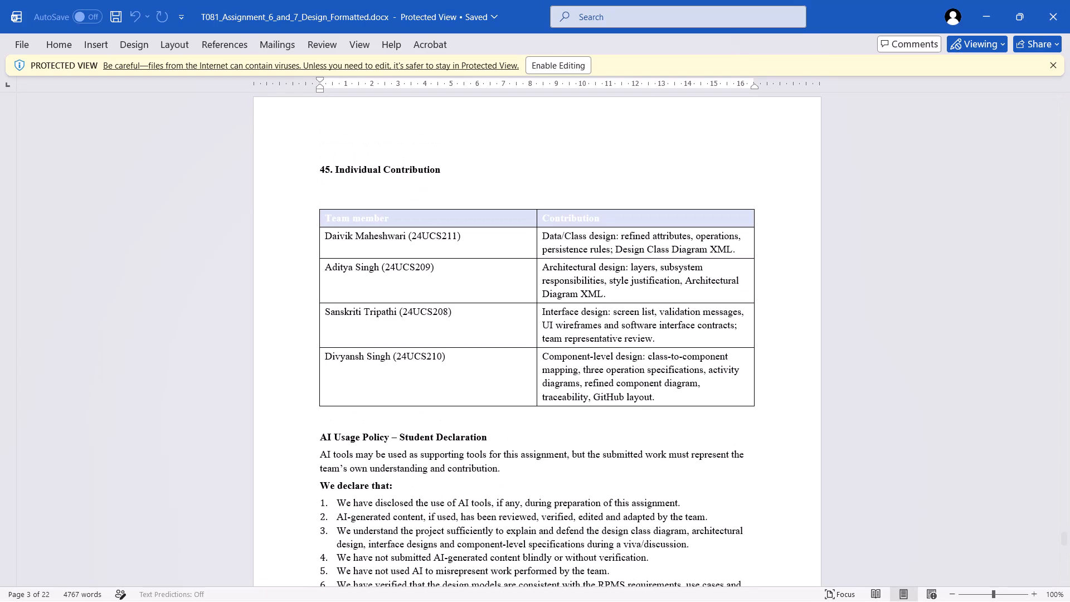
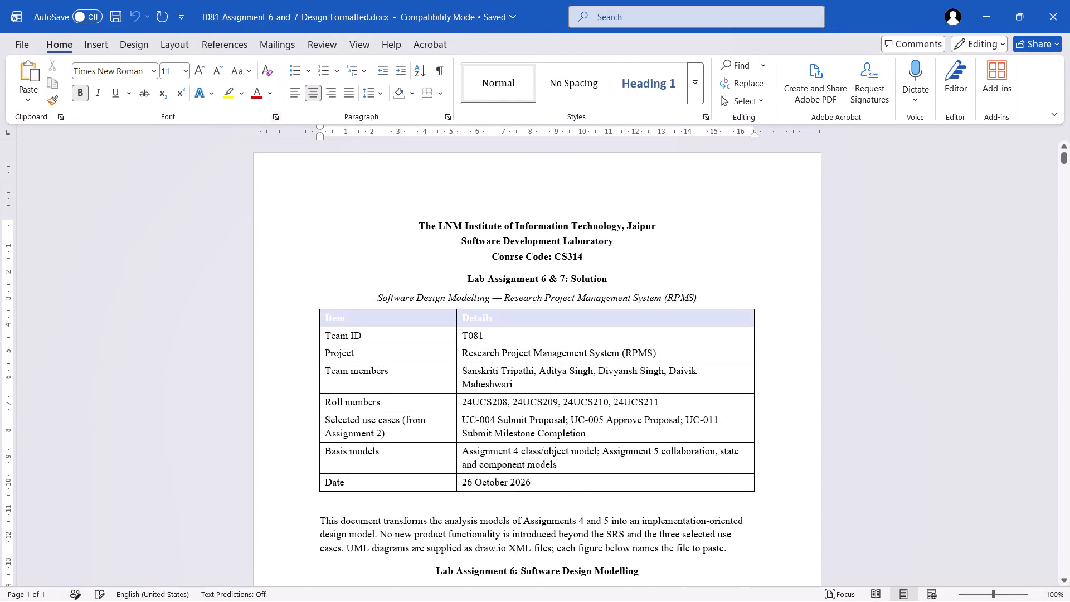
Open the shading colour choices for the Item header cell of the details table on the first page.
click(349, 316)
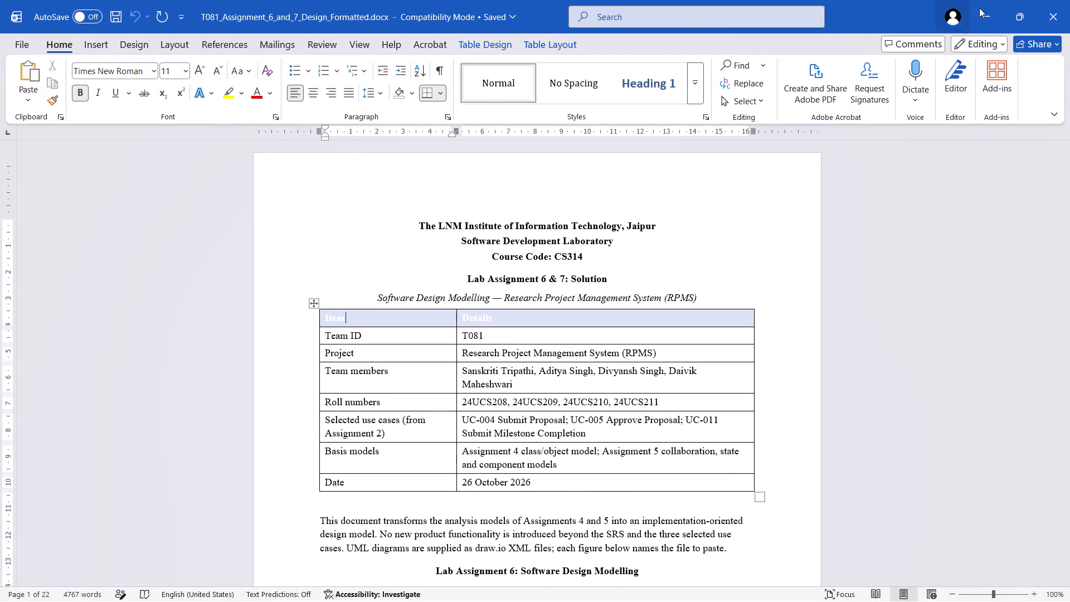
click(471, 41)
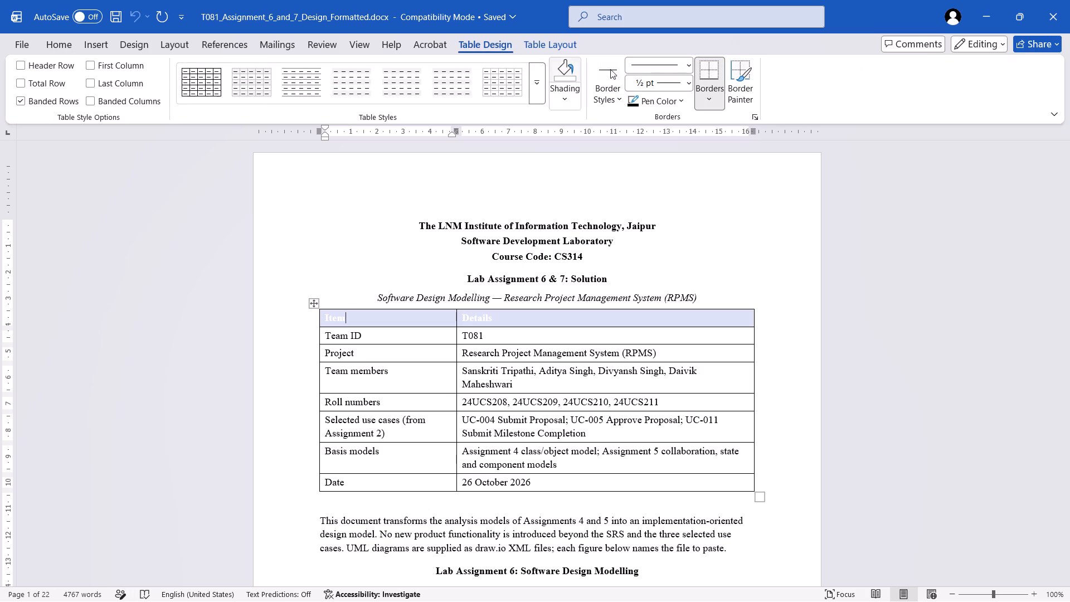
click(572, 90)
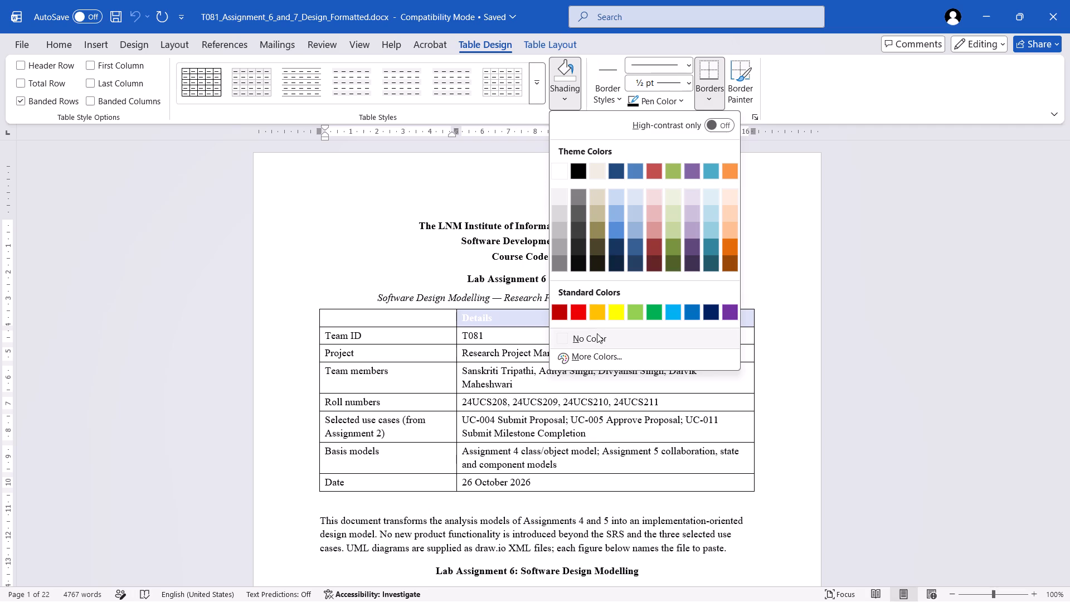
Remove the shading from the Item header cell in the details table and set its text colour to Automatic.
click(597, 333)
drag(353, 317, 322, 318)
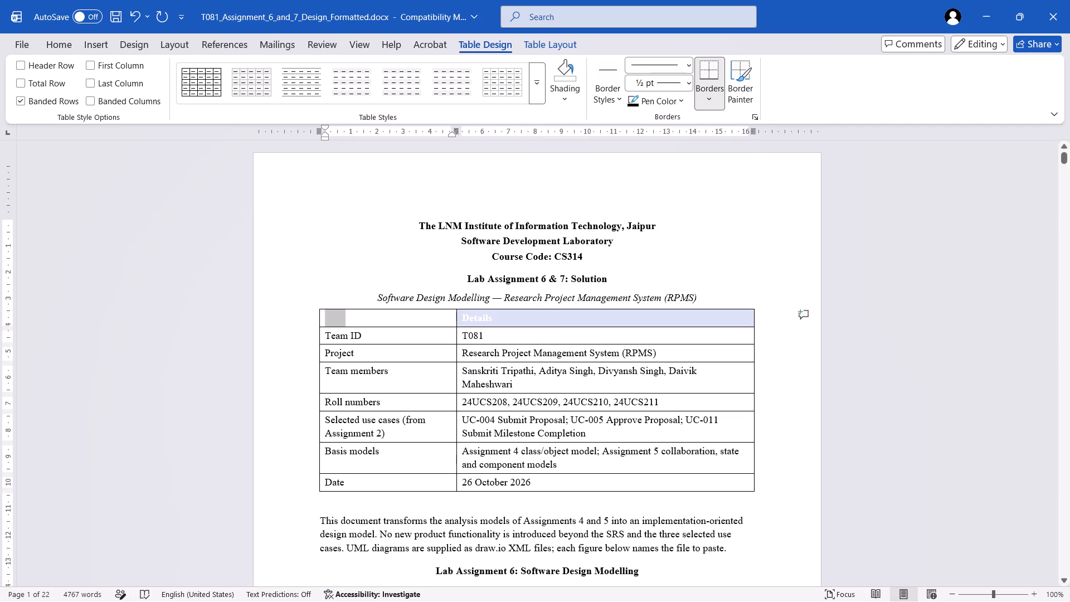
drag(322, 318, 313, 319)
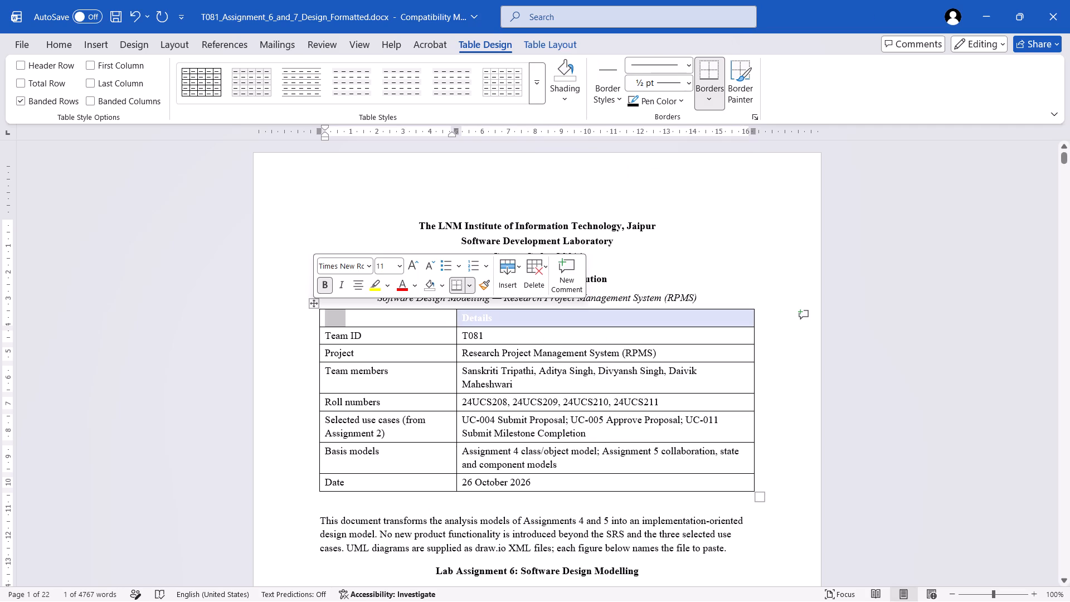
click(65, 43)
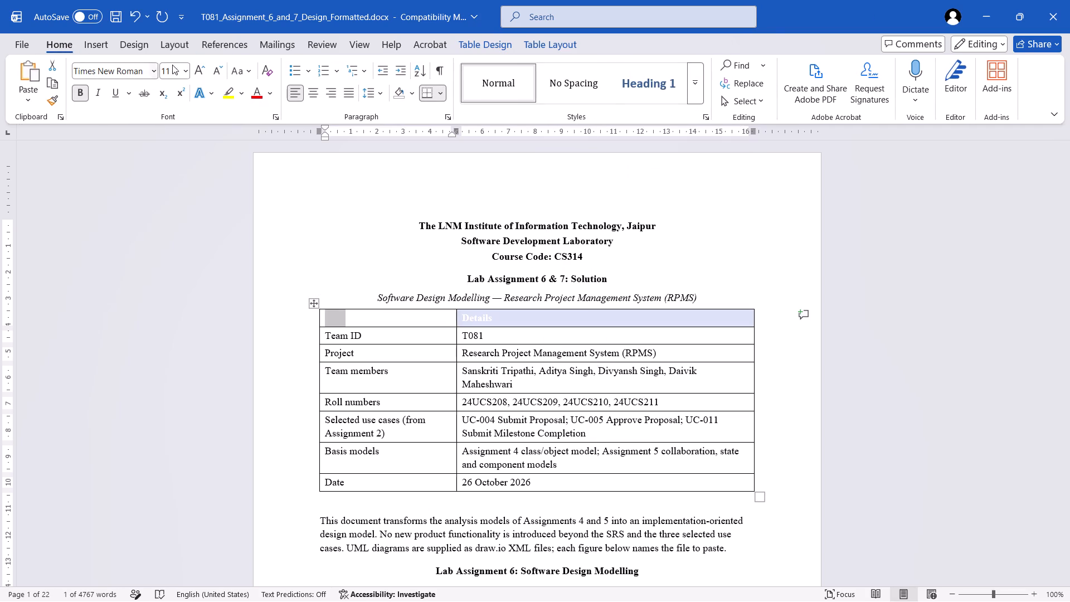
click(273, 96)
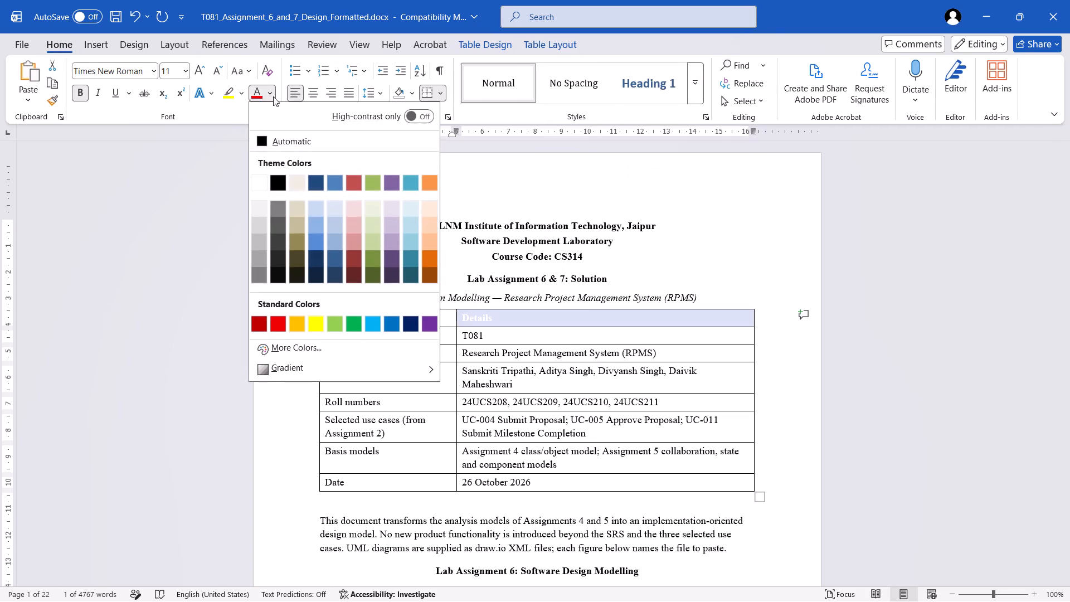
click(276, 142)
click(385, 266)
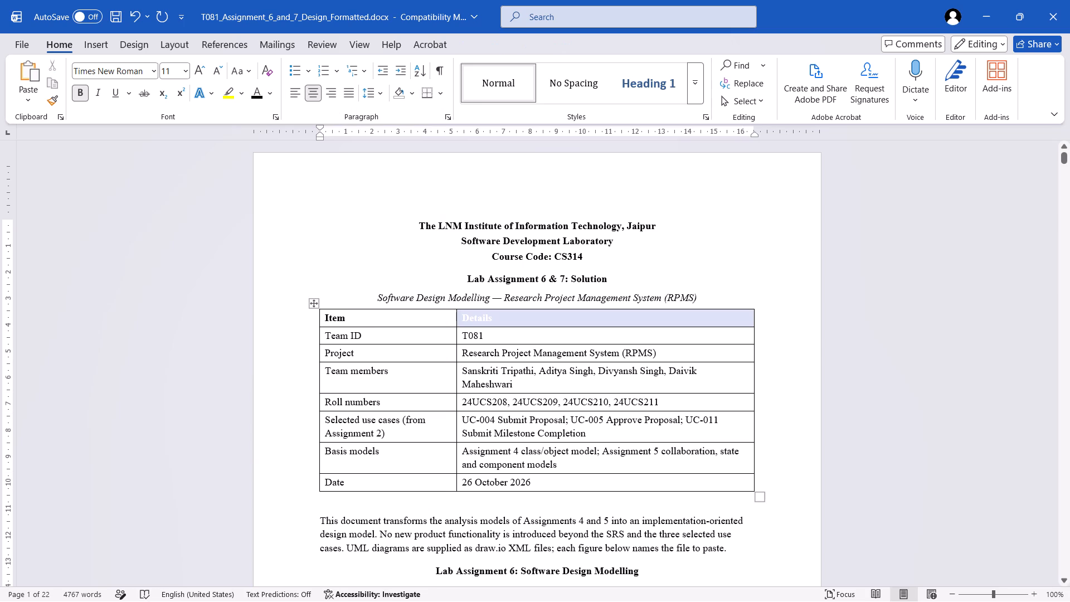
Remove the shading from the Details header cell in the details table and set its text colour to Automatic.
drag(511, 322, 456, 323)
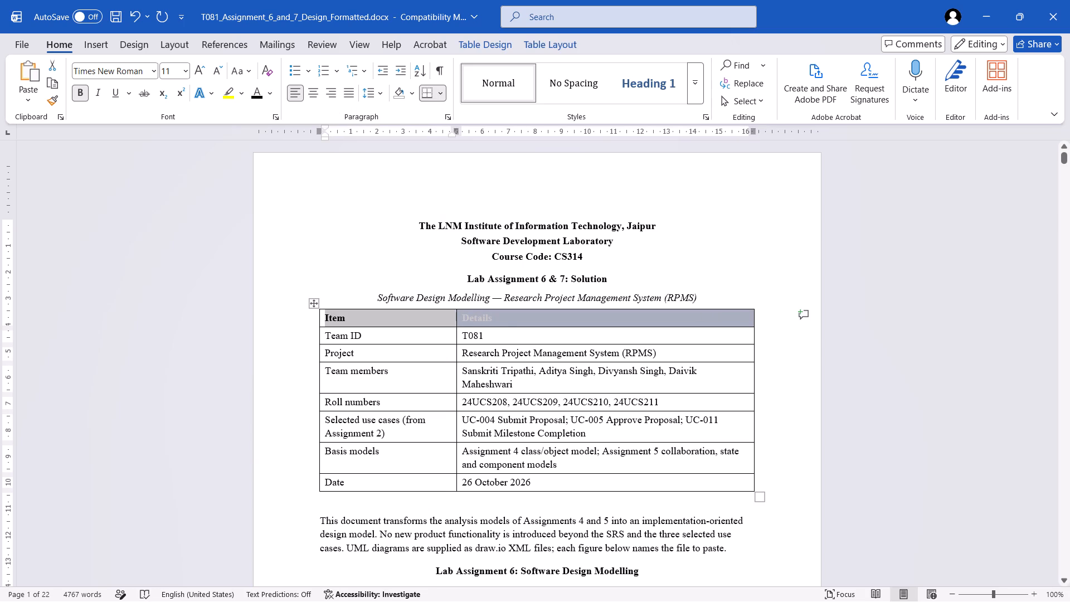
click(505, 315)
drag(499, 318, 457, 321)
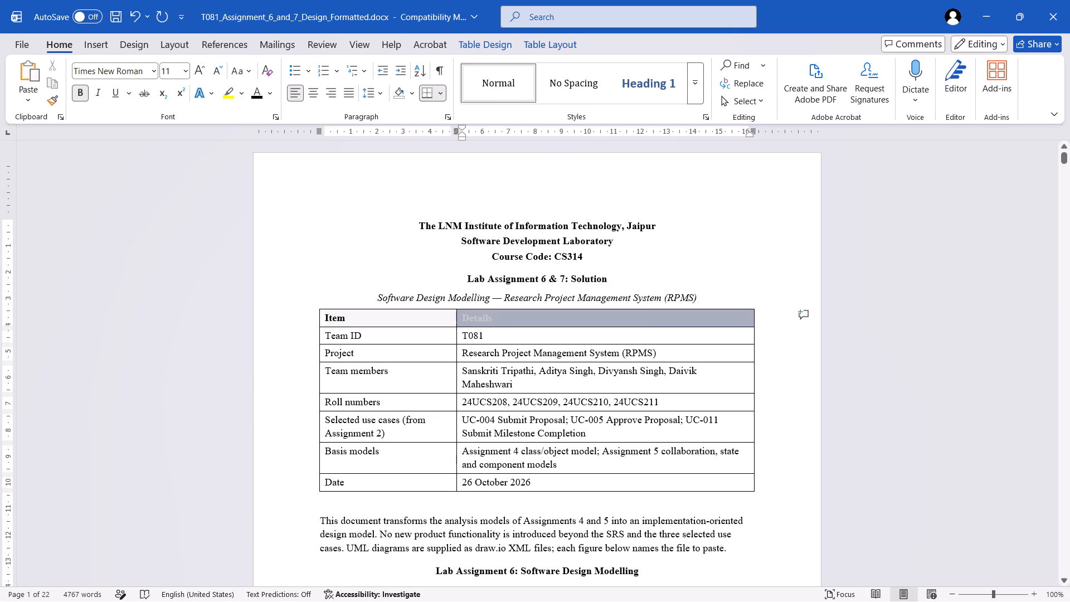
drag(457, 321, 458, 321)
click(497, 31)
click(490, 40)
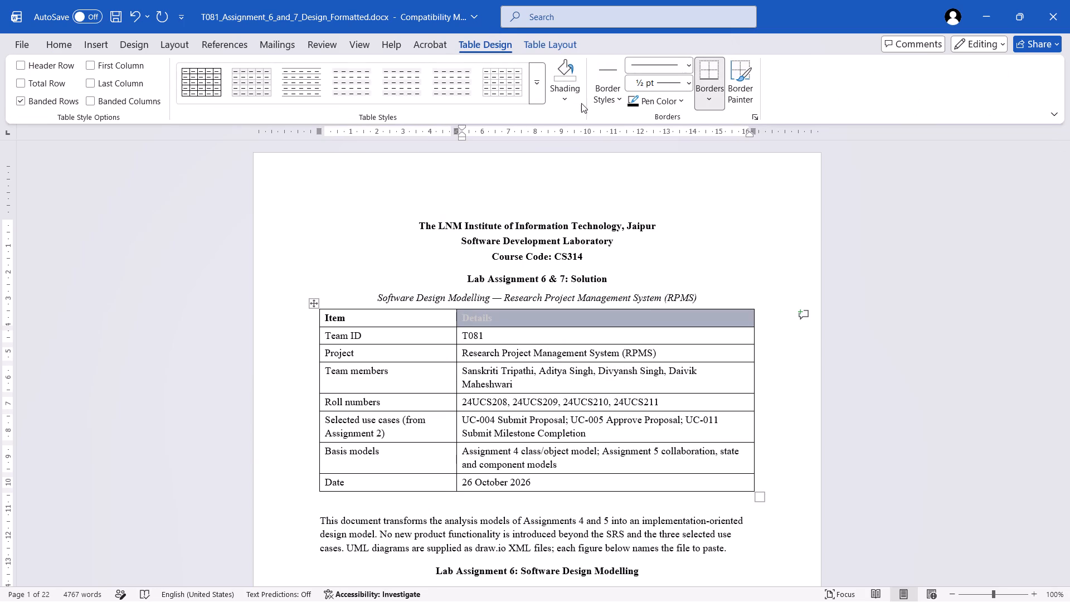
click(609, 104)
click(563, 95)
click(586, 334)
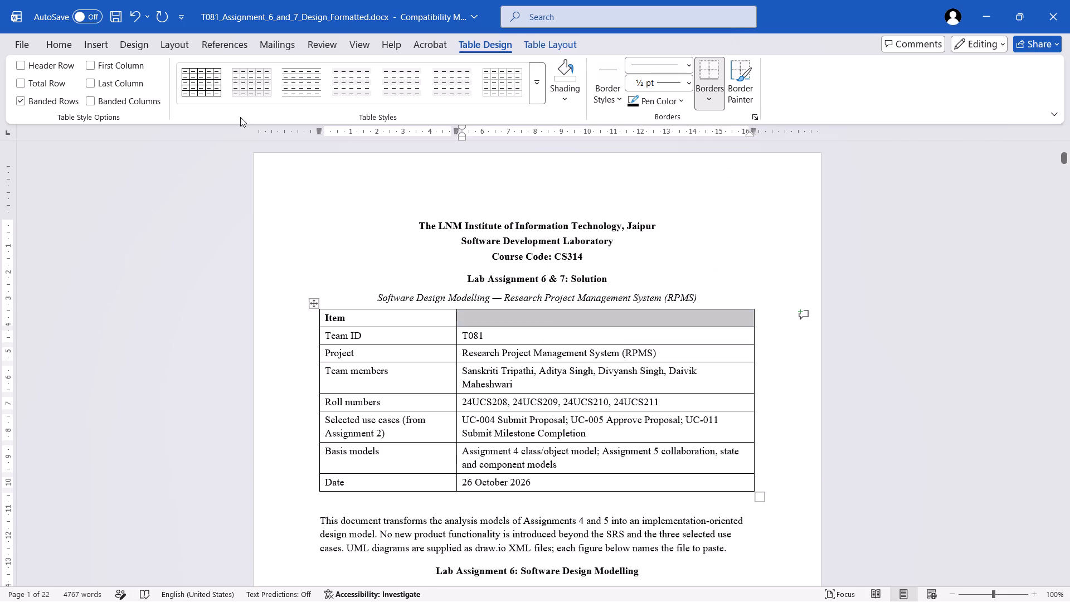
click(69, 48)
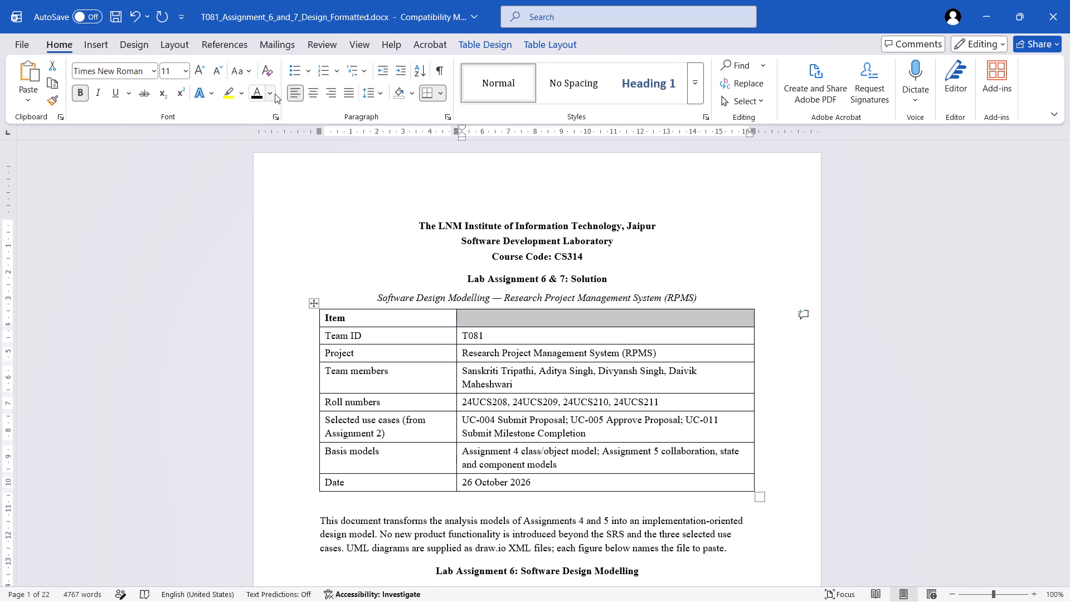
click(275, 94)
click(303, 133)
click(814, 294)
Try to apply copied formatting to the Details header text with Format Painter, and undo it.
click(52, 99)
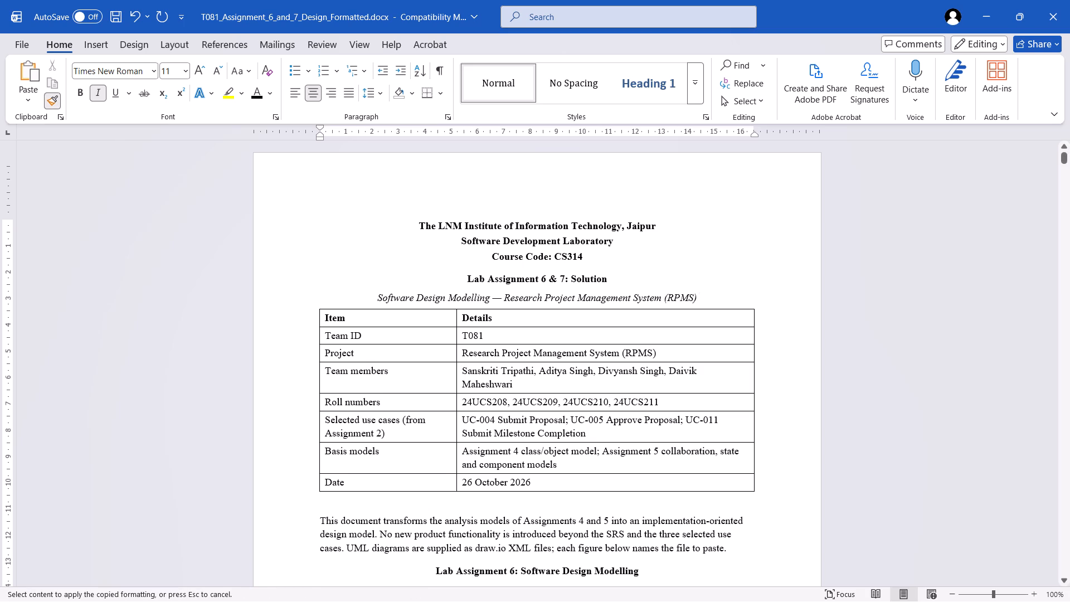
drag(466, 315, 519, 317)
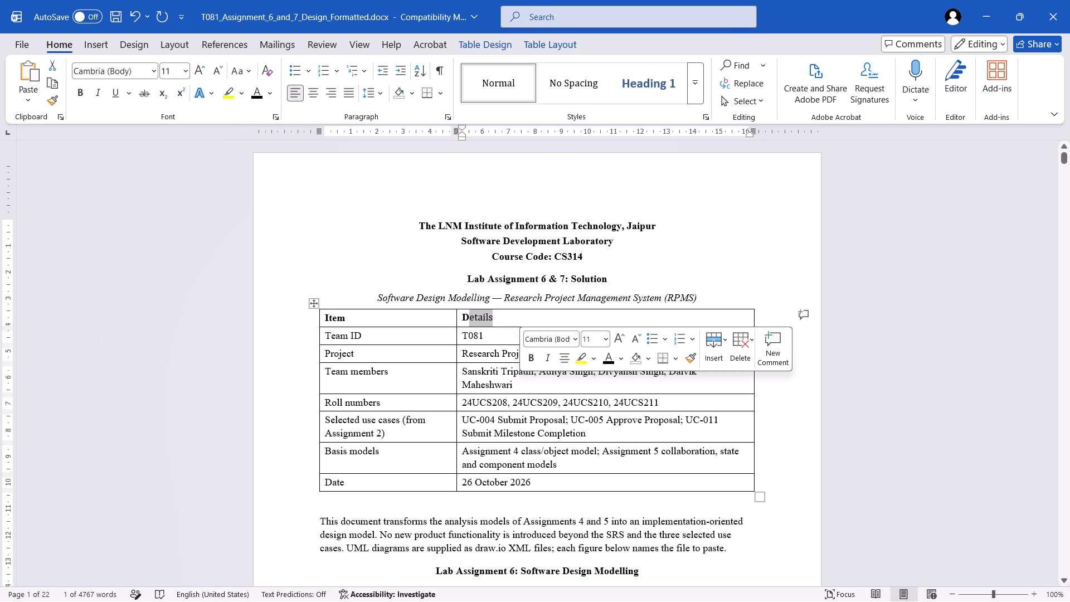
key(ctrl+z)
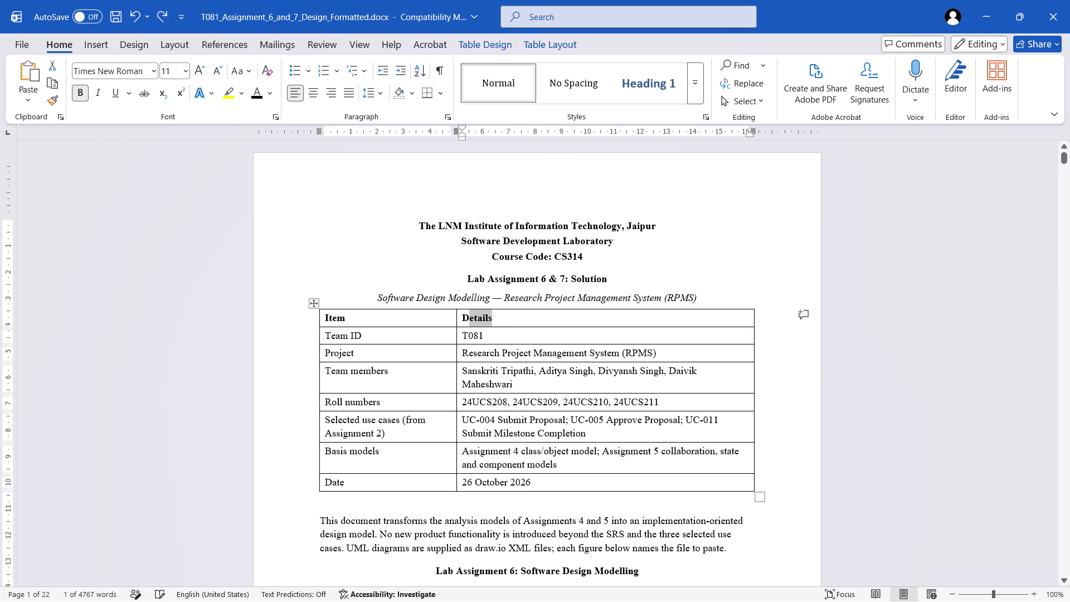
Copy the details table's header row formatting onto the header row of the 40.1 Refined design classes table with Format Painter.
click(519, 317)
drag(519, 317, 455, 322)
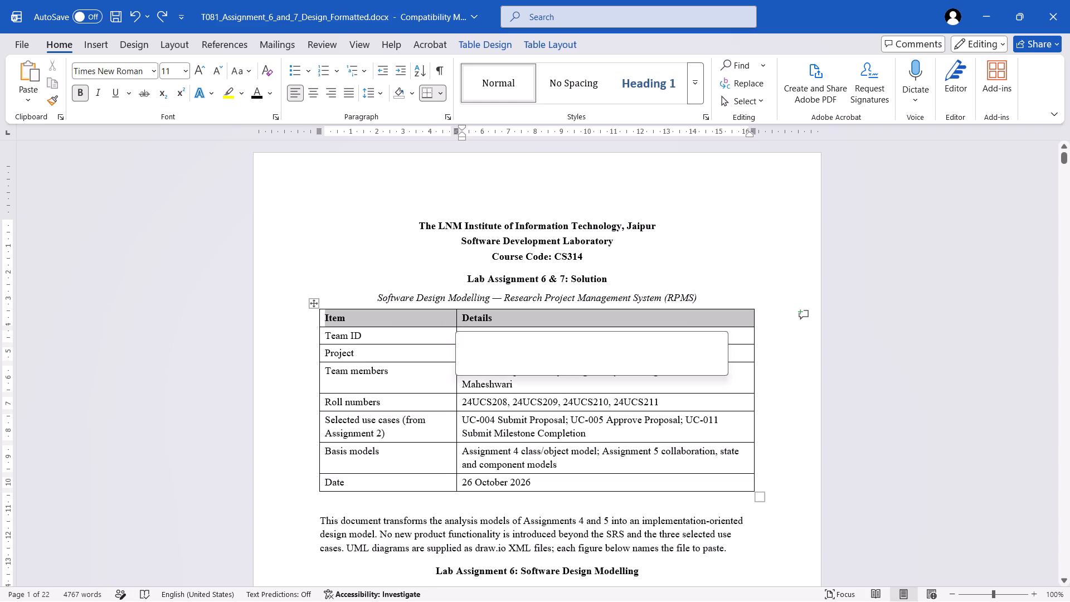
drag(43, 101, 55, 101)
click(55, 101)
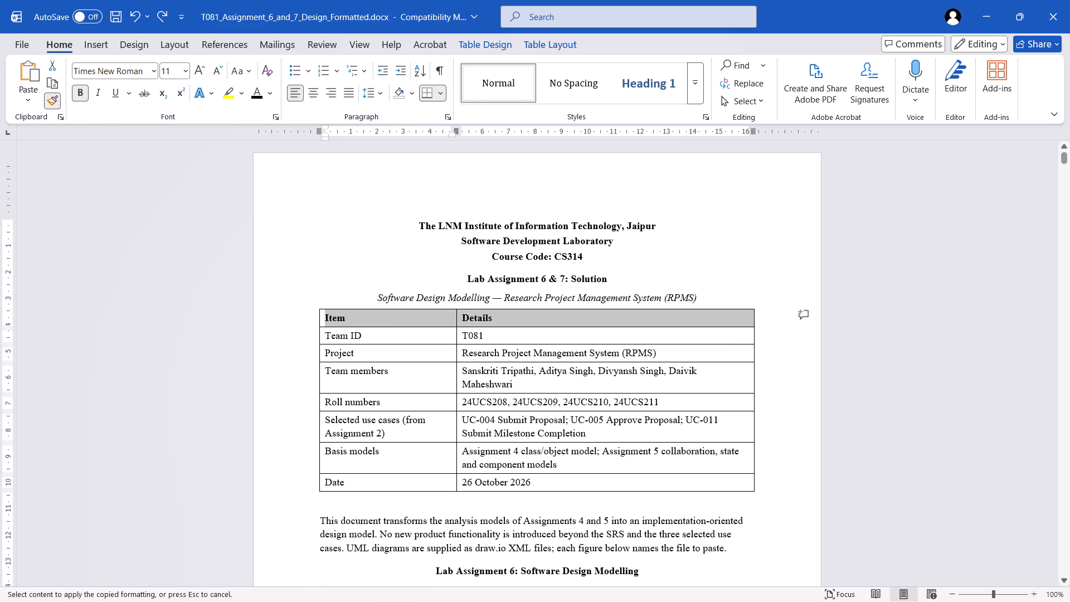
scroll(353, 401, down, 7)
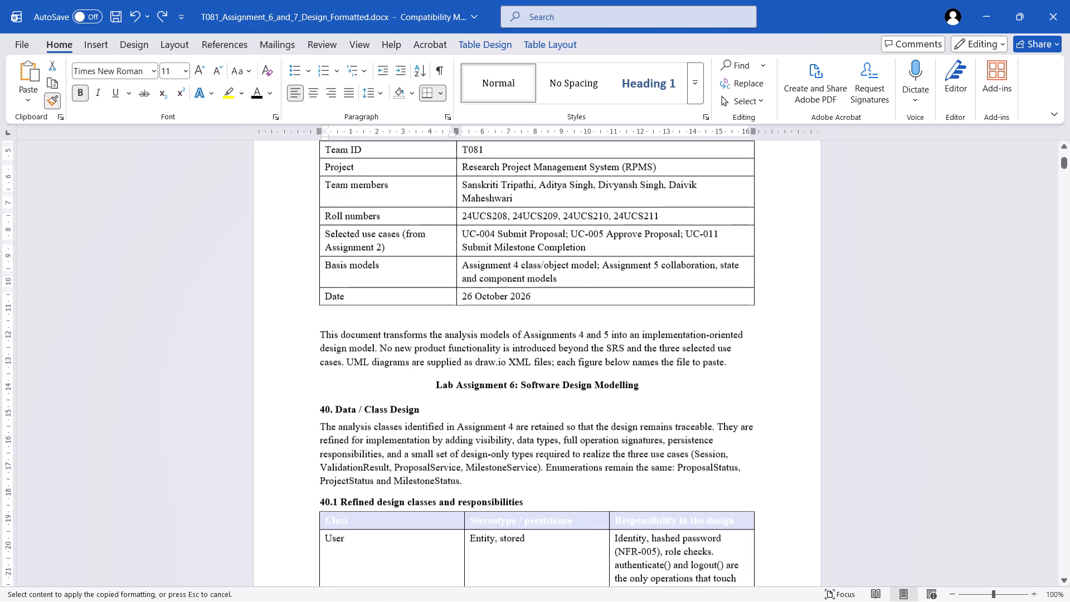
scroll(353, 405, down, 6)
drag(333, 271, 438, 276)
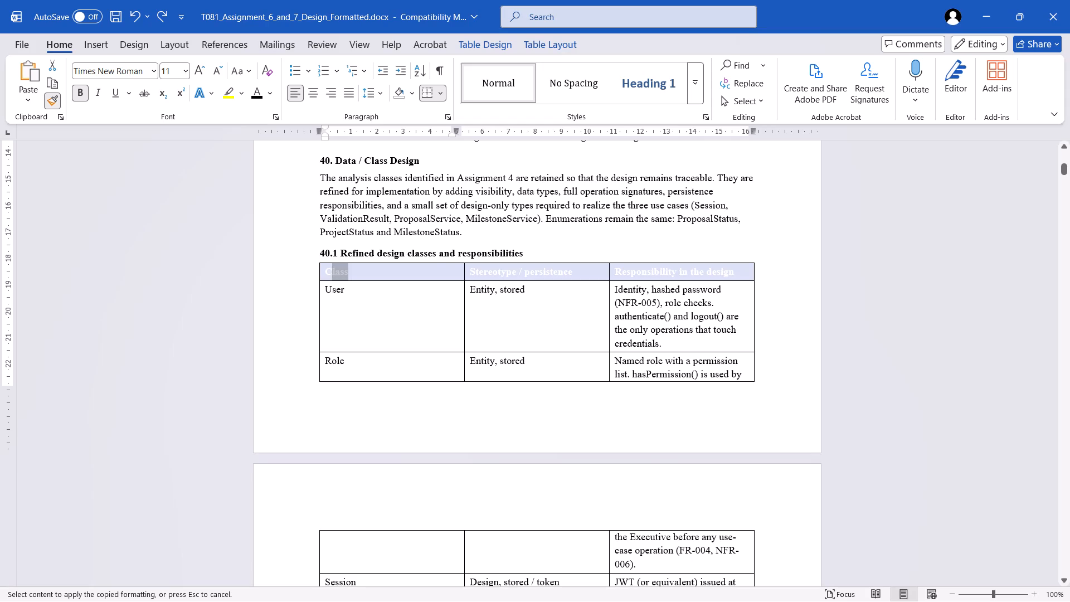
drag(438, 276, 727, 271)
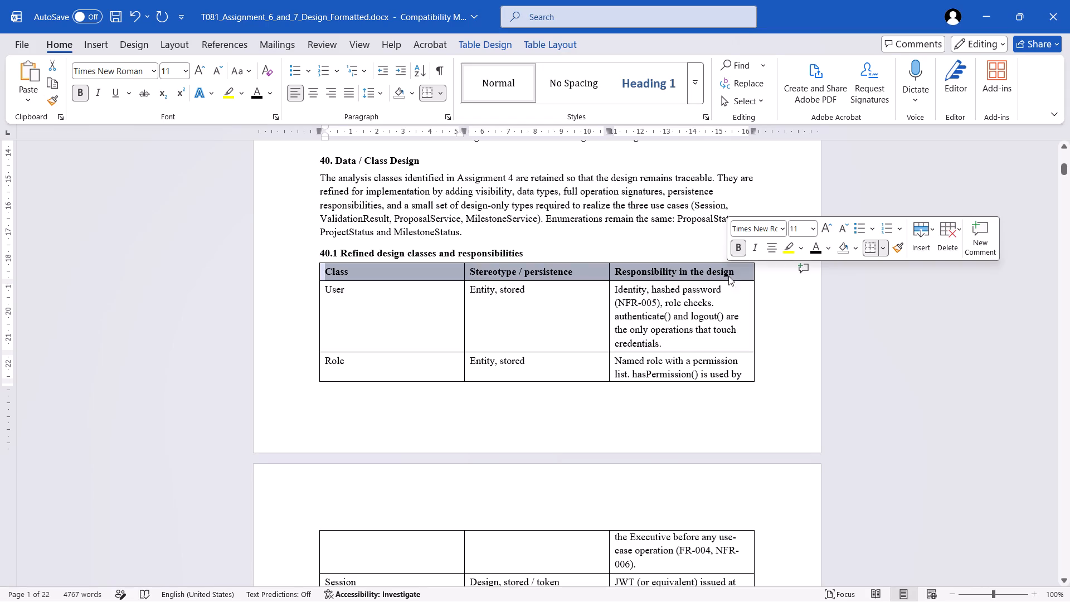
Remove the shading from the whole header row of the 40.1 Refined design classes table.
click(784, 303)
drag(742, 272, 620, 266)
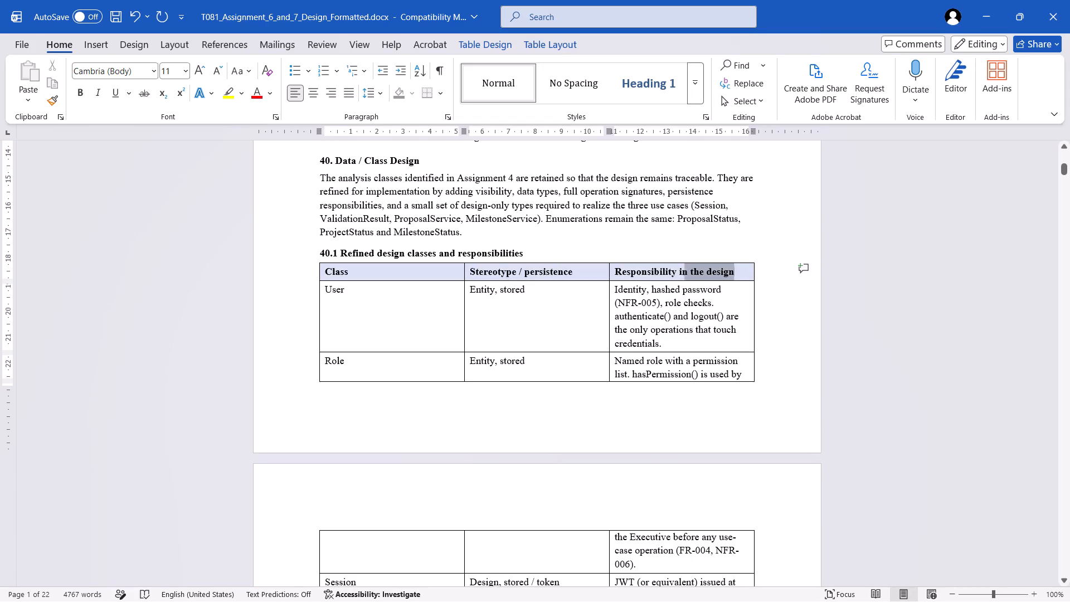
drag(620, 266, 334, 268)
click(501, 47)
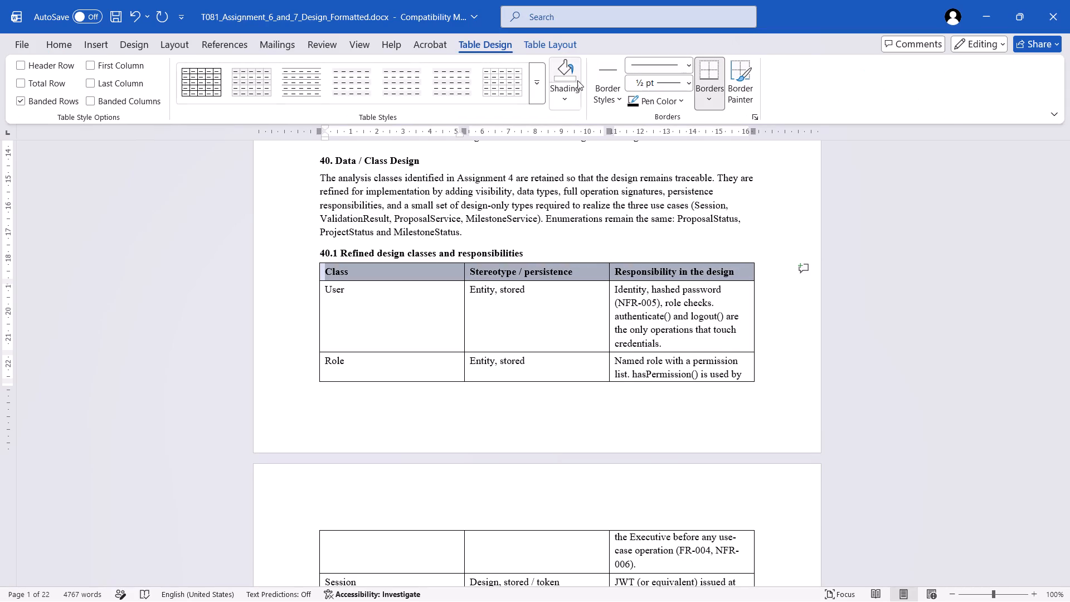
click(555, 103)
click(590, 332)
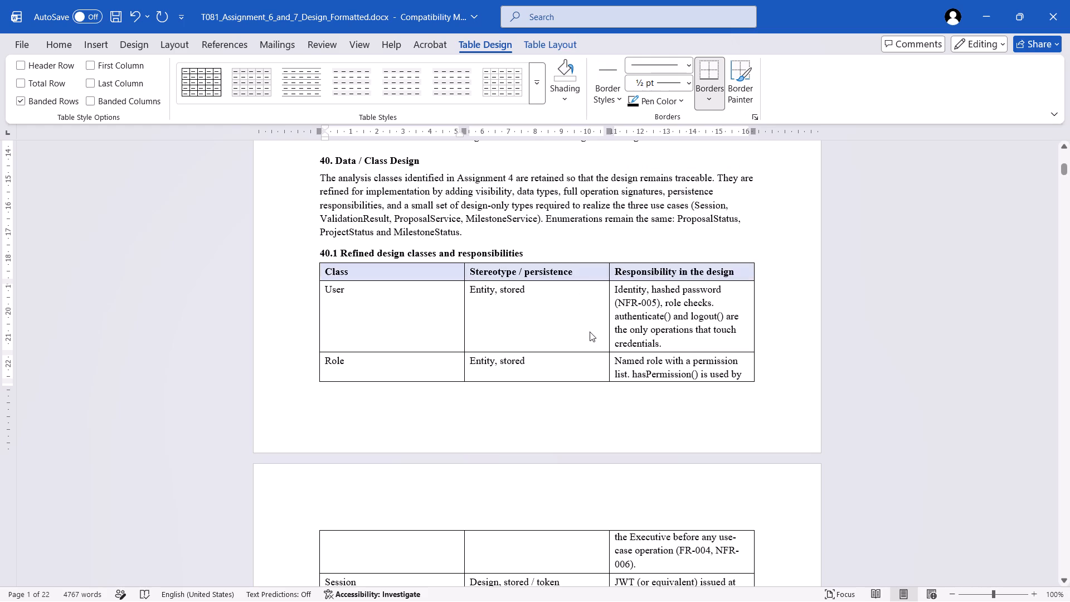
click(842, 259)
Remove the header row shading in the 40.2 Attributes, operations and visibility table and set its text colour to Automatic.
scroll(832, 334, down, 9)
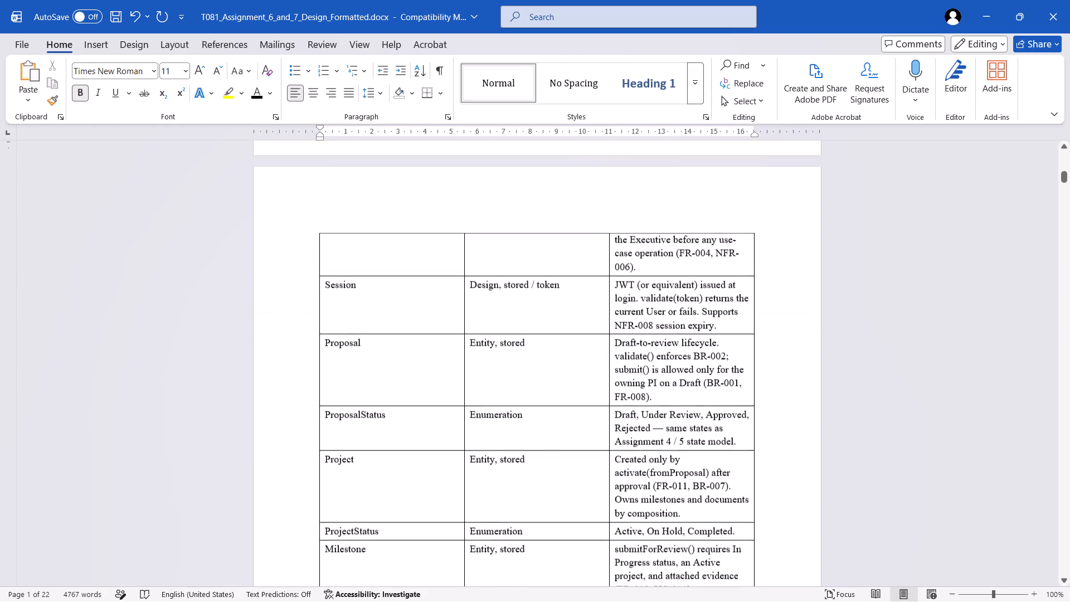
scroll(831, 339, down, 20)
scroll(831, 339, down, 18)
scroll(731, 241, up, 3)
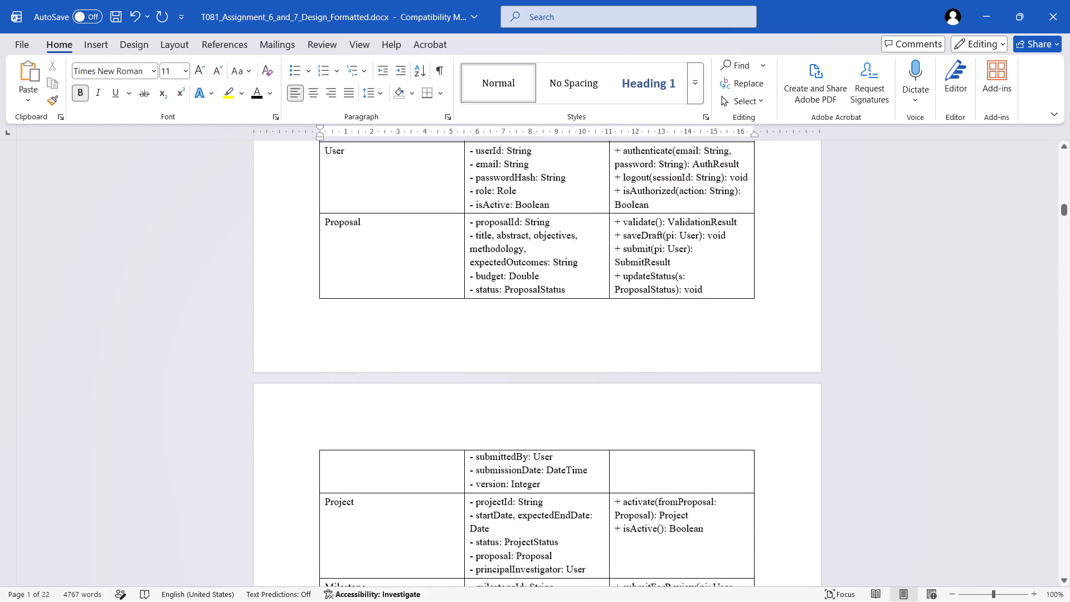
drag(737, 235, 330, 231)
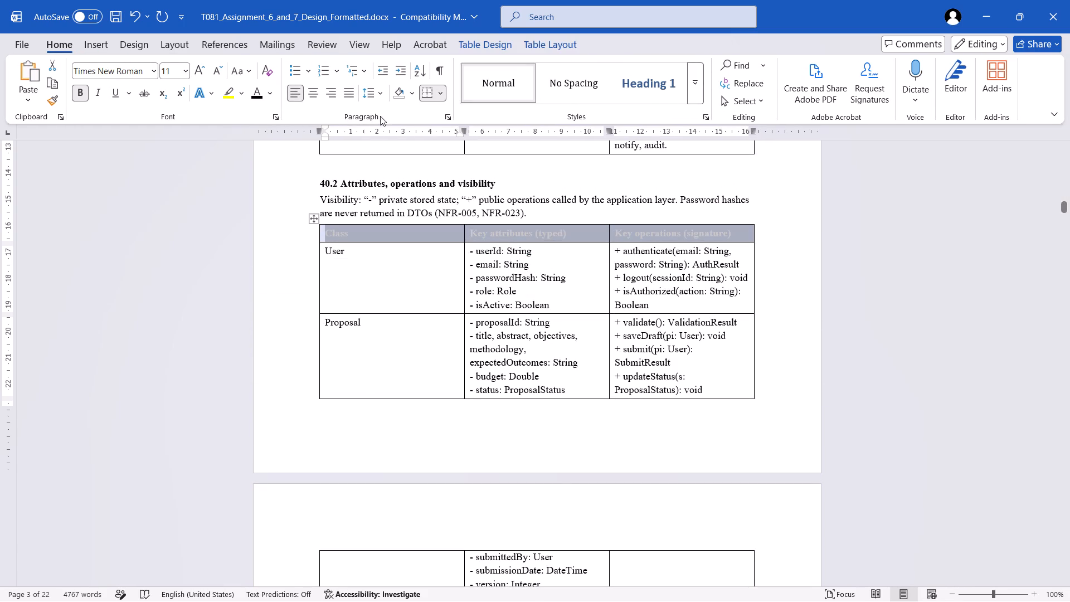
click(479, 41)
click(570, 94)
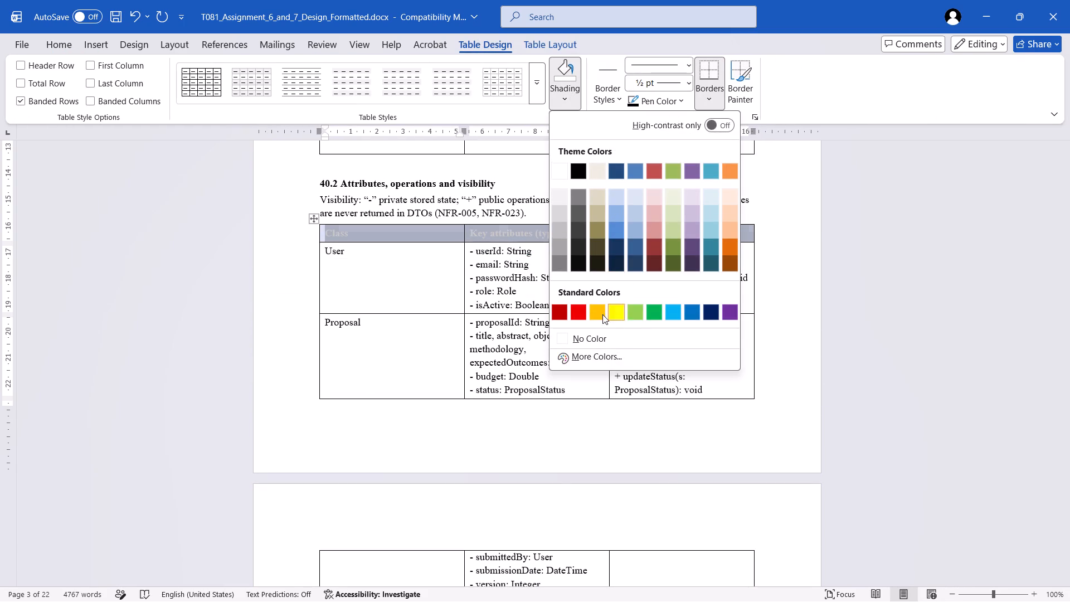
click(595, 334)
click(76, 50)
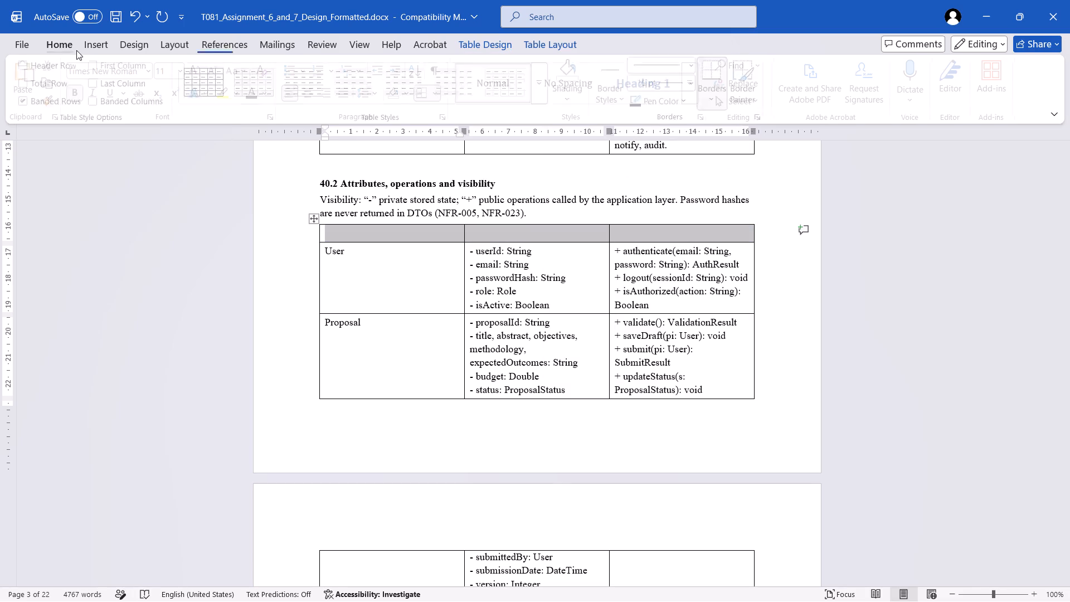
click(261, 92)
Remove the header row shading in the 40.3 Relationships table and set its text colour to Automatic.
scroll(699, 380, down, 6)
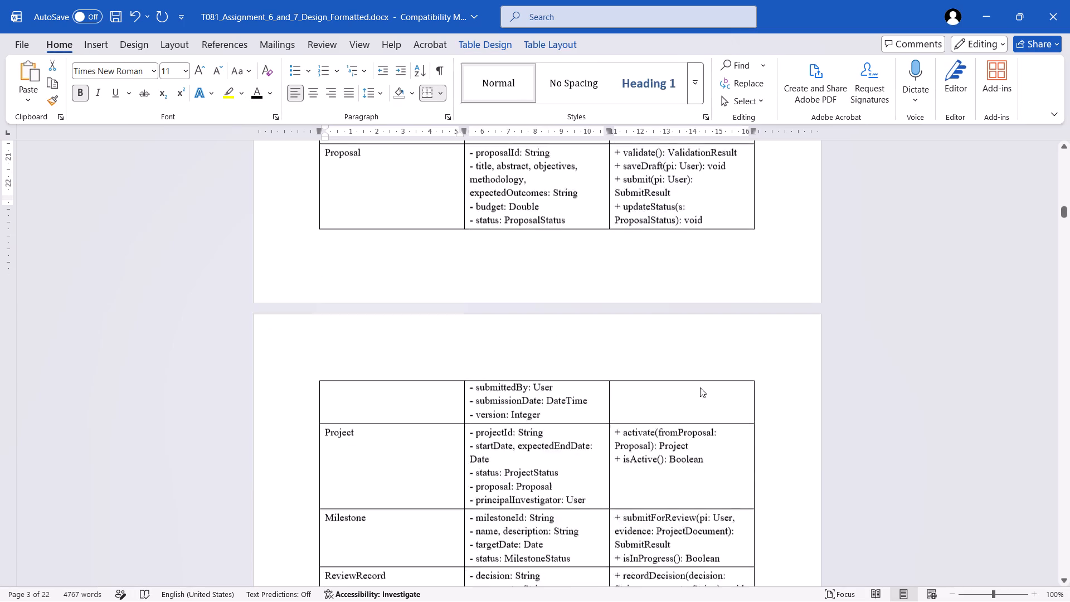
scroll(700, 387, down, 20)
scroll(700, 387, down, 5)
scroll(696, 380, up, 7)
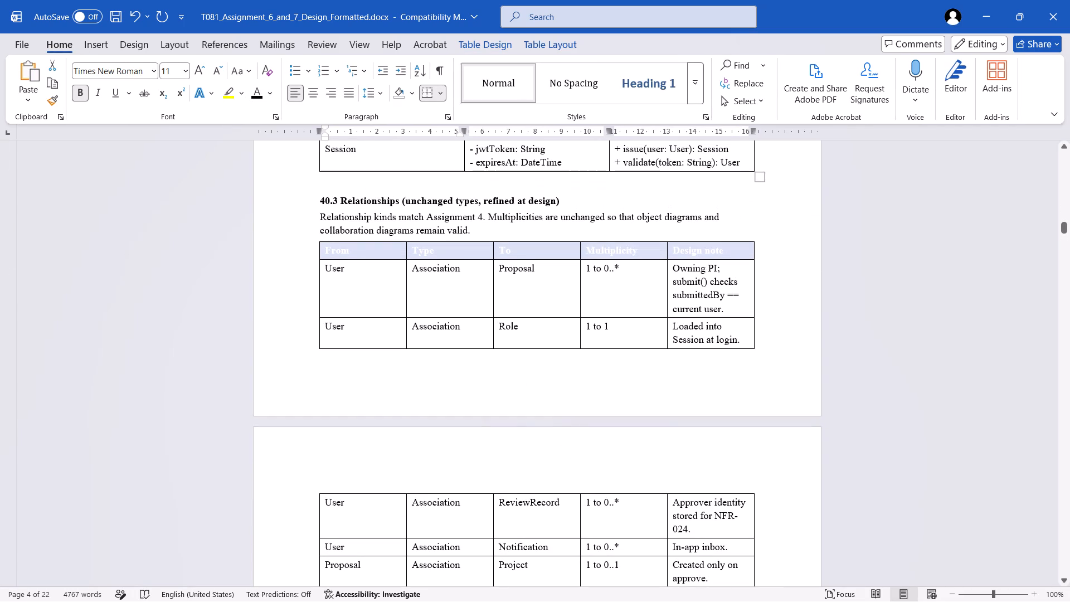
drag(728, 249, 325, 244)
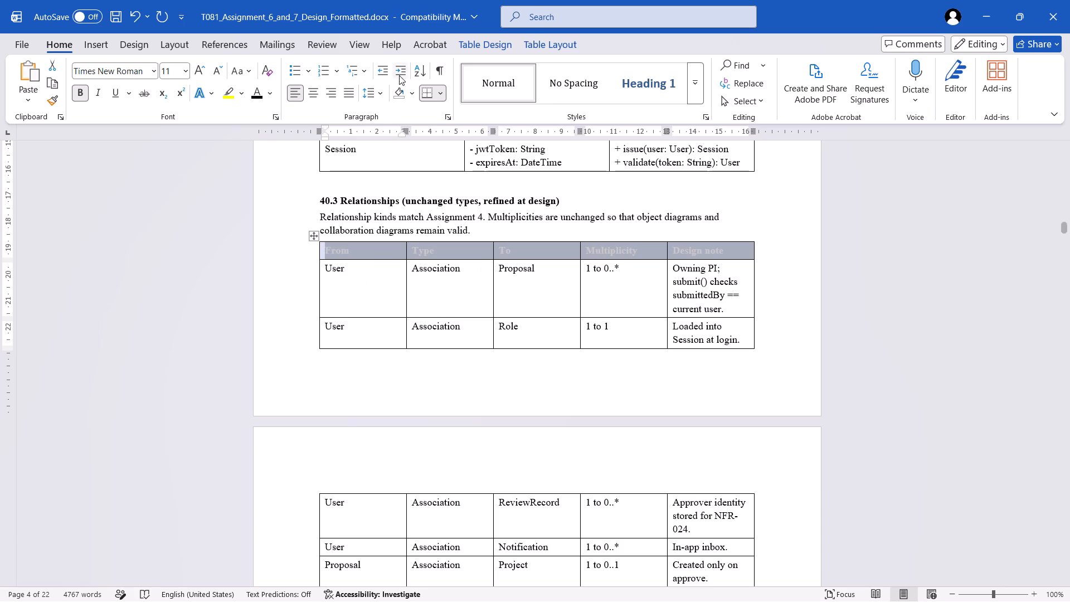
click(480, 47)
click(576, 89)
click(573, 77)
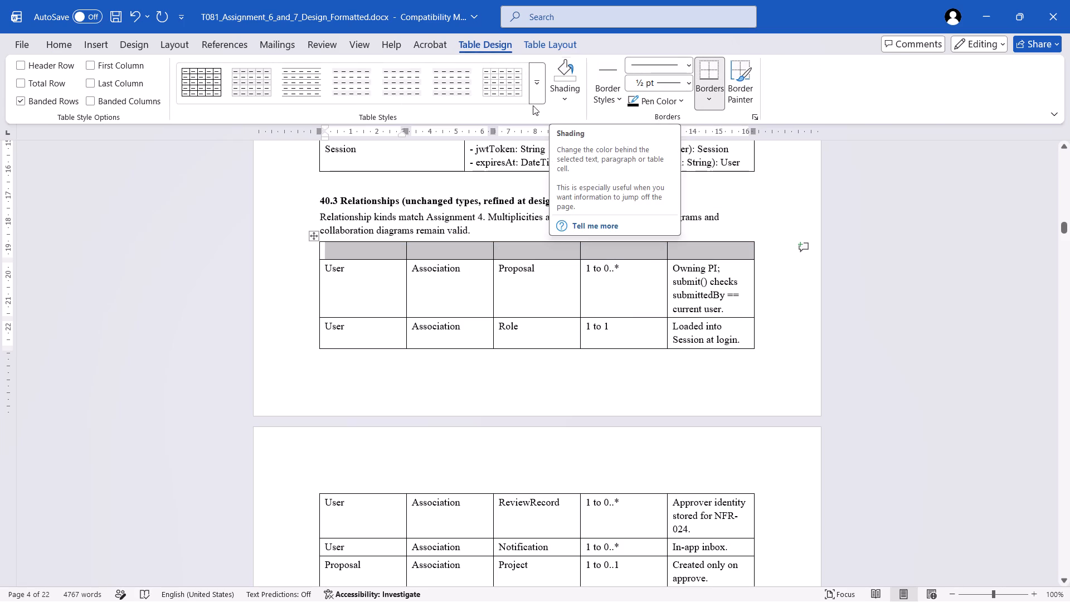
click(65, 43)
click(254, 94)
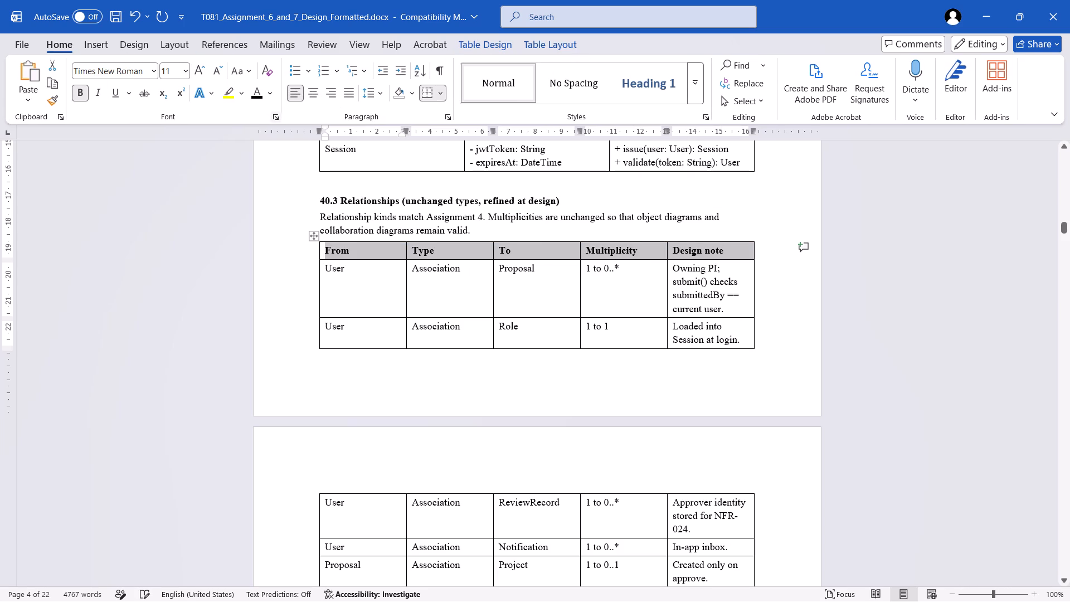
Remove the header row shading in the 41.1 Major subsystems and responsibilities table and set its text colour to Automatic.
scroll(859, 389, down, 20)
scroll(859, 389, down, 19)
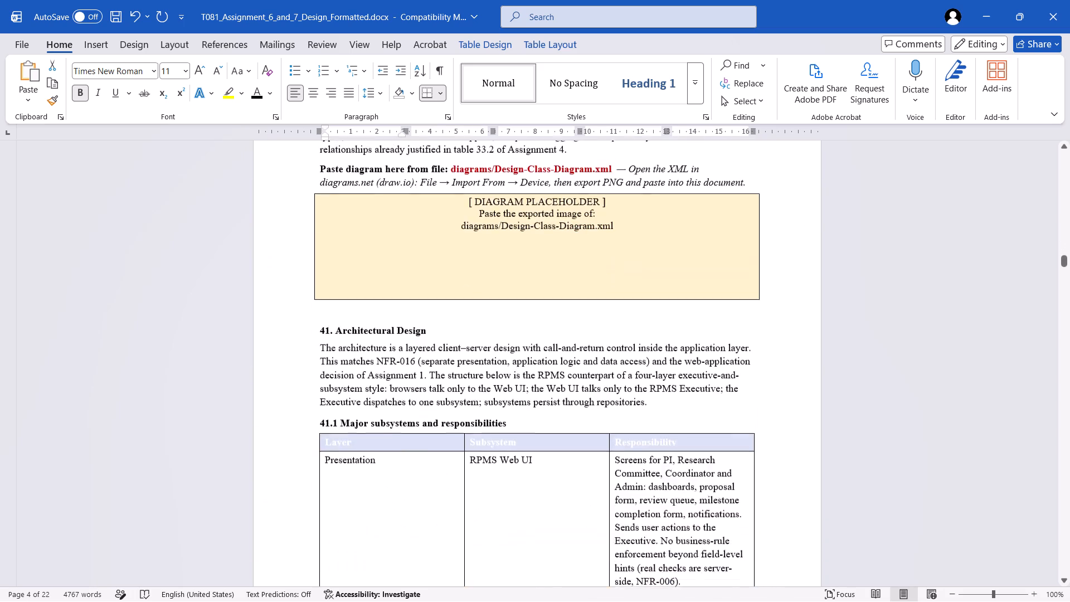
scroll(852, 391, down, 7)
scroll(848, 389, up, 4)
triple_click(717, 271)
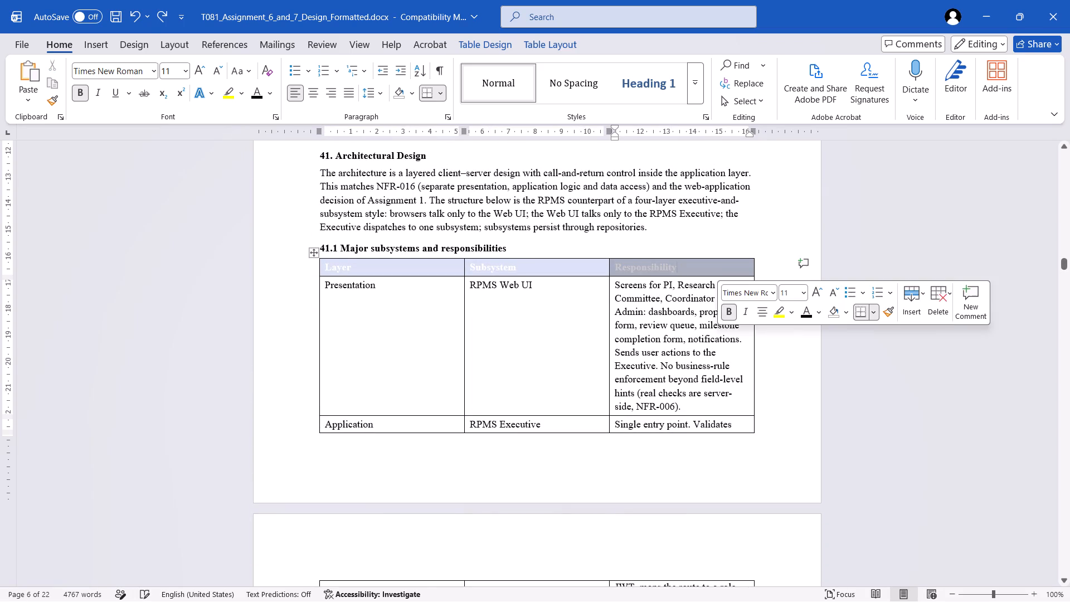
click(716, 270)
drag(727, 265, 374, 263)
click(464, 42)
click(565, 77)
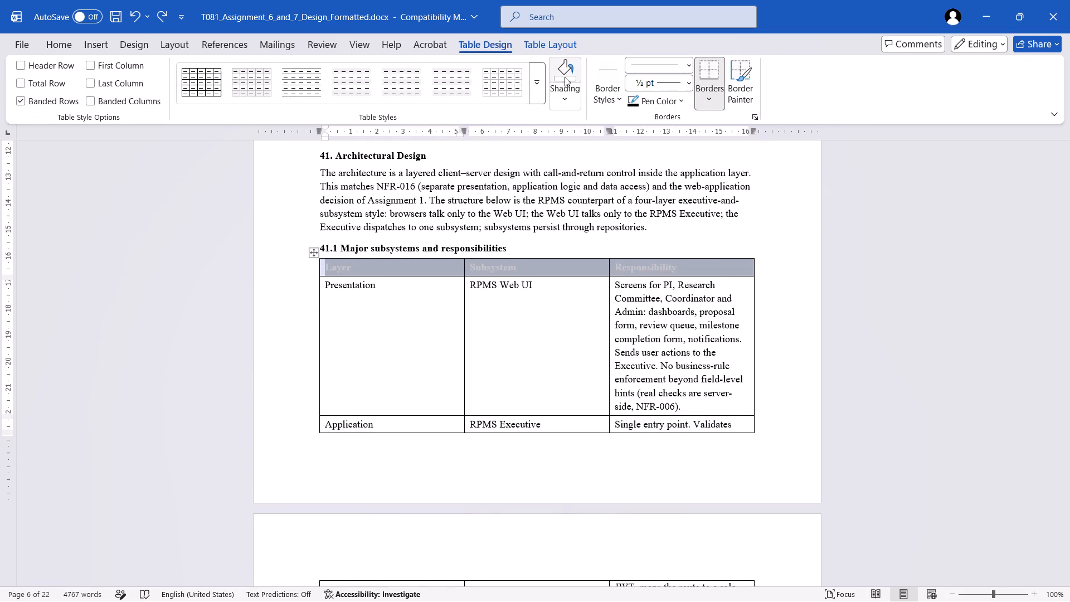
click(57, 41)
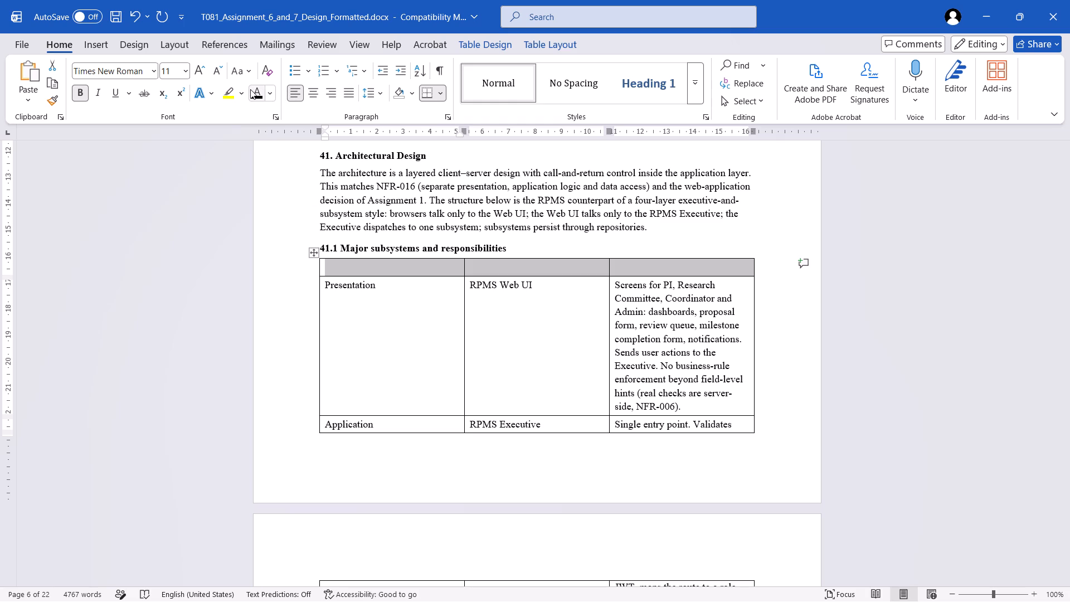
click(254, 90)
Remove the header row shading in the 41.2 Communication and dependencies table and set its text colour to Automatic.
scroll(758, 361, down, 20)
scroll(758, 361, down, 13)
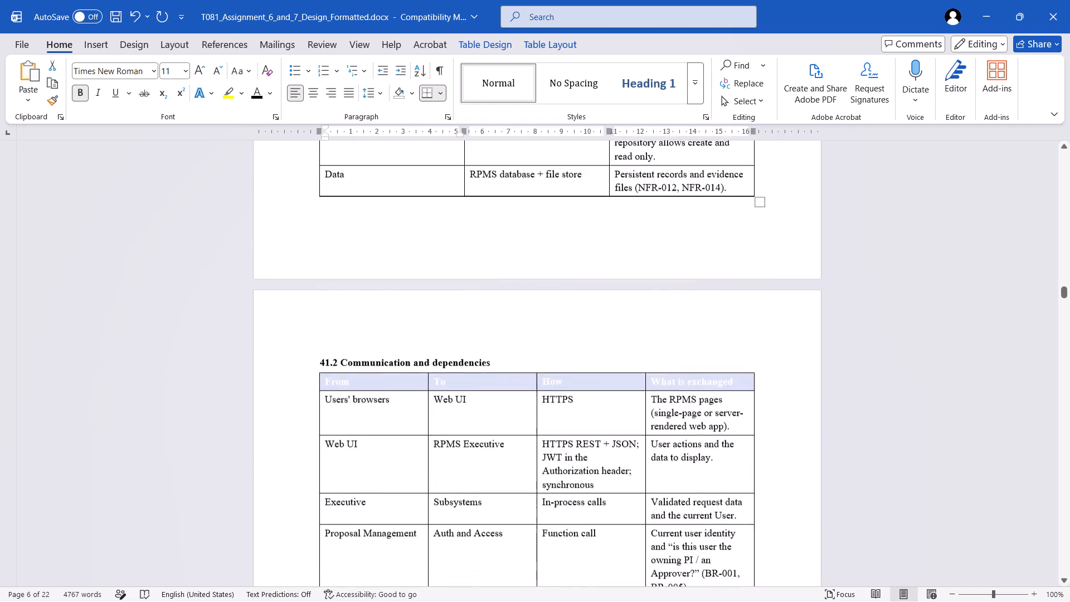
scroll(734, 297, down, 1)
drag(739, 215, 356, 212)
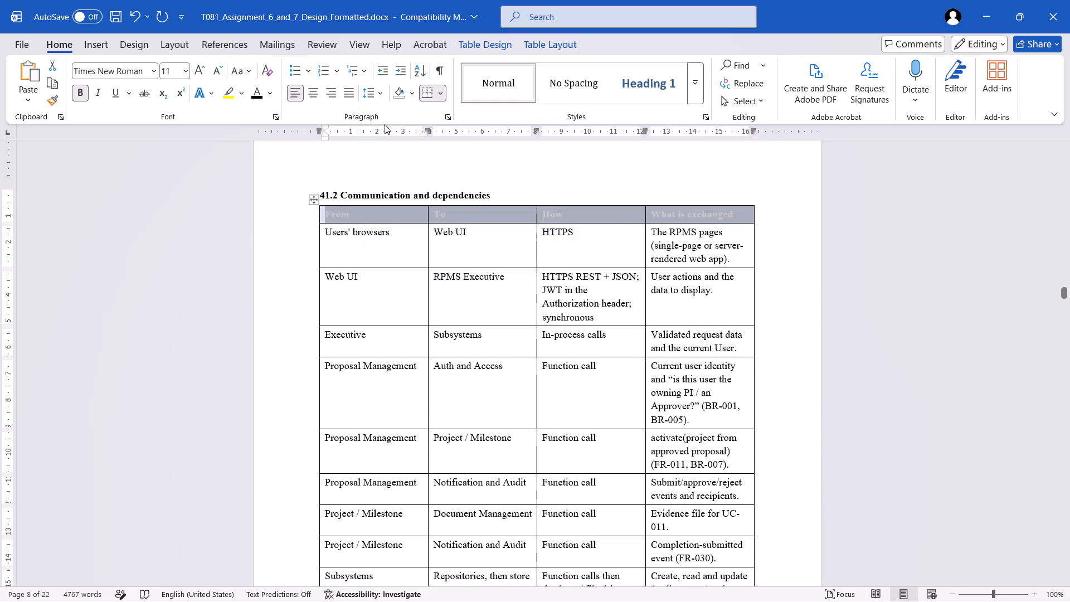
click(472, 40)
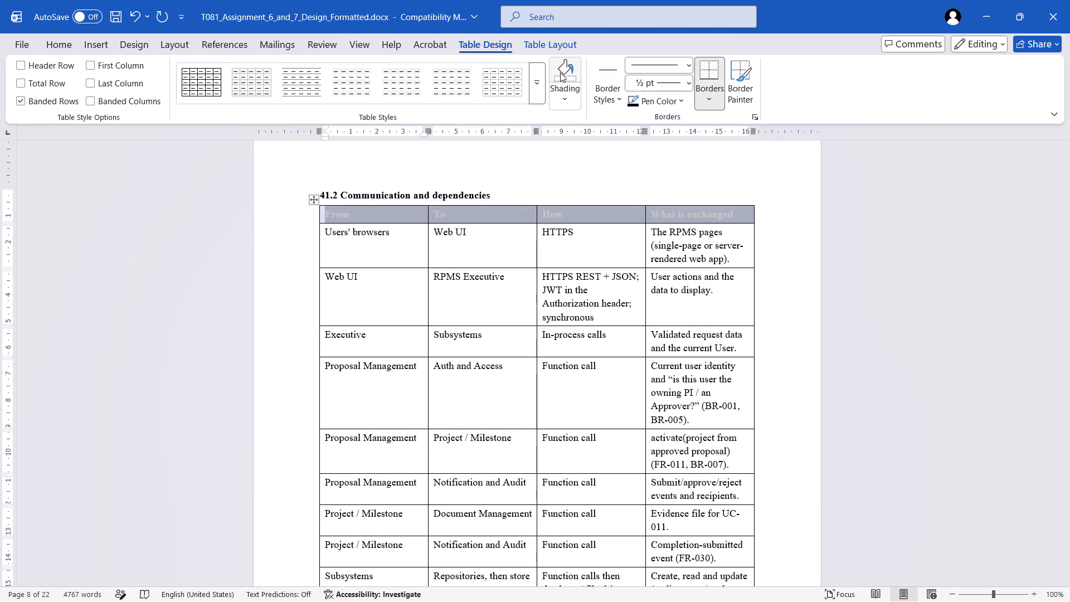
click(561, 71)
click(67, 47)
click(260, 92)
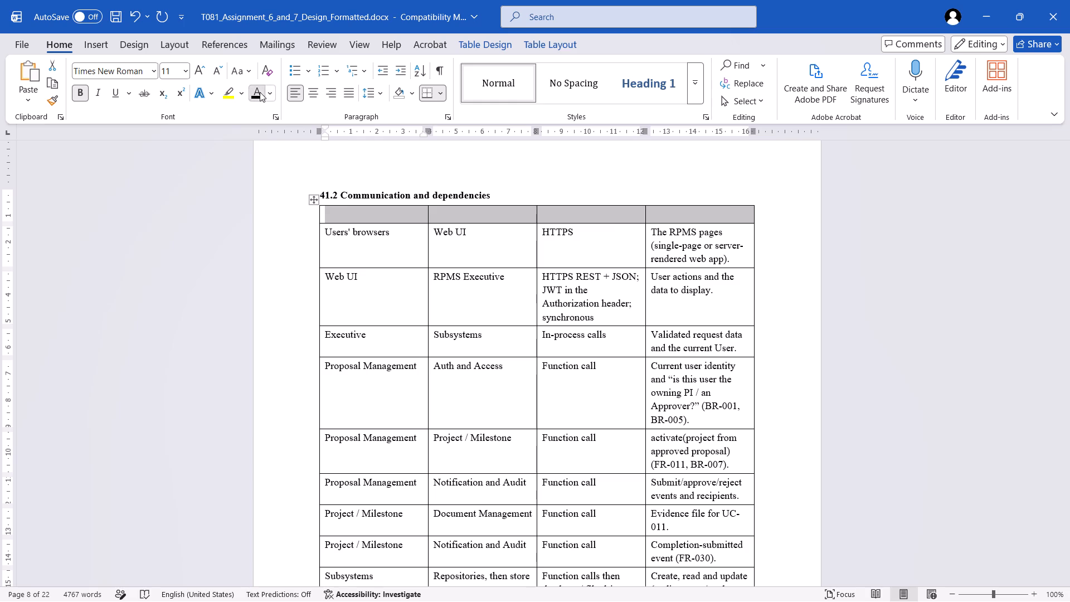
Remove the header row shading in the "Why not the other styles" table and set its text colour to Automatic.
scroll(752, 349, down, 20)
scroll(752, 349, down, 12)
scroll(728, 254, up, 5)
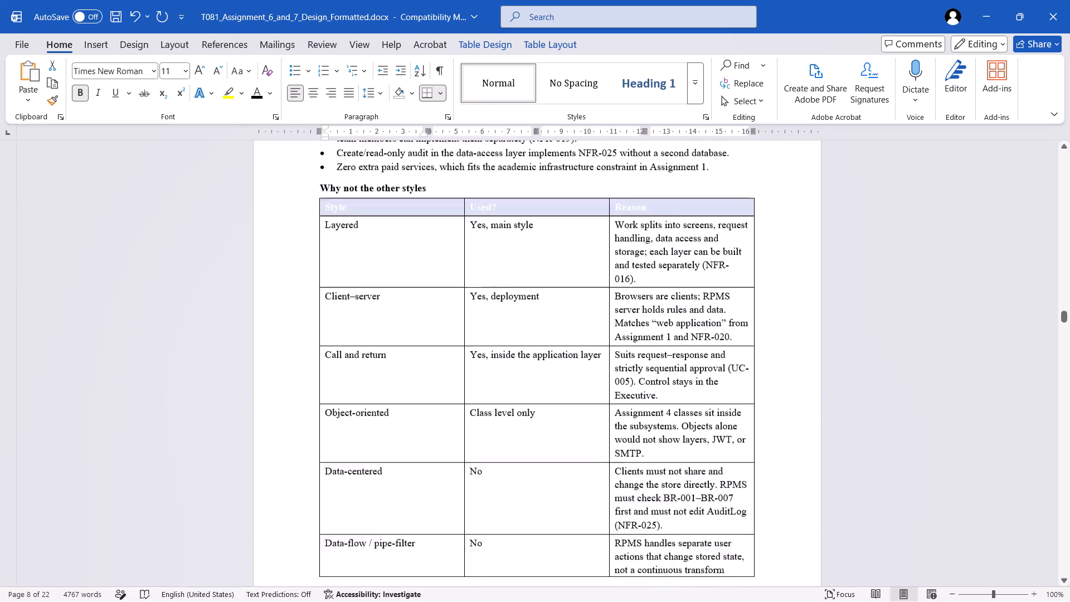
drag(701, 253, 314, 251)
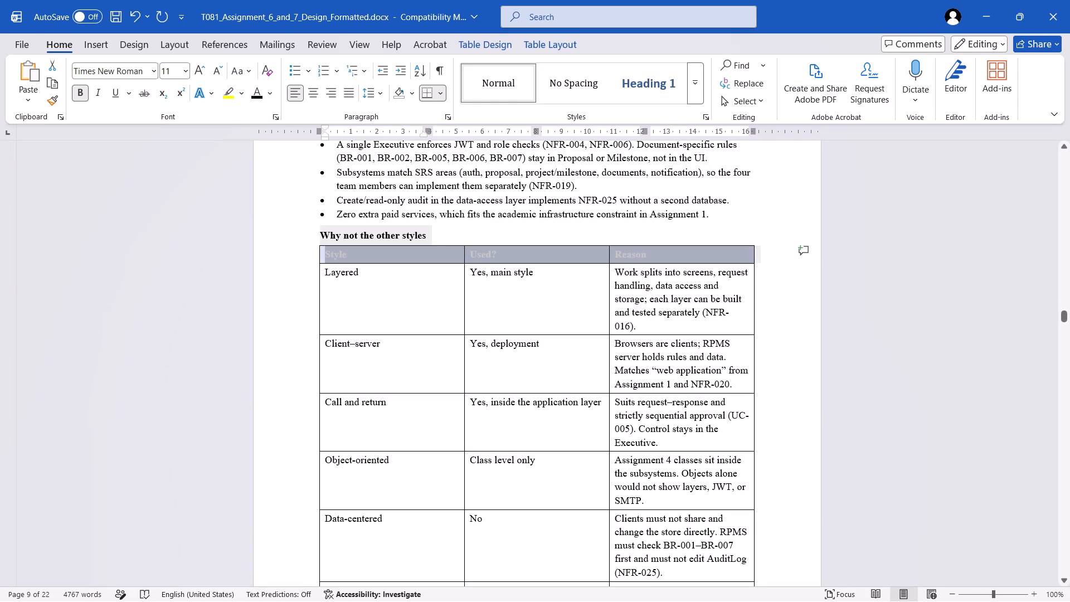
drag(314, 251, 314, 253)
click(471, 46)
click(562, 74)
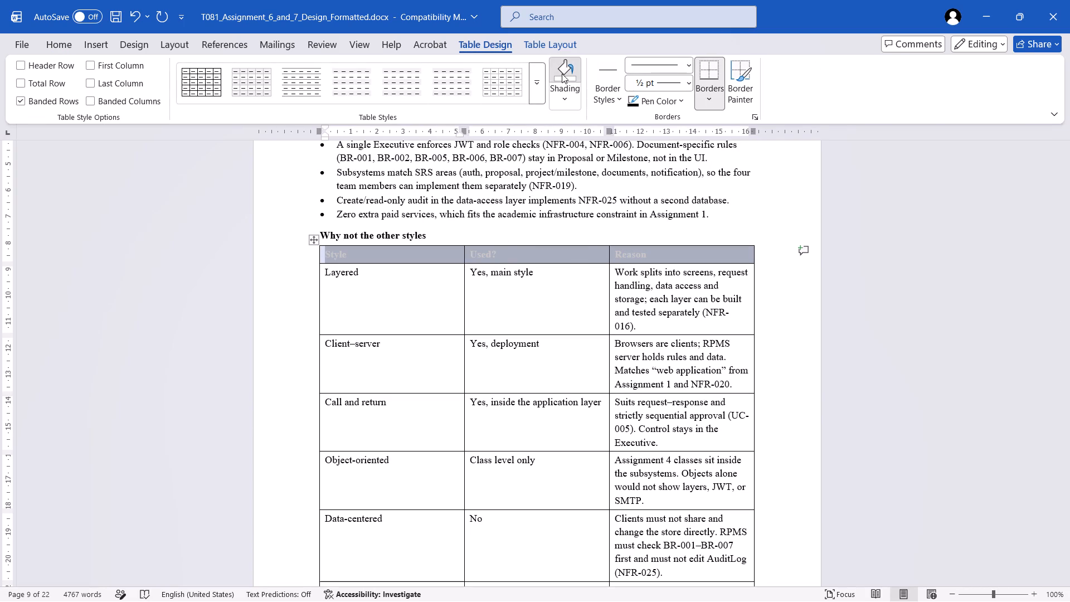
click(64, 37)
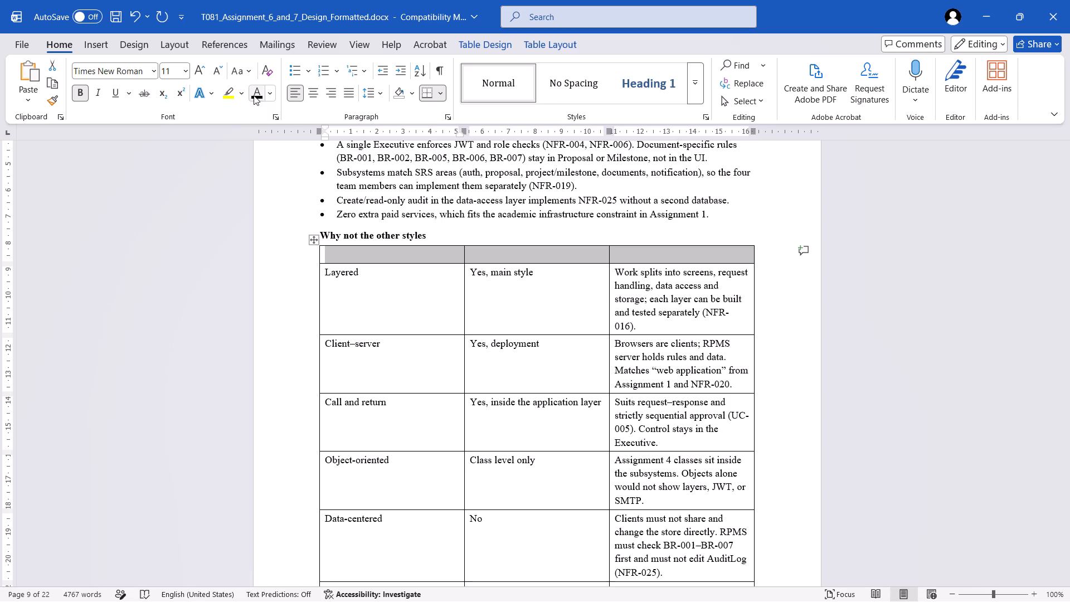
click(254, 95)
Remove the header row shading in the 42.1 User interface design screens table and set its text colour to Automatic.
scroll(614, 367, down, 6)
scroll(614, 368, up, 1)
scroll(614, 364, down, 16)
scroll(614, 366, up, 3)
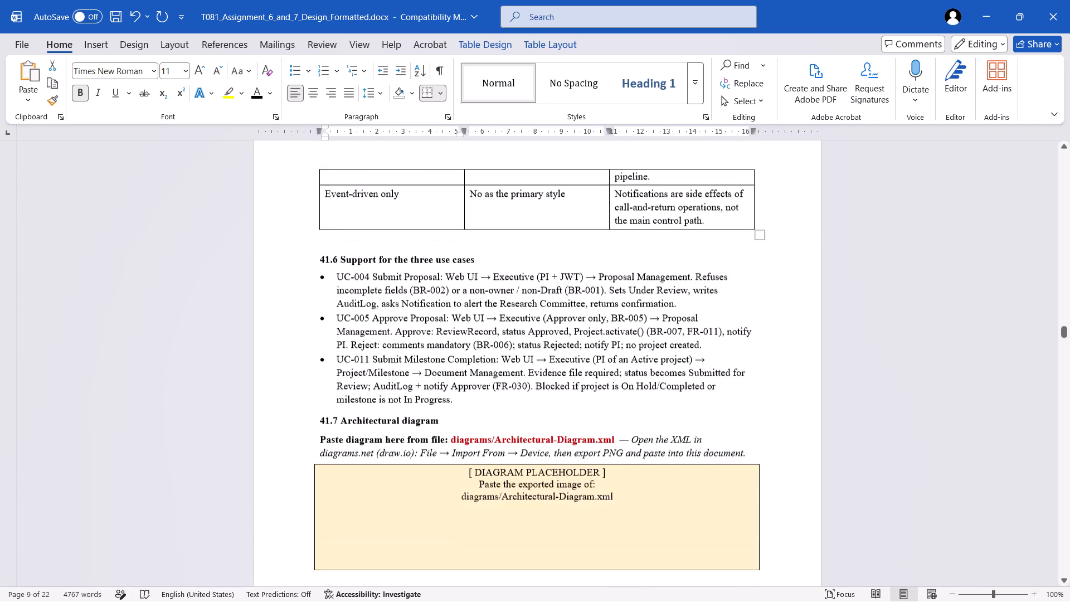
scroll(614, 366, up, 1)
scroll(614, 366, down, 9)
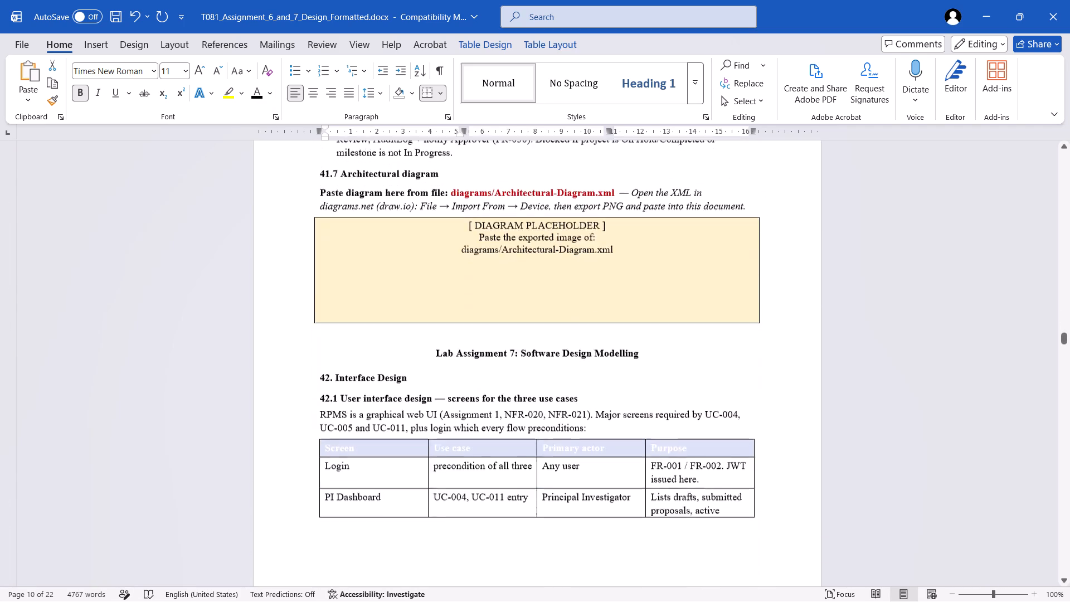
scroll(614, 366, down, 6)
drag(709, 232, 350, 233)
click(476, 44)
click(572, 77)
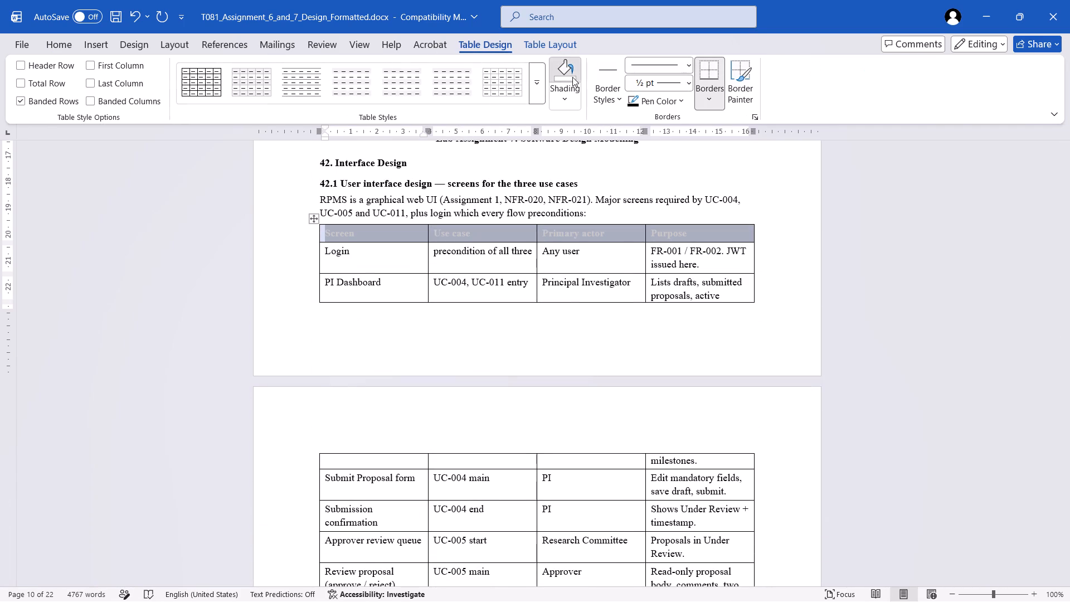
click(59, 43)
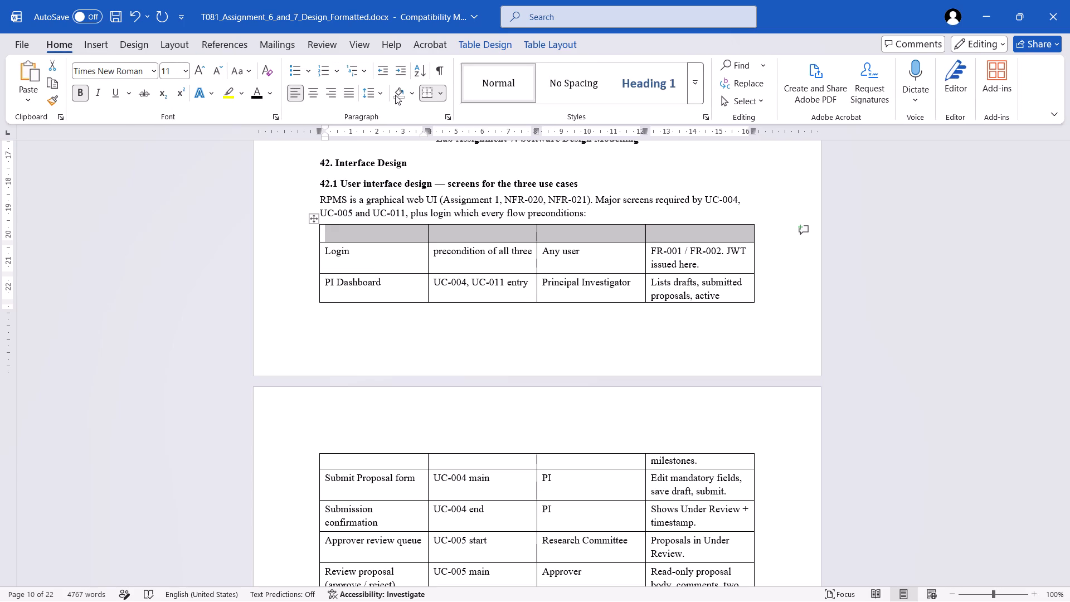
click(256, 88)
Remove the header row shading in the 42.2 Validation and error messages table and set its text colour to Automatic.
scroll(653, 346, down, 14)
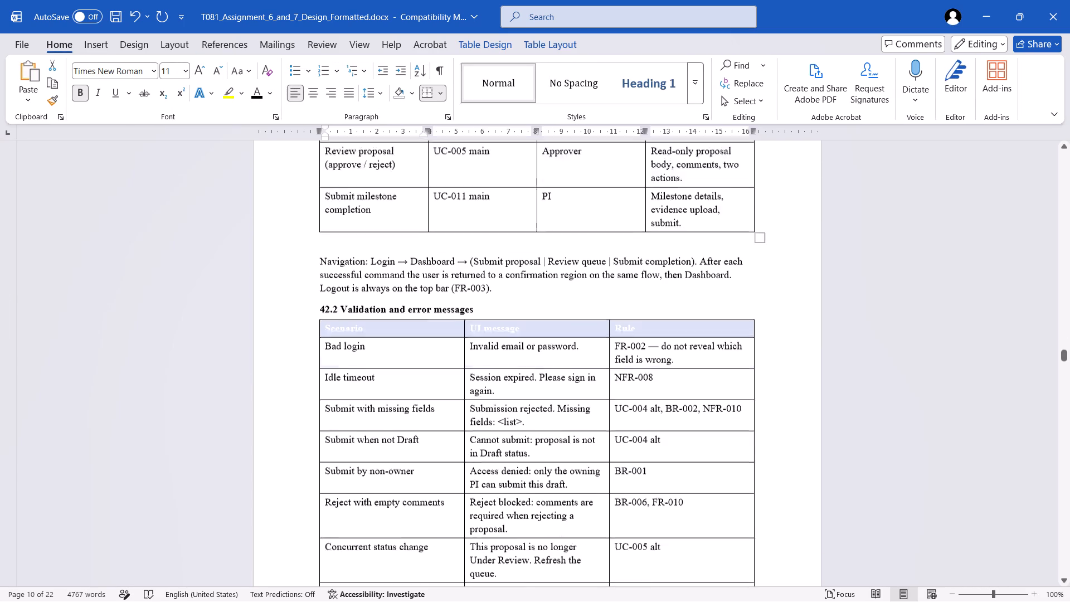
drag(698, 275, 373, 283)
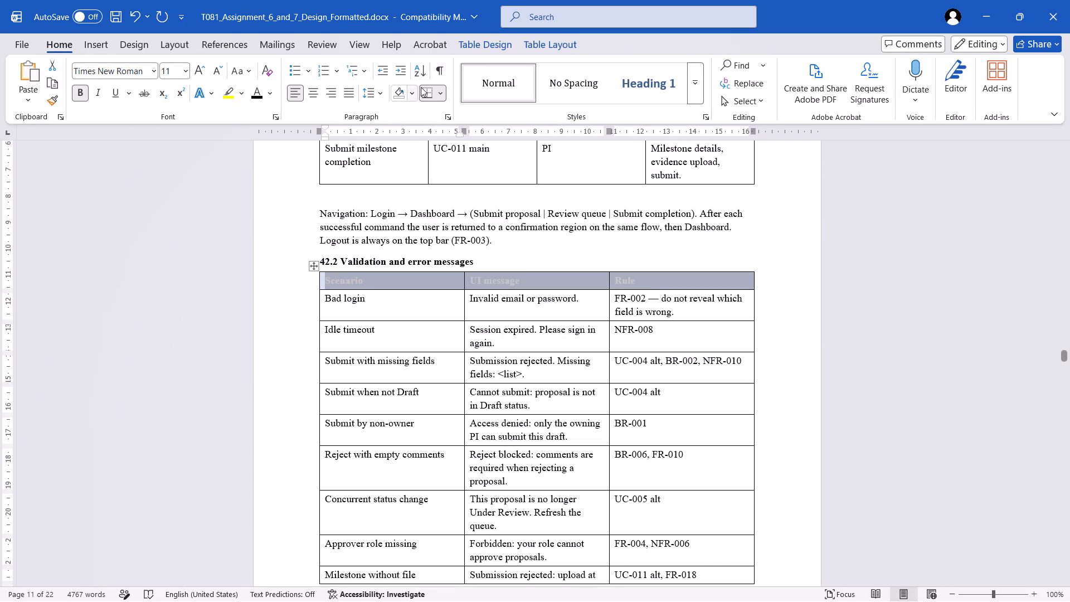
click(487, 48)
click(563, 77)
click(57, 38)
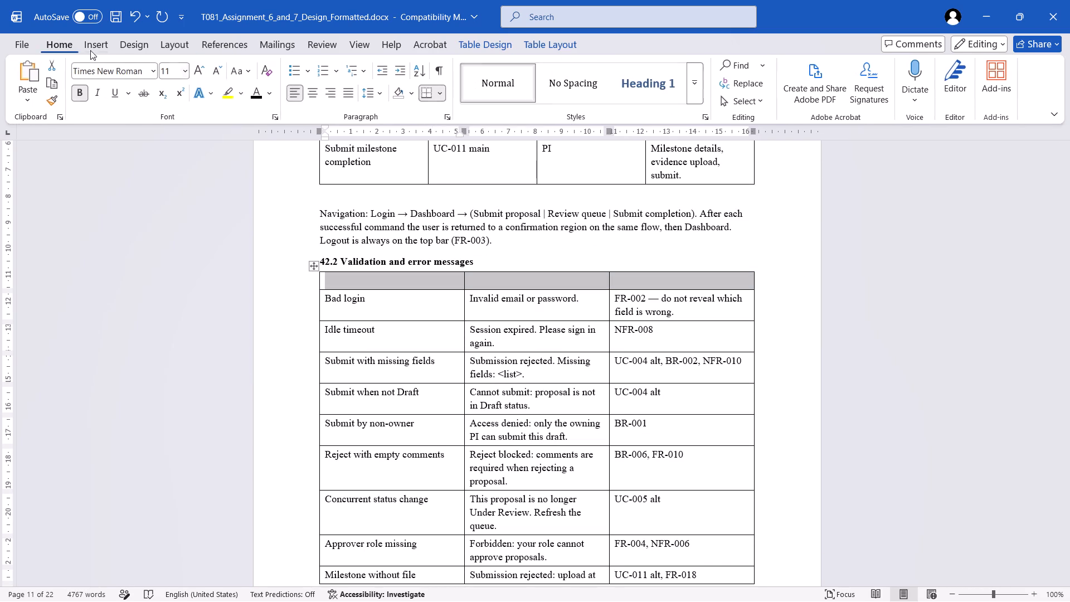
click(257, 92)
Remove the header row shading in the 42.4 Software interface design table and set its text colour to Automatic.
scroll(633, 329, down, 18)
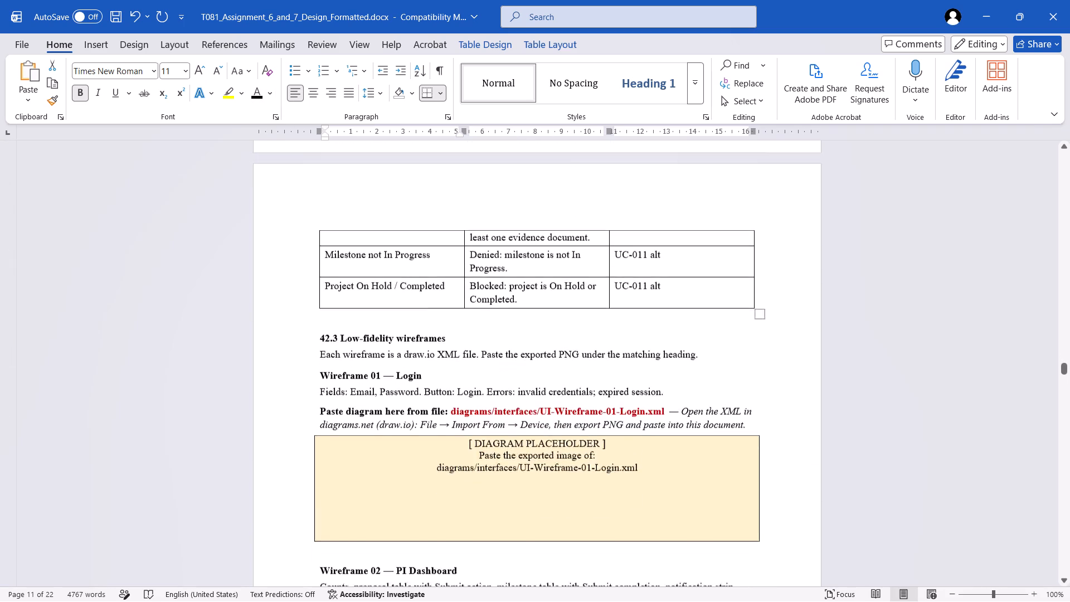
scroll(639, 336, down, 2)
scroll(639, 336, up, 3)
scroll(639, 336, down, 20)
scroll(639, 336, down, 6)
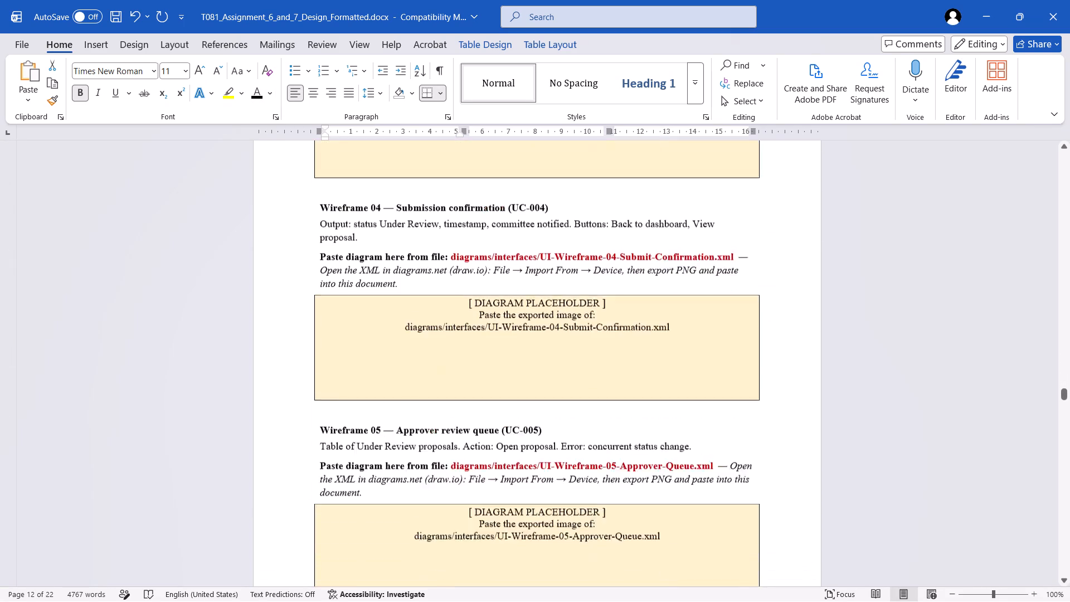
scroll(625, 342, down, 20)
scroll(625, 342, down, 9)
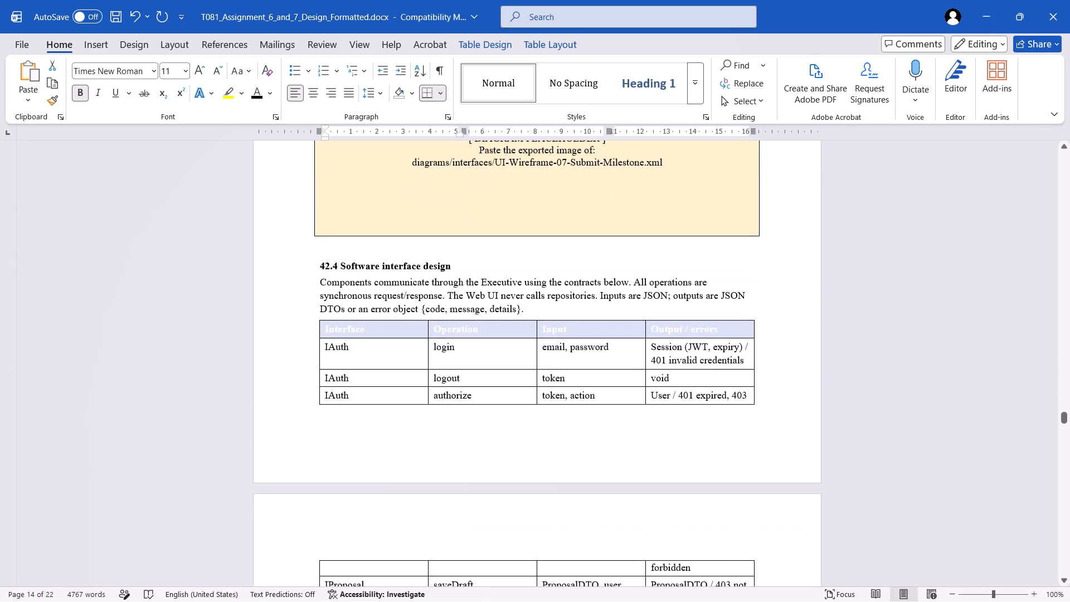
drag(734, 326, 336, 327)
click(485, 48)
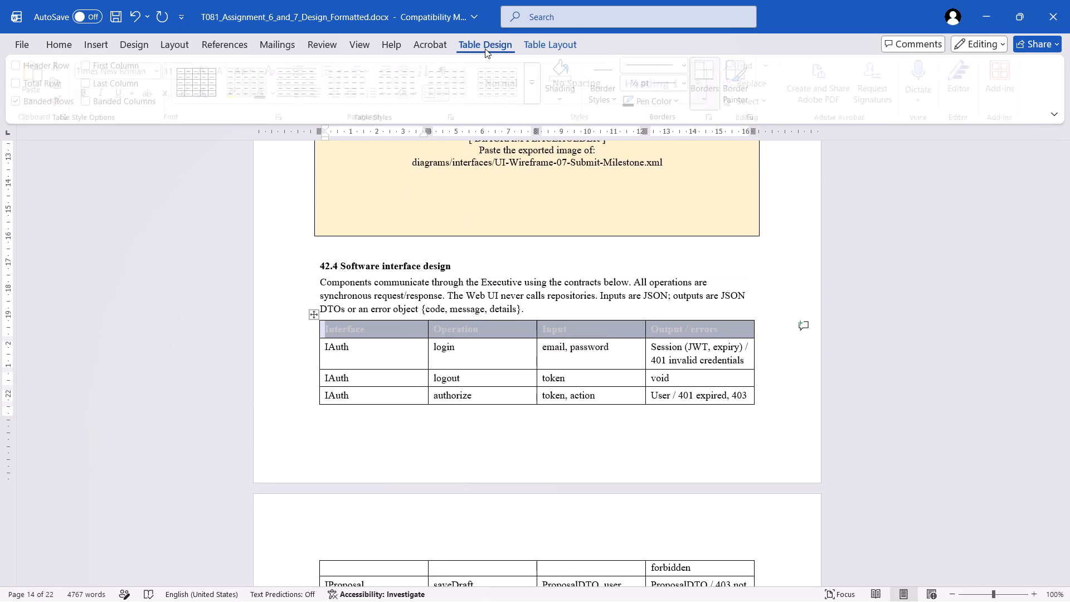
click(561, 71)
click(45, 46)
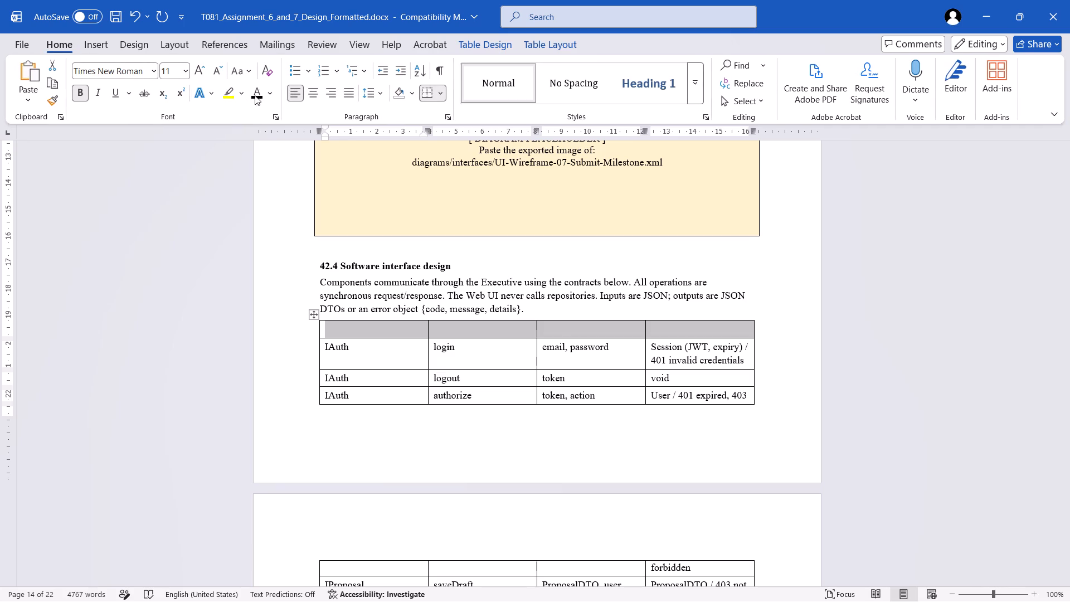
click(257, 96)
Remove the header row shading in the 43.1 Components, responsibilities and class mapping table and set its text colour to Automatic.
scroll(549, 367, down, 20)
scroll(549, 367, down, 8)
scroll(551, 396, left, 1)
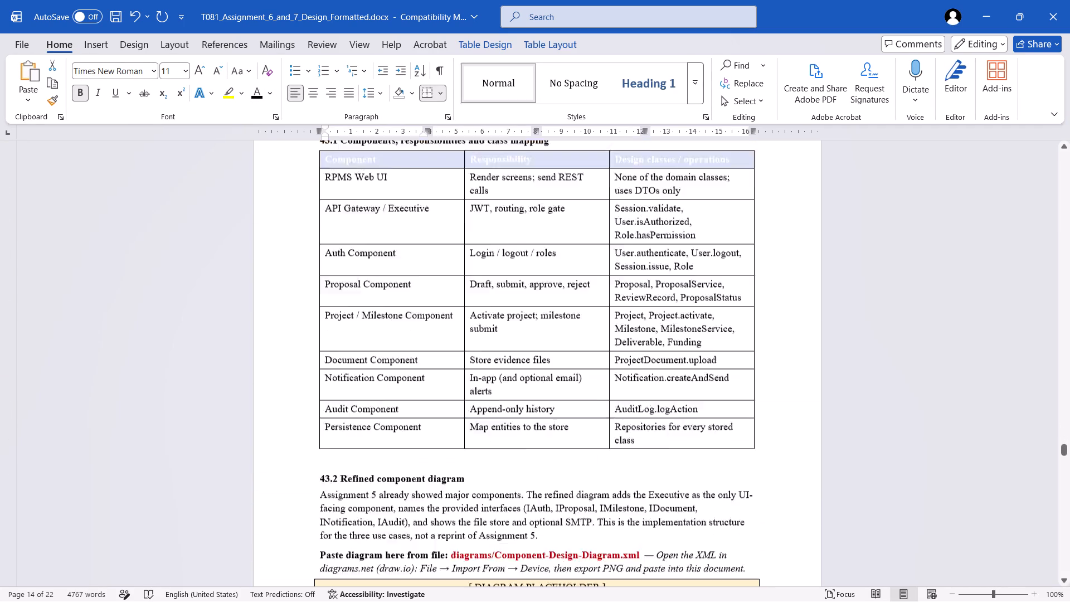
scroll(551, 396, left, 1)
drag(734, 191, 425, 197)
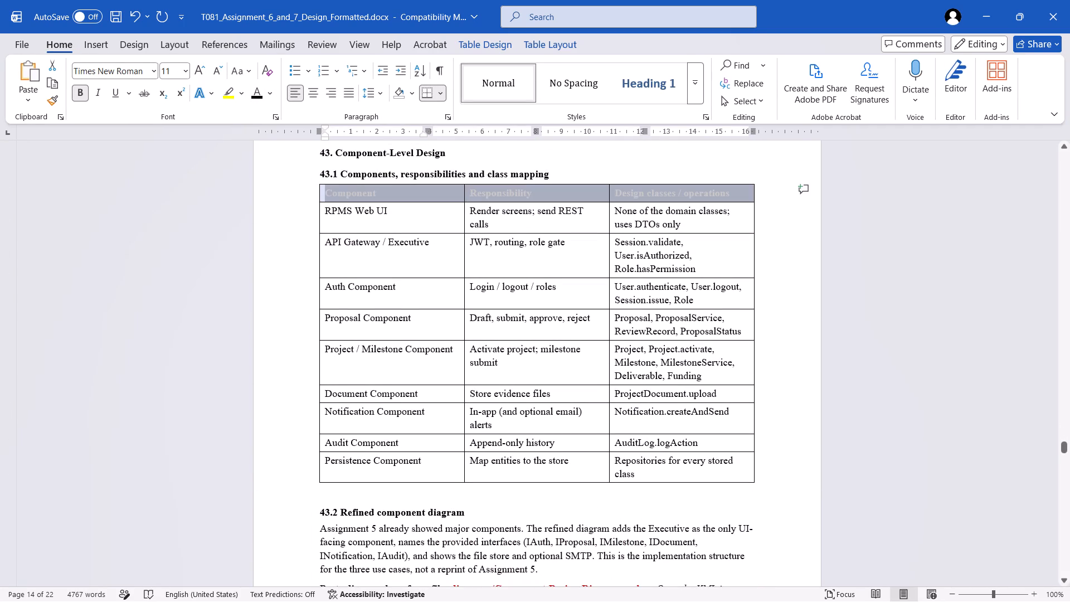
drag(425, 197, 366, 200)
click(475, 41)
click(564, 77)
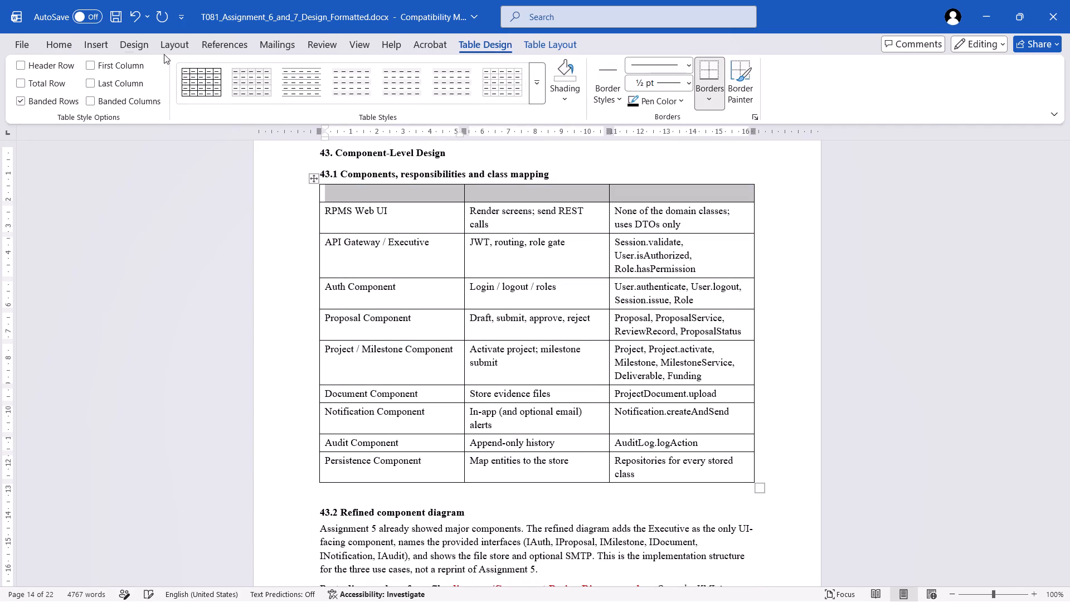
click(64, 46)
click(262, 91)
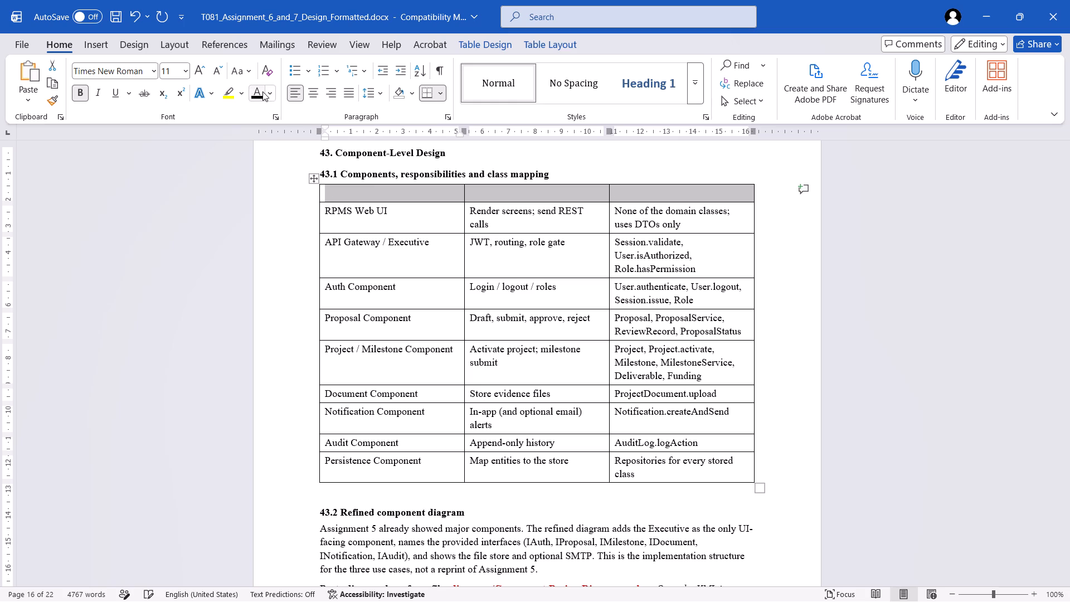
Remove the header row shading in the first table of 44. Design Consistency and Traceability and set its text colour to Automatic.
scroll(518, 257, down, 8)
scroll(552, 304, down, 2)
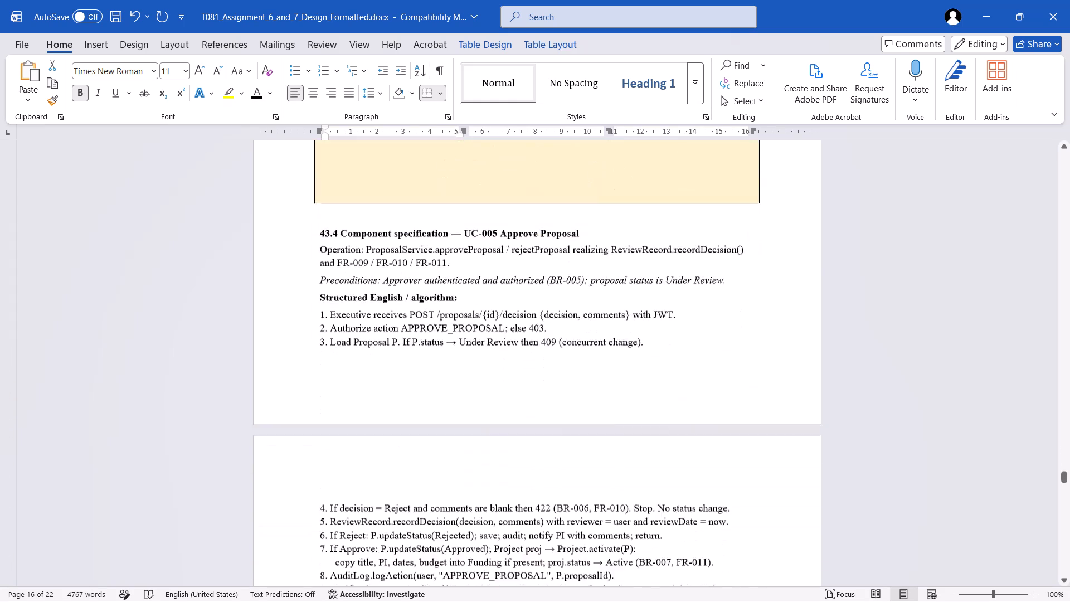
scroll(552, 304, down, 8)
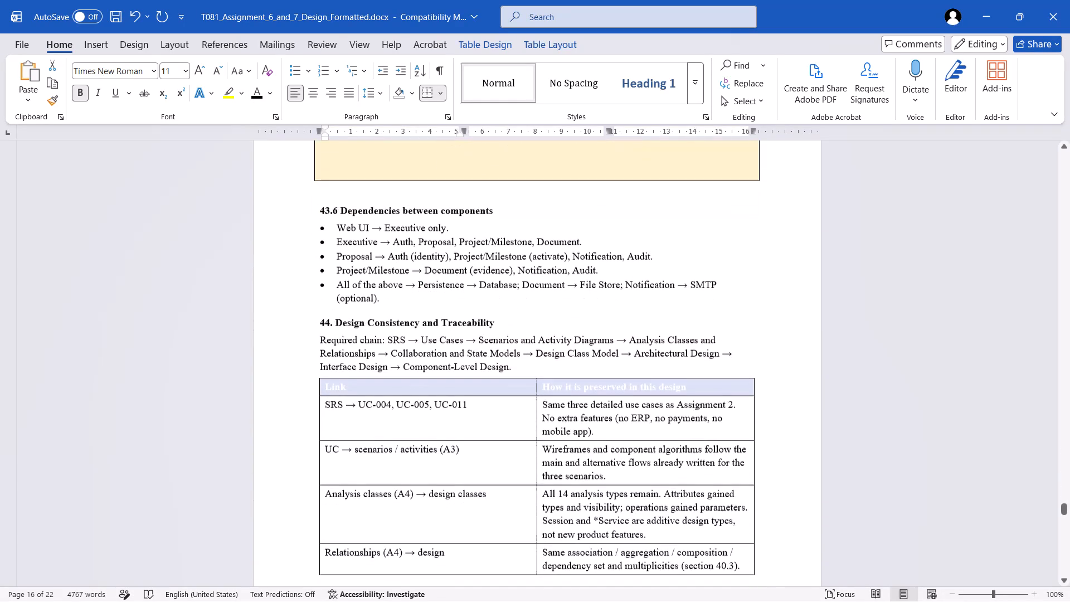
scroll(646, 366, down, 1)
drag(703, 282, 420, 280)
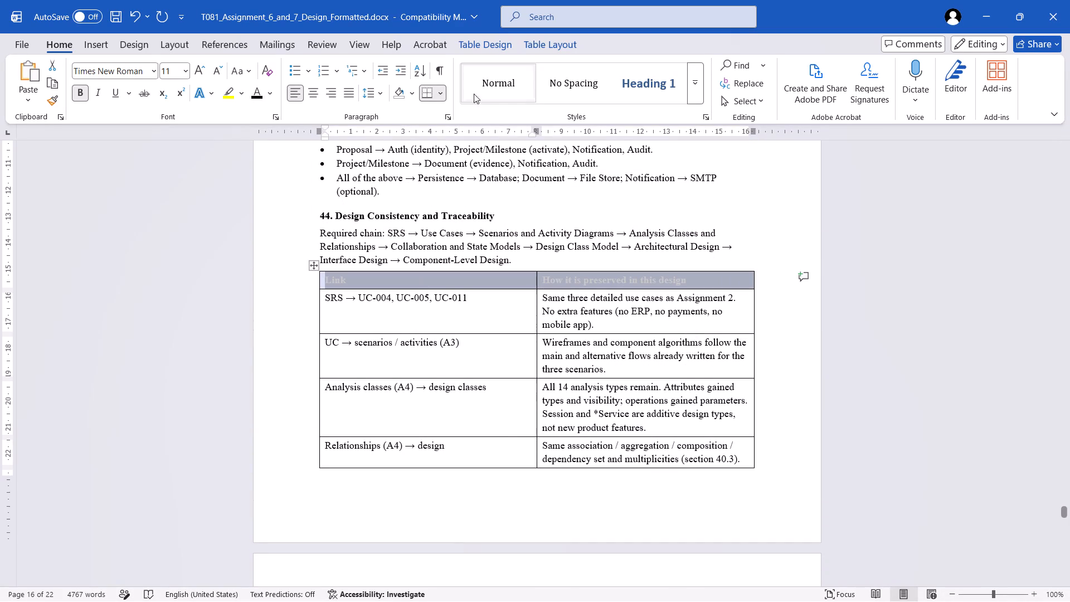
click(491, 43)
click(560, 73)
click(73, 42)
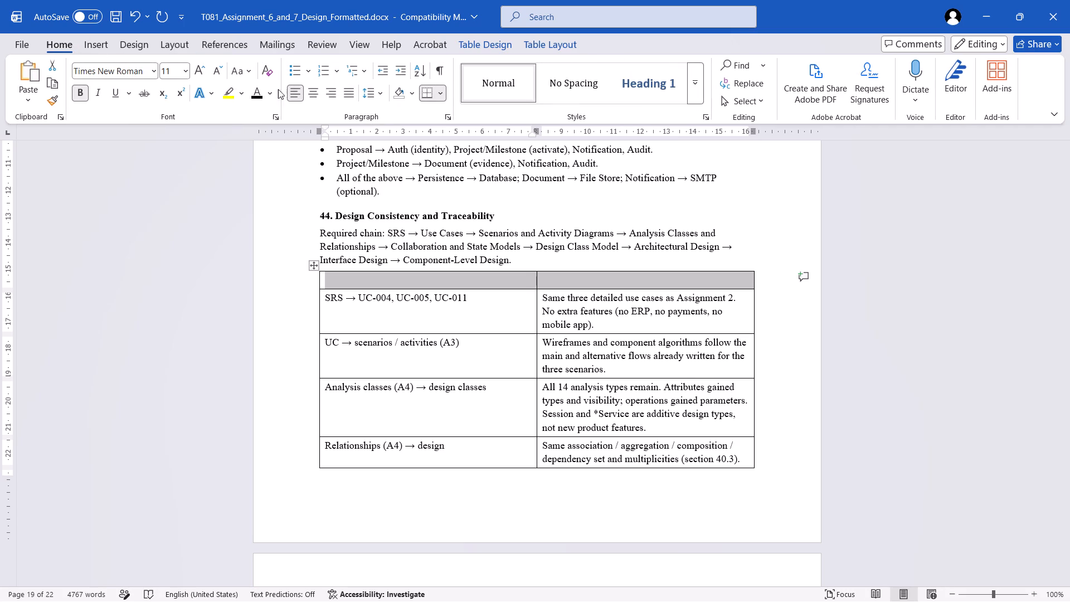
click(254, 89)
Remove the header row shading in the Design element, Use cases and FRs / BRs / NFRs table and set its text colour to Automatic.
scroll(587, 326, down, 20)
scroll(587, 326, down, 3)
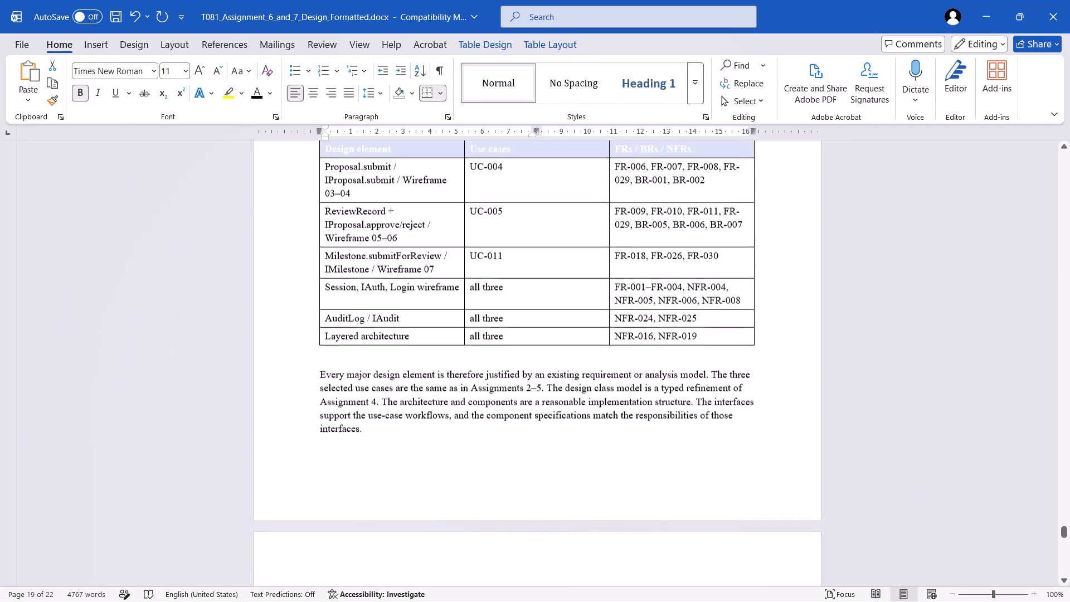
drag(703, 148, 381, 151)
click(471, 42)
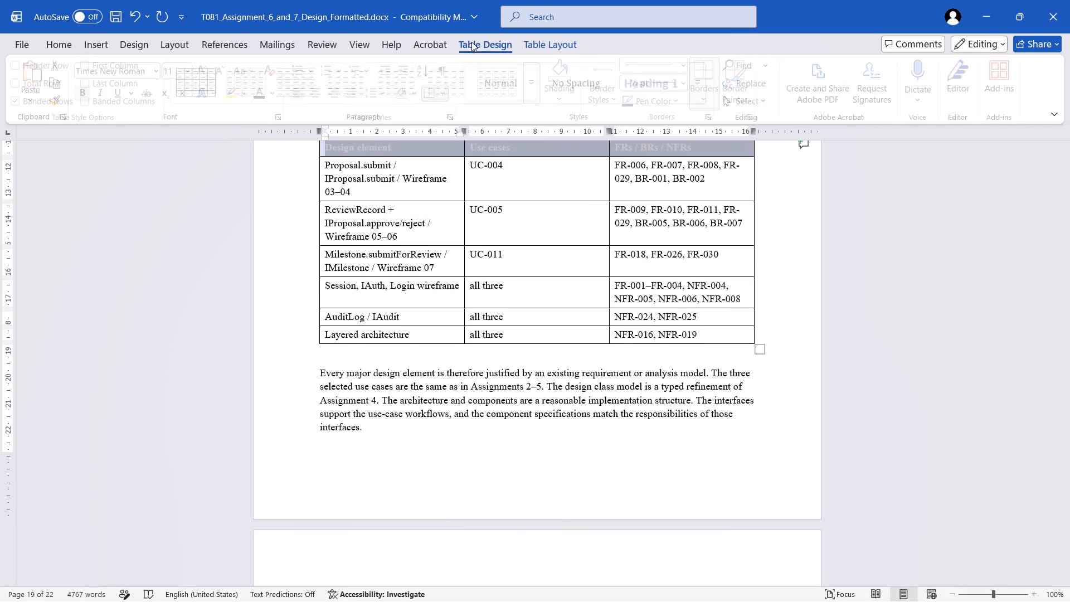
click(552, 71)
click(62, 42)
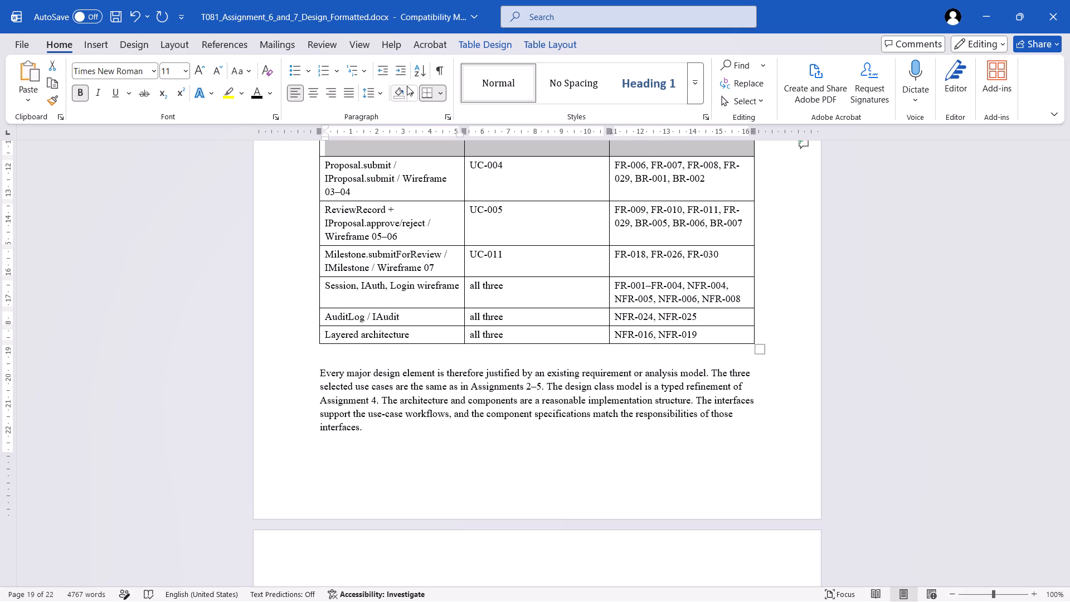
click(249, 90)
Remove the header row shading in the Team member and Contribution table and set its text colour to Automatic.
scroll(429, 229, down, 15)
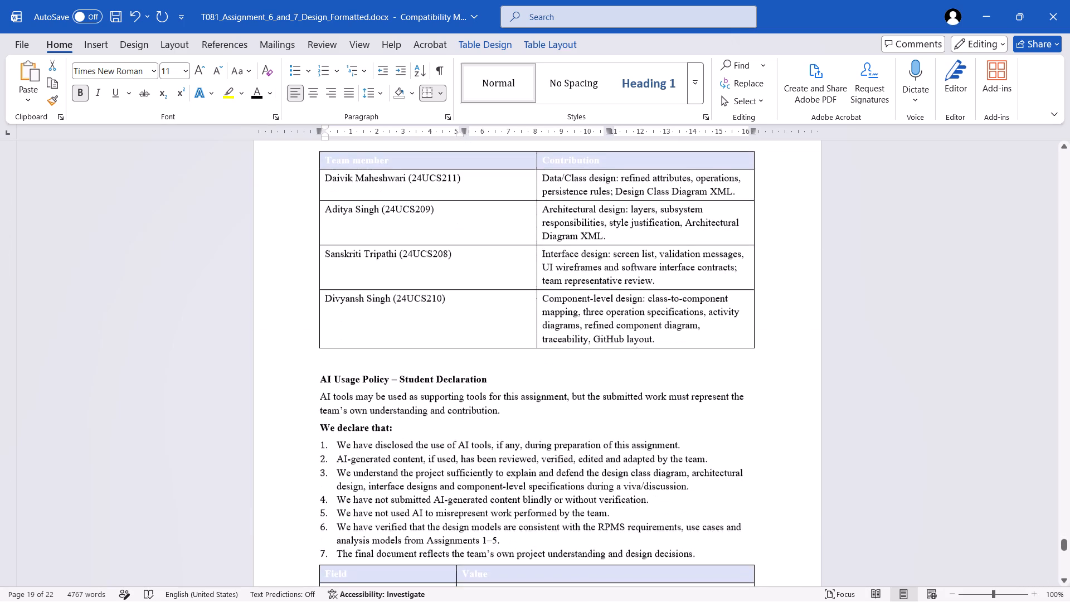
drag(655, 155, 442, 151)
click(466, 49)
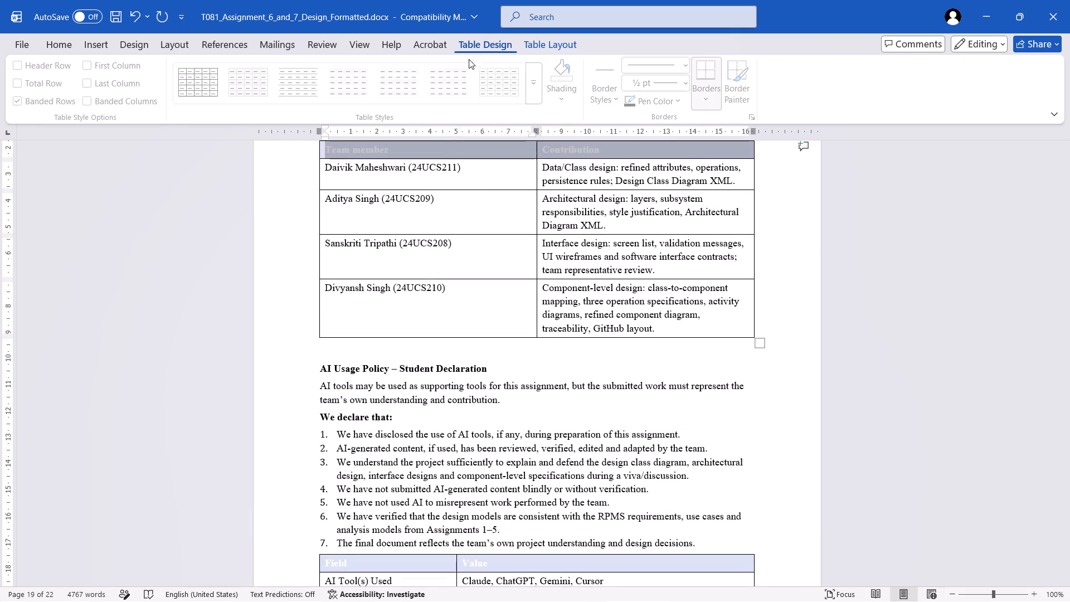
click(566, 76)
click(62, 42)
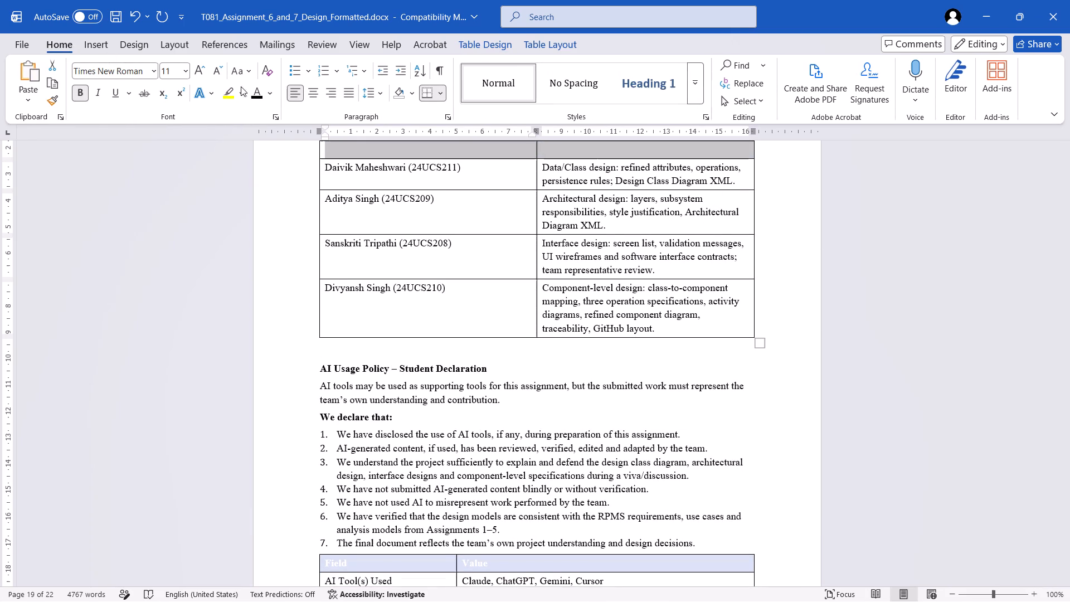
click(265, 92)
scroll(503, 256, down, 6)
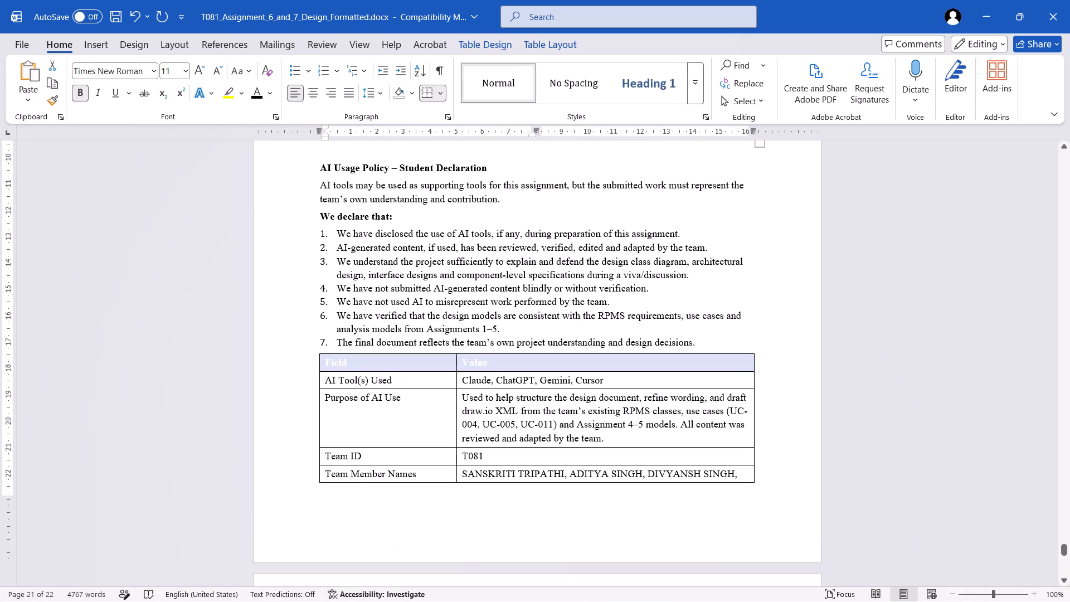
Remove the header row shading in the Field and Value table of the AI Usage Policy declaration and set its text colour to Automatic.
drag(501, 363, 394, 362)
click(492, 45)
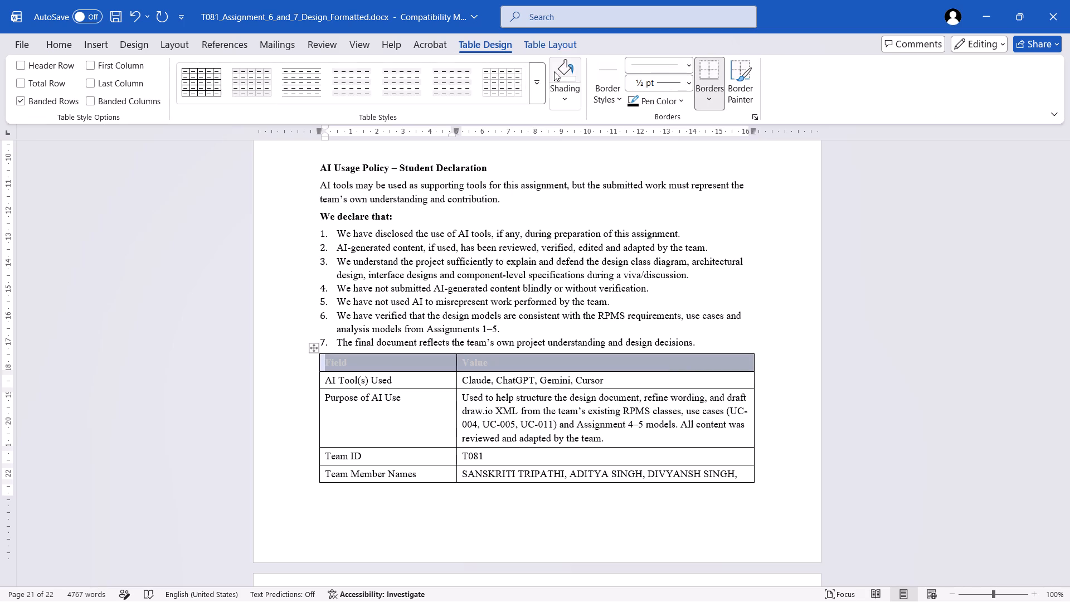
click(560, 71)
click(69, 47)
click(257, 93)
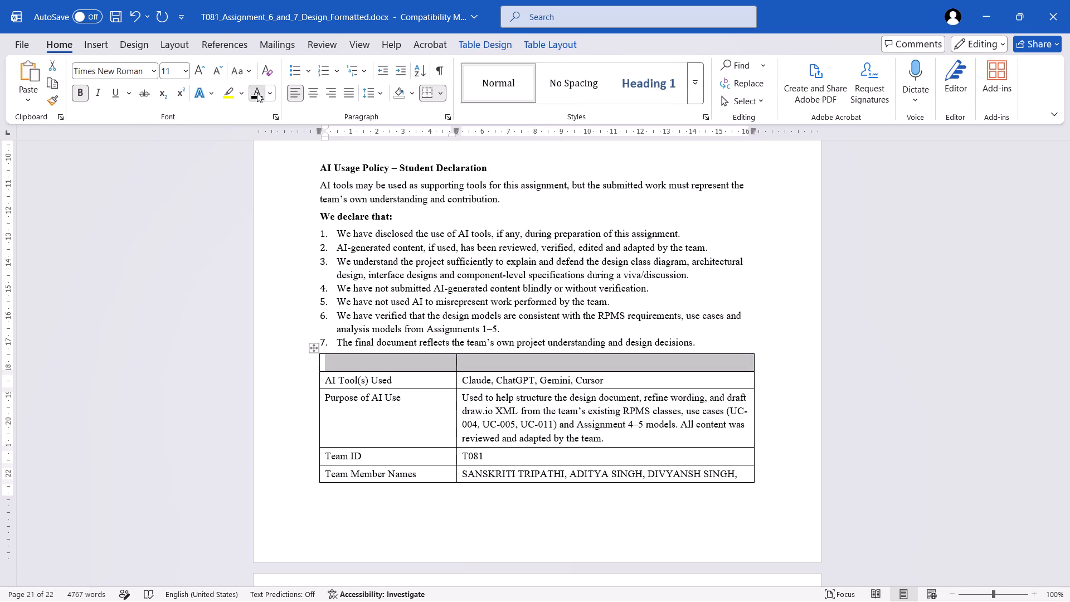
Remove the header row shading in the Appendix A Diagram file index table and set its text colour to Automatic.
scroll(513, 299, down, 14)
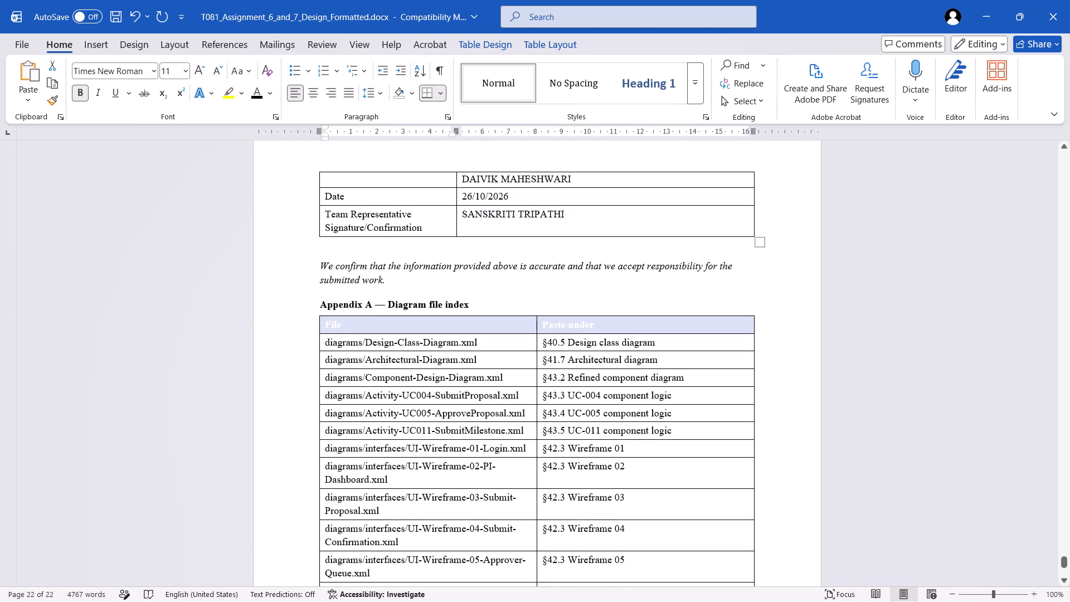
drag(614, 322, 430, 328)
click(489, 51)
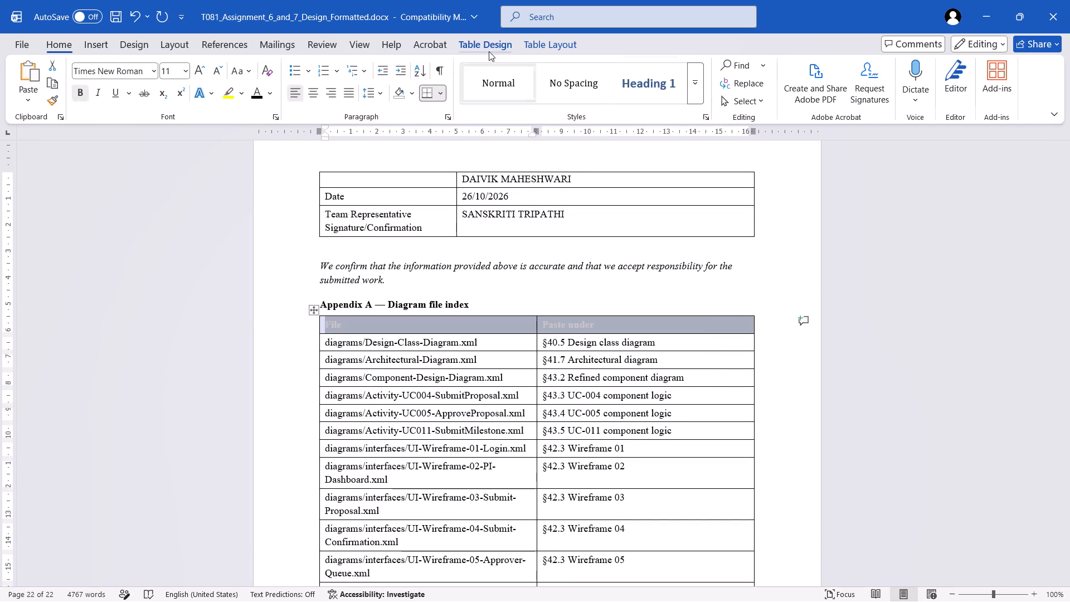
click(564, 74)
click(95, 45)
click(69, 43)
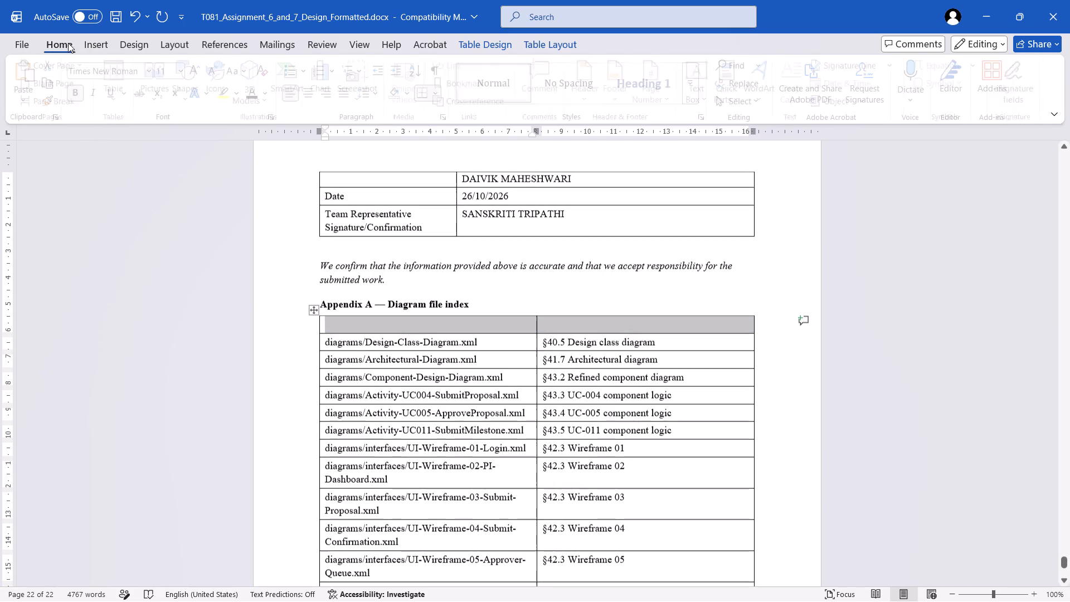
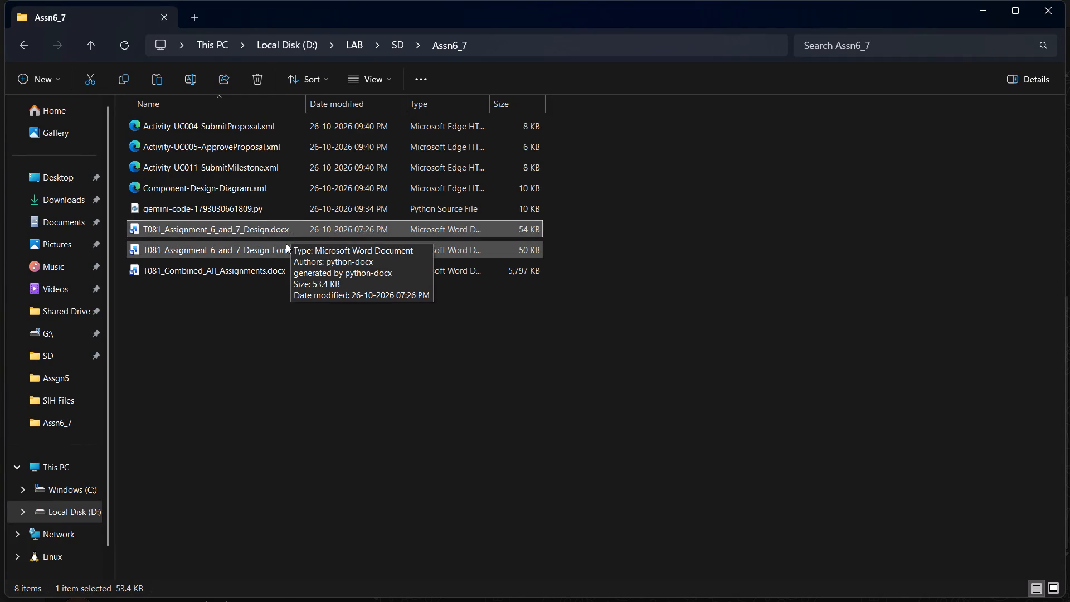
Select the T081_Assignment_6_and_7_Design_Form… document in the Assn6_7 folder and switch to T081_Combined_All_Assignments.docx in Word.
click(285, 245)
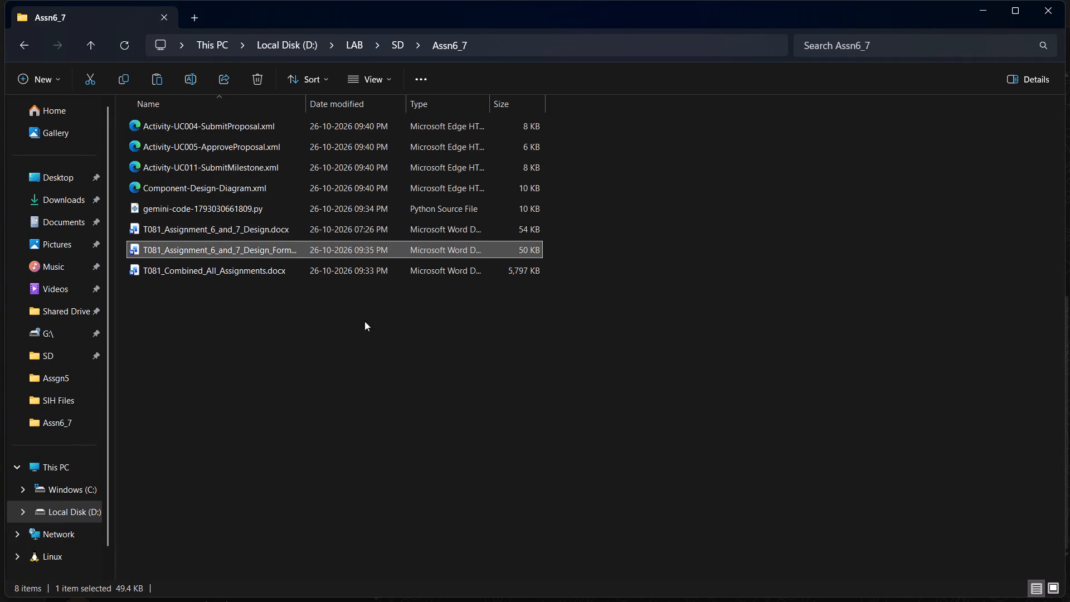
click(623, 579)
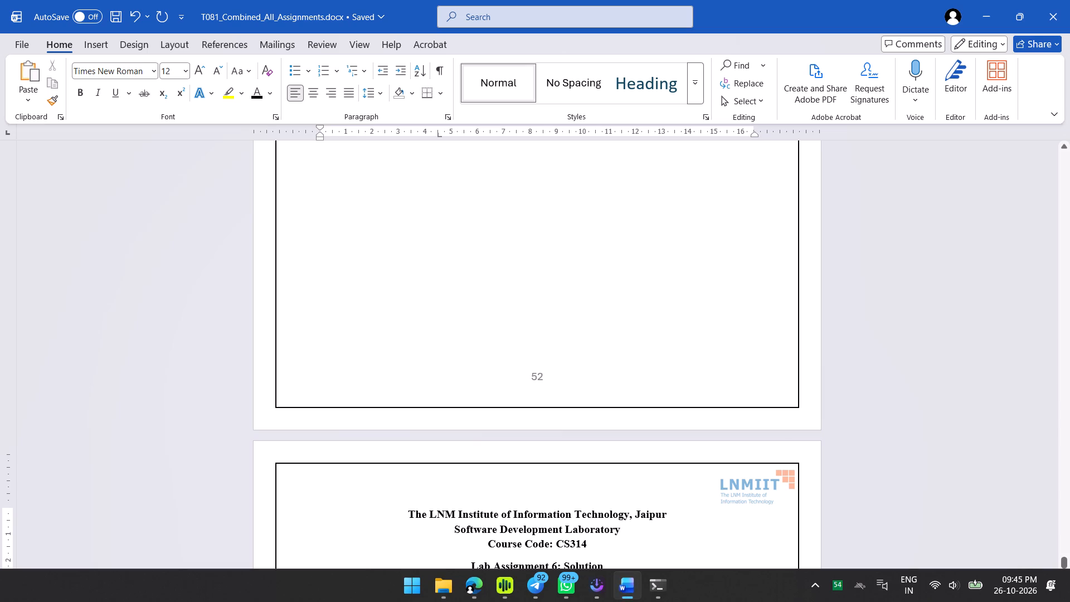
Open T081_Assignment_6_and_7_Design_Formatted.docx from the Assn6_7 folder.
scroll(640, 483, down, 20)
key(alt+Tab)
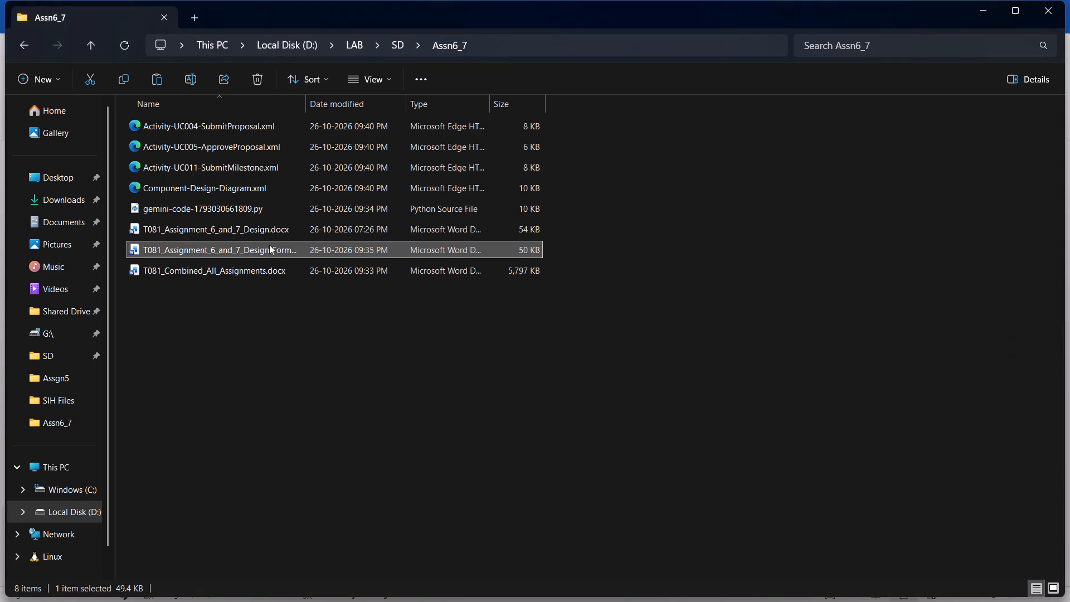
double_click(260, 252)
Remove the header row shading in the cover page's Item and Details table and set its text colour to Automatic.
scroll(615, 416, down, 5)
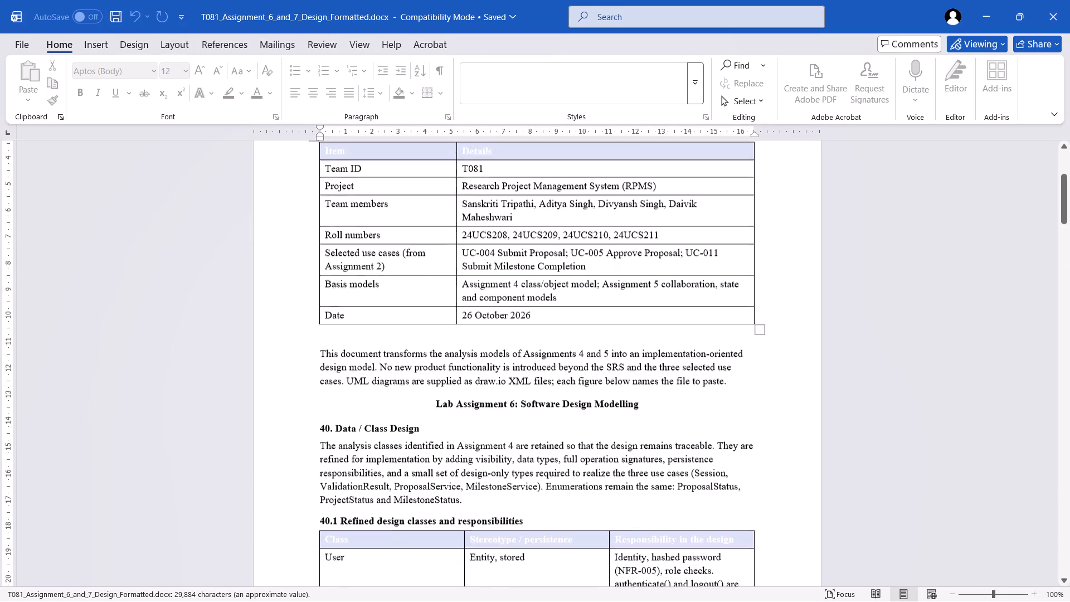
scroll(613, 416, up, 4)
drag(509, 285, 341, 284)
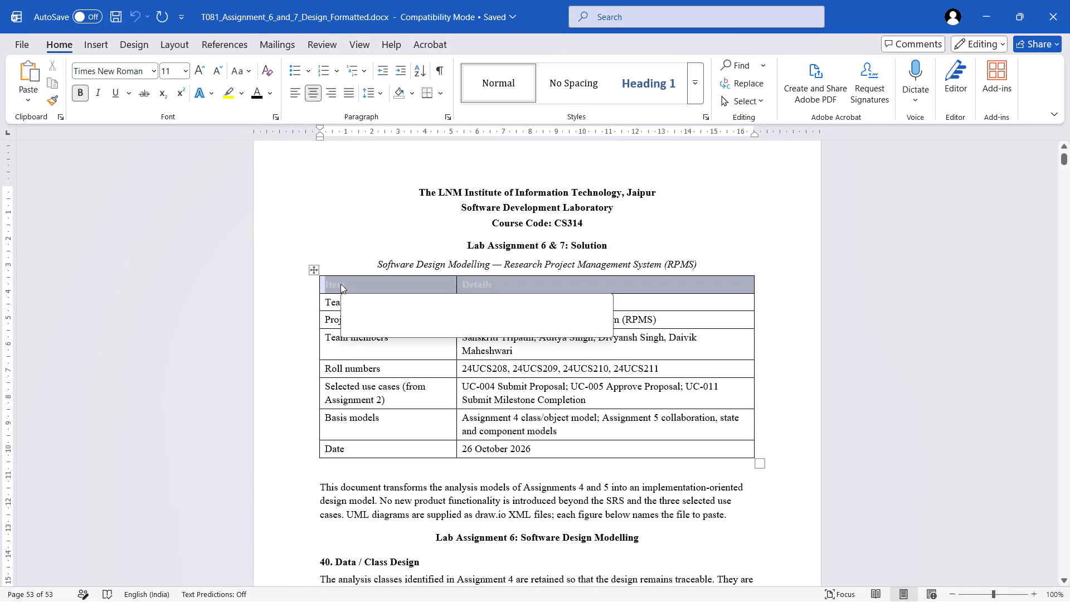
click(497, 49)
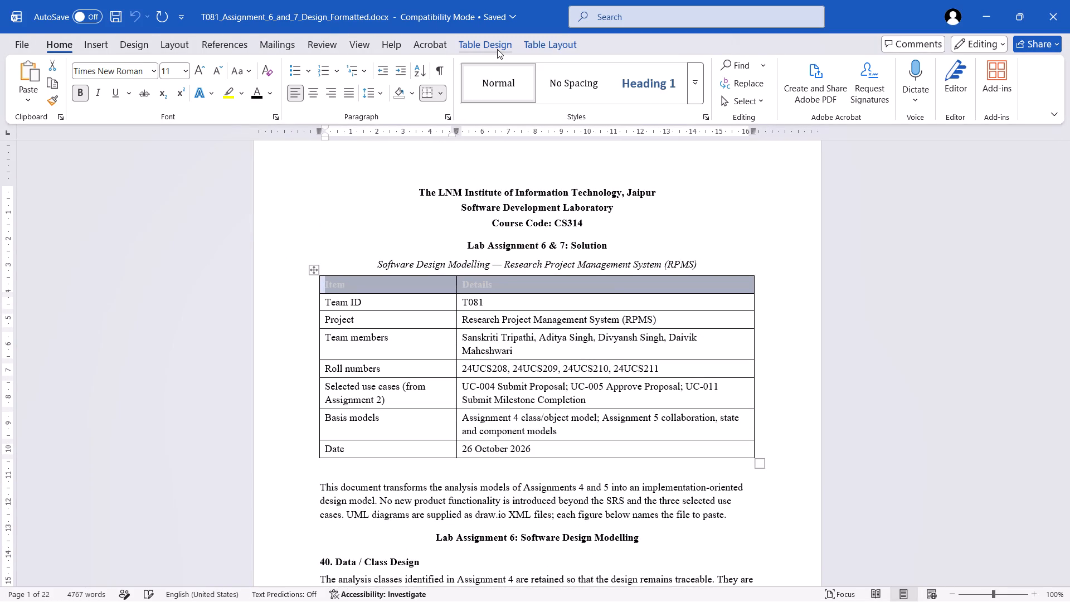
click(559, 72)
click(805, 210)
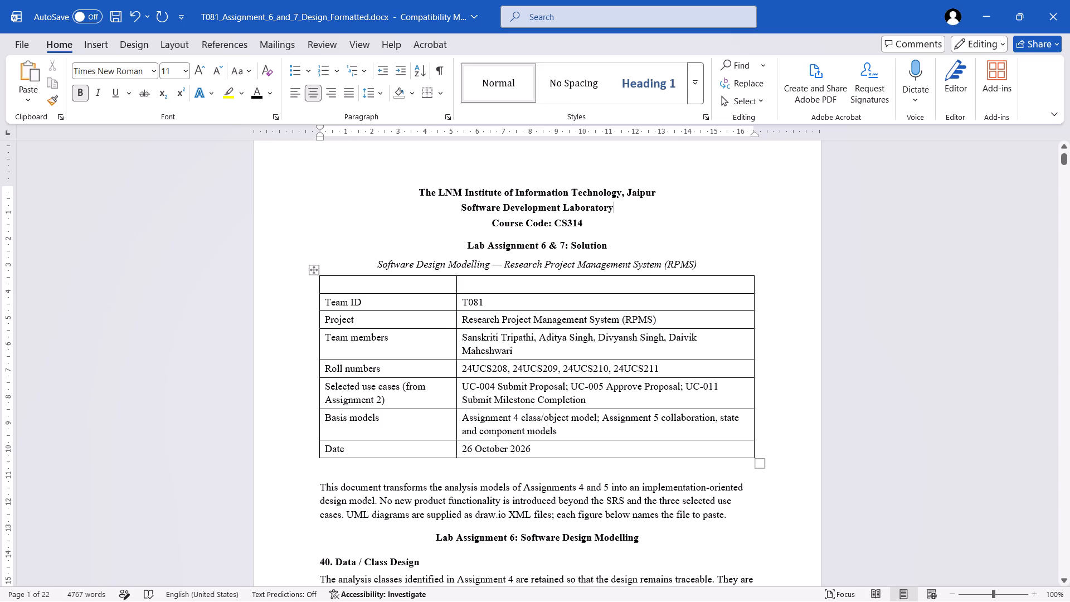
key(ctrl+a)
click(558, 312)
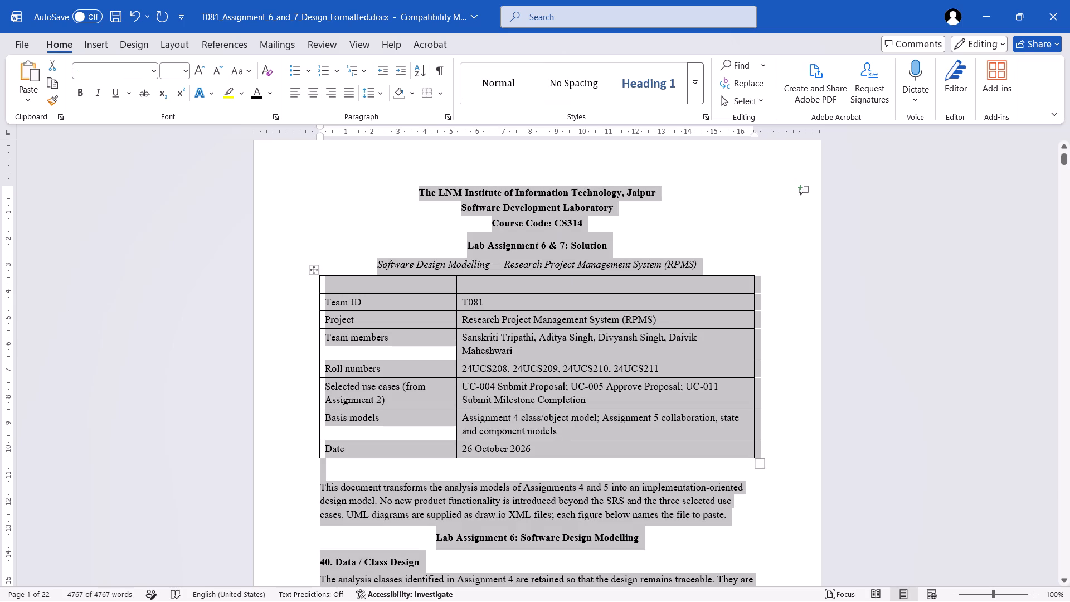
click(481, 317)
triple_click(507, 284)
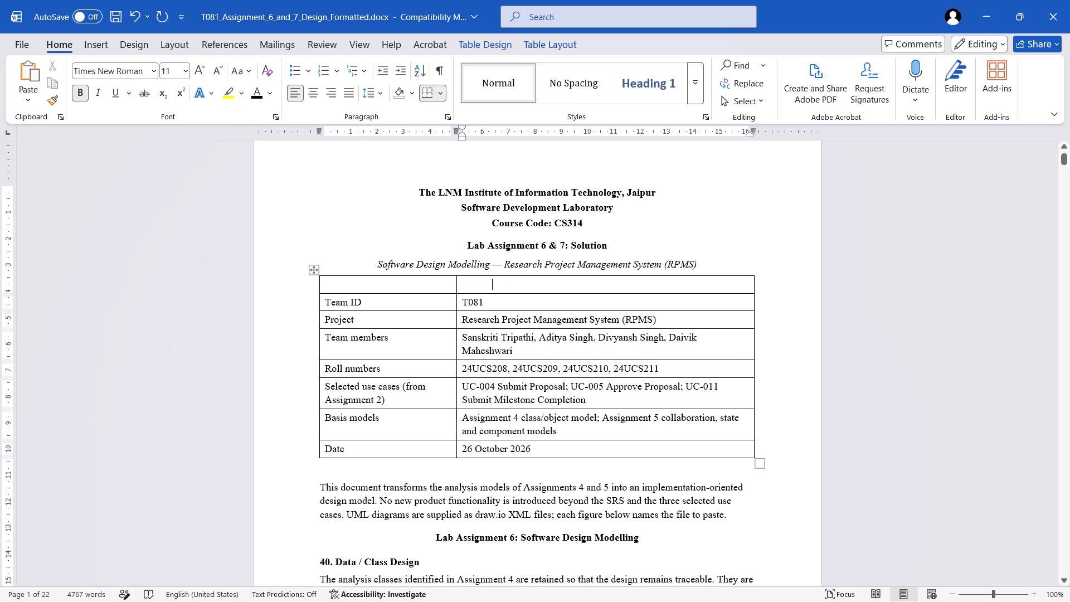
drag(326, 285, 552, 286)
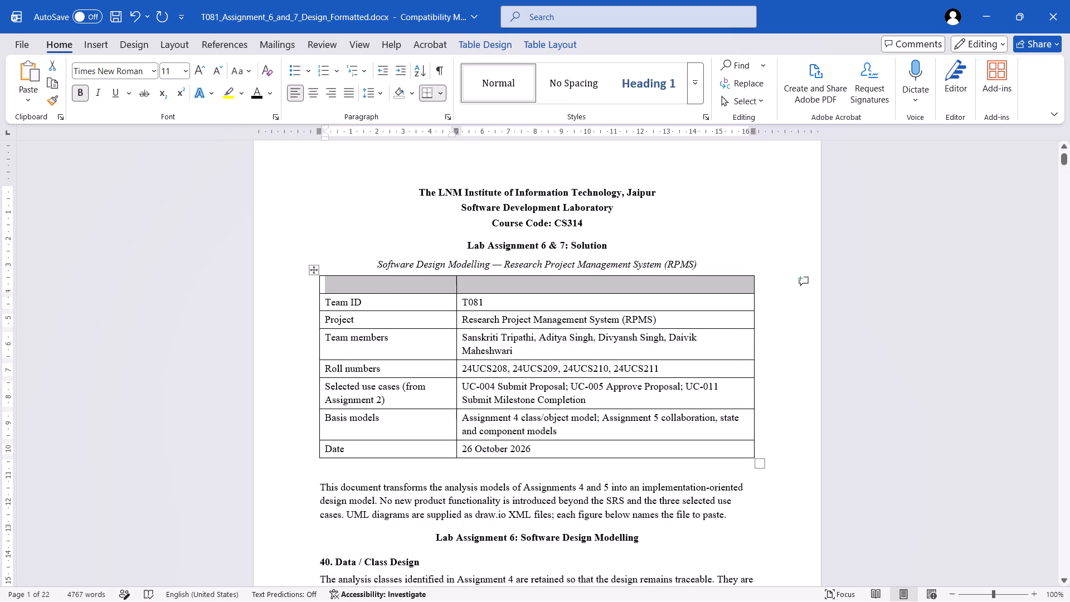
click(262, 95)
Copy the Item and Details header formatting to the 40.1 Refined design classes and responsibilities header row, and remove that row's shading.
scroll(534, 341, down, 10)
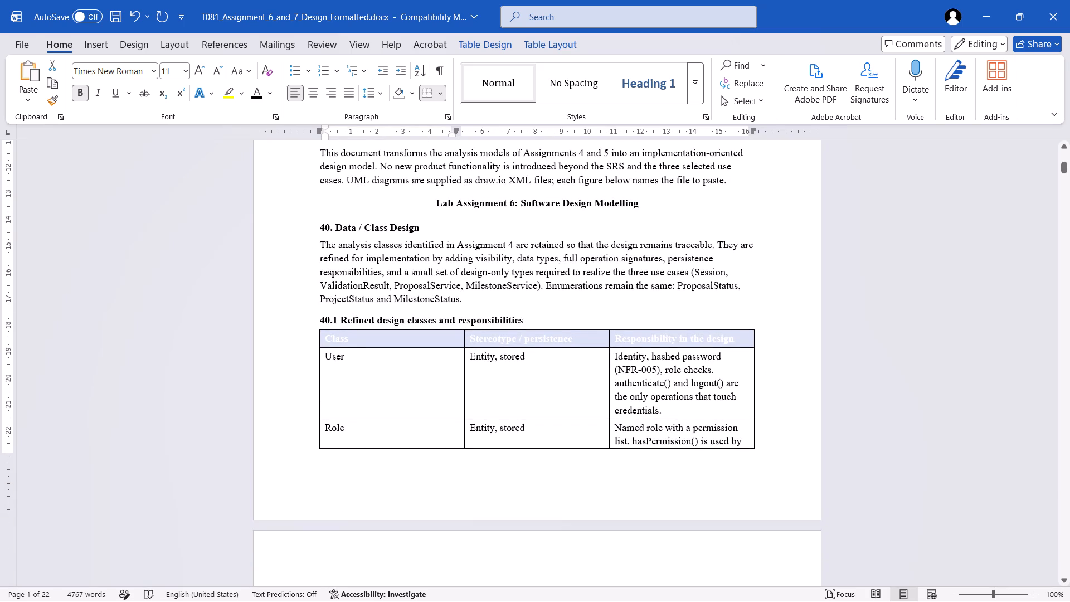
scroll(727, 327, up, 12)
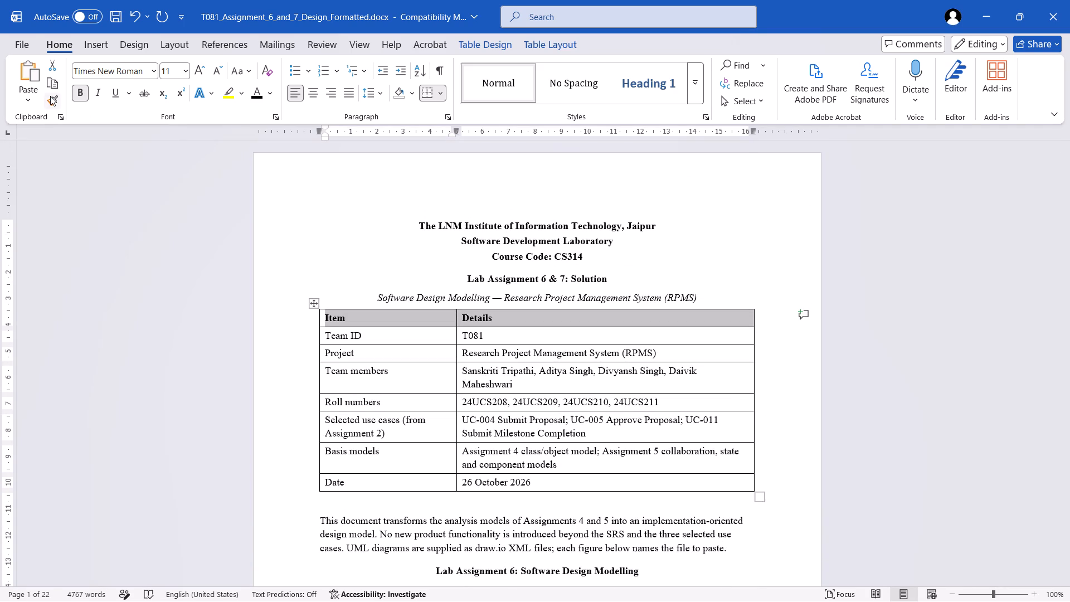
click(50, 96)
scroll(448, 361, down, 7)
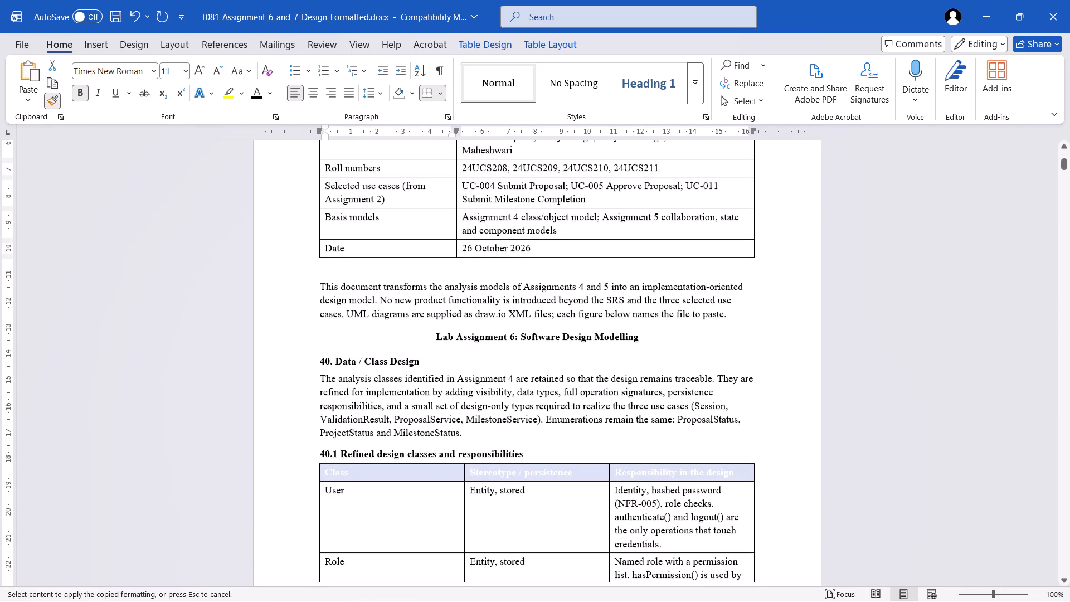
drag(328, 470, 685, 478)
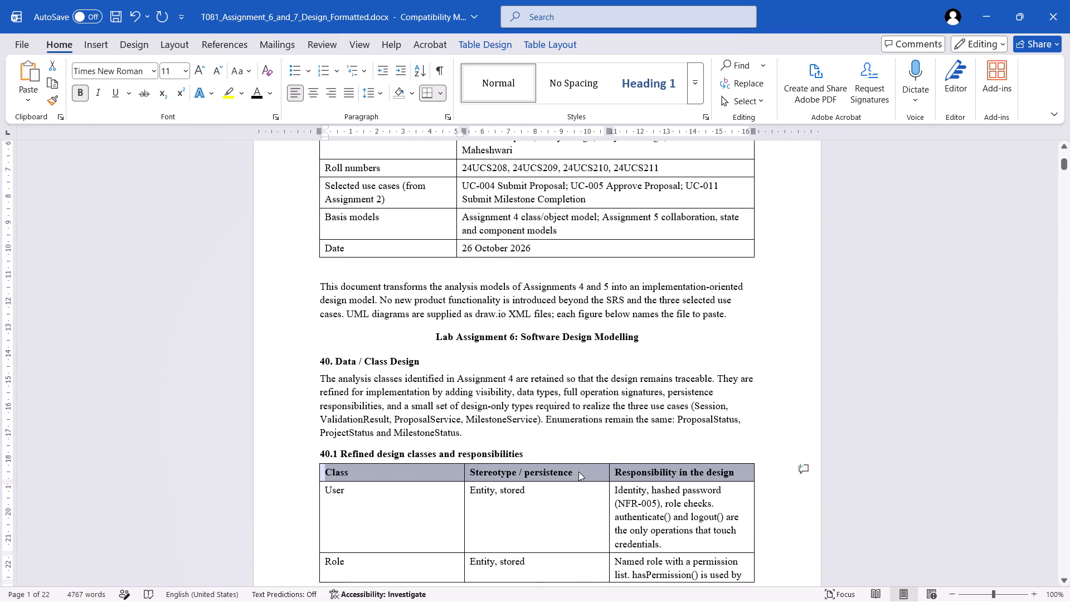
click(498, 41)
click(563, 75)
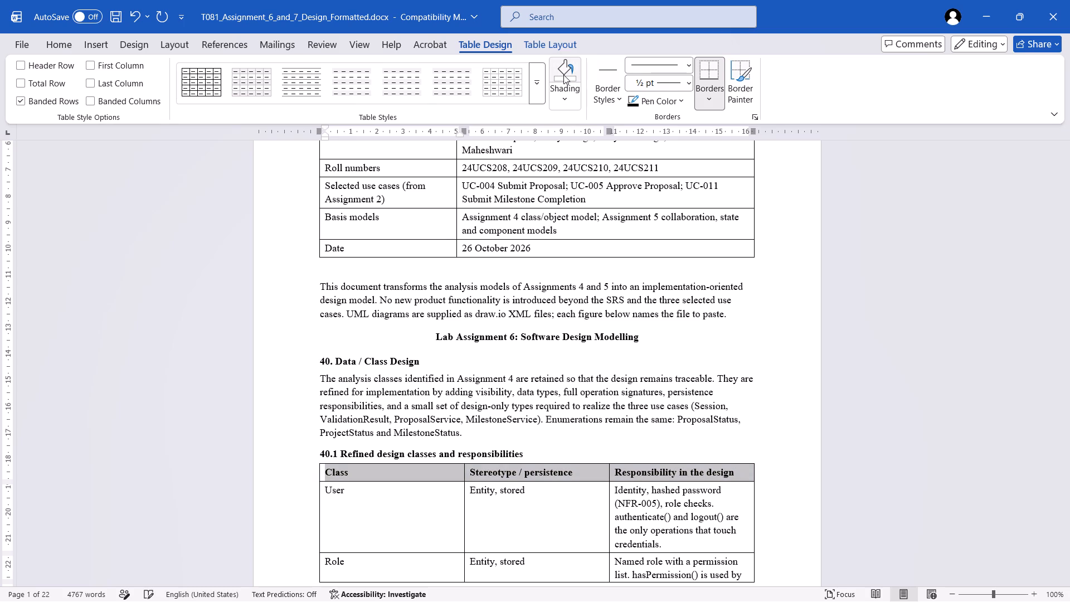
Copy the 40.1 header formatting to the 40.2 Attributes, operations and visibility table's header row, and remove that row's shading.
click(56, 35)
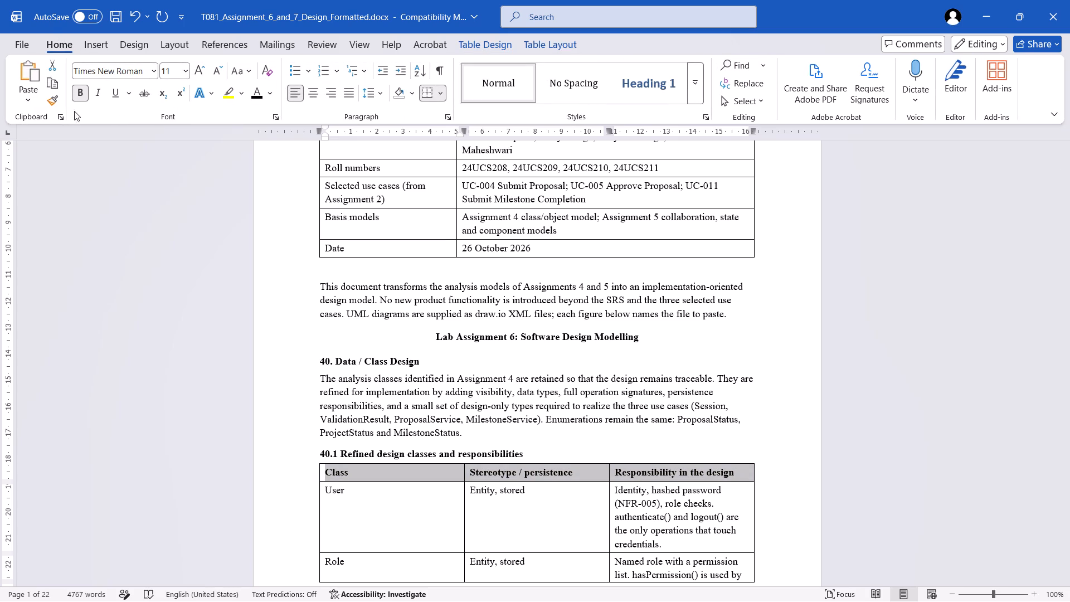
click(53, 93)
scroll(451, 340, down, 20)
scroll(451, 340, down, 9)
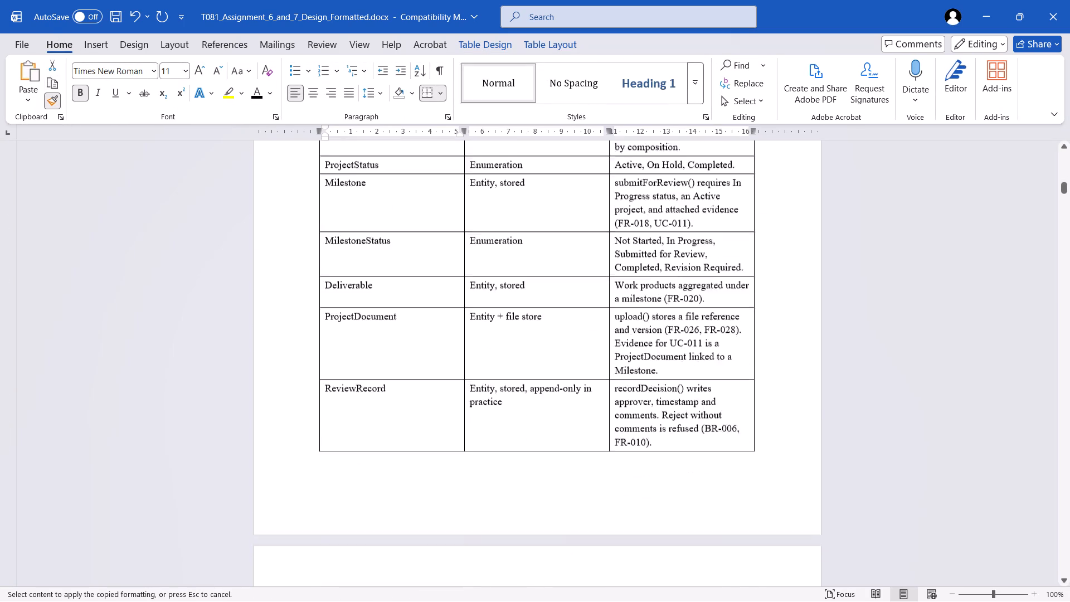
scroll(460, 369, down, 19)
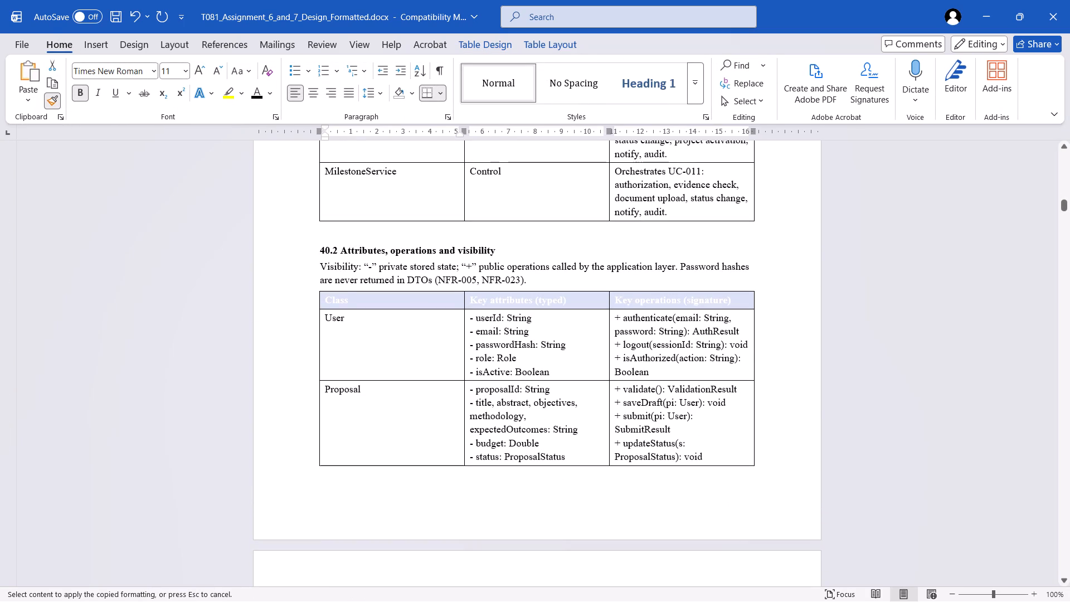
drag(330, 298, 708, 300)
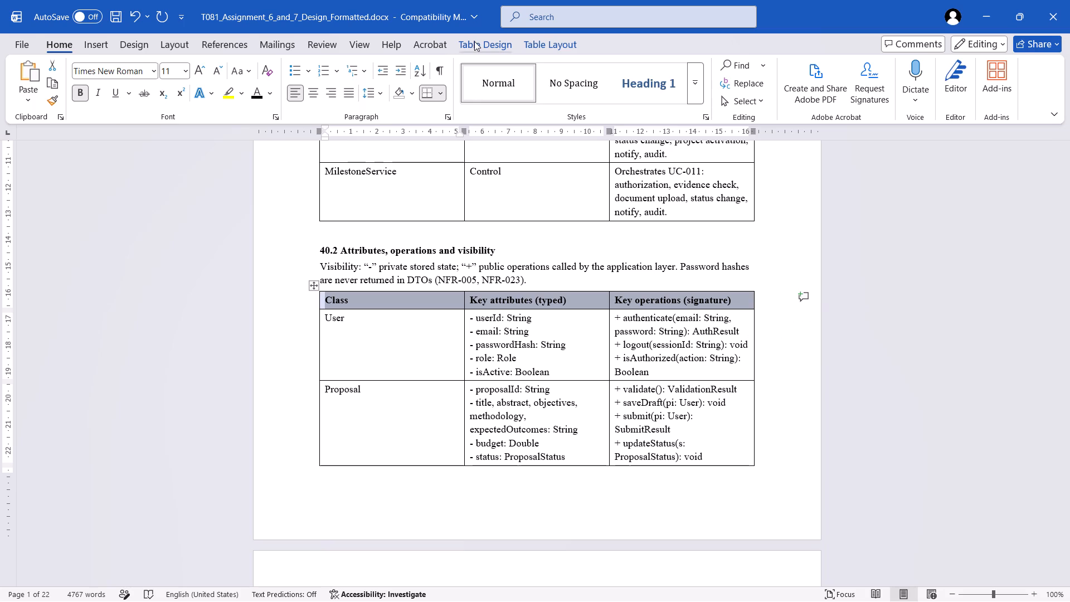
click(474, 41)
click(575, 70)
click(65, 46)
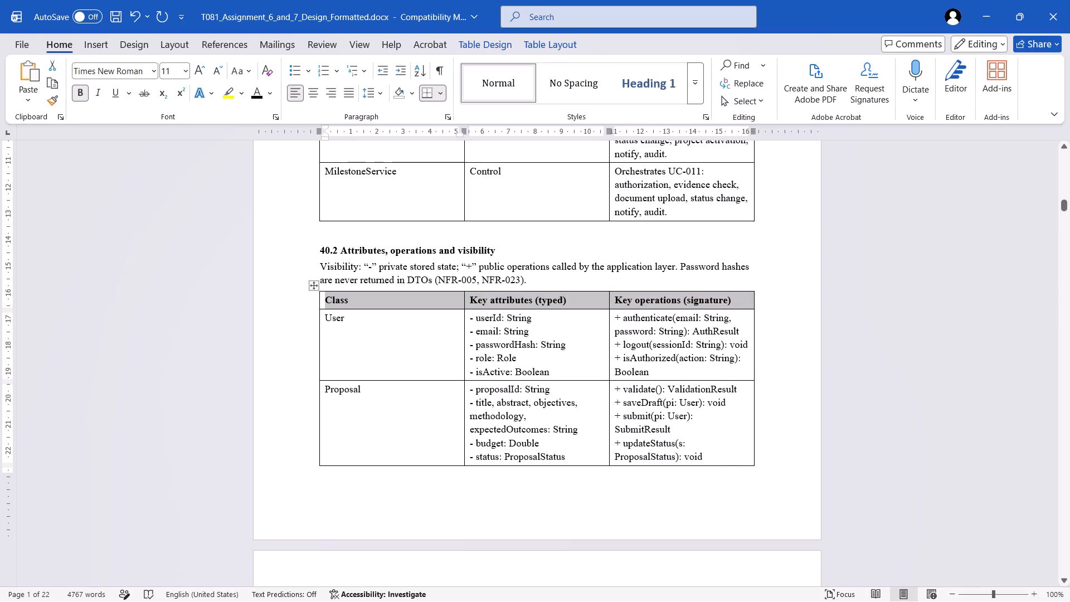
Remove the header row shading in the 40.3 Relationships table and set its text colour to Automatic.
scroll(418, 317, down, 20)
scroll(418, 317, down, 7)
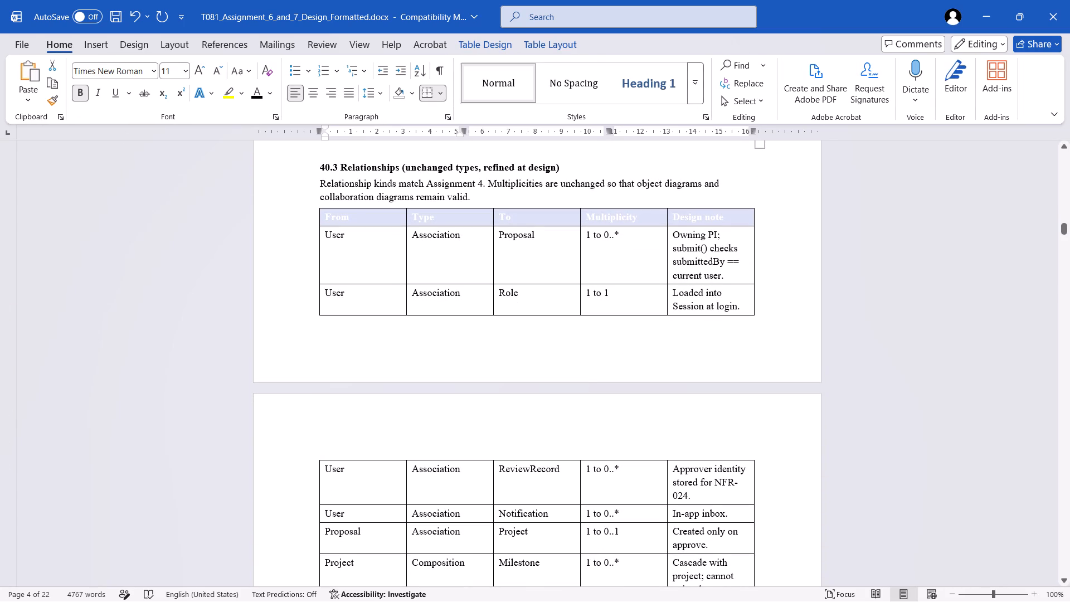
drag(327, 217, 747, 221)
ctrl+scroll(723, 384, down, 6)
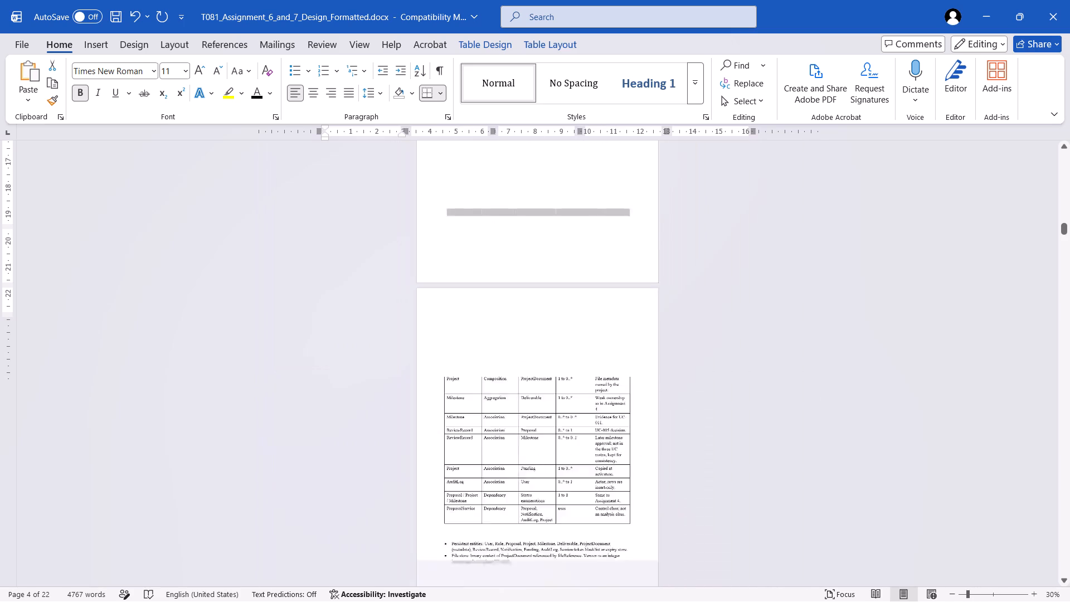
ctrl+scroll(722, 394, down, 3)
ctrl+scroll(719, 384, up, 7)
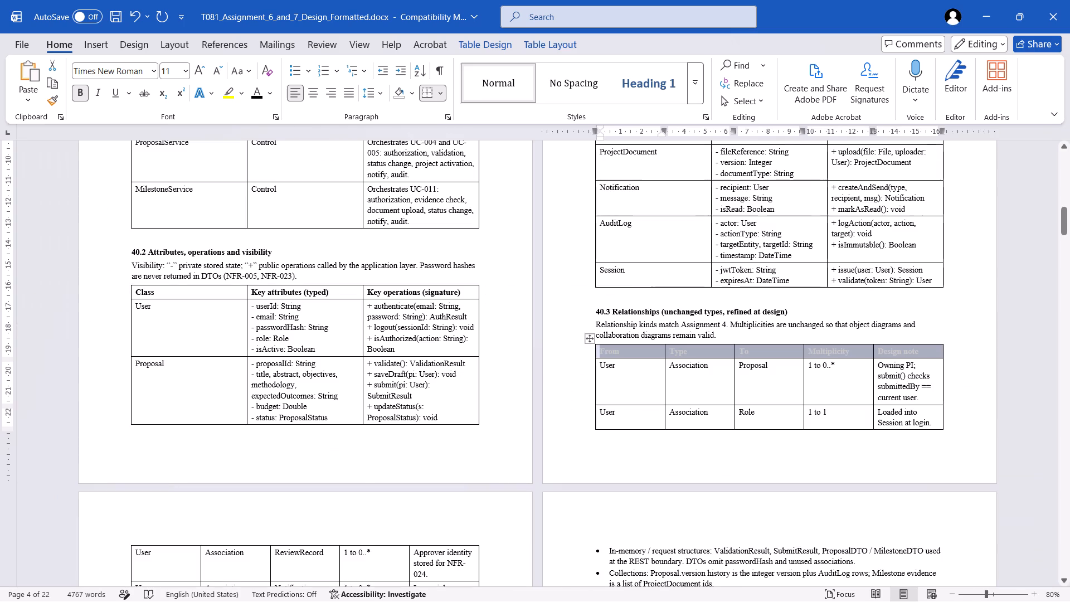
scroll(750, 367, up, 13)
scroll(750, 366, down, 7)
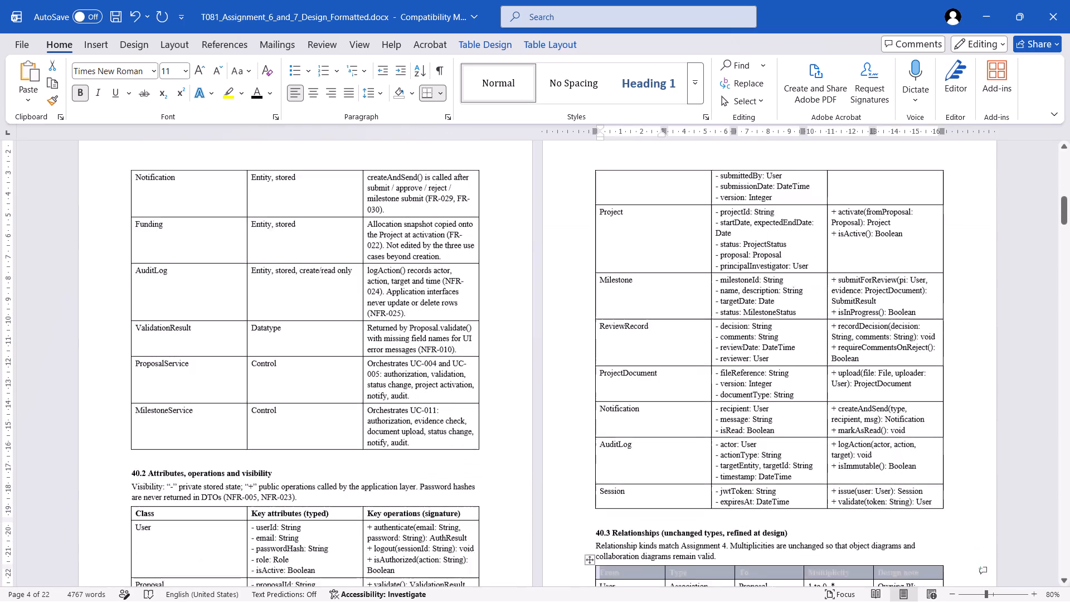
scroll(750, 366, down, 4)
scroll(701, 322, up, 6)
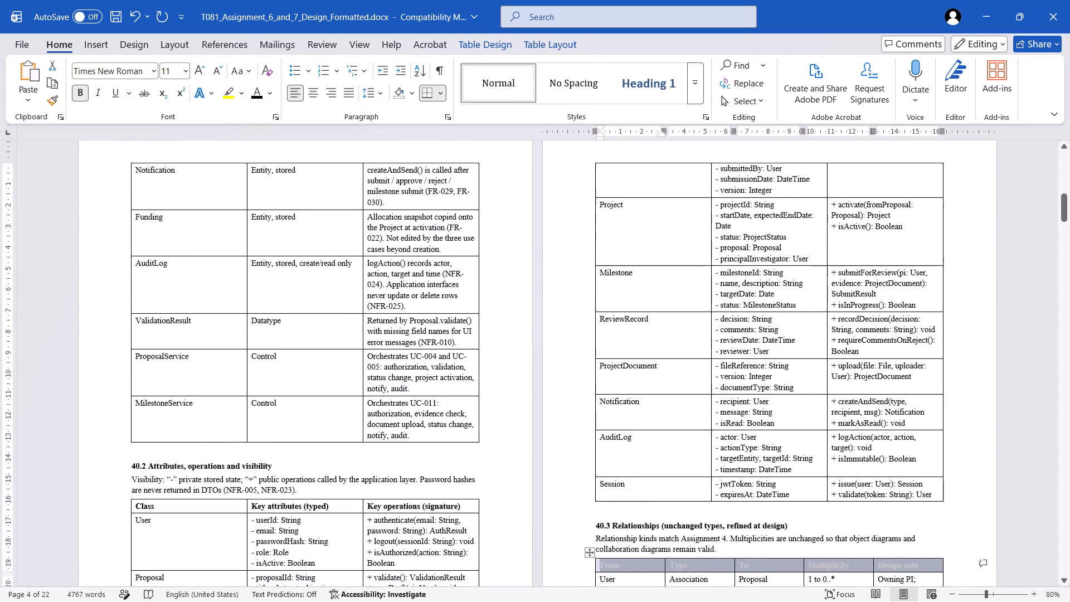
scroll(692, 310, down, 4)
click(491, 37)
click(562, 65)
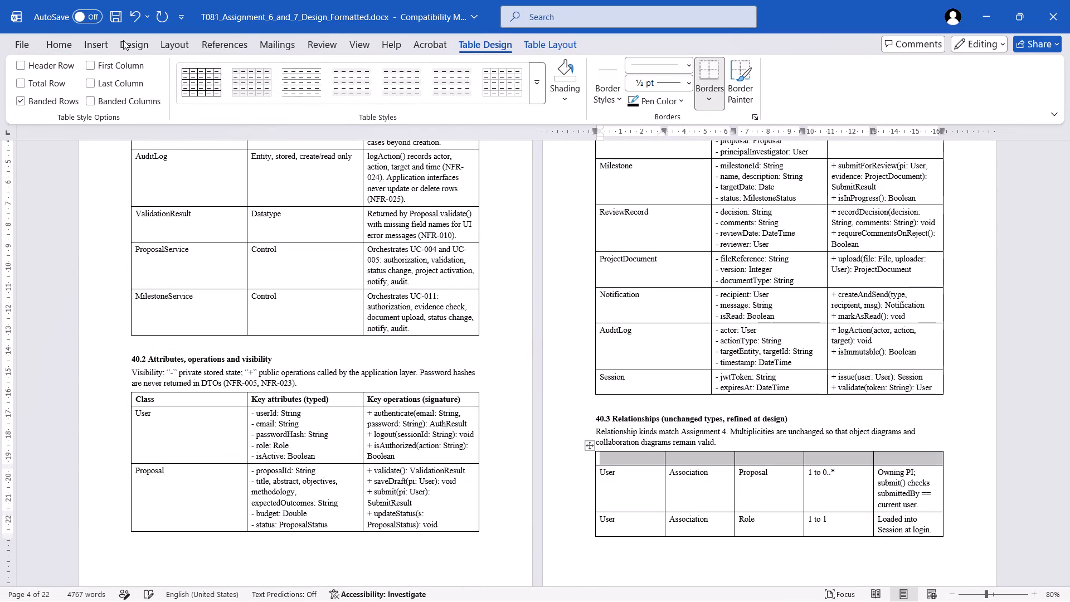
click(57, 40)
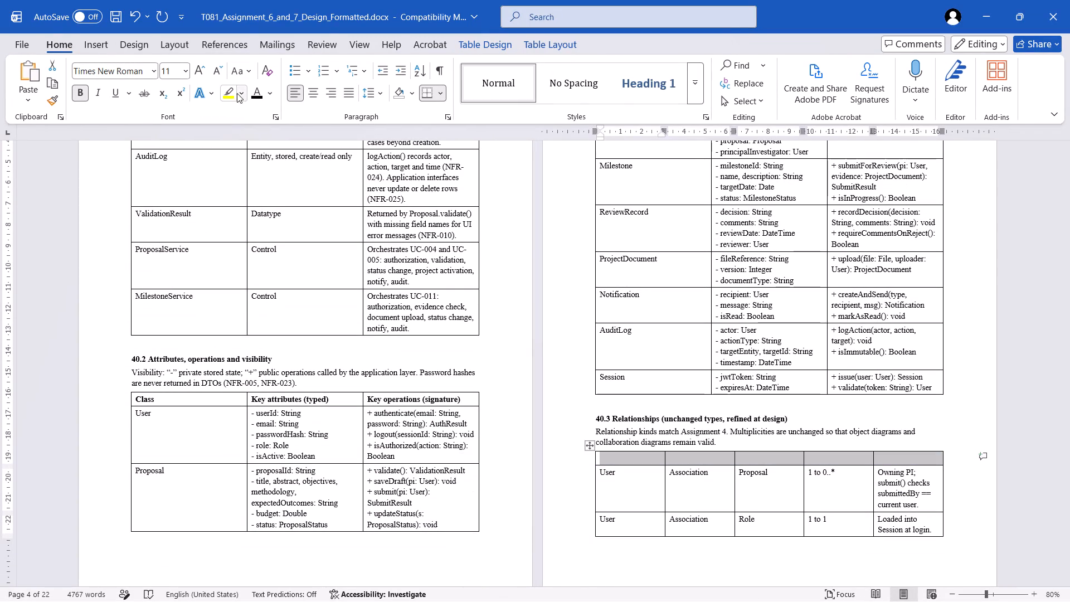
click(255, 91)
Remove the header row shading in the 41.1 Major subsystems and responsibilities table and set its text colour to Automatic.
scroll(334, 197, down, 19)
scroll(432, 362, down, 4)
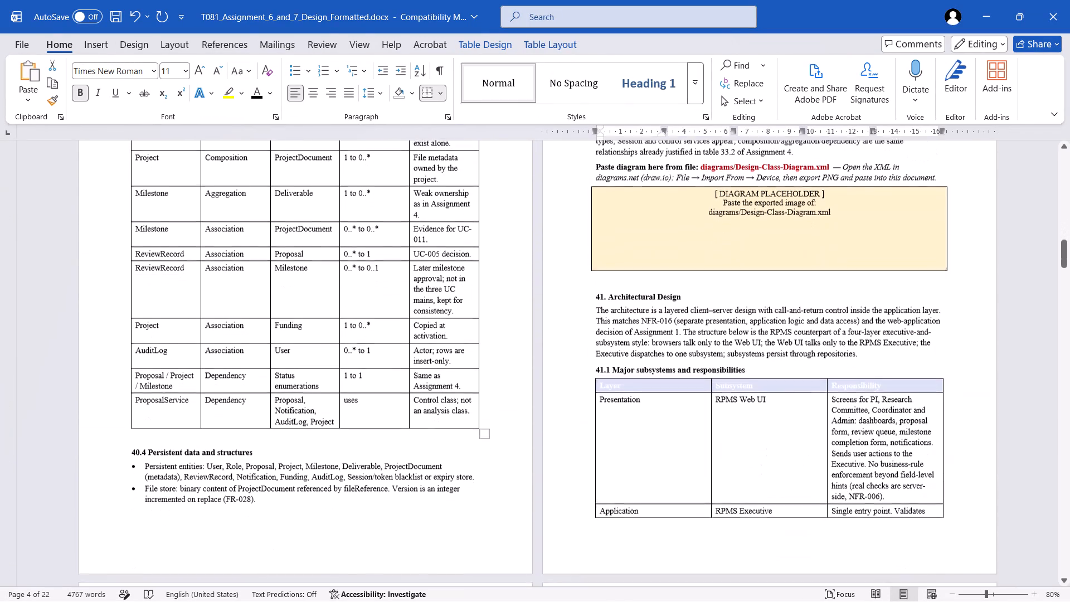
drag(600, 387, 882, 388)
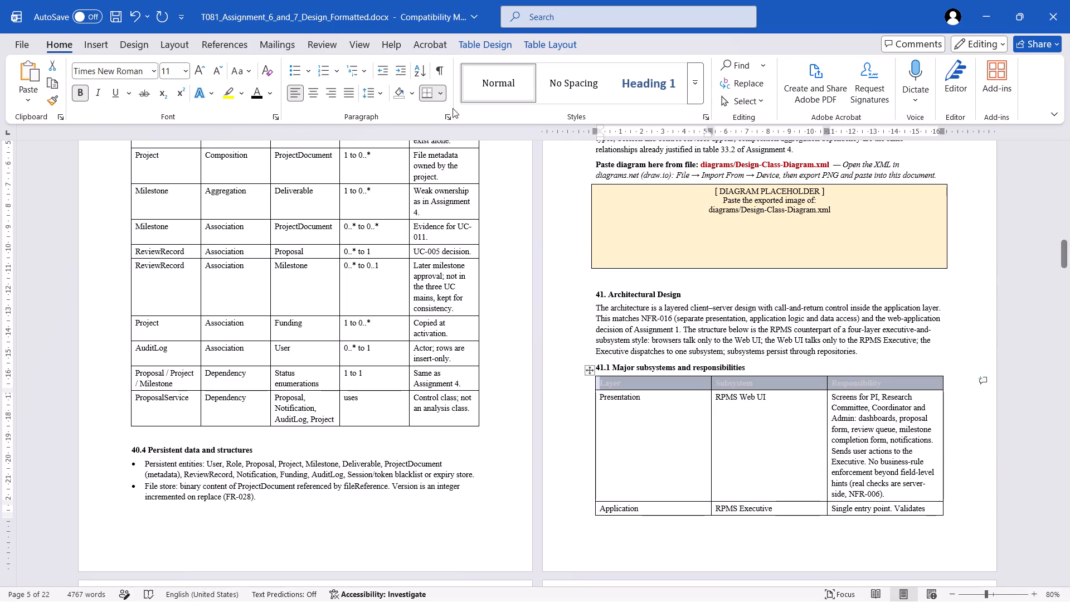
click(470, 41)
click(562, 82)
click(70, 44)
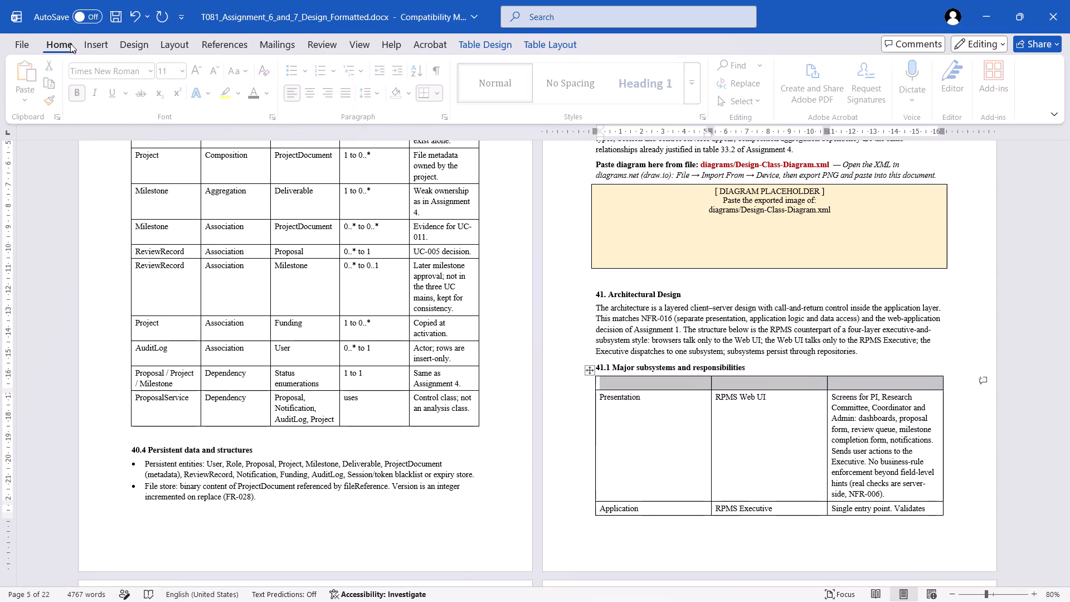
click(257, 94)
Remove the header row shading in the 41.2 Communication and dependencies table and set its text colour to Automatic.
scroll(523, 324, down, 13)
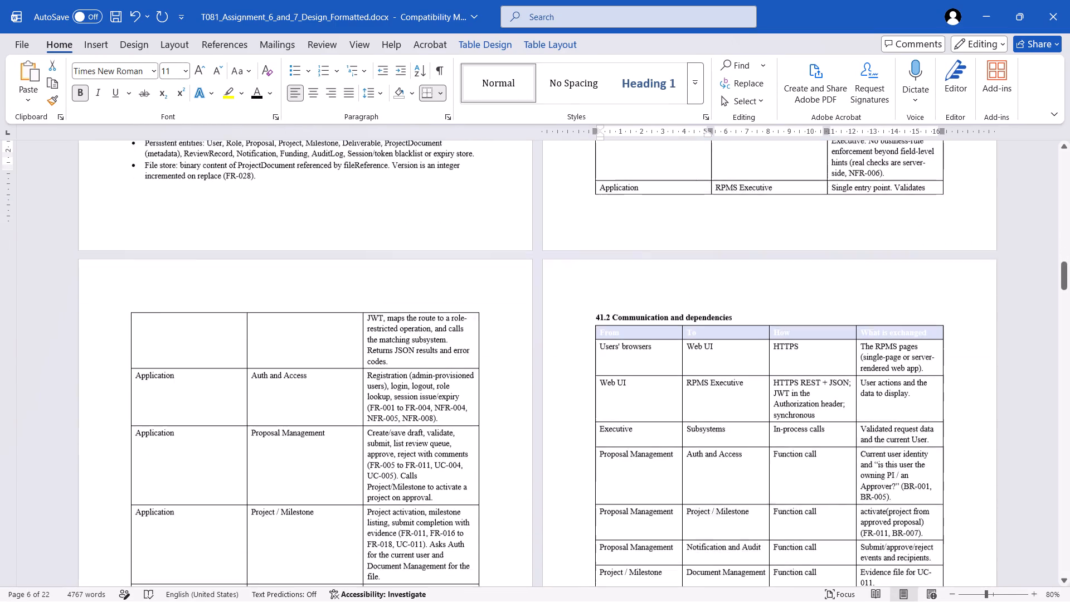
drag(599, 305, 894, 300)
click(476, 51)
click(553, 66)
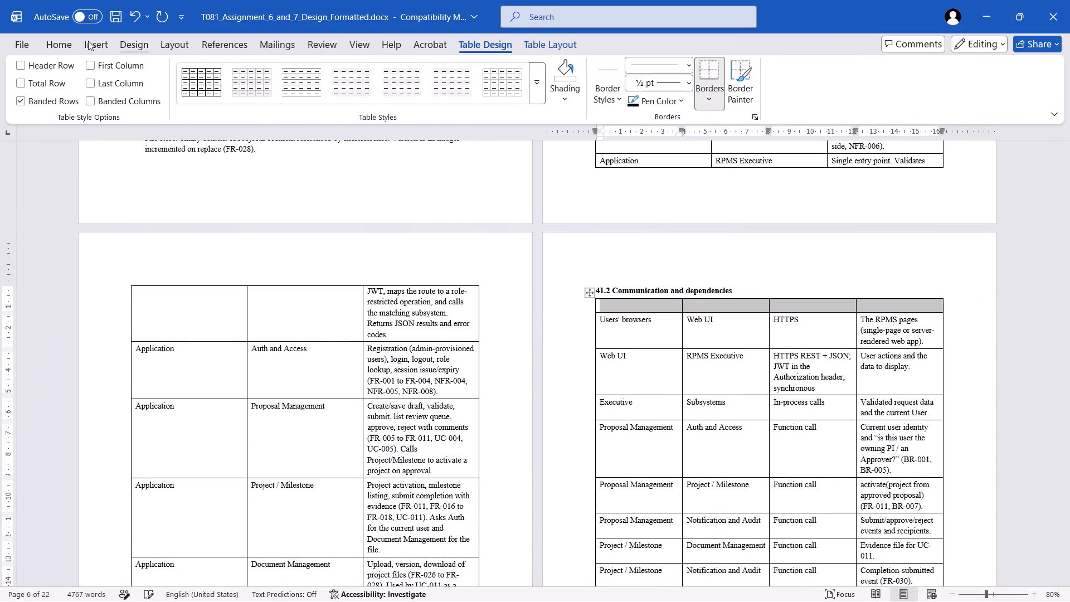
click(68, 40)
click(257, 93)
Remove the header row shading in the Why not the other styles table and set its text colour to Automatic.
scroll(533, 310, down, 3)
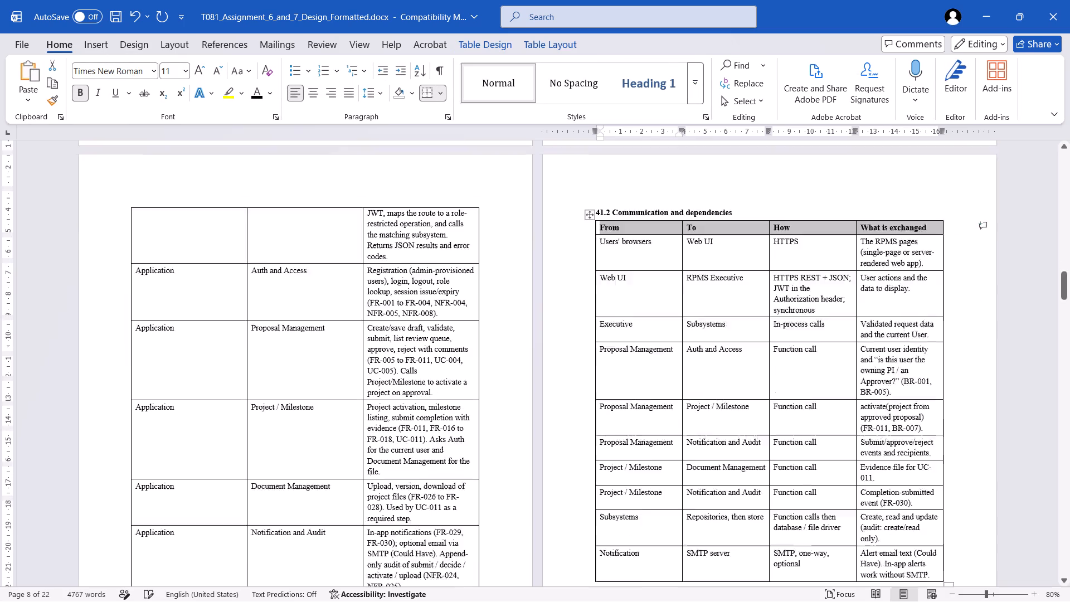
scroll(536, 322, down, 20)
scroll(536, 322, down, 3)
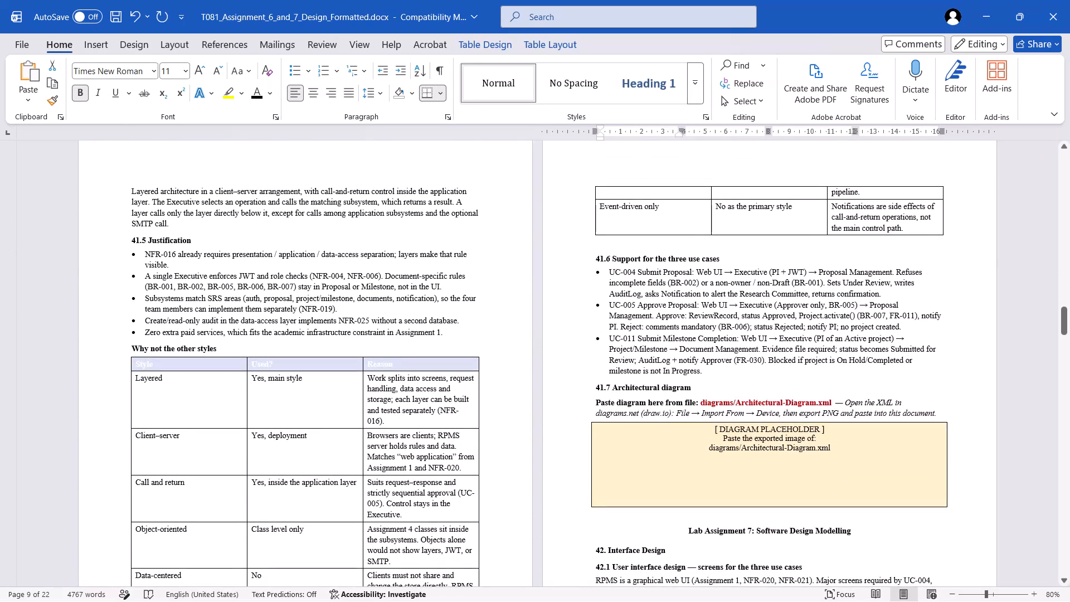
drag(404, 366, 196, 366)
click(475, 52)
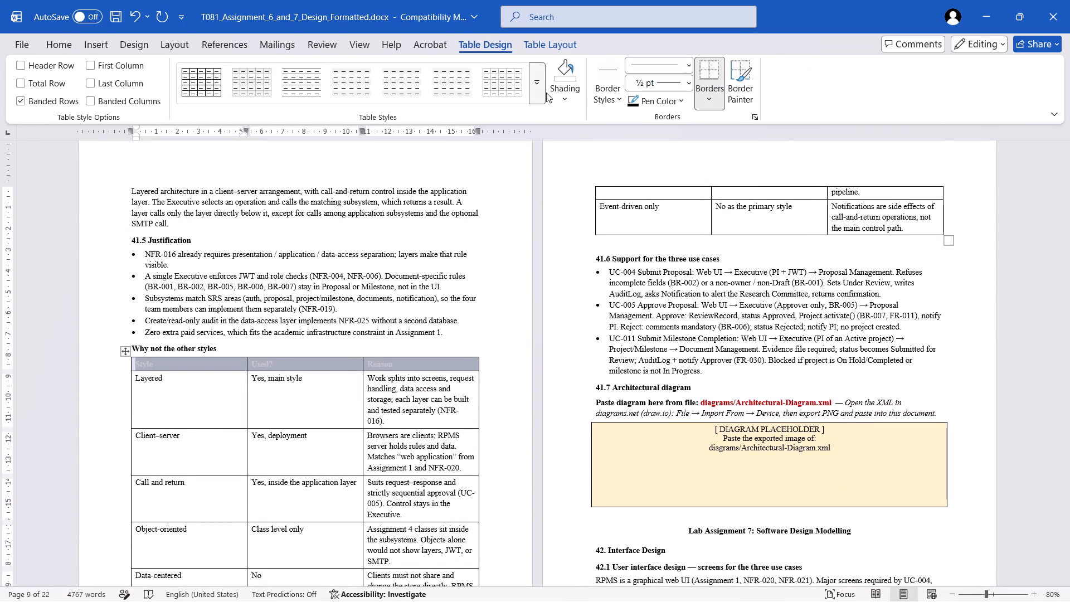
click(567, 71)
click(73, 46)
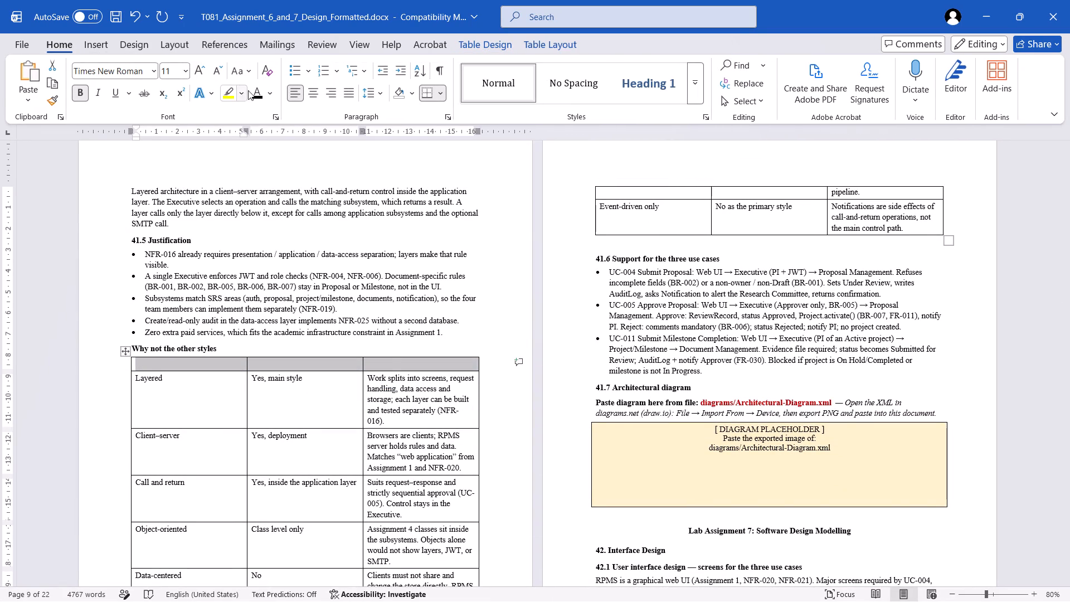
click(251, 90)
Remove the header row shading in the 42.1 user interface screens table and set its text colour to Automatic.
scroll(489, 287, down, 12)
drag(600, 287, 640, 289)
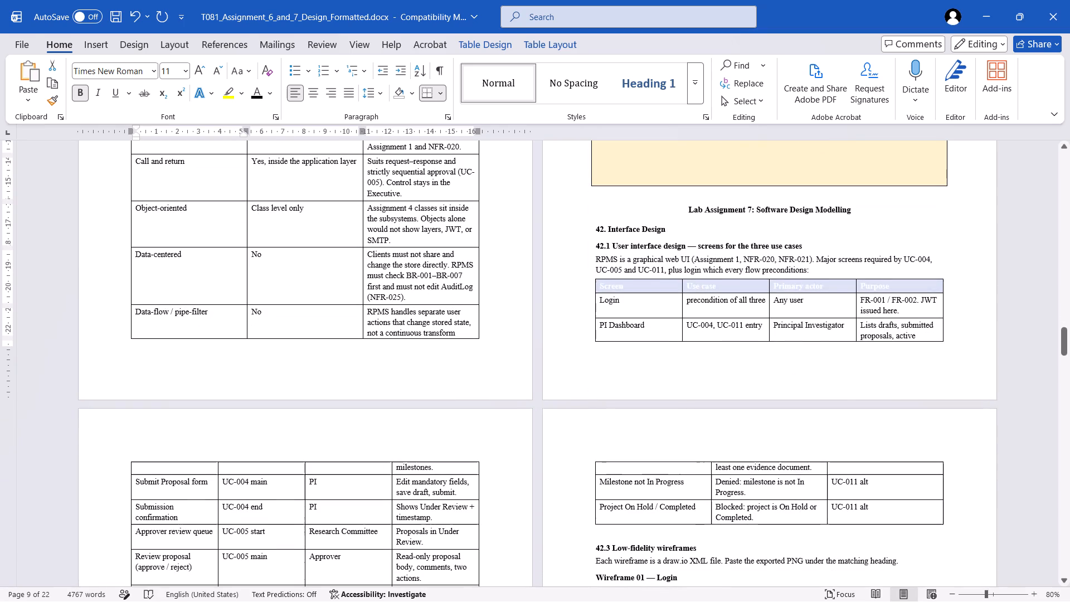
drag(640, 289, 878, 287)
click(488, 48)
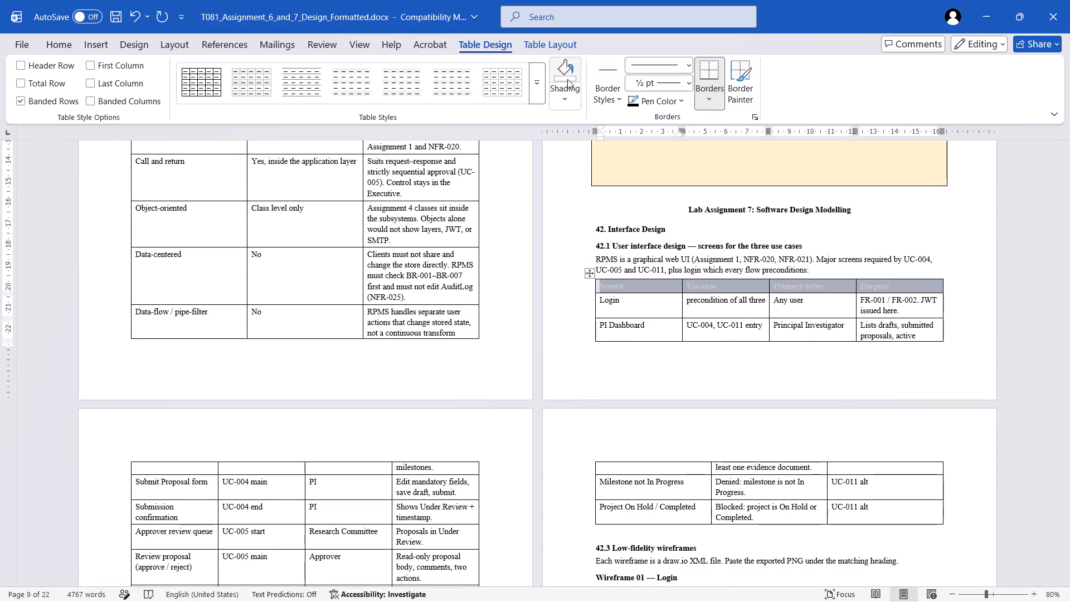
click(567, 79)
click(56, 40)
click(262, 94)
Remove the header row shading in the 42.2 Validation and error messages table and set its text colour to Automatic.
scroll(429, 238, down, 6)
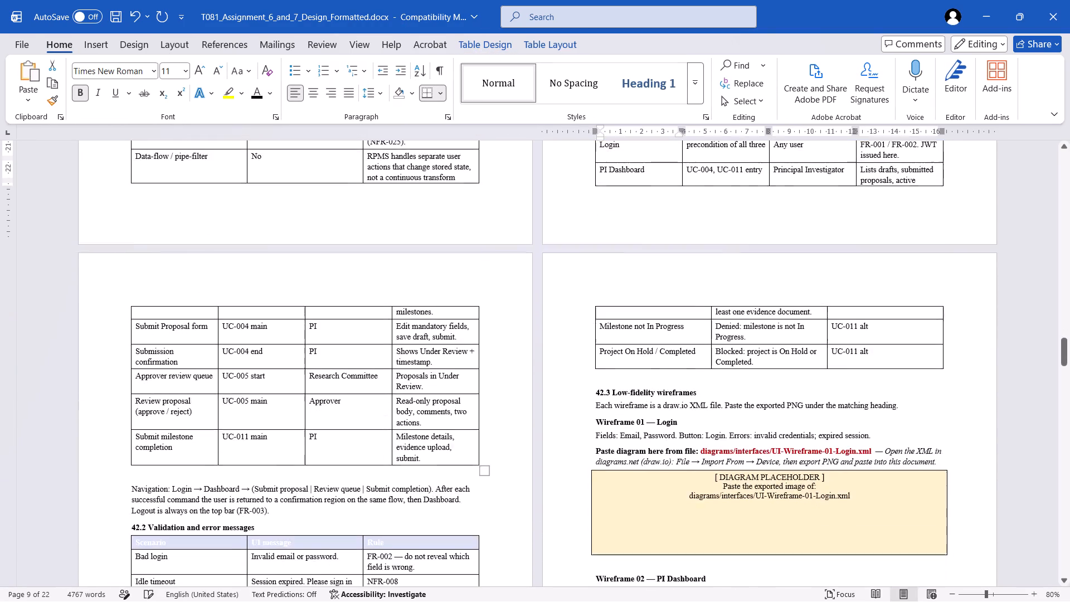
scroll(440, 256, down, 11)
drag(440, 241, 191, 241)
click(471, 46)
click(558, 76)
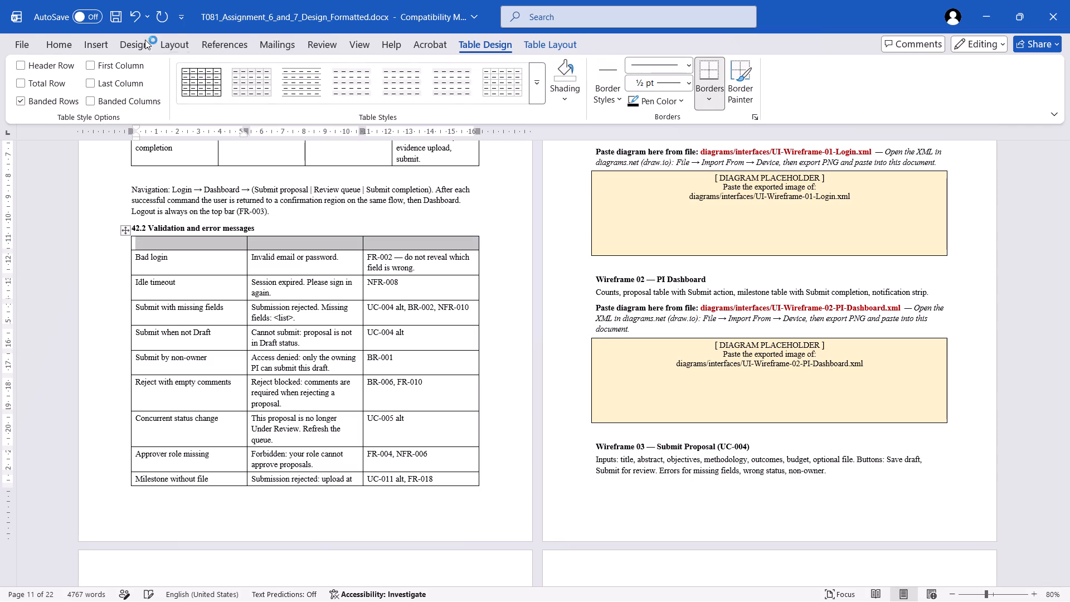
click(57, 44)
click(257, 94)
Remove the header row shading in the 42.4 Software interface design table and set its text colour to Automatic.
scroll(470, 336, down, 5)
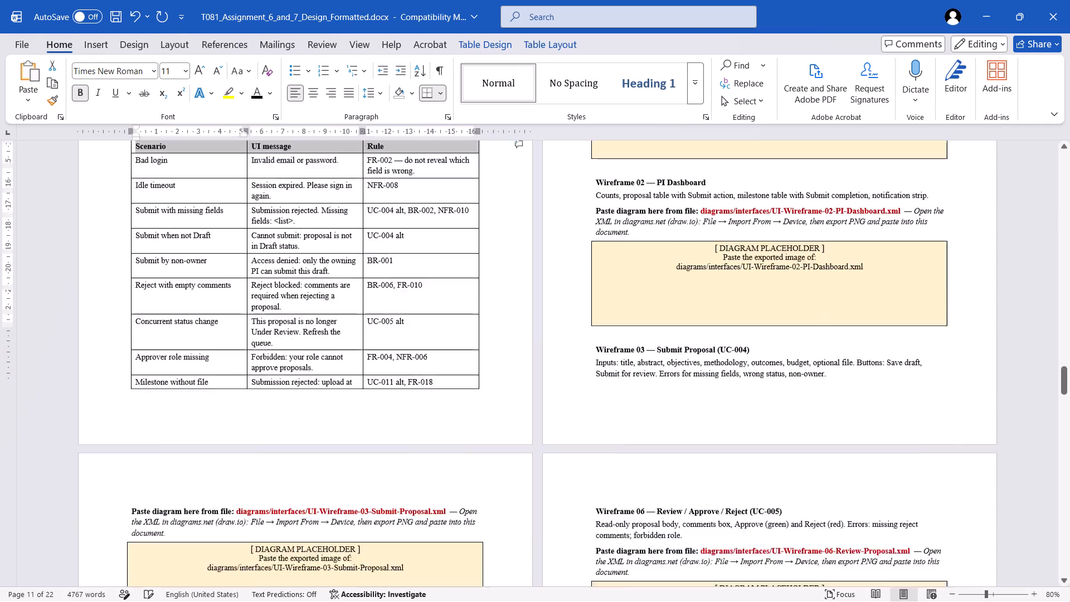
scroll(484, 353, down, 8)
scroll(488, 362, down, 14)
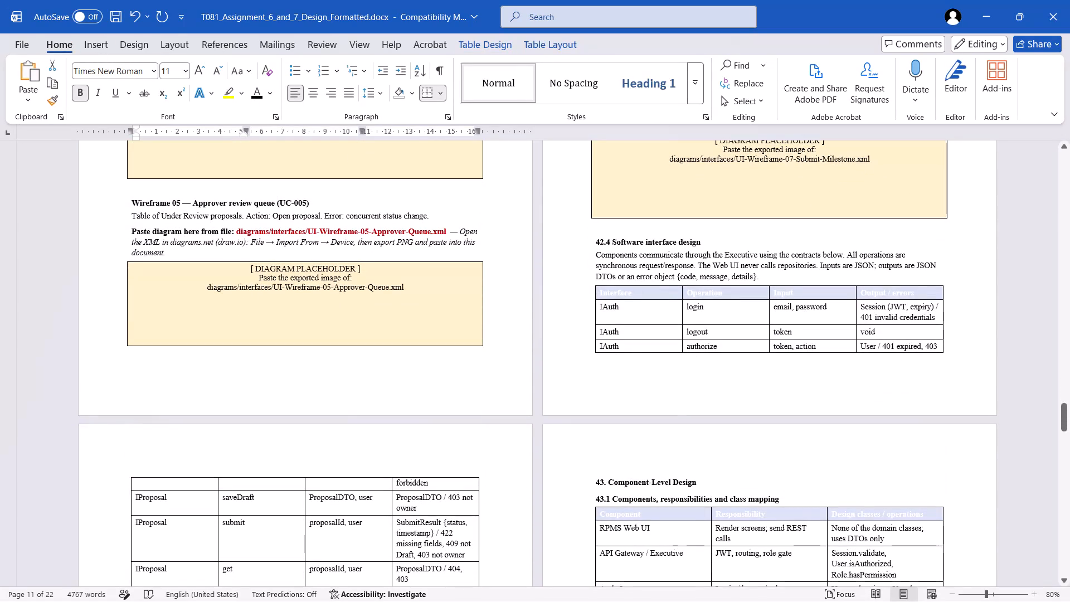
drag(601, 292, 912, 289)
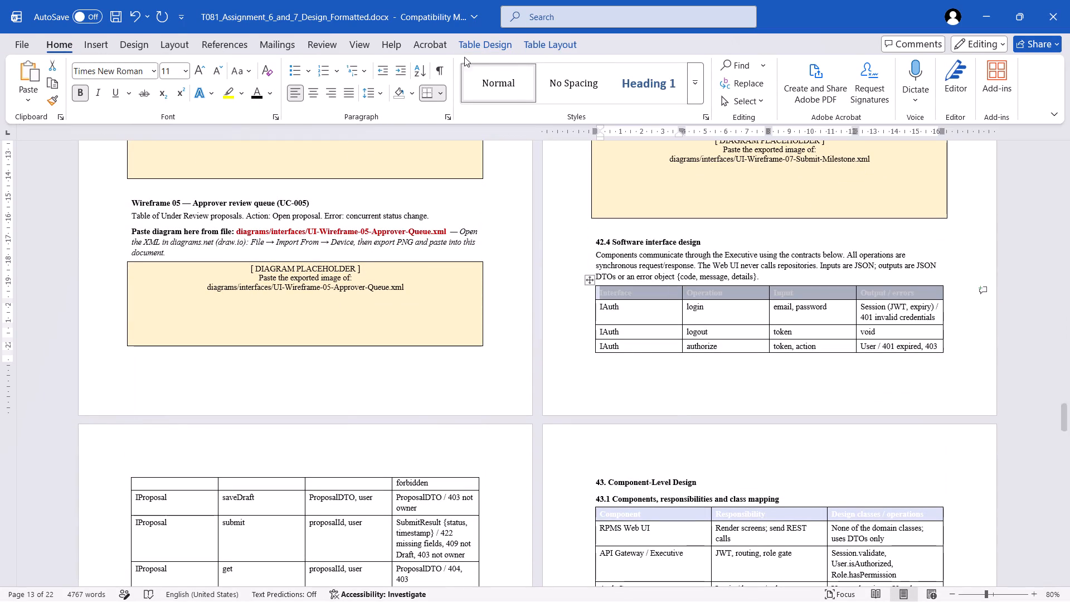
click(471, 46)
click(563, 71)
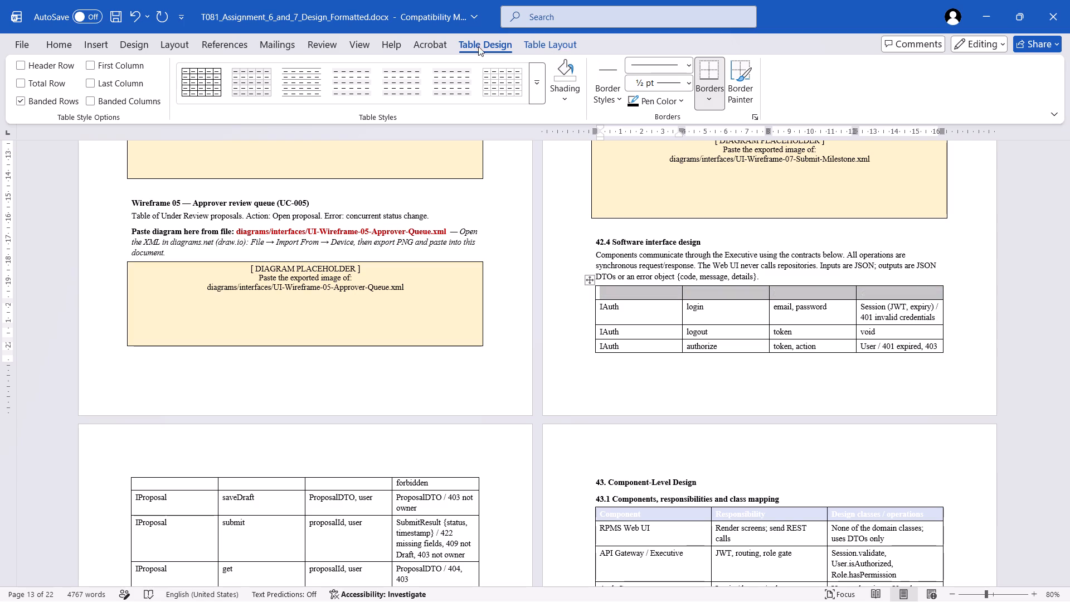
click(76, 44)
click(259, 95)
Remove the header row shading in the 43.1 Components, responsibilities and class mapping table and set its text colour to Automatic.
scroll(405, 293, down, 4)
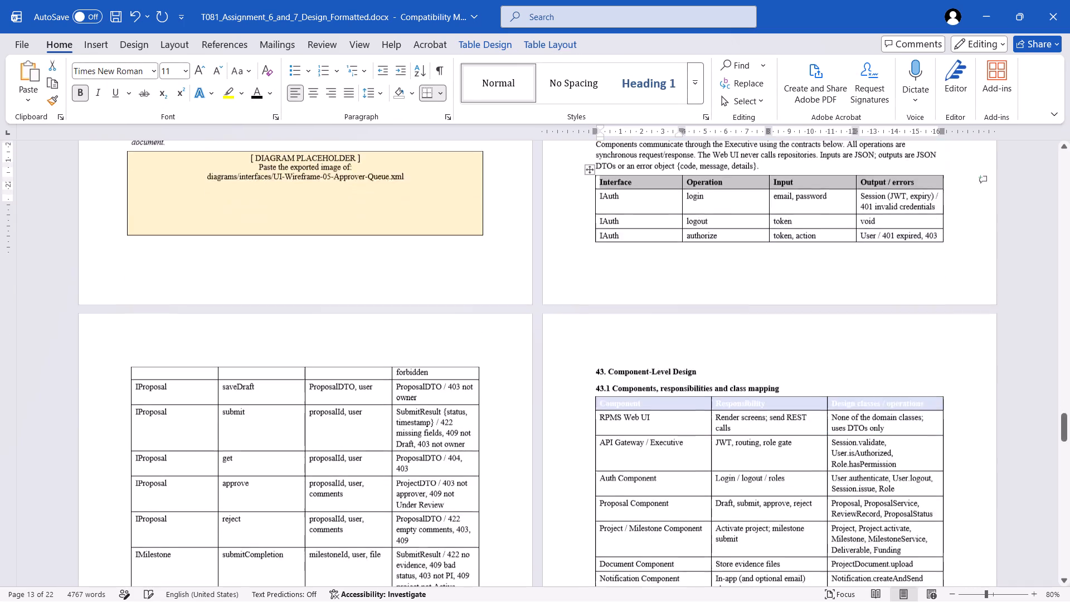
scroll(415, 313, down, 7)
drag(925, 217, 639, 215)
click(495, 43)
click(561, 71)
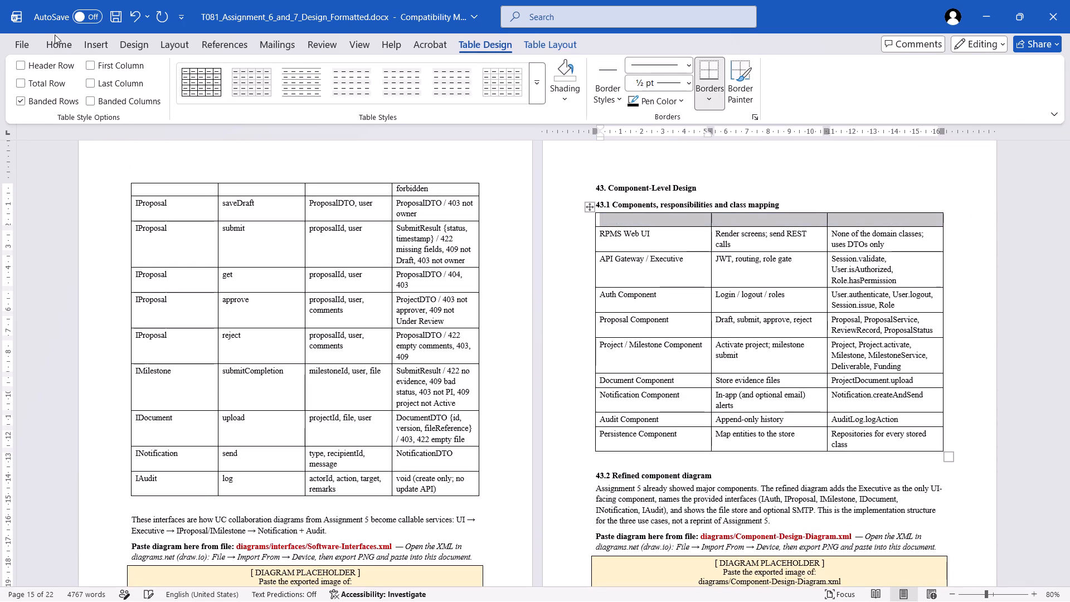
click(47, 46)
click(250, 93)
Remove the header row shading in section 44's Link table and set its text colour to Automatic.
scroll(424, 259, down, 20)
scroll(424, 259, down, 20)
scroll(424, 259, down, 6)
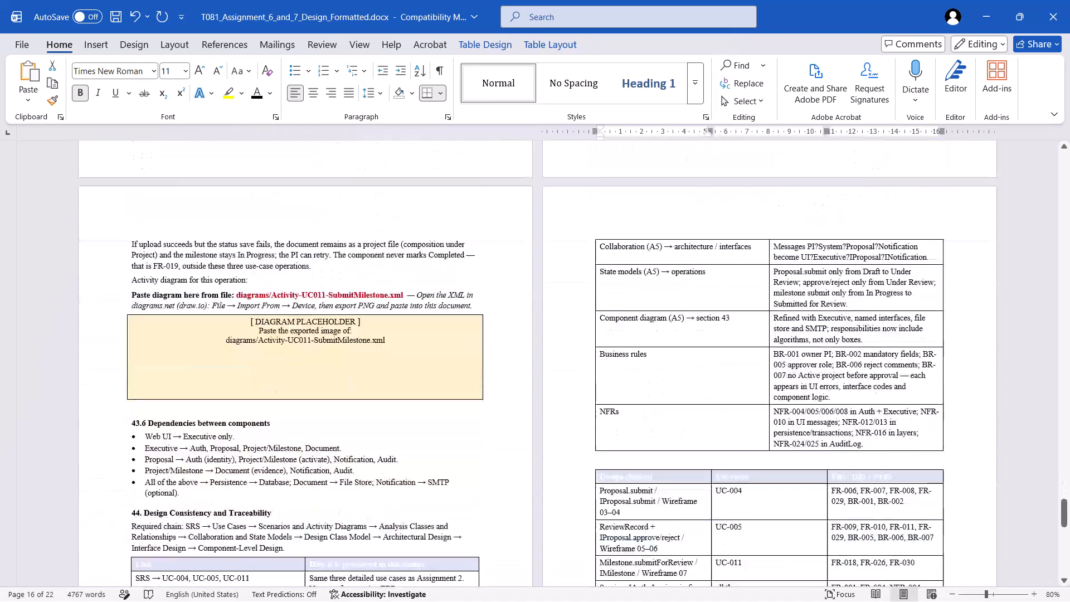
scroll(438, 310, down, 4)
drag(435, 360, 174, 363)
click(476, 35)
click(559, 66)
click(41, 45)
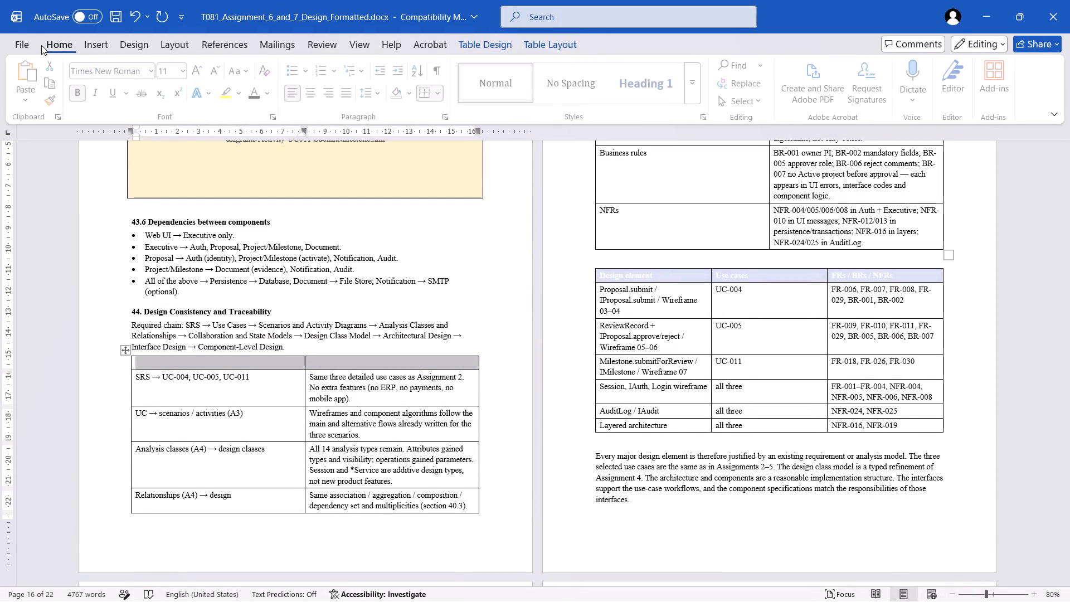
click(257, 91)
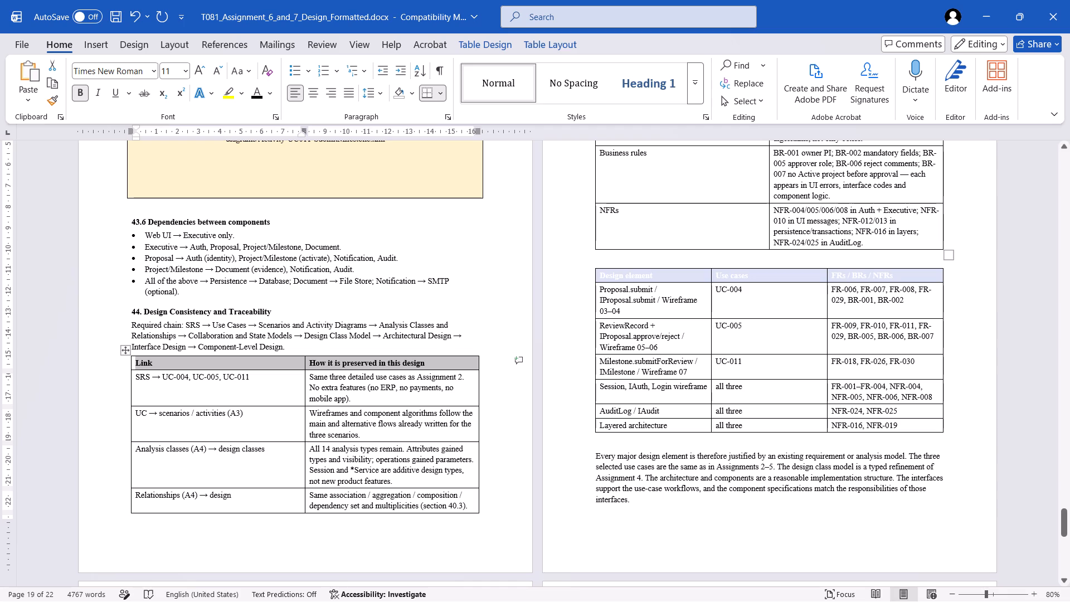
Remove the header row shading in section 44's Design element table and set its text colour to Automatic.
click(600, 276)
double_click(584, 276)
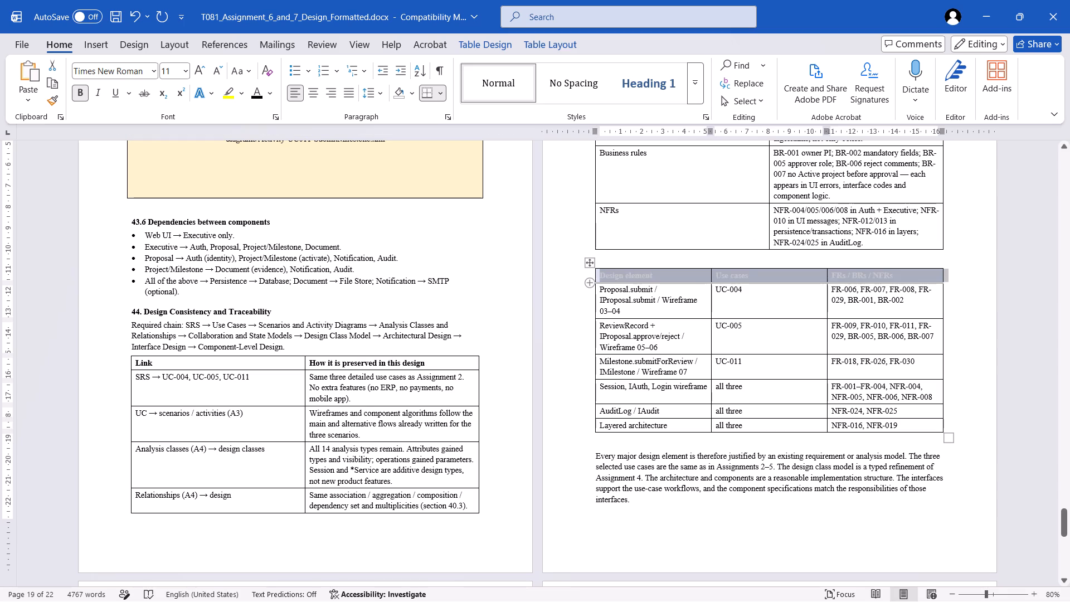
click(481, 51)
click(560, 72)
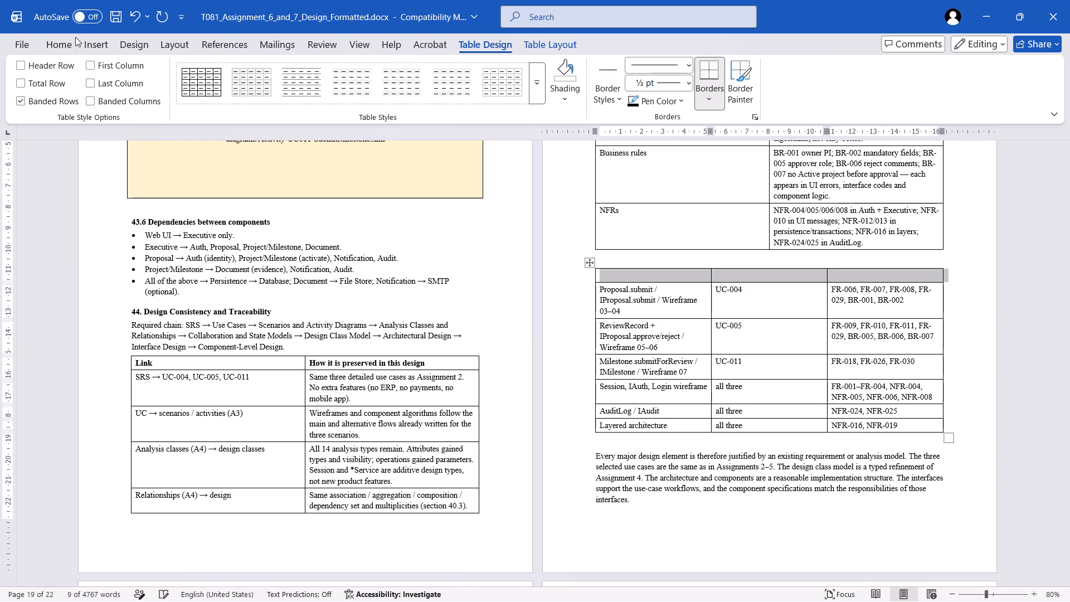
click(60, 39)
click(255, 95)
Remove the header row shading in the 45 Individual Contribution table and set its text colour to Automatic.
scroll(464, 321, down, 10)
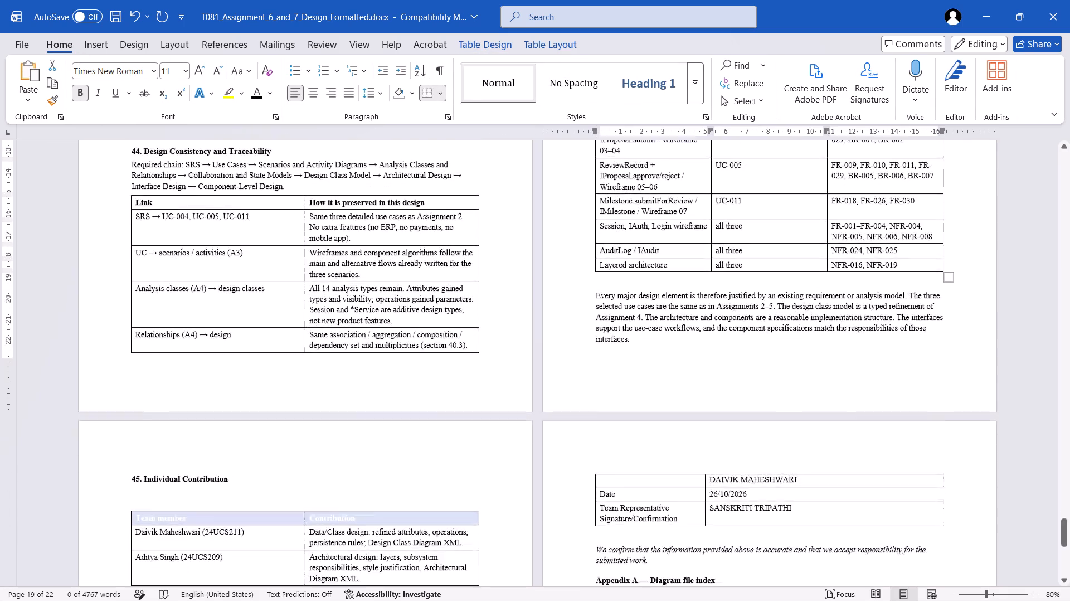
scroll(467, 327, down, 3)
click(130, 329)
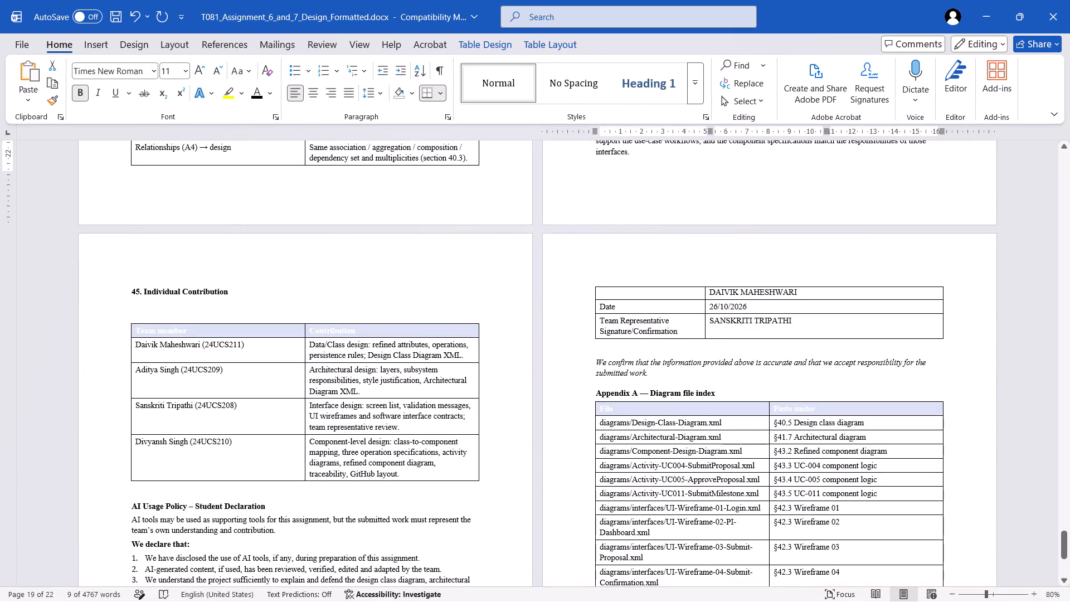
click(125, 331)
click(476, 48)
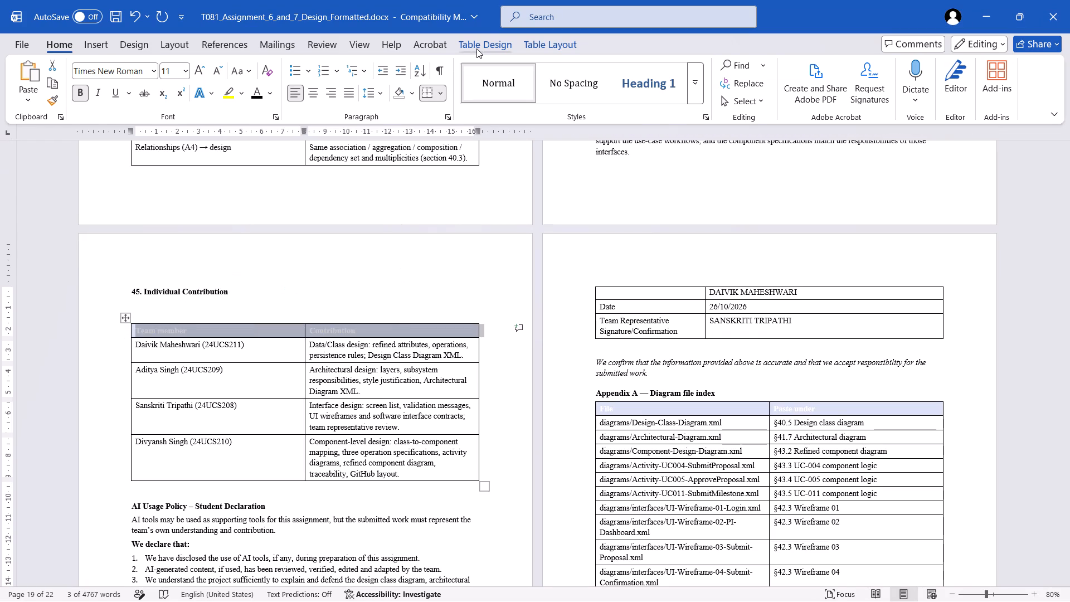
click(565, 70)
click(51, 46)
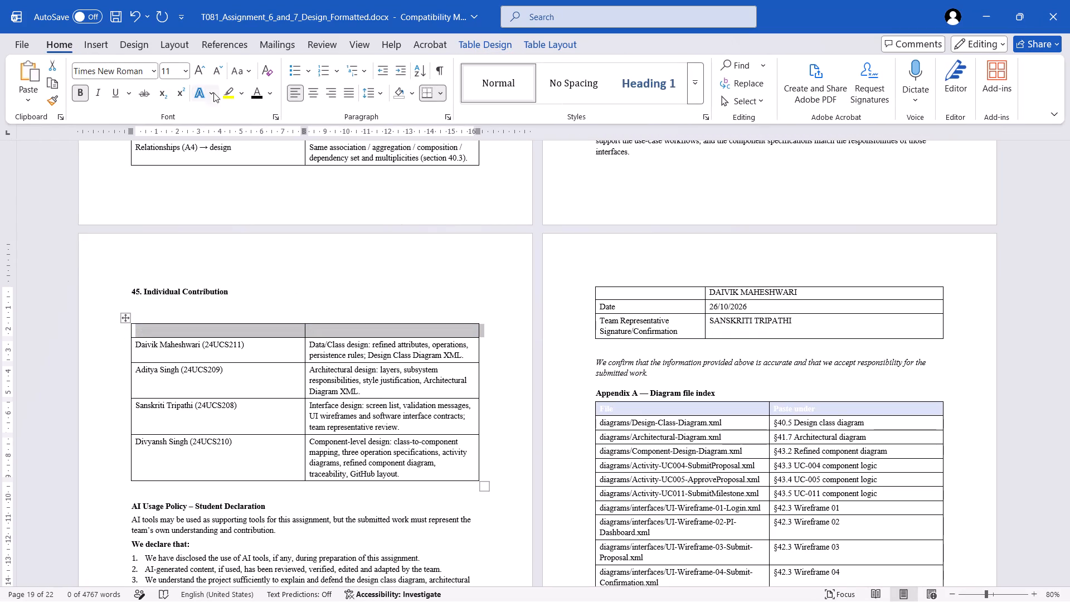
click(253, 93)
Remove the shading from the File header cell in the Appendix A table and set its text colour to Automatic.
click(596, 409)
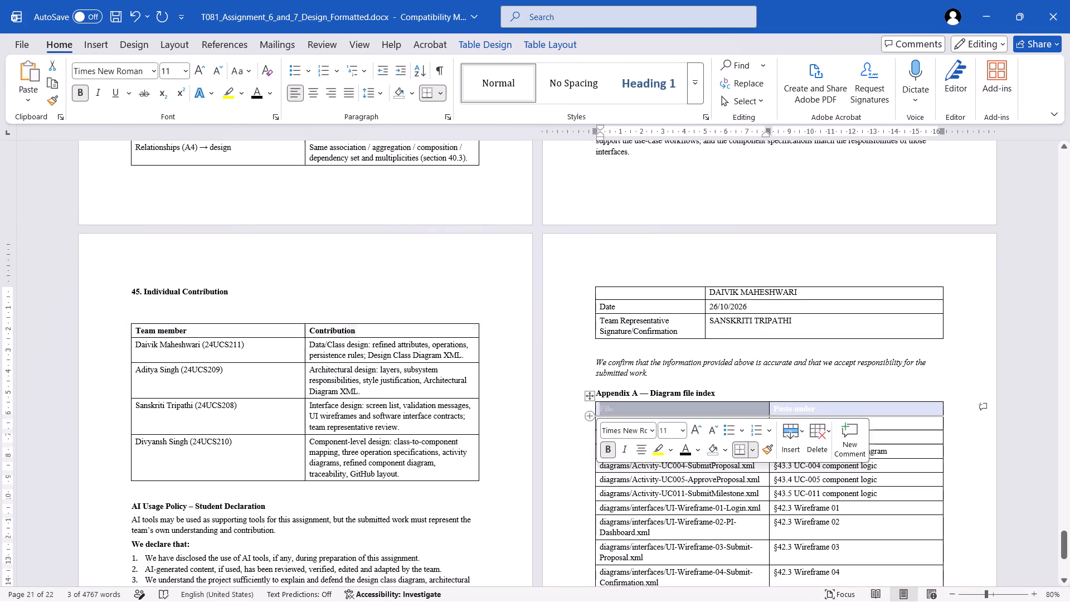
click(502, 34)
click(557, 80)
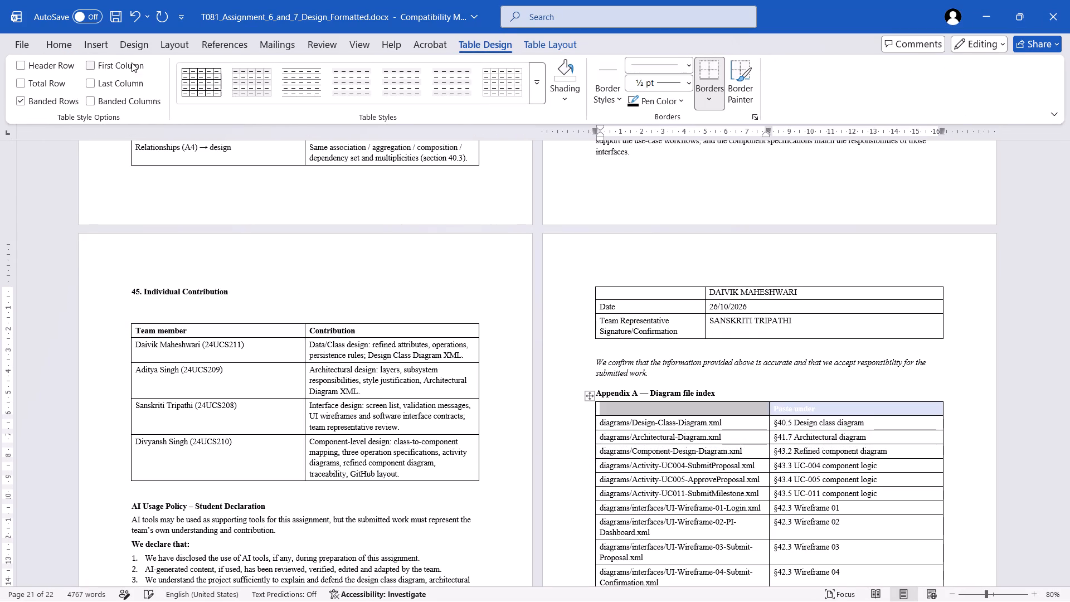
click(72, 45)
click(252, 90)
Remove the header row shading in the AI Usage Policy declaration's Field/Value table and set its text colour to Automatic.
scroll(463, 314, down, 8)
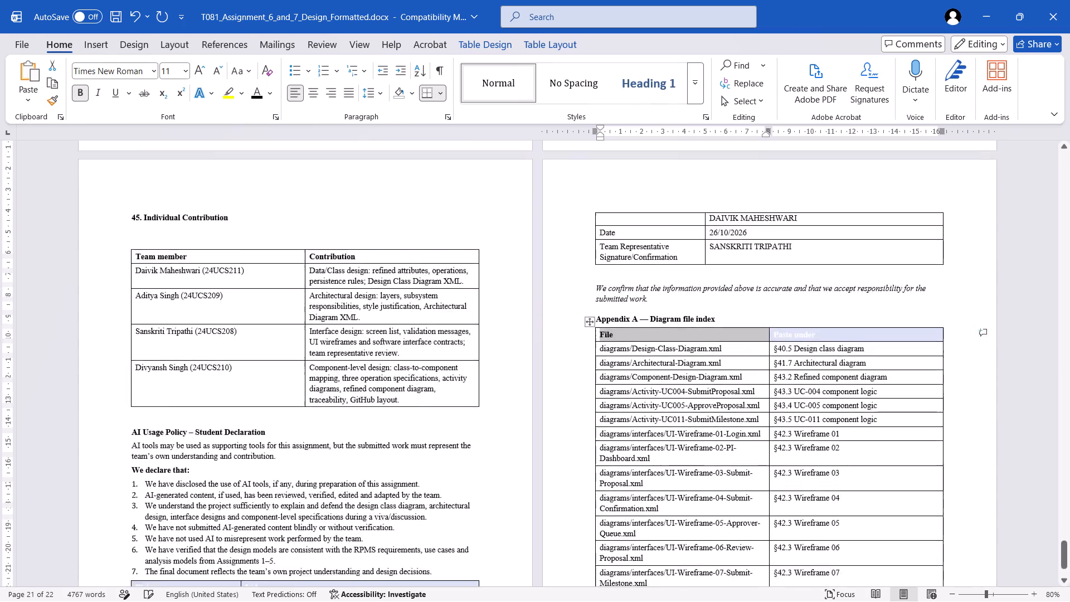
scroll(482, 328, down, 14)
scroll(395, 376, up, 2)
click(699, 263)
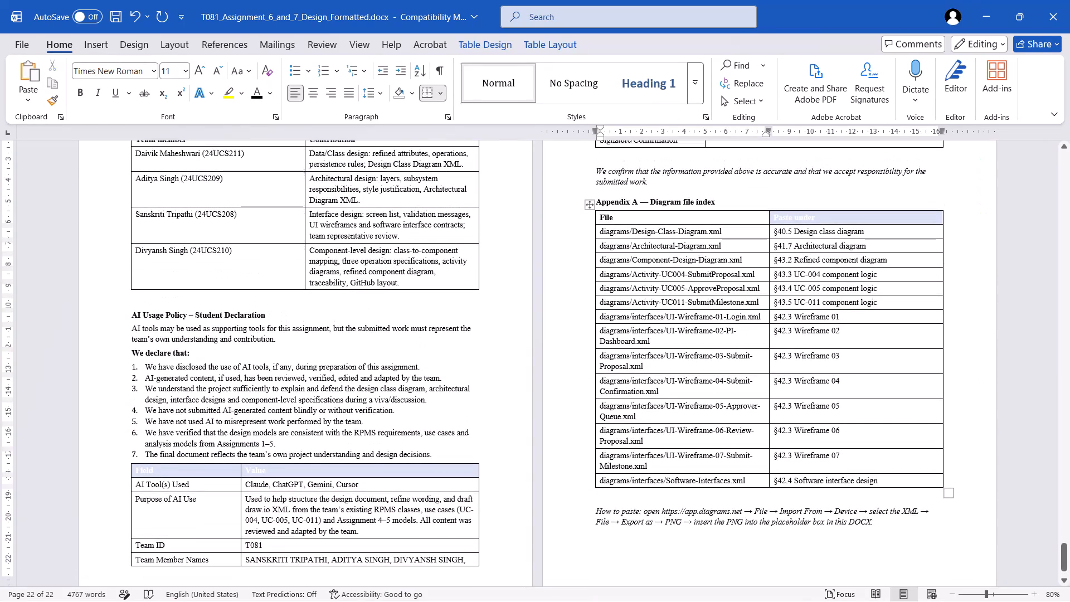
scroll(753, 222, up, 2)
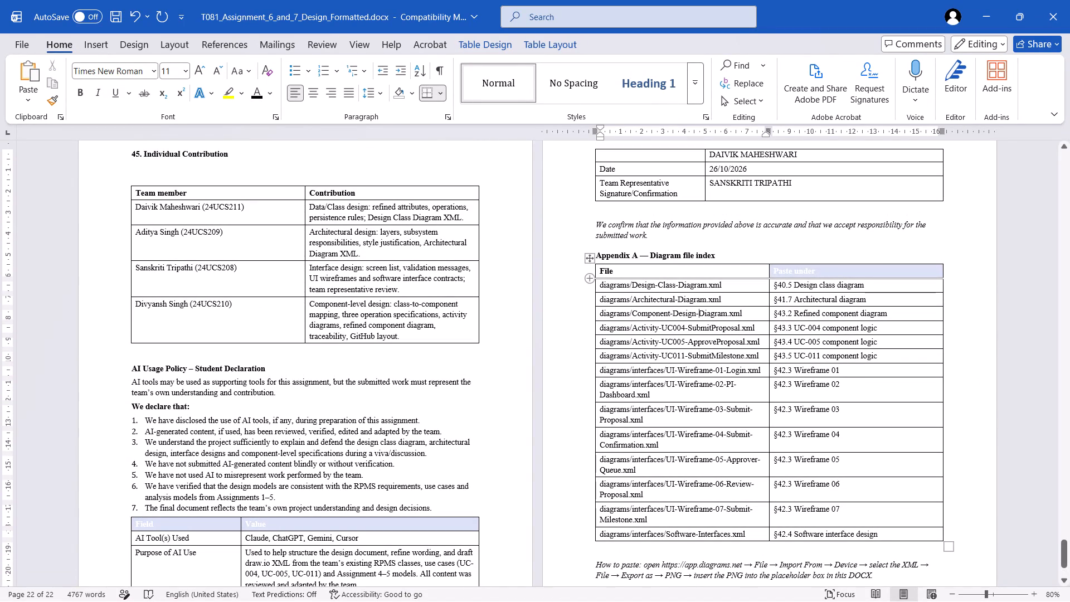
scroll(291, 452, down, 3)
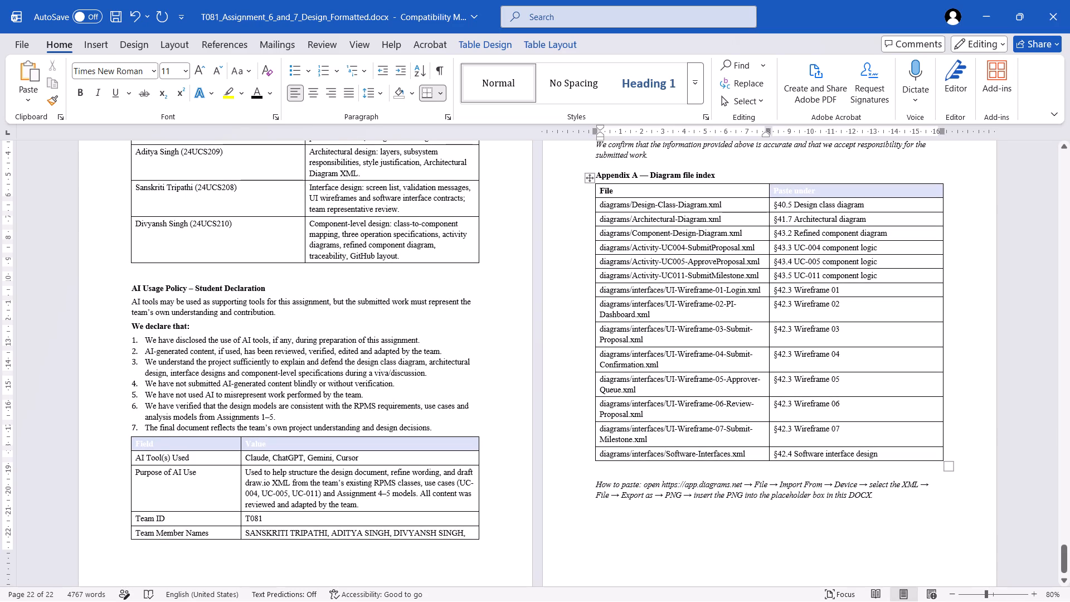
double_click(134, 444)
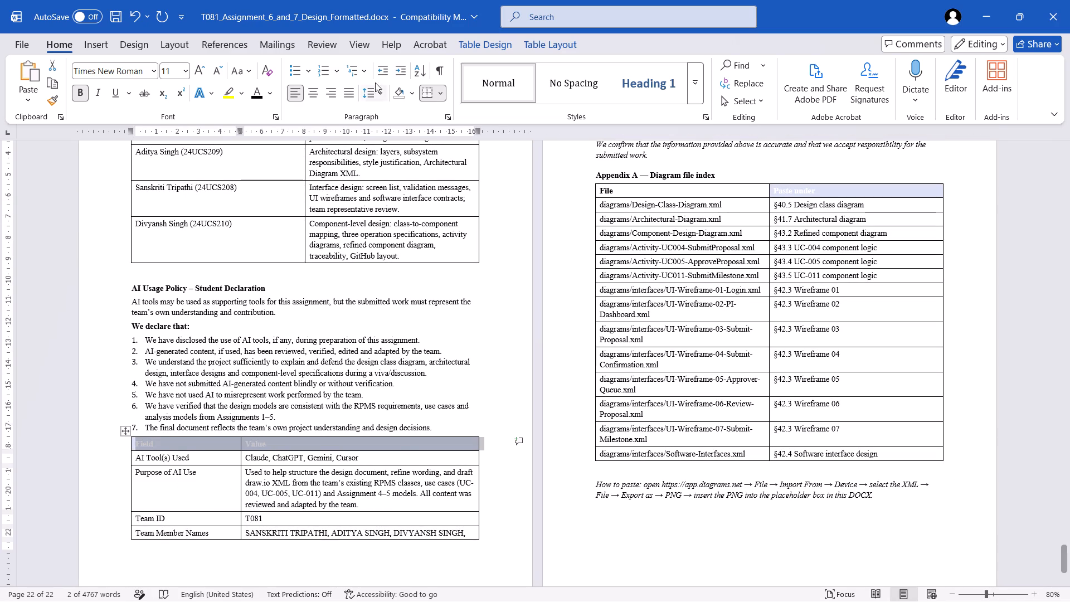
click(465, 45)
click(567, 71)
click(72, 51)
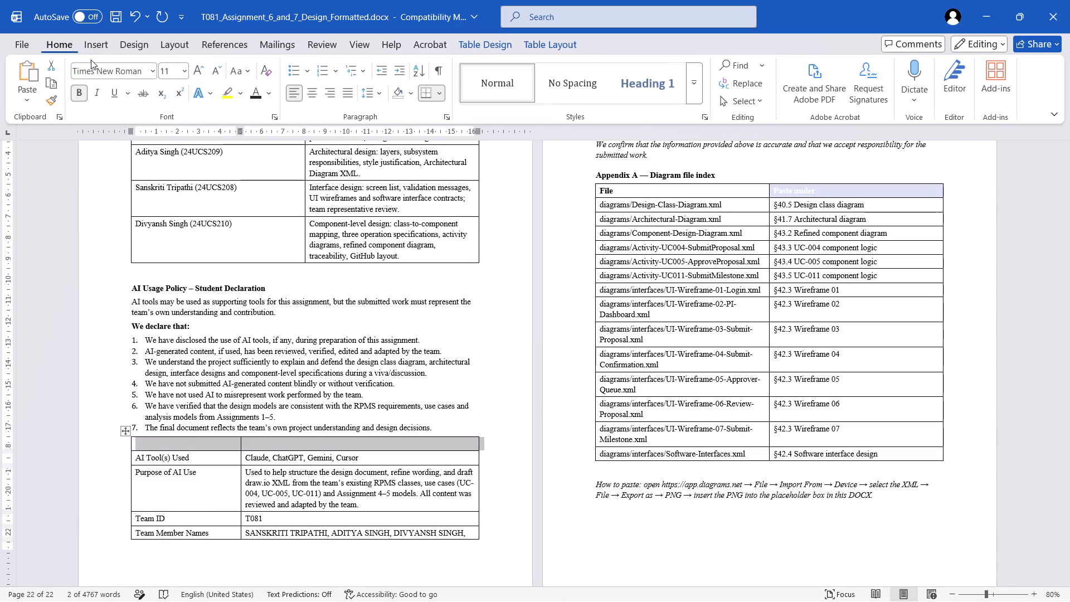
click(262, 96)
Remove the shading from the Paste under header cell in the Appendix A table and set its whole text to Automatic colour.
triple_click(597, 188)
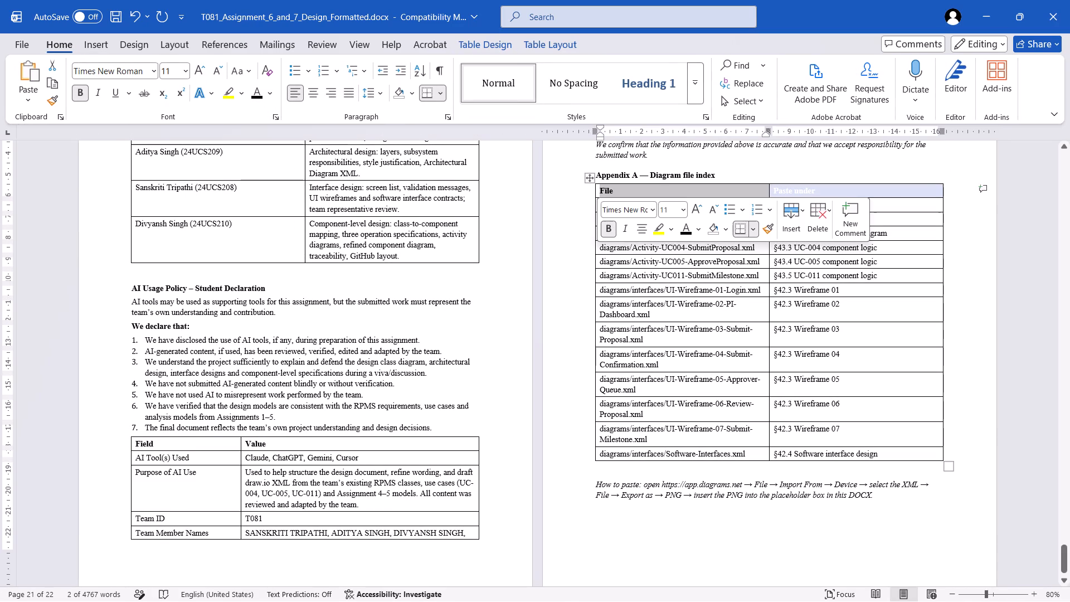
triple_click(597, 188)
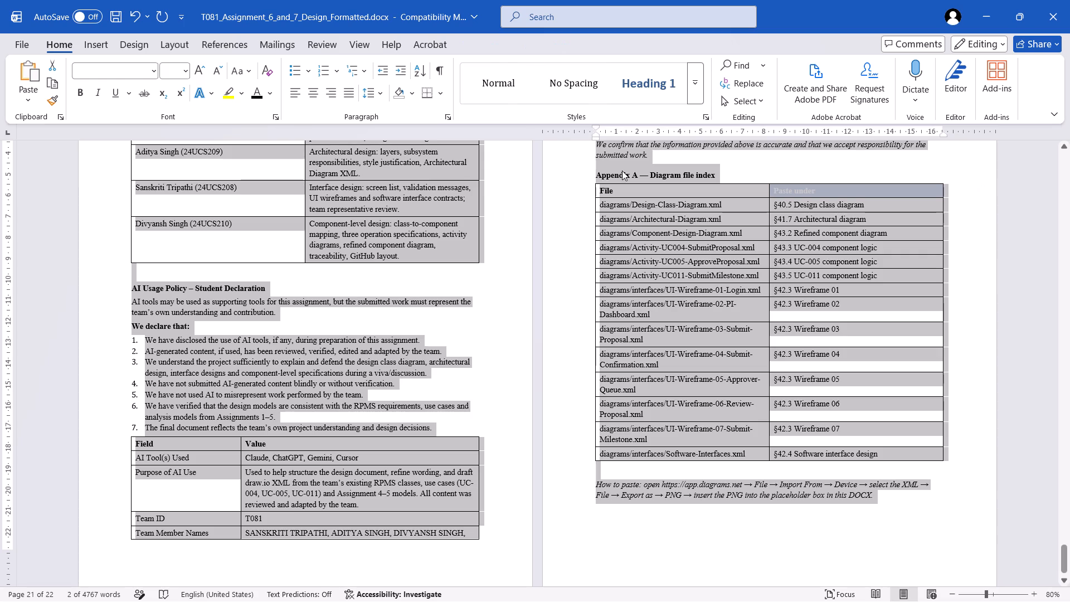
click(624, 173)
click(799, 190)
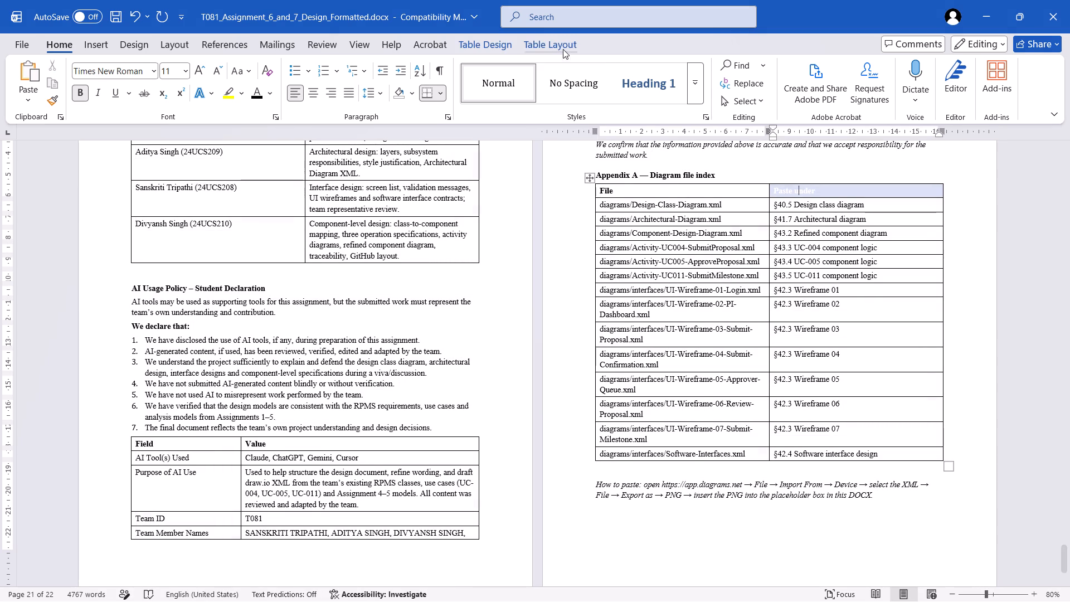
click(496, 41)
click(552, 67)
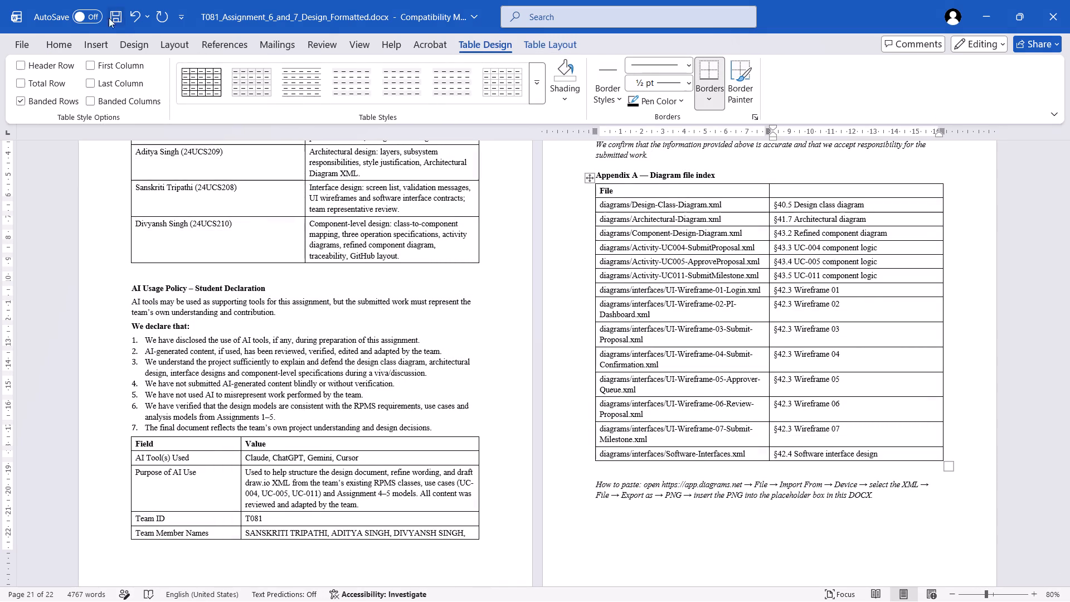
click(76, 38)
click(256, 89)
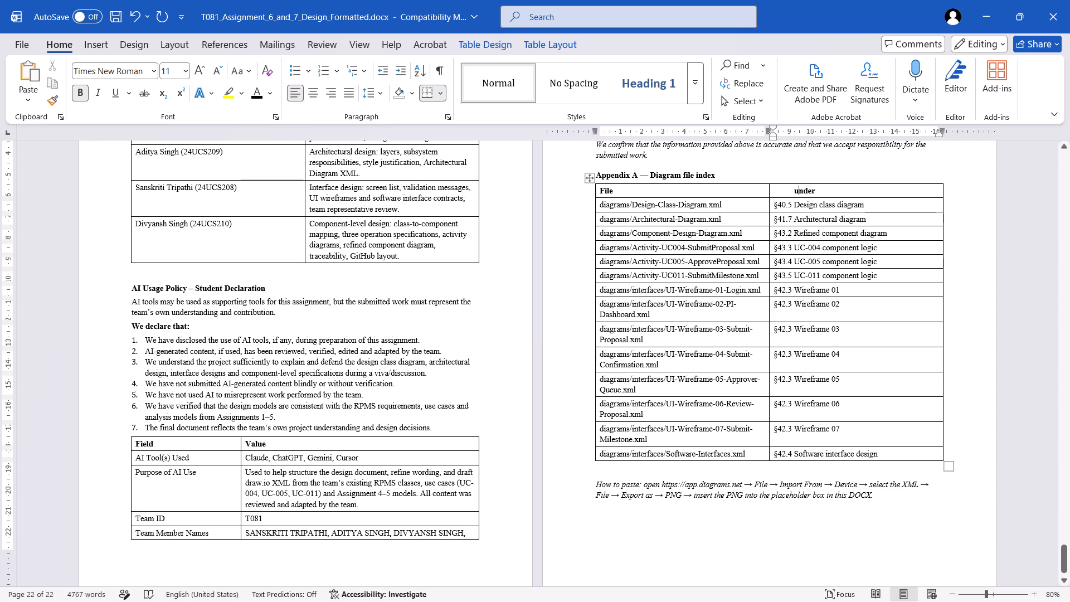
triple_click(778, 193)
click(249, 90)
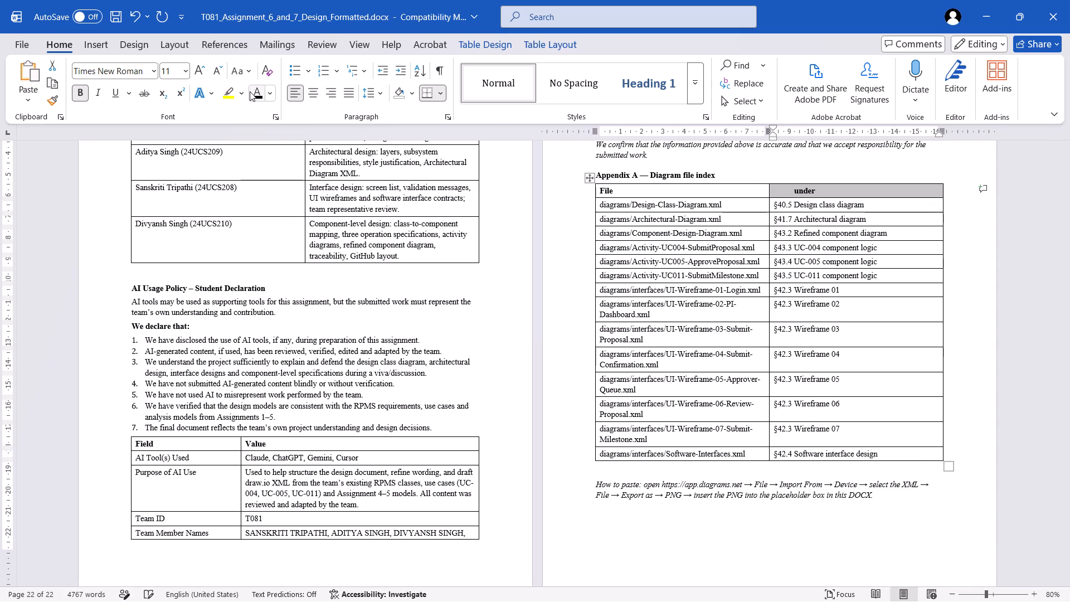
Review the restyled table headers throughout the design document, from the Appendix A table back to the title page.
scroll(582, 407, down, 8)
scroll(583, 422, up, 20)
scroll(583, 422, up, 4)
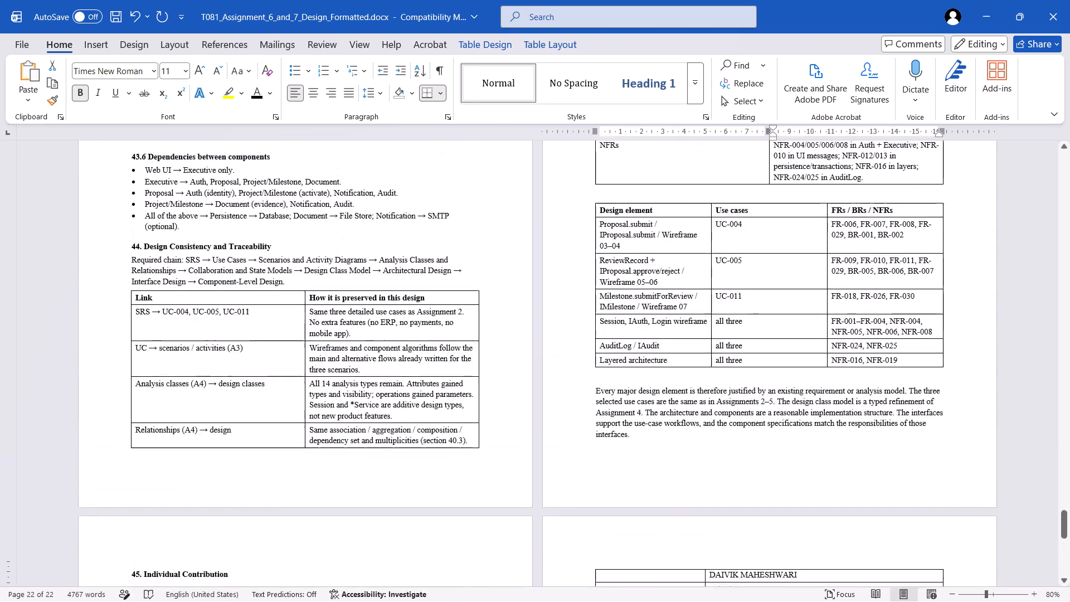
scroll(576, 416, up, 11)
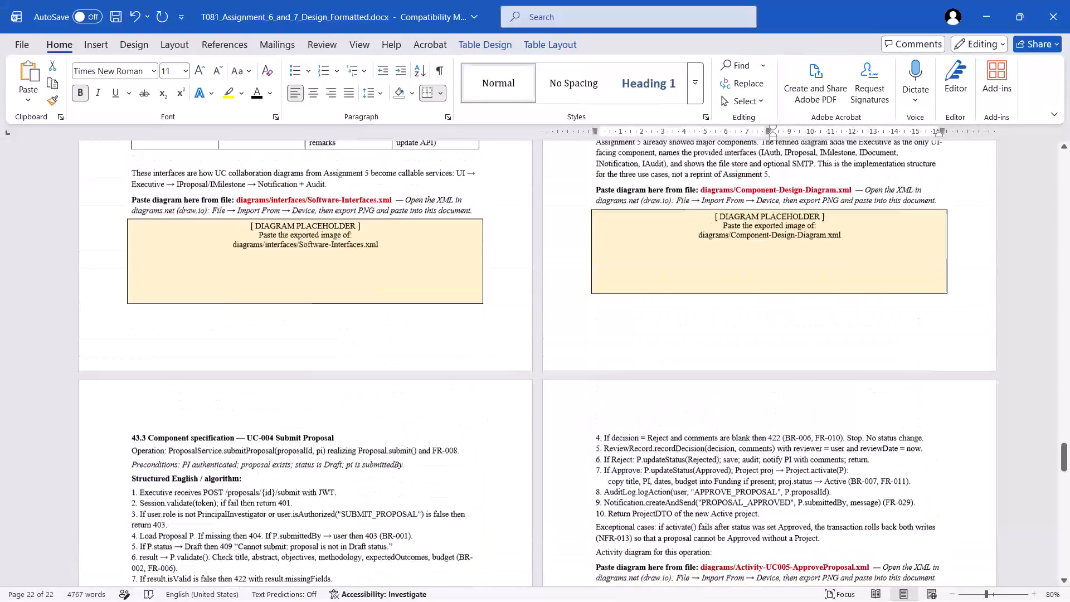
scroll(568, 402, up, 10)
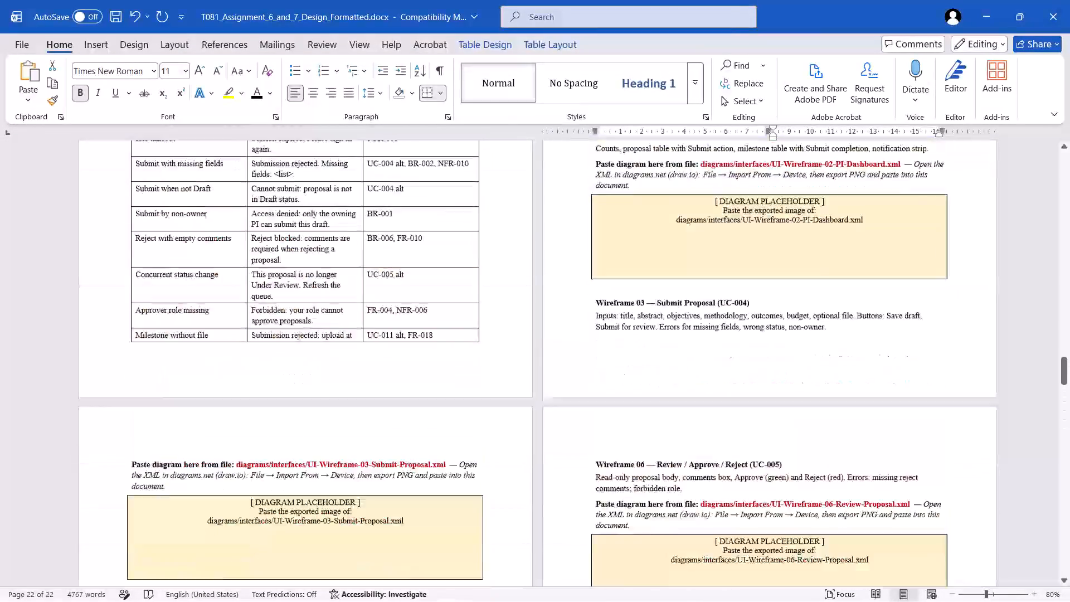
scroll(568, 402, up, 9)
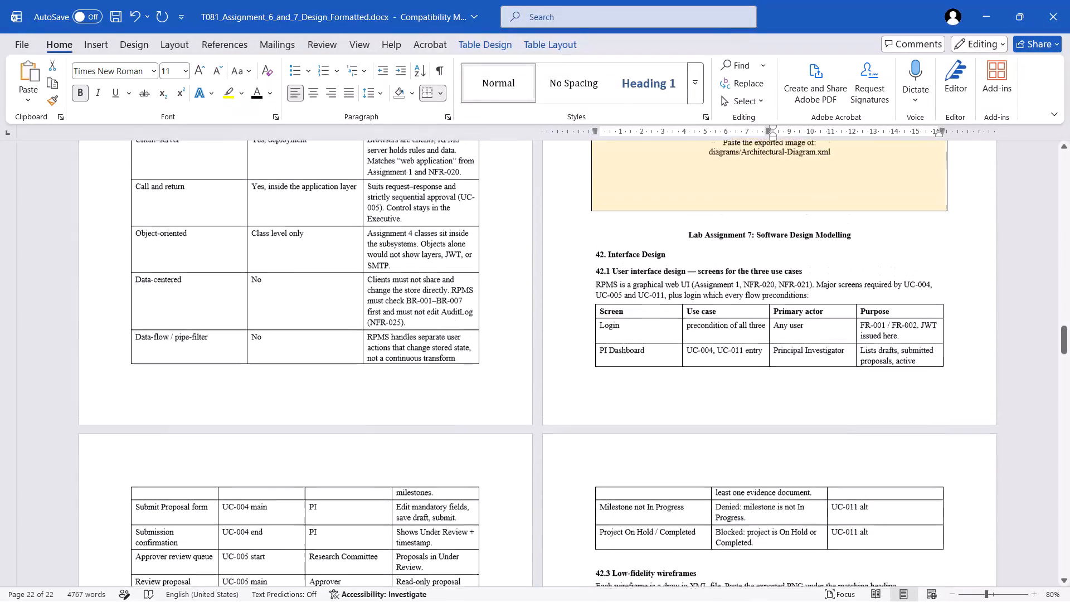
scroll(568, 402, up, 10)
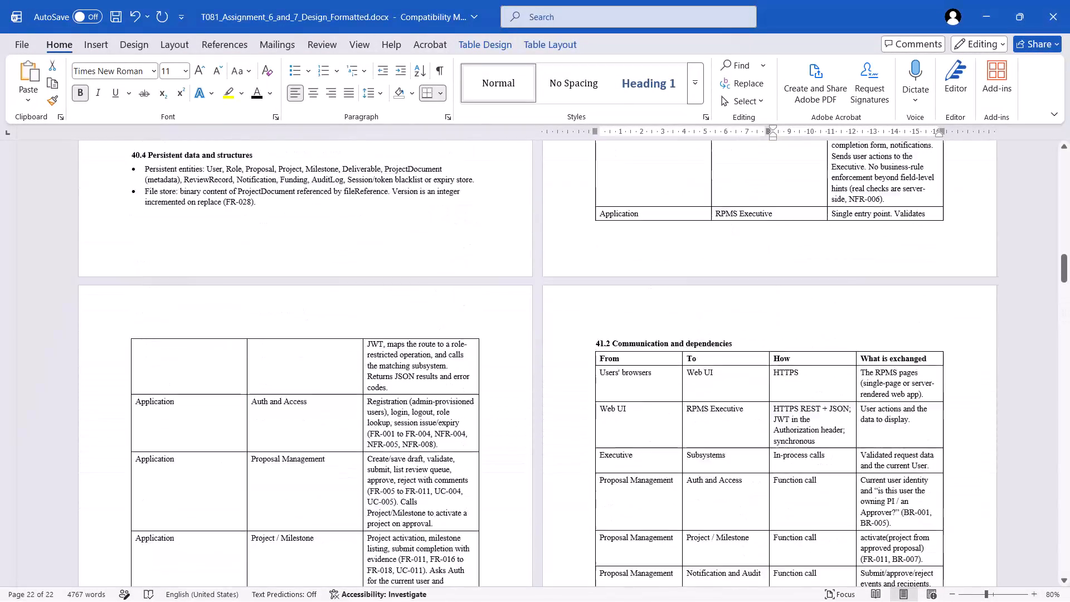
scroll(568, 402, up, 10)
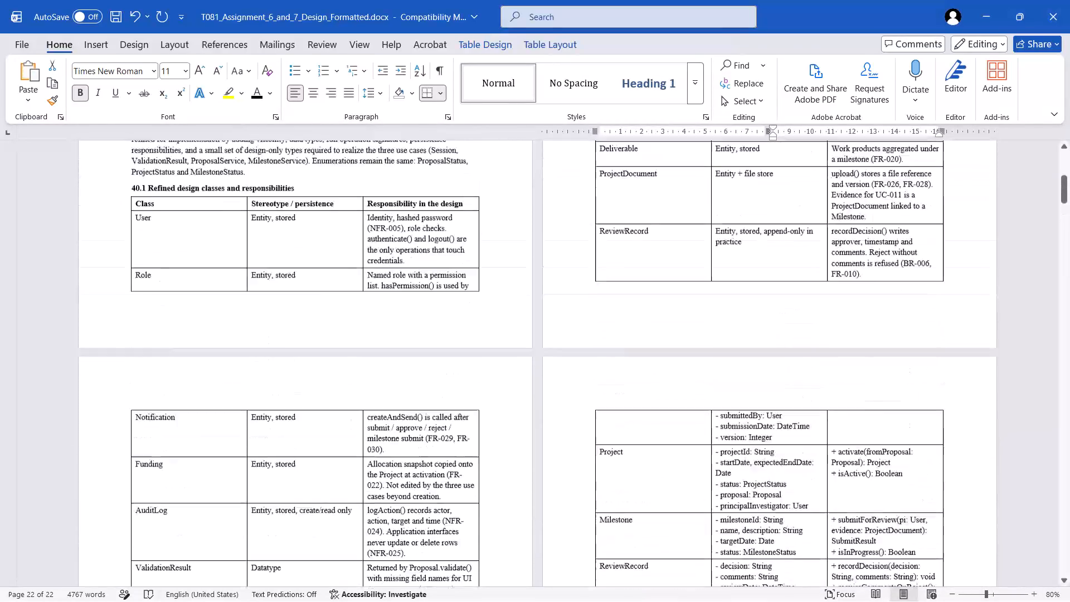
scroll(568, 402, up, 7)
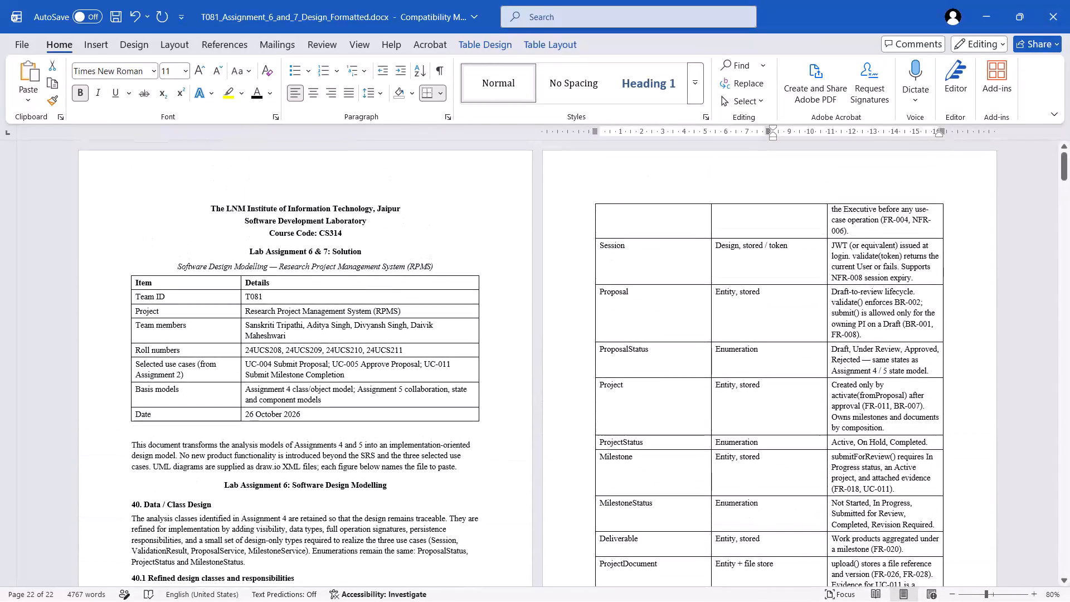
Save the T081_Assignment_6_and_7_Design_Formatted document.
key(ctrl+s)
key(ctrl+s)
key(ctrl+s)
key(ctrl+s)
key(ctrl+s)
key(ctrl+s)
key(ctrl+s)
key(ctrl+s)
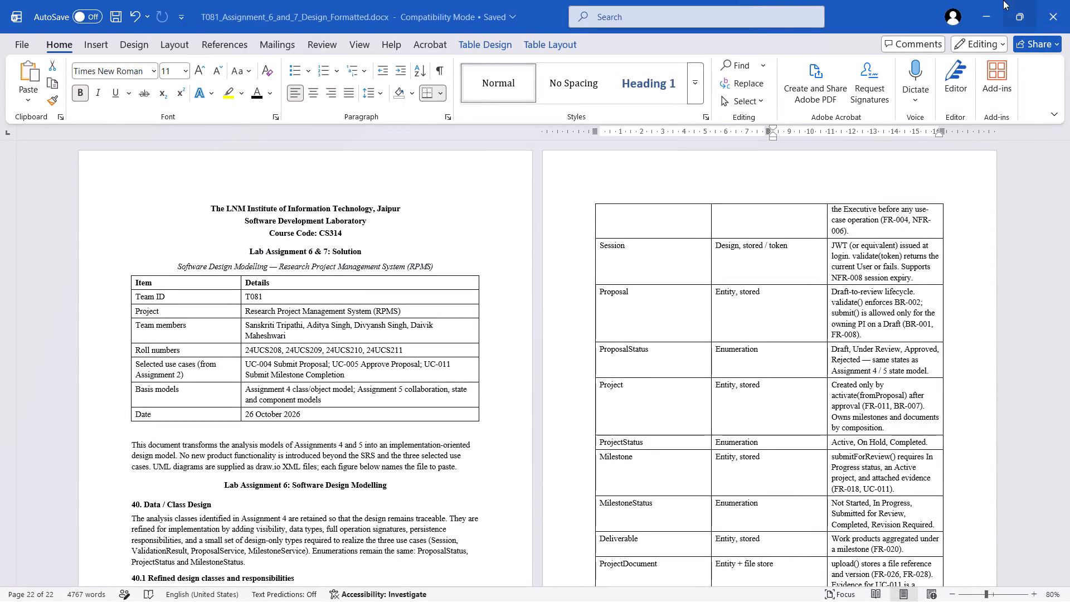
Reopen T081_Assignment_6_and_7_Design_Formatted.docx from the Assn6_7 folder in File Explorer and check the table headers on its first pages.
click(998, 0)
click(437, 584)
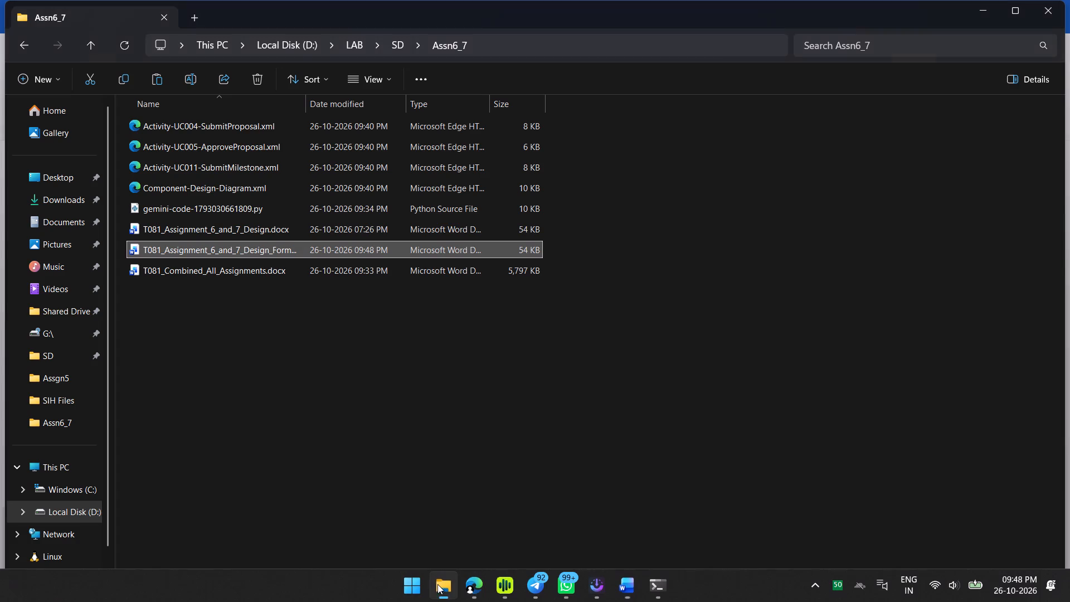
double_click(273, 253)
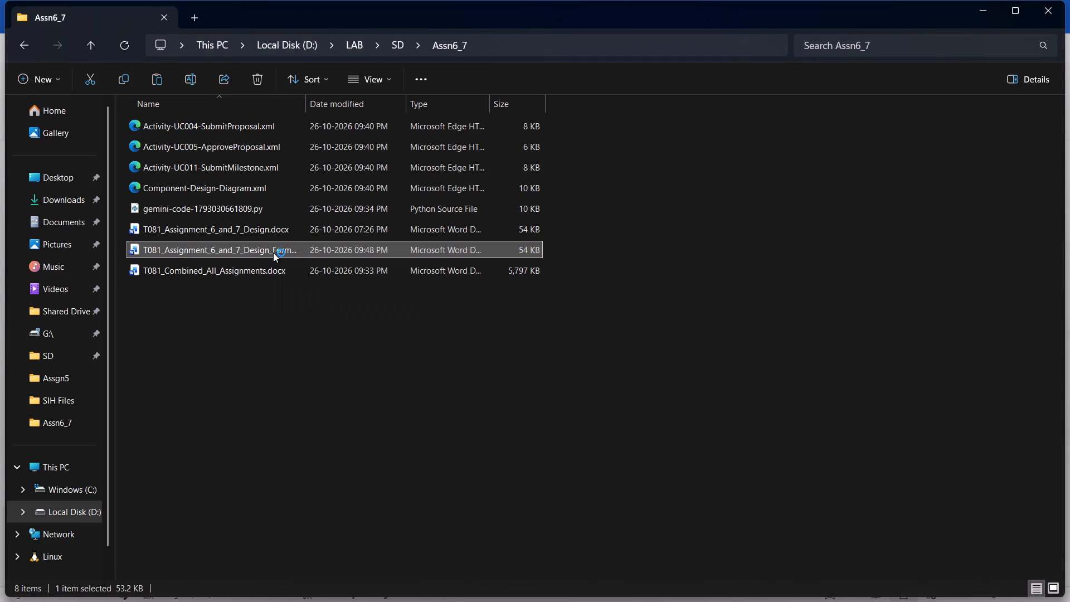
scroll(541, 358, down, 20)
scroll(541, 358, down, 8)
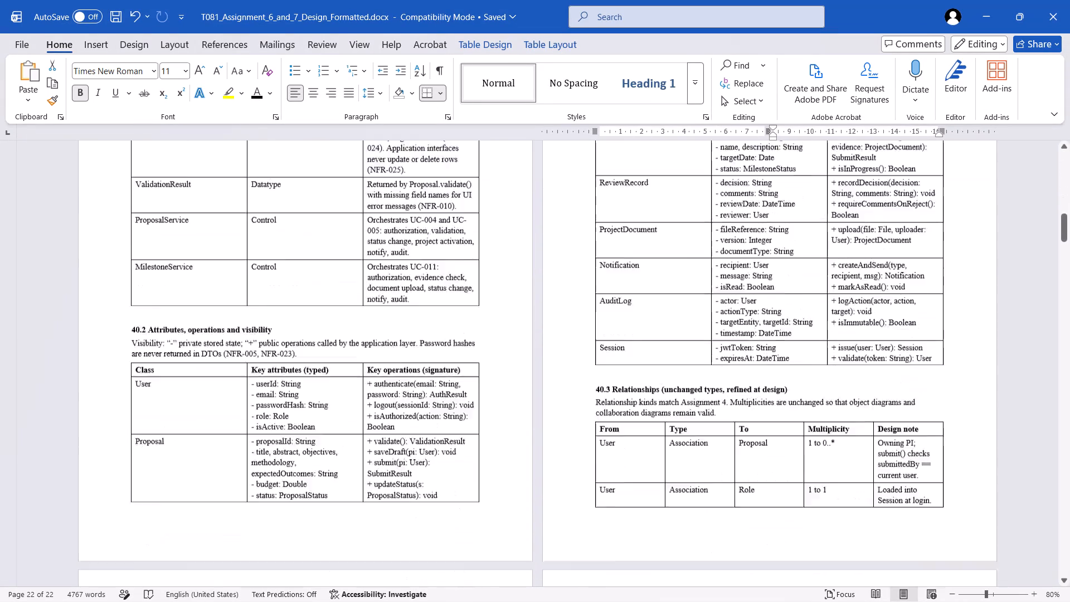
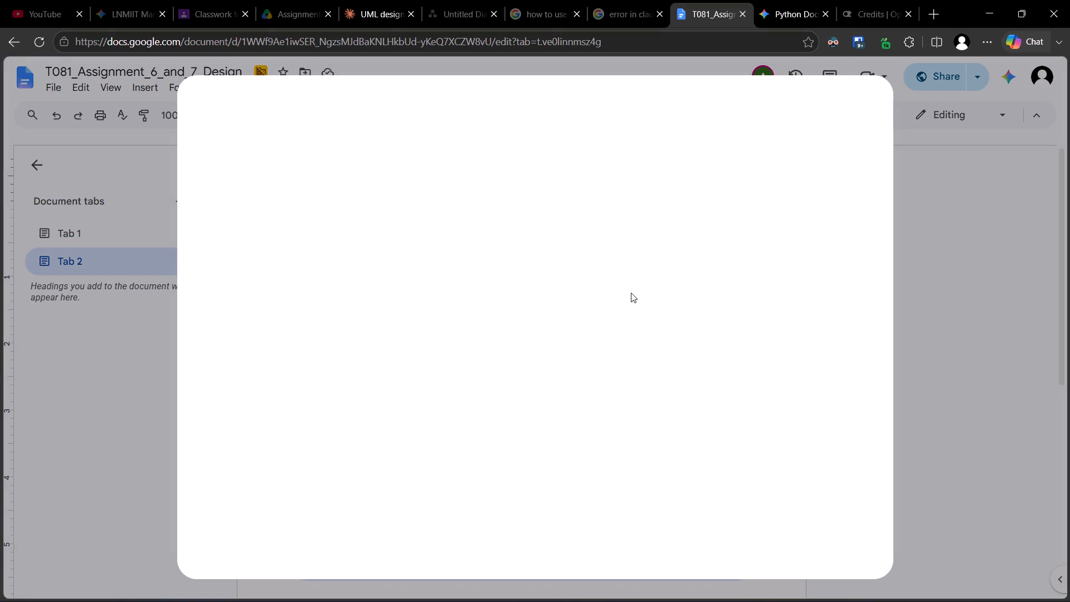
scroll(661, 305, down, 6)
scroll(695, 383, down, 2)
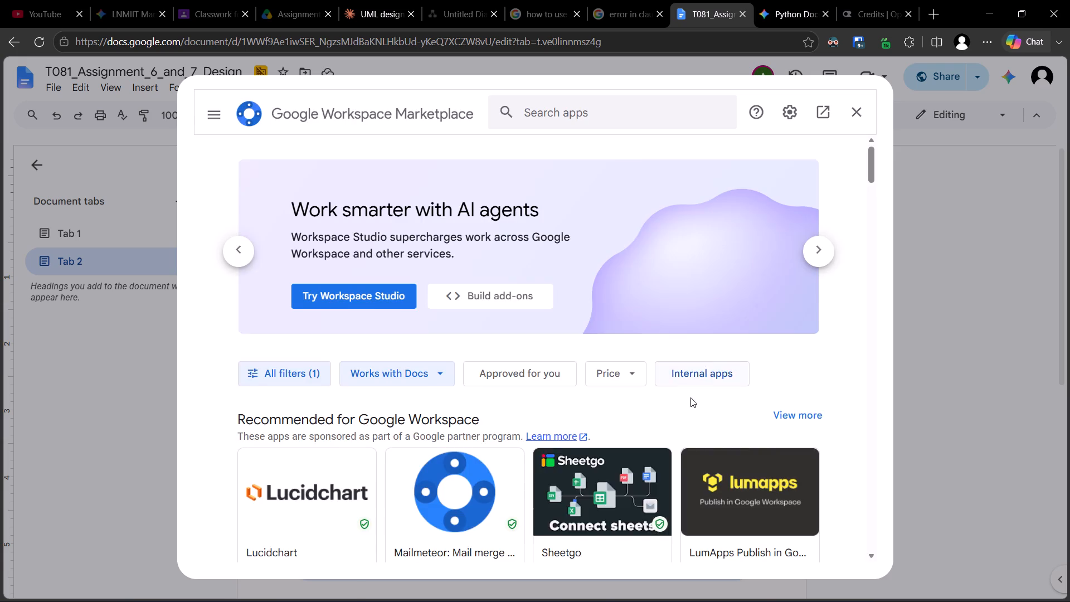
scroll(690, 397, down, 3)
scroll(660, 411, up, 4)
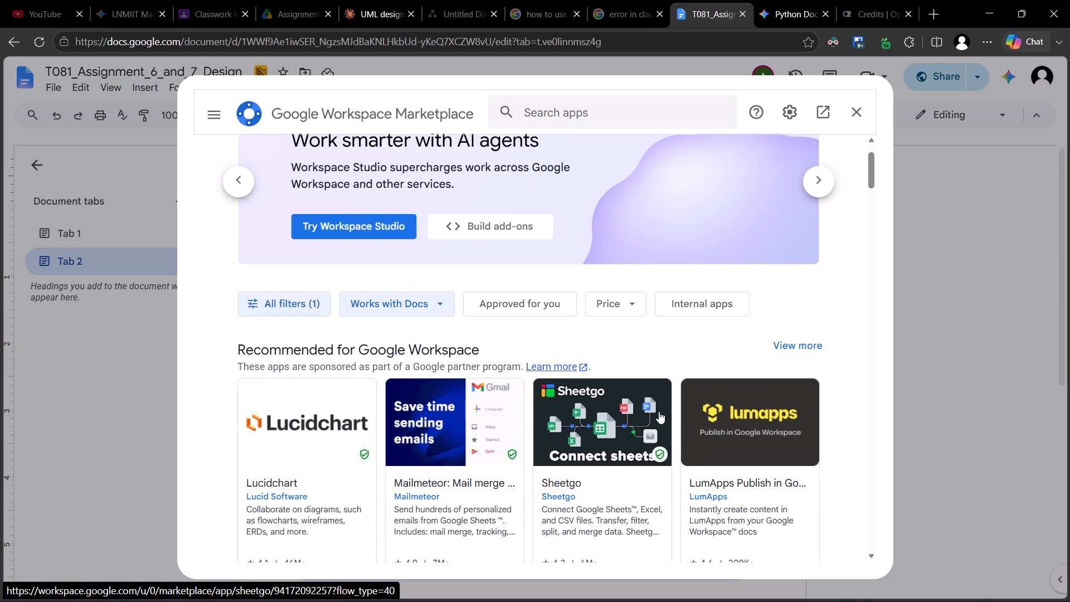
scroll(295, 450, down, 1)
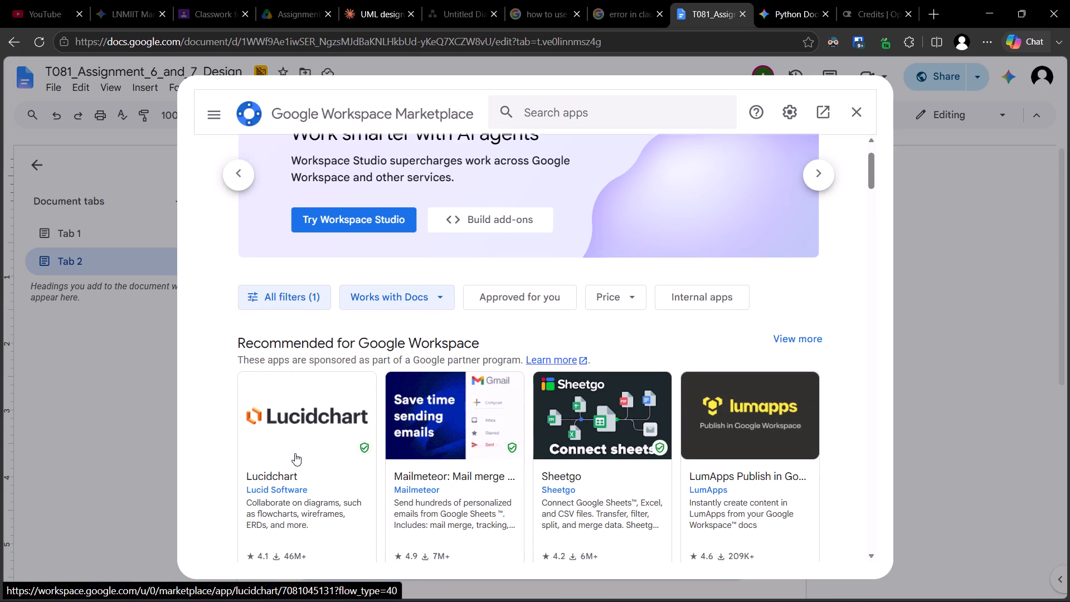
scroll(295, 453, down, 1)
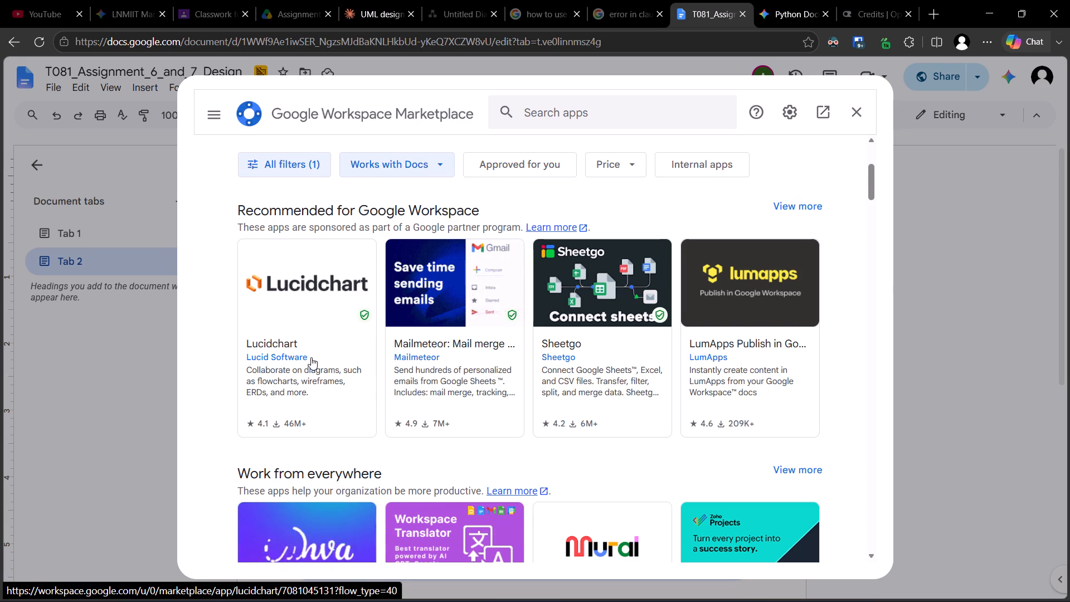
scroll(310, 372, down, 13)
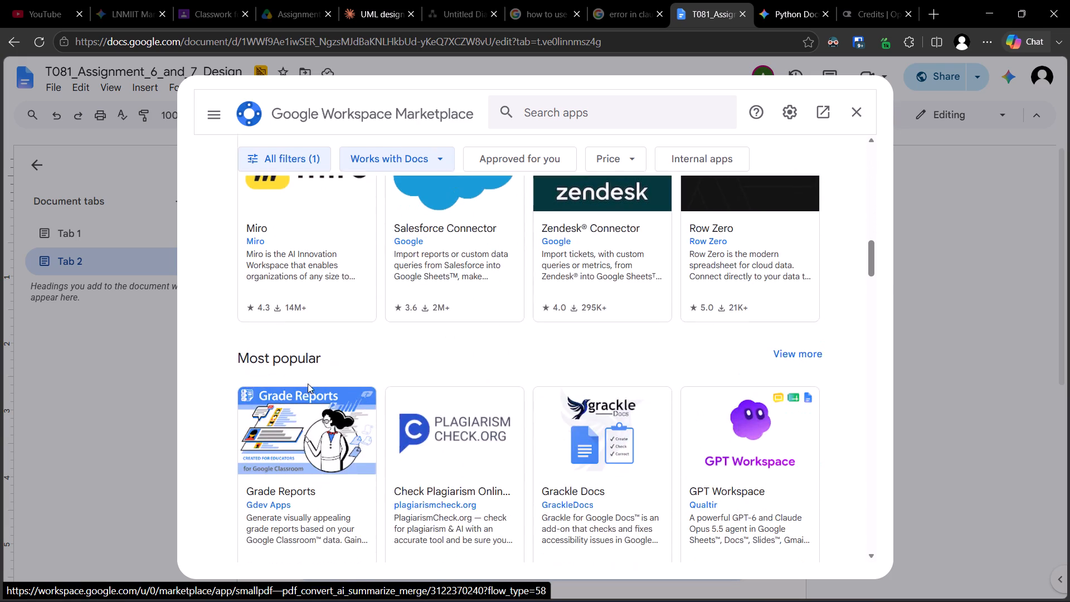
scroll(308, 383, up, 4)
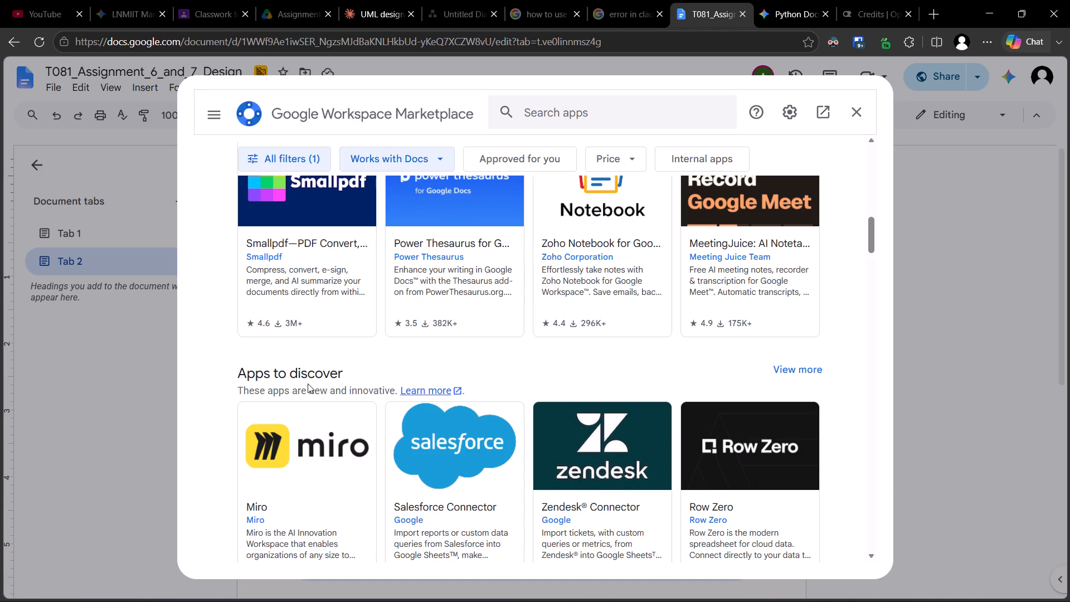
scroll(308, 383, down, 6)
scroll(308, 383, up, 2)
scroll(308, 383, down, 9)
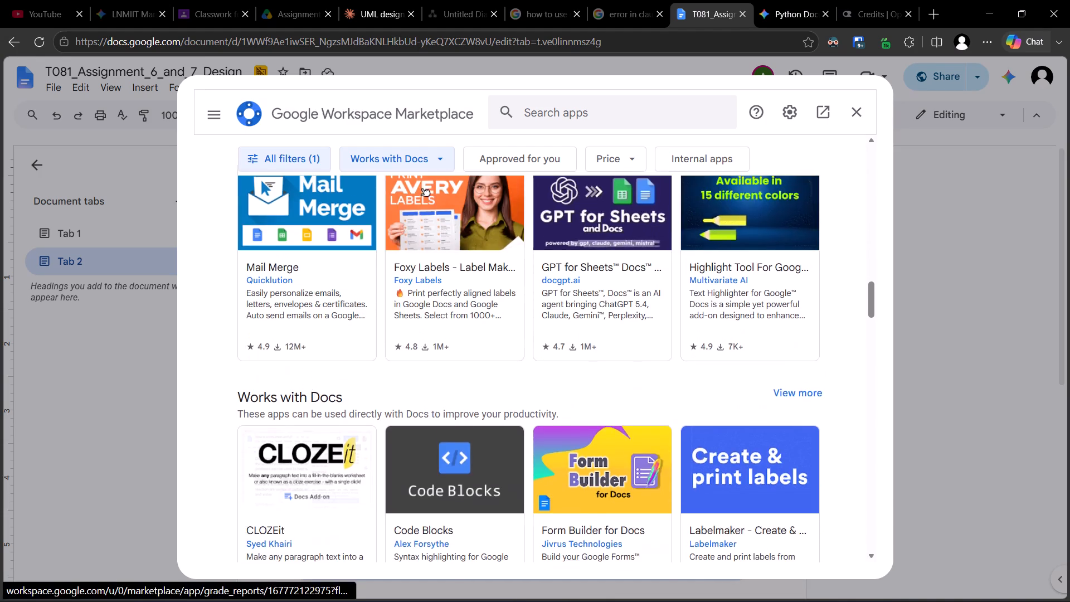
scroll(308, 383, down, 9)
scroll(308, 383, up, 4)
scroll(377, 380, down, 4)
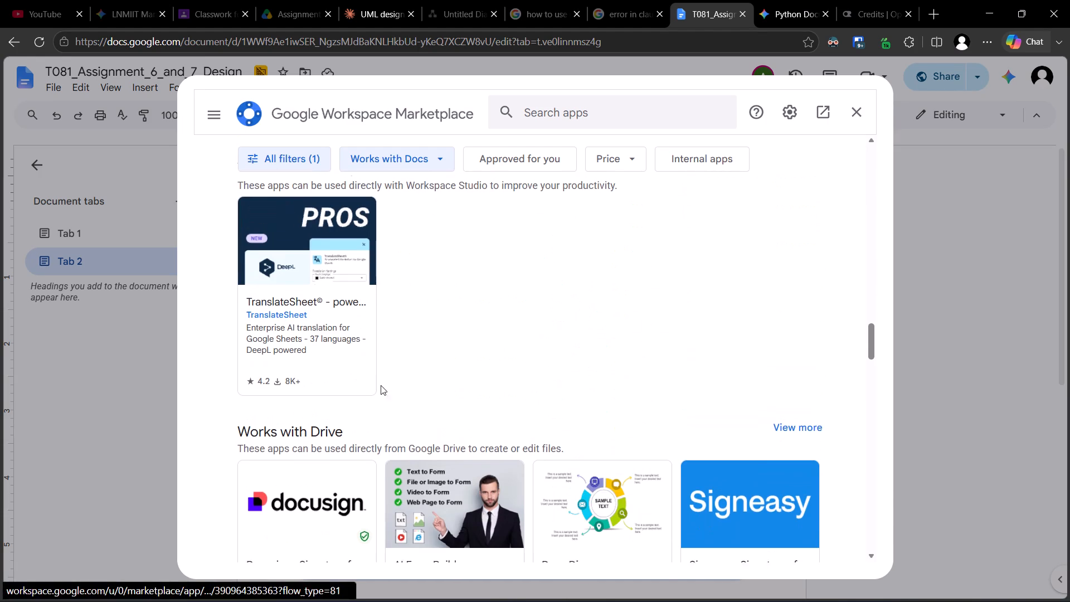
scroll(385, 417, down, 11)
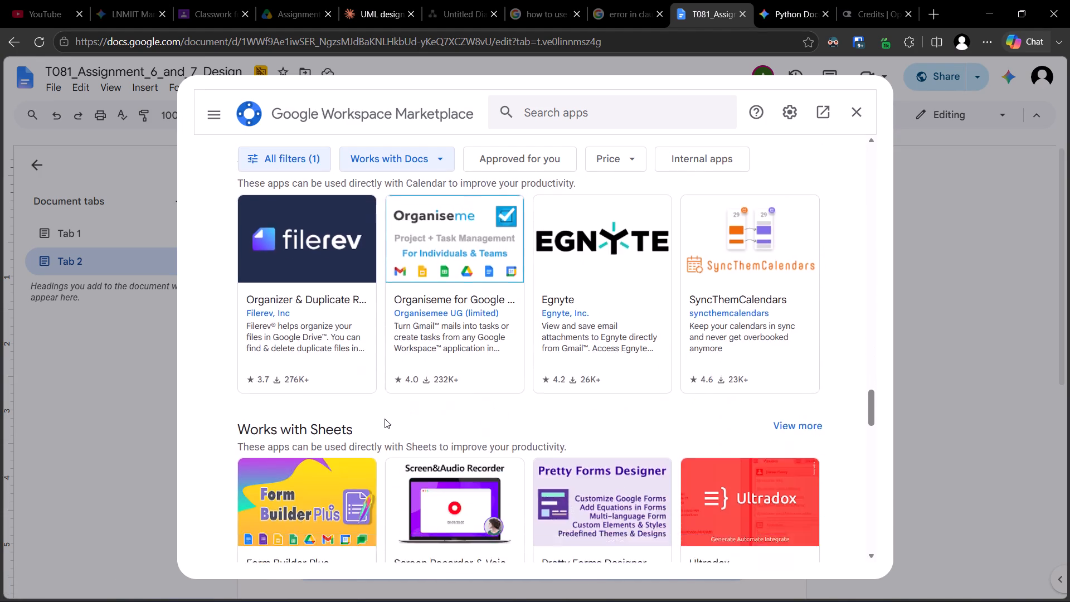
scroll(385, 419, down, 18)
scroll(385, 419, up, 5)
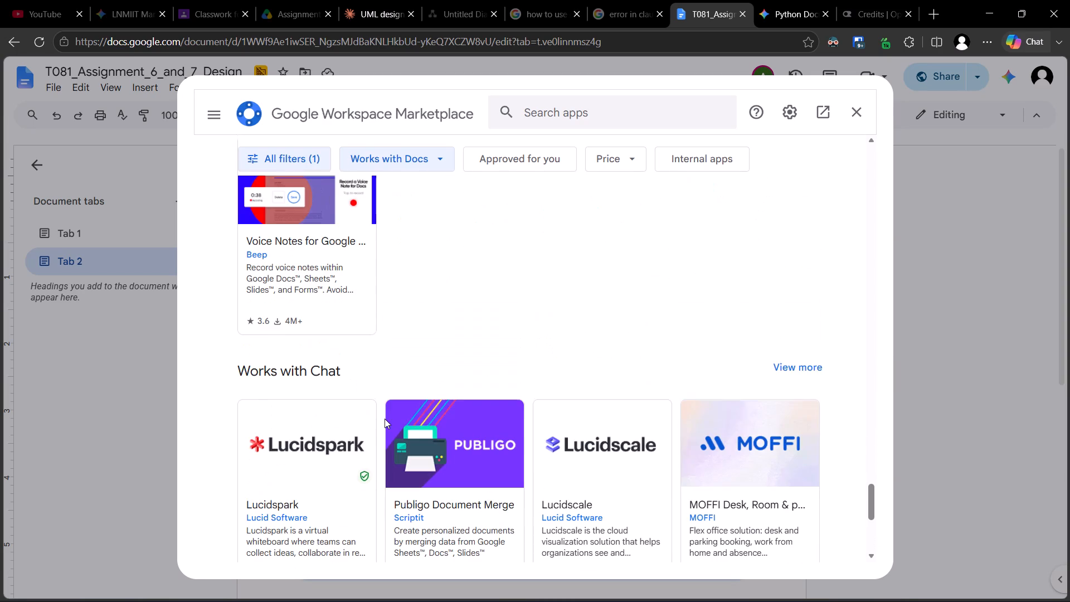
scroll(385, 419, down, 2)
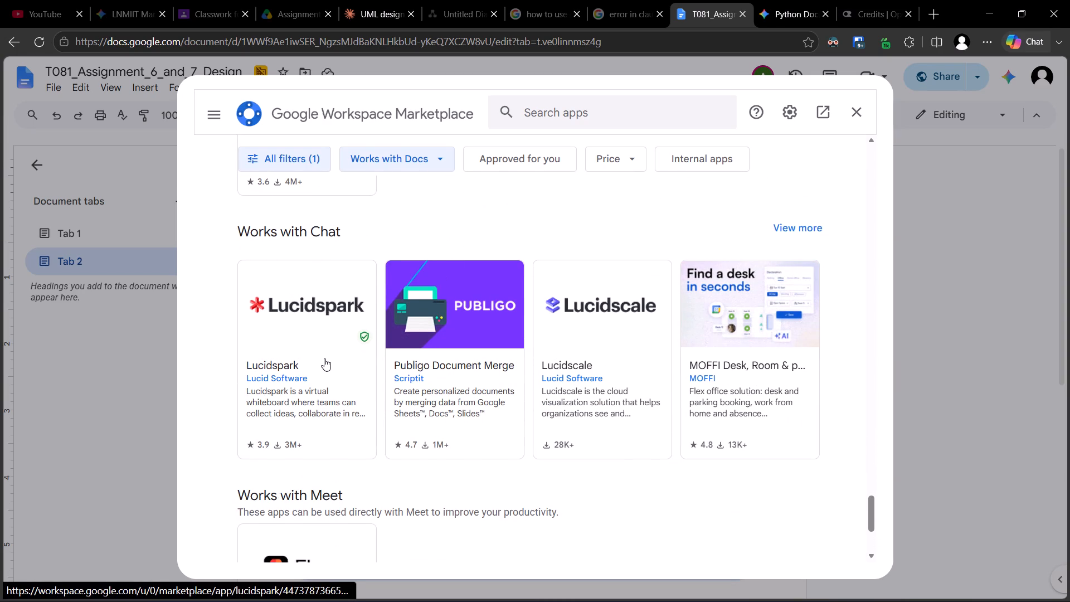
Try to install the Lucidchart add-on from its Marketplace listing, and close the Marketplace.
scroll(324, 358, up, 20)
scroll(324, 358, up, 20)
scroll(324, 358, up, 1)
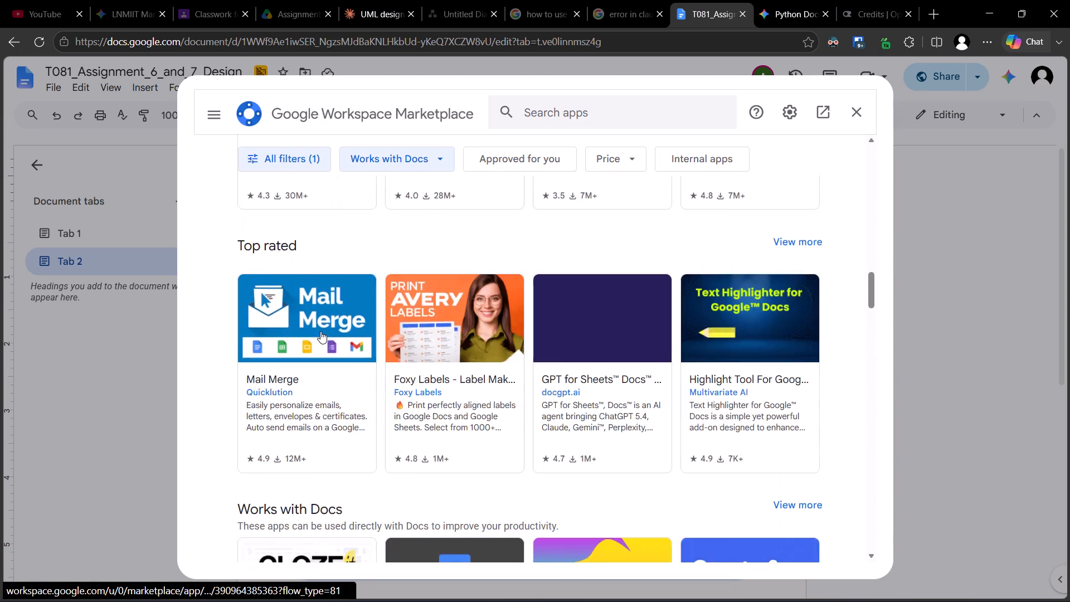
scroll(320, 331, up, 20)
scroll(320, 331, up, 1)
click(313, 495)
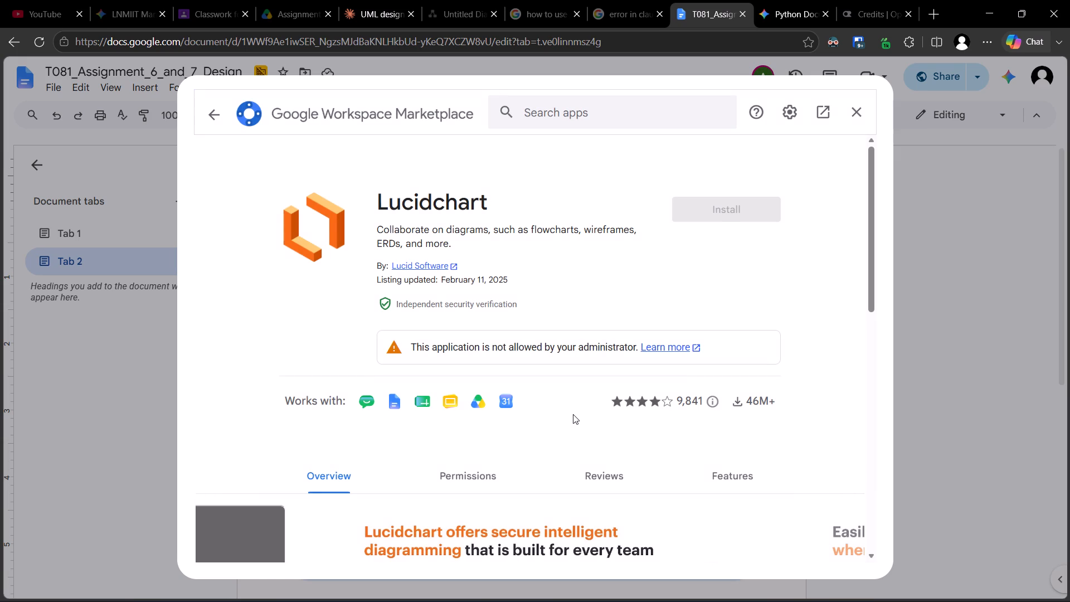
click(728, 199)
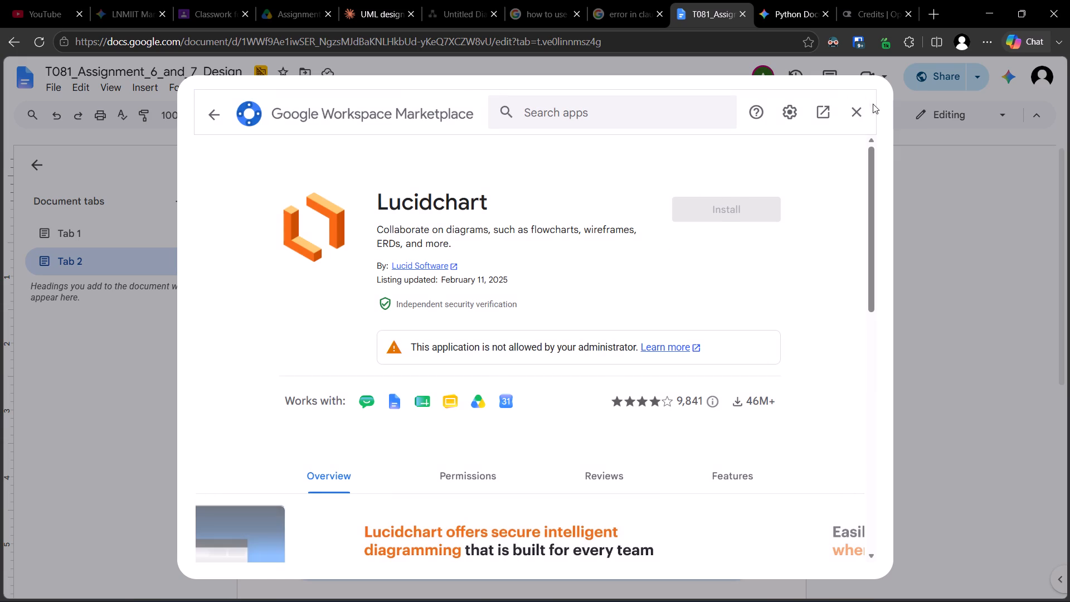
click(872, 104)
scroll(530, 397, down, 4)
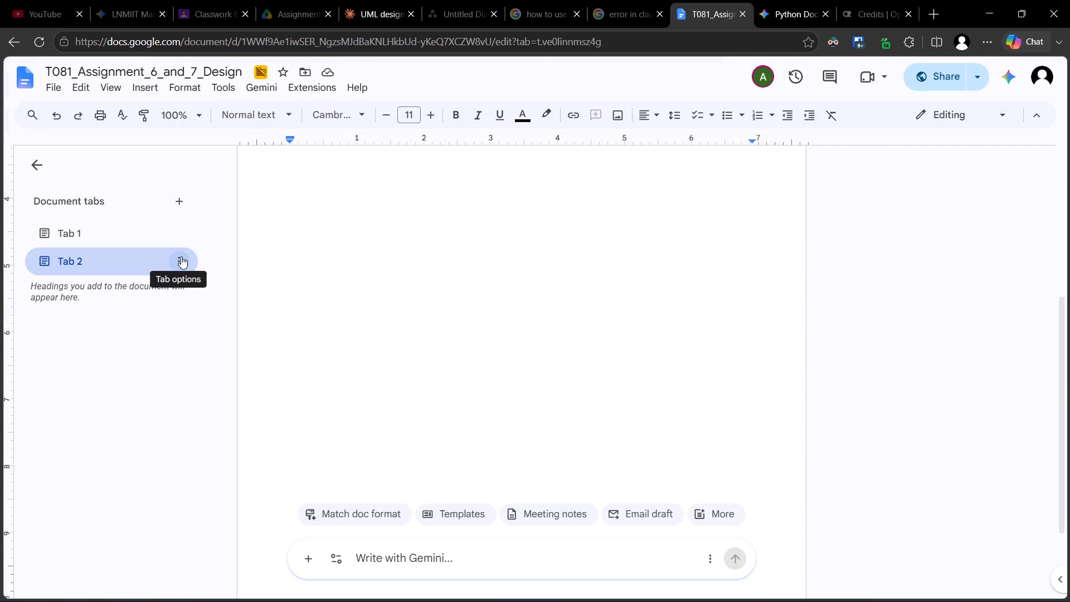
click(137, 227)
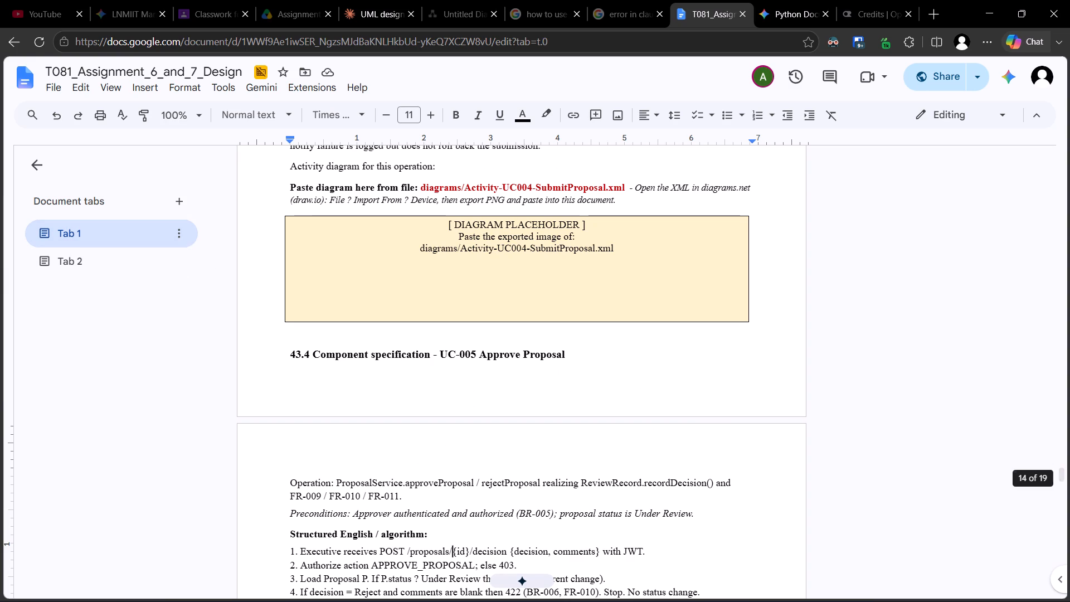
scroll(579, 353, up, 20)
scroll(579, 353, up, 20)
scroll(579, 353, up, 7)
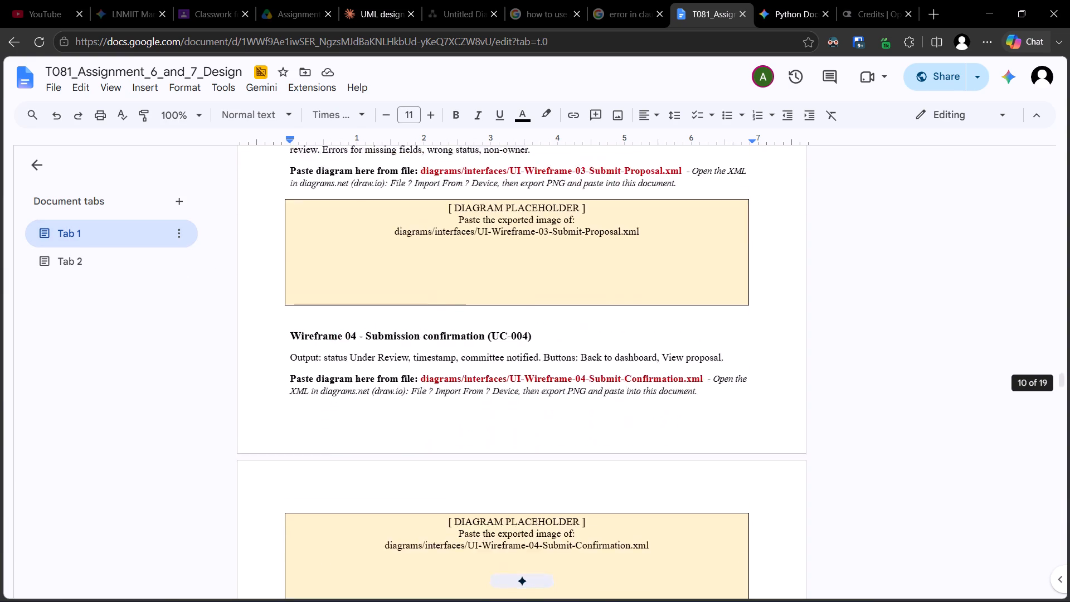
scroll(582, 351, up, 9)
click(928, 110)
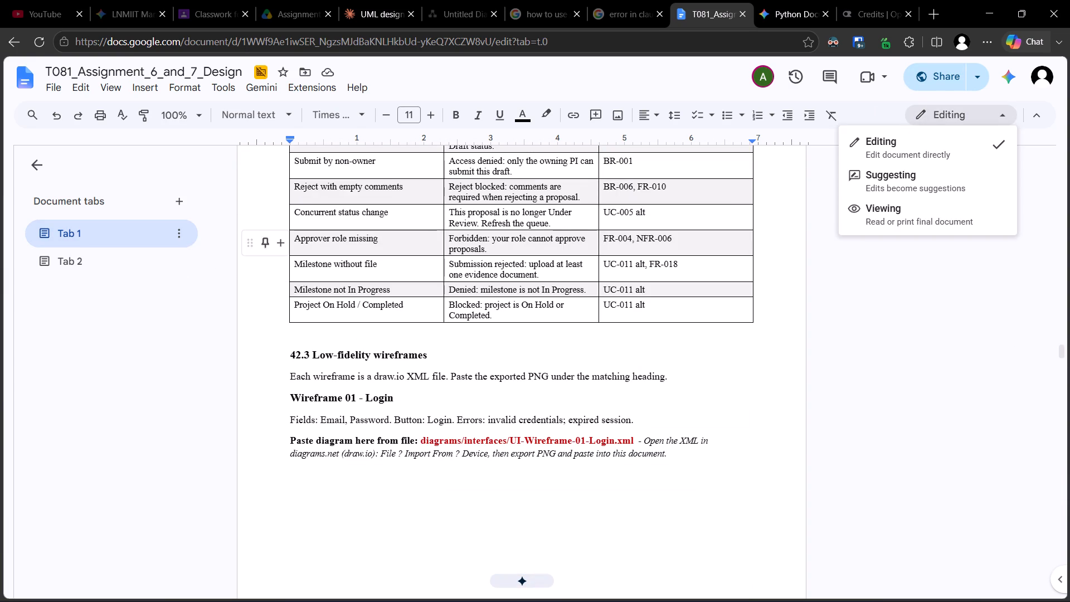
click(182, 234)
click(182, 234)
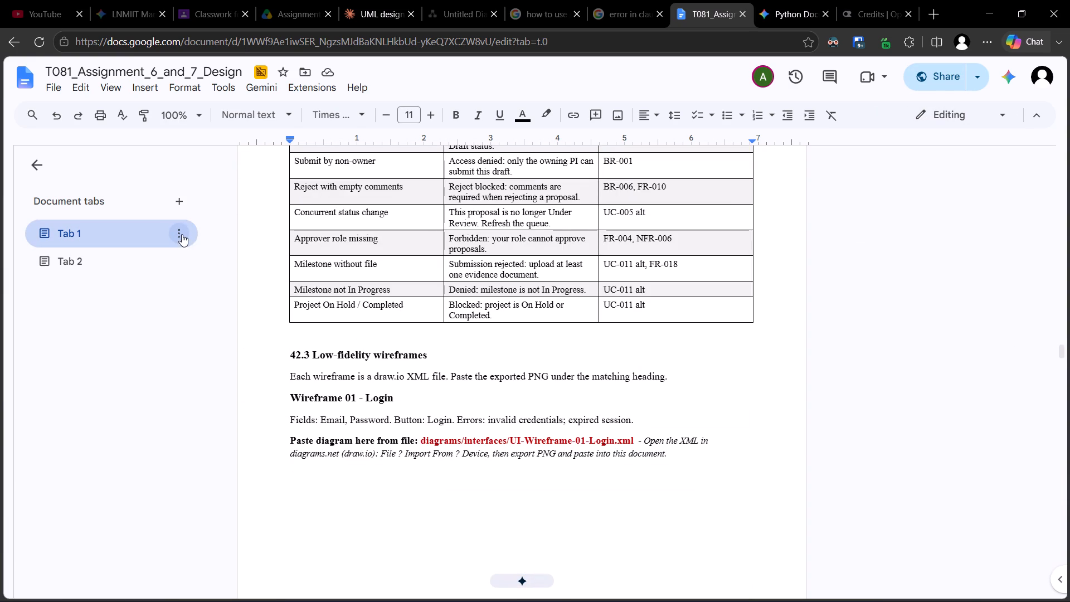
Browse the Drive locations available as Gemini sources for Tab 2, including Computers, Starred, Shared with me, My Drive and Recent.
click(119, 267)
click(301, 547)
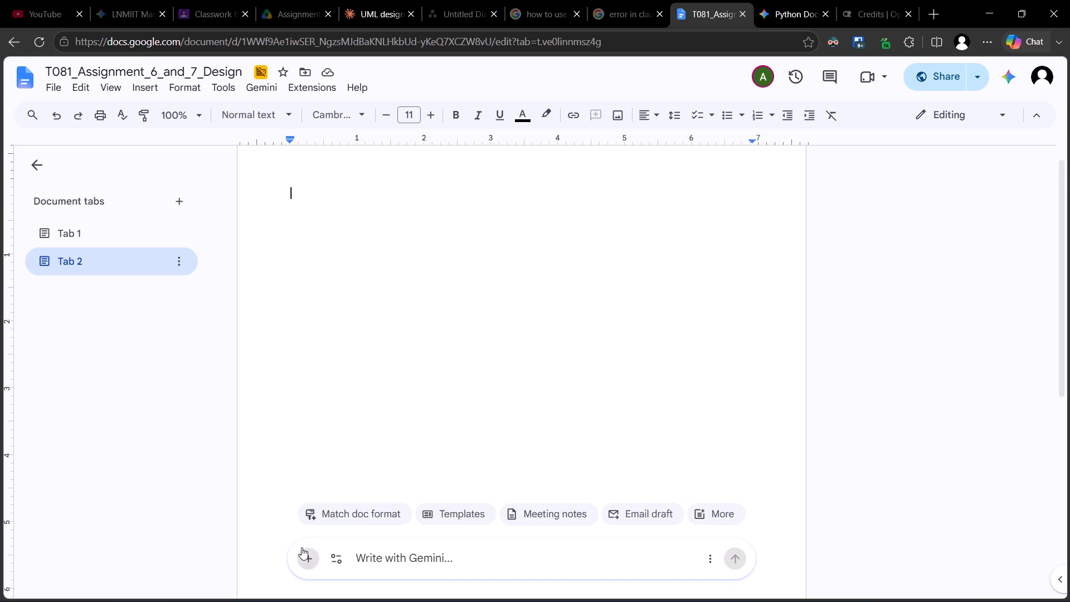
click(369, 499)
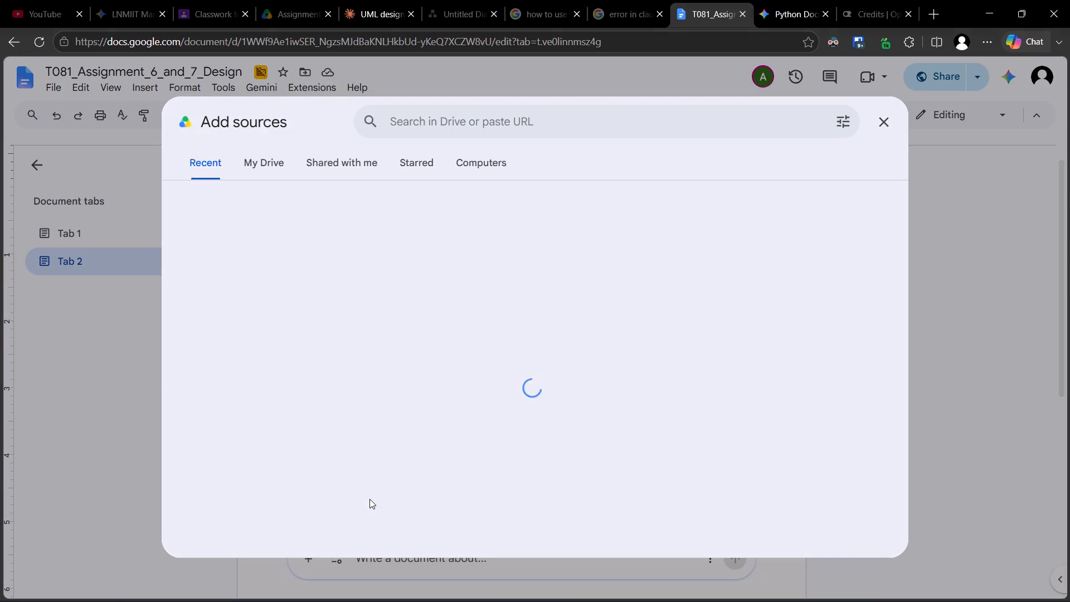
click(500, 167)
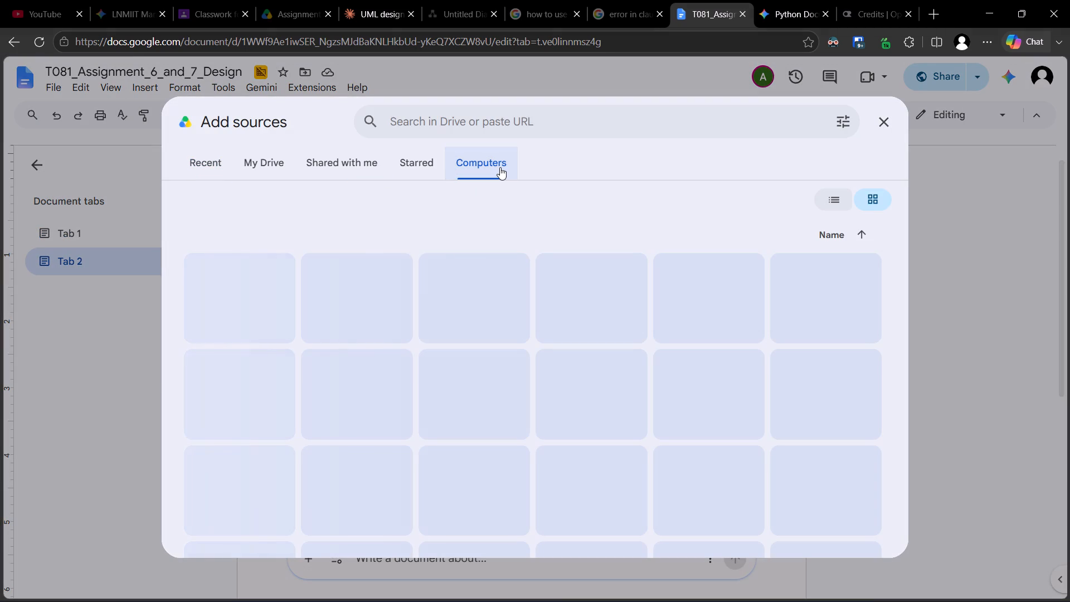
scroll(558, 339, down, 5)
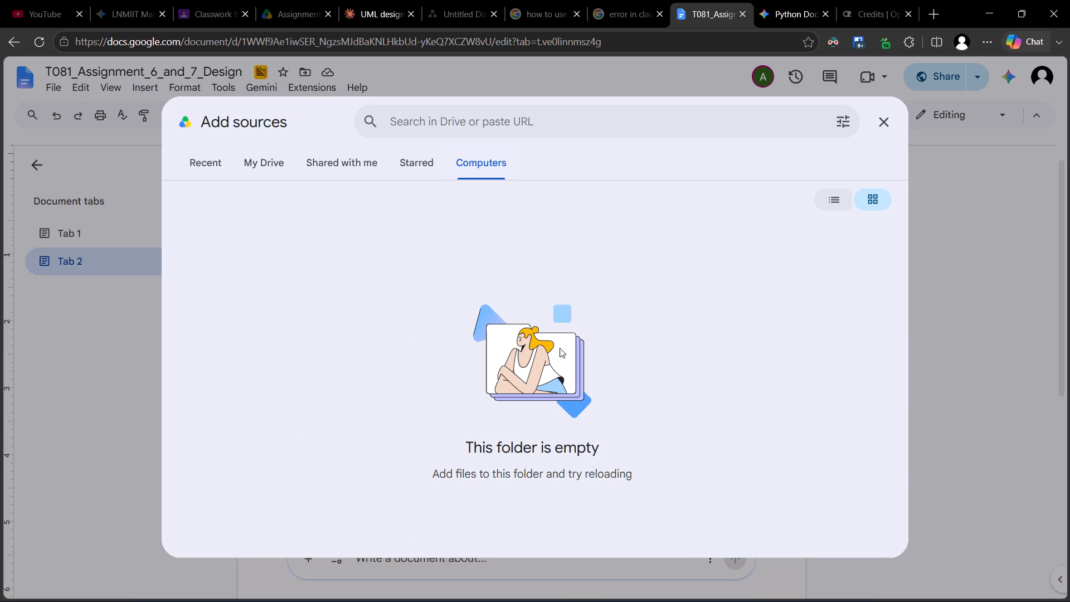
click(420, 163)
click(242, 164)
click(223, 164)
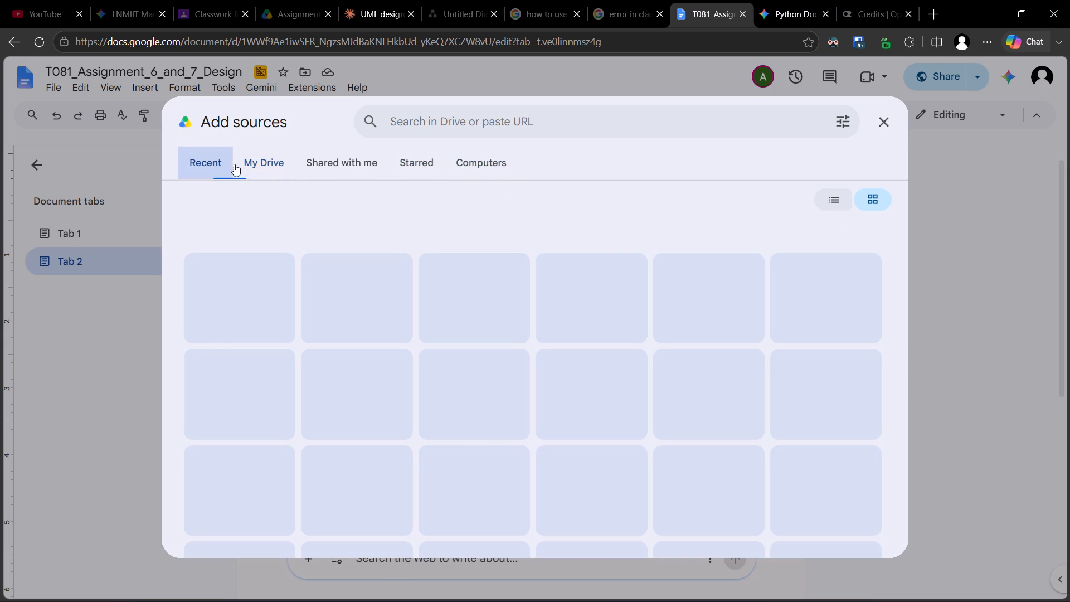
click(298, 158)
click(277, 160)
click(330, 161)
click(411, 161)
click(461, 161)
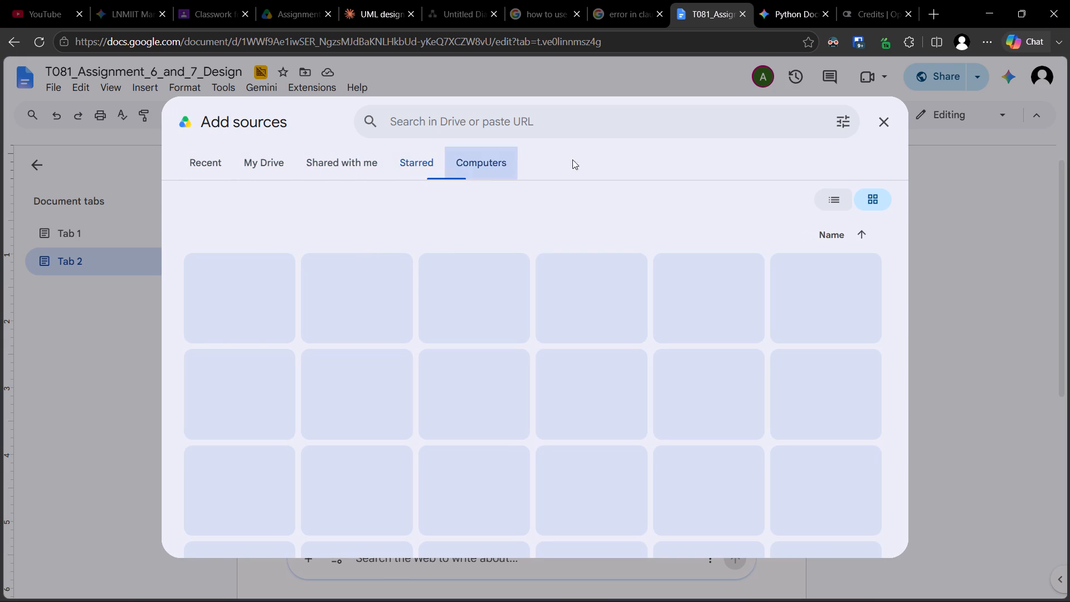
click(893, 119)
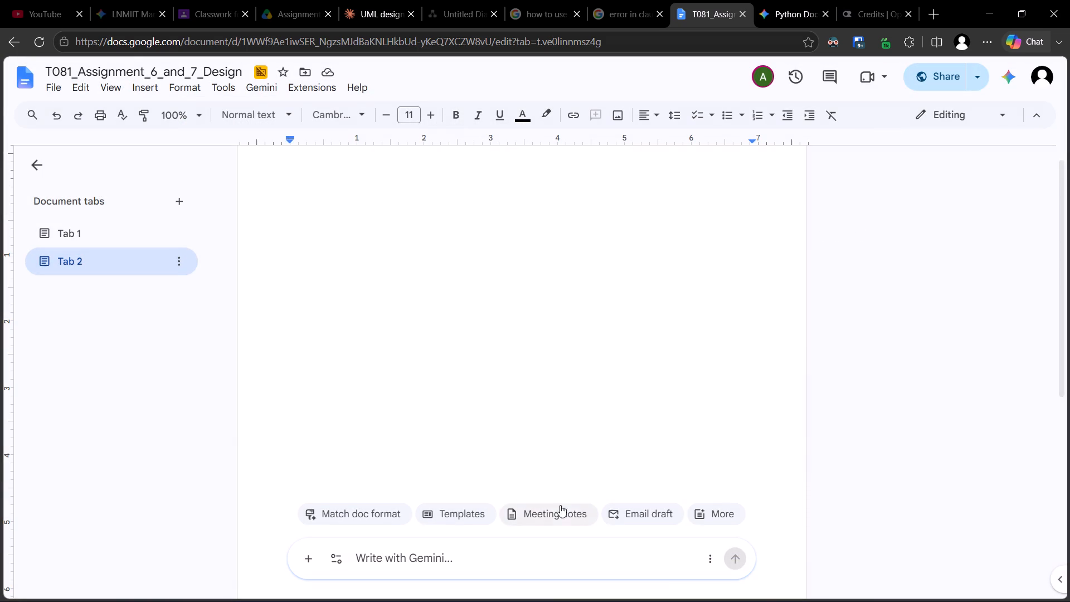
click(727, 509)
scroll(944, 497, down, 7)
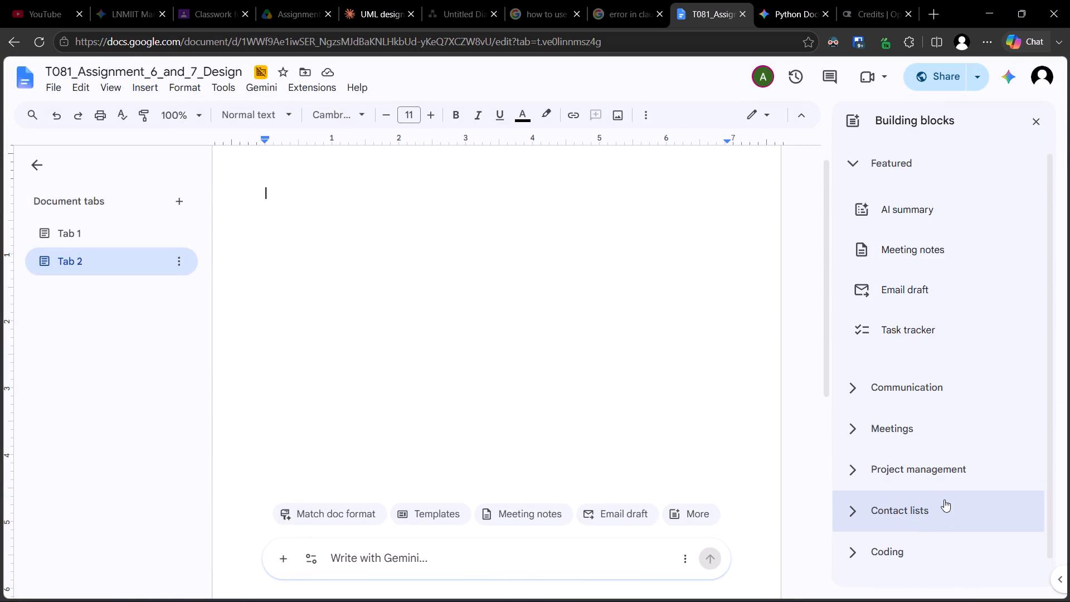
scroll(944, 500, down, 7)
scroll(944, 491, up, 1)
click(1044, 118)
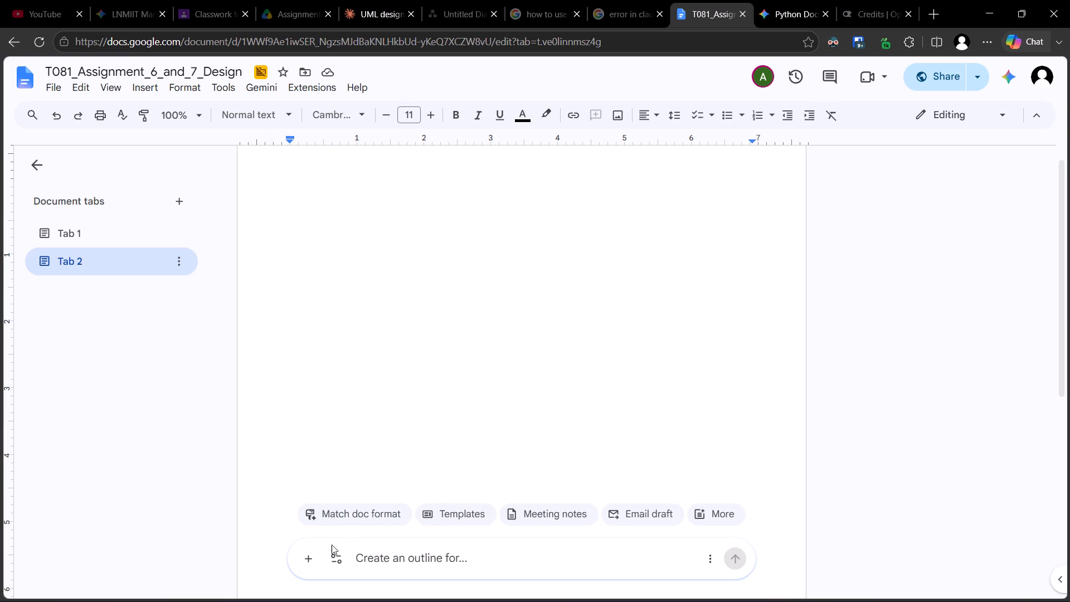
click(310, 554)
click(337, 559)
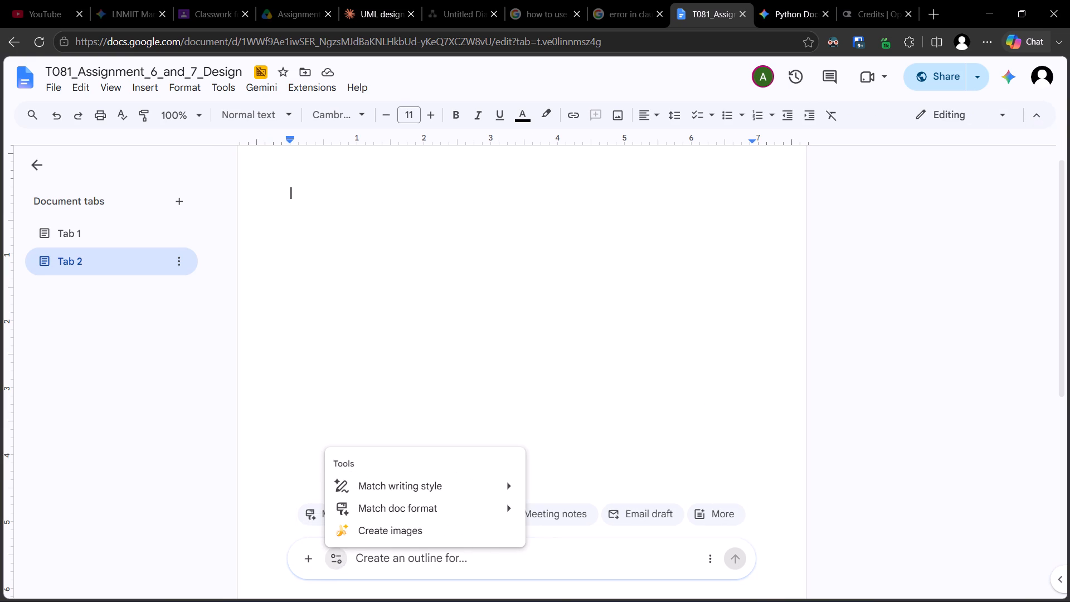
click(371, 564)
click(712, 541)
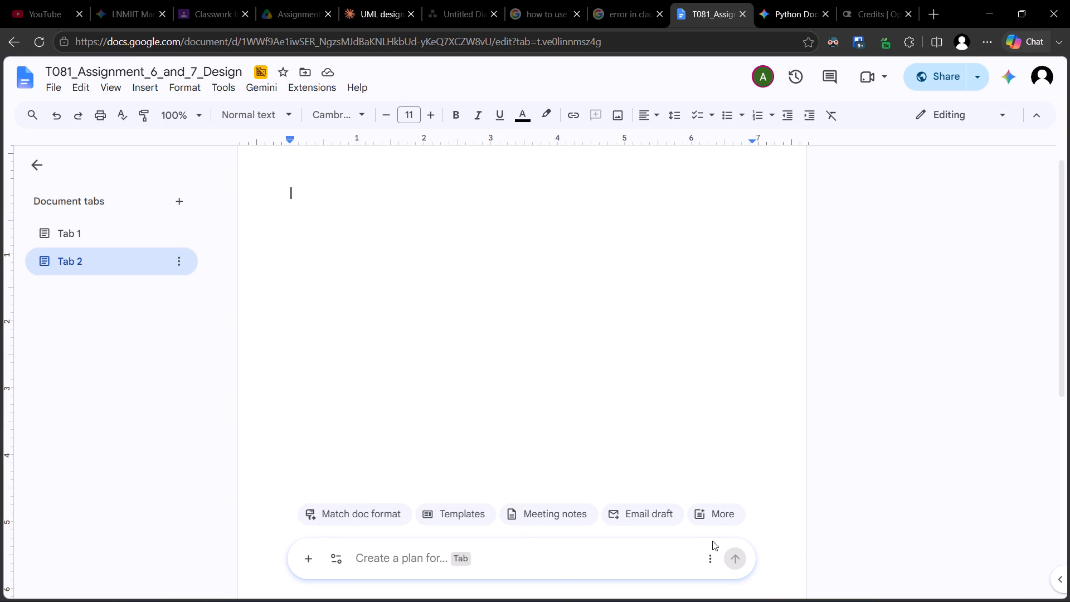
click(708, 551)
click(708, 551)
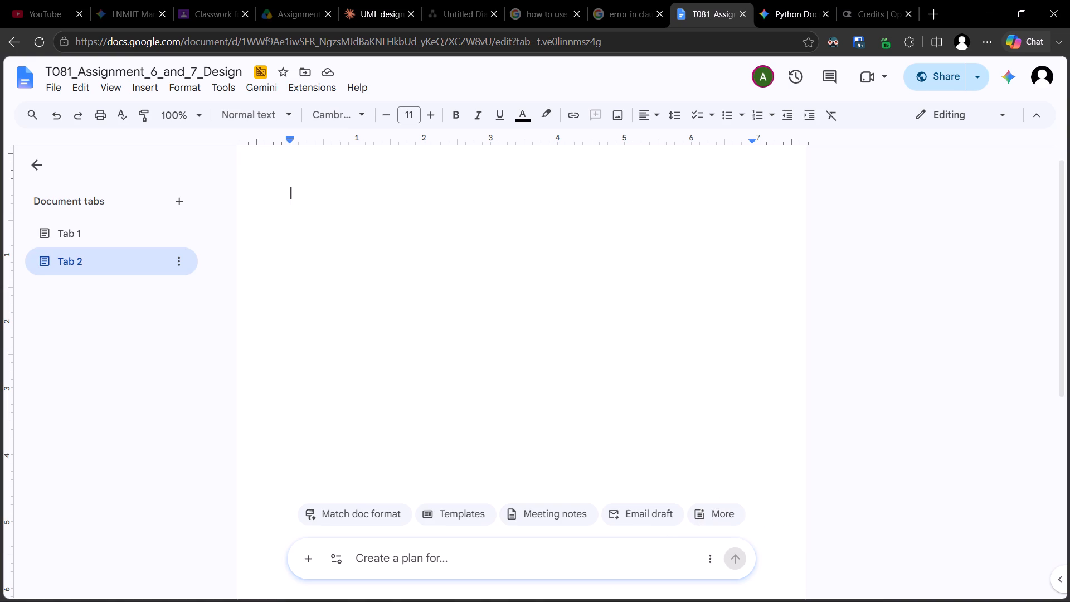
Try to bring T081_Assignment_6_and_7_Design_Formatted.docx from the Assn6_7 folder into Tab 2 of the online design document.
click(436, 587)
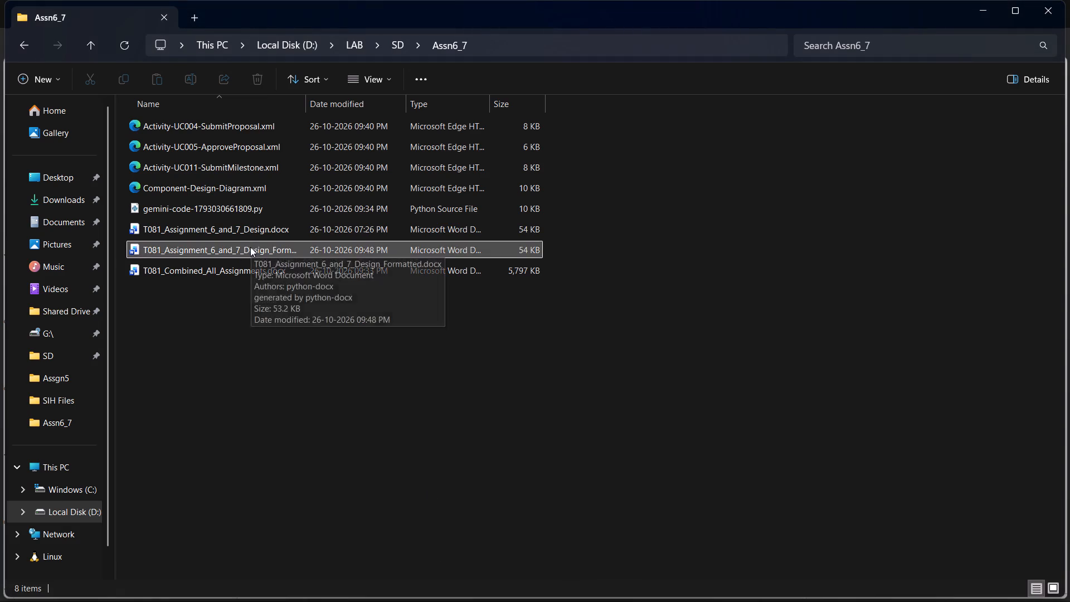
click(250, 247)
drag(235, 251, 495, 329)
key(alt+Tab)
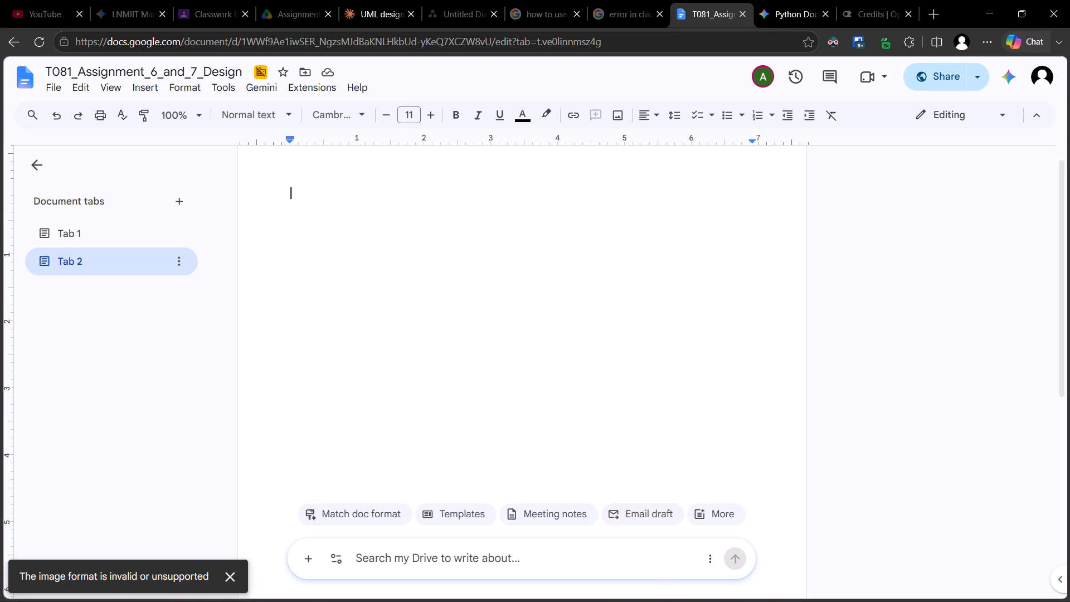
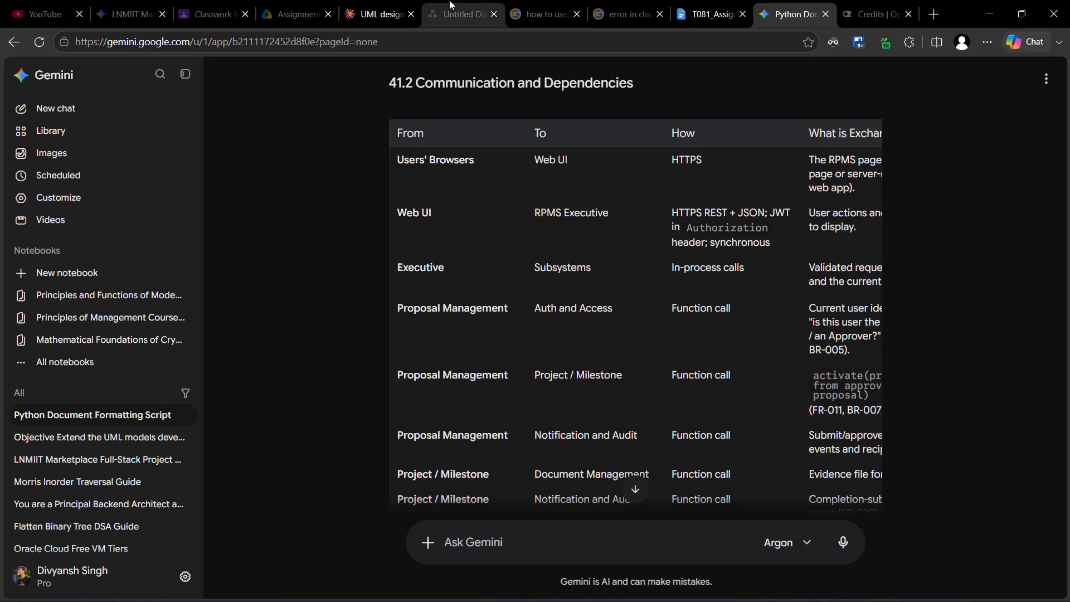
Bring up the draw.io Untitled Diagram and move its tab to the end of the browser's open tabs.
drag(437, 0, 558, 0)
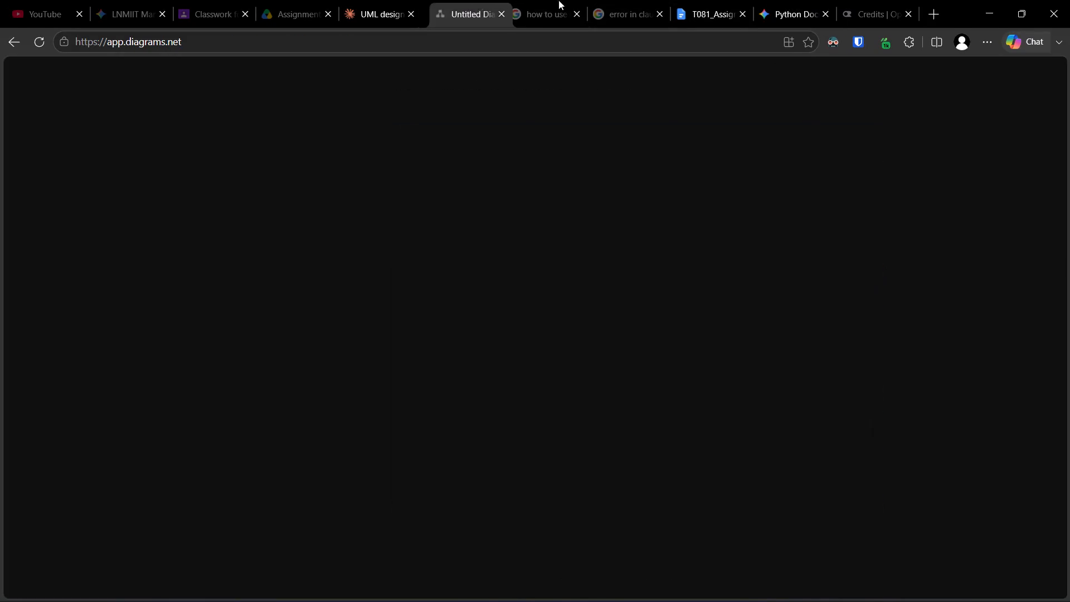
drag(558, 0, 883, 0)
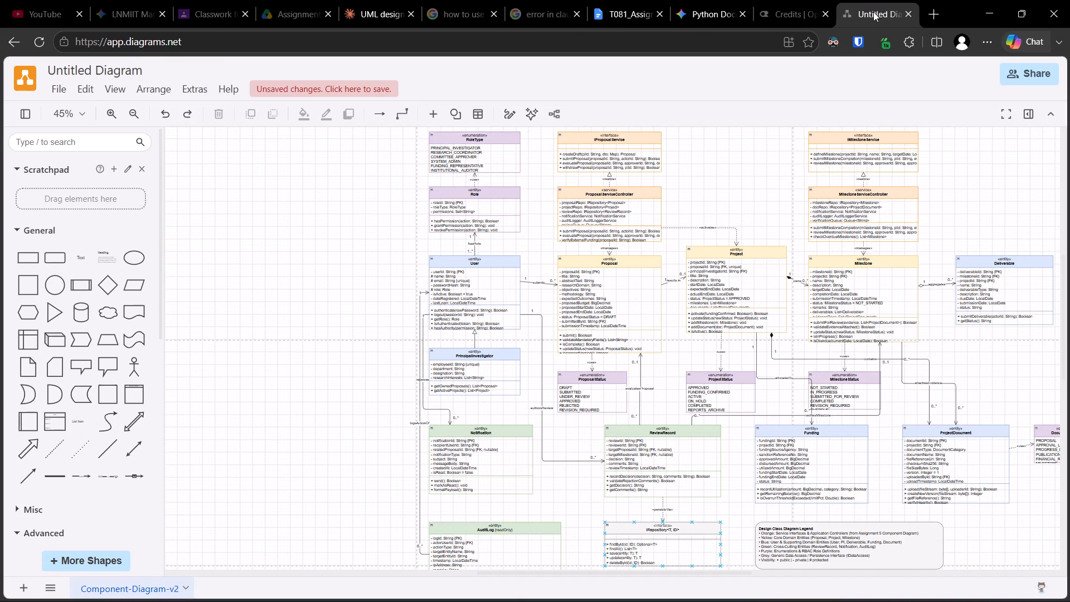
Delete the entire UML design class diagram from the Component-Diagram-v2 page.
scroll(544, 304, left, 3)
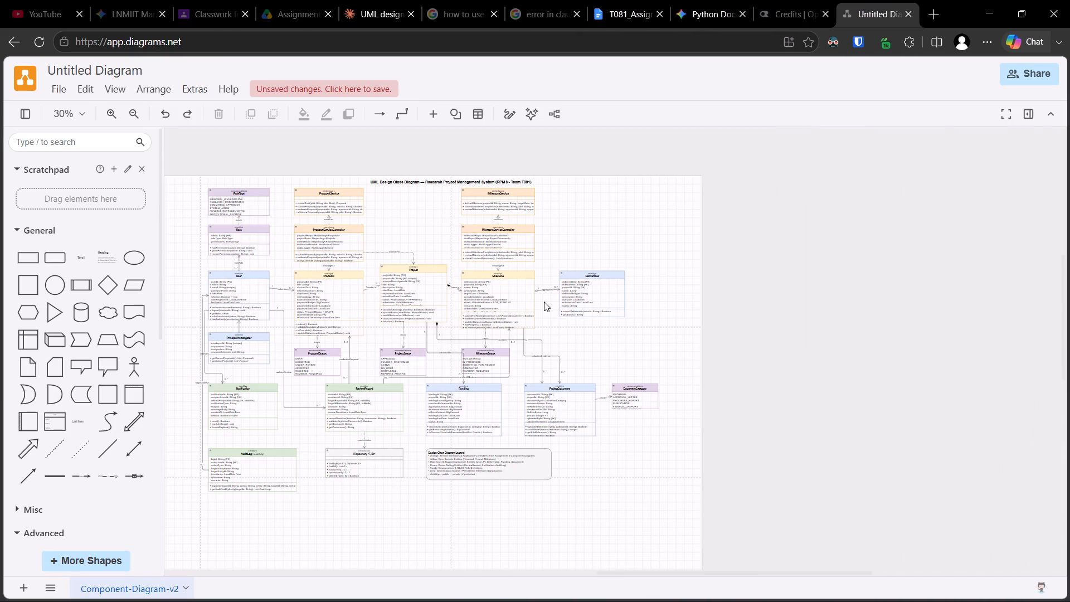
scroll(504, 299, right, 1)
click(227, 288)
key(ctrl+a)
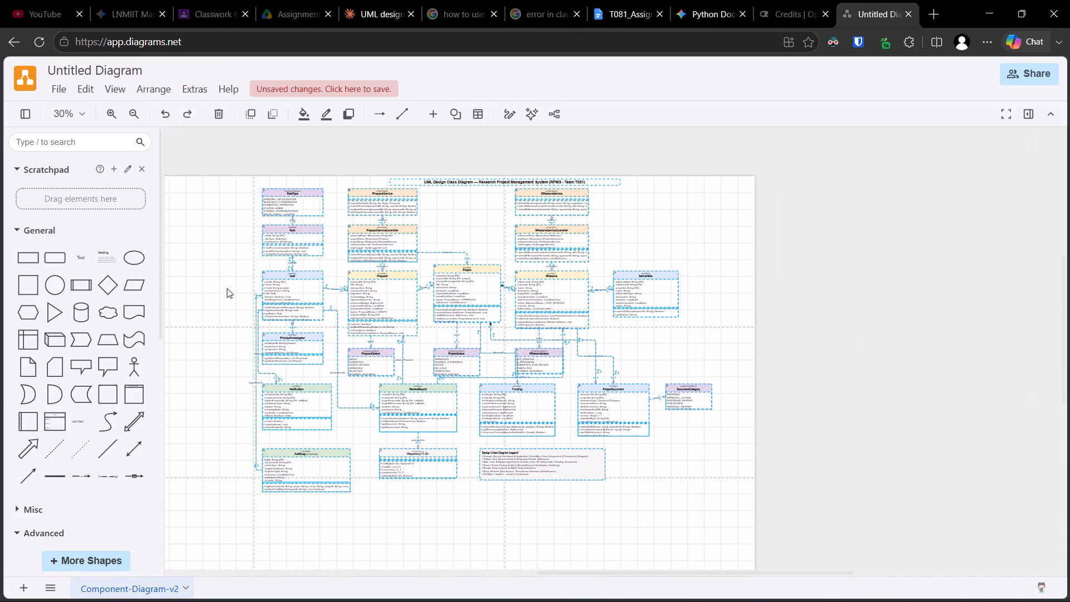
key(Delete)
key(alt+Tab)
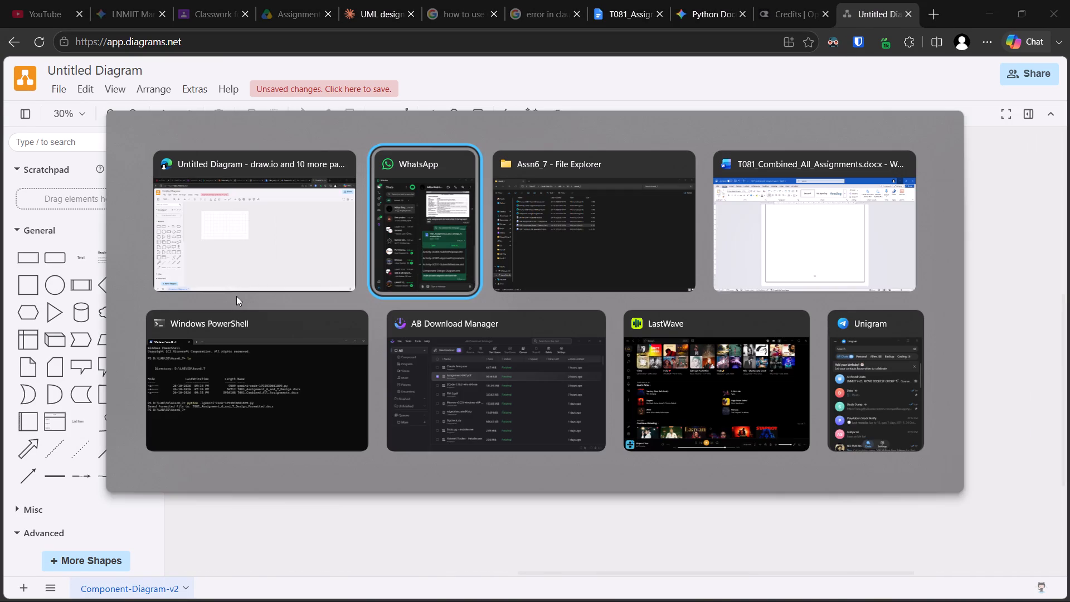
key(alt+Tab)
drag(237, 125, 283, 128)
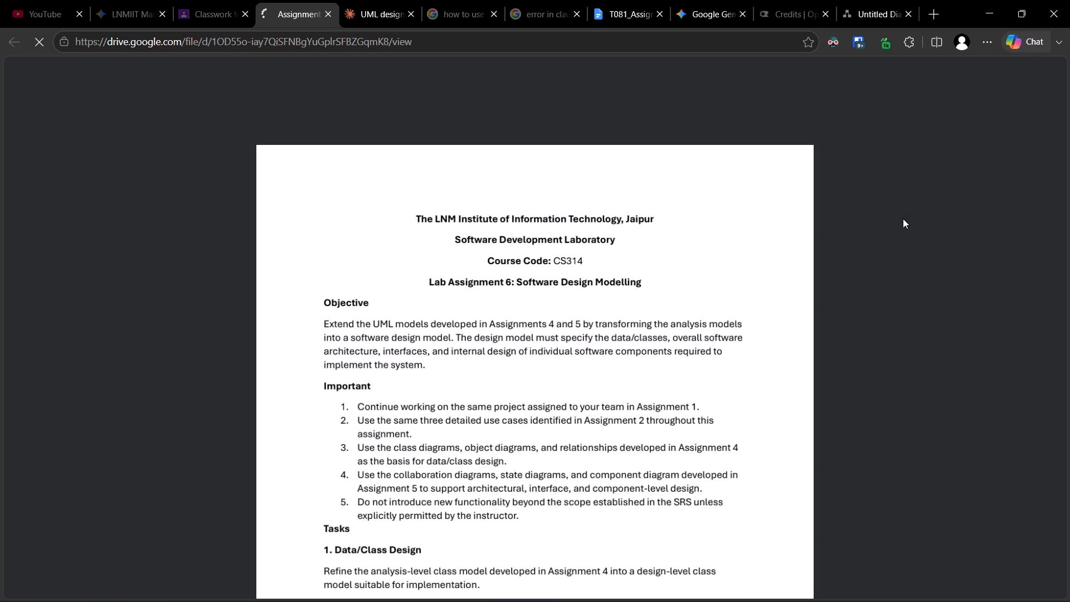
Skim the Assignment-6&7 PDF brief from the objective through the GitHub submission section and return to its beginning.
scroll(997, 200, down, 6)
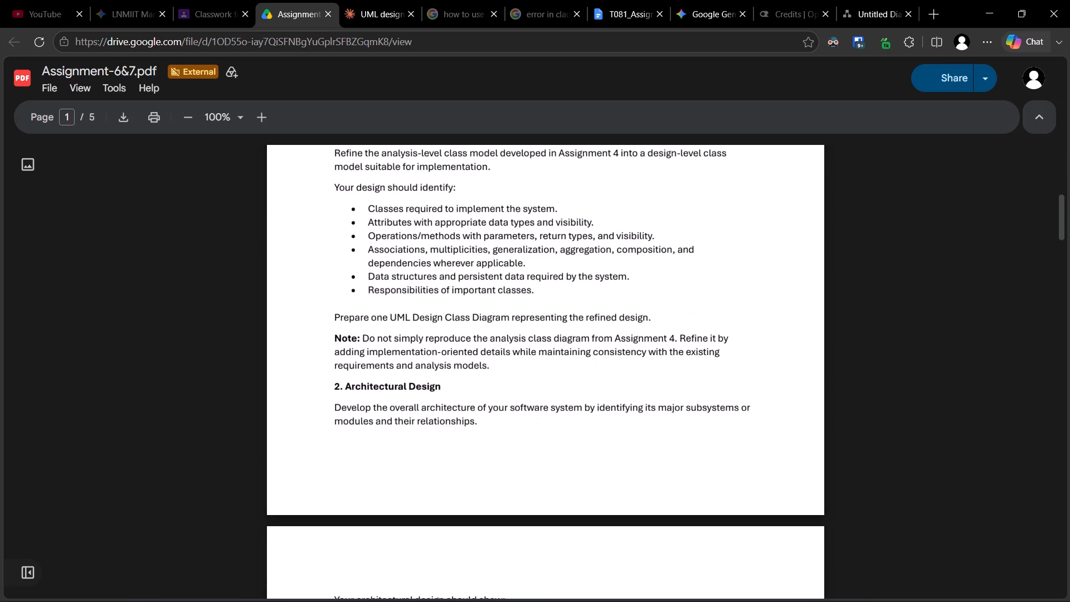
scroll(803, 343, down, 13)
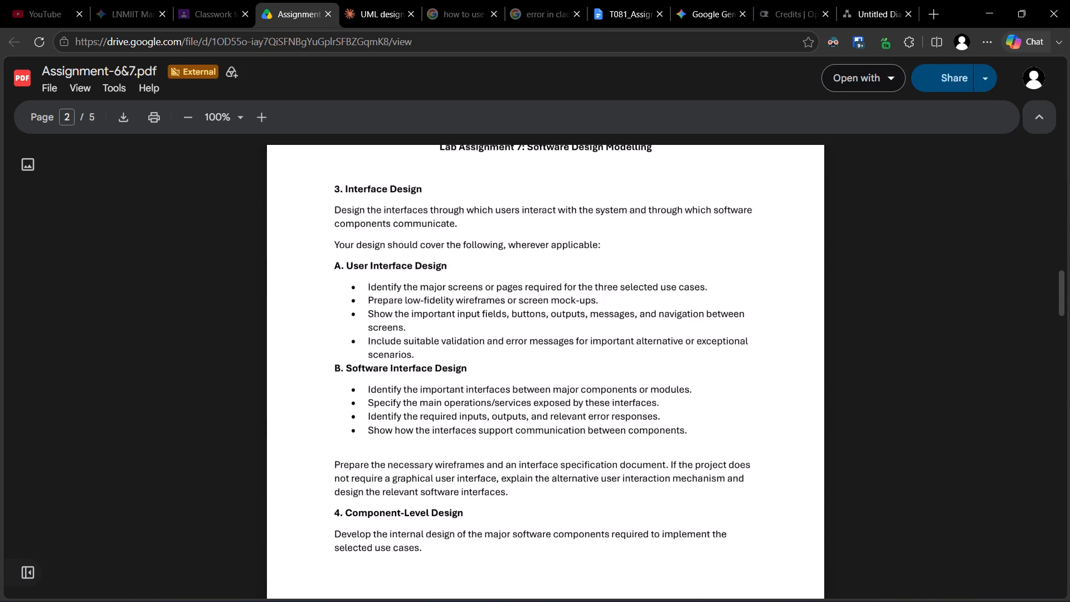
scroll(801, 346, down, 10)
scroll(800, 346, up, 1)
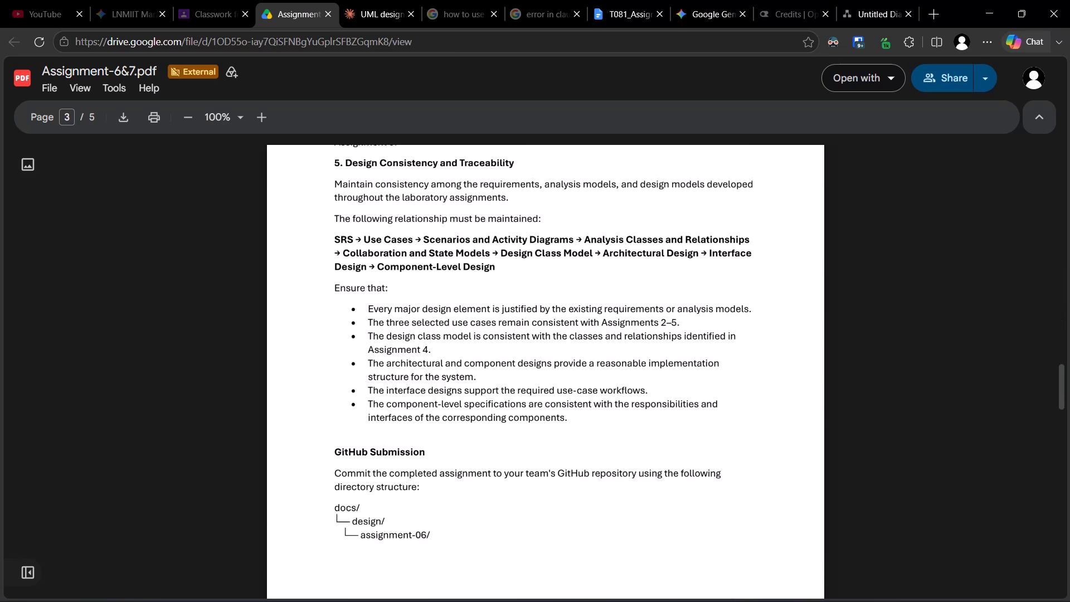
scroll(800, 346, up, 2)
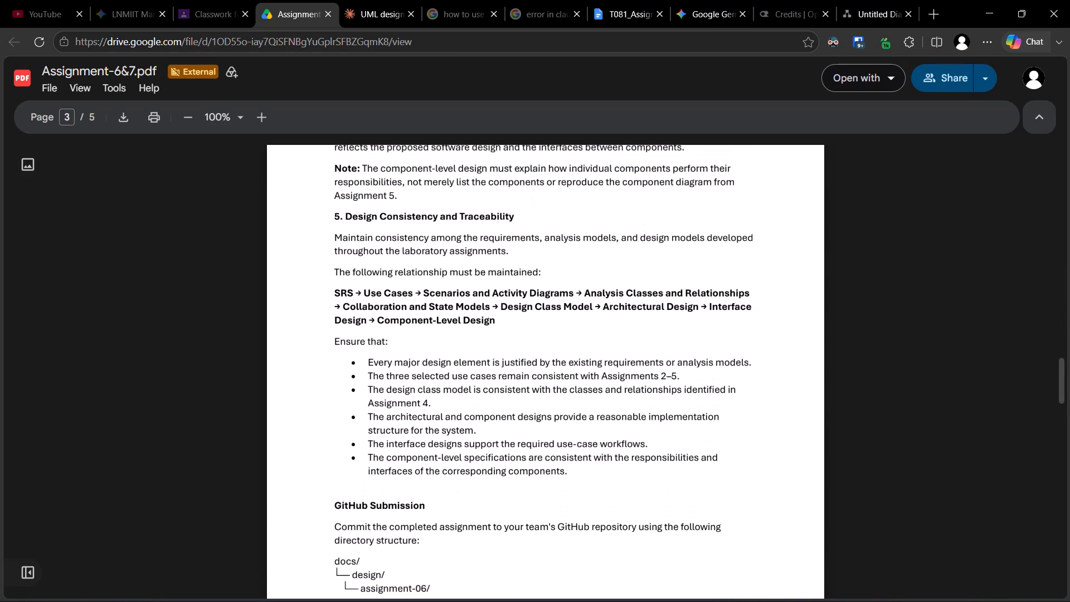
scroll(800, 346, up, 8)
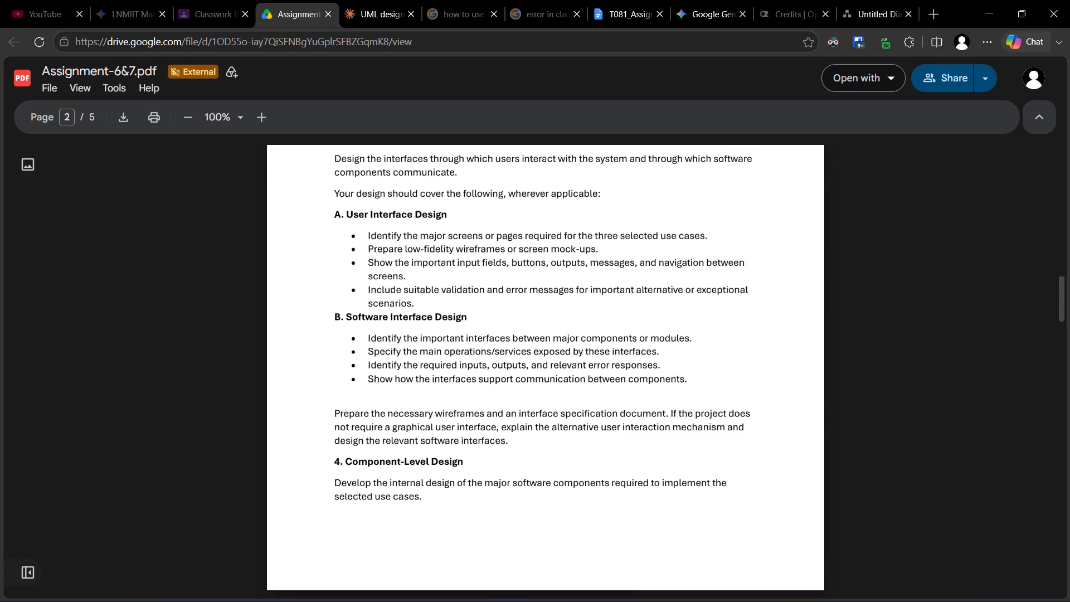
scroll(800, 346, up, 9)
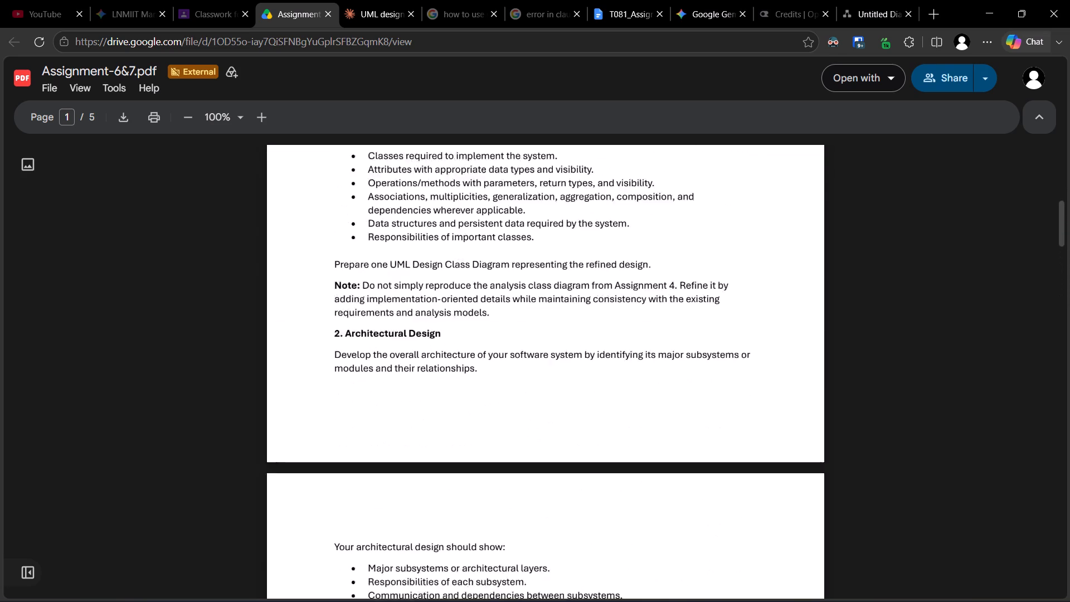
scroll(800, 346, up, 7)
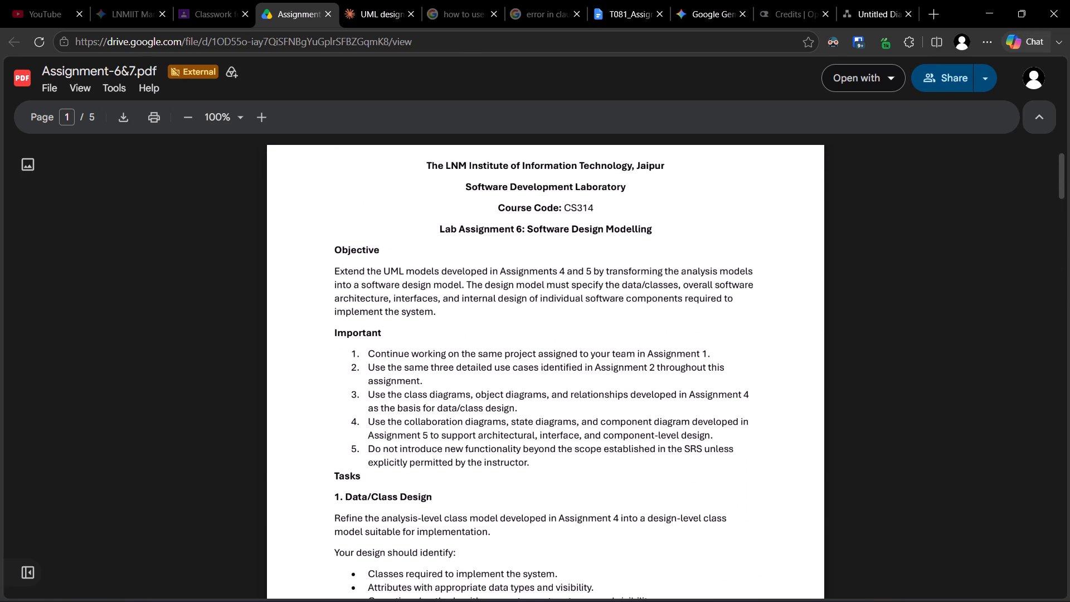
Read the brief's requirements for data/class, architectural, interface and component-level design in the Assignment-6&7 PDF.
scroll(800, 346, down, 5)
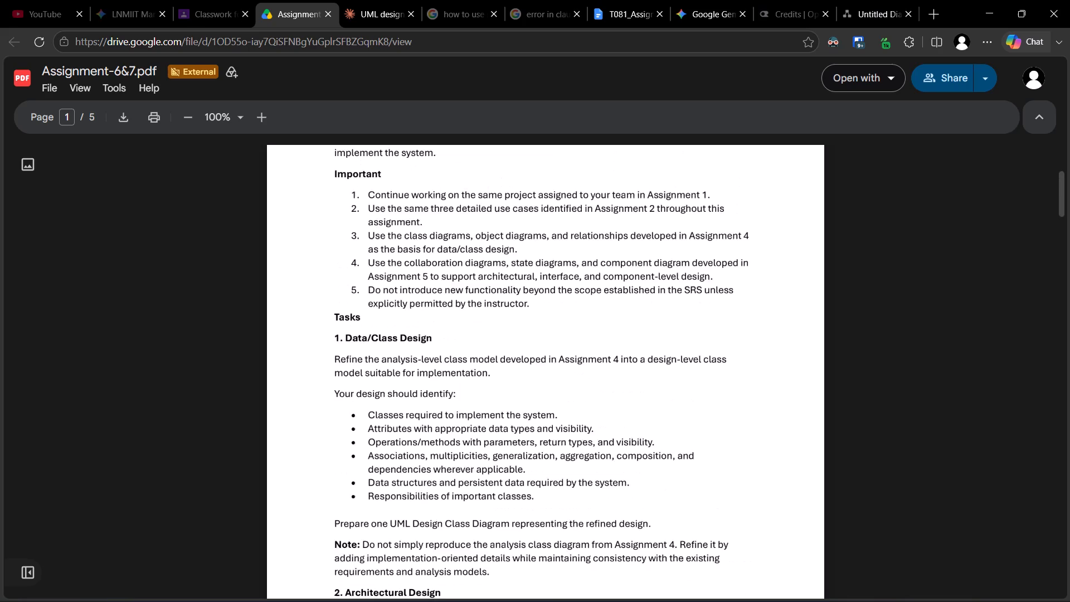
scroll(800, 346, down, 1)
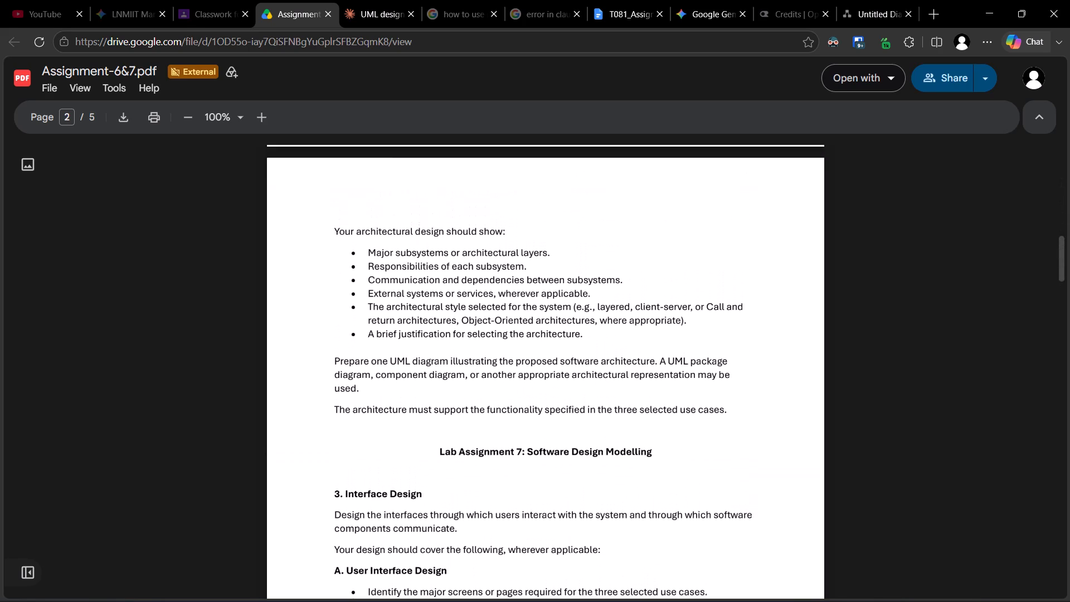
scroll(800, 346, down, 1)
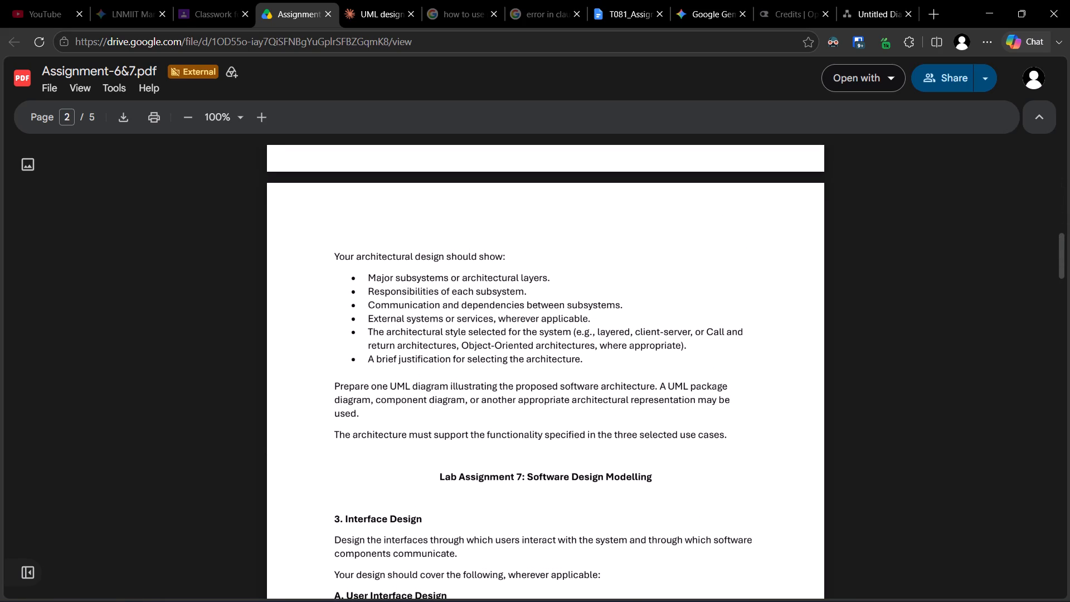
scroll(800, 346, down, 2)
scroll(800, 346, up, 1)
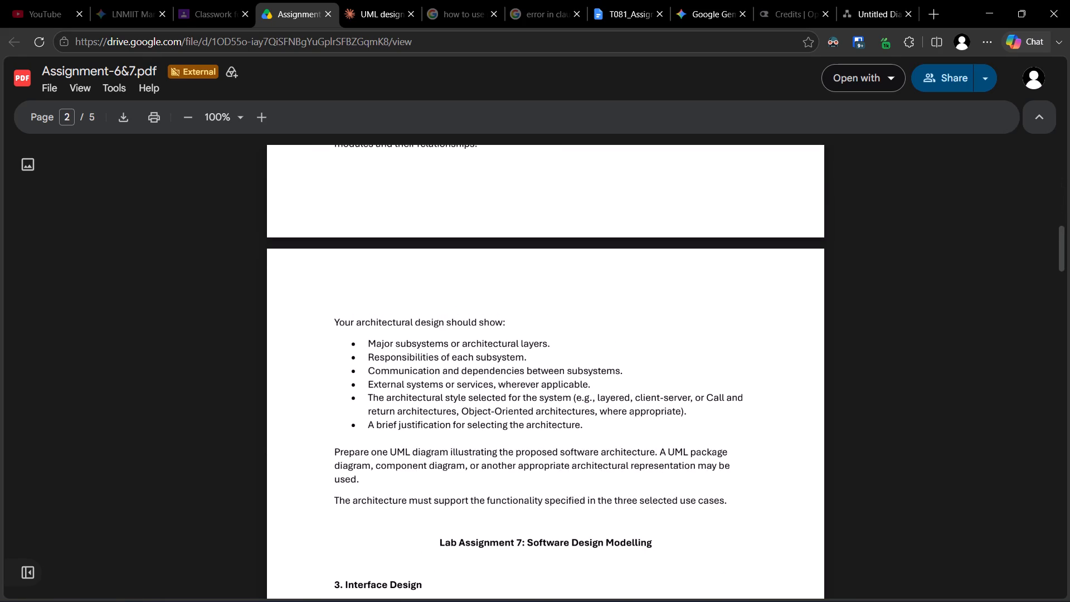
scroll(800, 346, up, 1)
scroll(800, 346, down, 4)
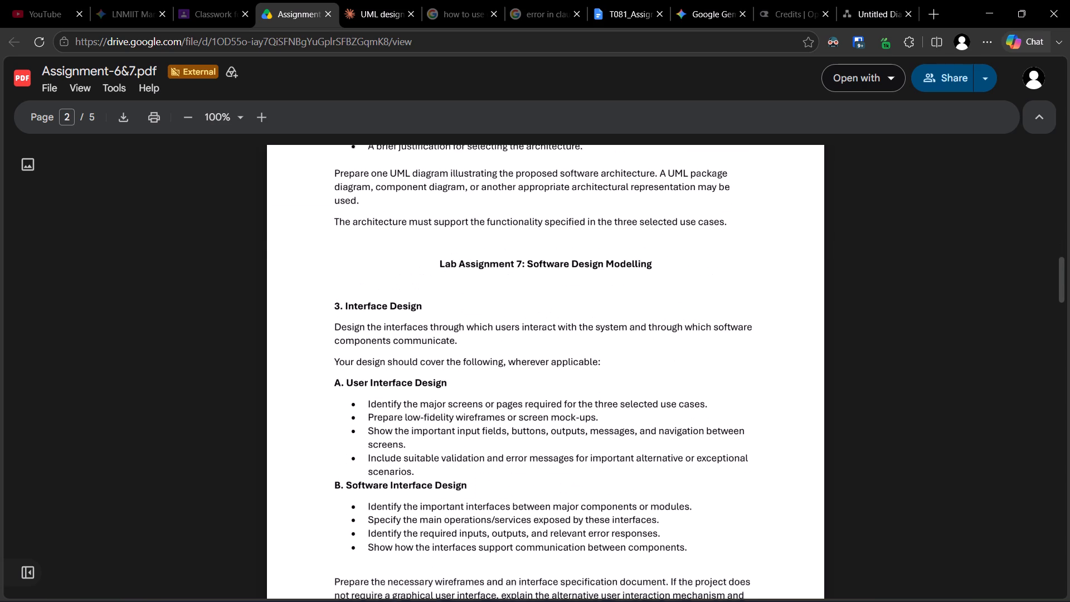
scroll(800, 346, down, 3)
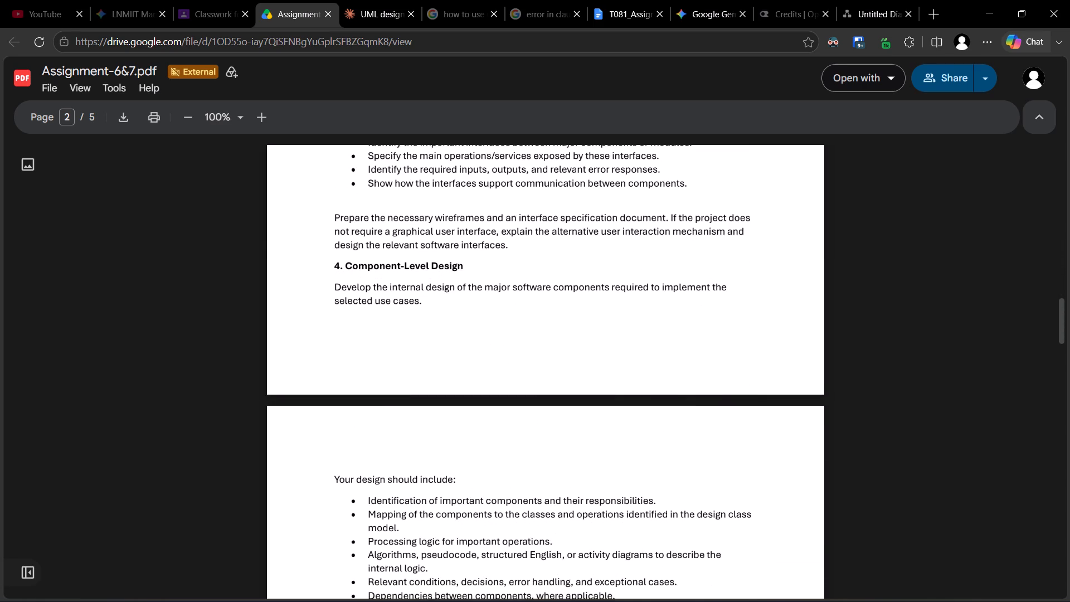
scroll(800, 346, down, 1)
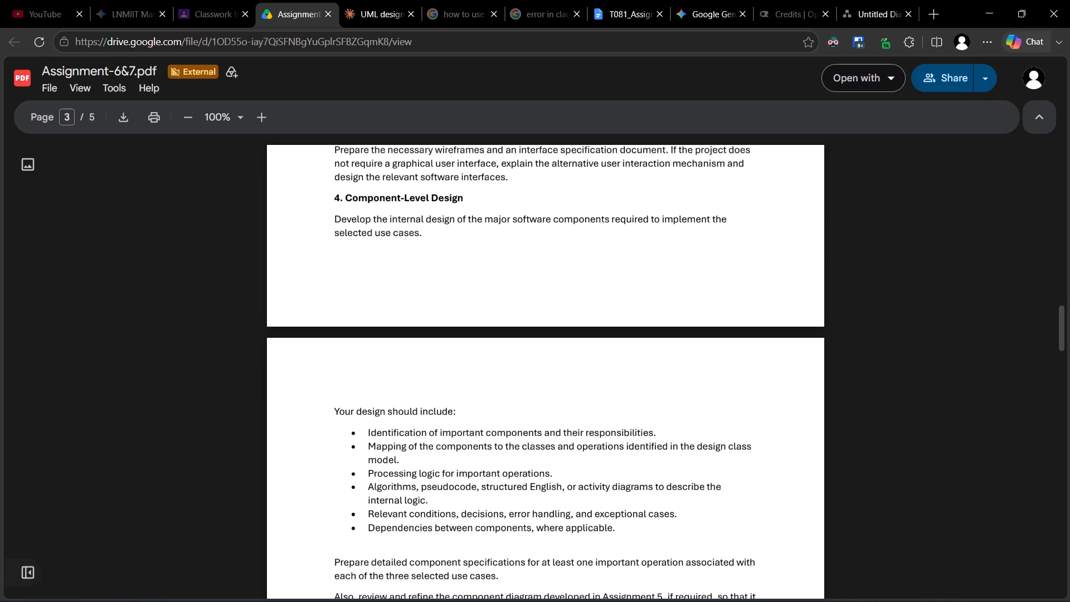
scroll(800, 346, down, 1)
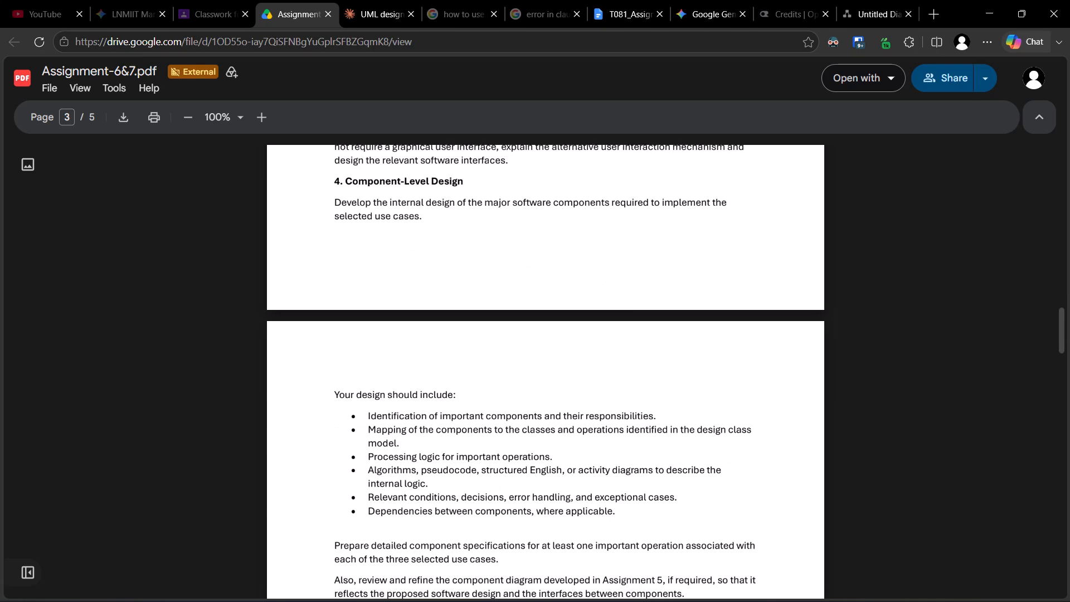
Review the brief's component specification, design traceability, GitHub directory structure and evaluation sections.
scroll(800, 346, down, 4)
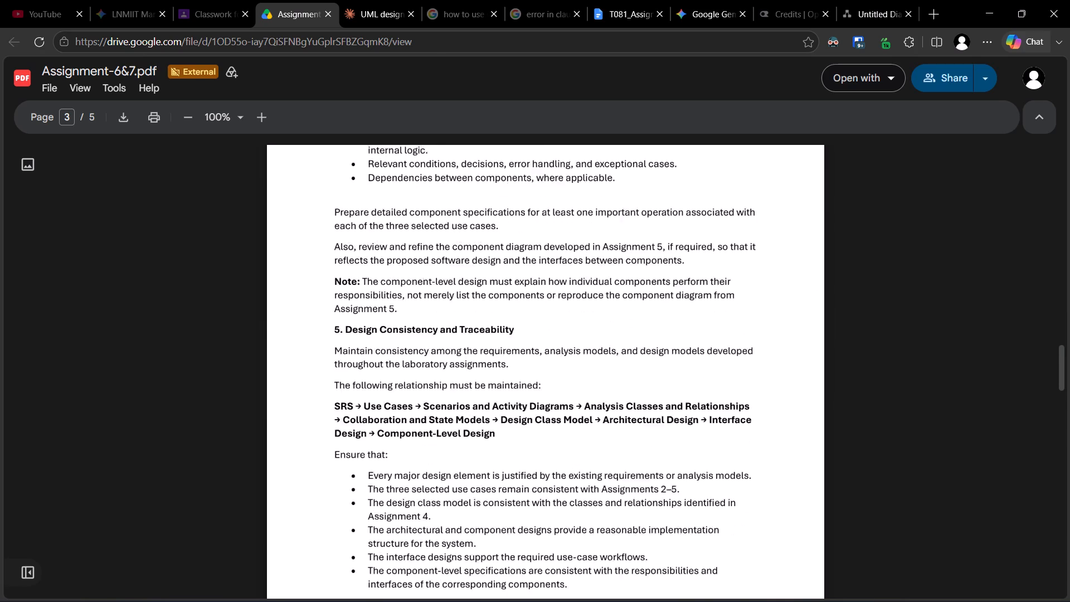
scroll(800, 346, down, 3)
scroll(800, 346, left, 1)
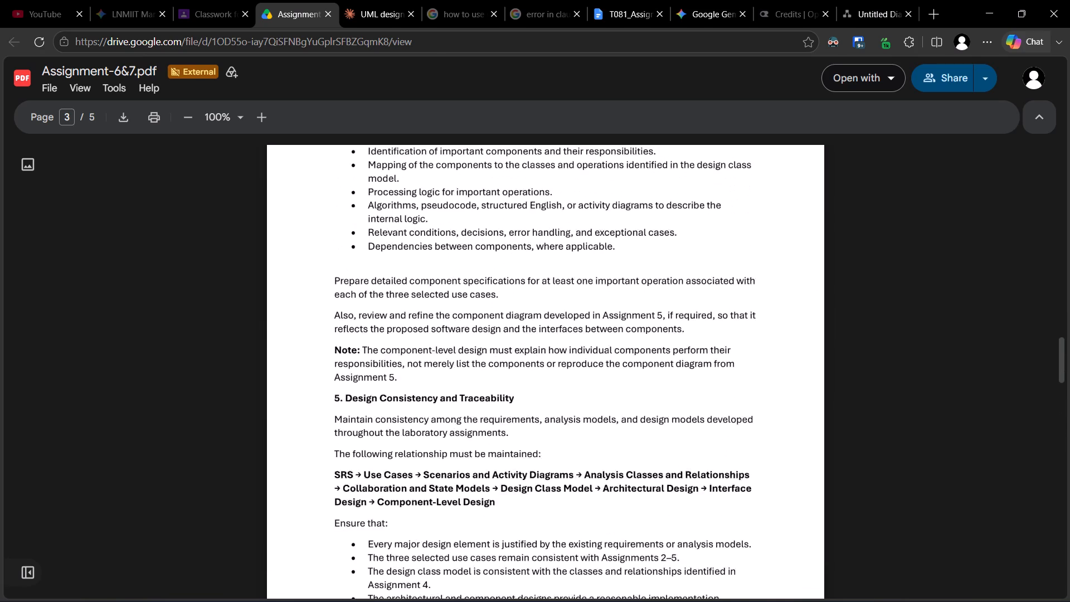
scroll(800, 346, left, 1)
scroll(800, 346, down, 1)
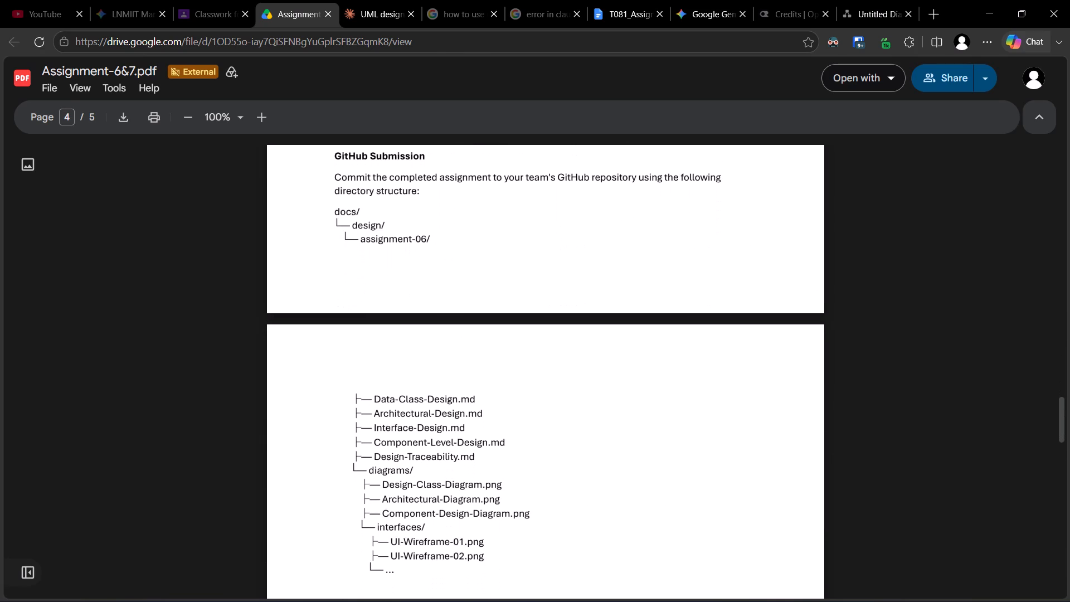
scroll(800, 346, down, 2)
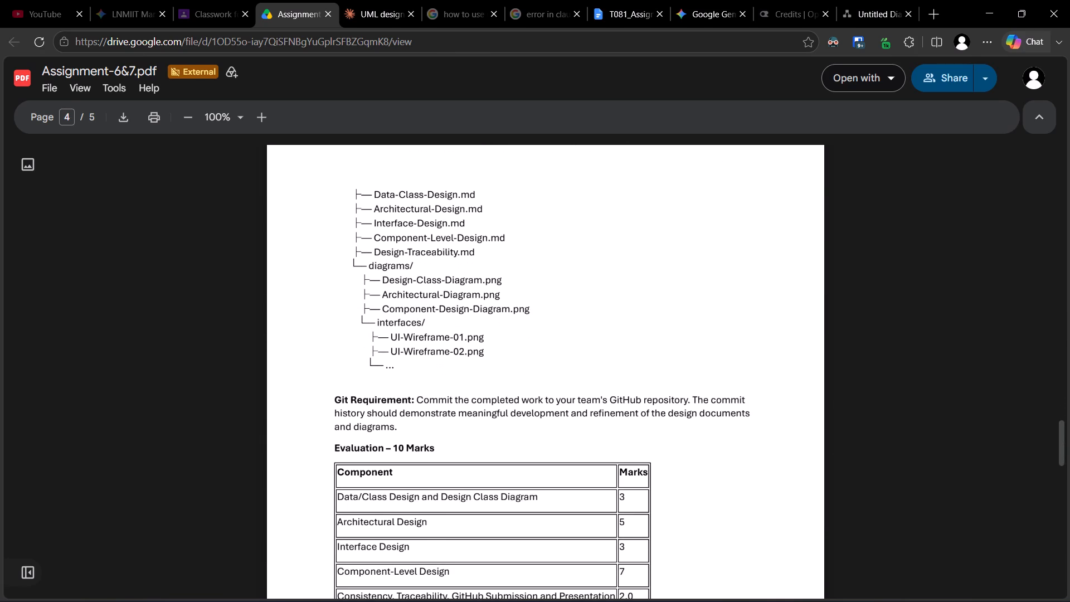
scroll(800, 346, down, 1)
Go back through the Assignment-6&7.pdf brief to recheck the submission files and the class, architectural and interface design requirements.
scroll(800, 346, up, 2)
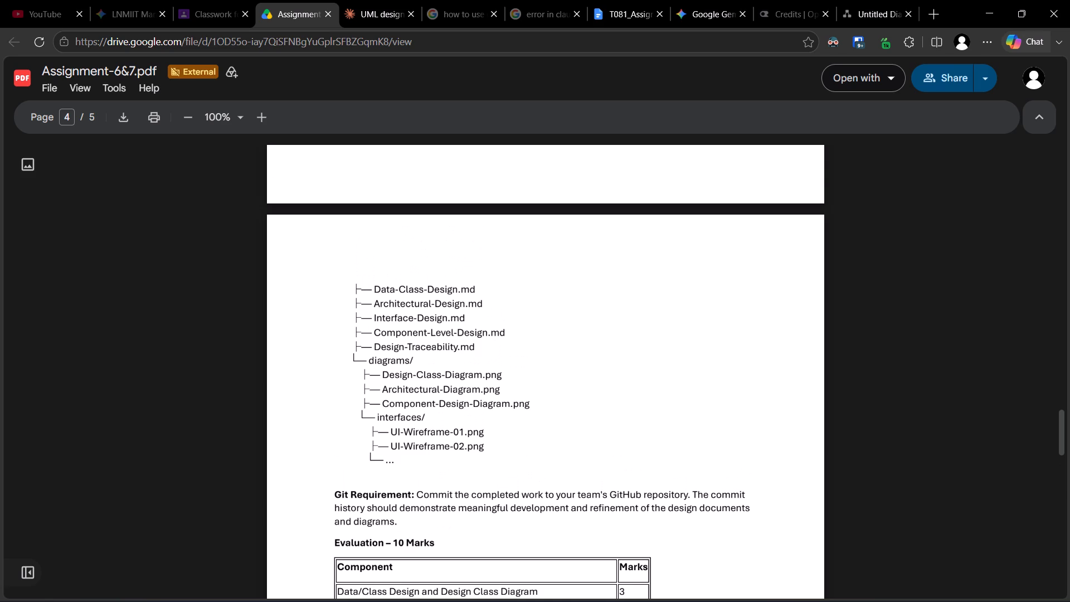
scroll(800, 346, up, 8)
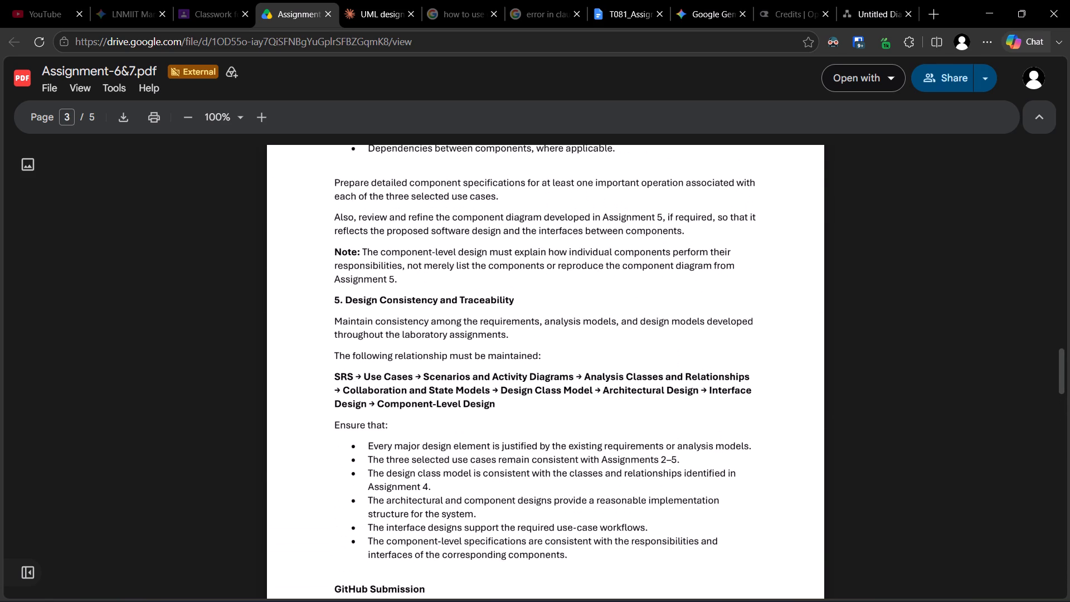
scroll(800, 346, up, 7)
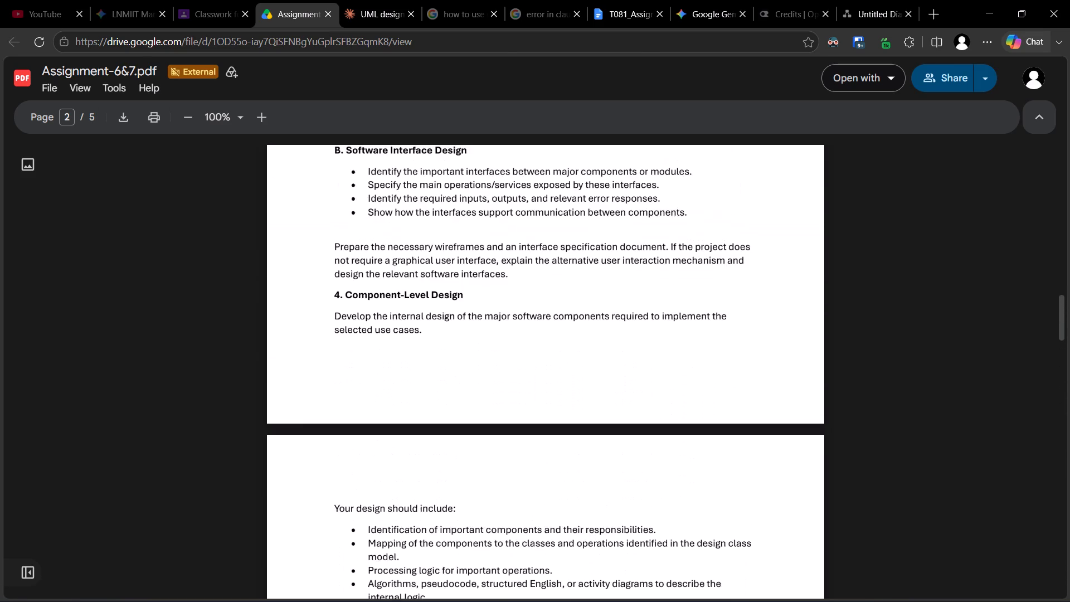
scroll(800, 346, up, 9)
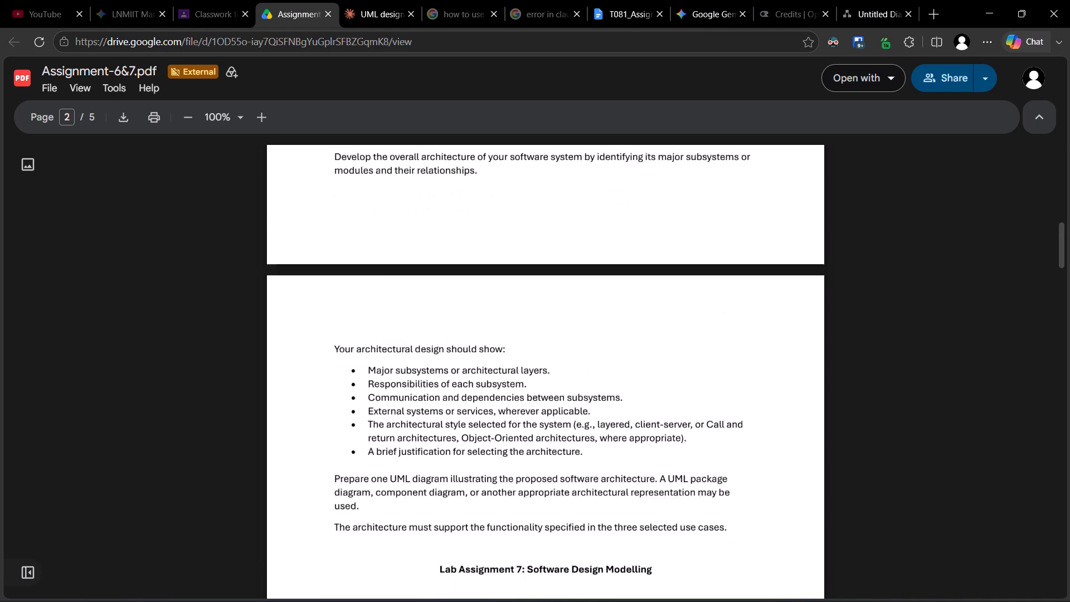
scroll(800, 346, up, 7)
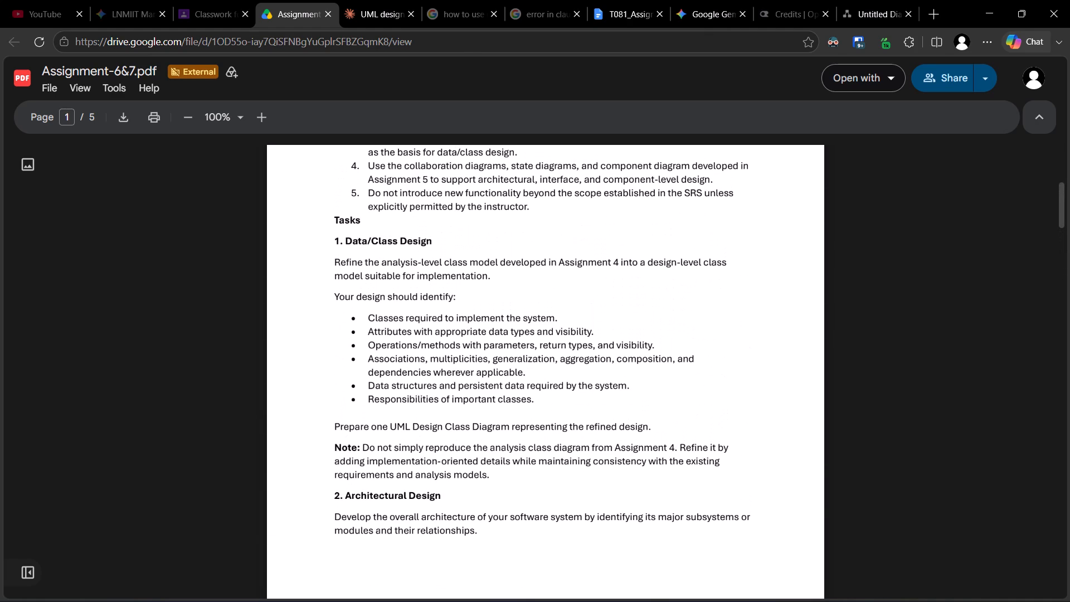
scroll(800, 346, down, 4)
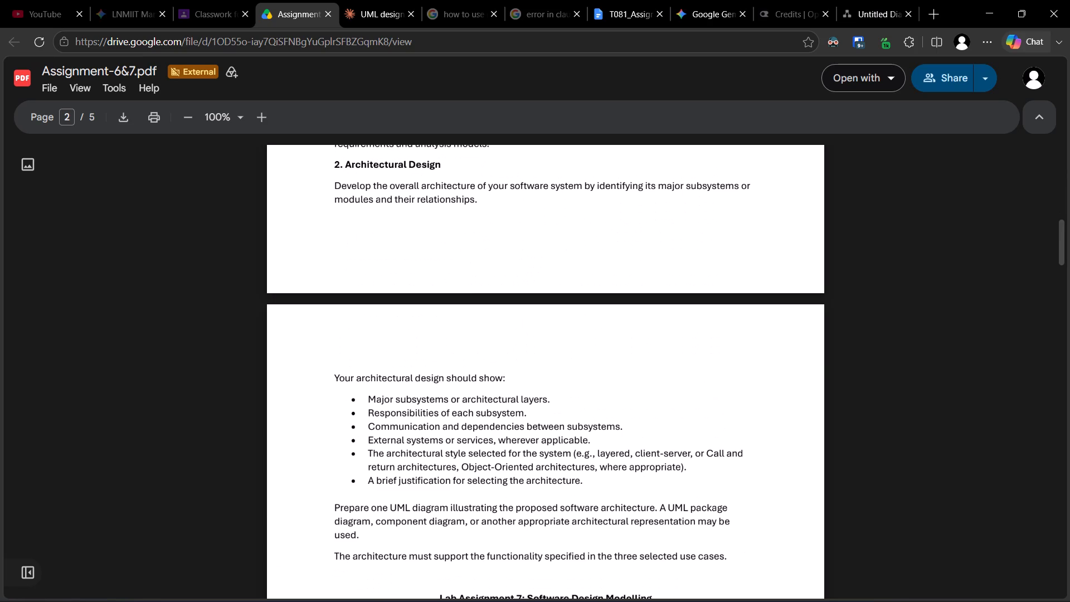
scroll(800, 346, down, 5)
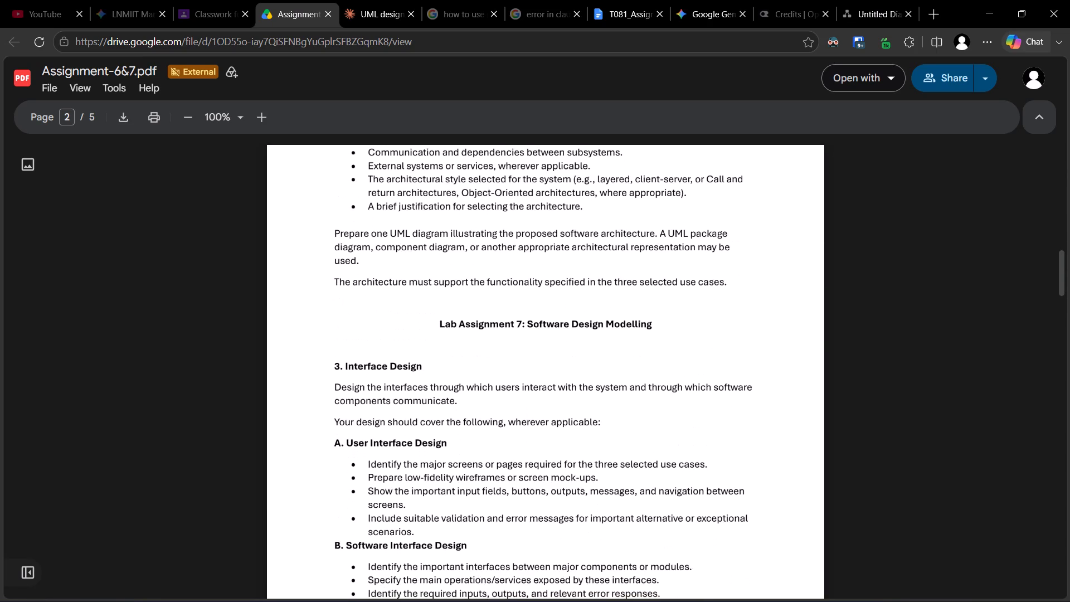
scroll(800, 346, down, 3)
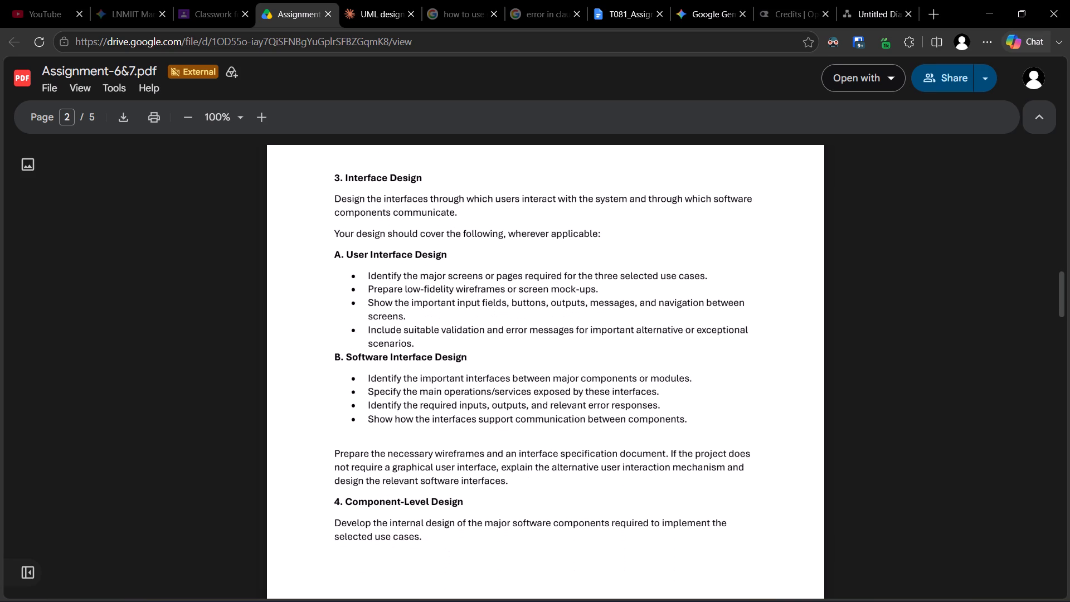
scroll(800, 346, down, 4)
scroll(800, 346, up, 7)
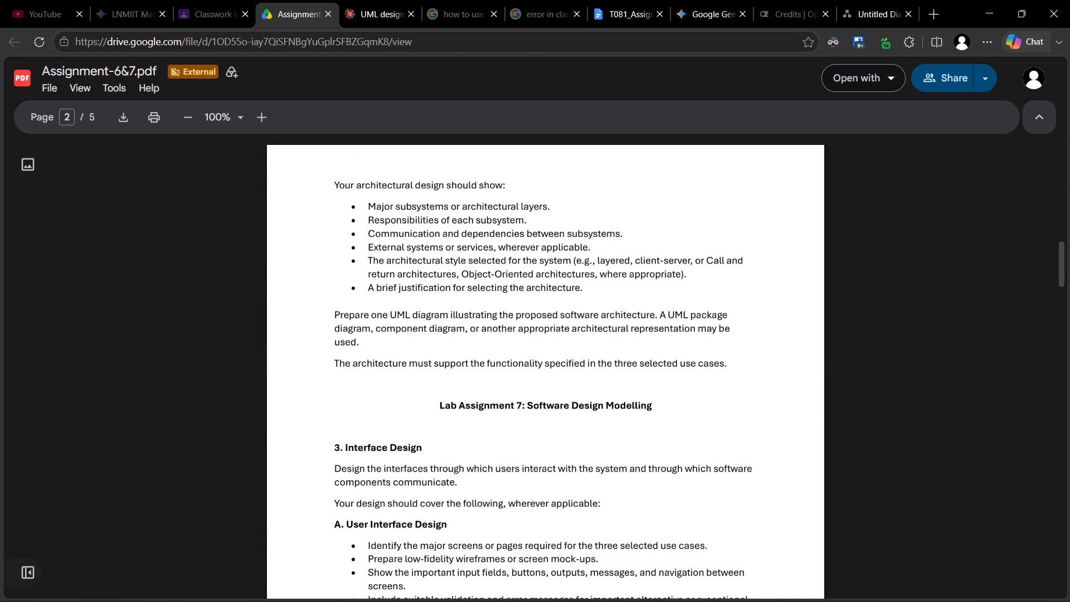
scroll(800, 346, down, 8)
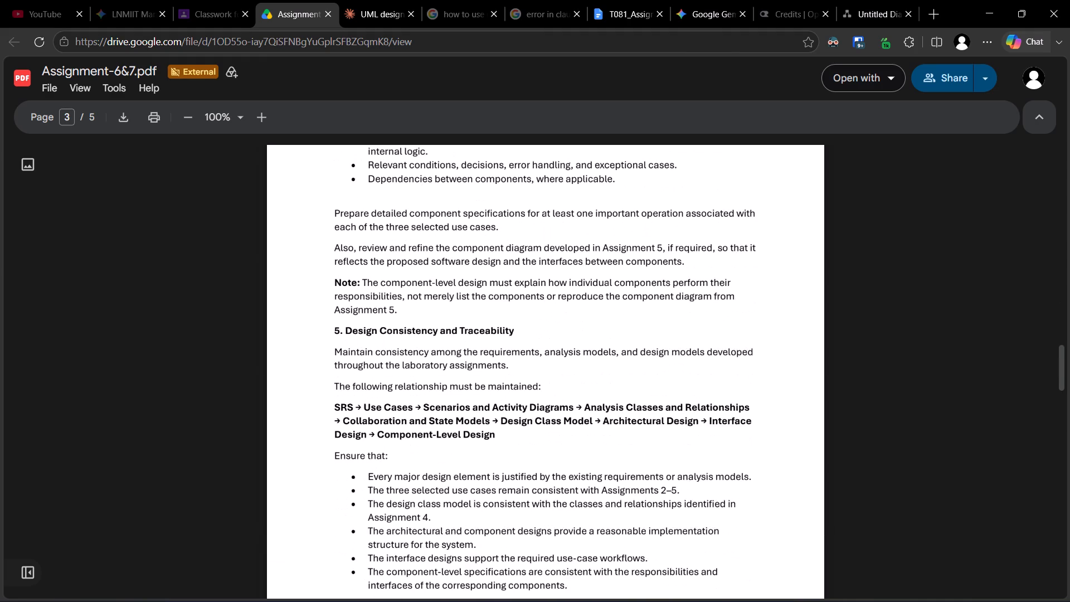
scroll(800, 346, down, 4)
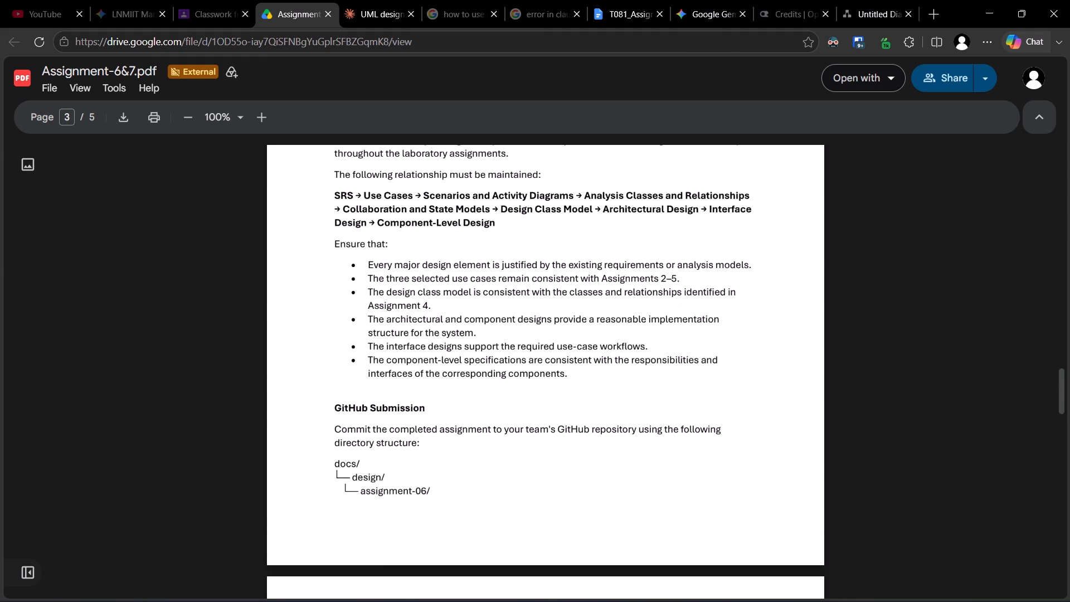
scroll(800, 346, down, 4)
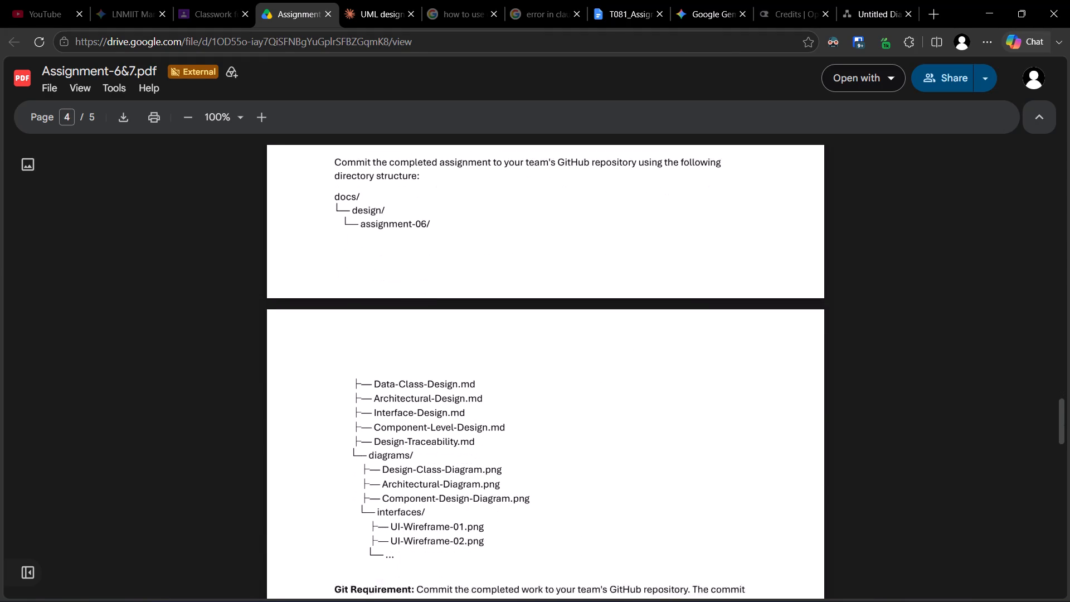
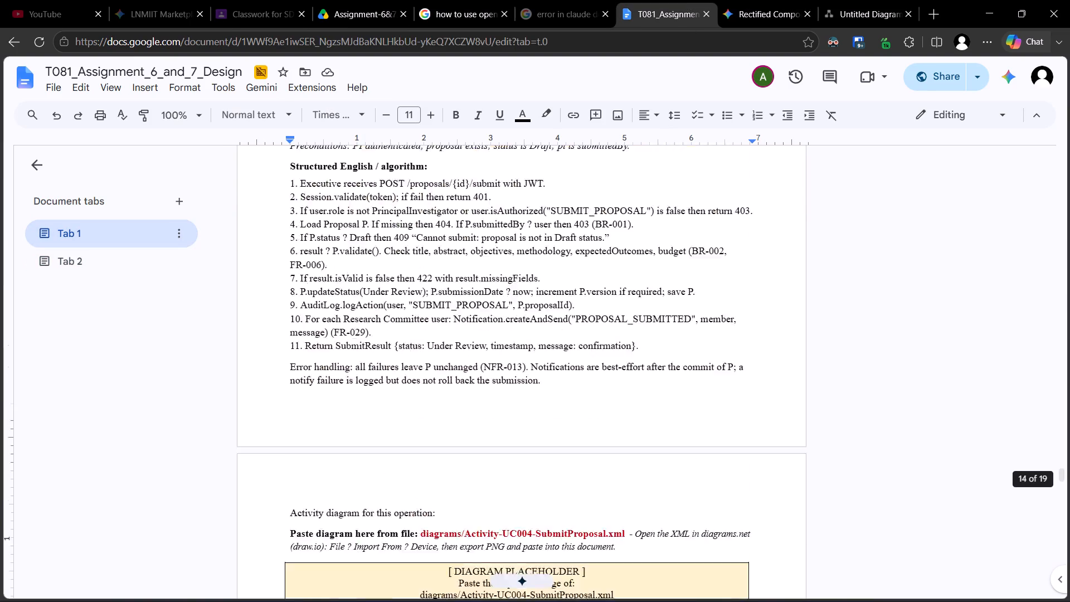
scroll(655, 404, up, 18)
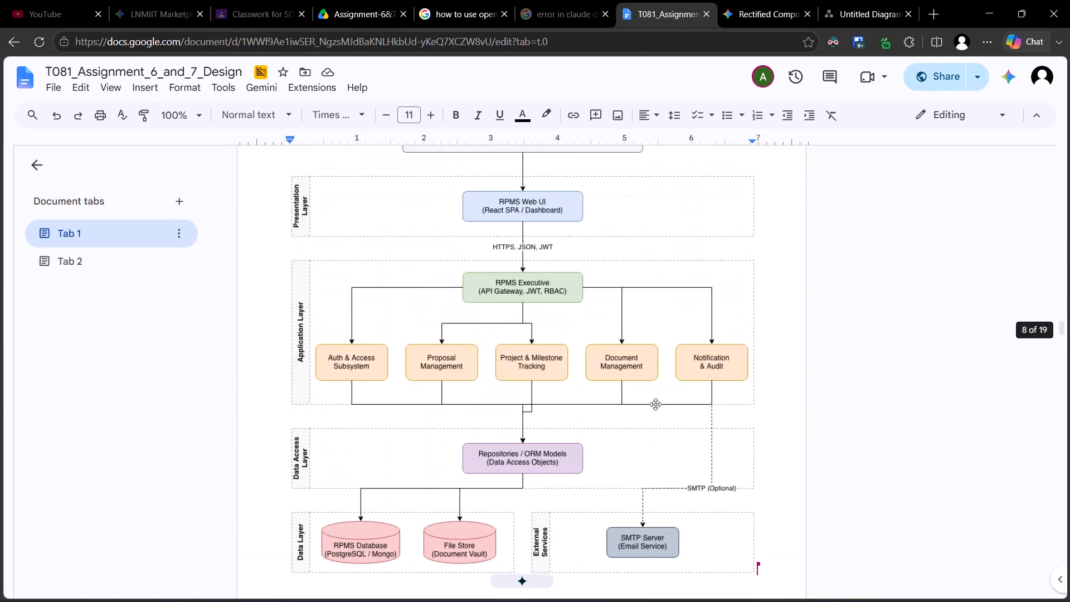
scroll(655, 404, up, 3)
scroll(655, 404, up, 20)
scroll(655, 404, up, 2)
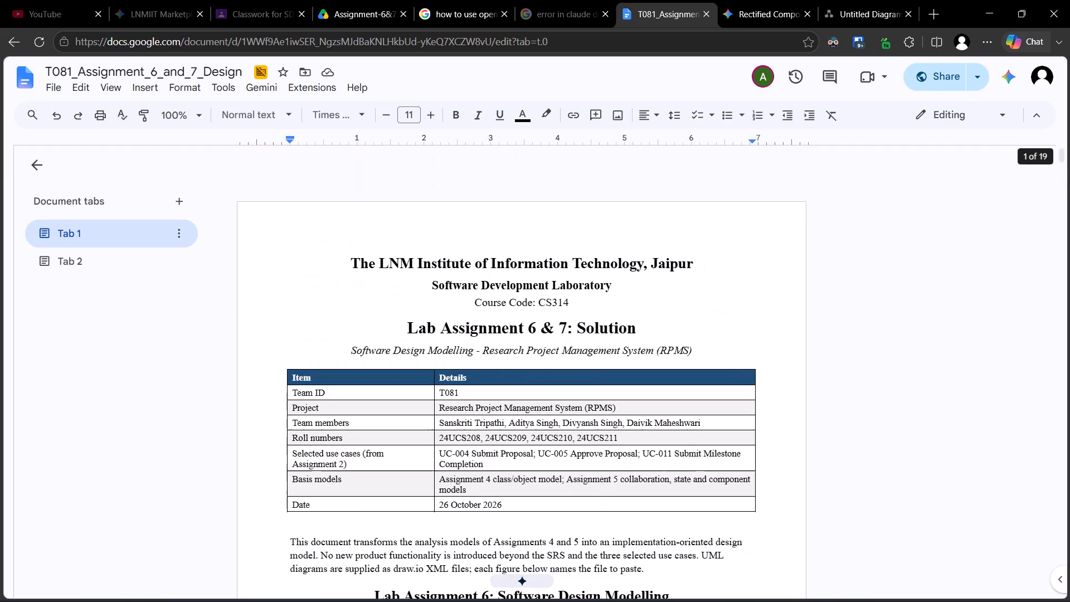
scroll(655, 404, down, 20)
scroll(655, 404, down, 18)
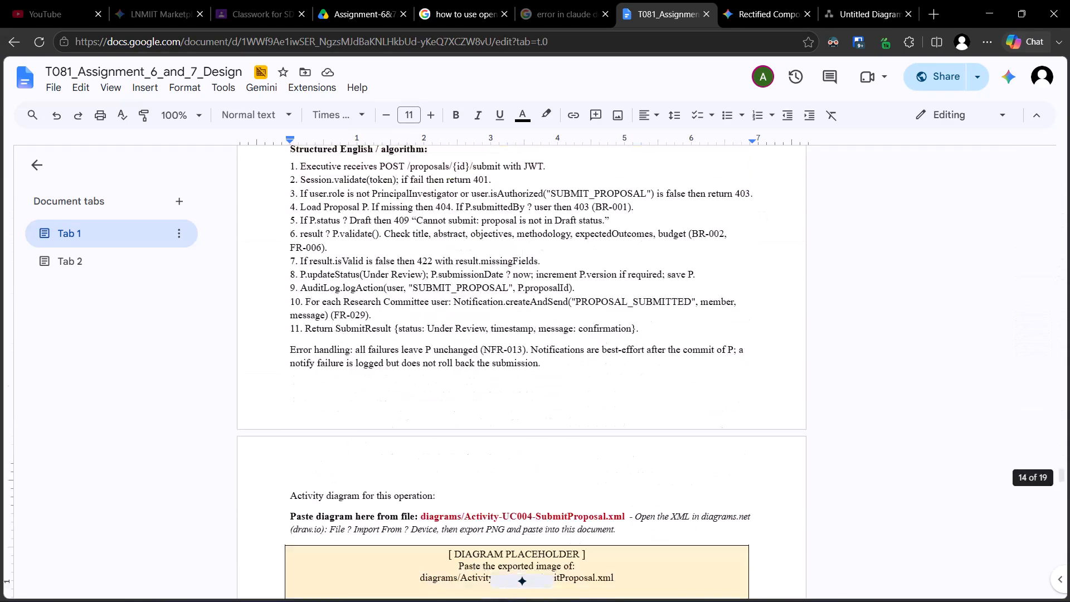
scroll(655, 404, down, 14)
scroll(655, 404, up, 17)
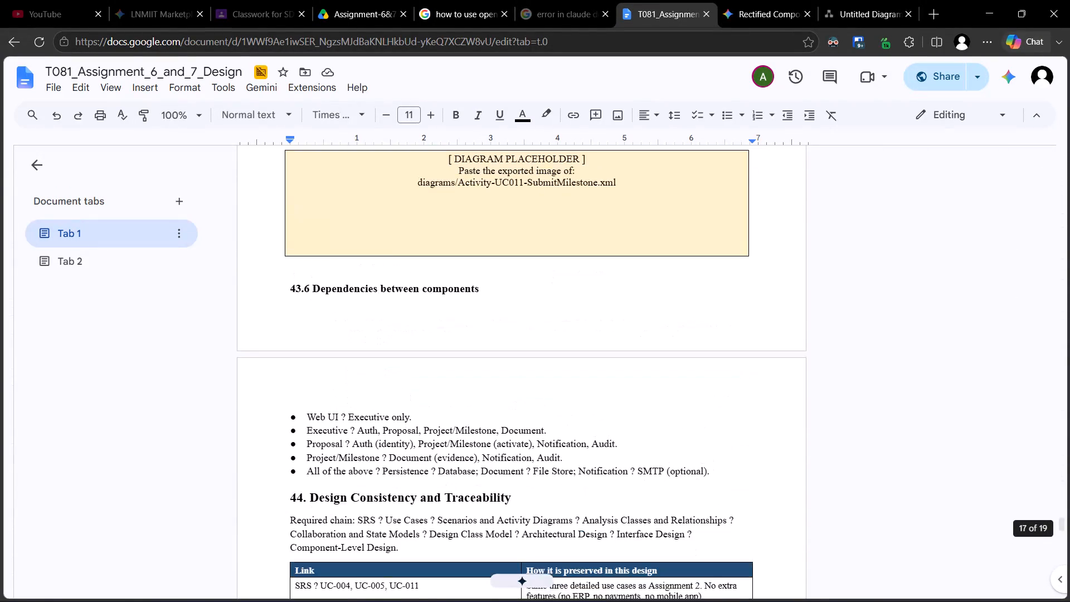
scroll(655, 404, up, 20)
scroll(655, 404, up, 6)
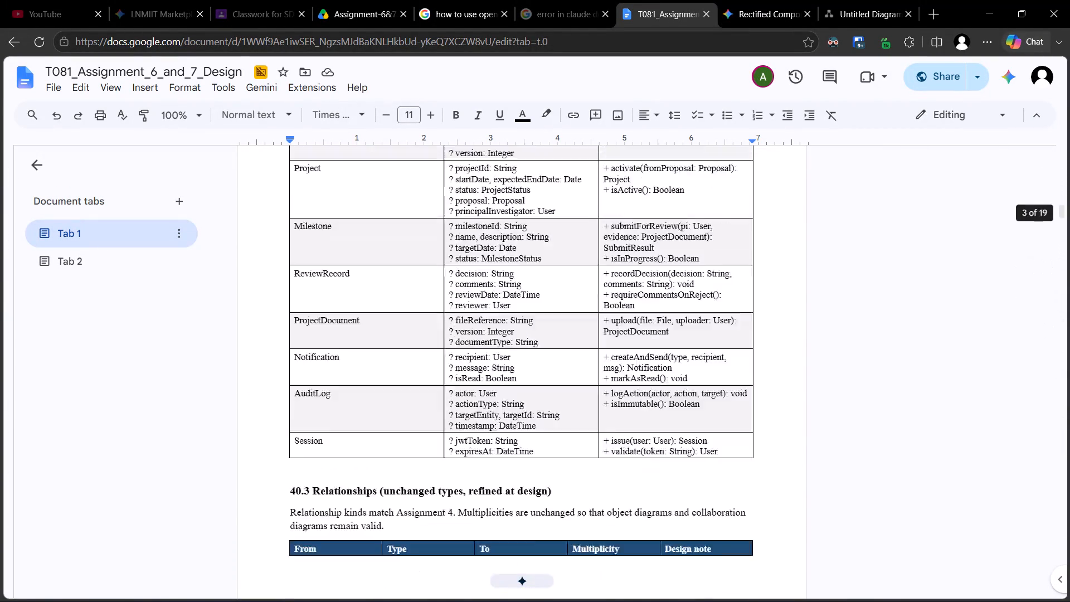
scroll(655, 404, up, 3)
scroll(655, 404, down, 20)
scroll(655, 404, down, 20)
scroll(655, 404, down, 2)
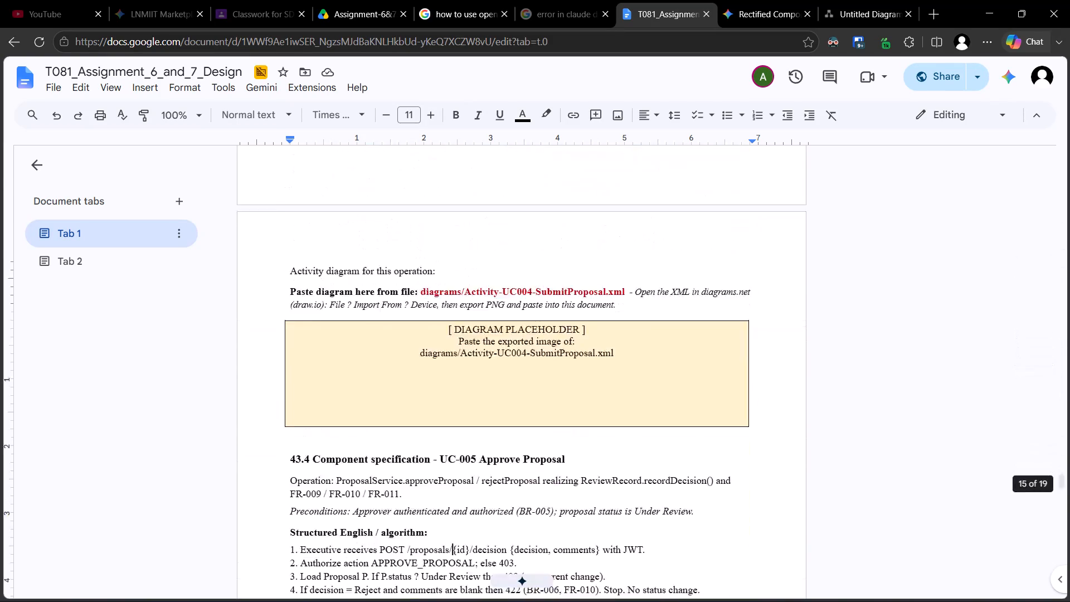
scroll(655, 404, down, 7)
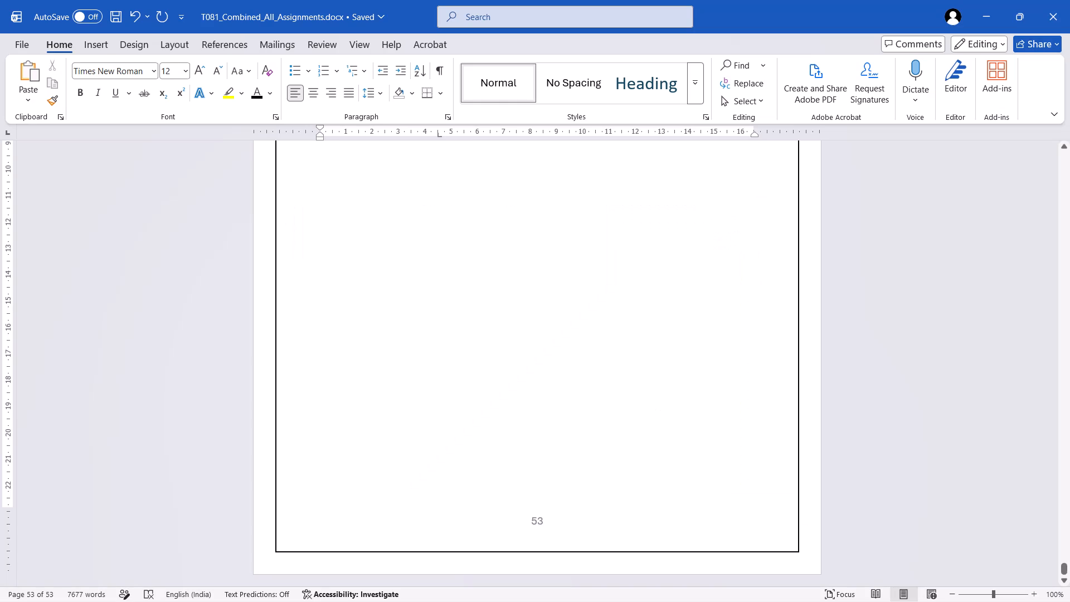
Switch to Word and look back through T081_Combined_All_Assignments.docx from its last page for comparison.
scroll(655, 404, up, 20)
scroll(655, 404, up, 17)
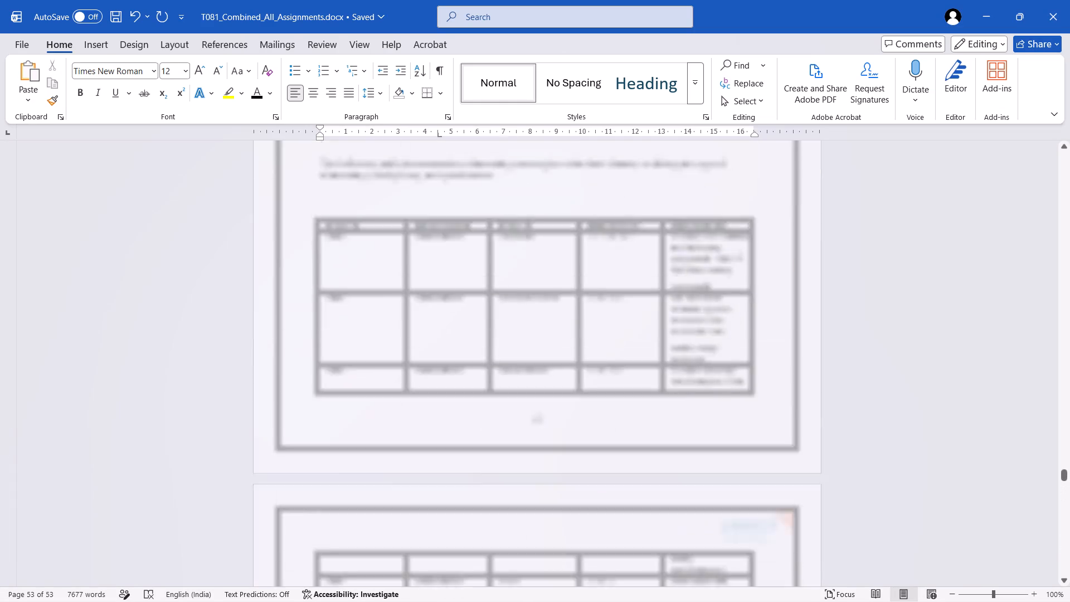
scroll(655, 412, up, 1)
scroll(655, 412, down, 20)
scroll(655, 412, down, 20)
scroll(655, 412, down, 16)
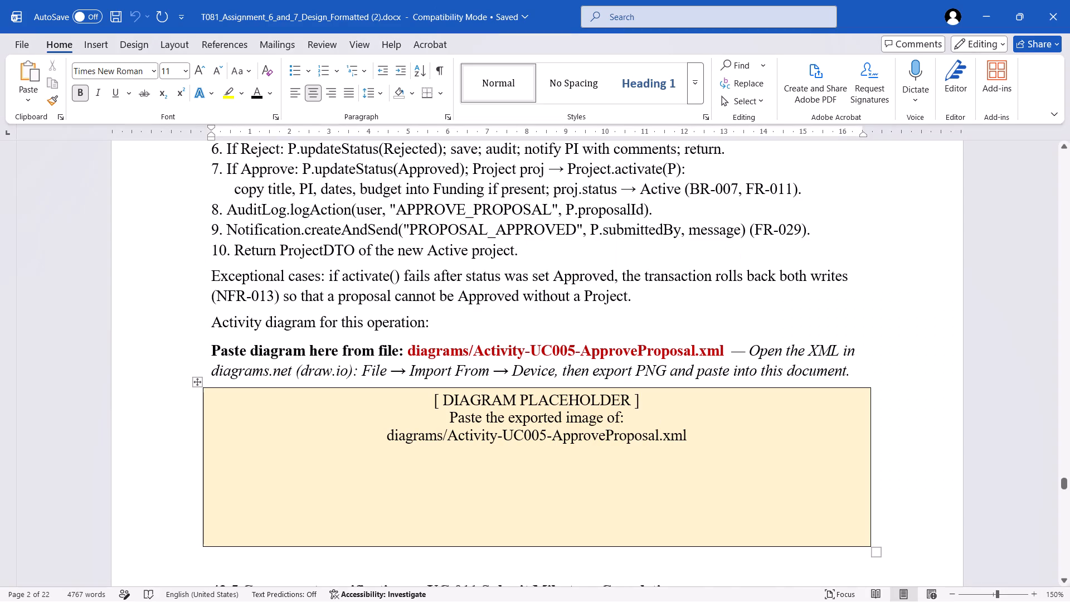
Review the formatted Assignment 6 and 7 design document in Word from the UC-005 activity diagram placeholder to the appendix and back to the cover page.
scroll(655, 412, down, 7)
scroll(655, 412, down, 17)
scroll(655, 412, down, 8)
ctrl+scroll(655, 412, down, 3)
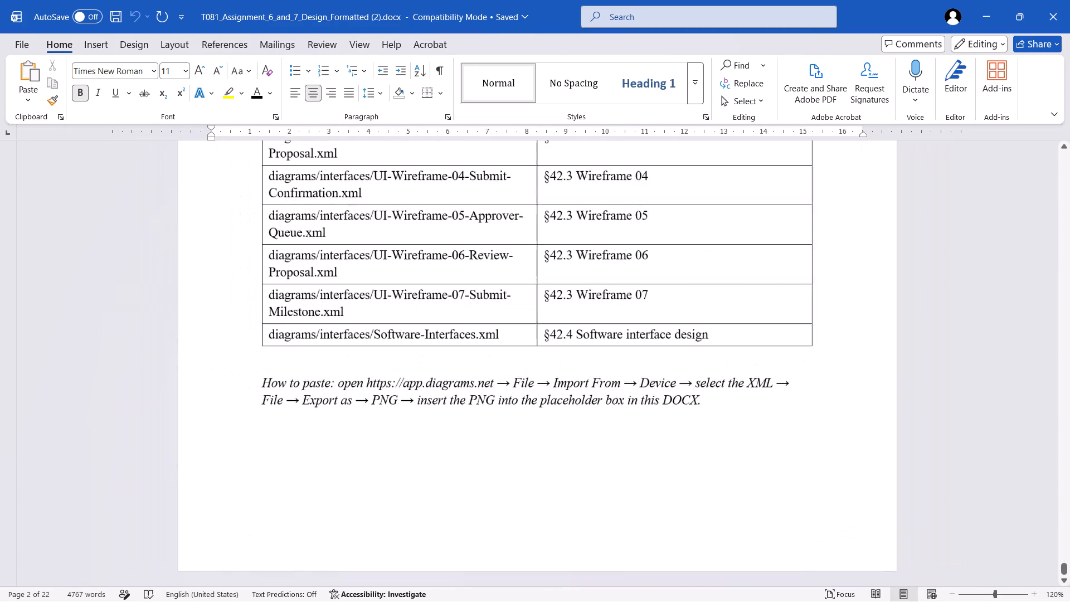
scroll(655, 412, up, 20)
scroll(655, 412, up, 2)
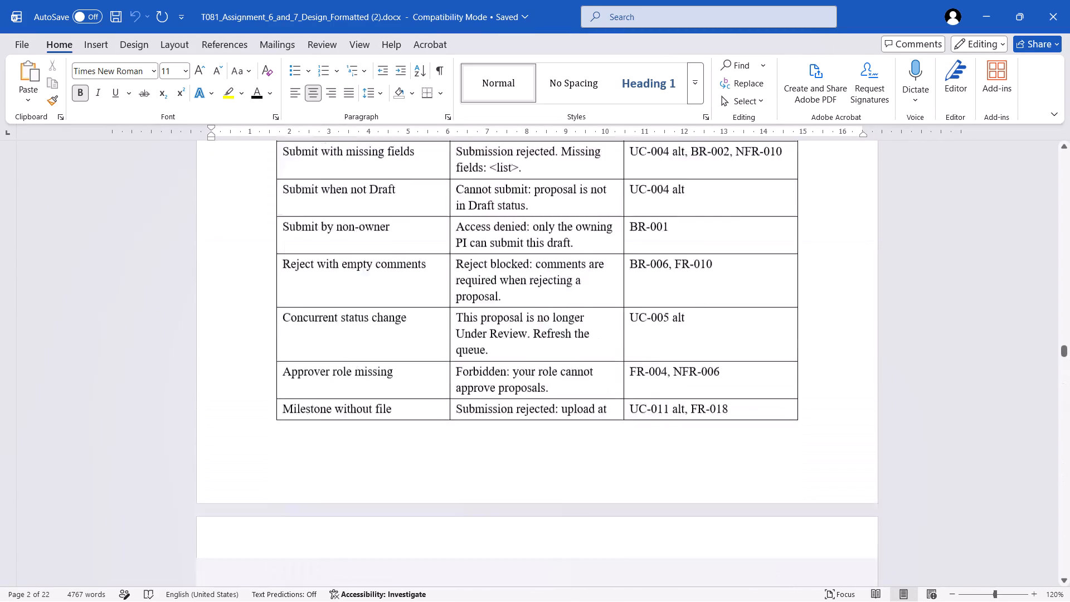
scroll(655, 412, up, 14)
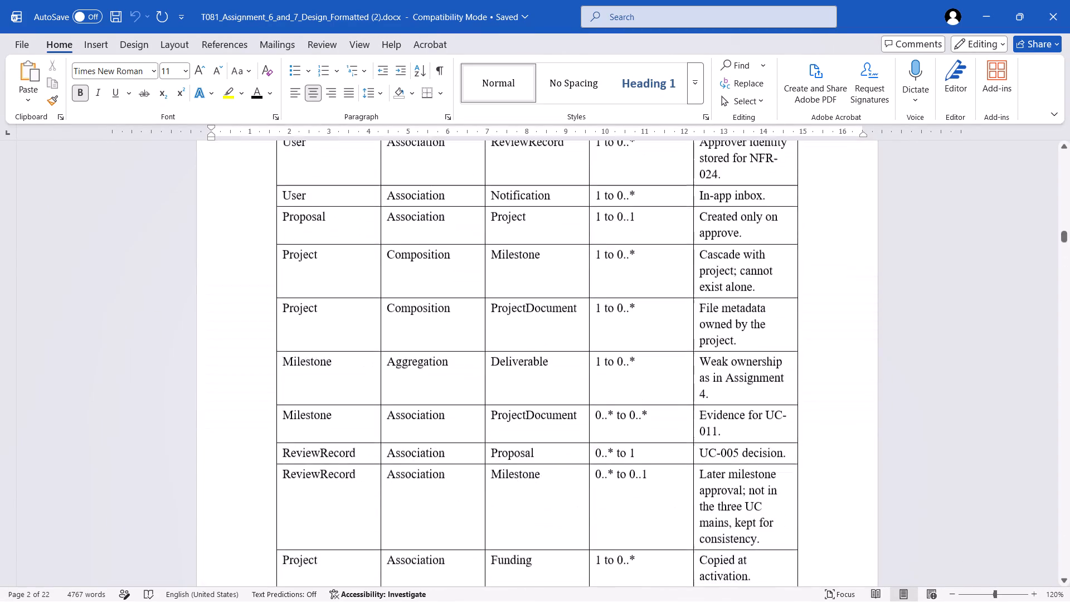
scroll(655, 412, up, 9)
scroll(655, 412, down, 20)
scroll(655, 412, down, 13)
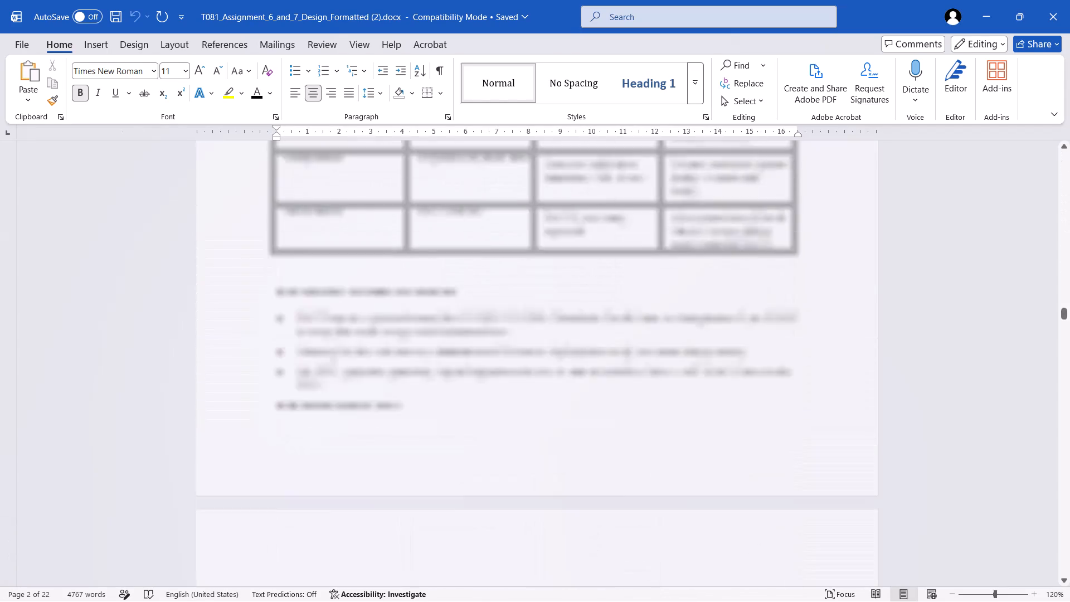
scroll(655, 412, down, 20)
scroll(655, 412, down, 20)
scroll(655, 412, up, 19)
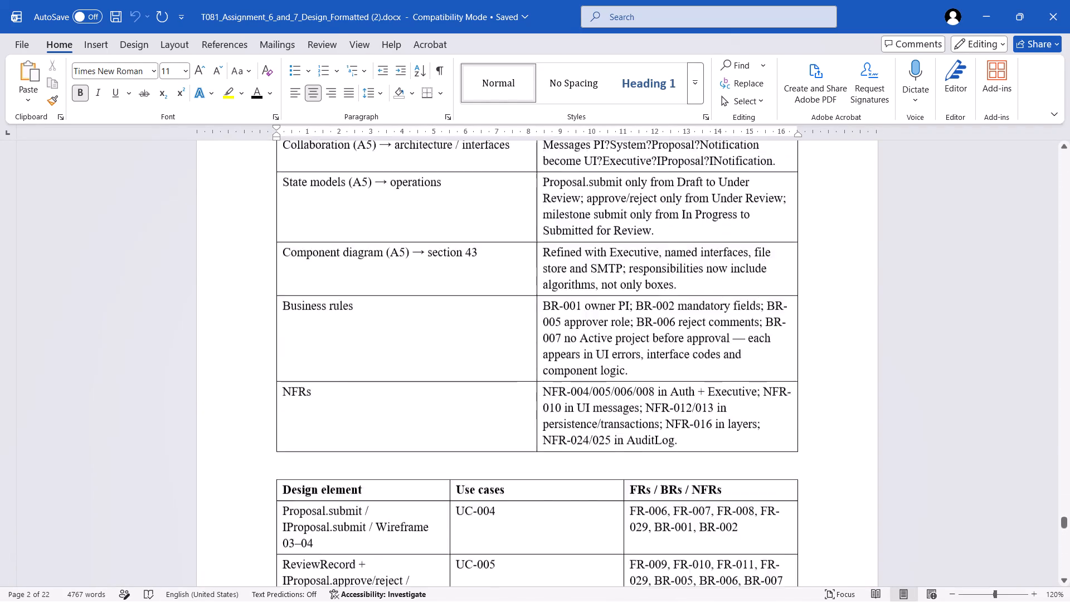
scroll(655, 412, up, 20)
scroll(655, 412, up, 7)
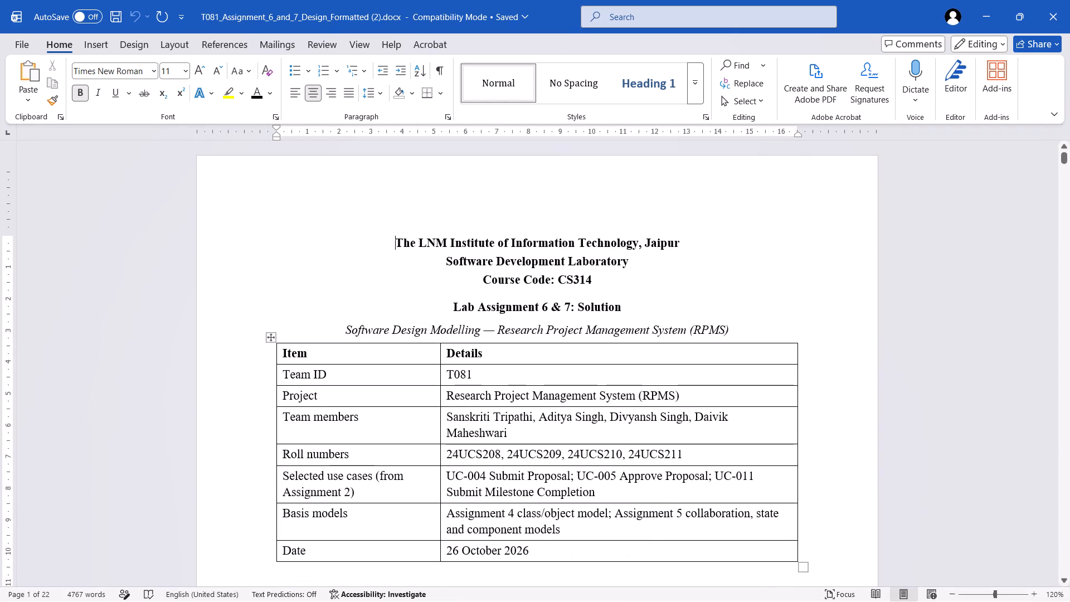
Skim the formatted Assignment 6 and 7 document from the cover page through communication and dependencies, interface operations and individual contributions, returning to the cover.
scroll(655, 412, down, 18)
scroll(655, 412, down, 4)
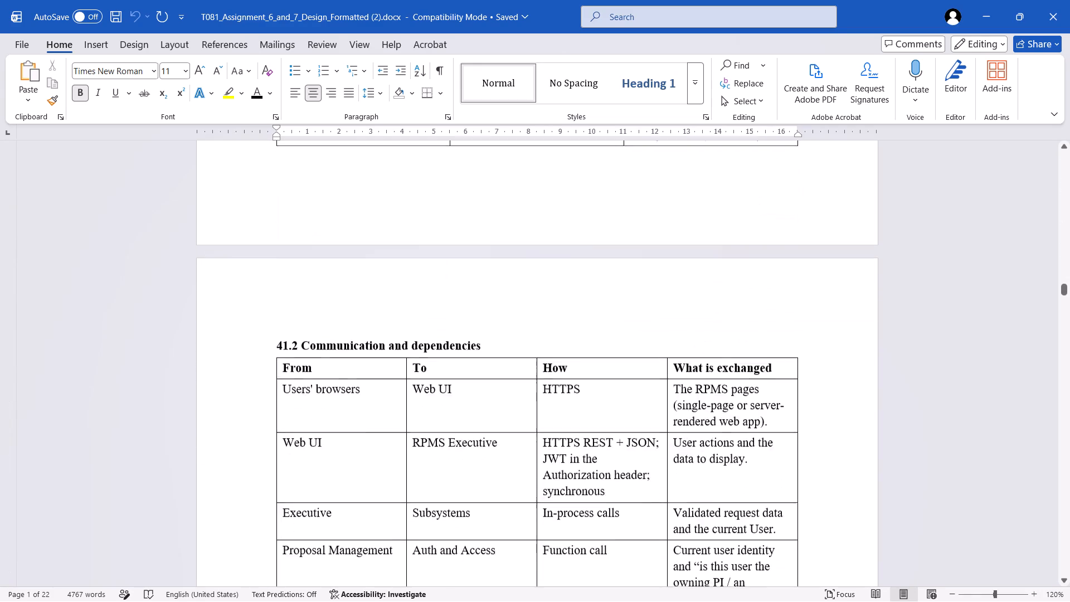
scroll(655, 412, down, 18)
scroll(655, 412, down, 8)
scroll(655, 412, up, 6)
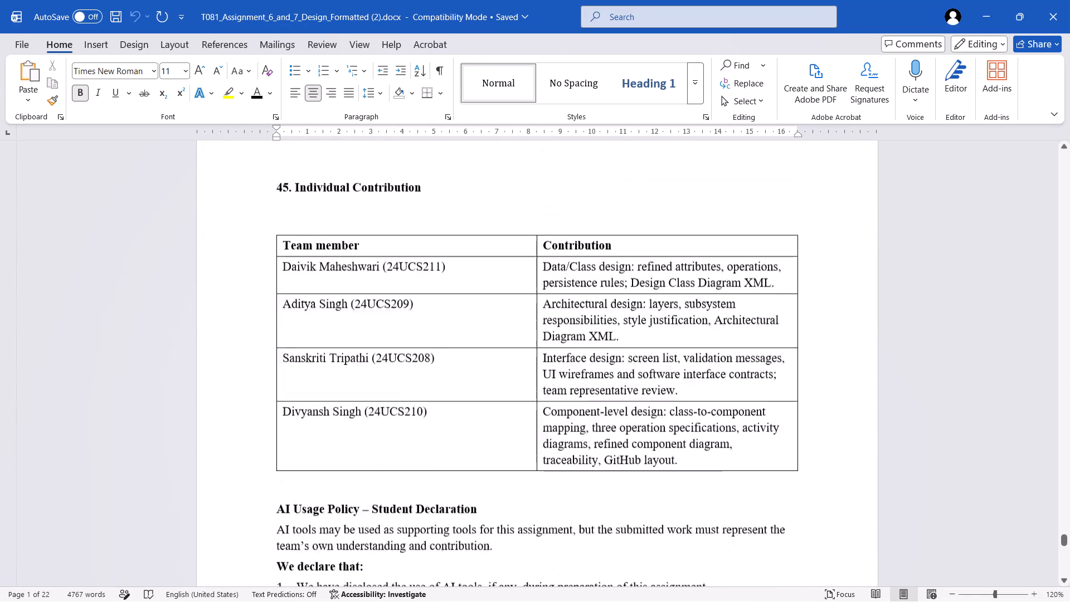
scroll(655, 412, up, 18)
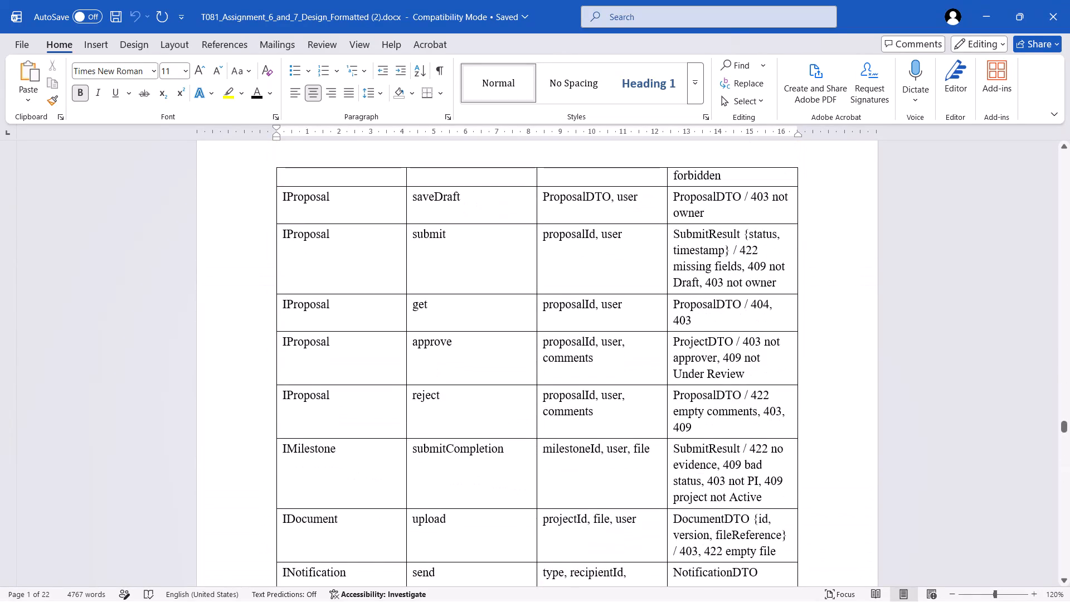
scroll(655, 412, up, 20)
scroll(655, 412, up, 16)
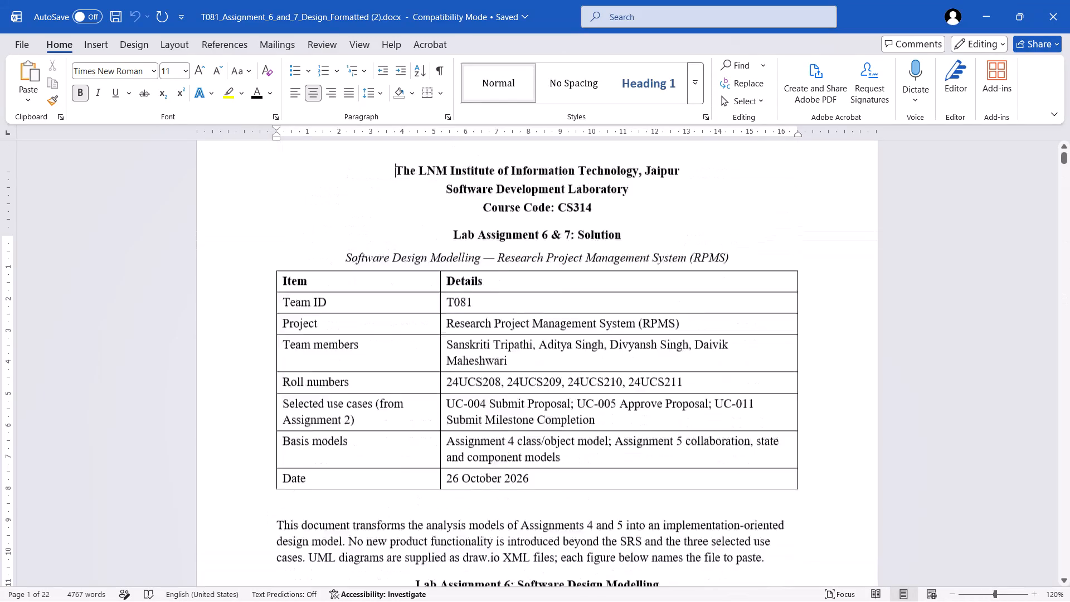
scroll(655, 412, up, 2)
Check the diagram file list and pasting instructions at the document's end, the submit-proposal operation specification, and the class relationships table.
scroll(655, 412, down, 20)
scroll(655, 412, down, 19)
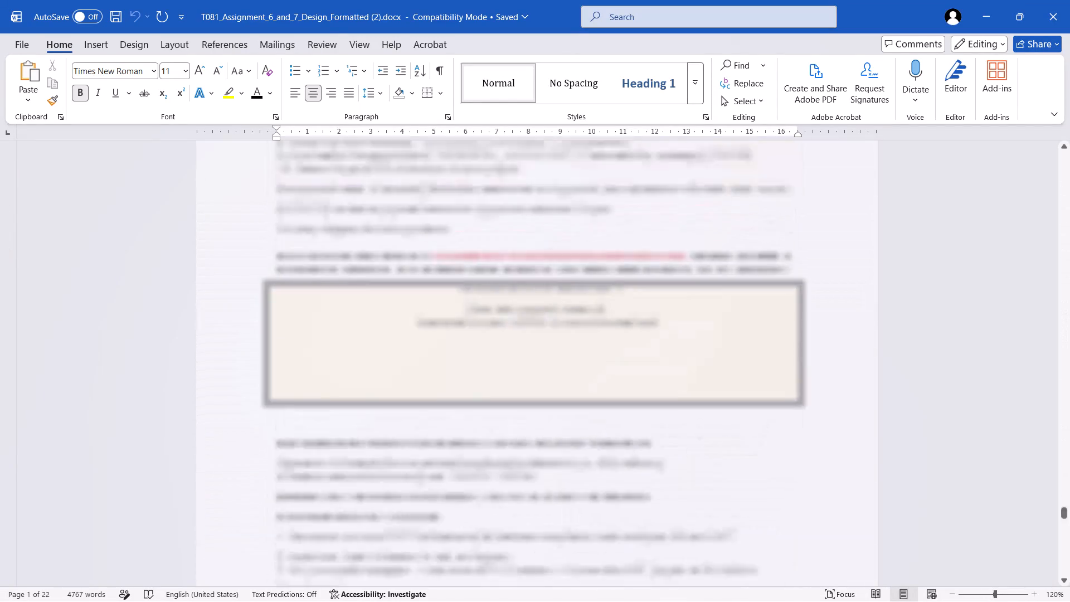
scroll(655, 412, down, 5)
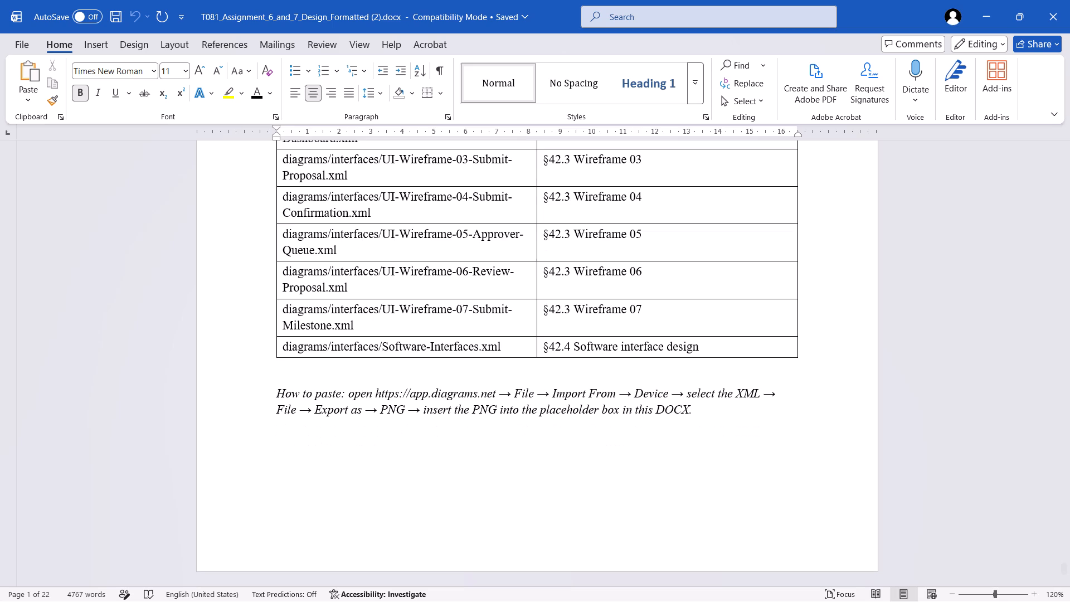
scroll(655, 412, up, 5)
scroll(655, 412, up, 19)
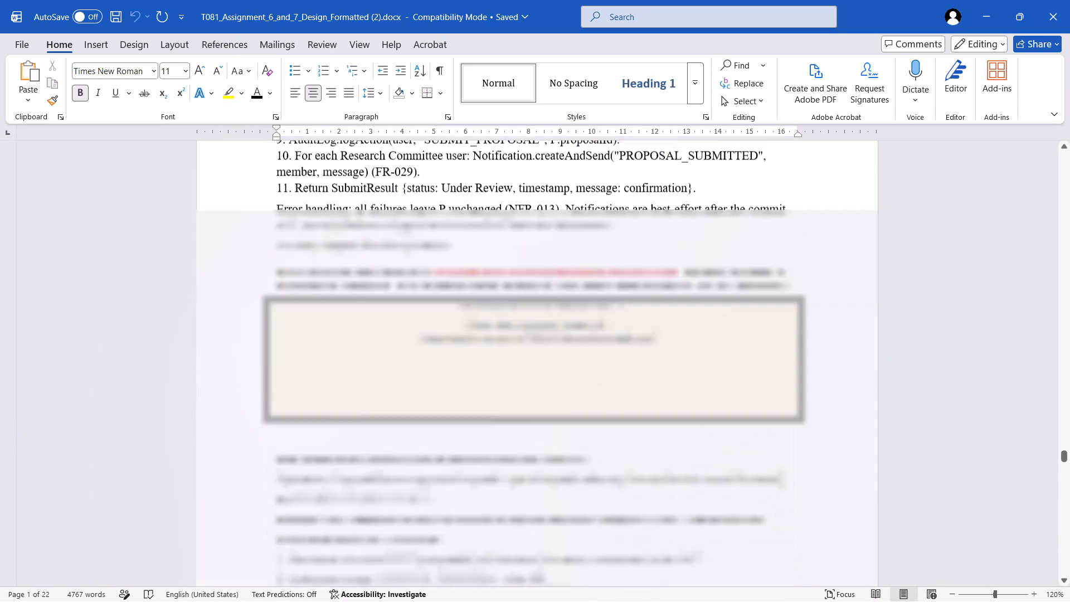
scroll(655, 412, up, 17)
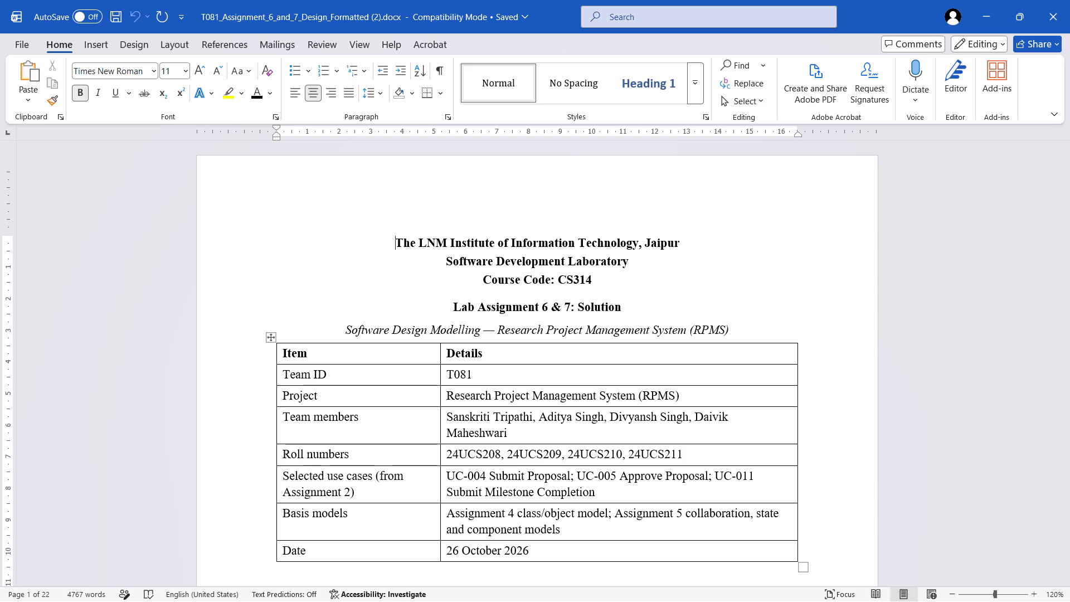
scroll(655, 412, down, 20)
scroll(655, 412, down, 2)
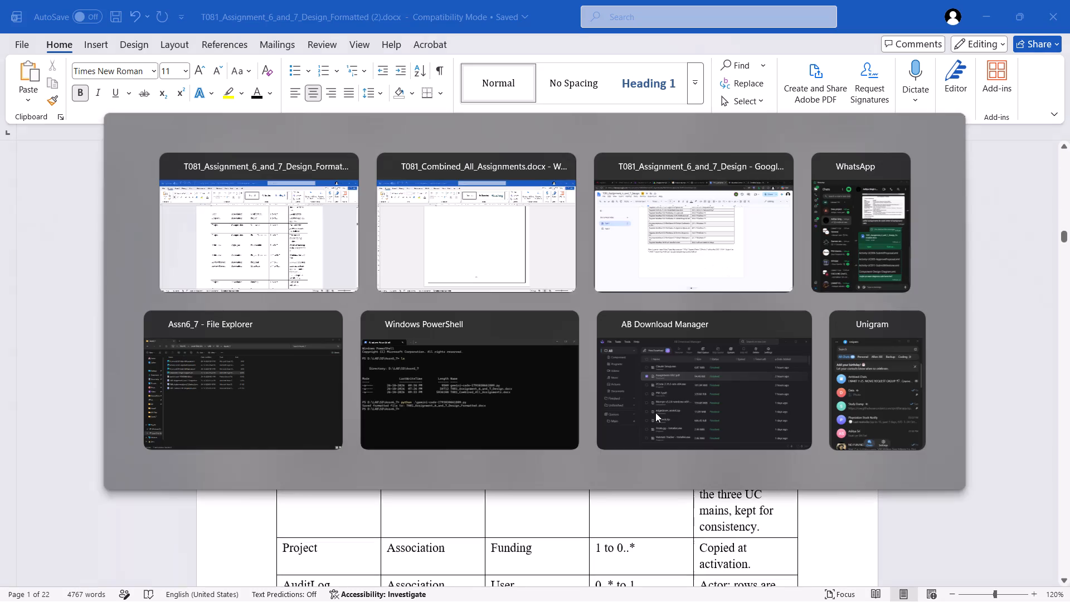
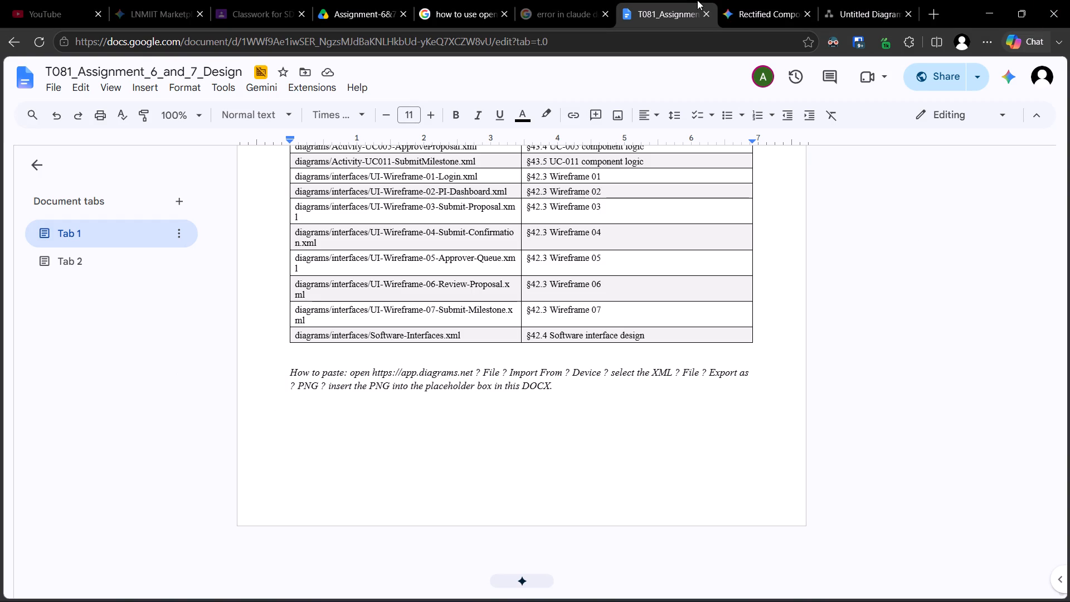
Switch to the Assignment-6&7 PDF and read through the design task requirements and submission guidelines.
click(349, 16)
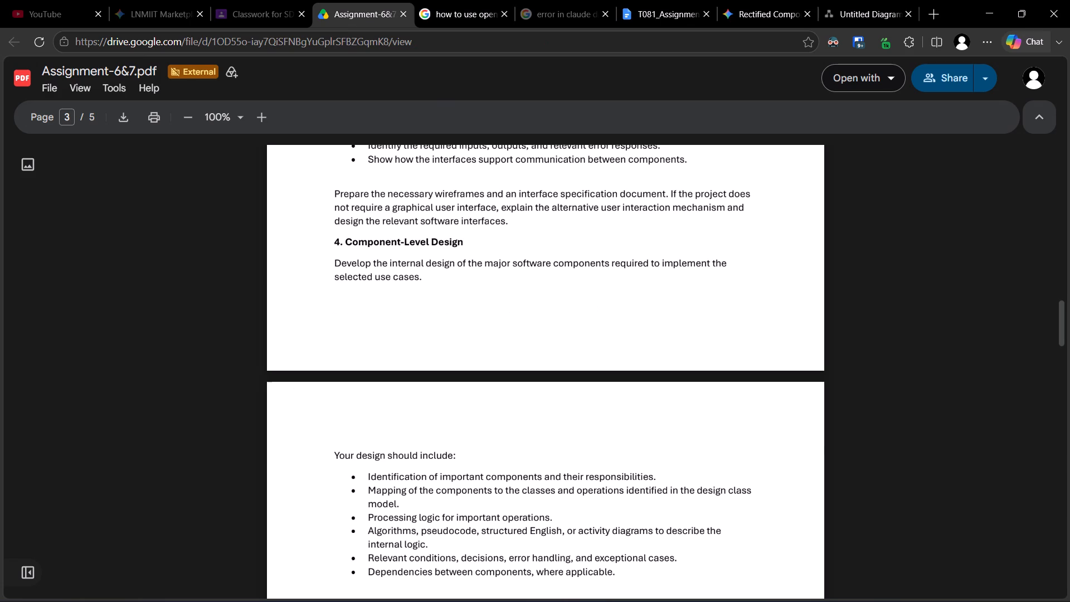
scroll(724, 416, down, 4)
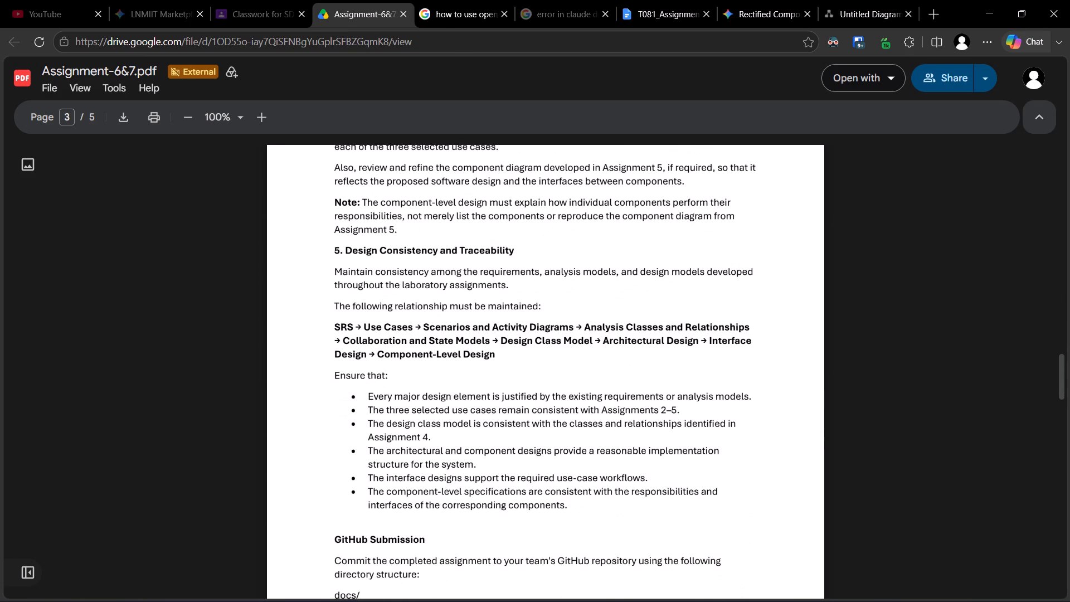
scroll(724, 416, down, 1)
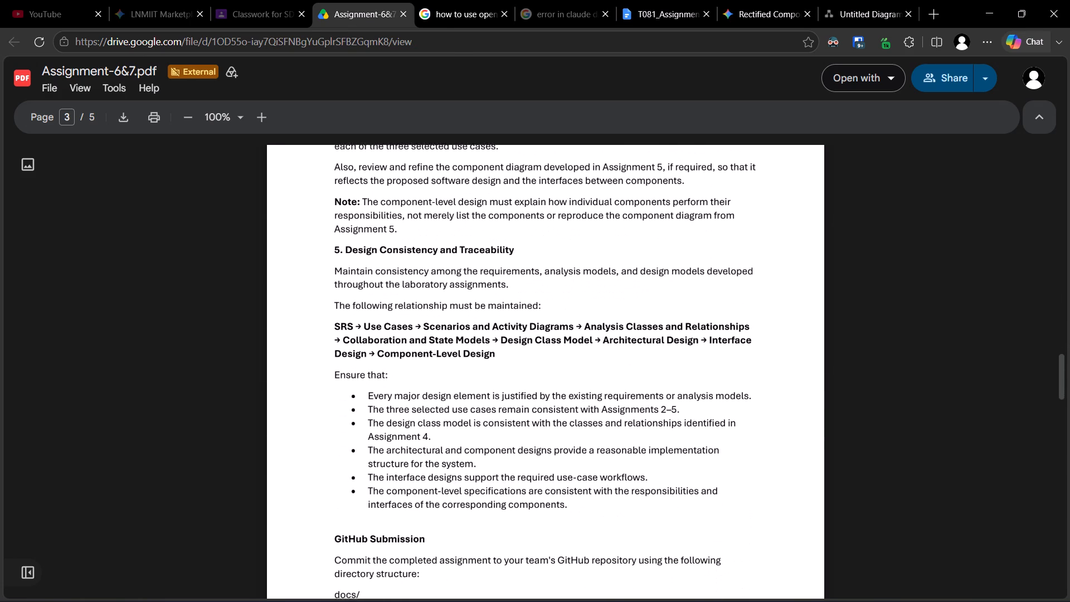
scroll(724, 416, down, 2)
scroll(724, 416, up, 8)
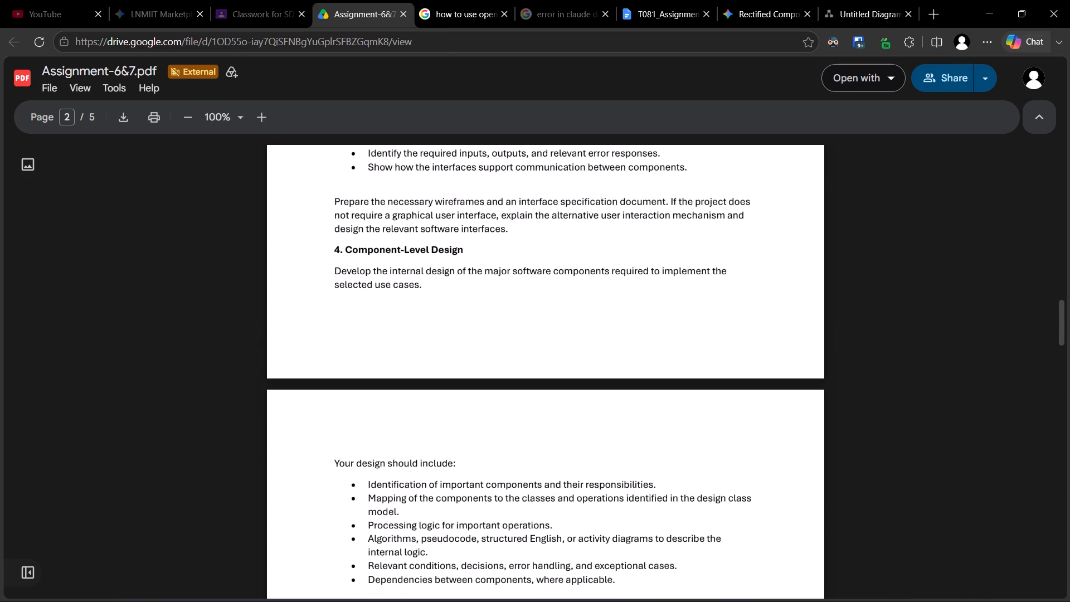
scroll(724, 416, up, 5)
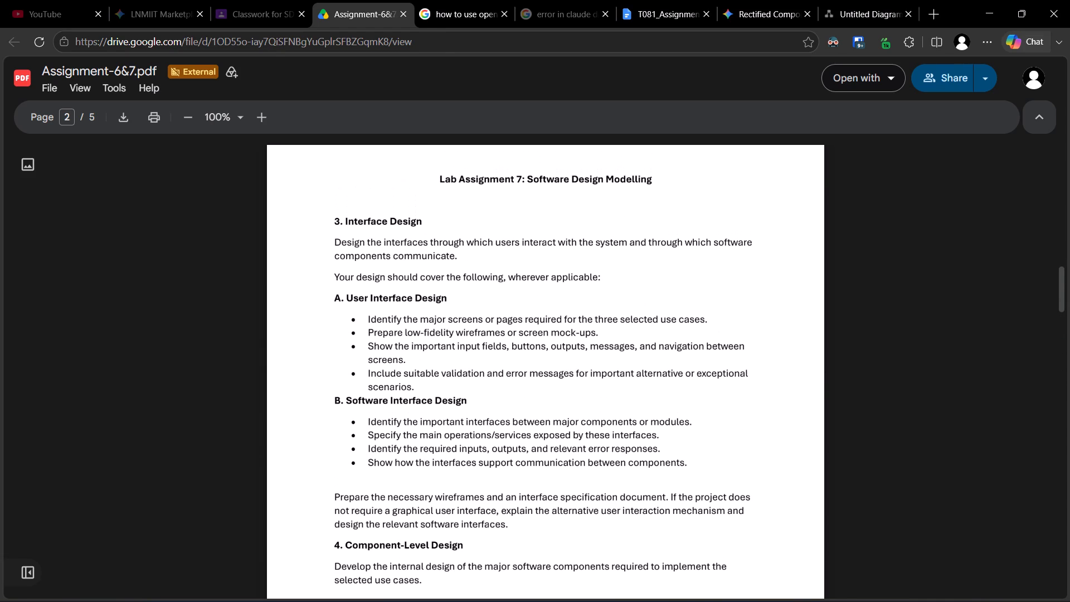
scroll(724, 416, up, 3)
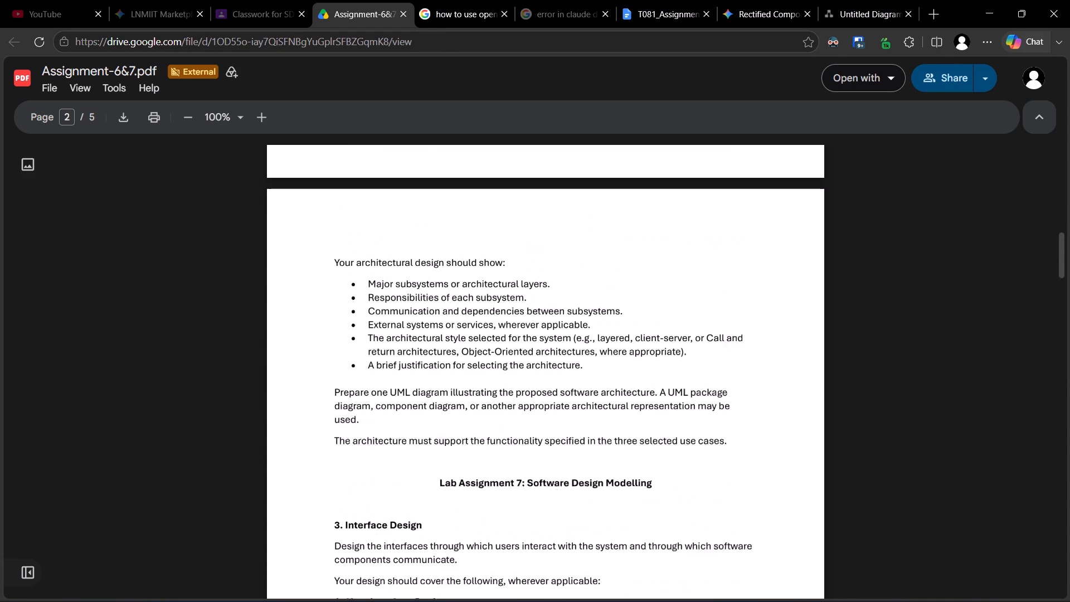
scroll(724, 416, up, 1)
Search the assignment PDF for "diagram" and go through the matches up to the Data/Class Design task.
key(ctrl+f)
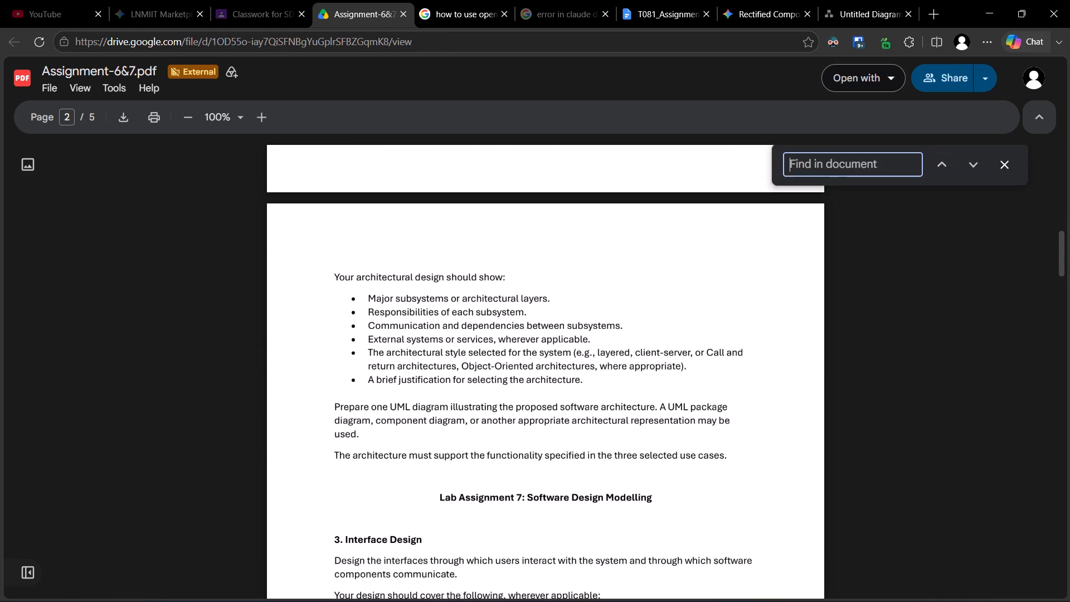
key(d)
text(iagram)
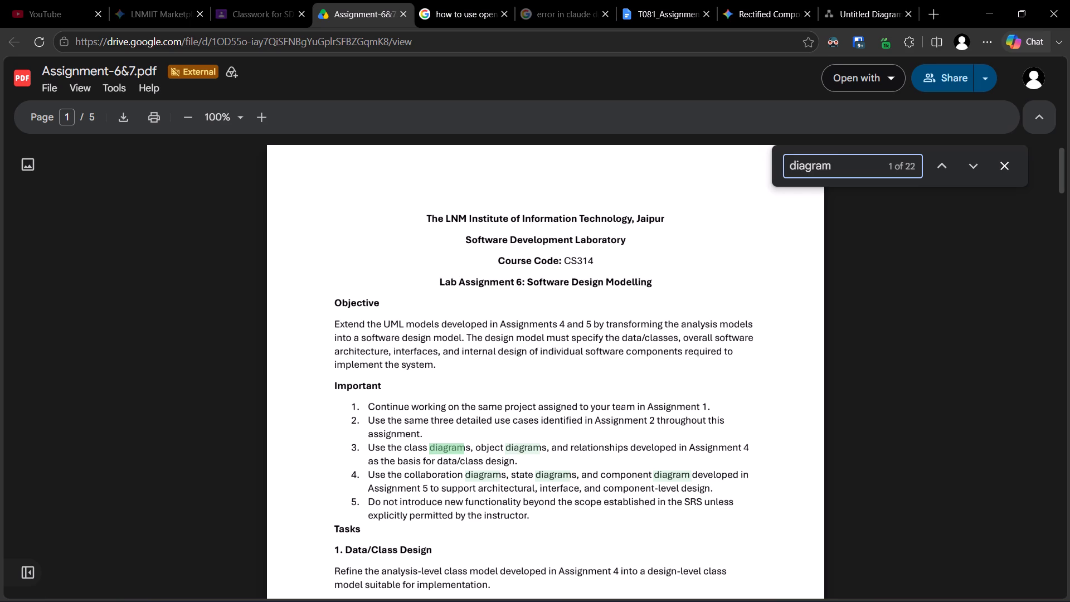
key(Return)
key(Return)
key(Return)
key(Return)
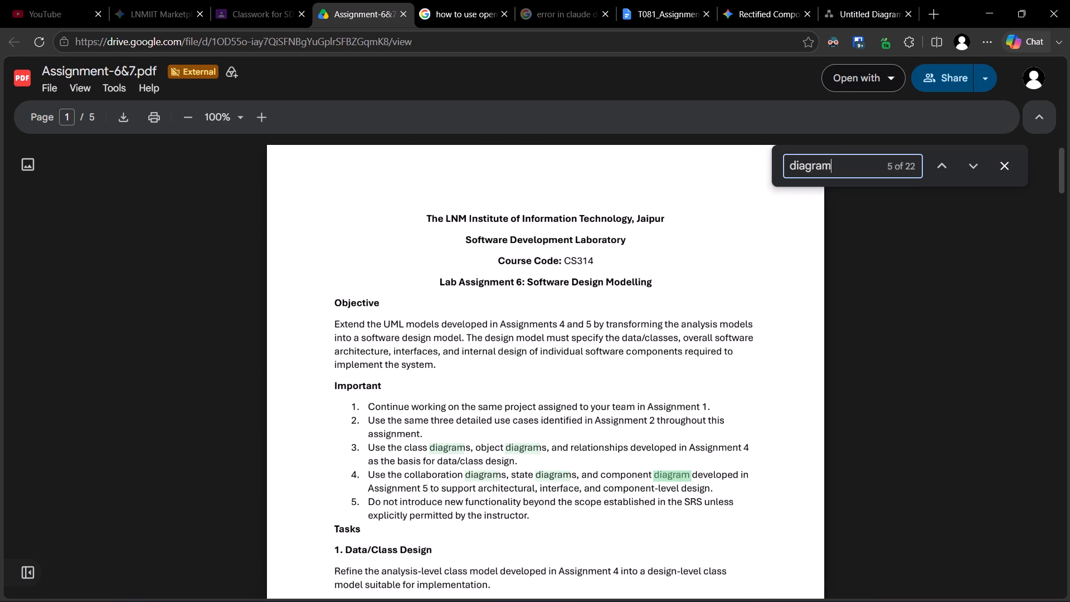
key(Return)
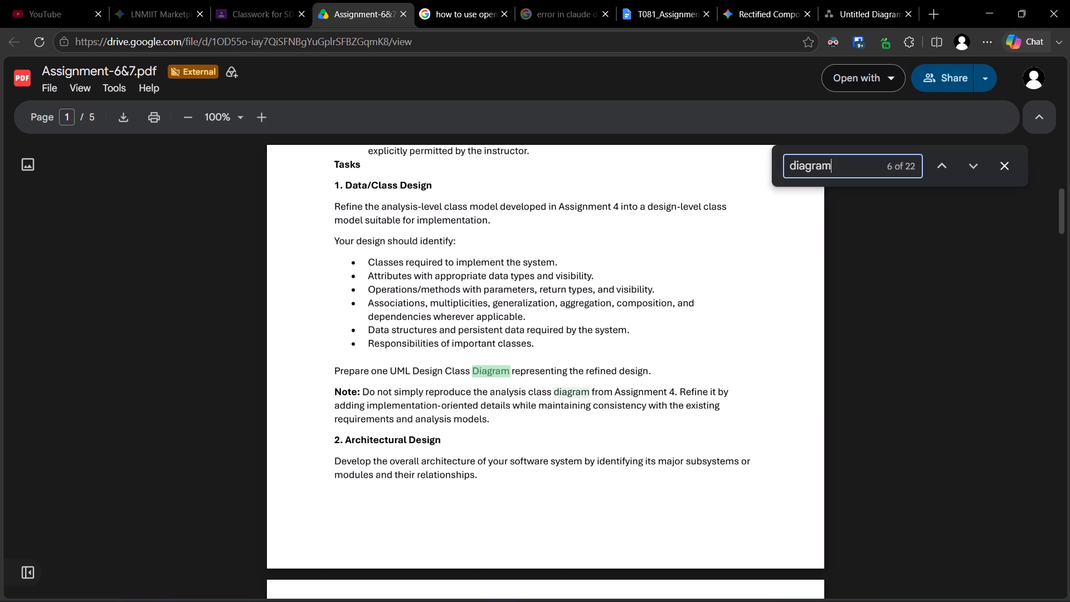
Examine the highlighted diagram mentions in the architectural, interface, component-level and traceability sections of the assignment PDF.
scroll(544, 497, down, 4)
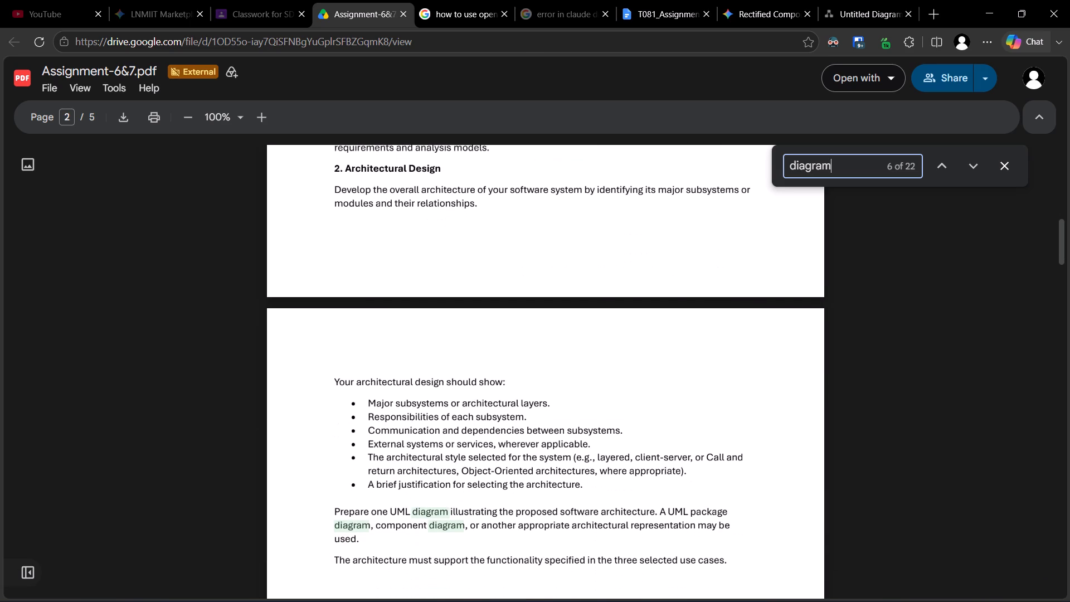
scroll(544, 497, down, 1)
scroll(544, 497, up, 2)
scroll(544, 497, down, 1)
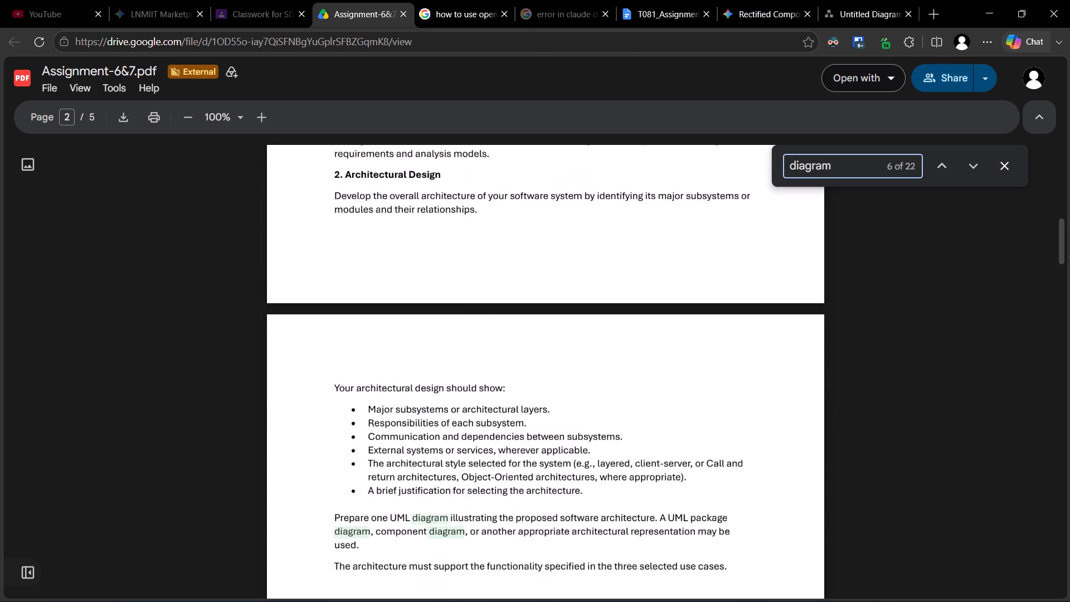
scroll(544, 497, down, 9)
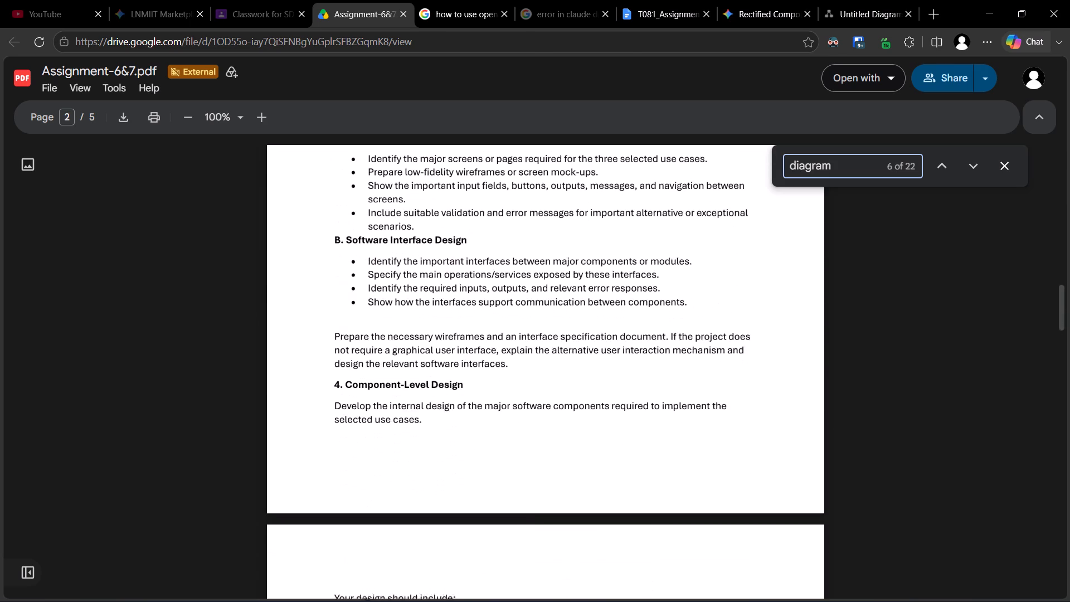
scroll(544, 497, down, 5)
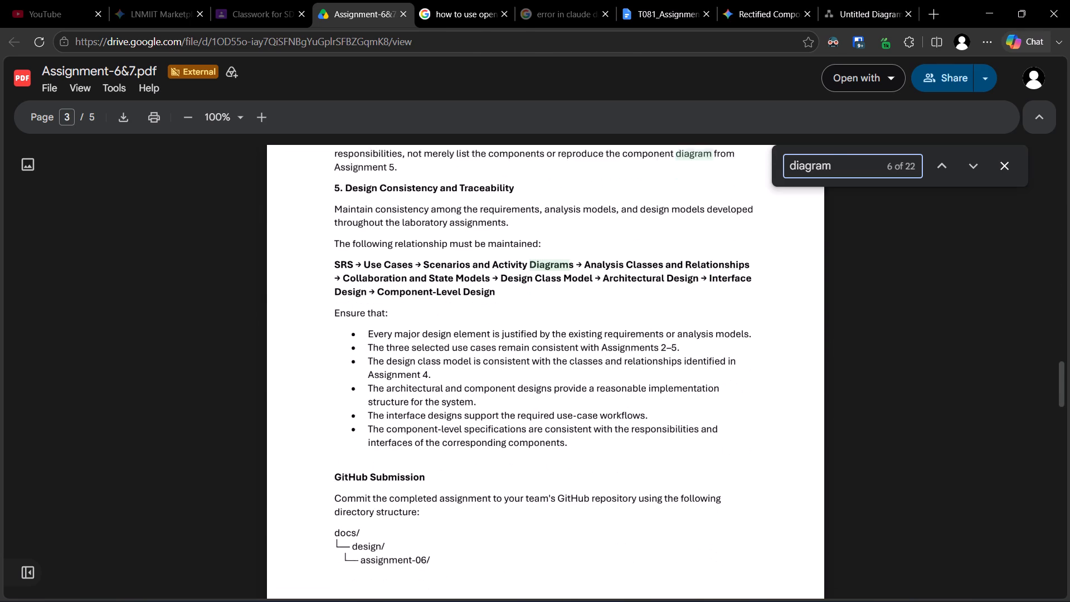
scroll(544, 497, down, 2)
scroll(544, 497, up, 6)
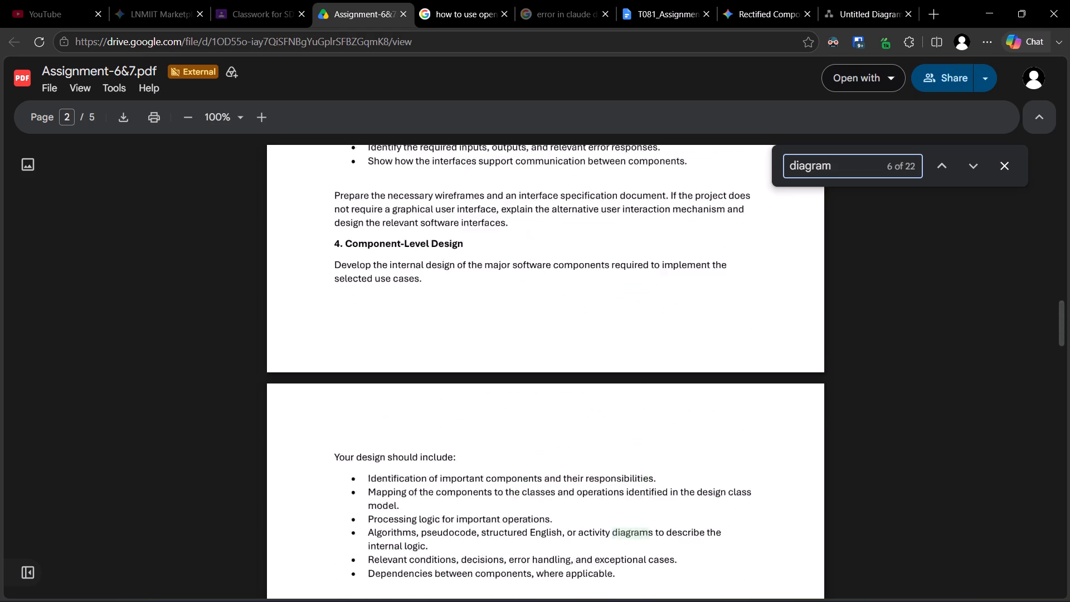
scroll(544, 497, up, 8)
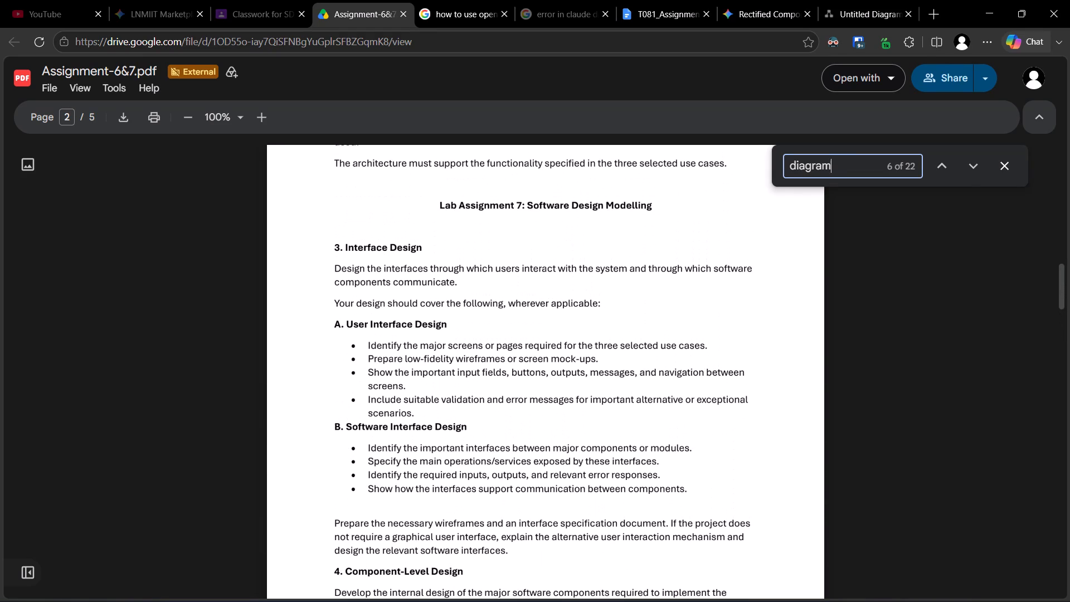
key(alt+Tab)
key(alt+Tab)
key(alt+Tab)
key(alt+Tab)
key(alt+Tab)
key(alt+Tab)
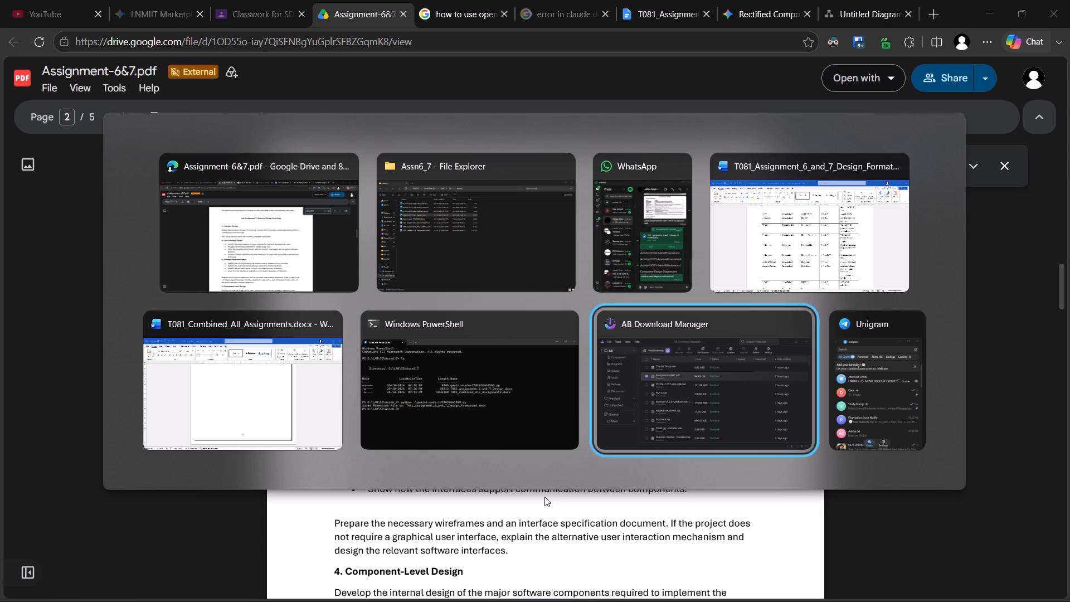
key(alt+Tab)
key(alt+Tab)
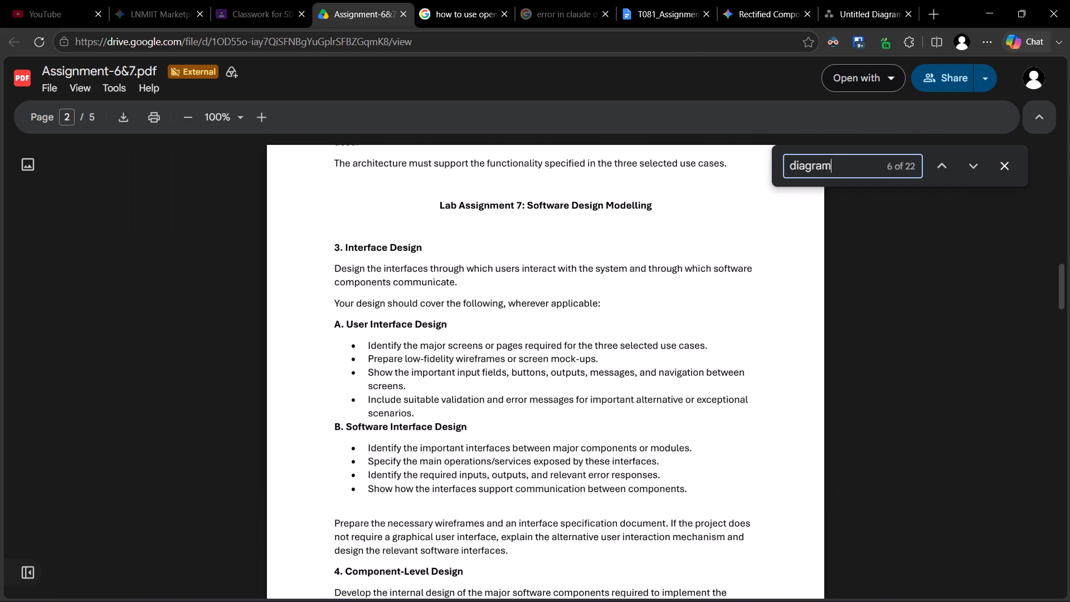
Read the interface design and component-level design requirements in the Assignment-6&7 PDF.
scroll(544, 497, down, 2)
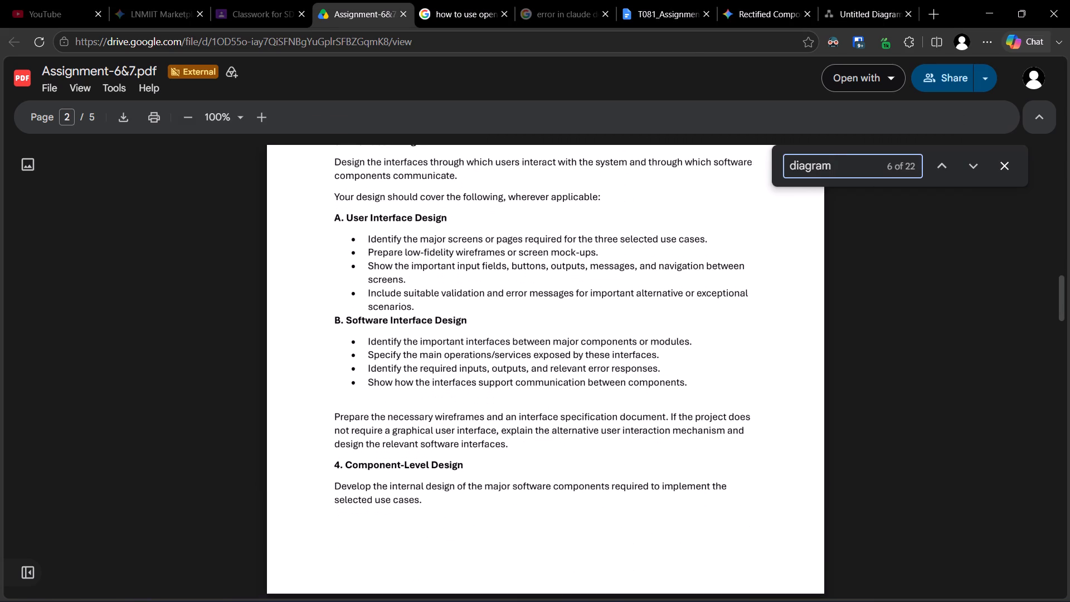
scroll(544, 497, down, 1)
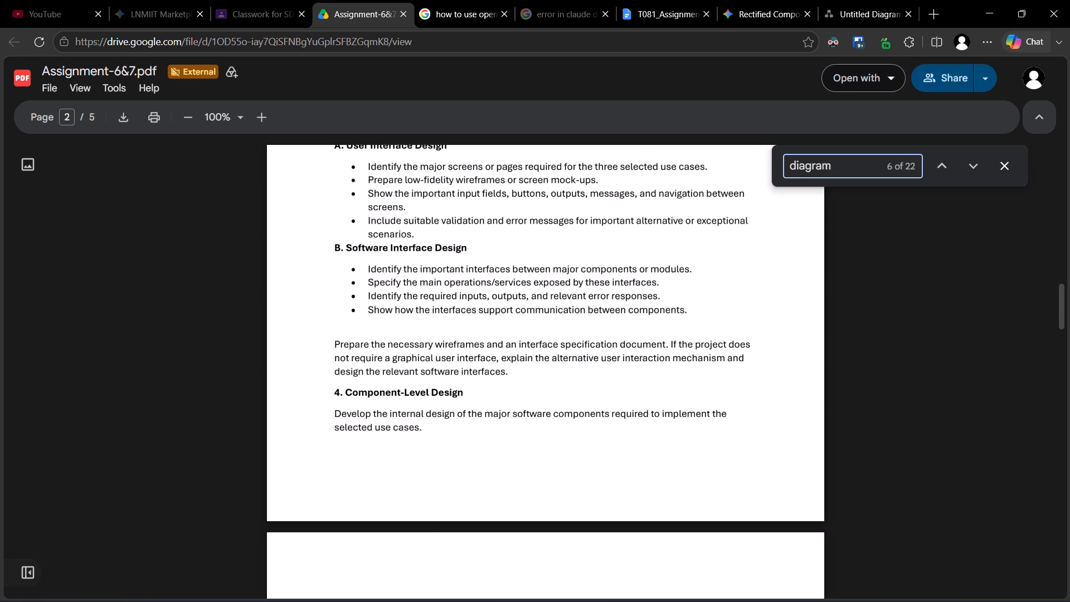
scroll(544, 497, down, 6)
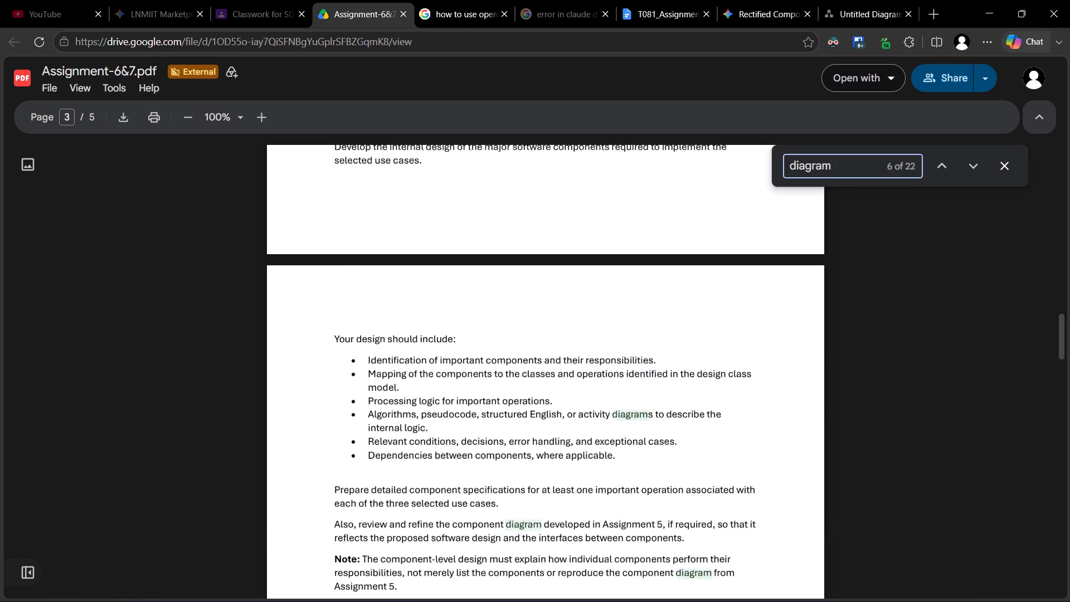
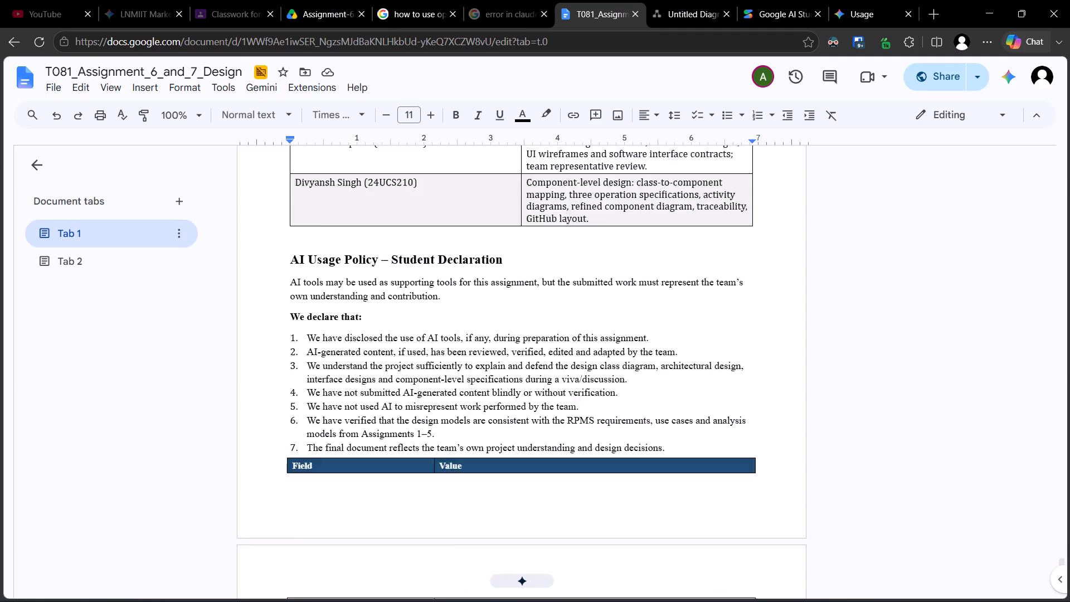
Look over the Appendix A diagram file index at the end of the Assignment 6 and 7 design document.
scroll(632, 236, down, 7)
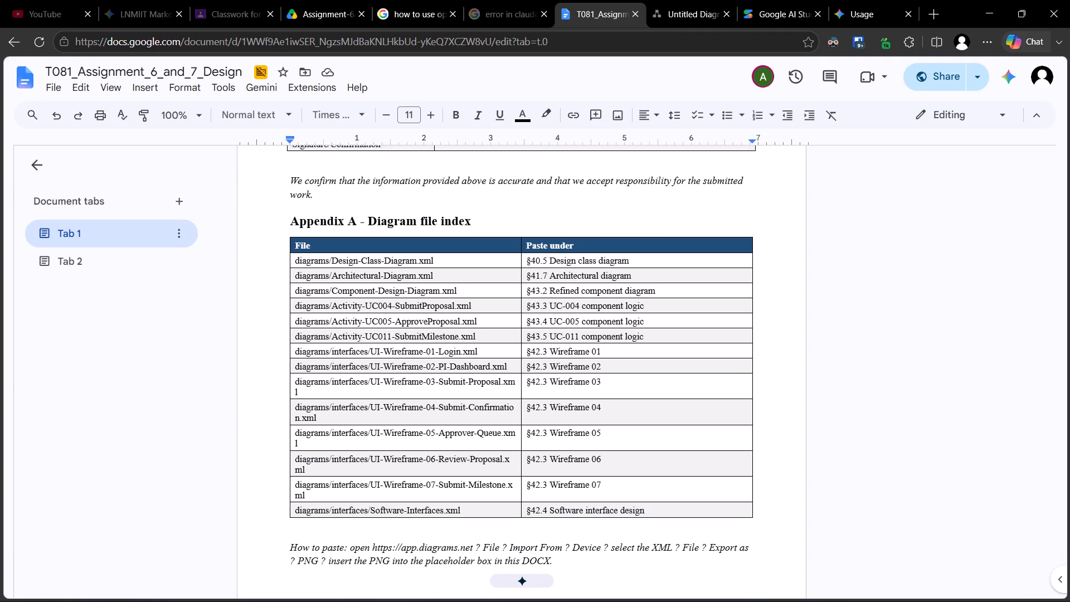
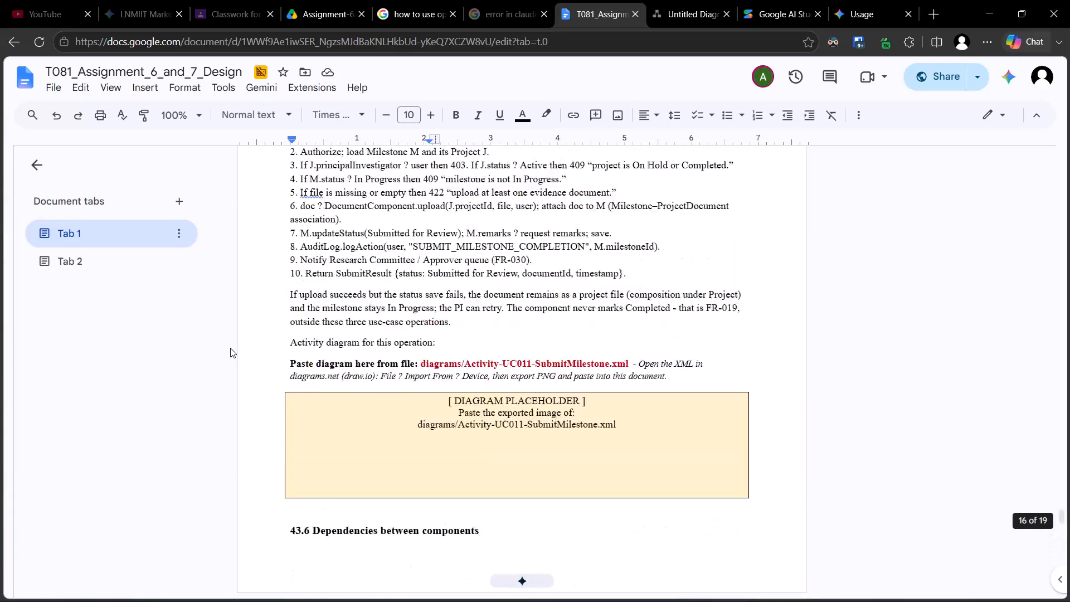
Review the section 43 component specifications and their diagram placeholders, continuing through the traceability tables to the Appendix A diagram file index.
scroll(230, 348, up, 5)
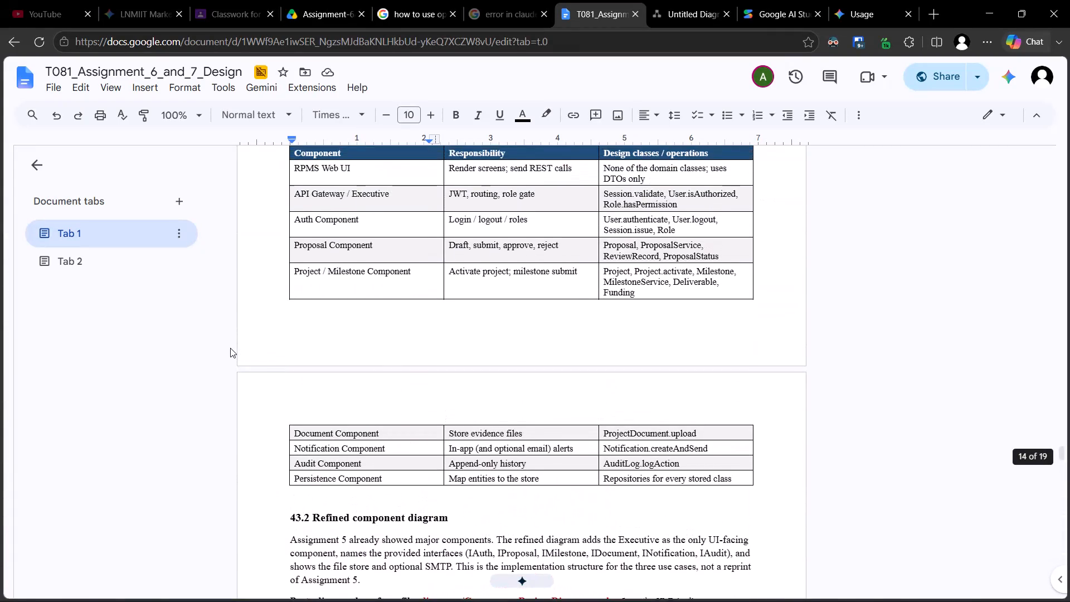
scroll(230, 348, up, 3)
scroll(230, 348, down, 4)
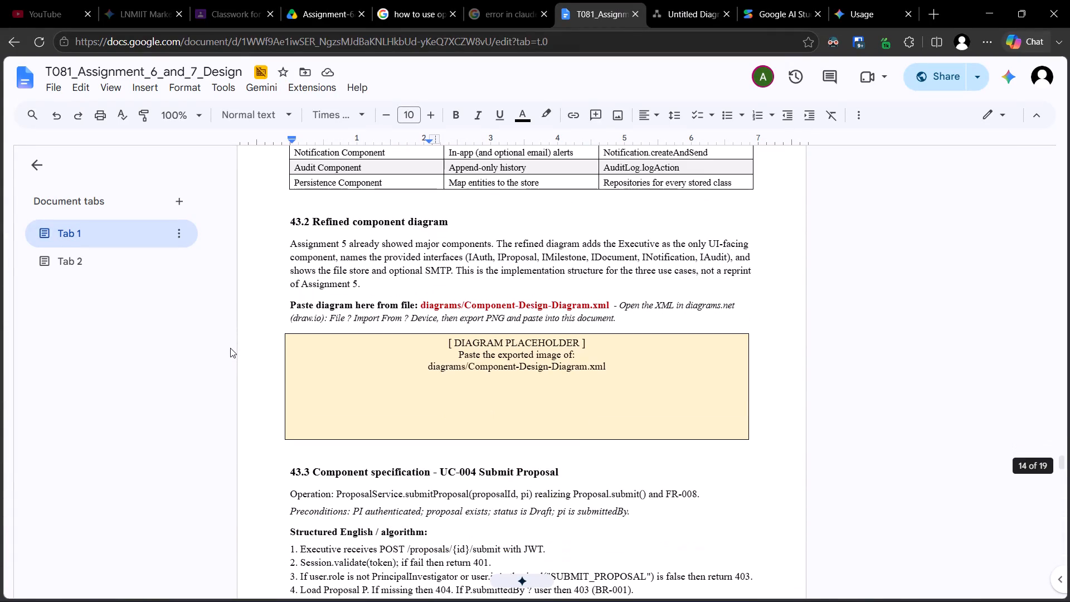
scroll(230, 348, down, 6)
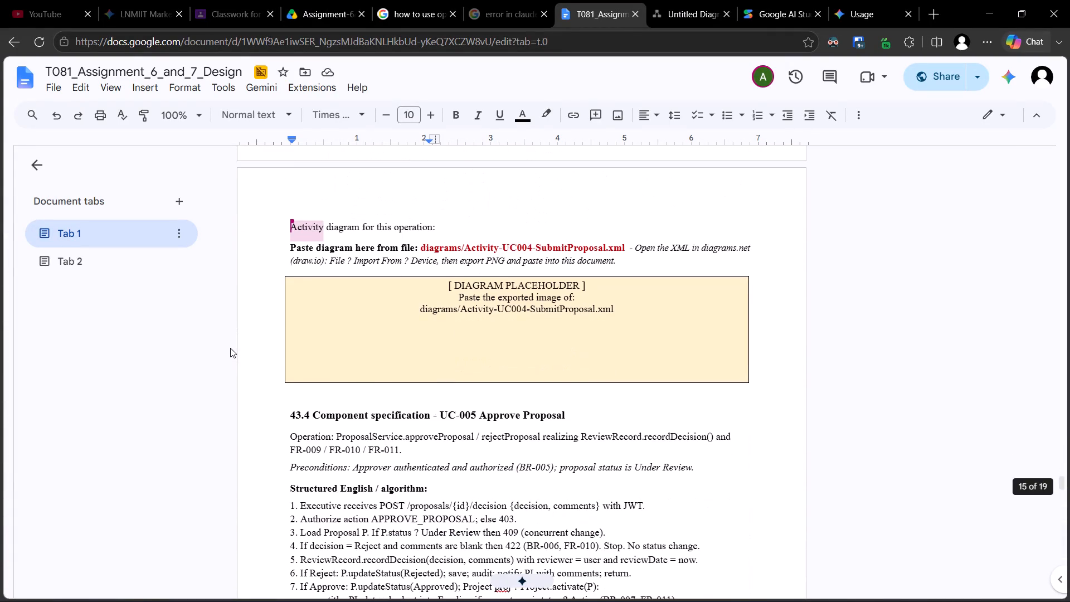
scroll(230, 348, down, 1)
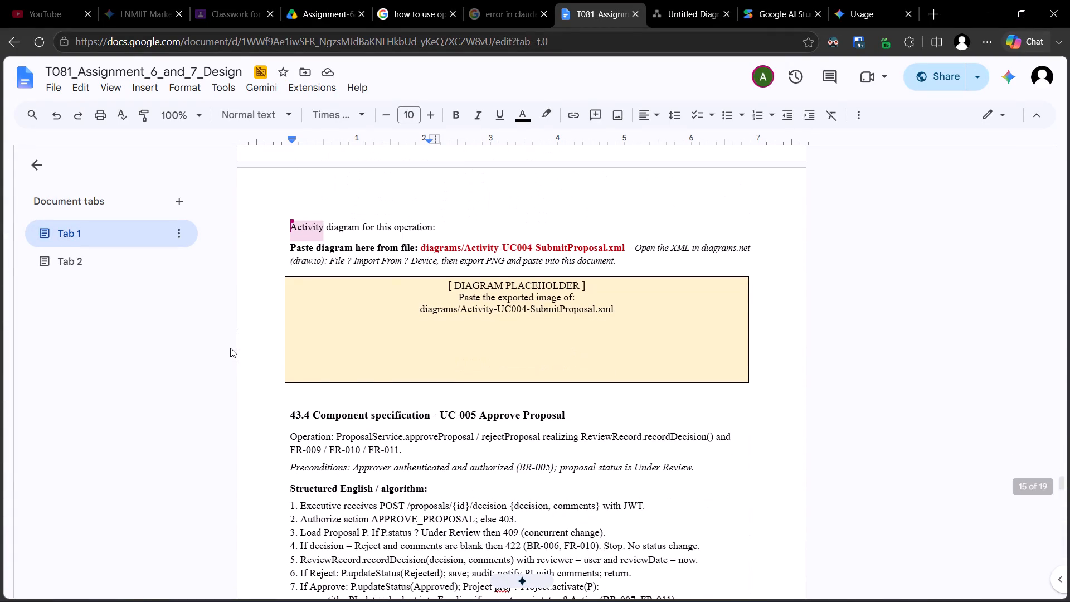
scroll(230, 348, down, 7)
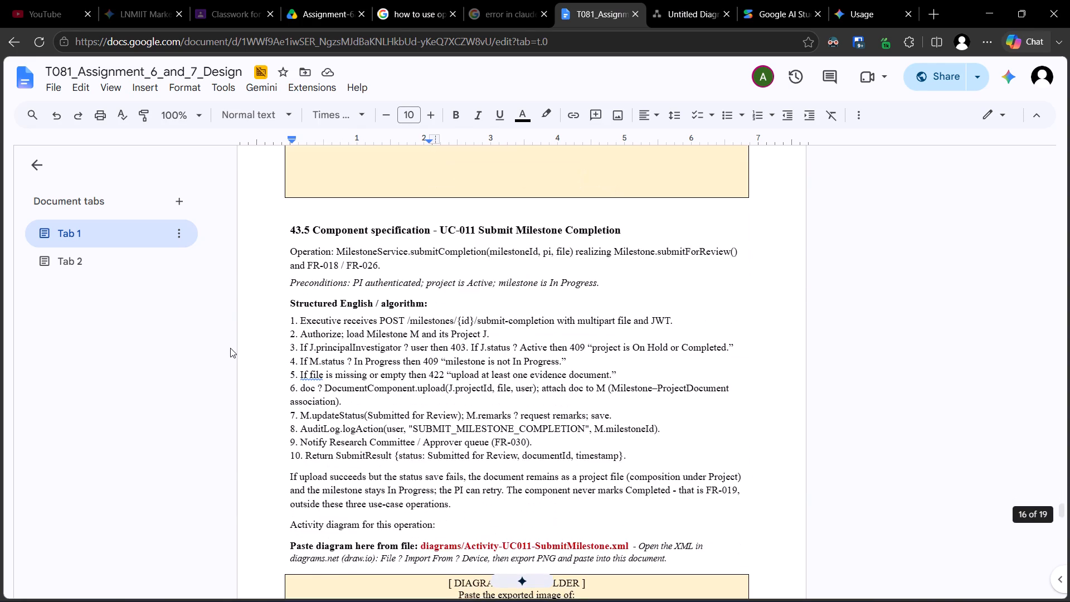
scroll(230, 348, down, 3)
scroll(230, 348, up, 2)
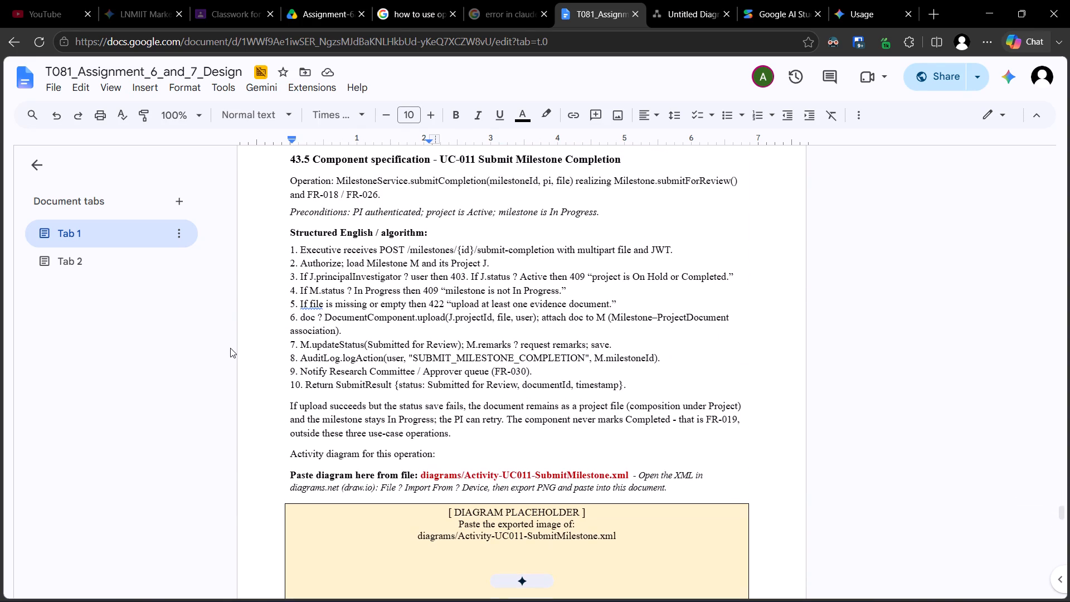
scroll(230, 348, up, 2)
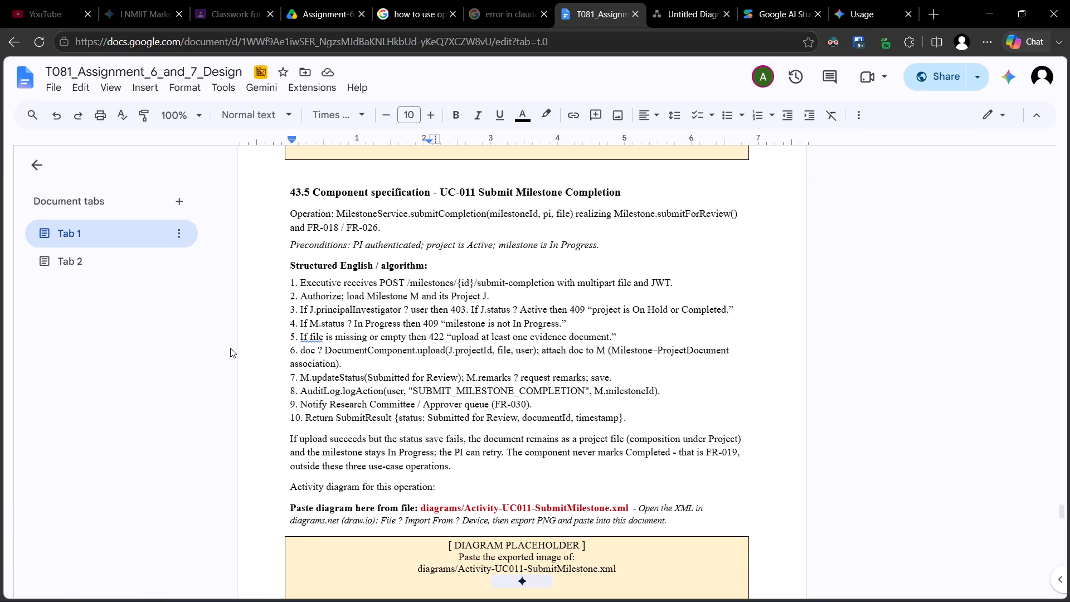
scroll(230, 348, down, 3)
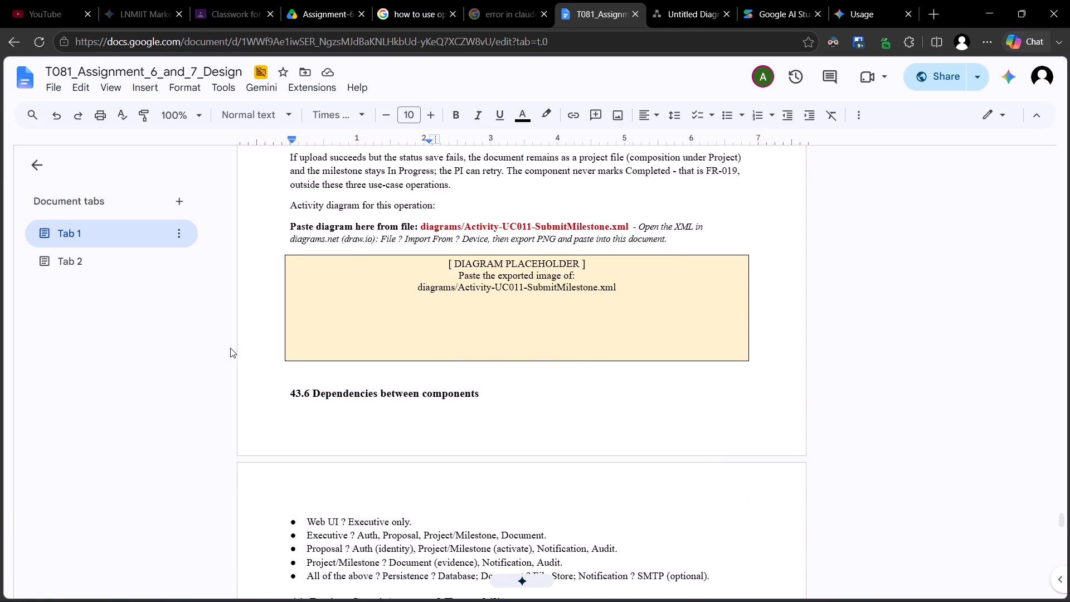
scroll(230, 348, down, 8)
scroll(230, 348, up, 4)
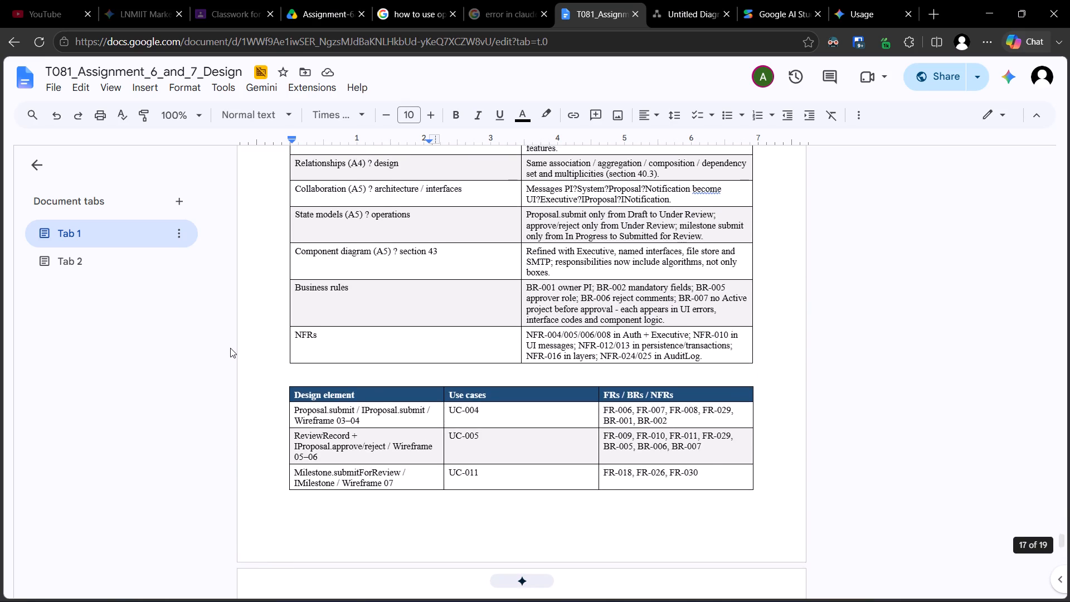
scroll(230, 348, up, 2)
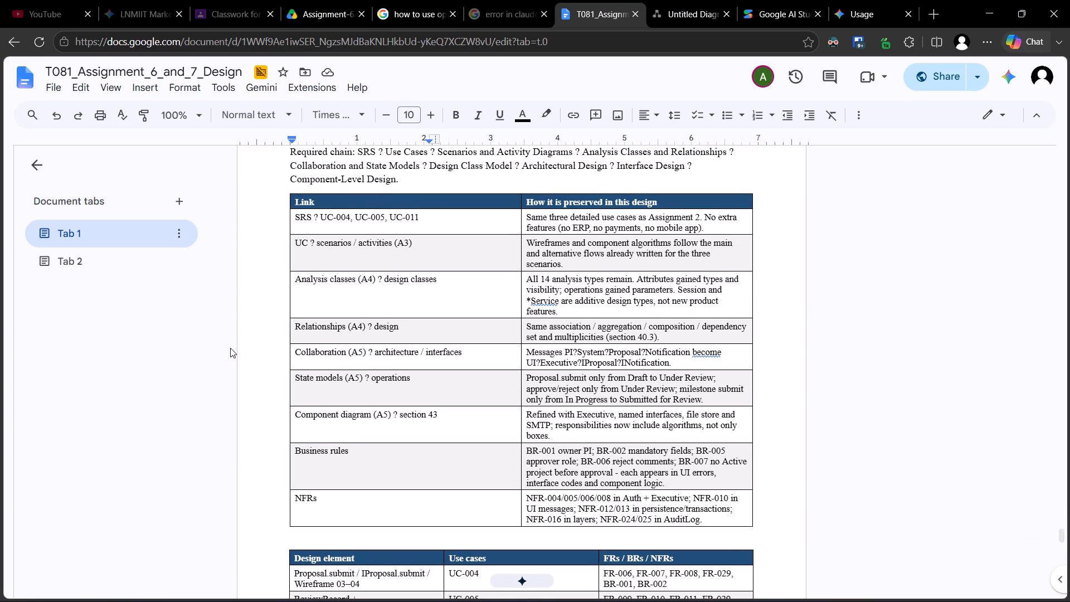
scroll(230, 348, down, 12)
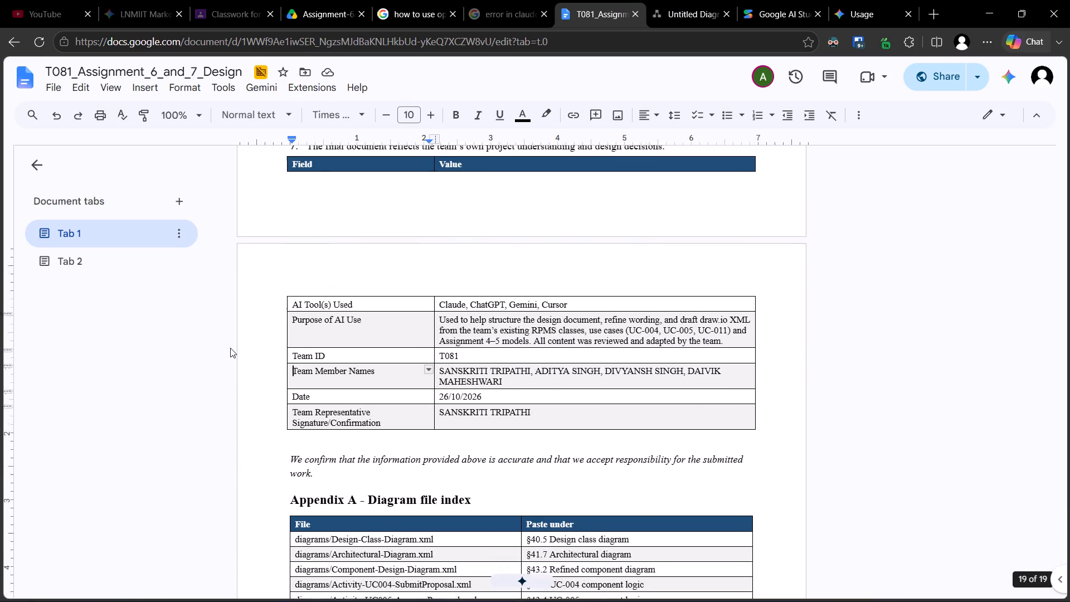
scroll(230, 348, down, 6)
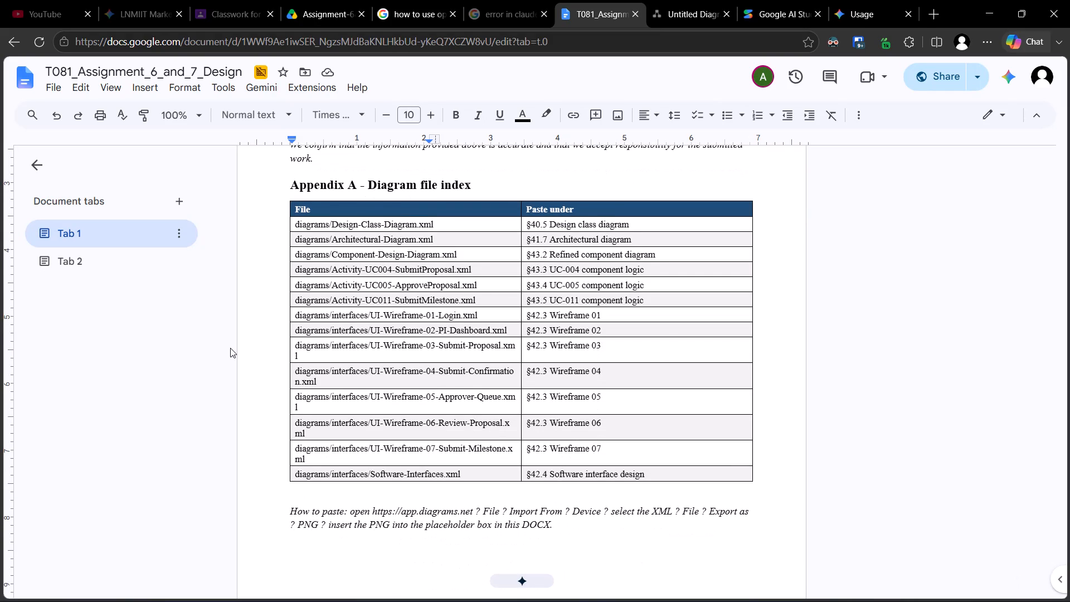
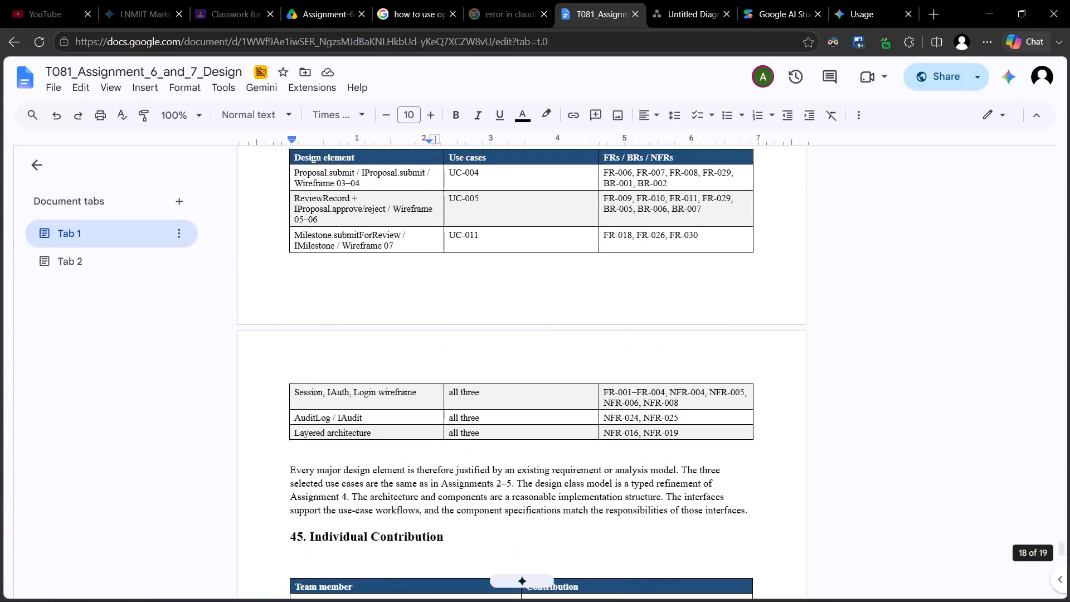
scroll(550, 316, up, 20)
scroll(550, 316, up, 1)
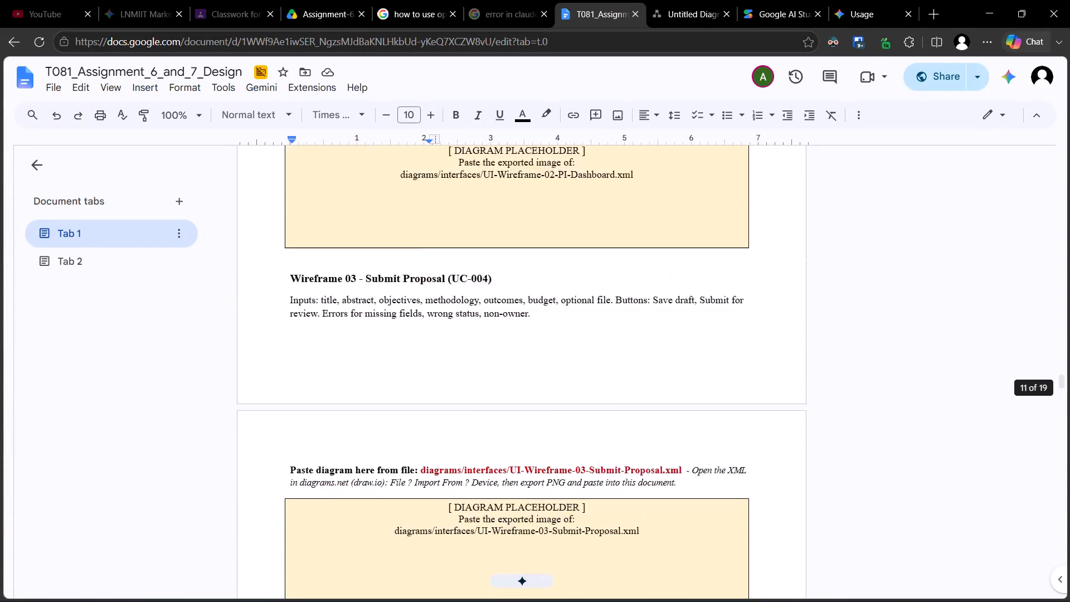
scroll(550, 316, up, 2)
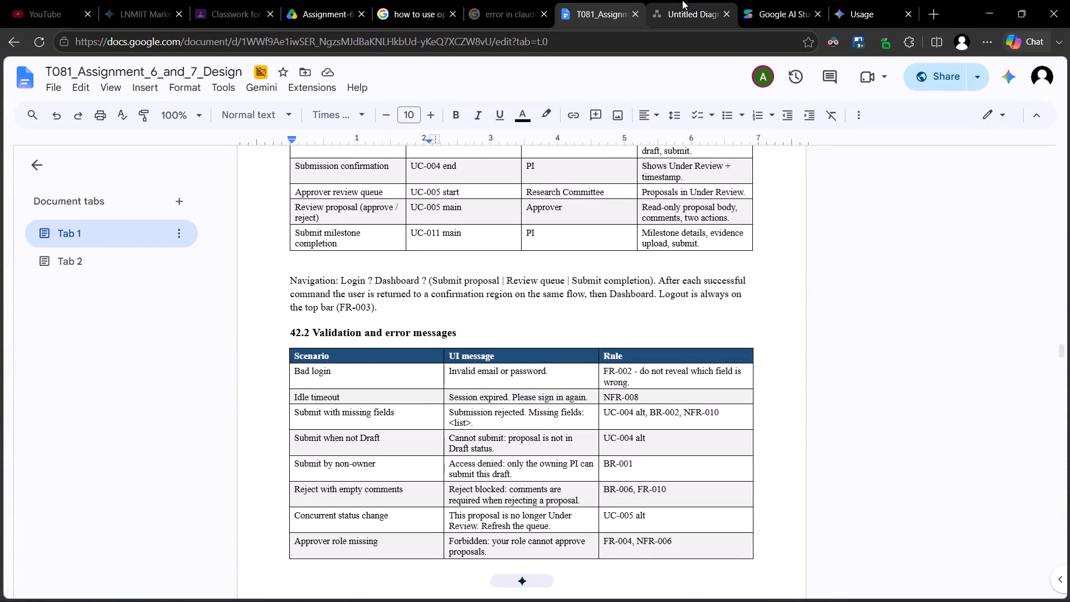
scroll(734, 312, up, 11)
scroll(734, 312, down, 2)
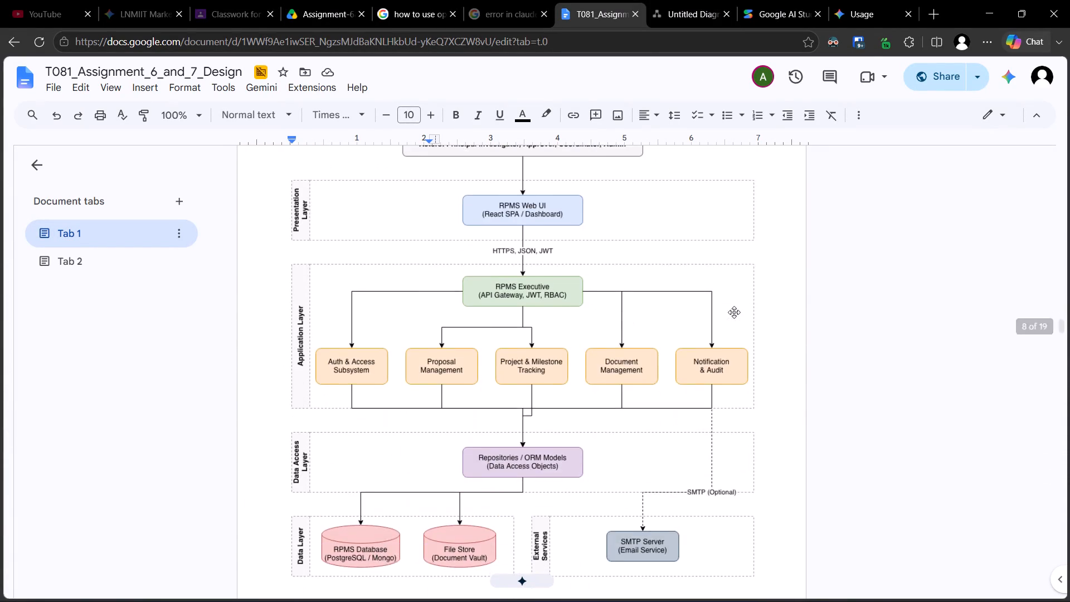
scroll(734, 312, down, 1)
scroll(734, 312, up, 16)
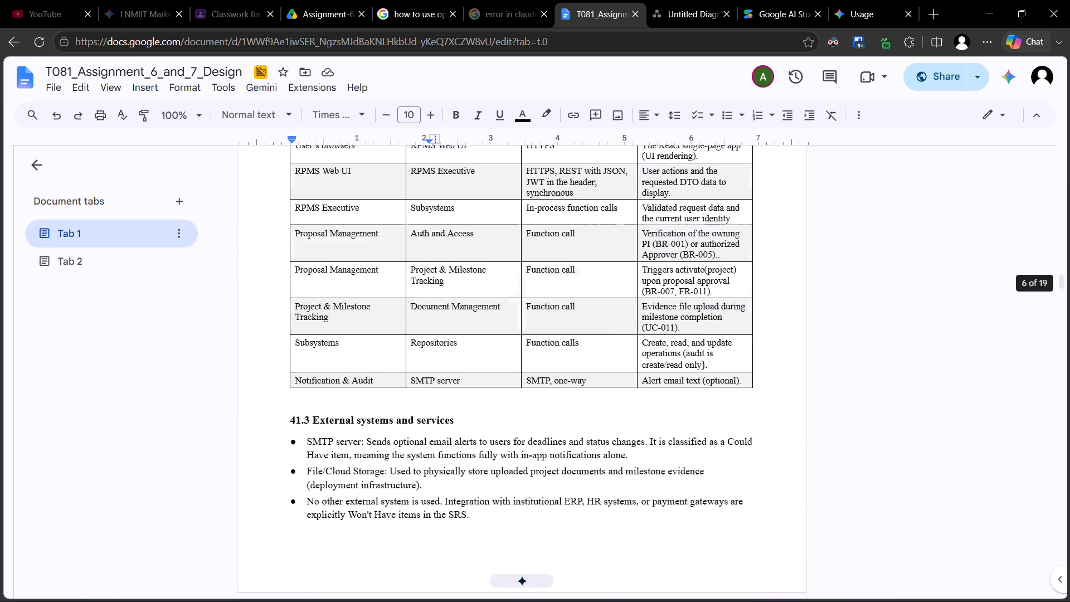
scroll(734, 312, up, 15)
scroll(734, 312, down, 10)
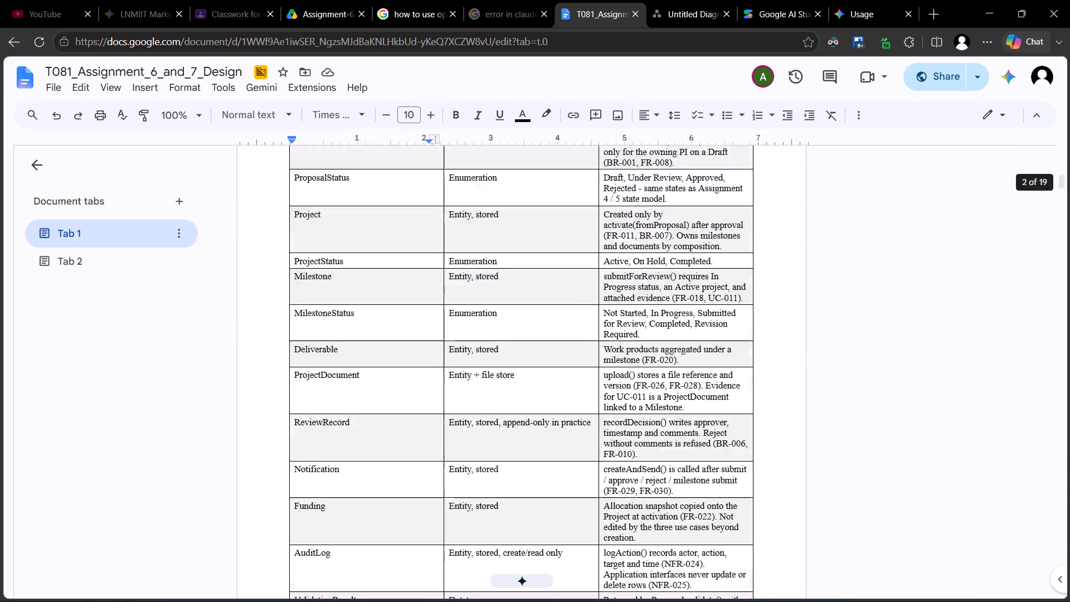
scroll(734, 312, down, 20)
scroll(734, 312, down, 19)
scroll(734, 312, up, 5)
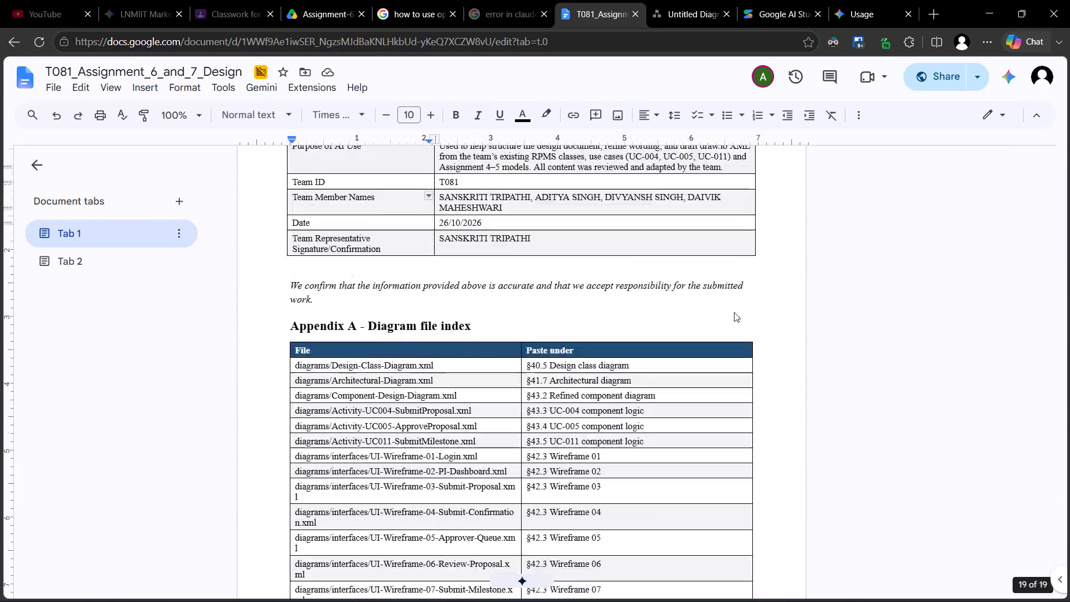
scroll(734, 312, up, 20)
scroll(734, 312, up, 13)
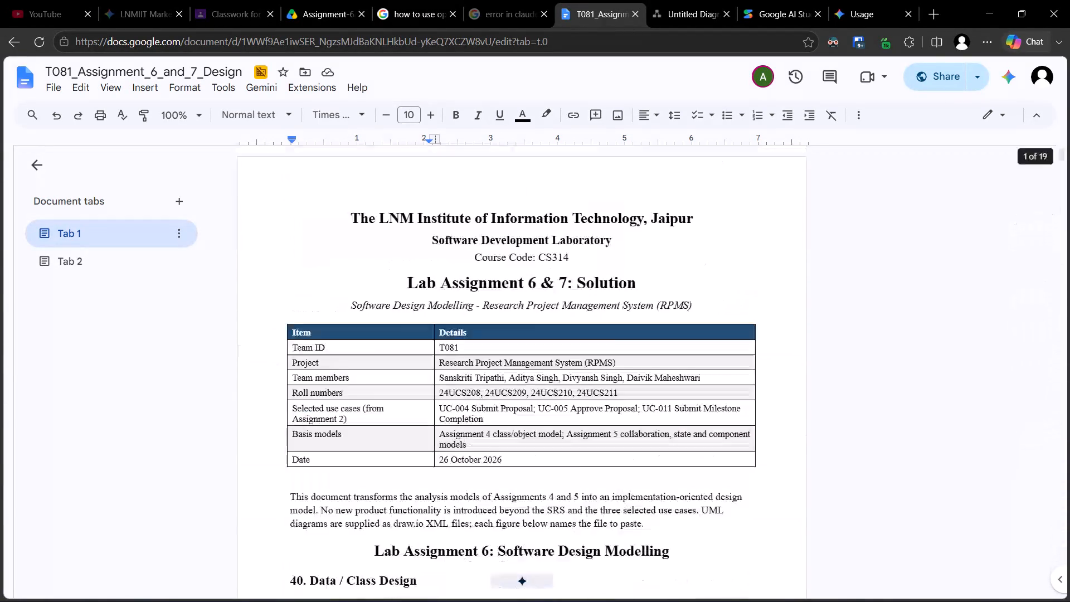
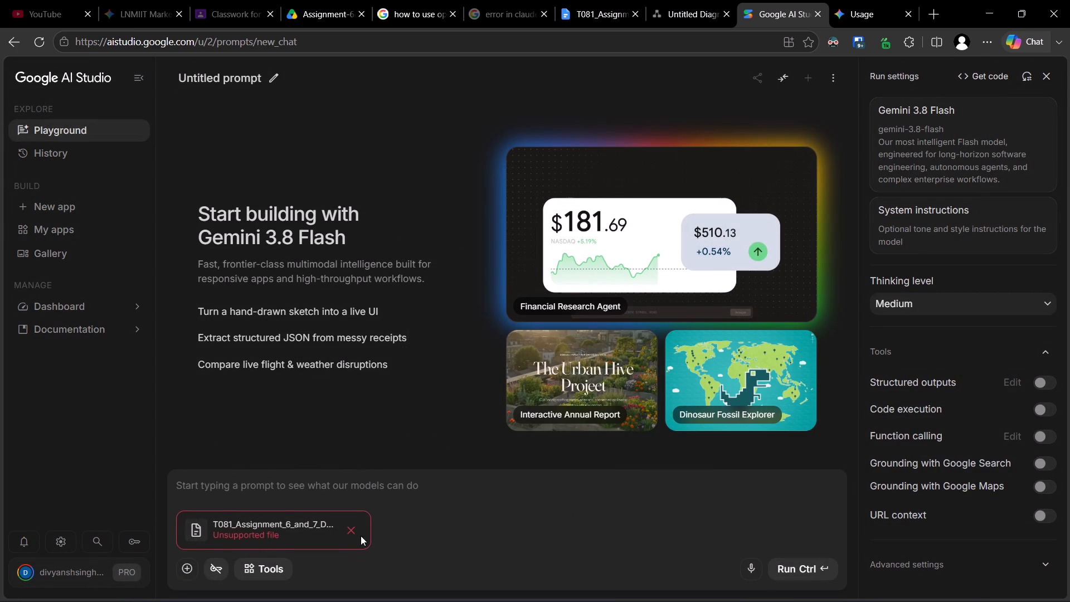
click(352, 535)
Review the T081_Assignment_6_and_7_Design document in Google Docs from its closing appendix back to the title page.
click(615, 0)
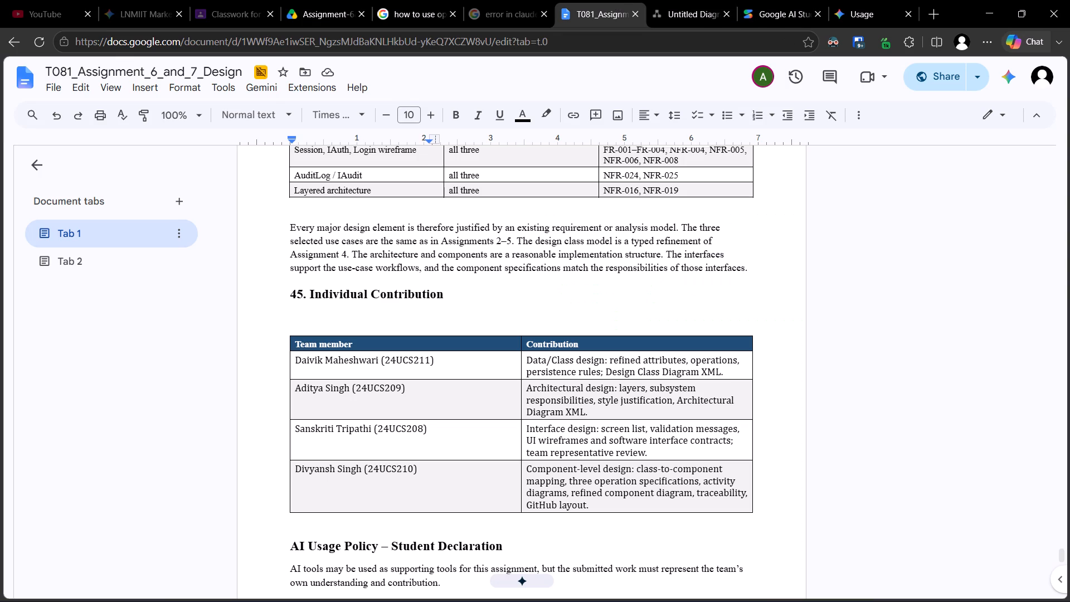
scroll(571, 381, down, 20)
scroll(571, 381, down, 3)
scroll(570, 385, up, 3)
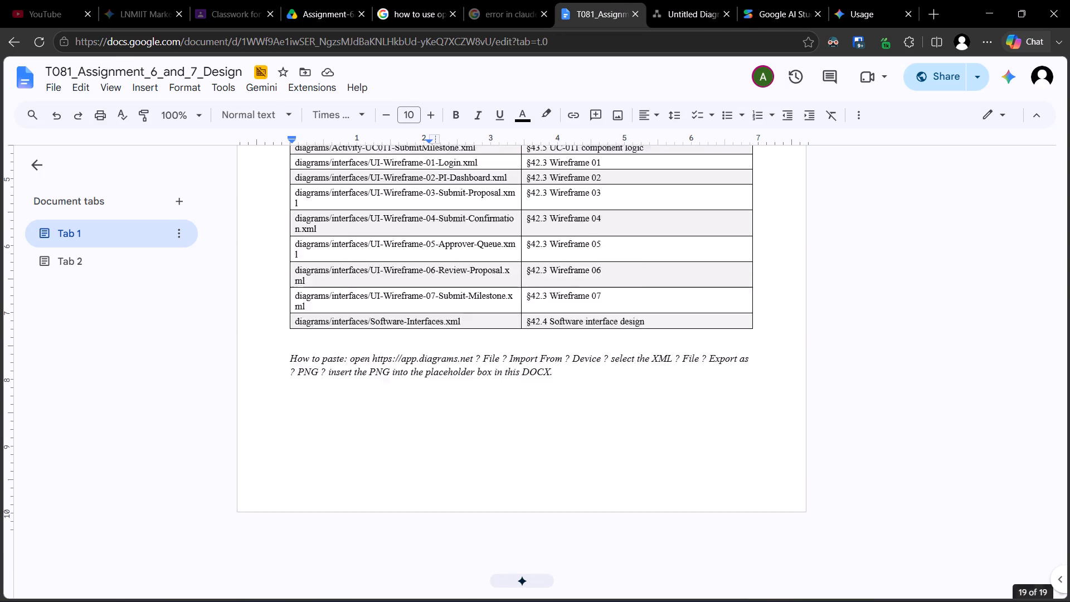
scroll(570, 385, up, 20)
scroll(570, 385, up, 20)
scroll(570, 385, up, 12)
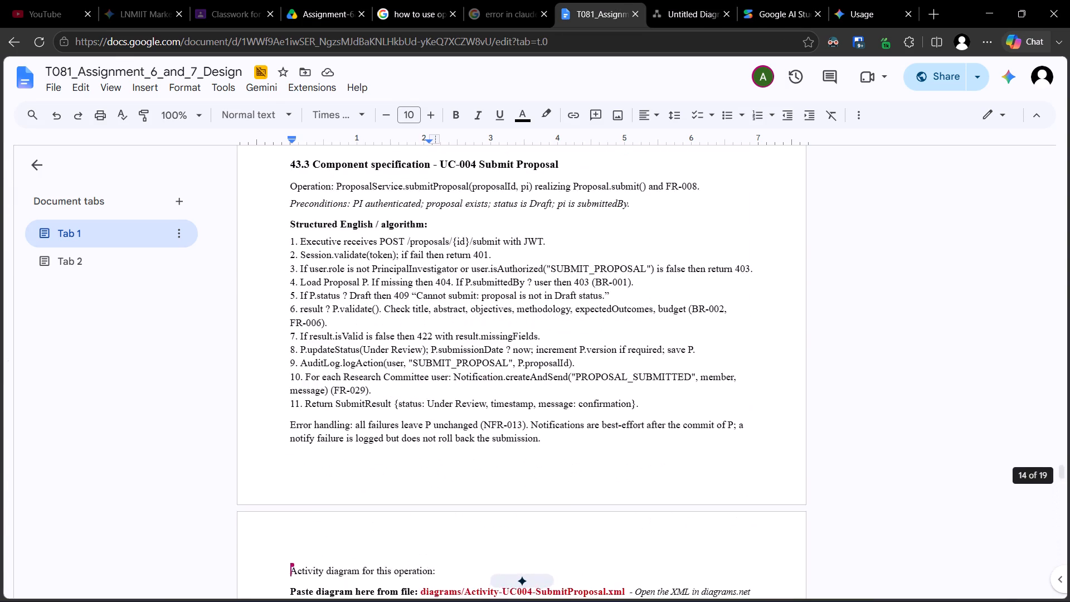
scroll(571, 385, up, 20)
scroll(571, 385, up, 20)
scroll(571, 385, up, 11)
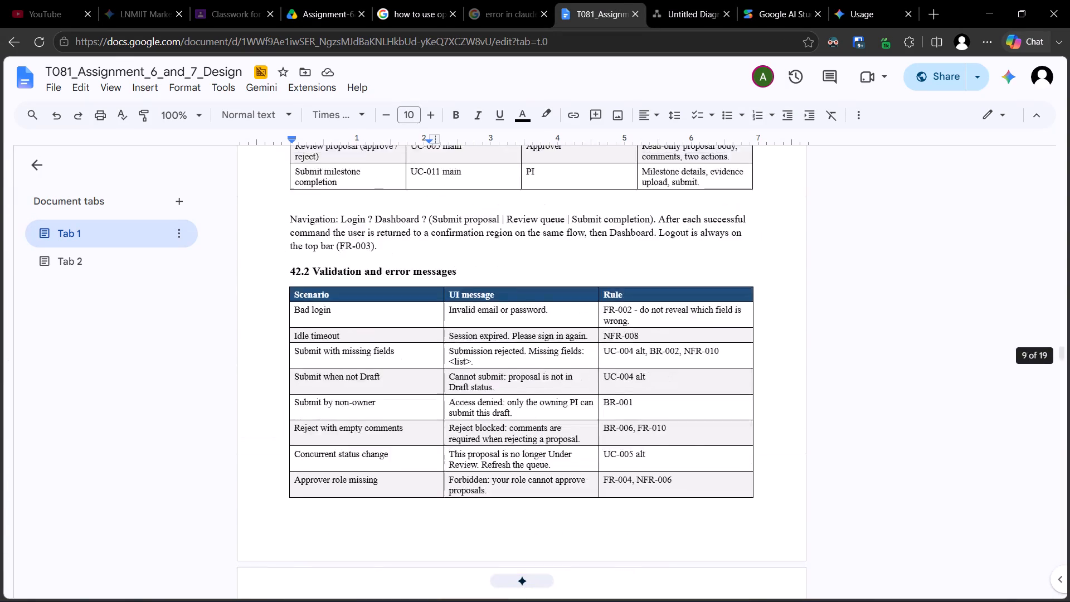
scroll(575, 380, up, 20)
scroll(575, 380, up, 20)
scroll(575, 380, up, 11)
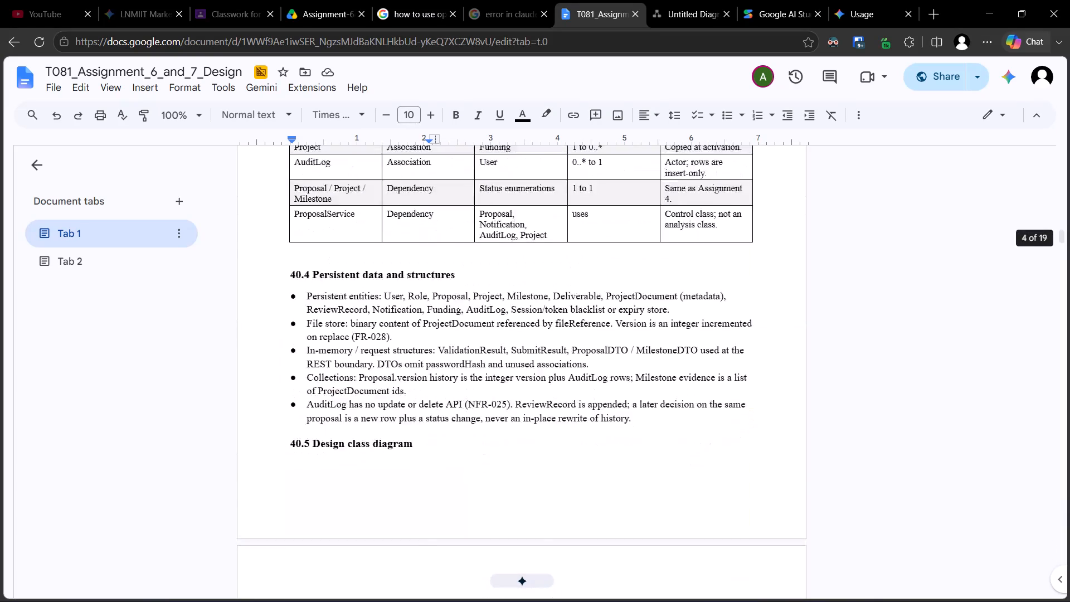
scroll(576, 376, up, 20)
scroll(576, 376, up, 20)
scroll(576, 376, up, 11)
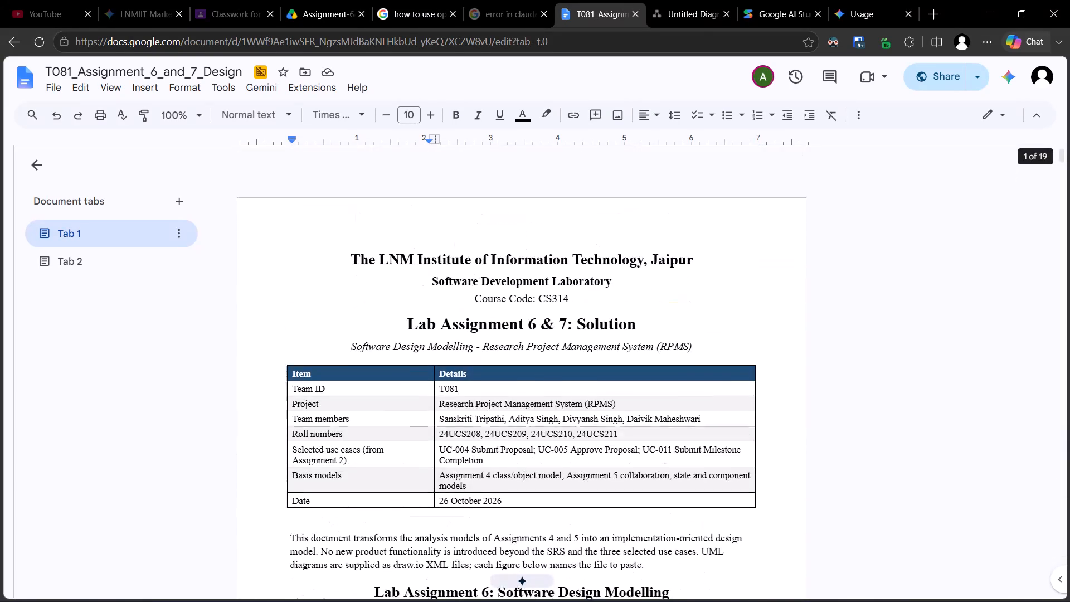
scroll(576, 375, up, 2)
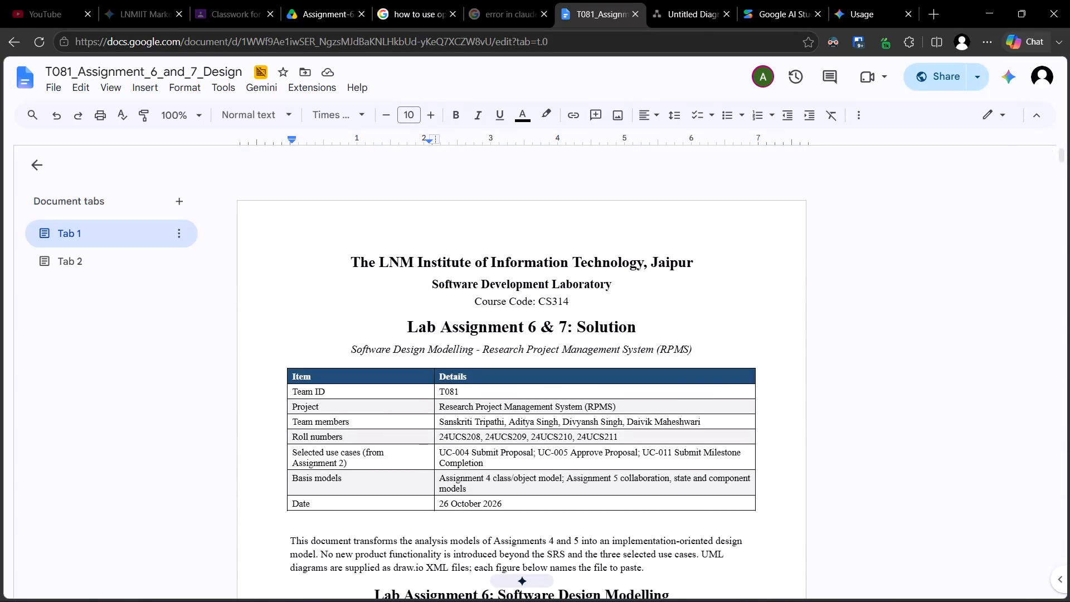
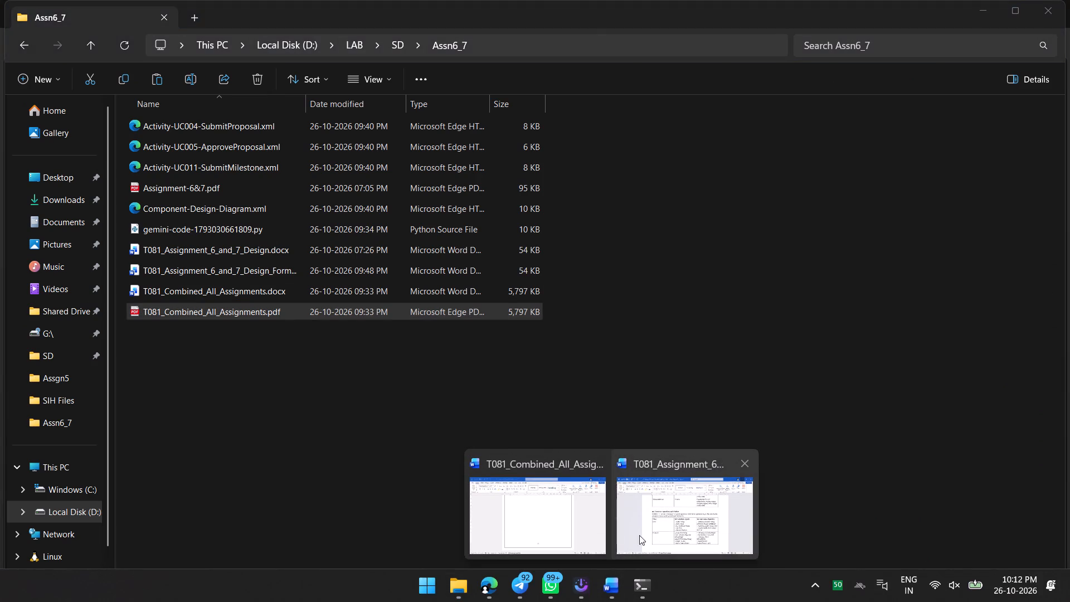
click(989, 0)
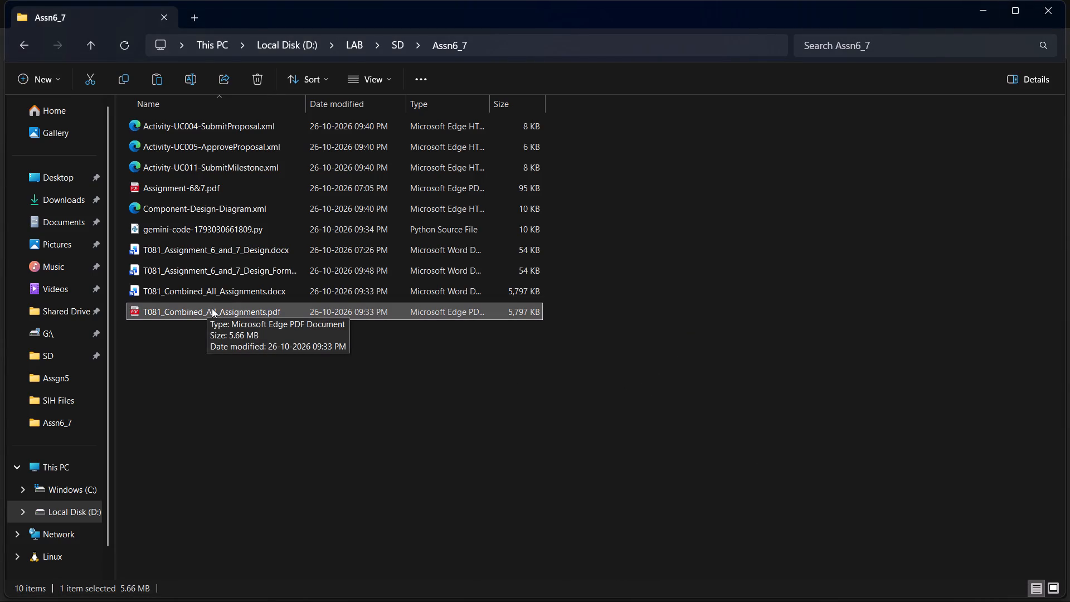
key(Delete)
Select T081_Combined_All_Assignments.docx in the Assn6_7 folder.
click(259, 287)
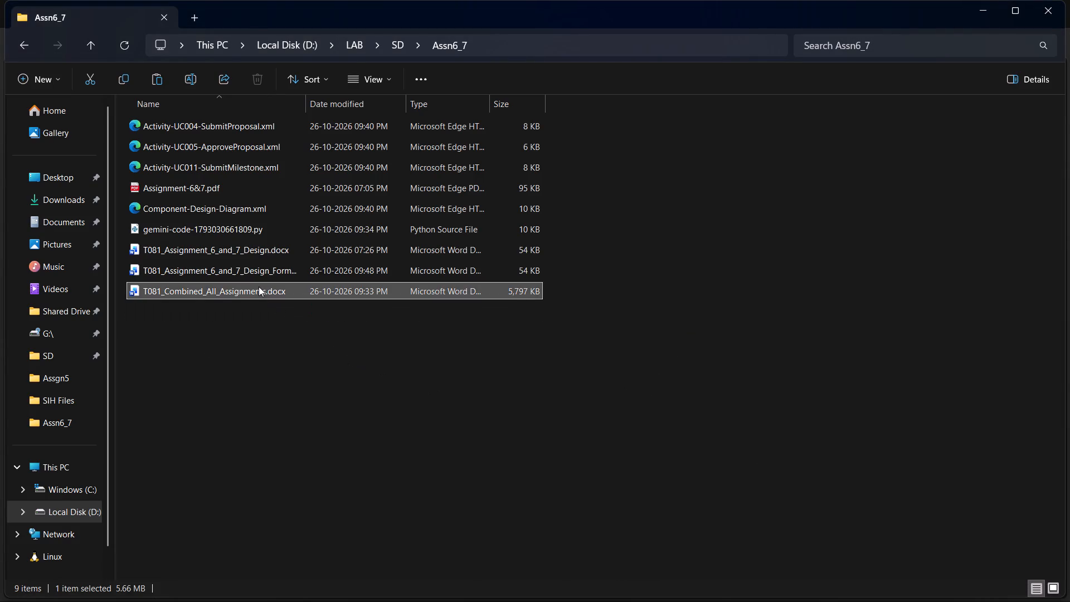
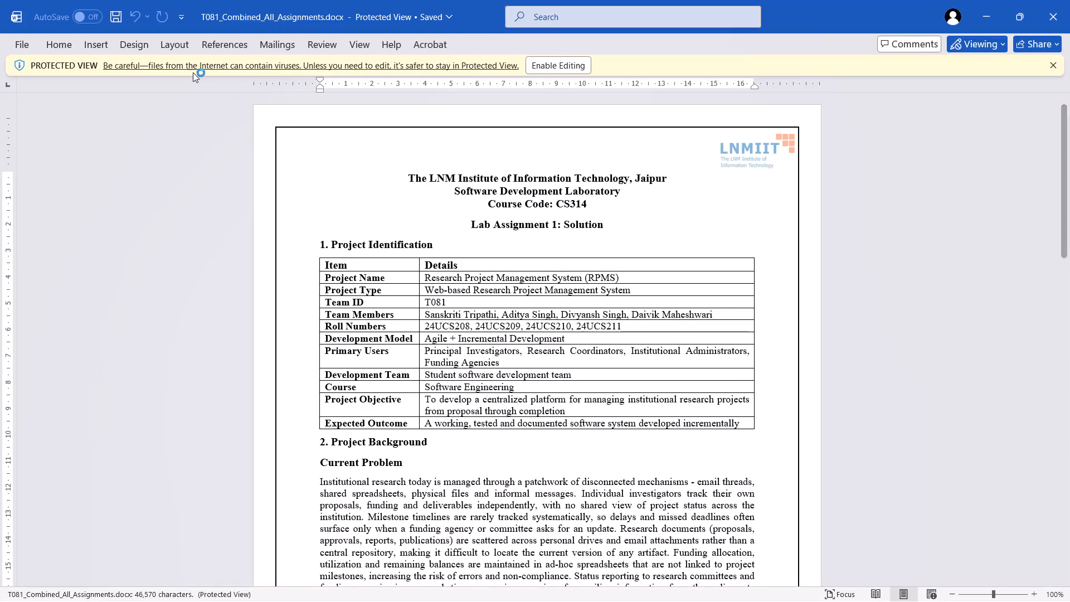
Enable editing of T081_Combined_All_Assignments.docx, save a PDF copy in the Assn6_7 folder, and close the PDF opened after publishing.
click(557, 53)
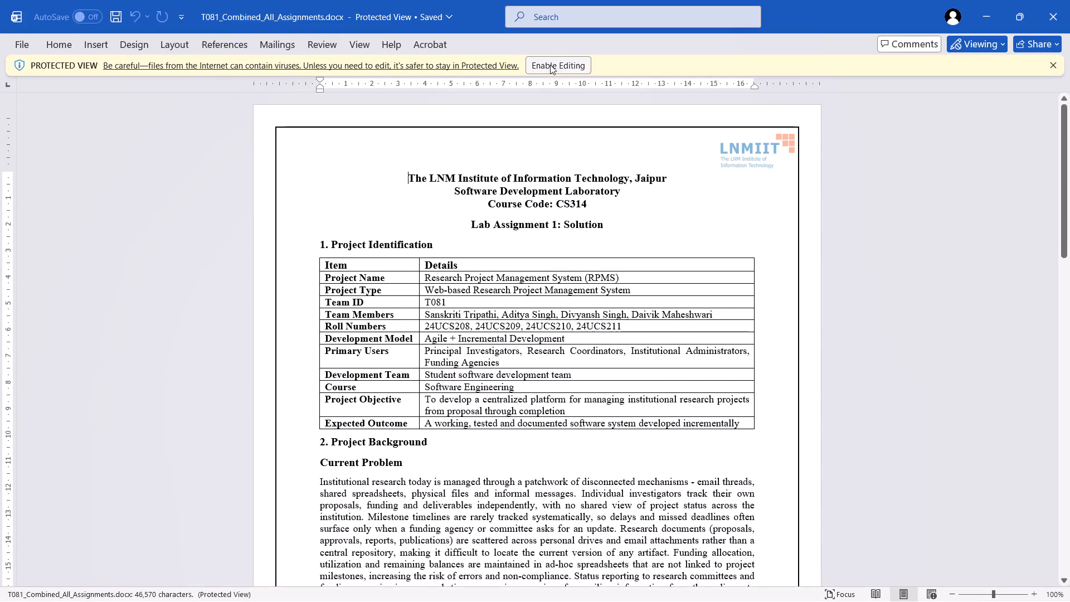
click(550, 65)
click(27, 37)
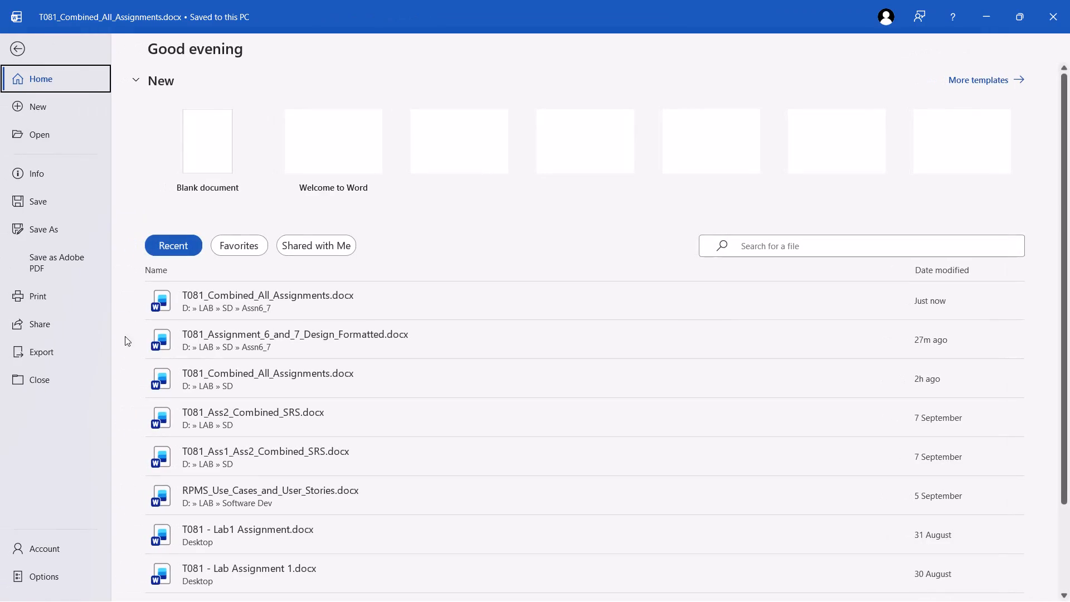
click(59, 224)
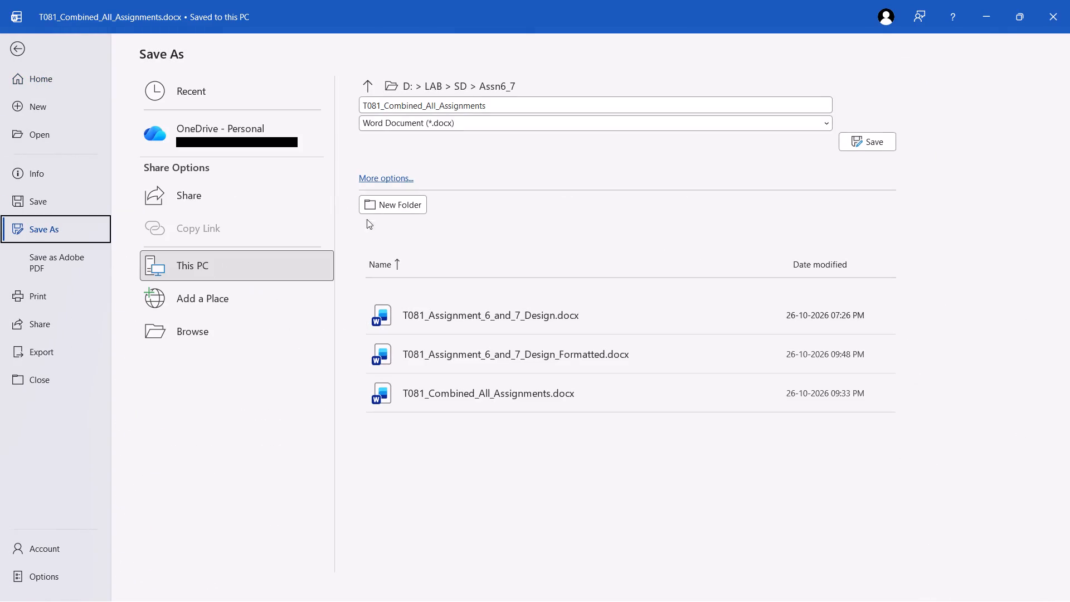
click(221, 325)
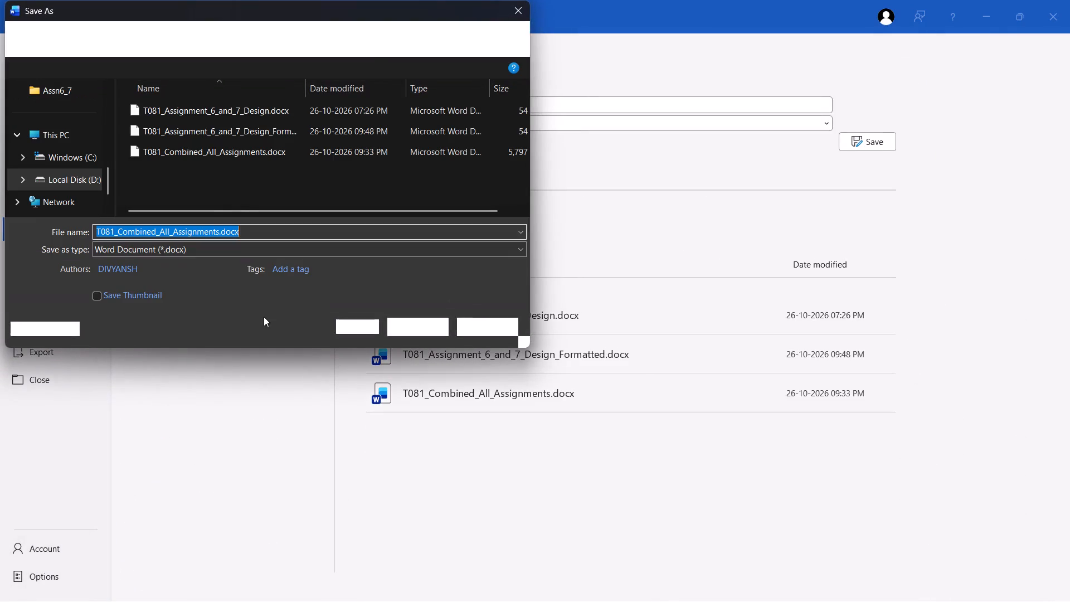
click(254, 242)
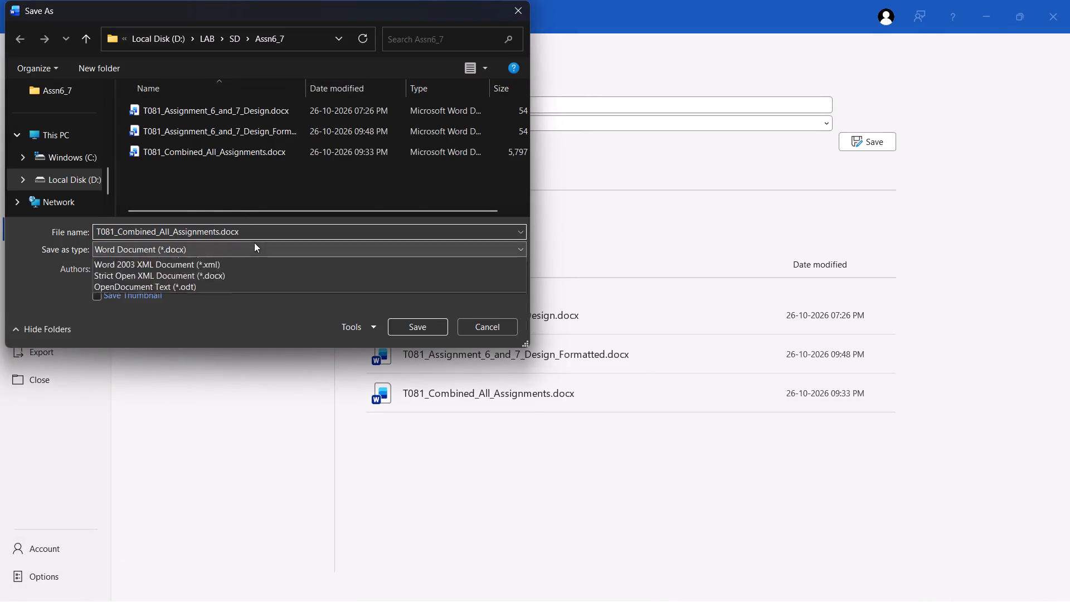
click(225, 335)
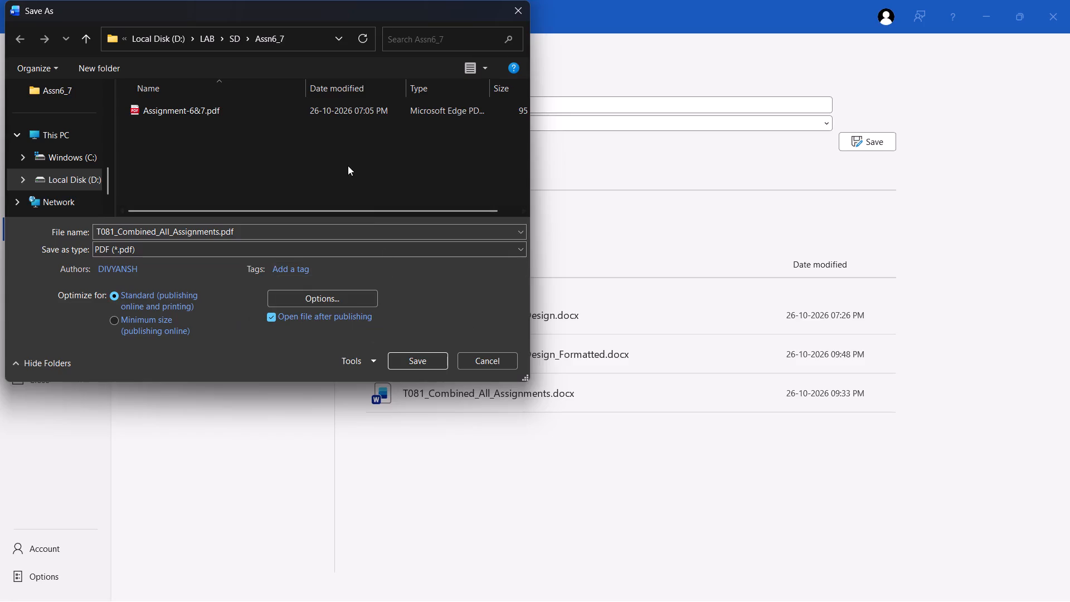
click(419, 363)
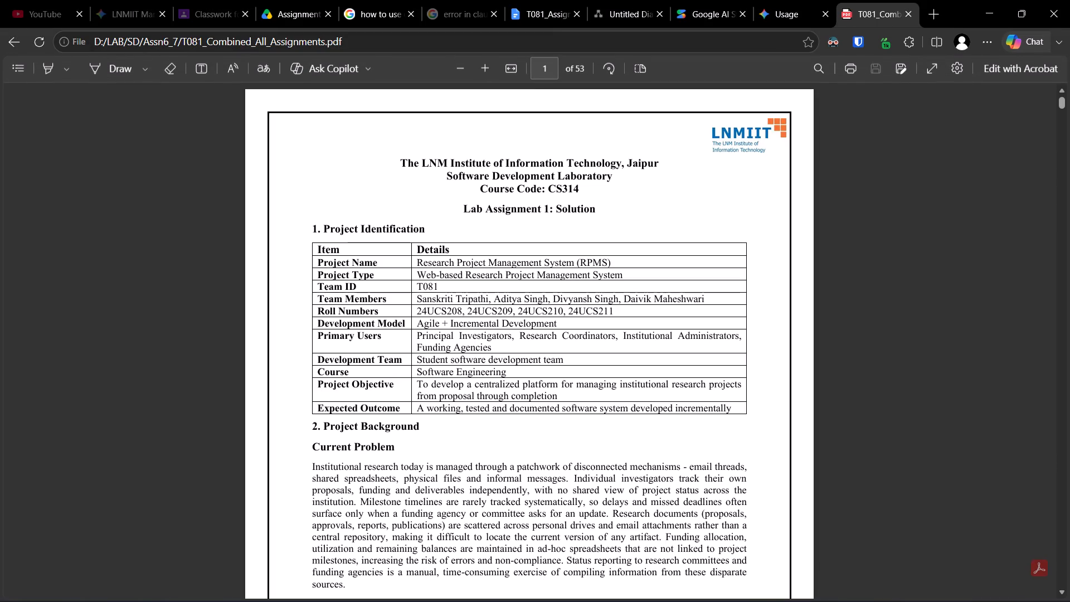
key(ctrl+w)
Switch to the Assn6_7 folder in File Explorer and briefly preview T081_Combined_All_Assignments.pdf.
key(alt+Tab)
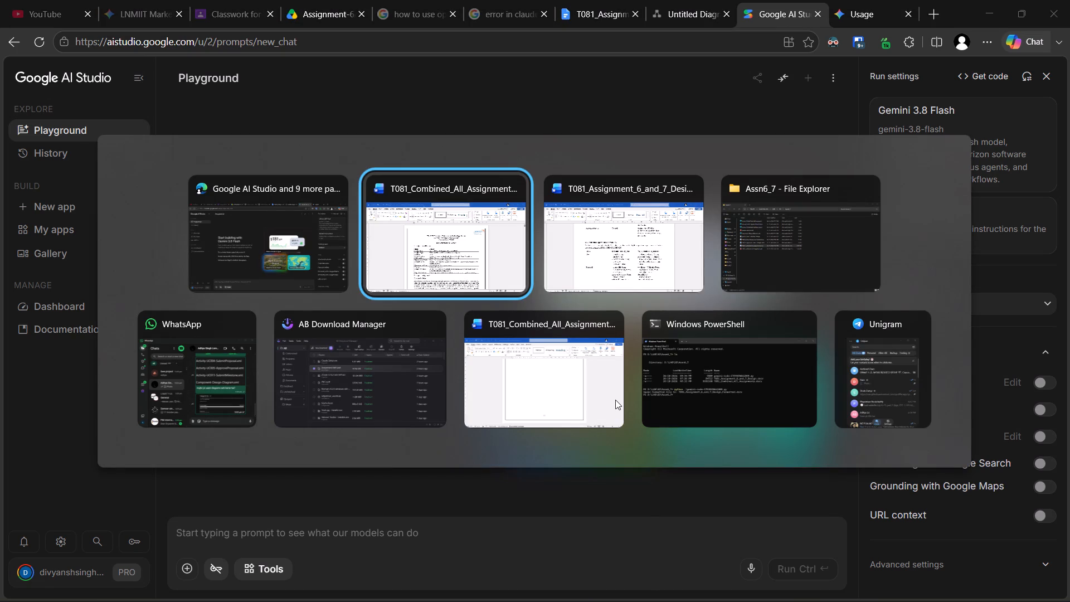
key(alt+Tab)
key(alt+Tab)
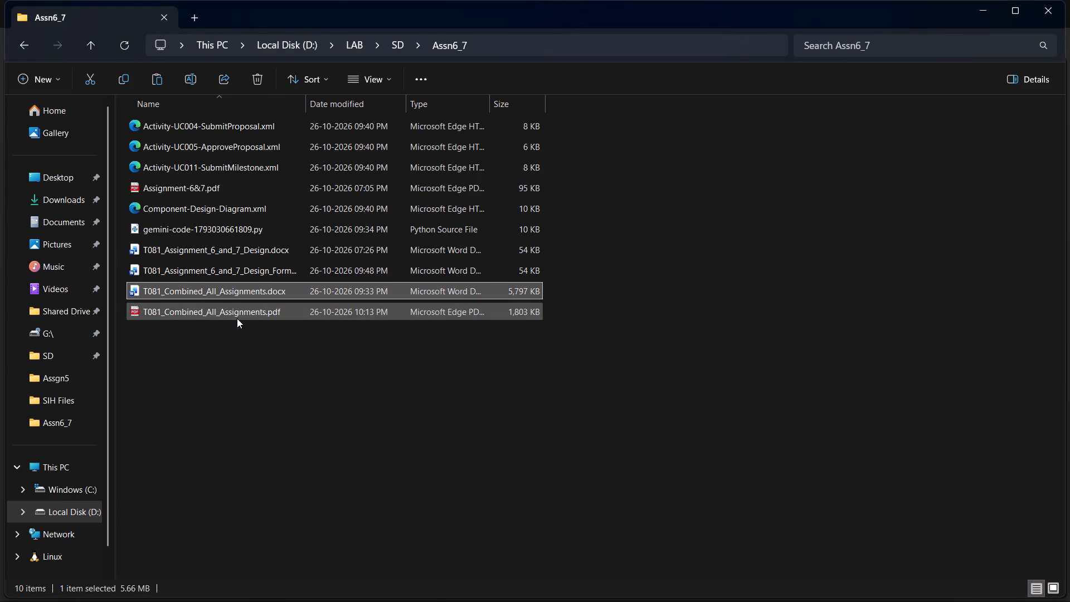
click(237, 318)
key(space)
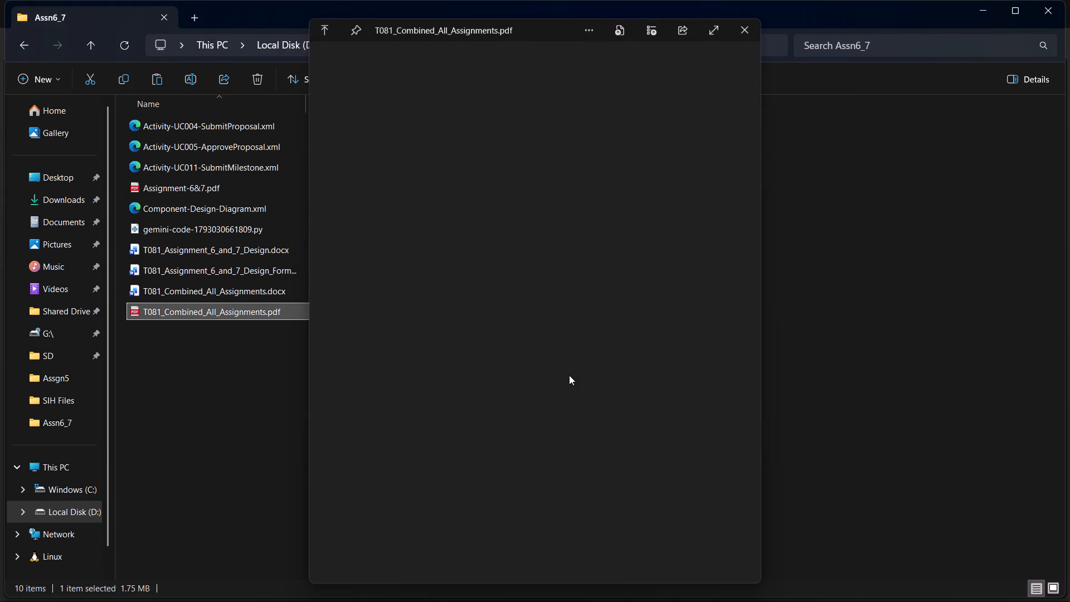
key(space)
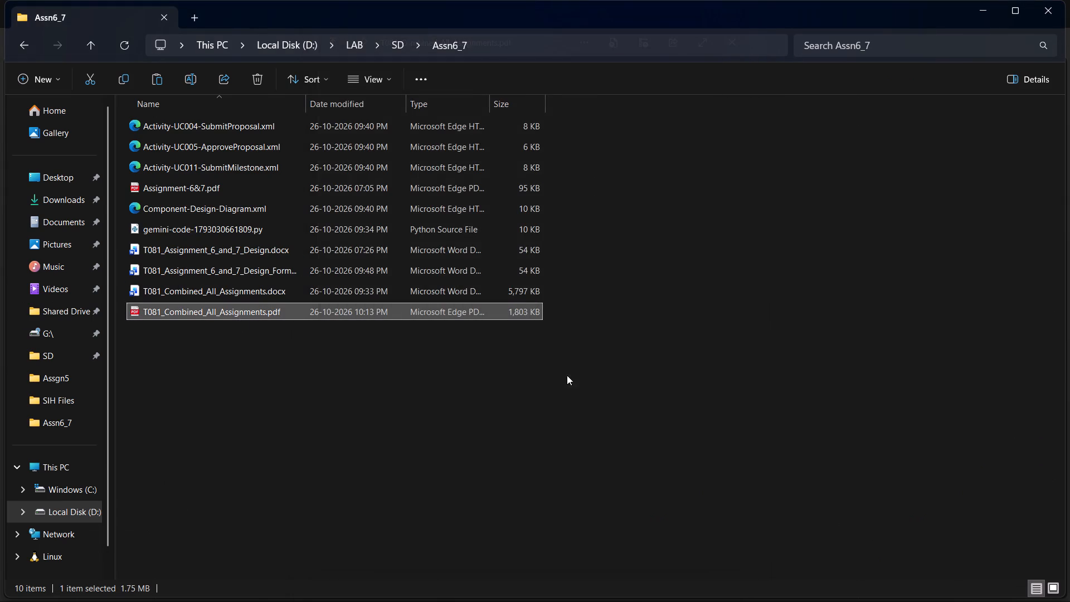
Open T081_Assignment_6_and_7_Design_Formatted.docx in Word and save it in PDF format in the Assn6_7 folder.
click(260, 251)
click(274, 272)
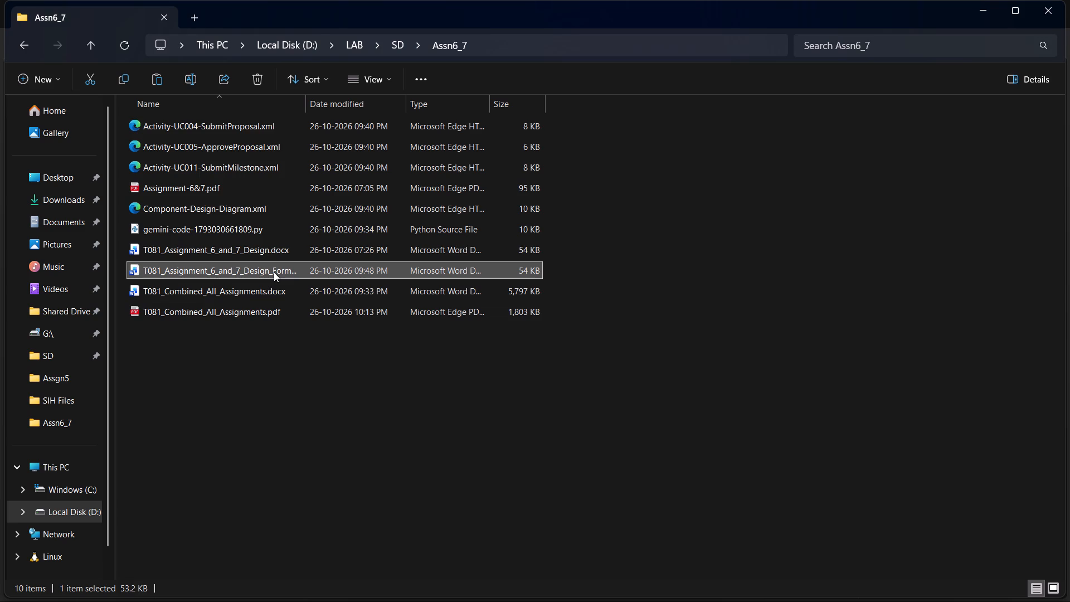
double_click(274, 272)
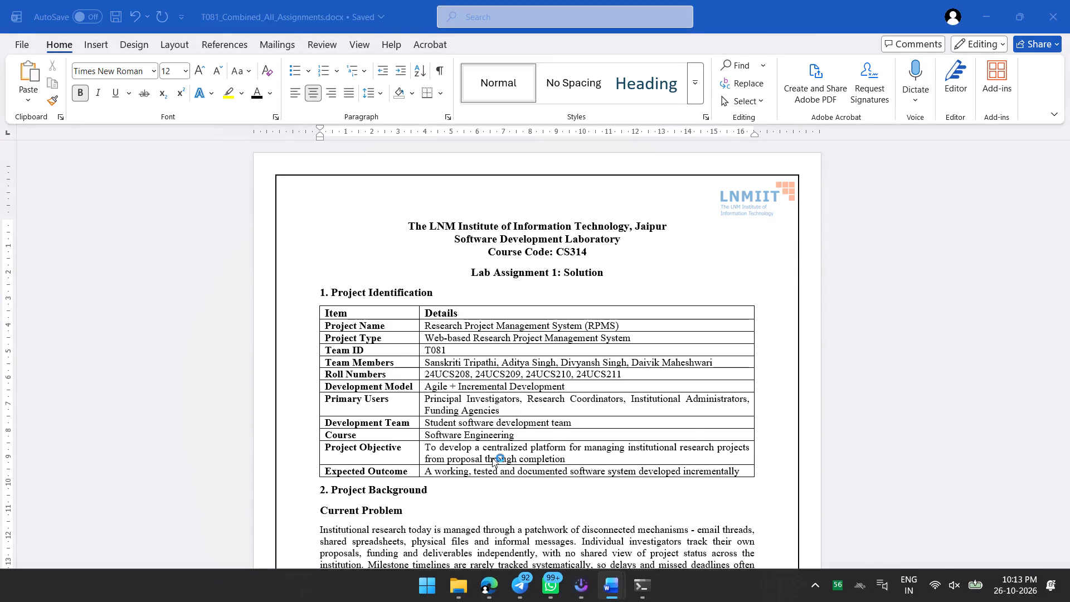
click(23, 52)
click(46, 221)
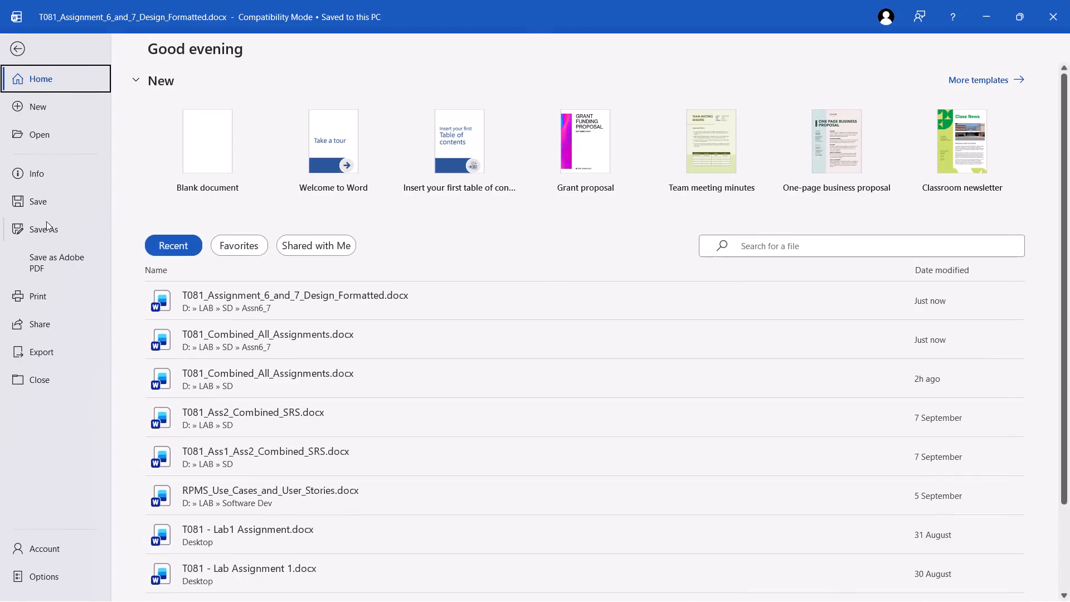
click(256, 331)
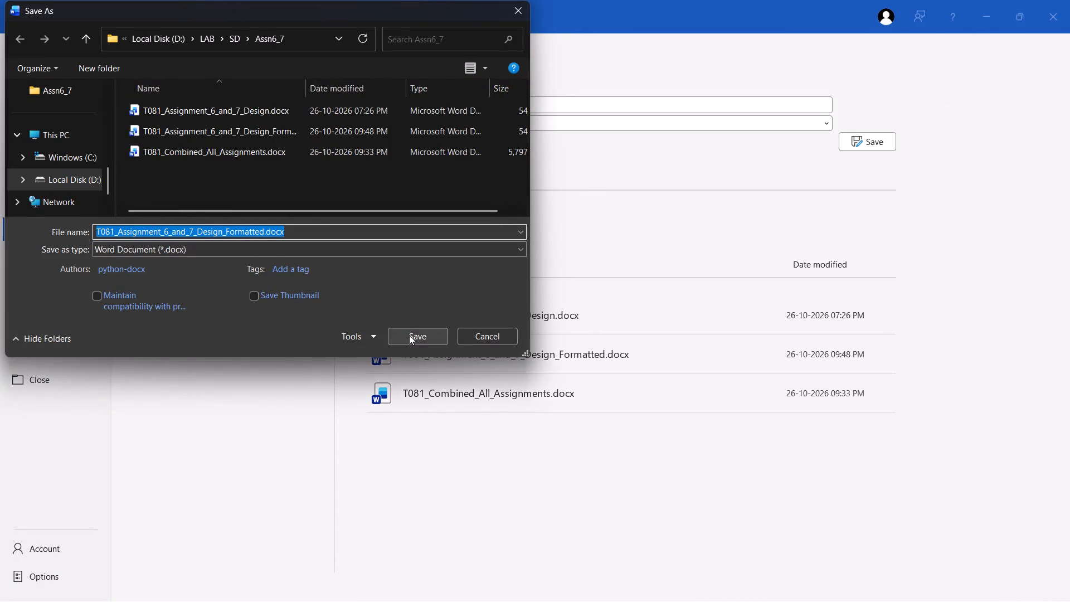
click(298, 251)
drag(227, 344, 238, 330)
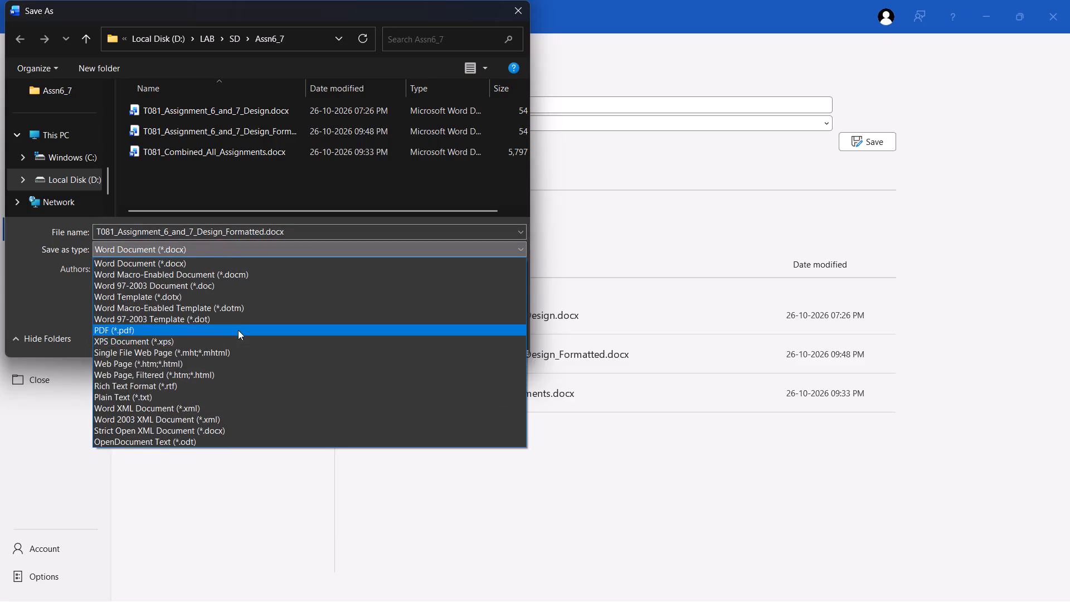
drag(238, 330, 240, 327)
click(412, 353)
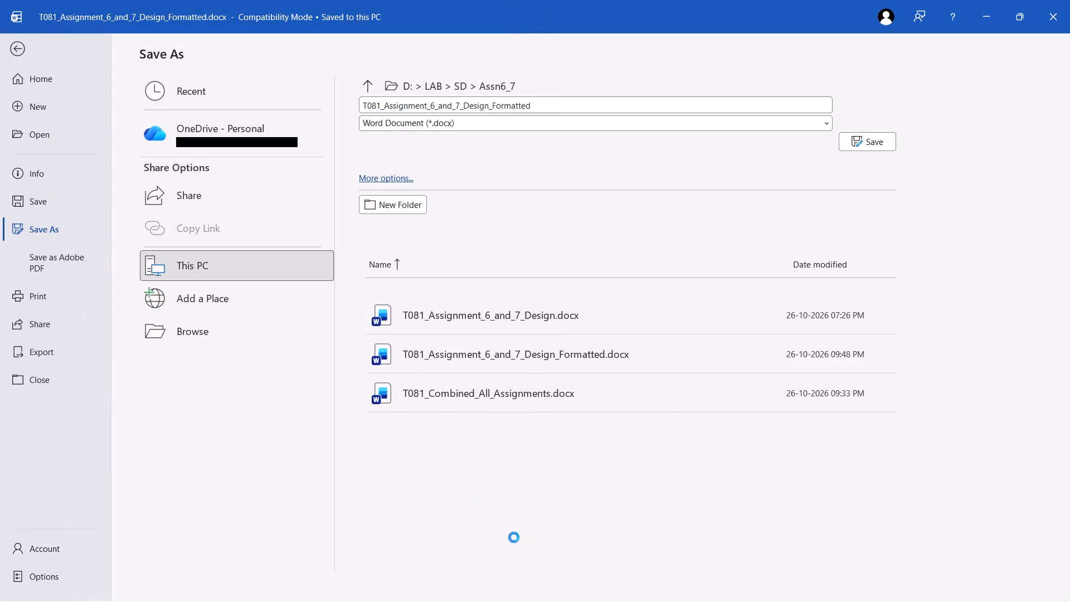
Return to the Assn6_7 folder in File Explorer and briefly preview Assignment-6&7.pdf.
key(alt+Tab)
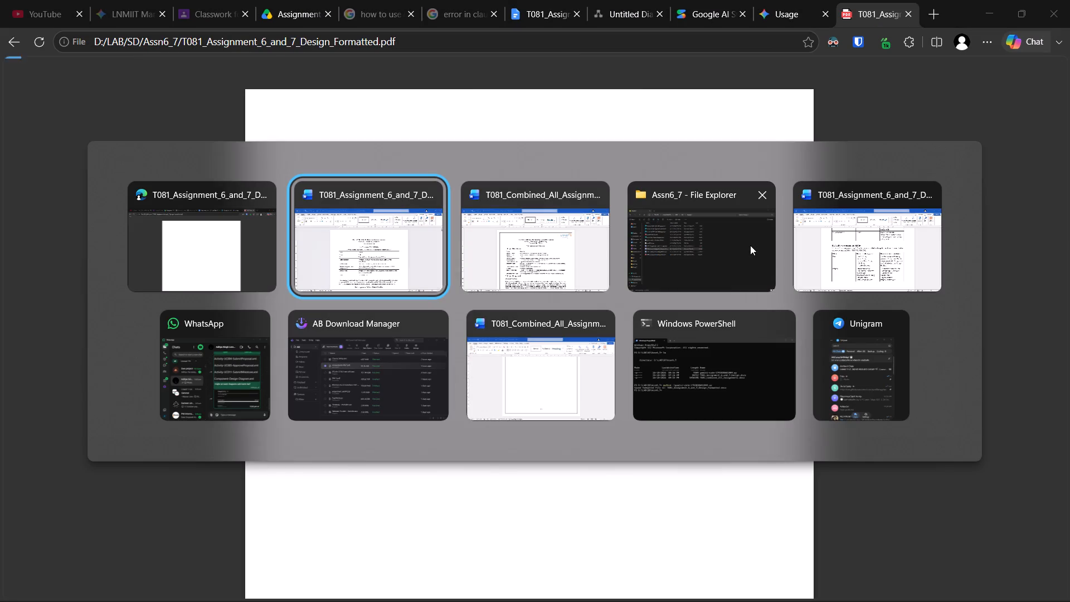
key(alt+Tab)
key(alt+Tab)
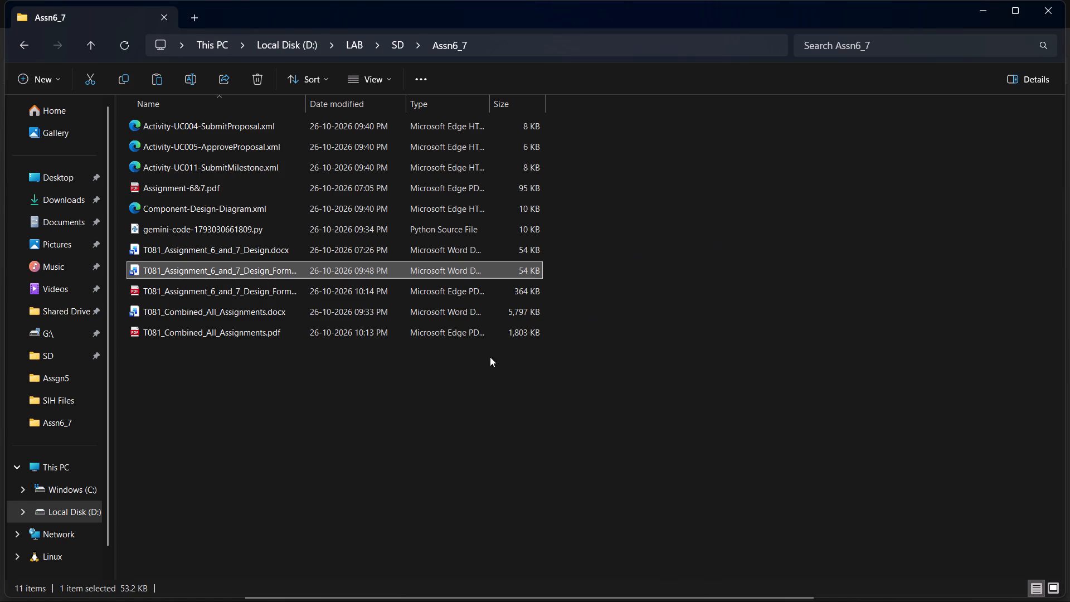
click(233, 192)
key(space)
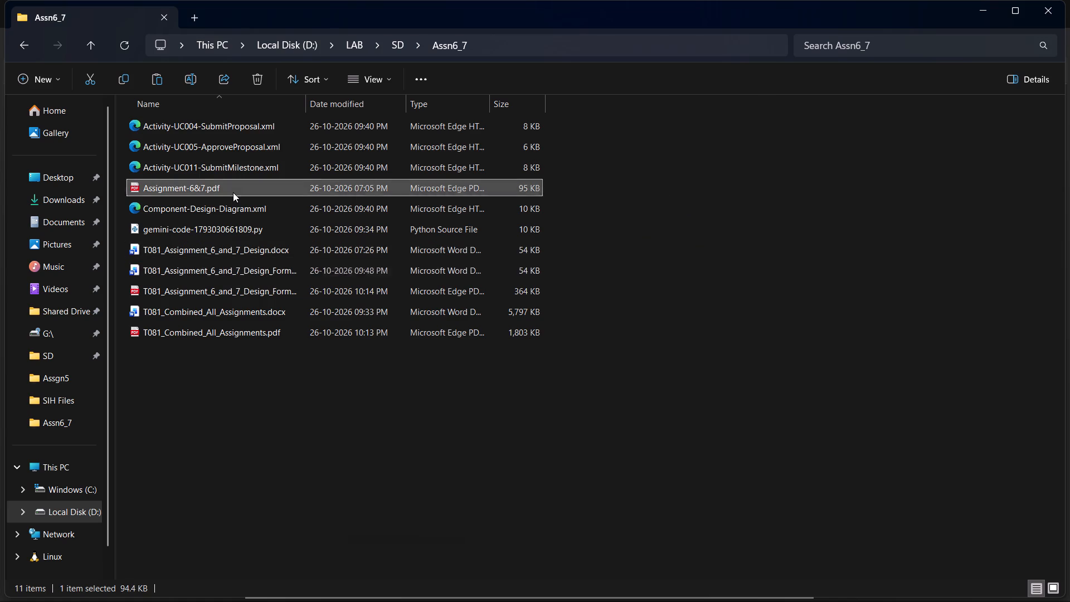
key(space)
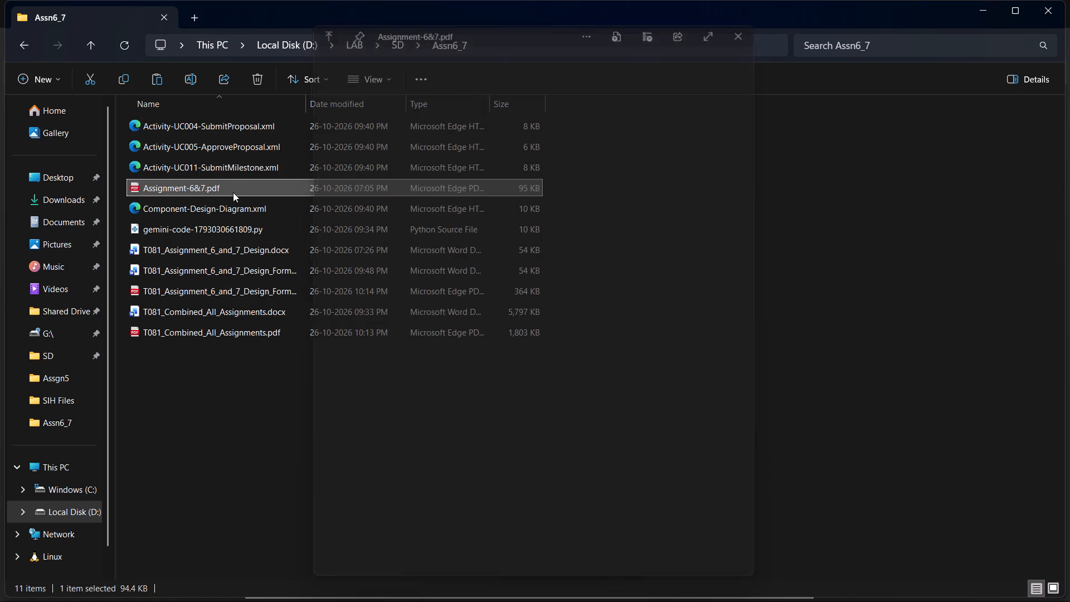
Preview T081_Assignment_6_and_7_Design_Formatted.pdf, look through its sections and diagram placeholders, and close the preview.
click(251, 295)
key(space)
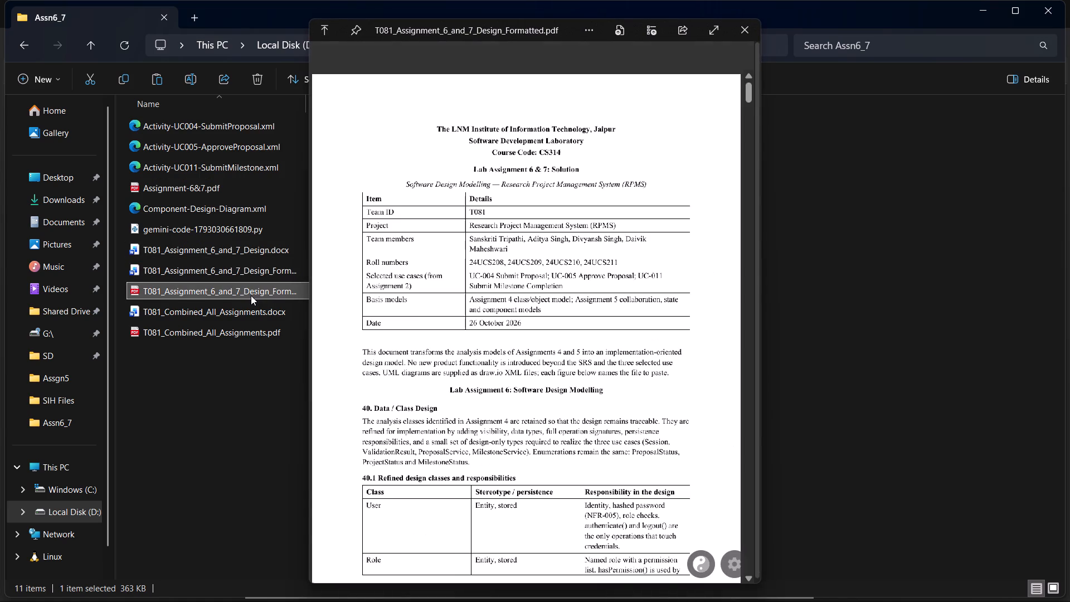
scroll(516, 353, down, 4)
scroll(516, 353, down, 20)
scroll(516, 353, down, 20)
scroll(516, 353, down, 4)
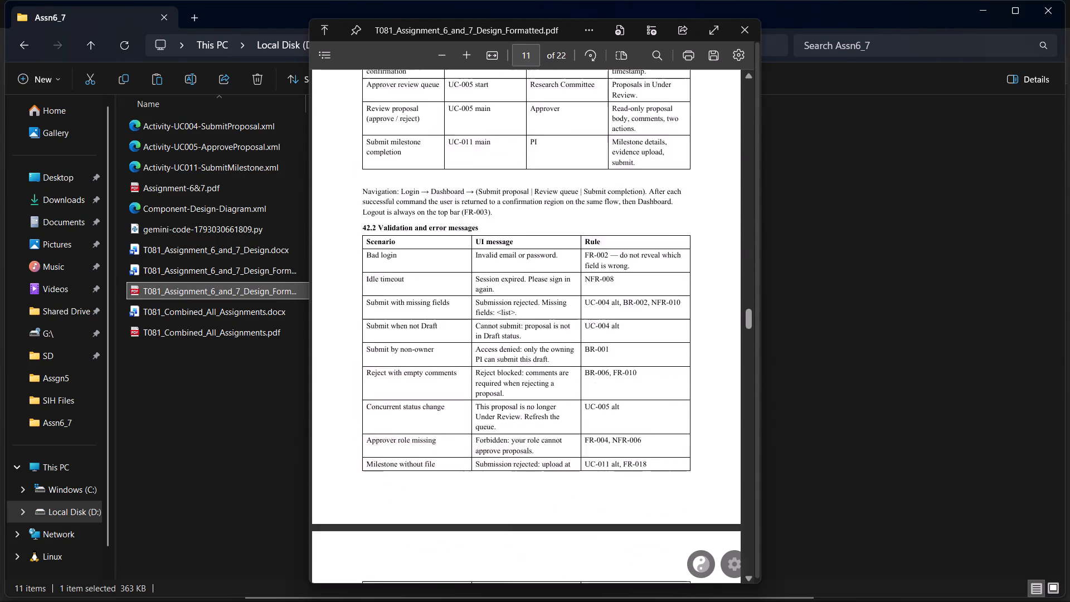
scroll(516, 353, down, 16)
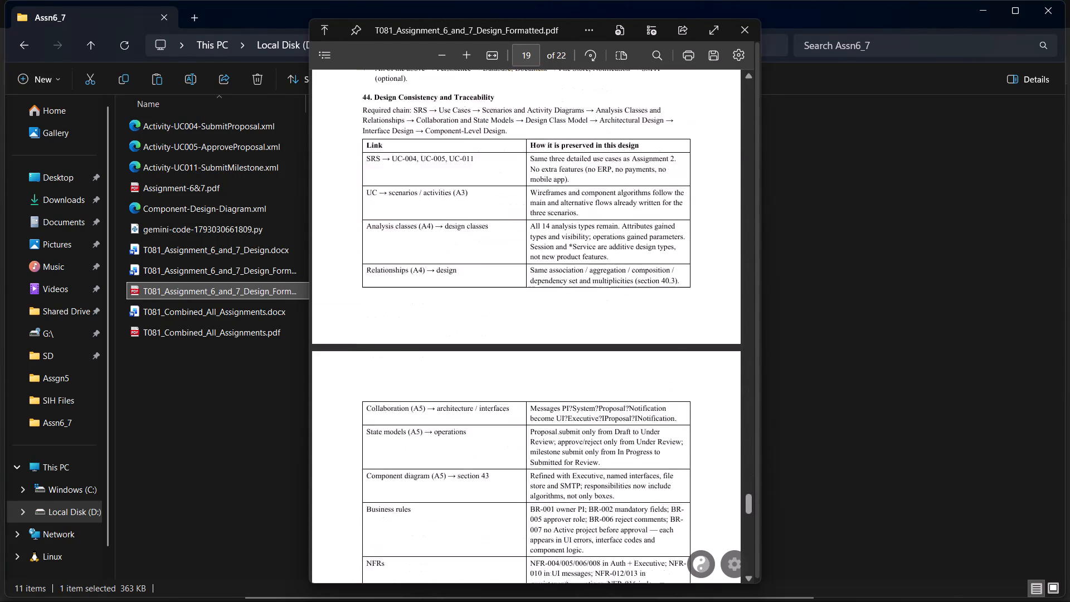
scroll(516, 353, down, 11)
scroll(516, 353, up, 20)
scroll(516, 353, up, 7)
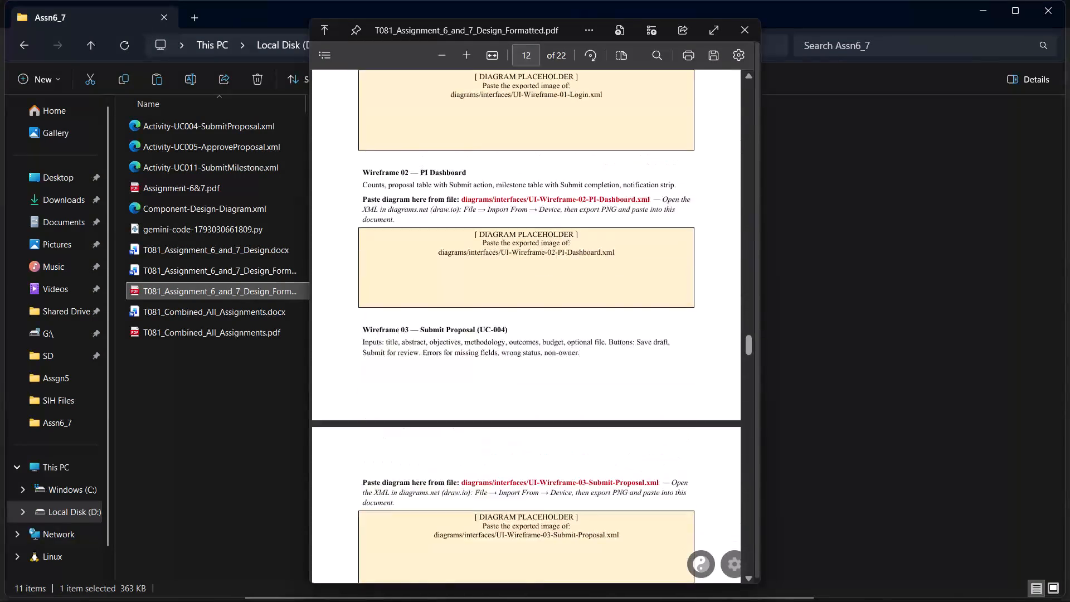
scroll(516, 353, up, 20)
scroll(516, 353, up, 1)
key(space)
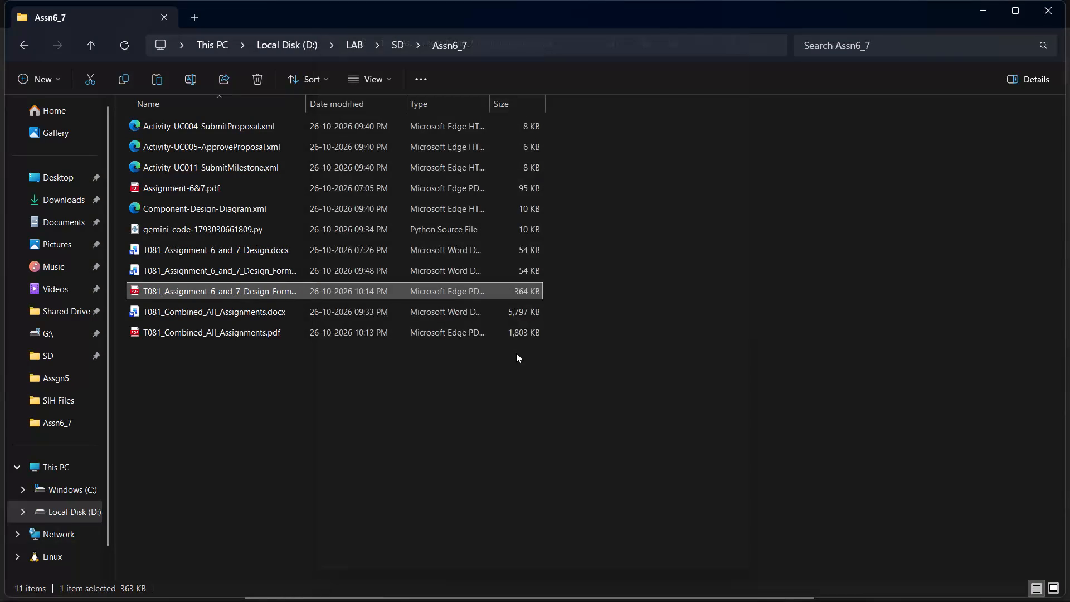
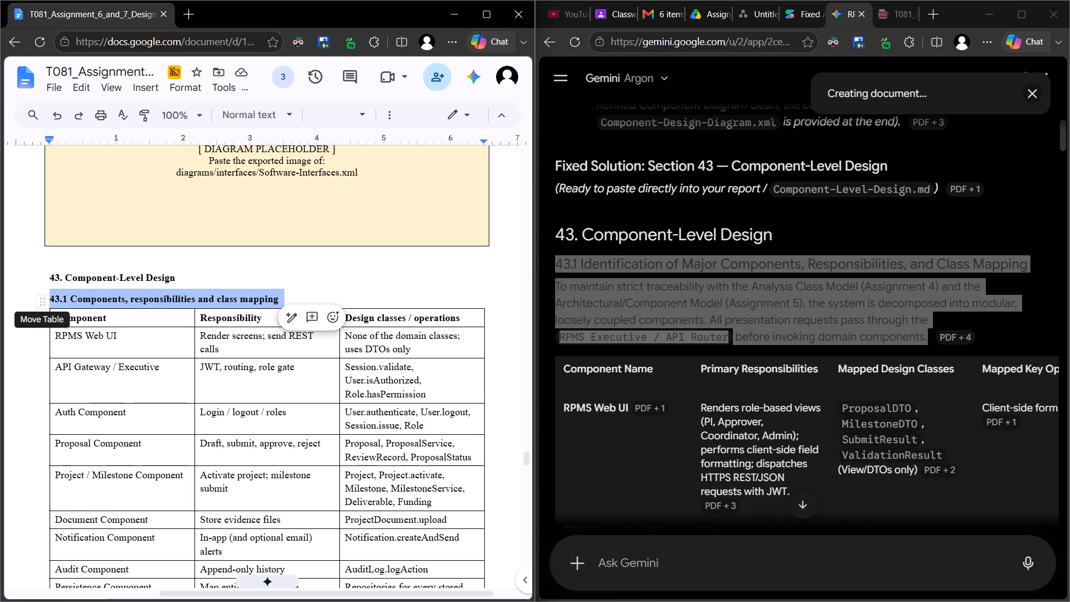
drag(47, 300, 48, 300)
key(ctrl+v)
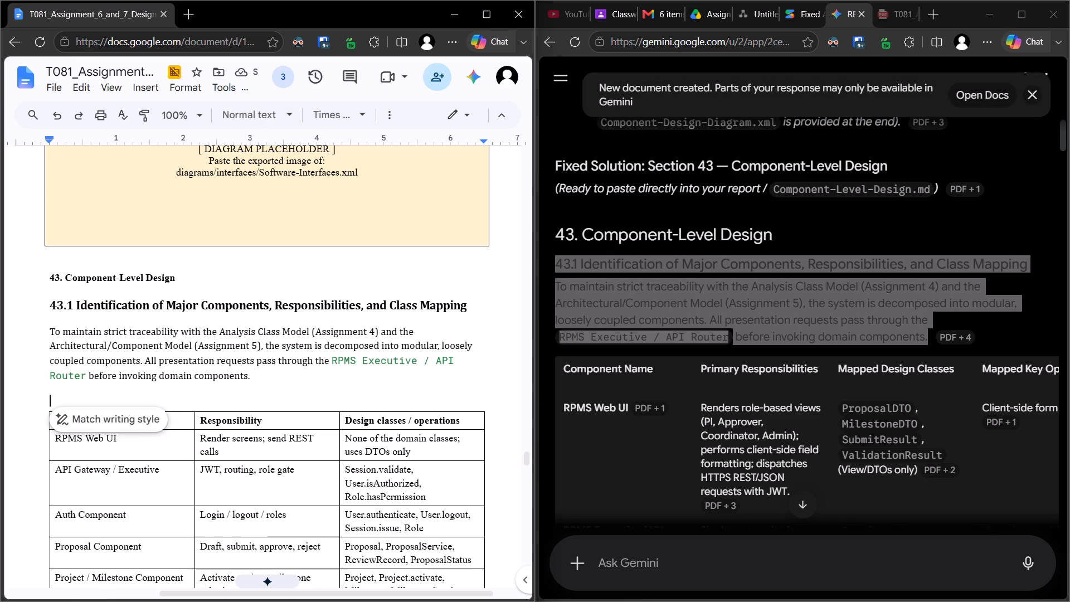
Open the new Google document exported from Gemini's answer at Section 43 and dismiss the listening tip.
click(986, 89)
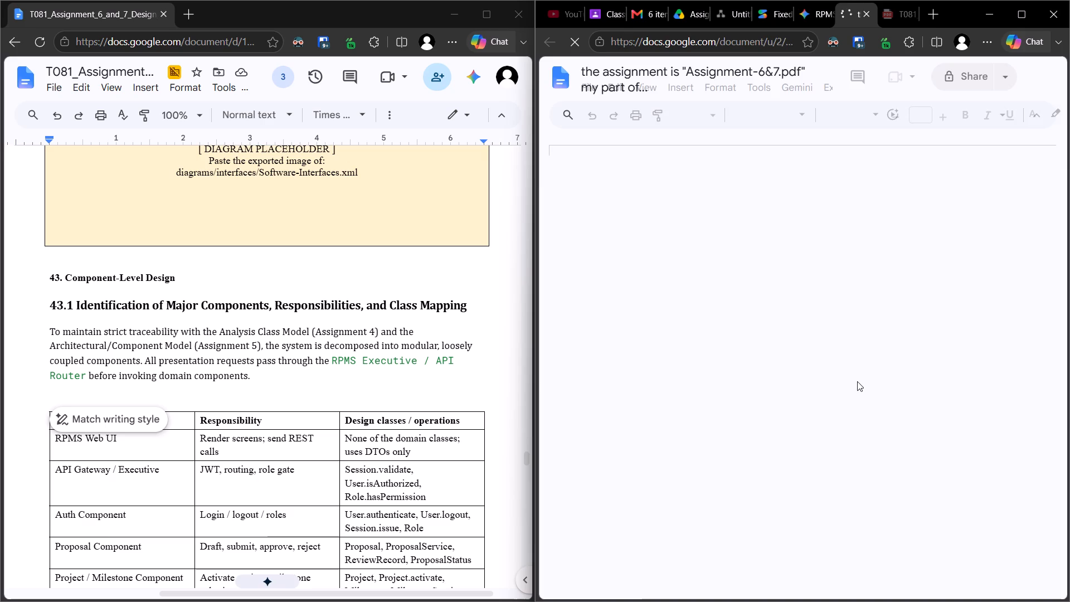
scroll(857, 381, down, 9)
scroll(857, 382, left, 3)
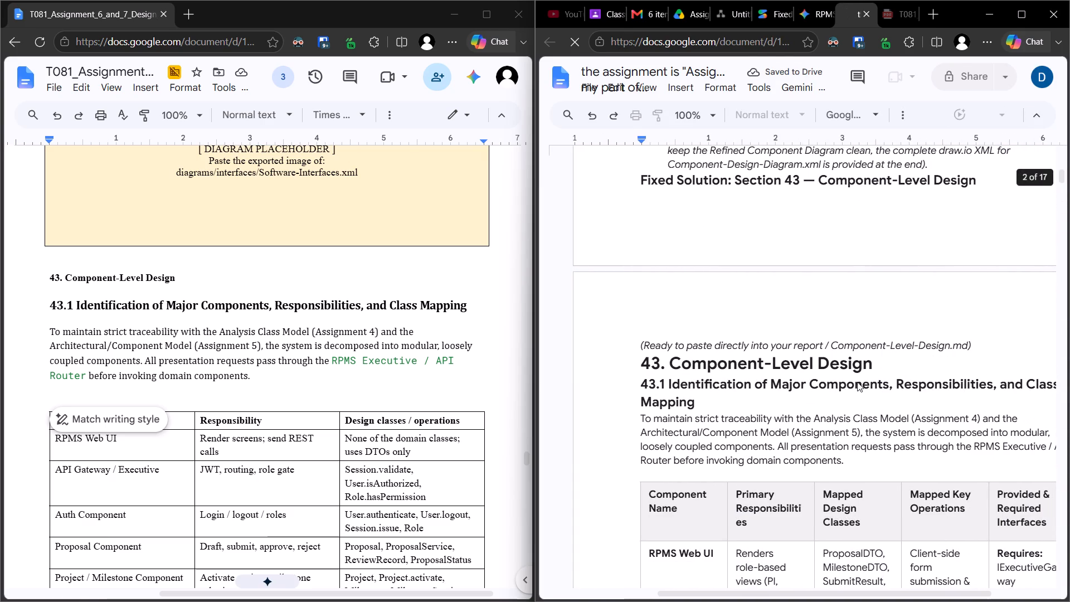
scroll(857, 382, left, 1)
scroll(857, 382, down, 3)
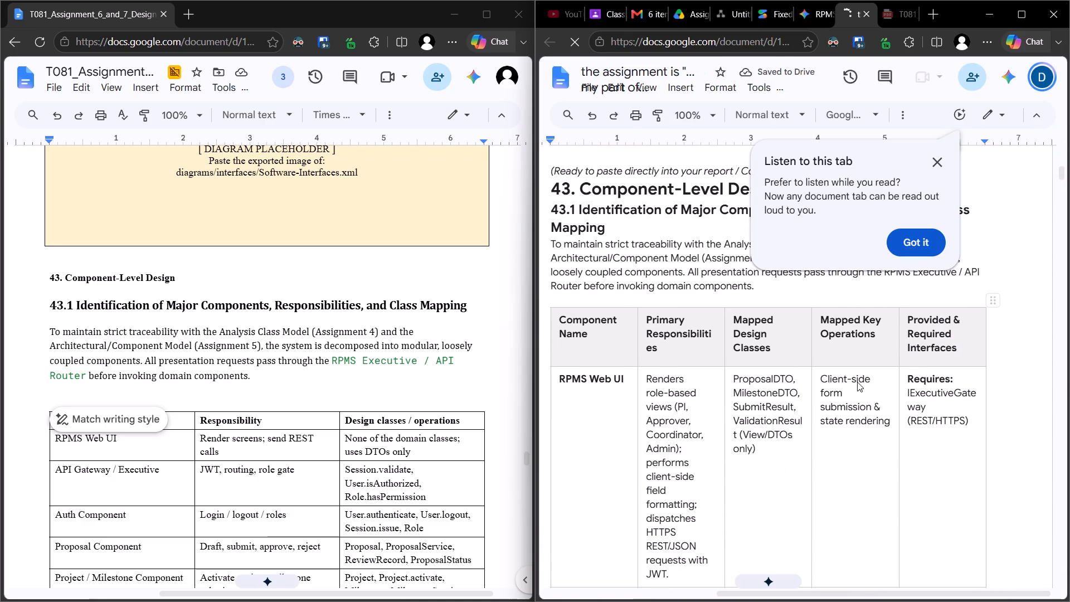
click(931, 246)
Examine the exported document's 43.1 introduction and component mapping table against the report's 43.1 table.
scroll(861, 318, down, 3)
scroll(858, 321, up, 5)
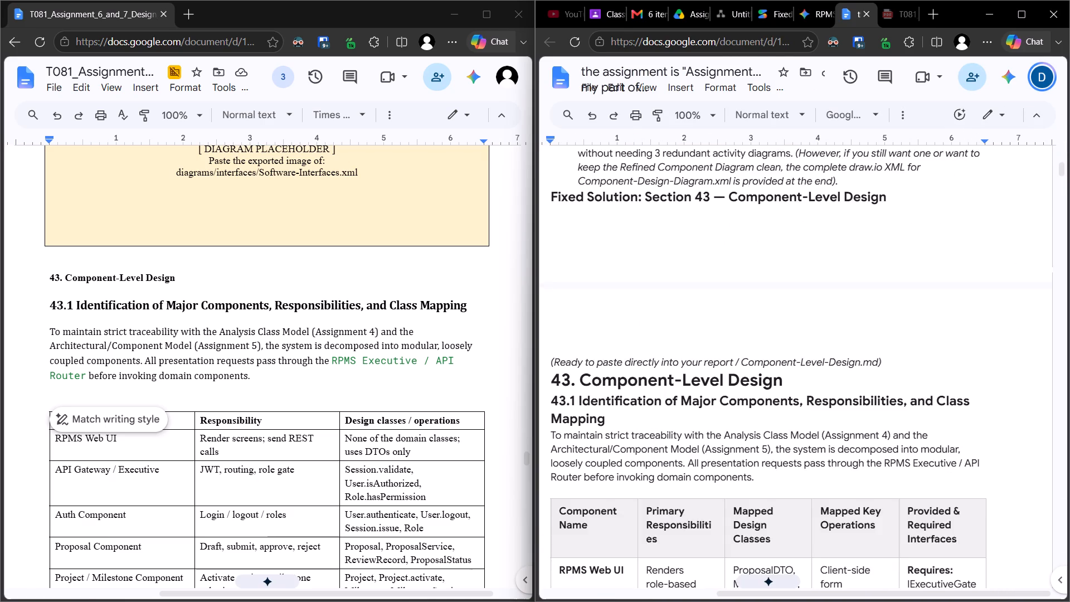
scroll(858, 321, up, 4)
scroll(879, 368, down, 3)
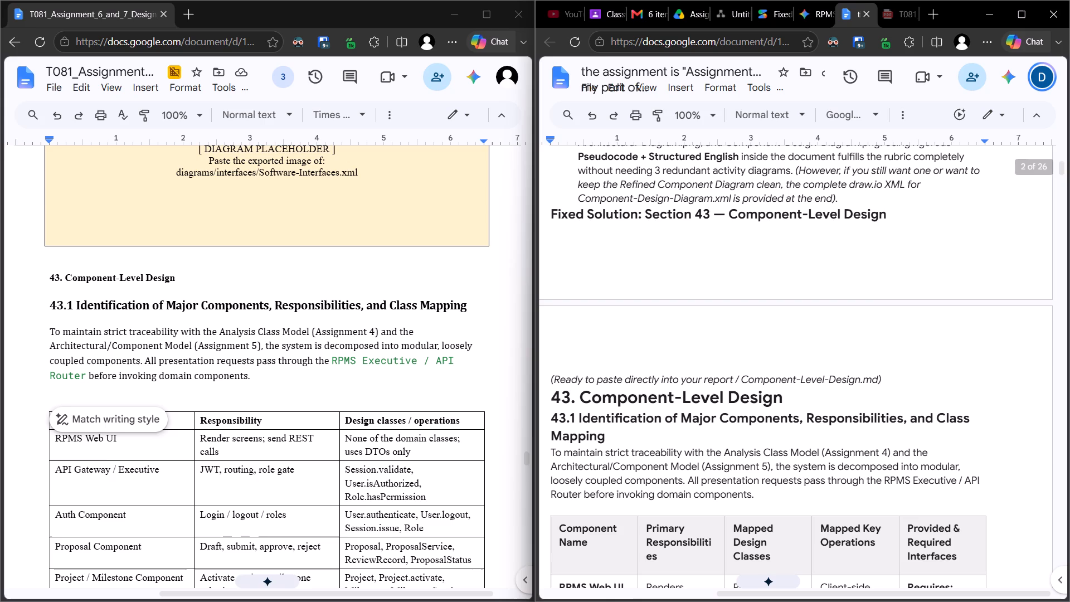
click(893, 378)
scroll(772, 416, down, 1)
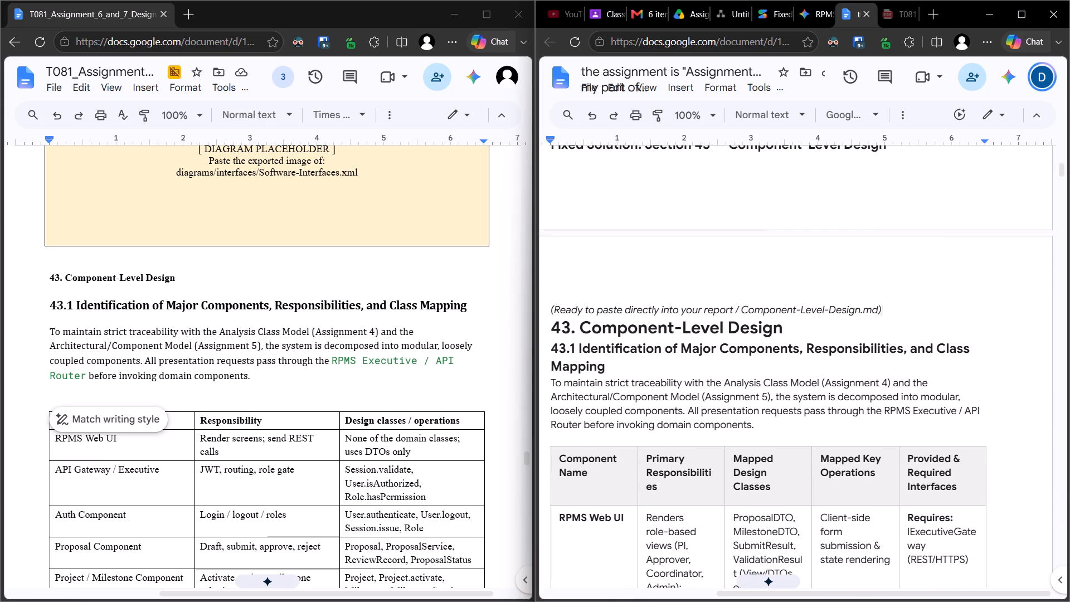
scroll(664, 414, down, 1)
scroll(578, 397, down, 1)
scroll(626, 405, down, 3)
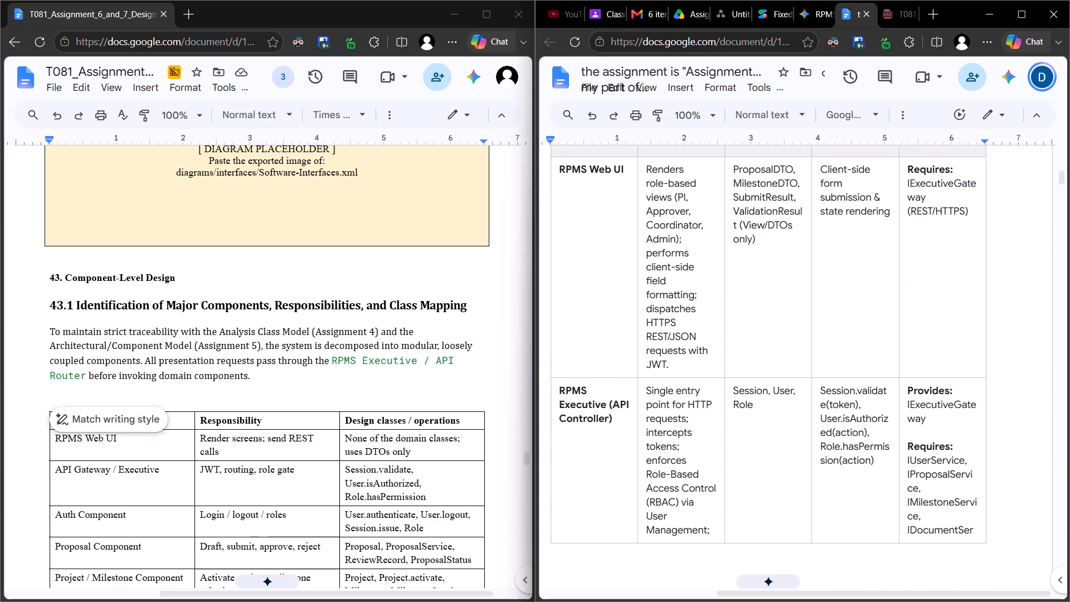
scroll(329, 409, down, 1)
scroll(761, 370, up, 2)
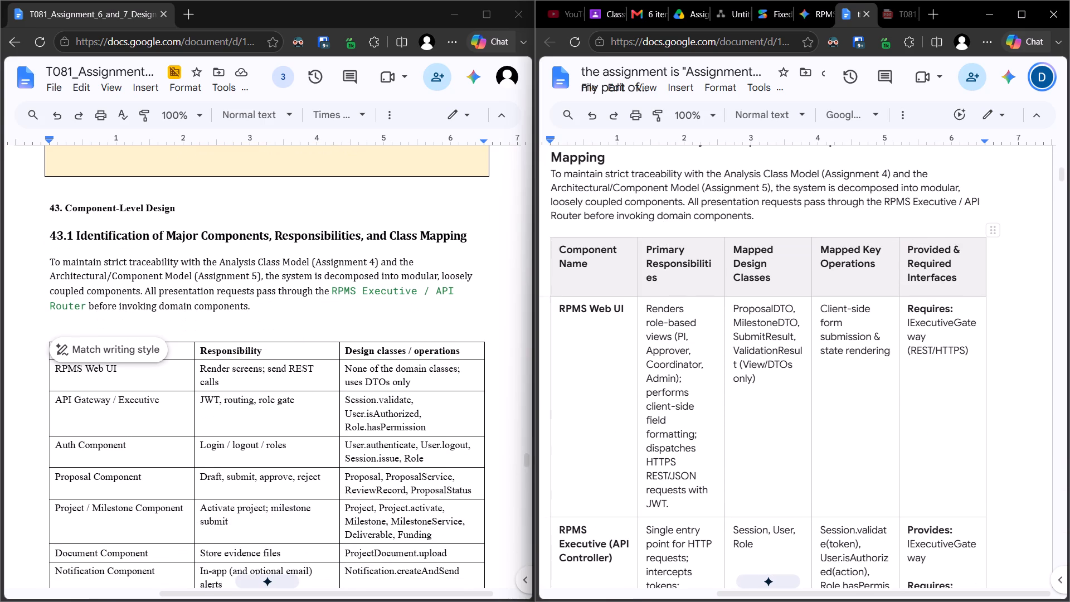
scroll(332, 404, up, 1)
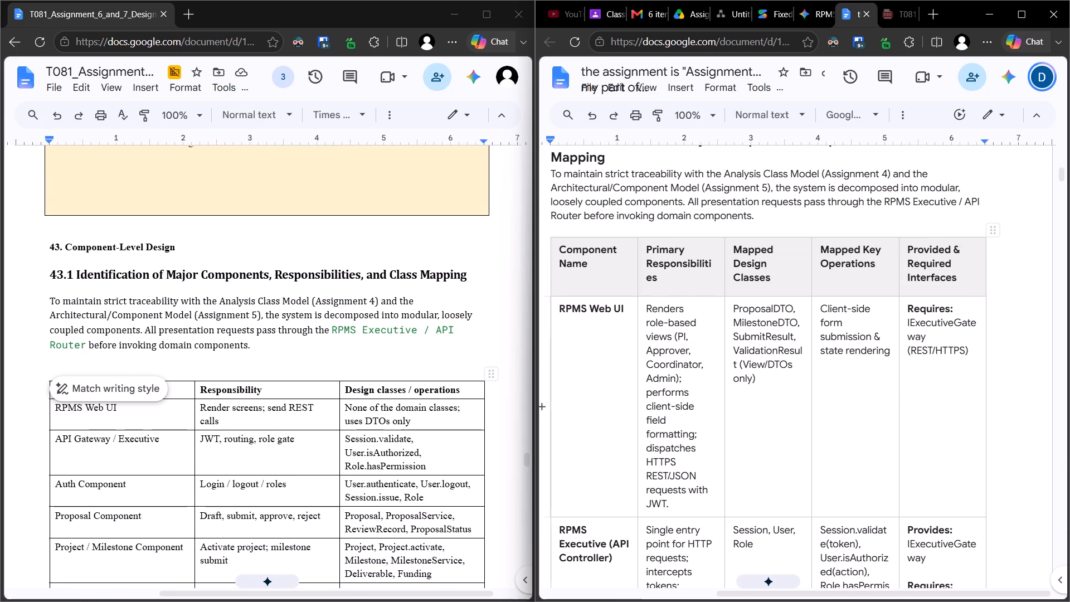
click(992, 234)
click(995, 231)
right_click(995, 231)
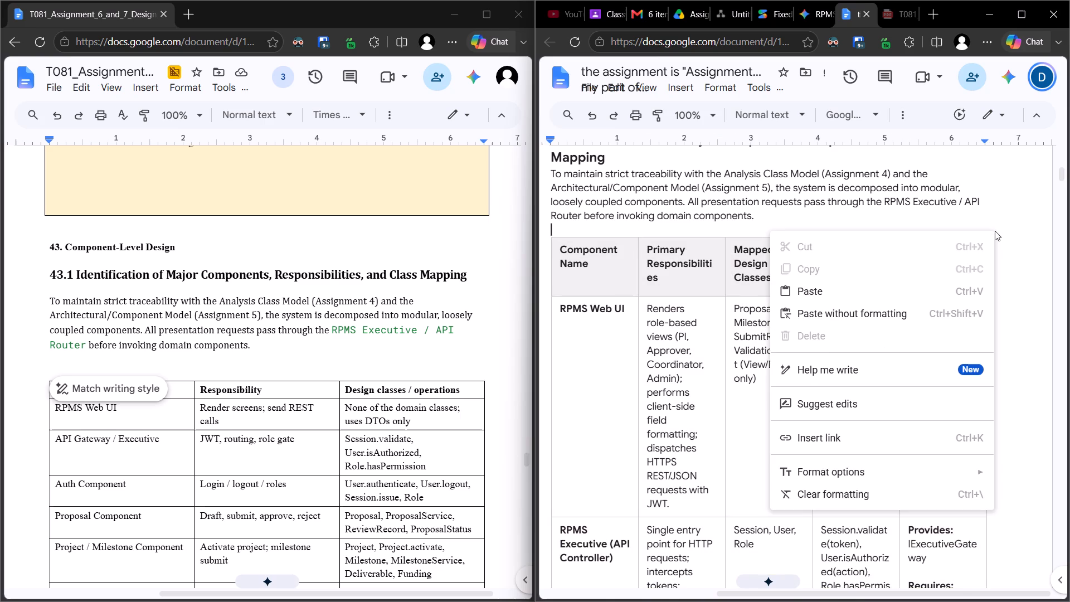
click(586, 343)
Review the exported Section 43 content, from the component mapping table through the detailed component specifications and their pseudocode blocks.
scroll(692, 337, down, 2)
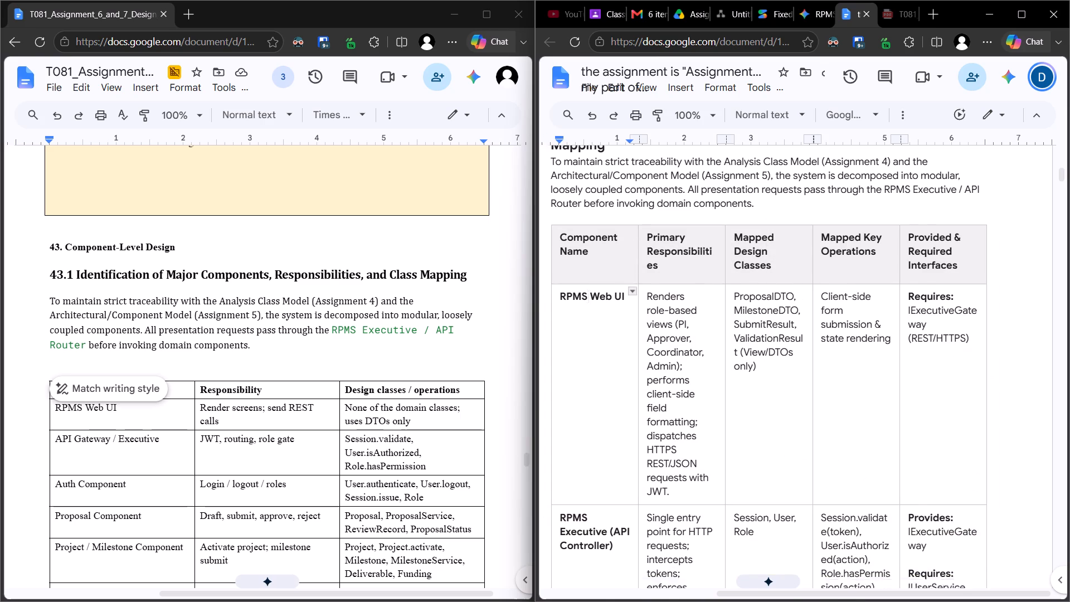
scroll(692, 337, down, 9)
scroll(692, 337, up, 17)
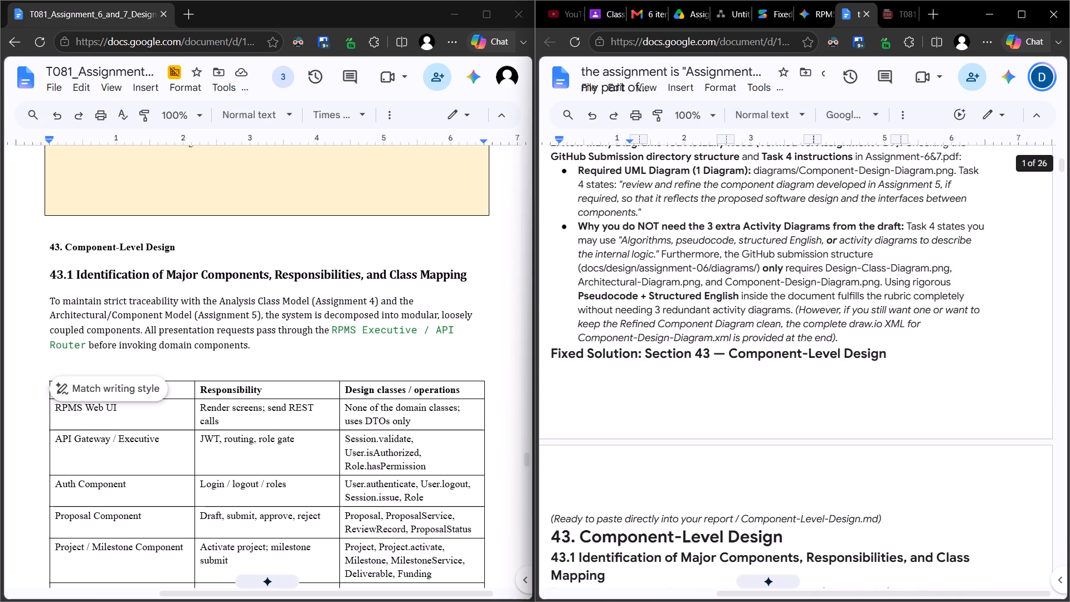
scroll(692, 337, down, 9)
scroll(693, 338, up, 6)
scroll(693, 338, down, 6)
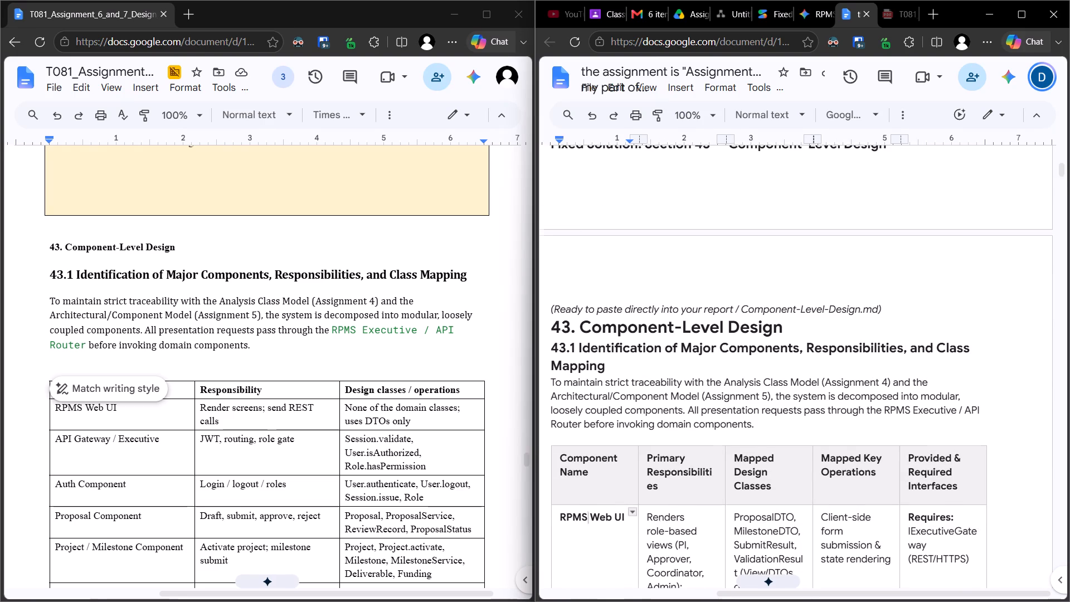
scroll(693, 338, down, 19)
scroll(684, 339, down, 2)
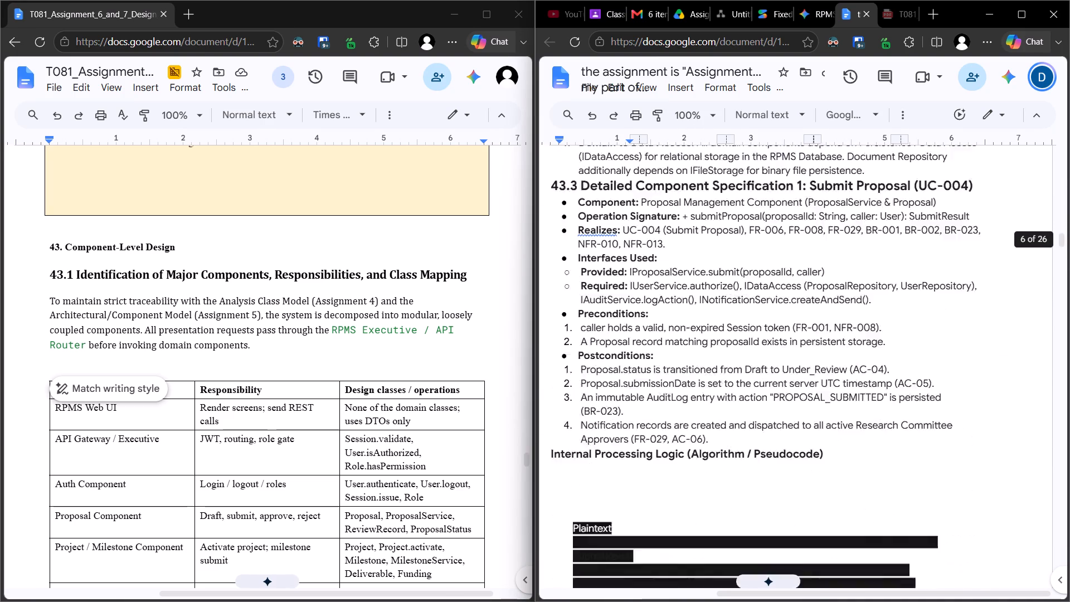
scroll(684, 339, down, 4)
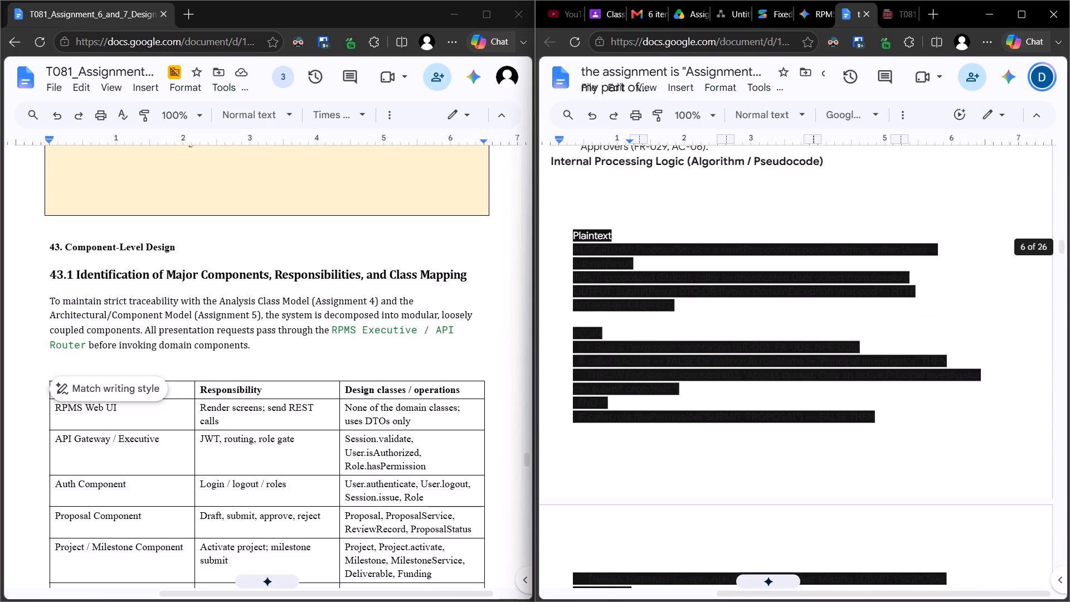
scroll(684, 339, up, 1)
scroll(684, 339, down, 6)
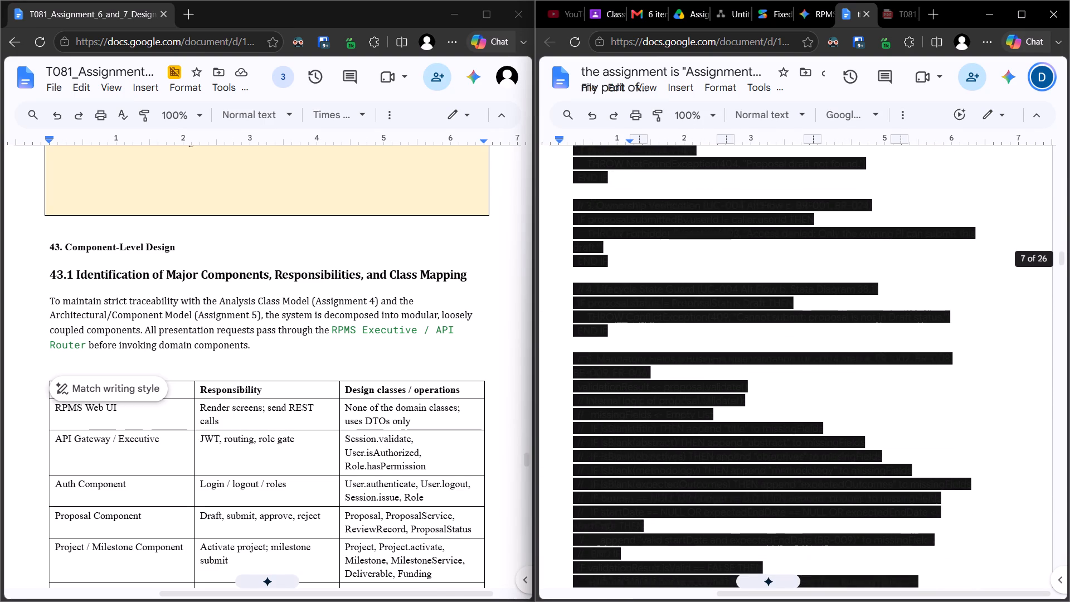
scroll(684, 339, down, 16)
scroll(702, 346, down, 20)
scroll(702, 346, down, 10)
scroll(714, 318, down, 15)
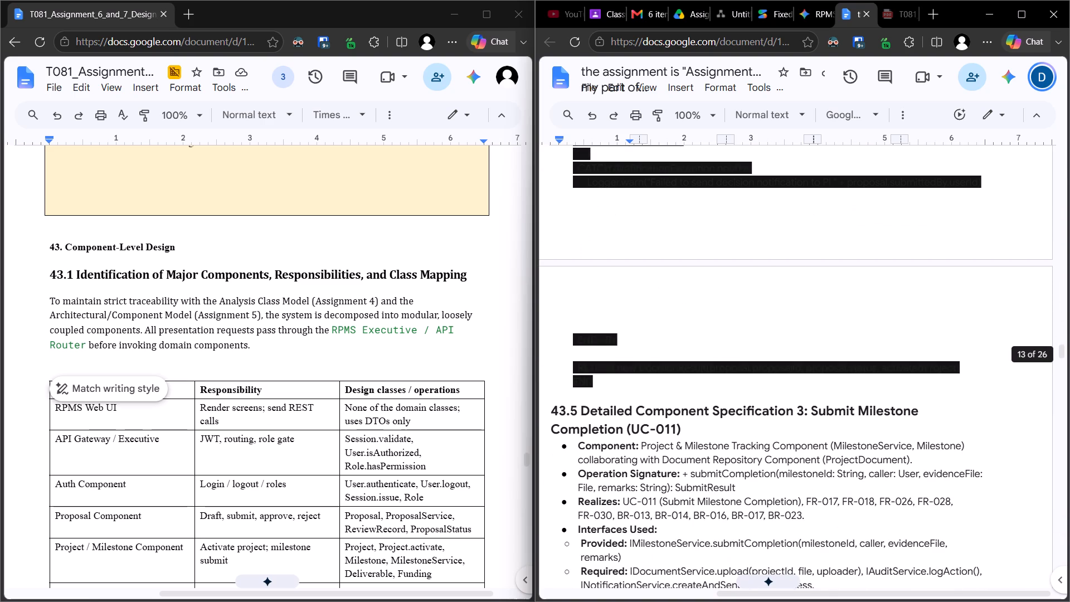
scroll(775, 460, down, 13)
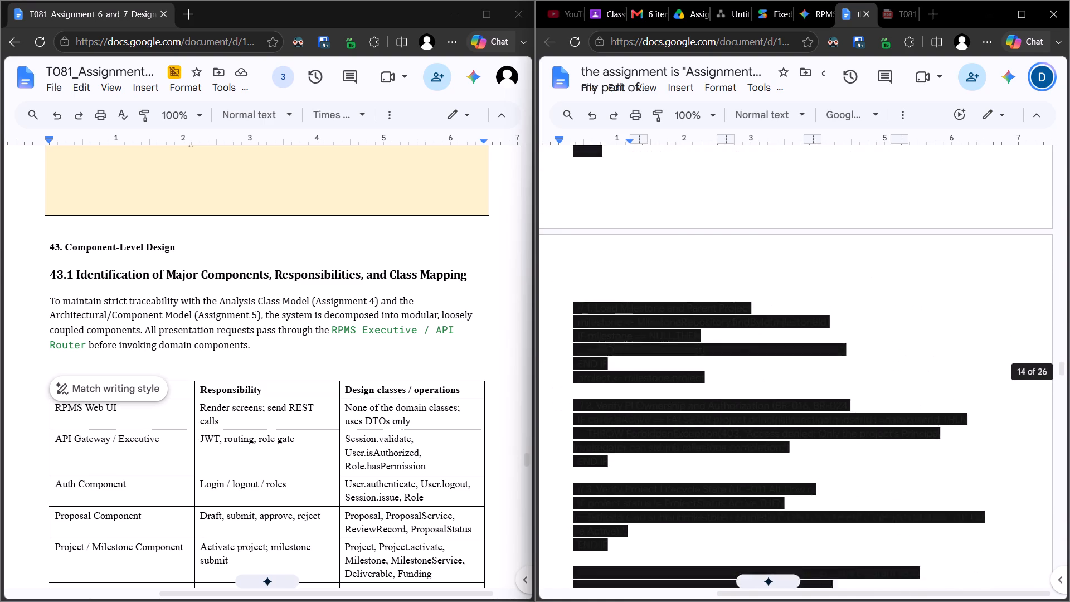
scroll(769, 459, down, 20)
scroll(769, 459, down, 11)
scroll(768, 446, up, 20)
scroll(768, 446, up, 1)
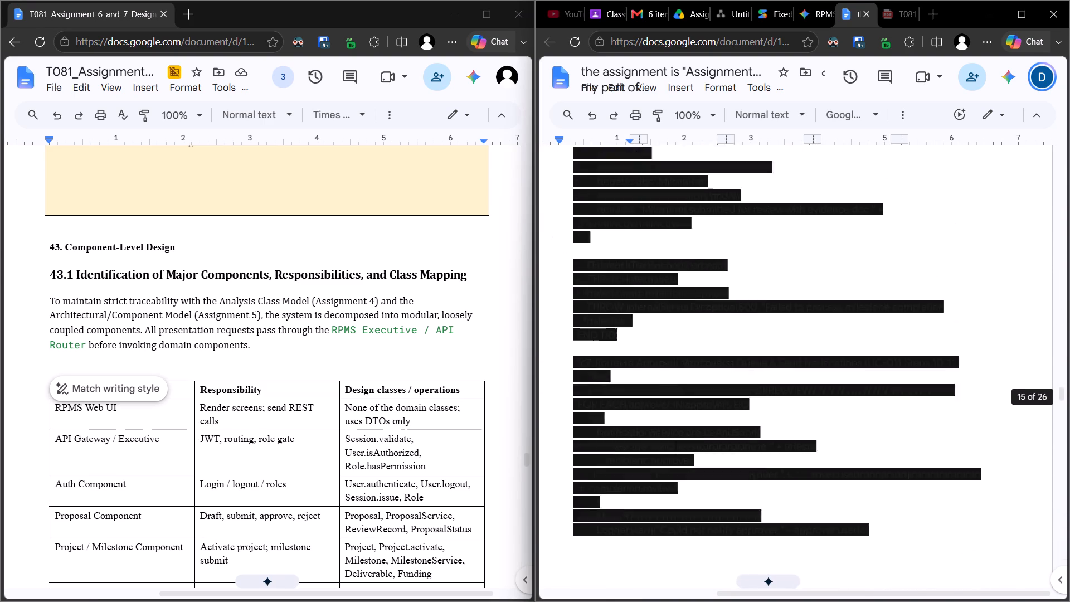
scroll(770, 434, up, 20)
scroll(770, 434, up, 20)
scroll(770, 434, up, 15)
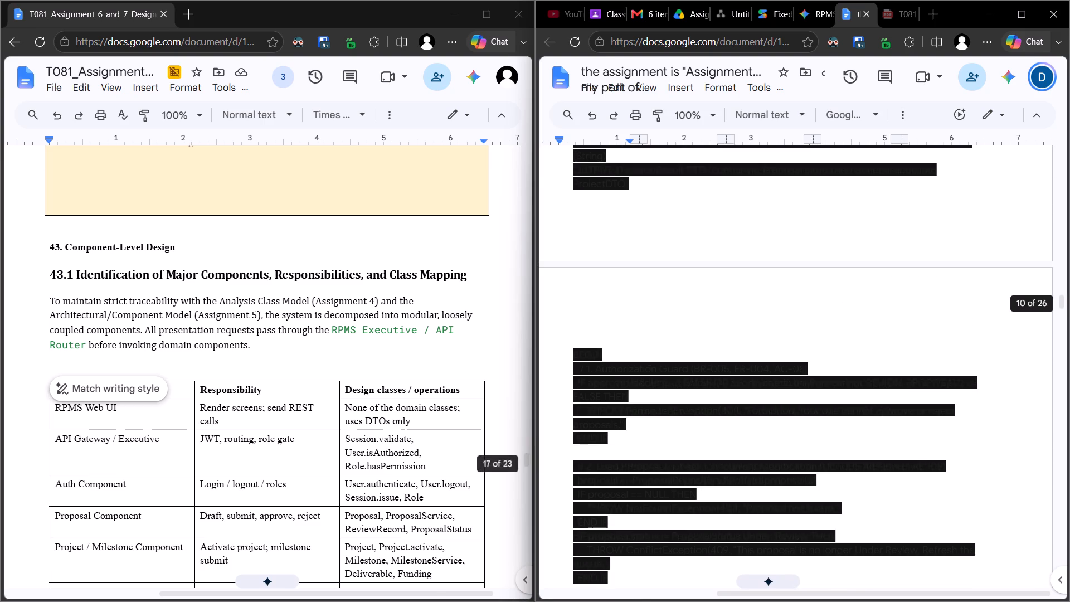
Widen the report's 43.1 components table slightly beyond the text margins.
click(485, 463)
drag(487, 462, 494, 462)
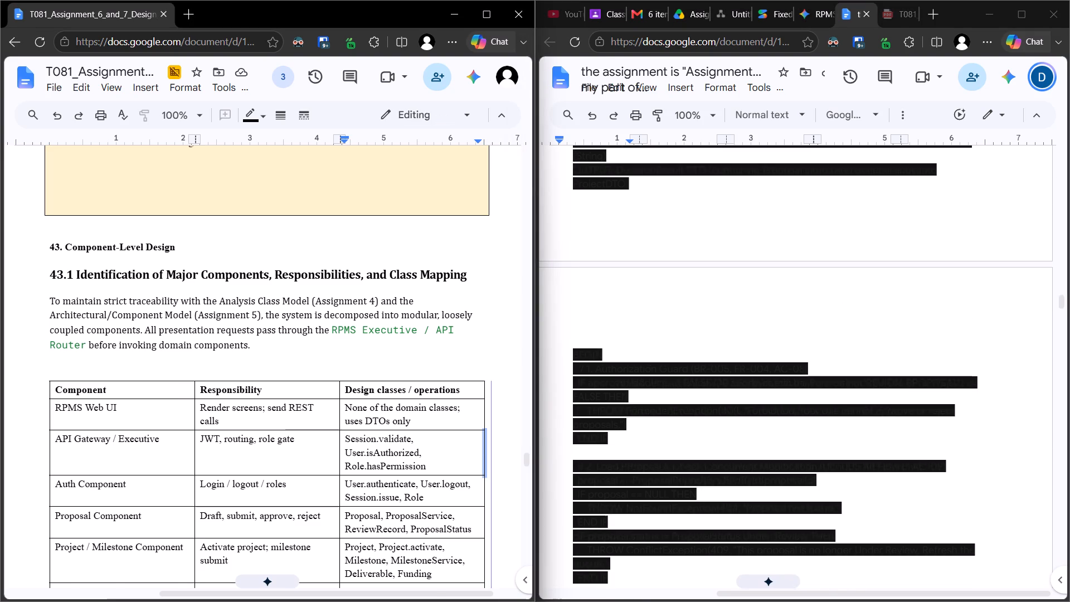
drag(494, 462, 511, 461)
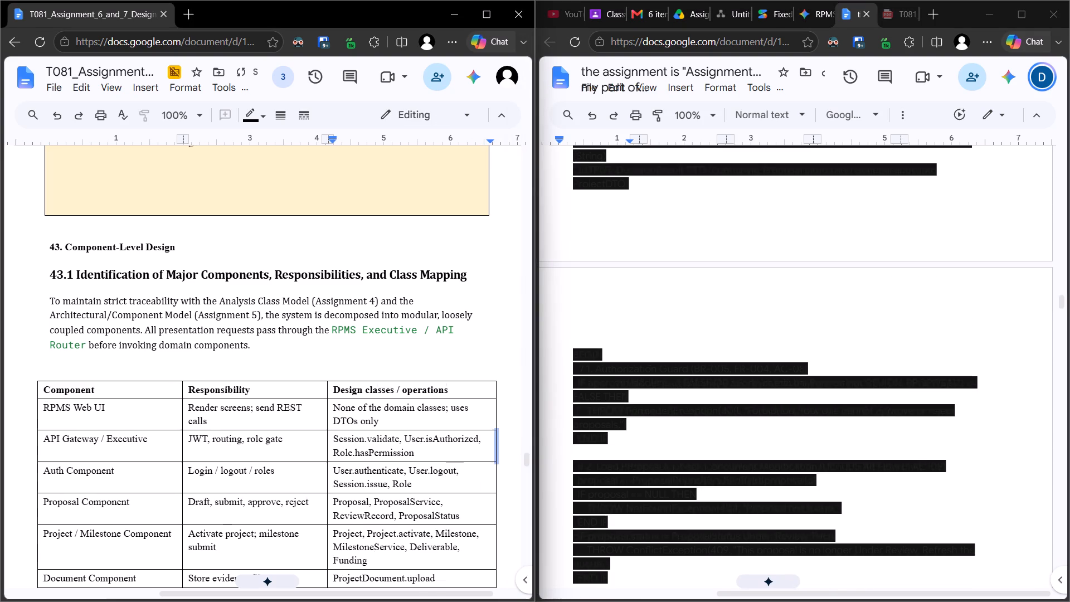
Re-examine the exported document from its pseudocode blocks back to the 43.1 component mapping table, alongside the report's Section 43 opening.
scroll(346, 361, down, 3)
scroll(367, 360, up, 5)
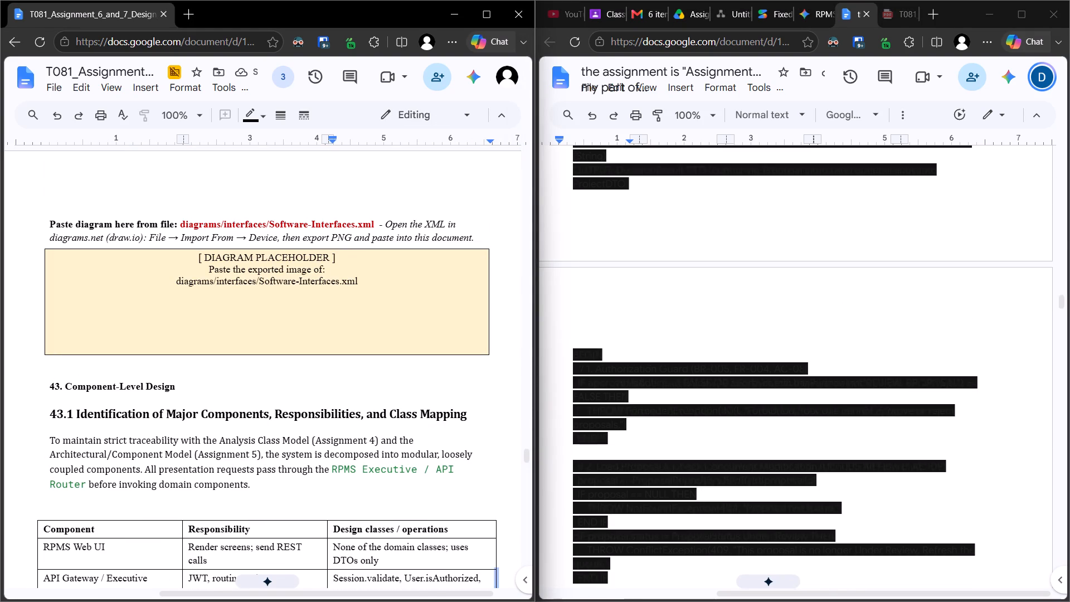
scroll(805, 328, up, 5)
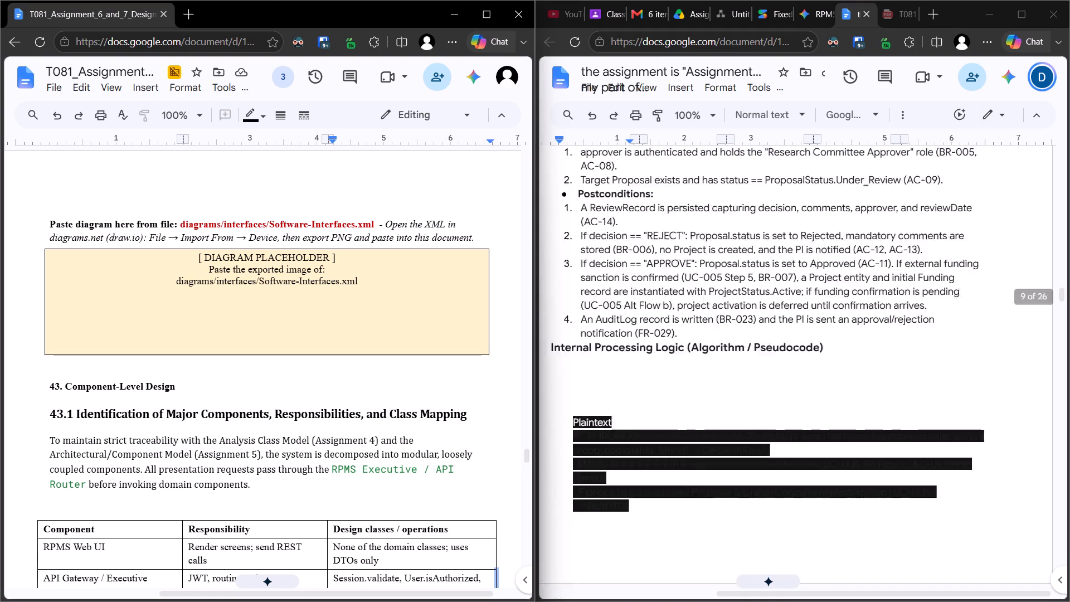
scroll(805, 327, up, 8)
scroll(804, 326, down, 3)
scroll(802, 331, up, 20)
scroll(802, 331, up, 2)
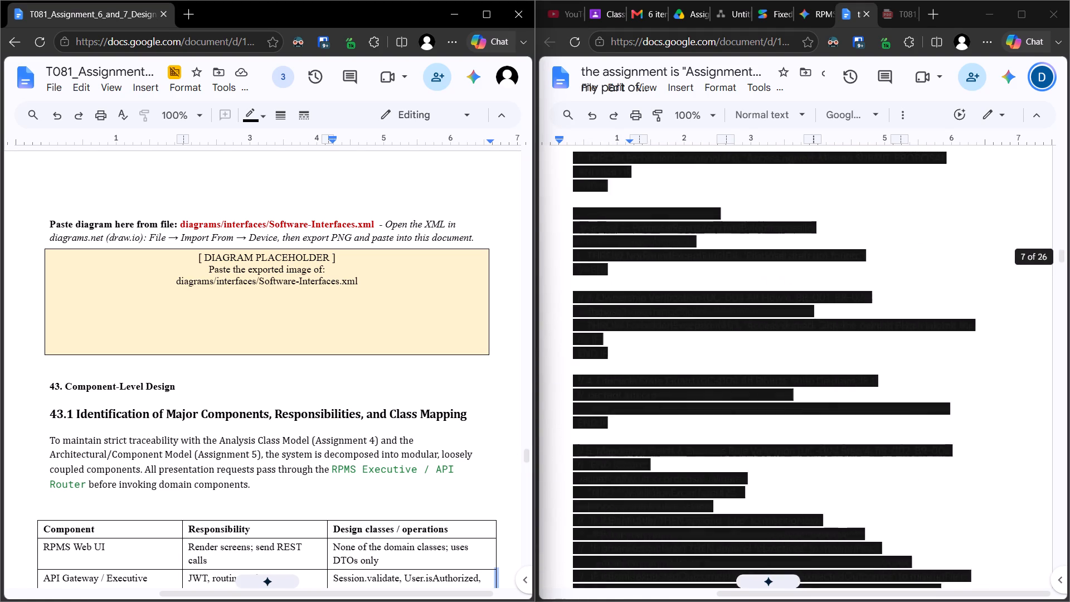
scroll(802, 331, up, 18)
scroll(802, 331, up, 8)
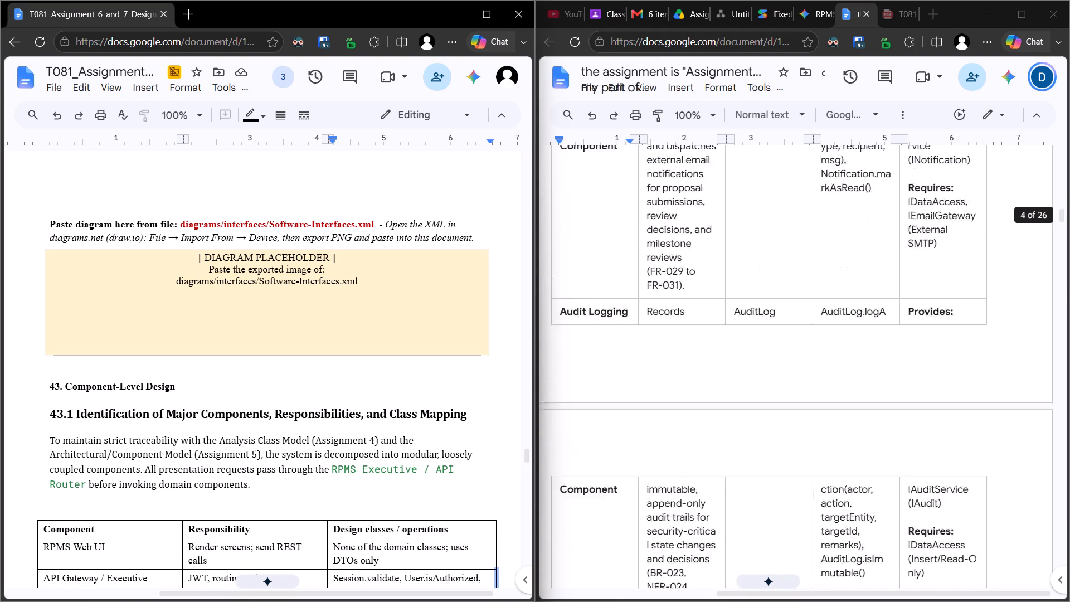
scroll(802, 331, up, 20)
scroll(802, 331, up, 8)
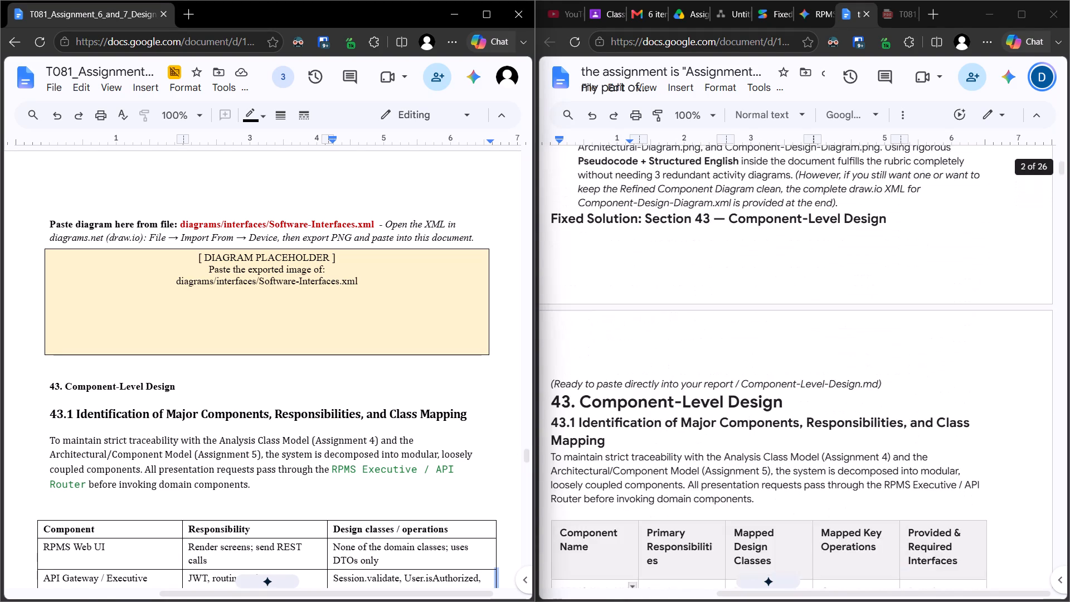
scroll(802, 331, down, 4)
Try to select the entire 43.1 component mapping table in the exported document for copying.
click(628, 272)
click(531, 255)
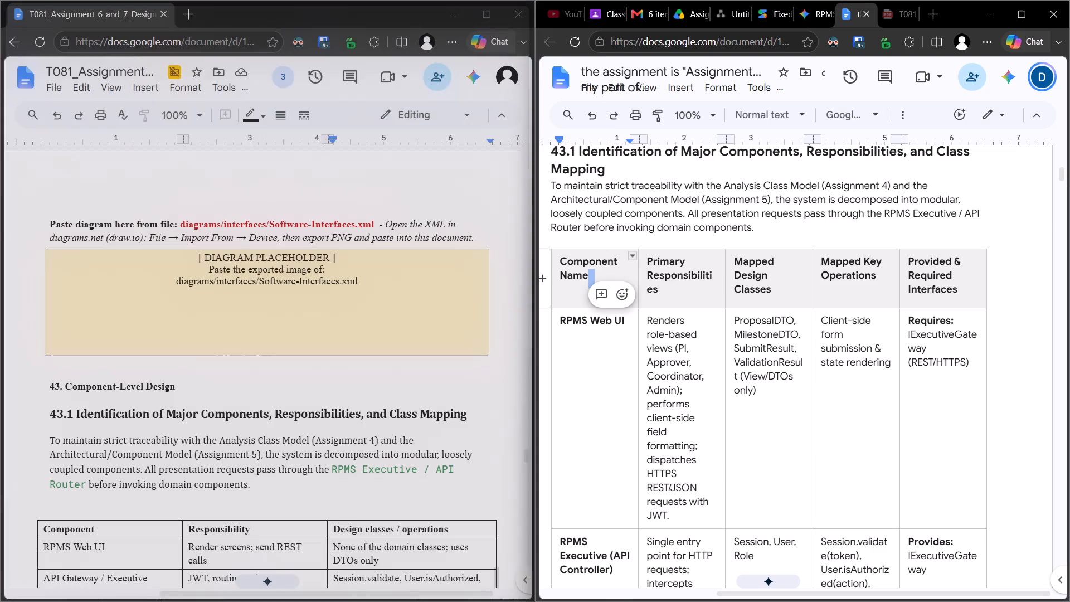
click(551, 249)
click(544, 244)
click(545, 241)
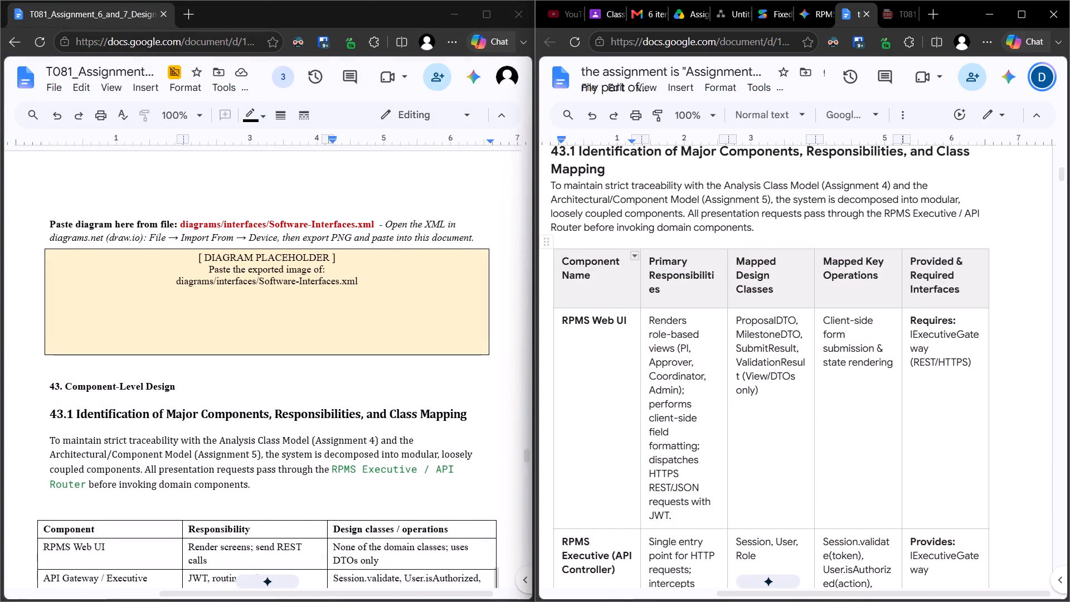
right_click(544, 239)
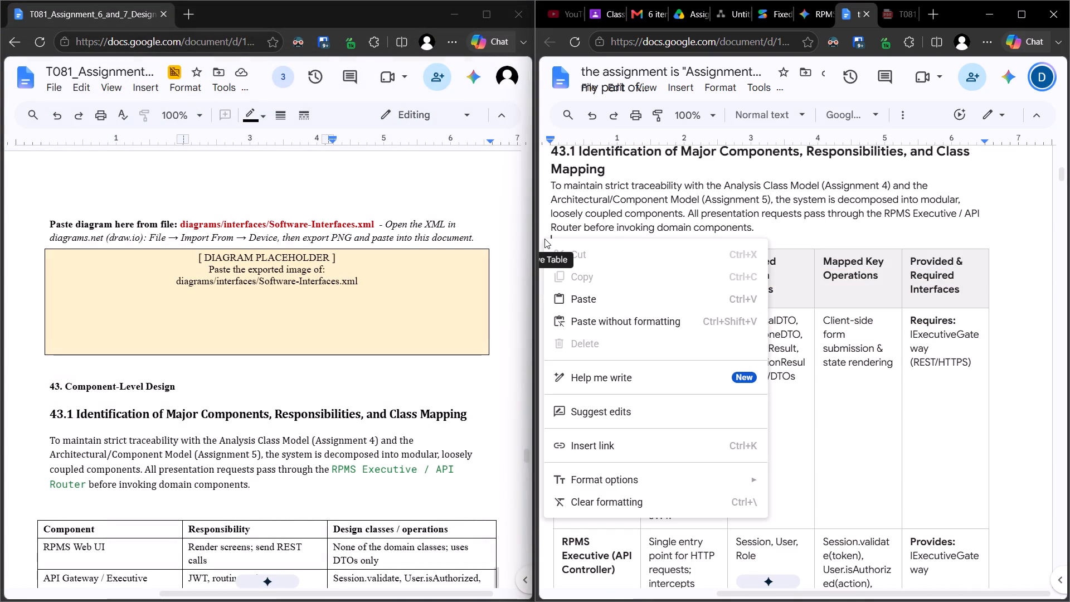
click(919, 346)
Compare the report's 43.1 components table with the exported document's component mapping table, down to Section 43.2.
scroll(351, 445, down, 3)
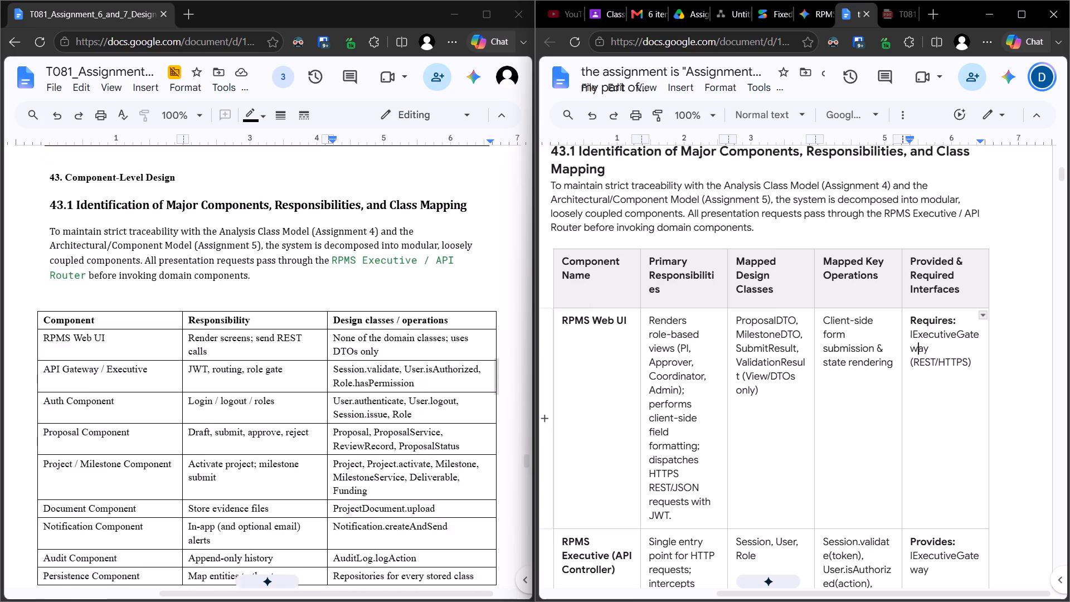
scroll(351, 436, down, 1)
scroll(858, 416, down, 16)
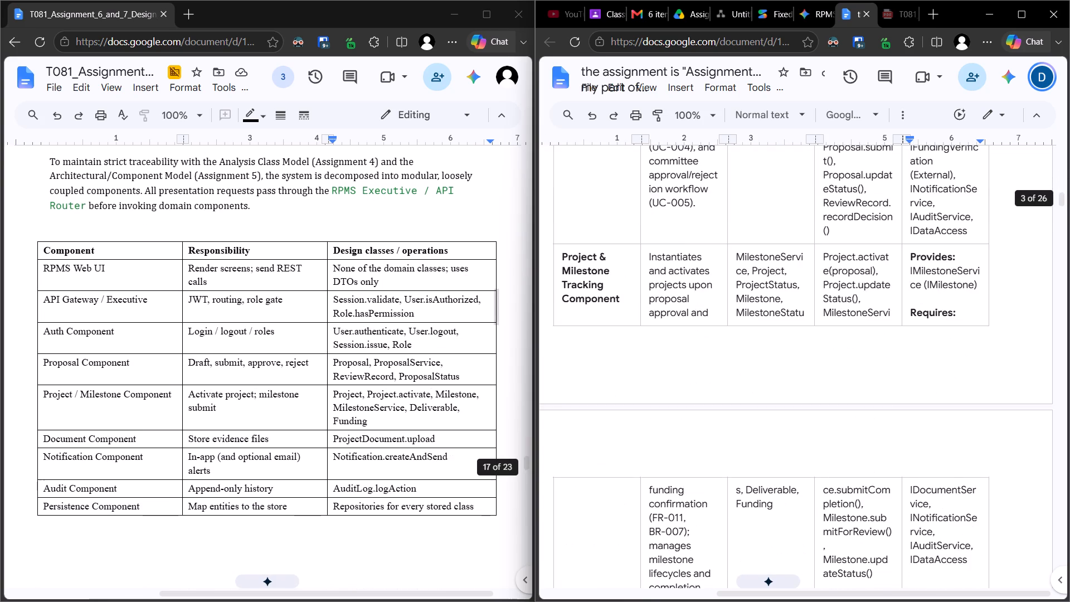
scroll(859, 414, down, 3)
scroll(805, 348, down, 8)
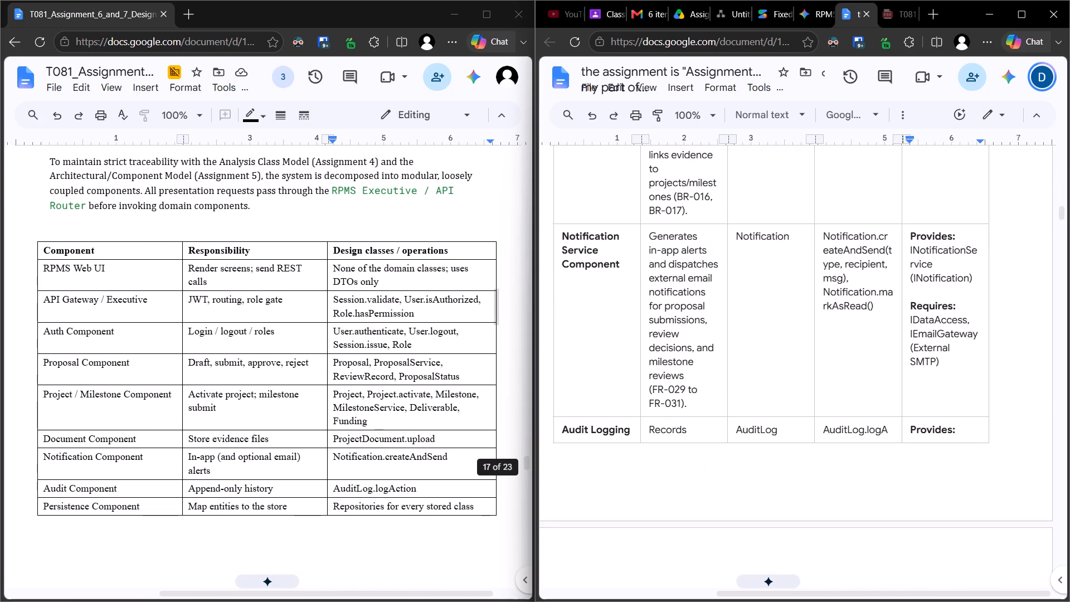
scroll(803, 352, down, 11)
scroll(804, 352, up, 6)
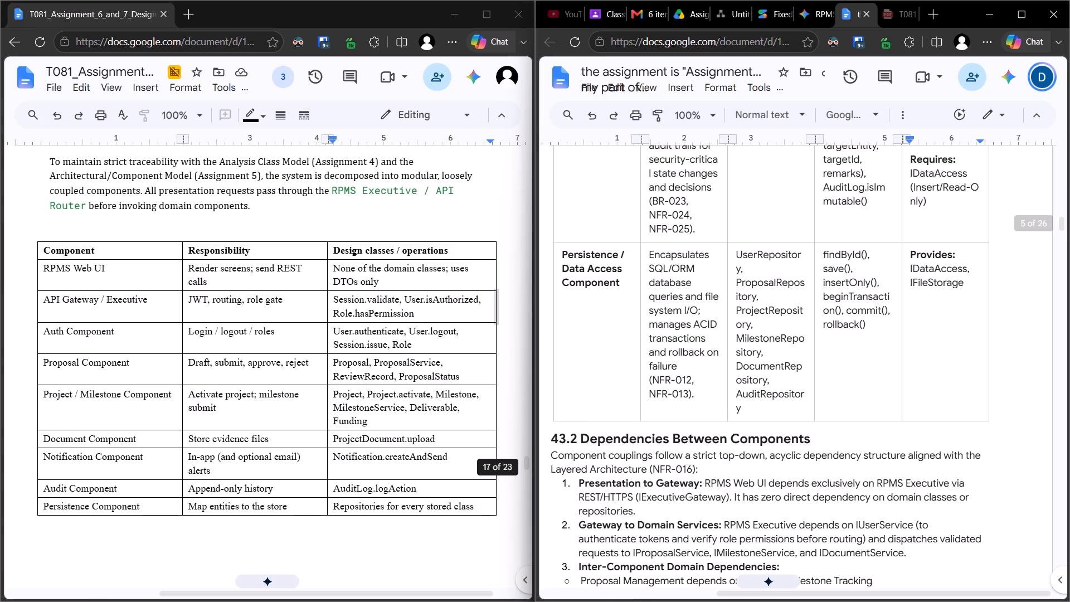
scroll(810, 402, up, 20)
scroll(810, 402, up, 1)
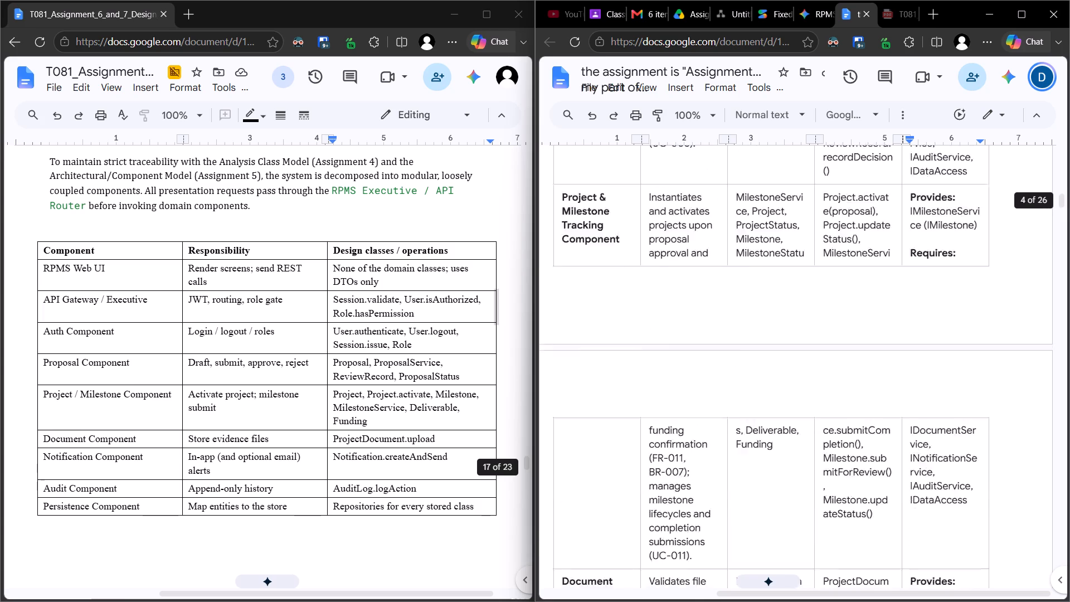
scroll(810, 395, up, 20)
scroll(810, 395, up, 15)
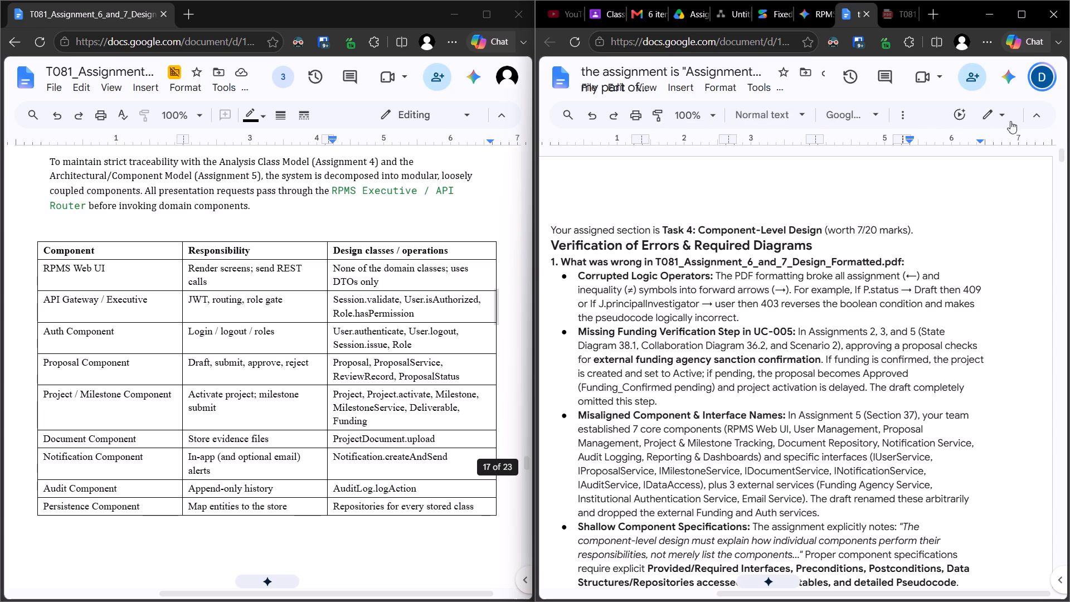
Maximize the exported document's window and download the document as a Microsoft Word (.docx) file into the Assn6_7 folder.
click(1016, 12)
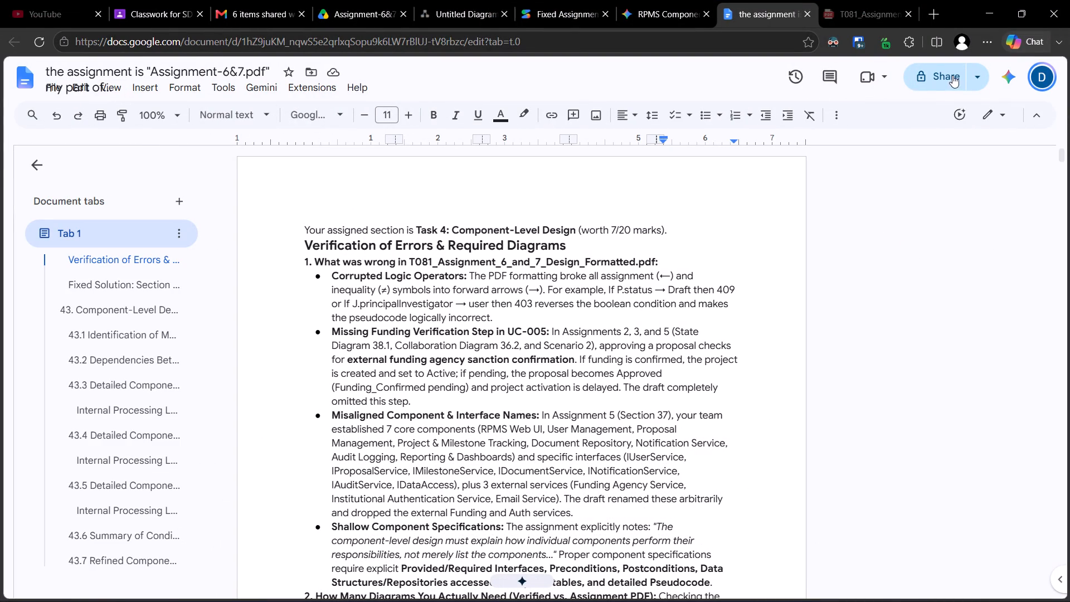
click(61, 88)
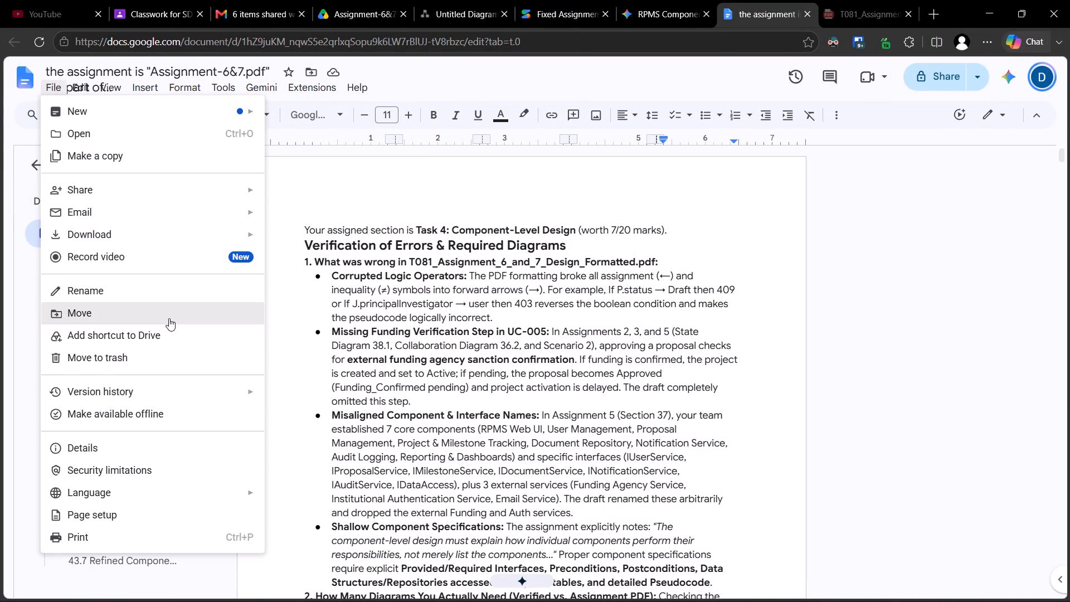
click(178, 235)
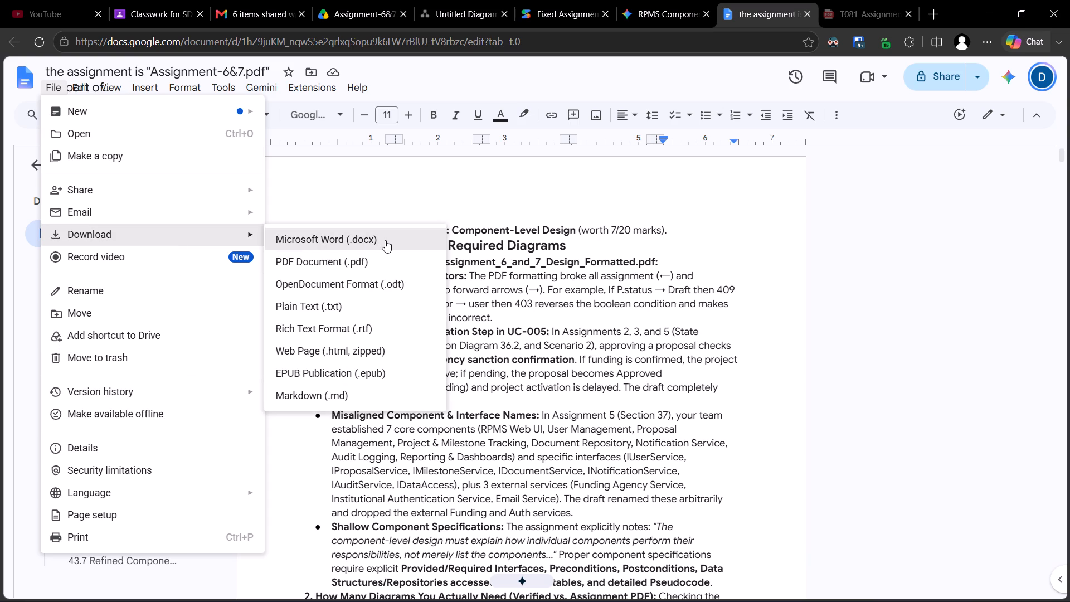
click(385, 240)
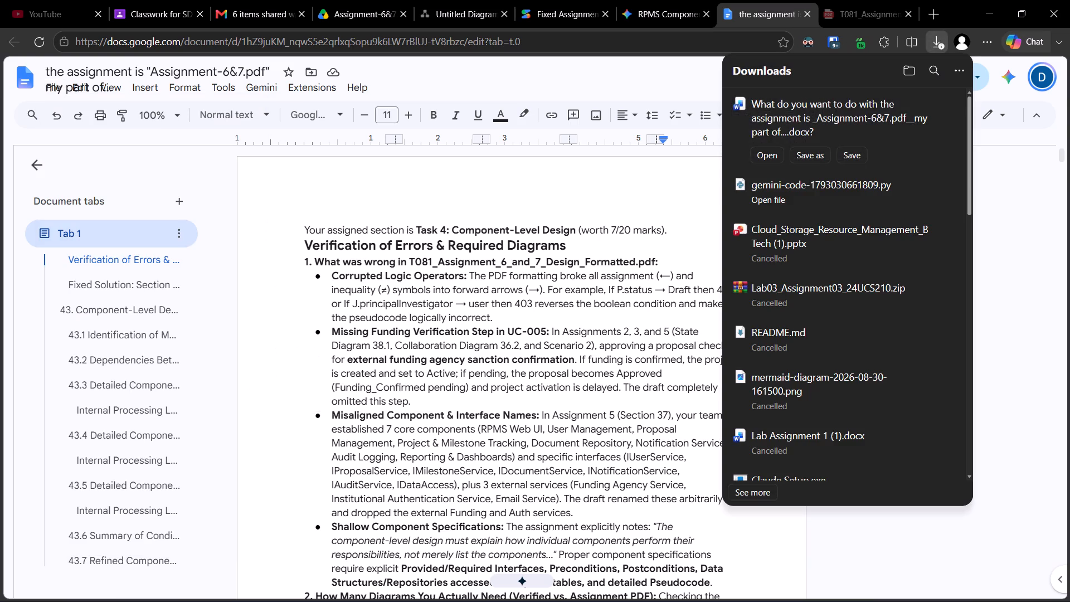
click(818, 153)
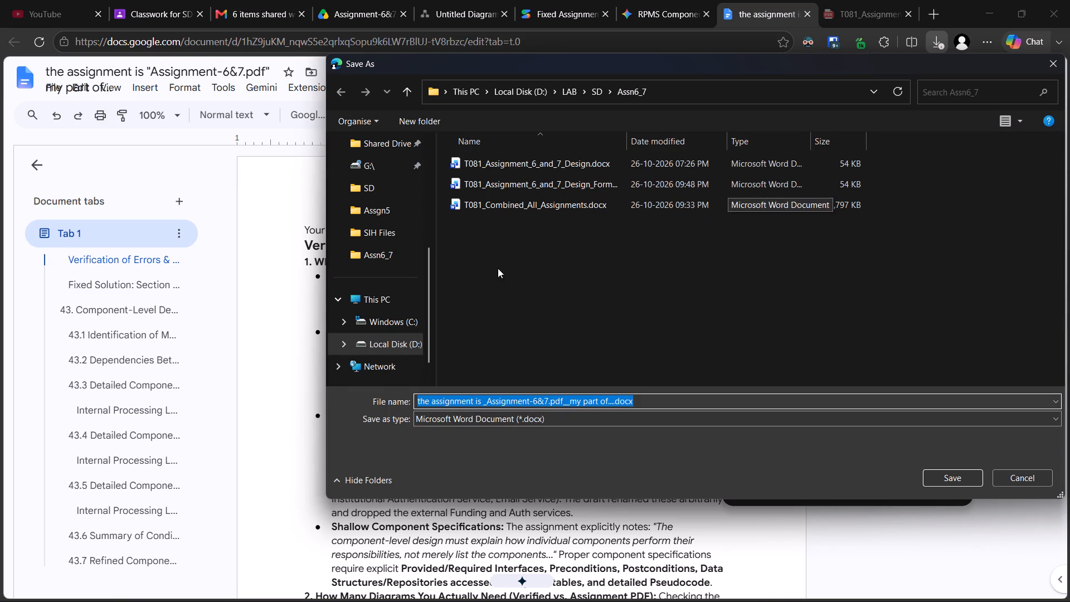
click(957, 479)
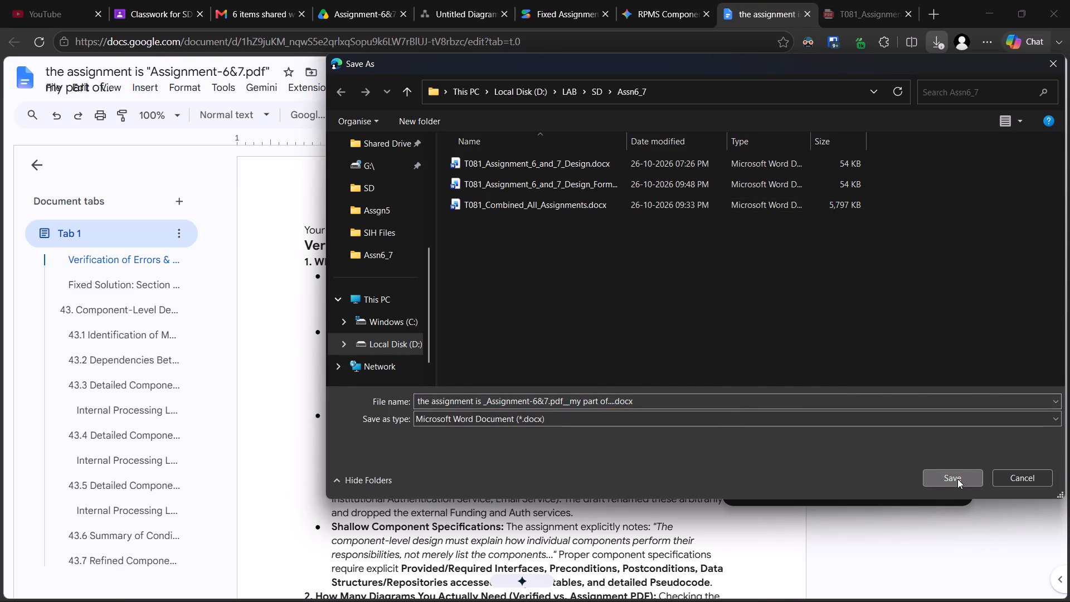
Show the downloaded Word file in the Assn6_7 folder and rename it assgn76.docx.
click(920, 114)
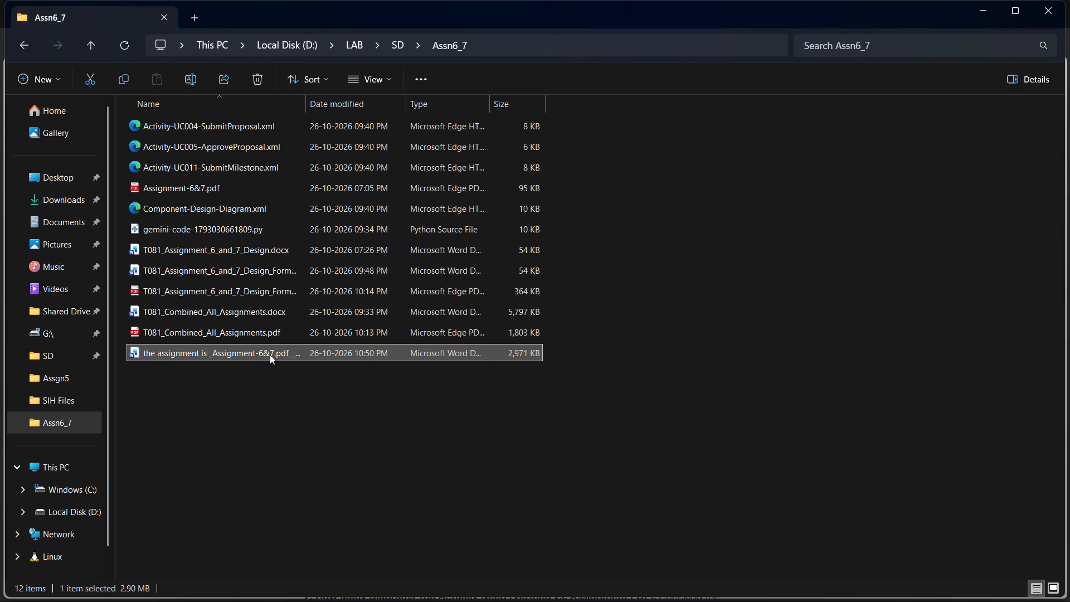
key(F2)
key(ctrl+a)
key(ctrl+c)
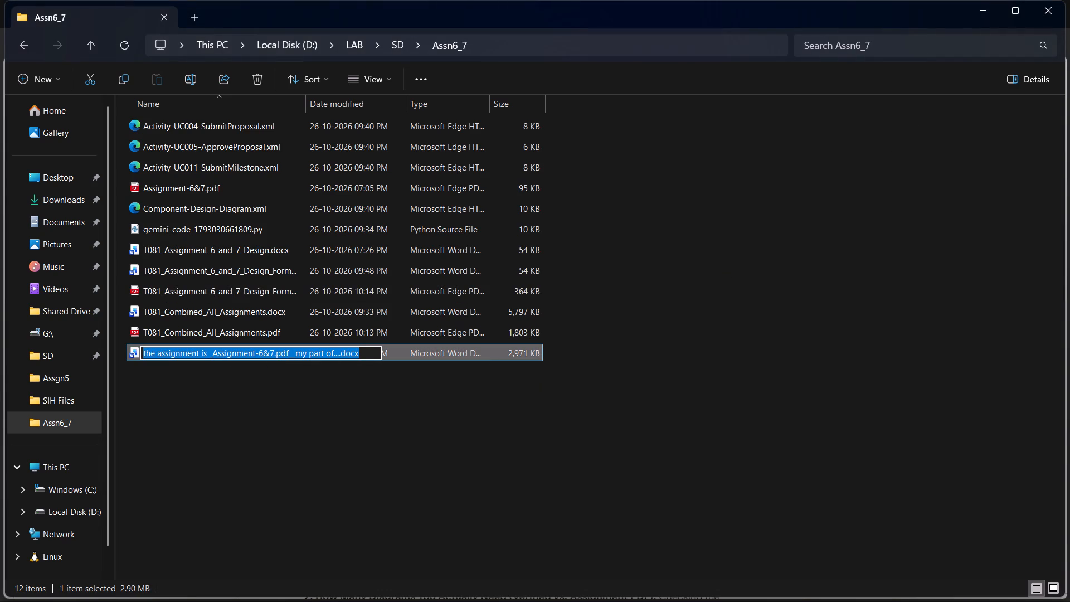
text(assng)
key(BackSpace)
key(BackSpace)
text(gn76)
text(.dox)
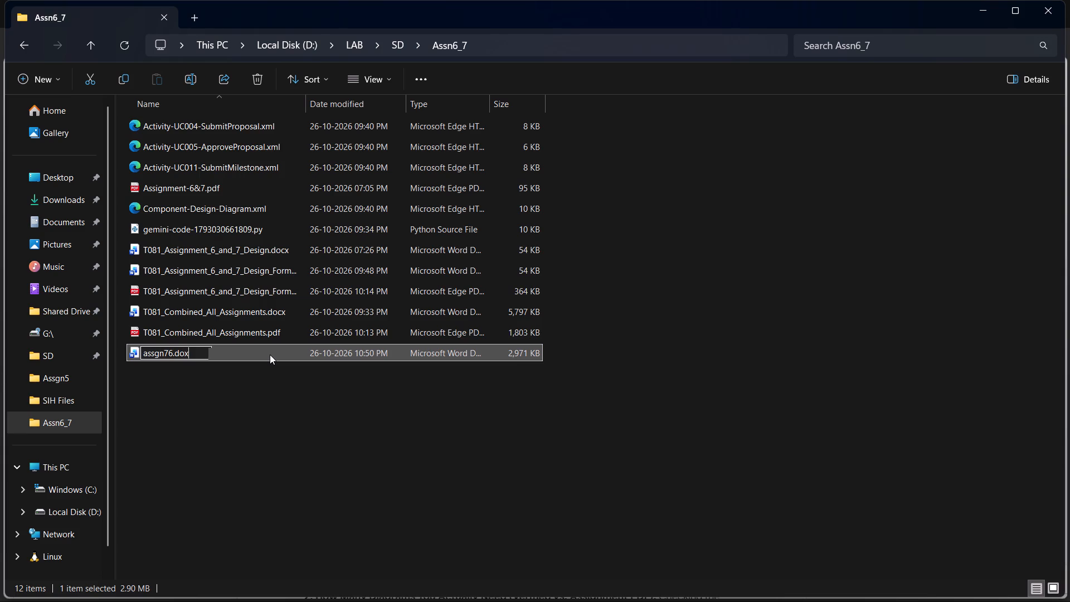
key(BackSpace)
text(csx)
key(BackSpace)
key(BackSpace)
key(x)
key(Return)
Copy the full file name assgn76.docx, including its extension, leaving the file's name as it is.
key(super+F2)
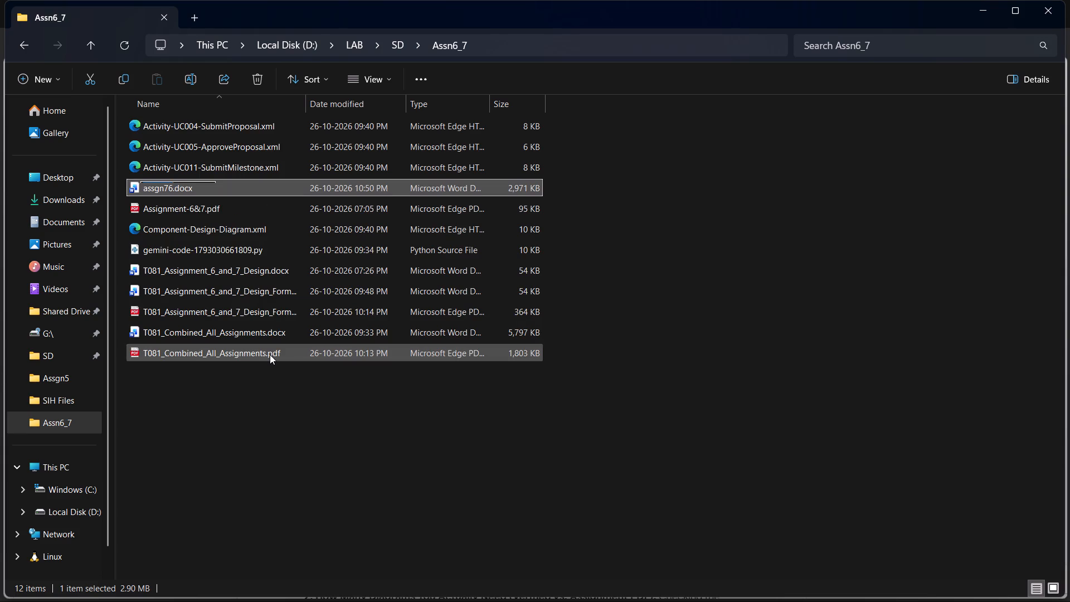
key(ctrl+a)
key(ctrl+v)
key(ctrl+z)
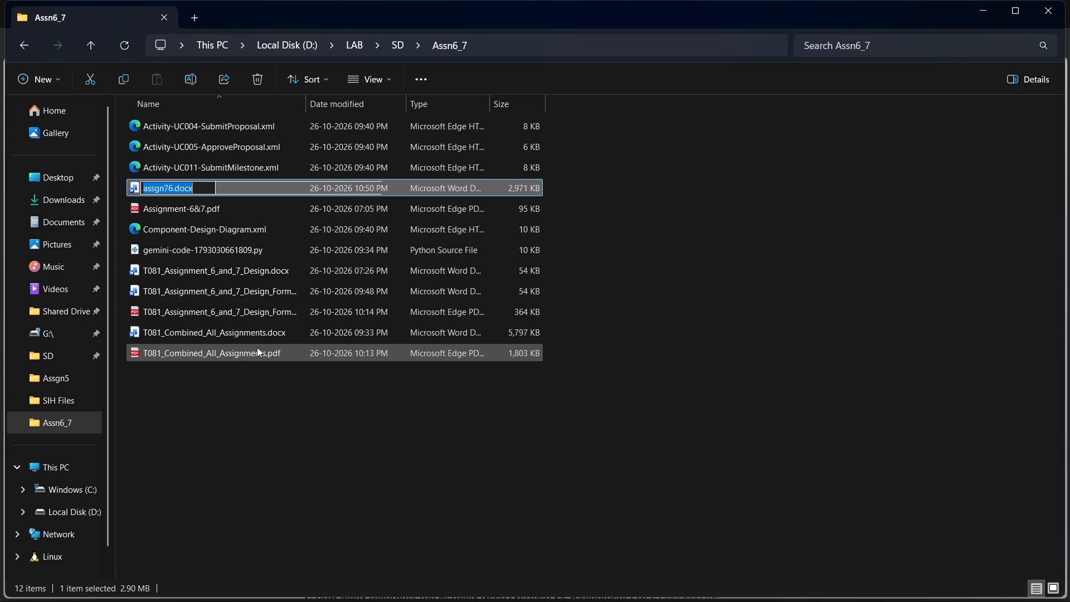
key(ctrl+c)
key(ctrl+c)
key(ctrl+c)
click(282, 424)
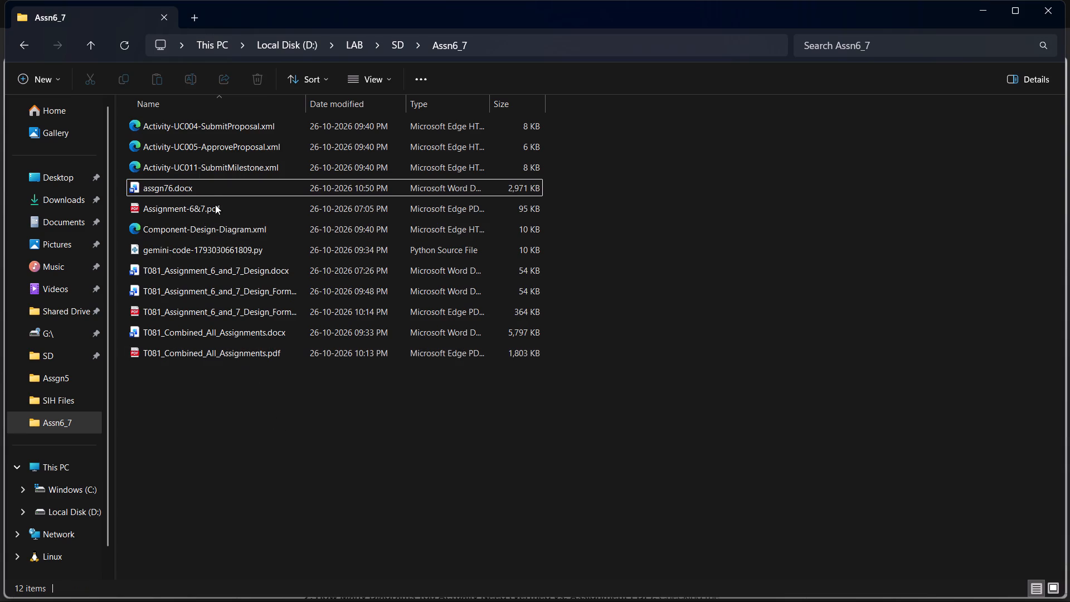
Open gemini-code-1793030661809.py in Visual Studio Code and set TARGET_DOC to "assgn76.docx".
double_click(202, 250)
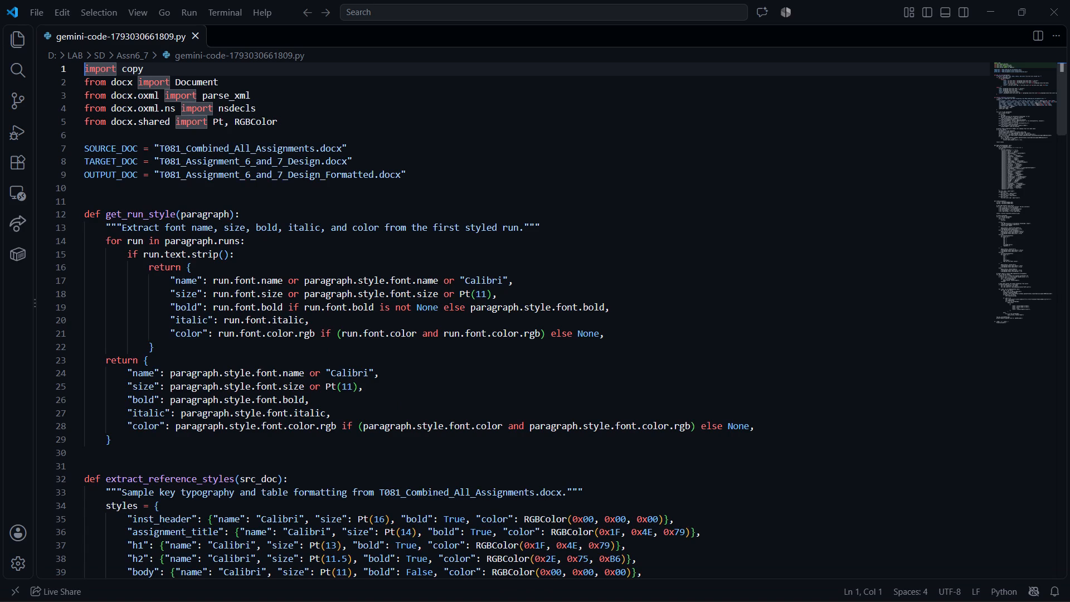
drag(341, 148, 327, 151)
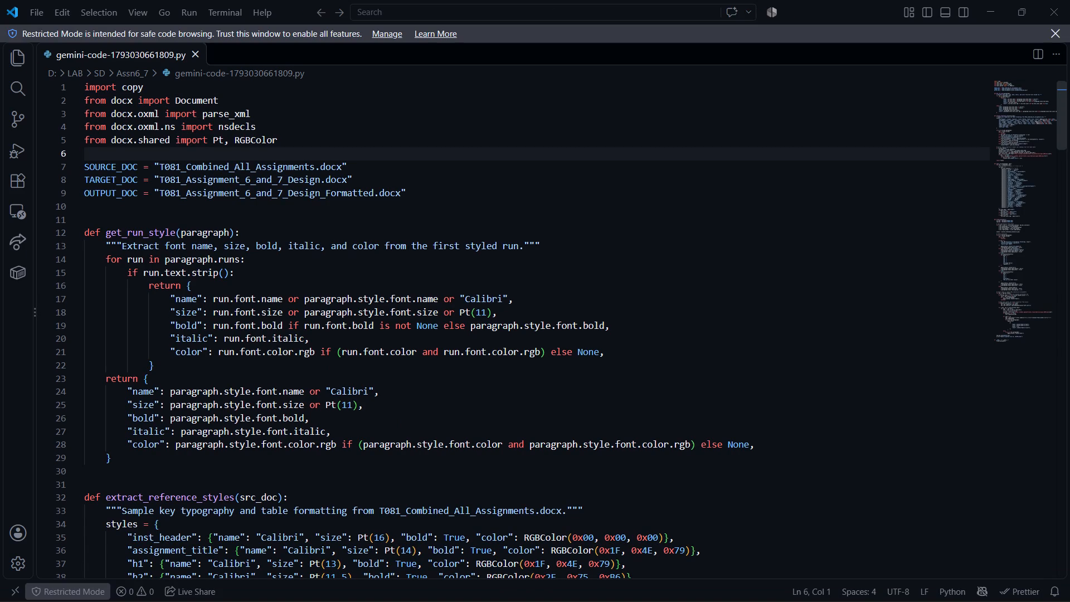
drag(342, 164, 162, 171)
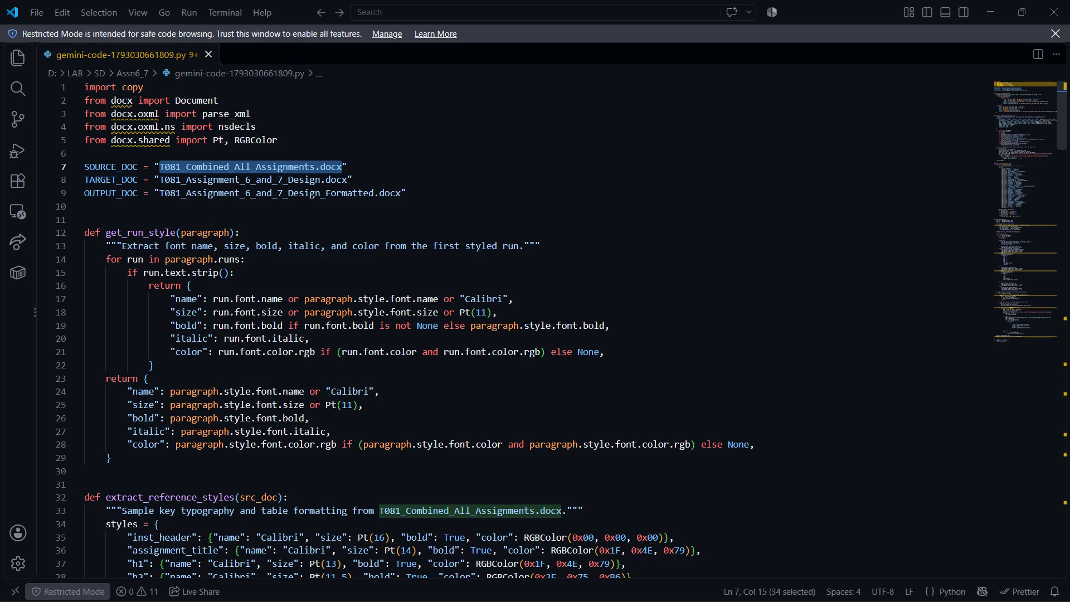
click(315, 183)
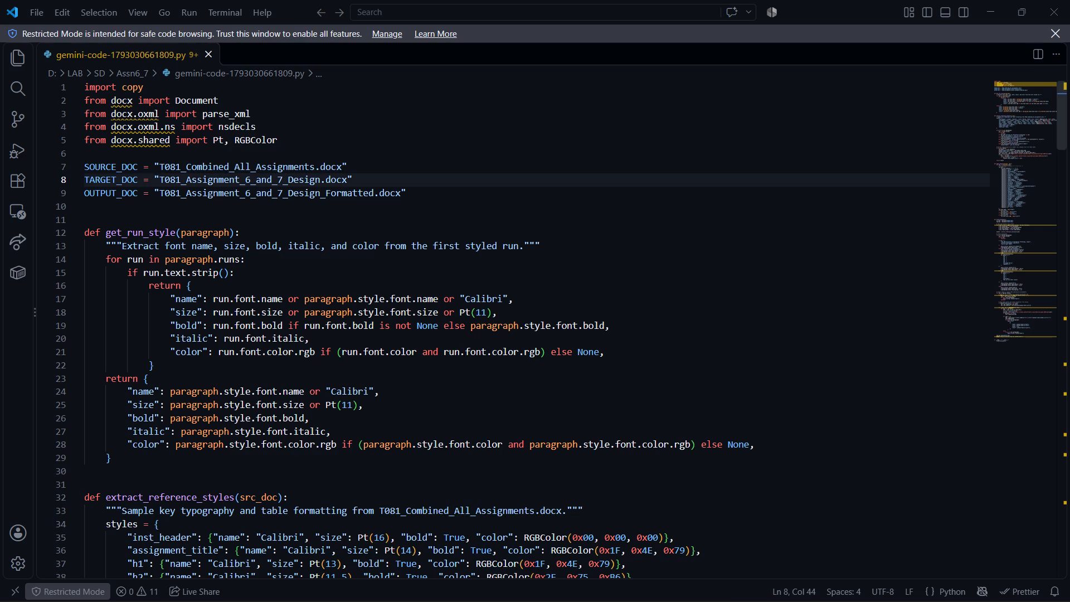
drag(346, 179, 246, 184)
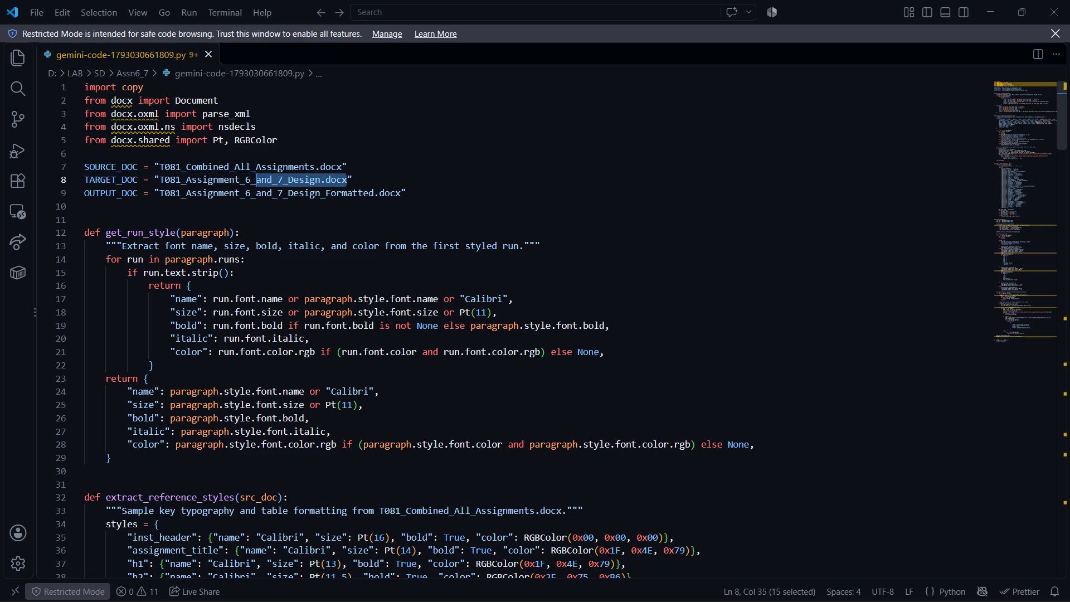
drag(246, 184, 161, 183)
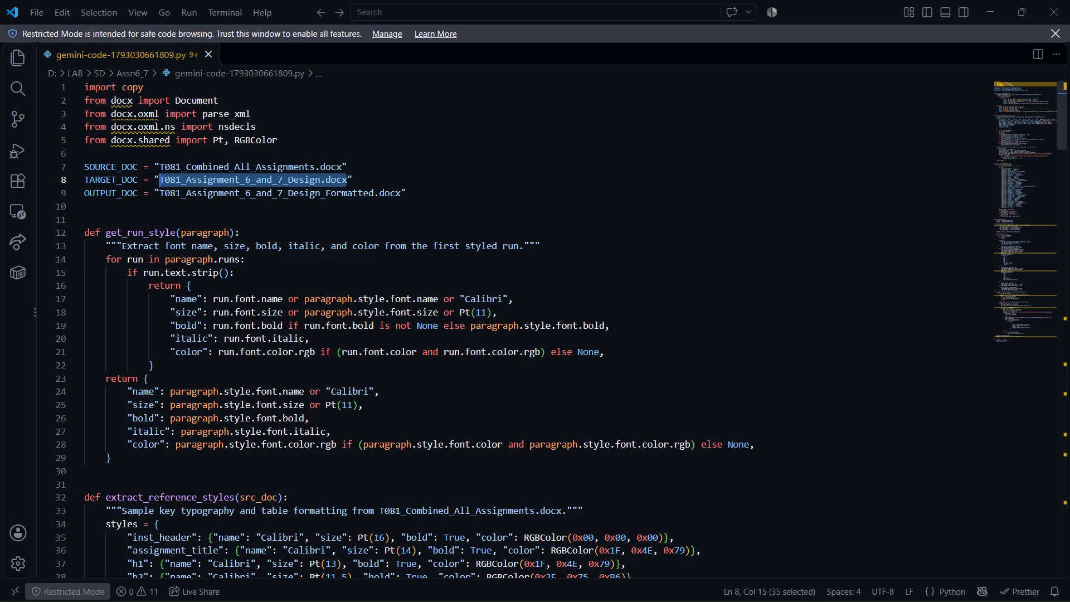
key(ctrl+v)
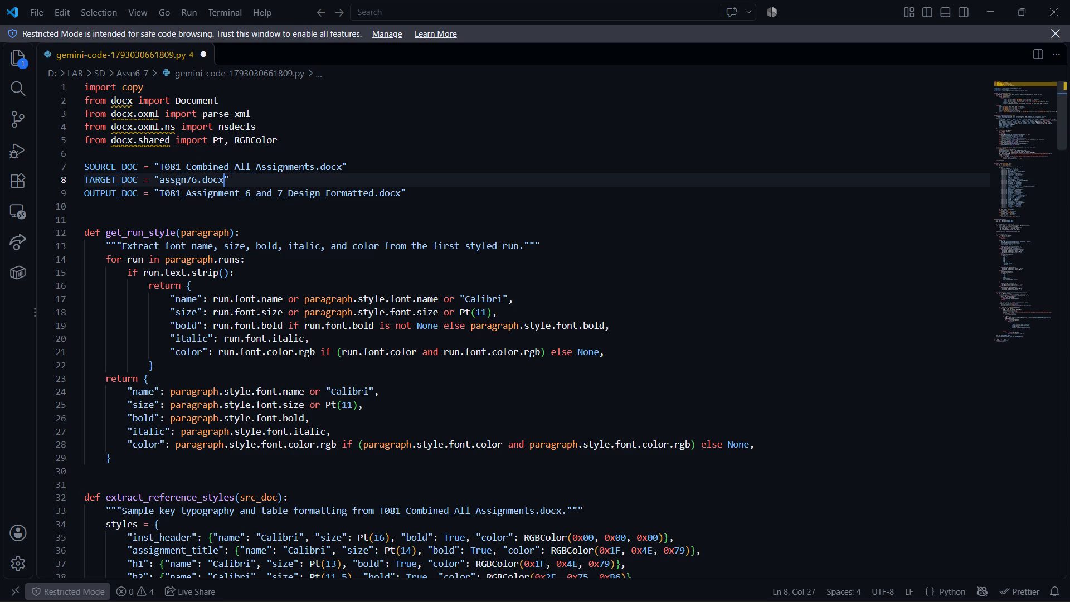
Set OUTPUT_DOC to "assgn76_1.docx" and save the script.
drag(400, 192, 160, 197)
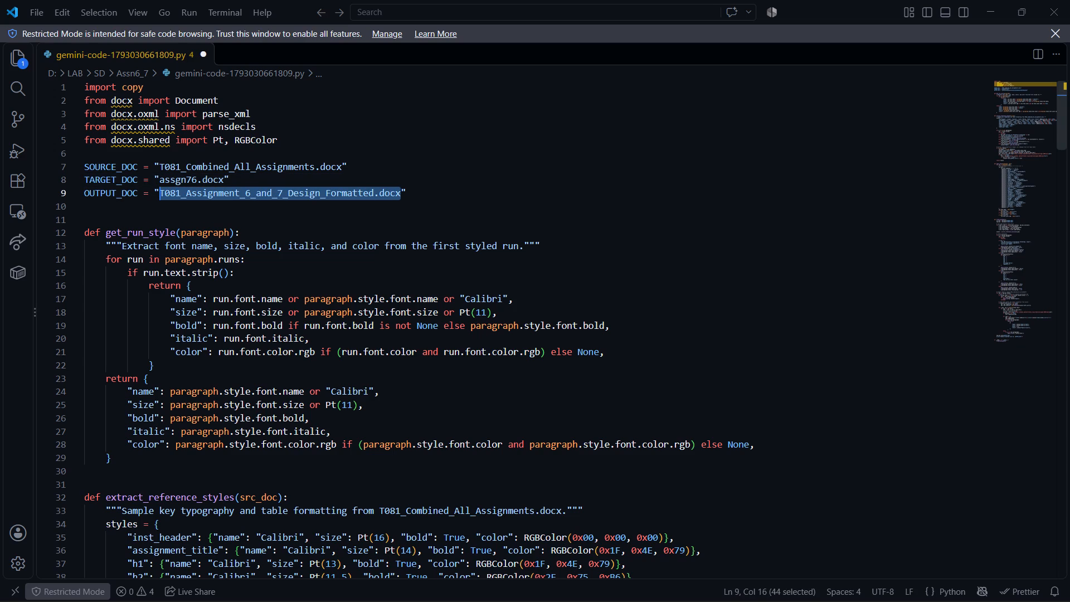
key(ctrl+v)
click(196, 191)
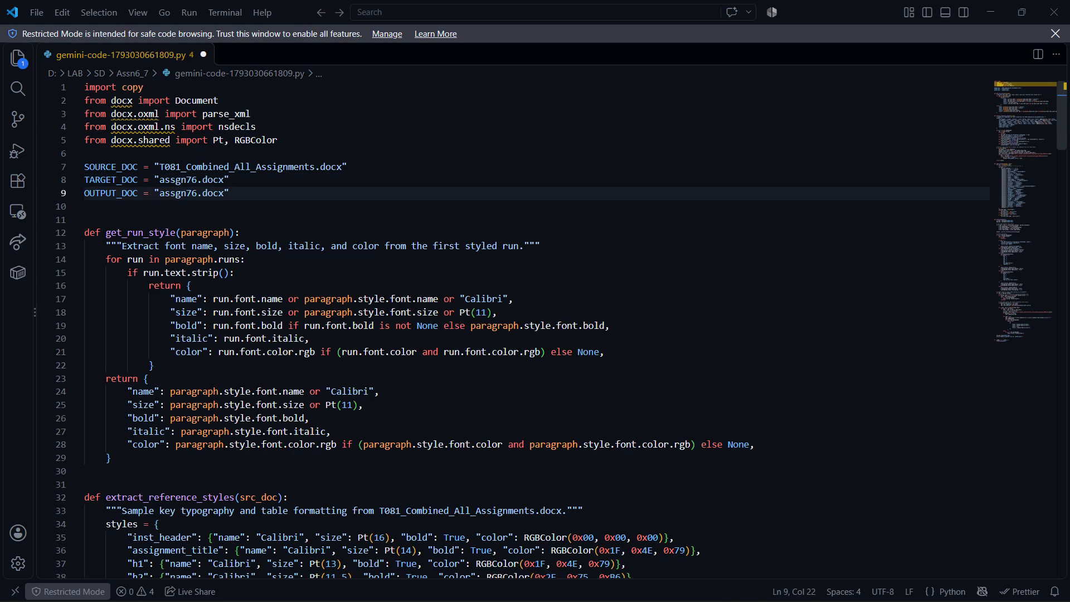
text(_1)
key(ctrl+s)
key(ctrl+s)
key(ctrl+s)
key(ctrl+s)
key(ctrl+s)
key(ctrl+s)
key(ctrl+s)
Run gemini-code-1793030661809.py again with Python in the PowerShell window for the Assn6_7 folder.
click(1069, 0)
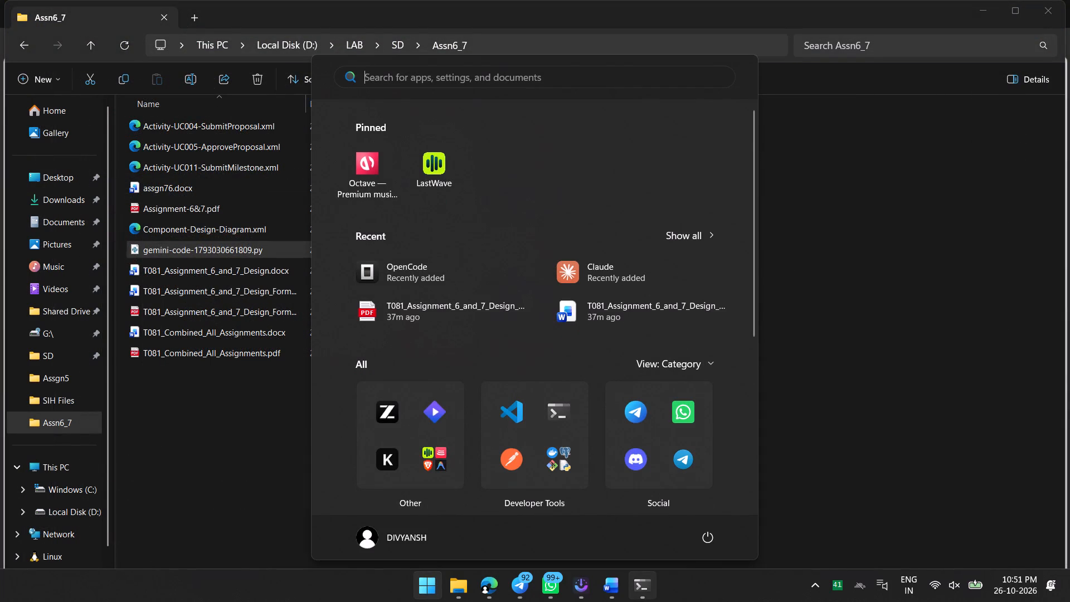
click(640, 601)
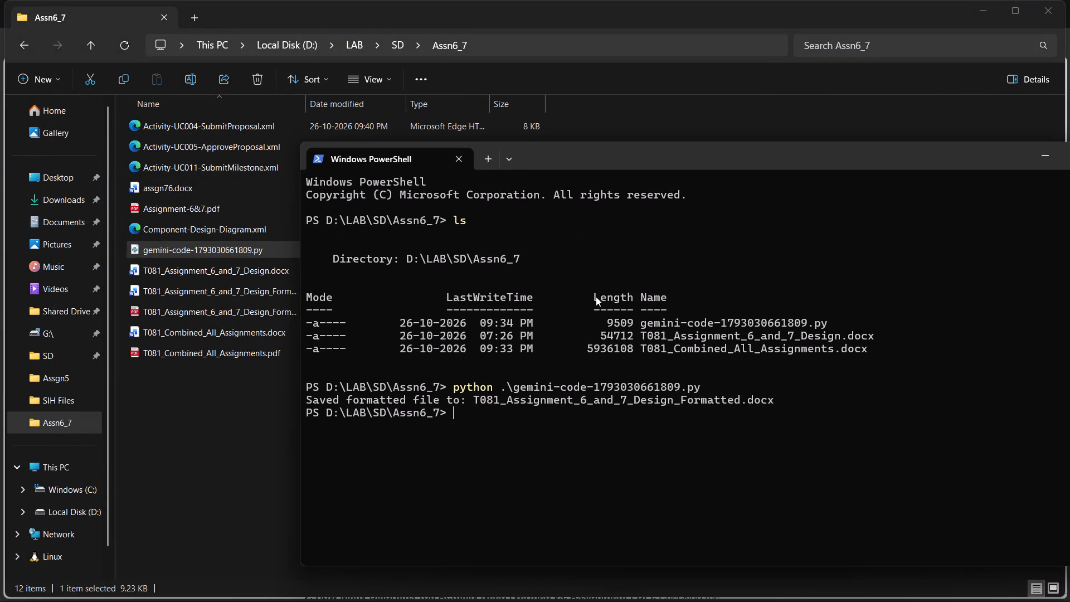
key(Up)
key(Return)
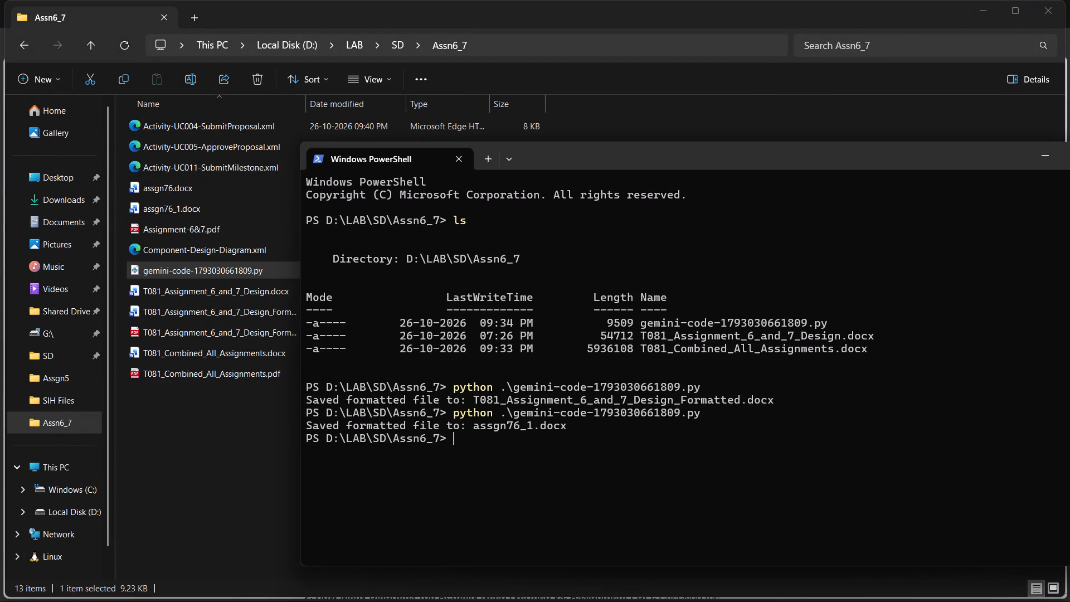
Open the generated assgn76_1.docx from the Assn6_7 folder in Word.
click(178, 441)
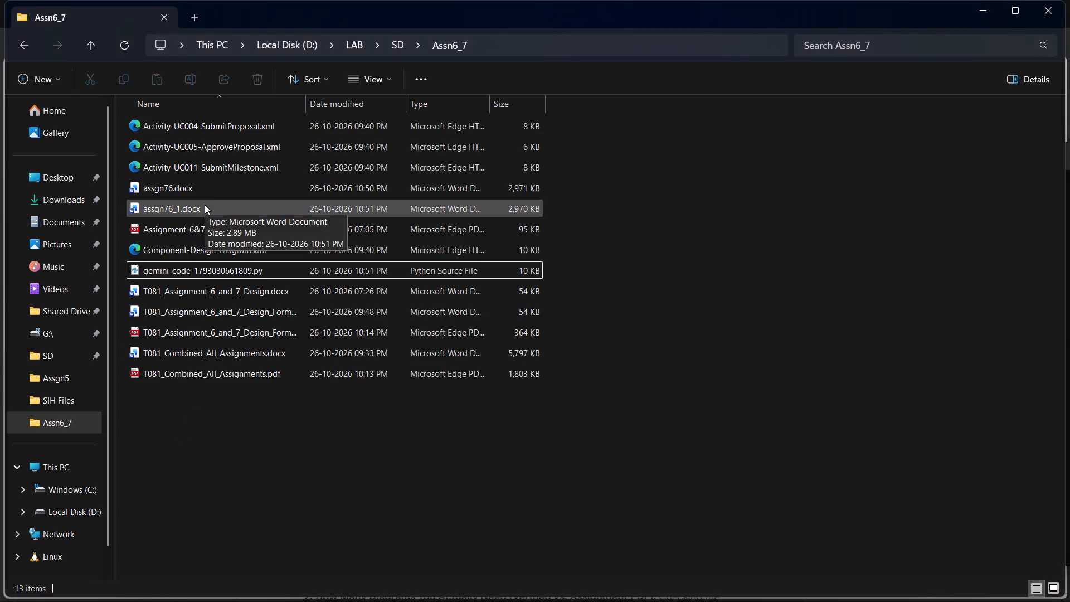
double_click(205, 205)
Review the formatting of assgn76_1.docx from its opening notes through section 43.1 and the start of its component table.
scroll(641, 349, down, 5)
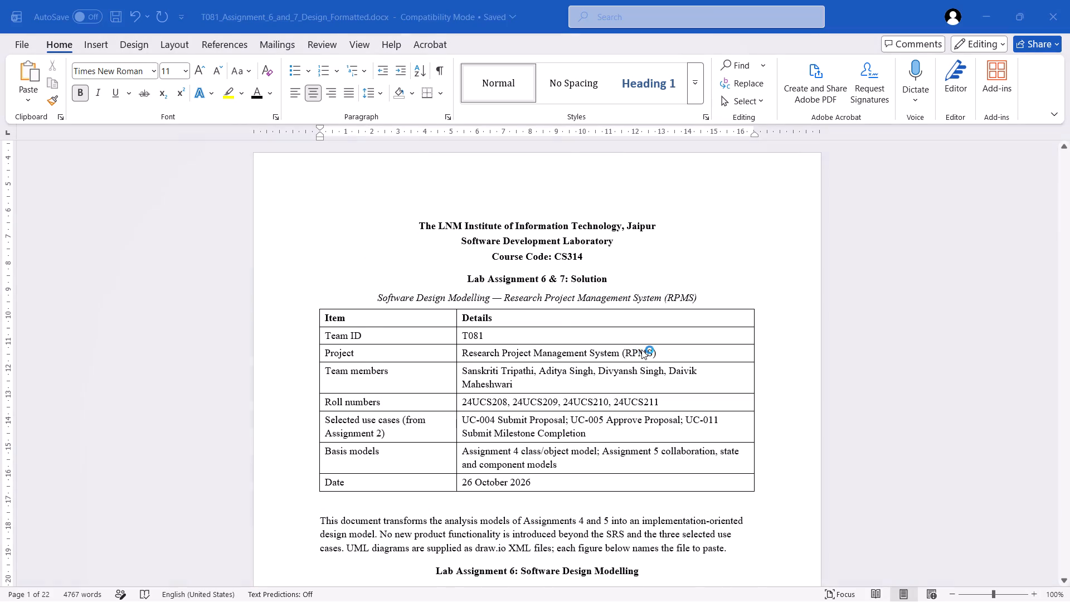
scroll(623, 366, down, 5)
scroll(621, 370, up, 11)
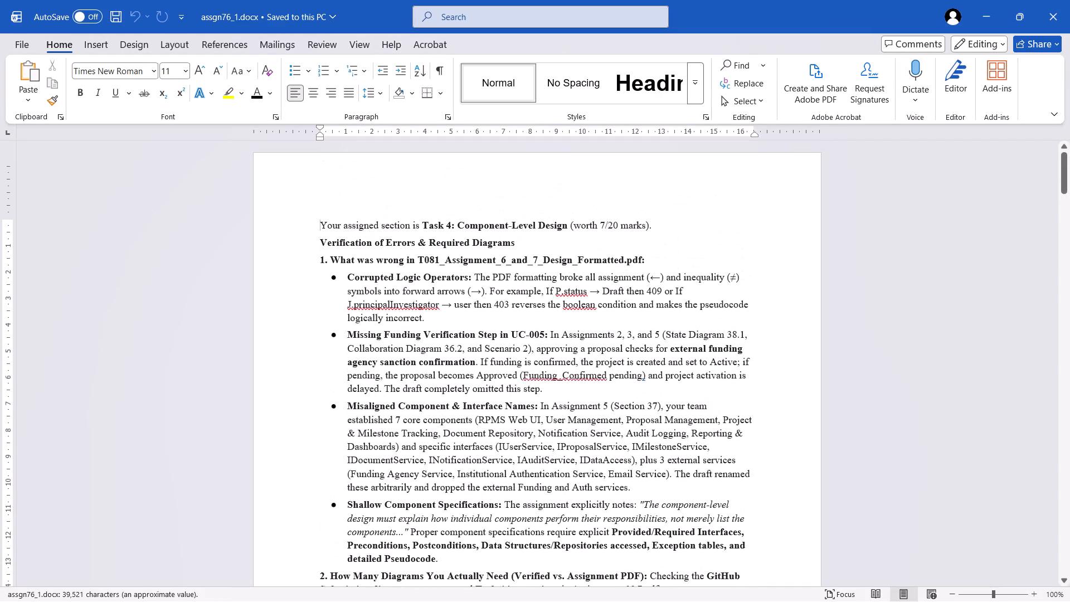
scroll(621, 370, down, 11)
scroll(621, 370, up, 3)
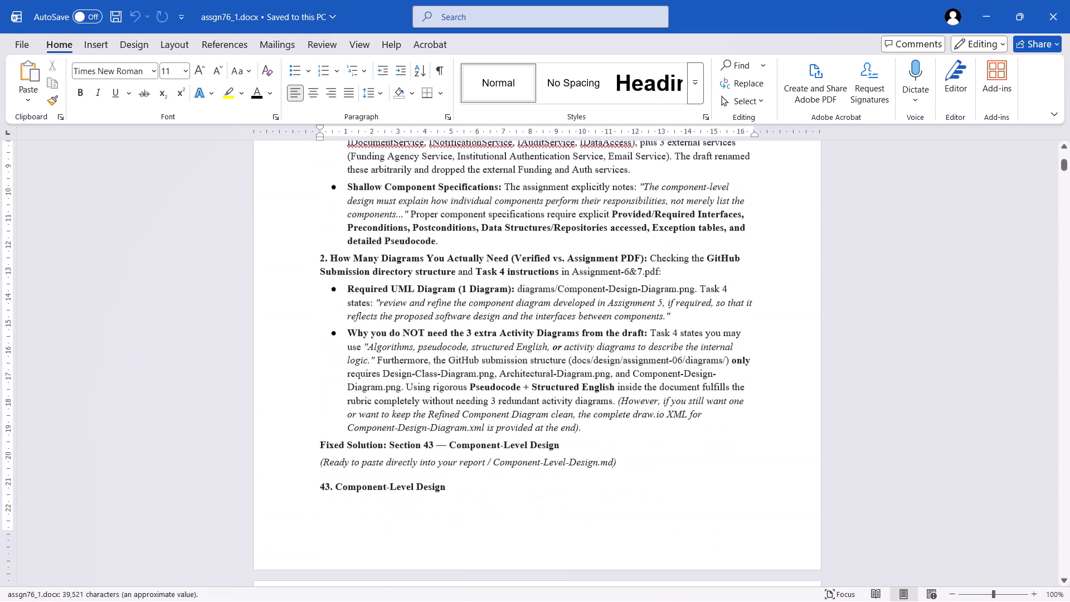
scroll(621, 370, up, 3)
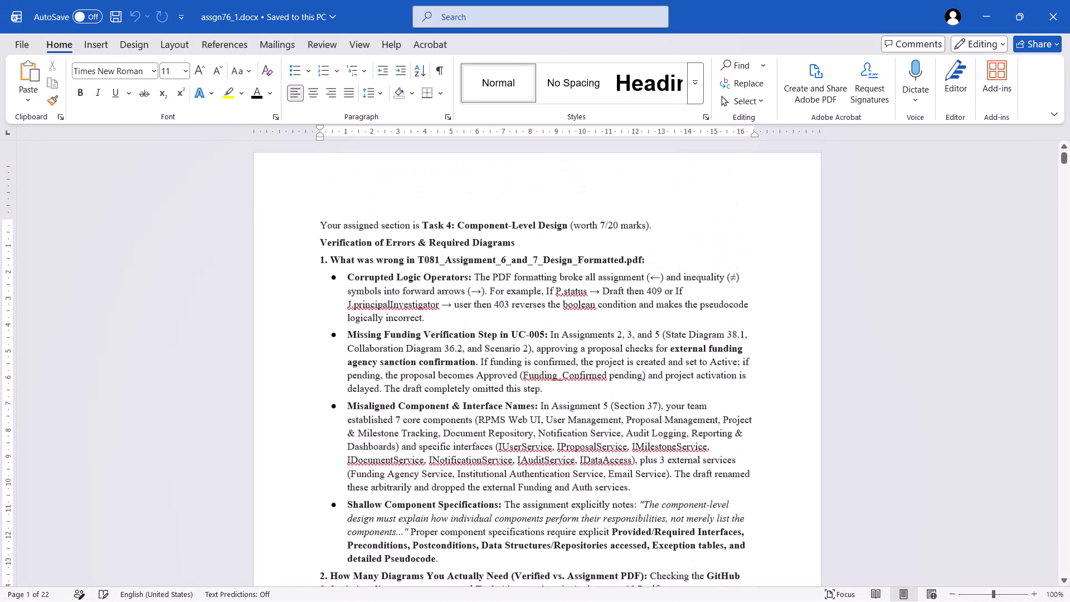
scroll(622, 371, down, 3)
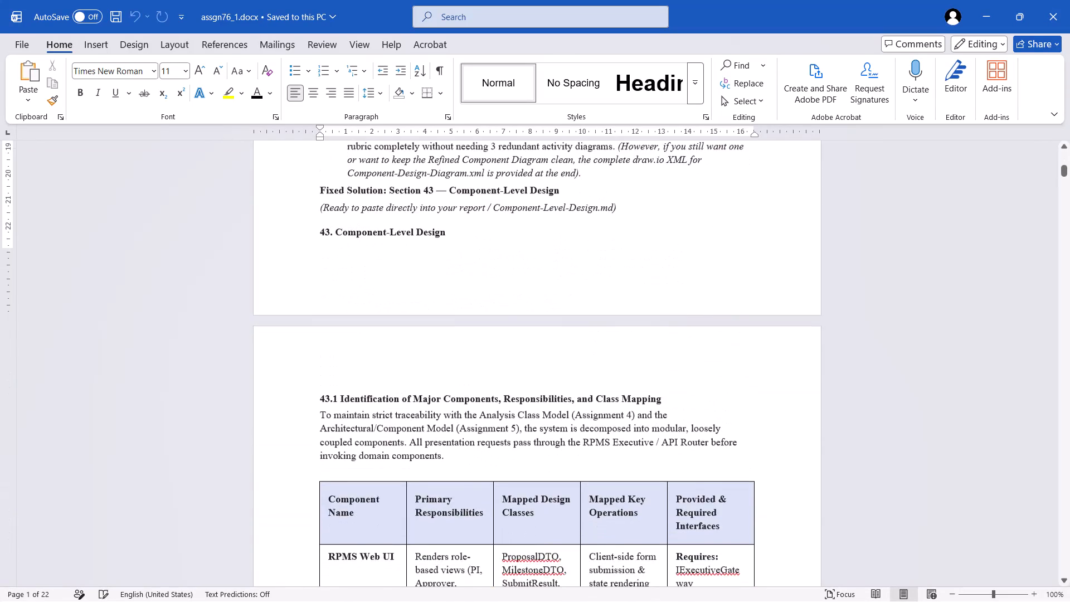
scroll(622, 371, up, 1)
scroll(622, 371, down, 1)
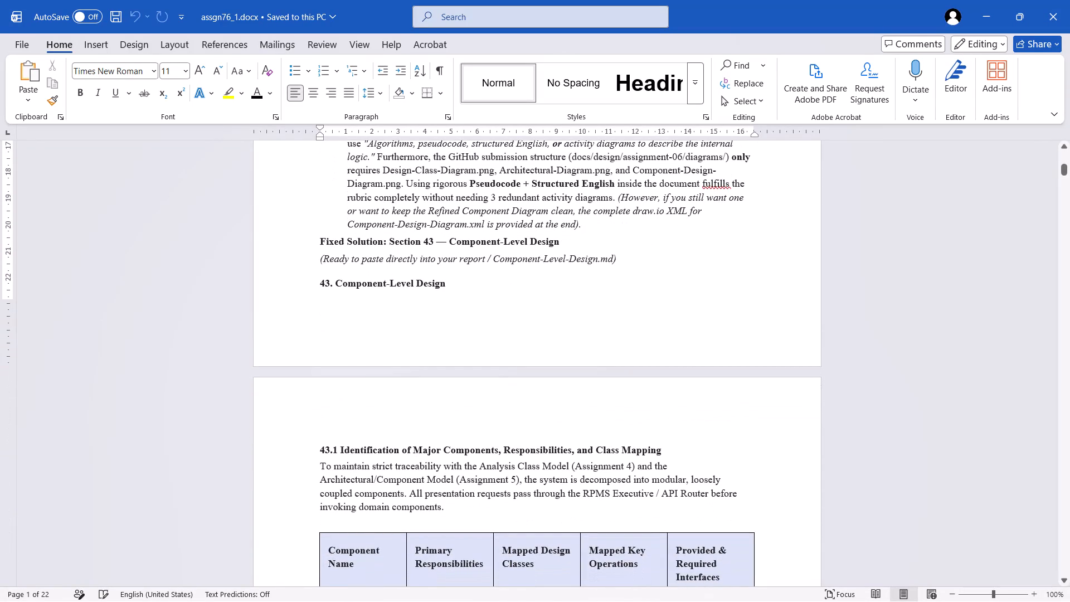
scroll(547, 512, down, 2)
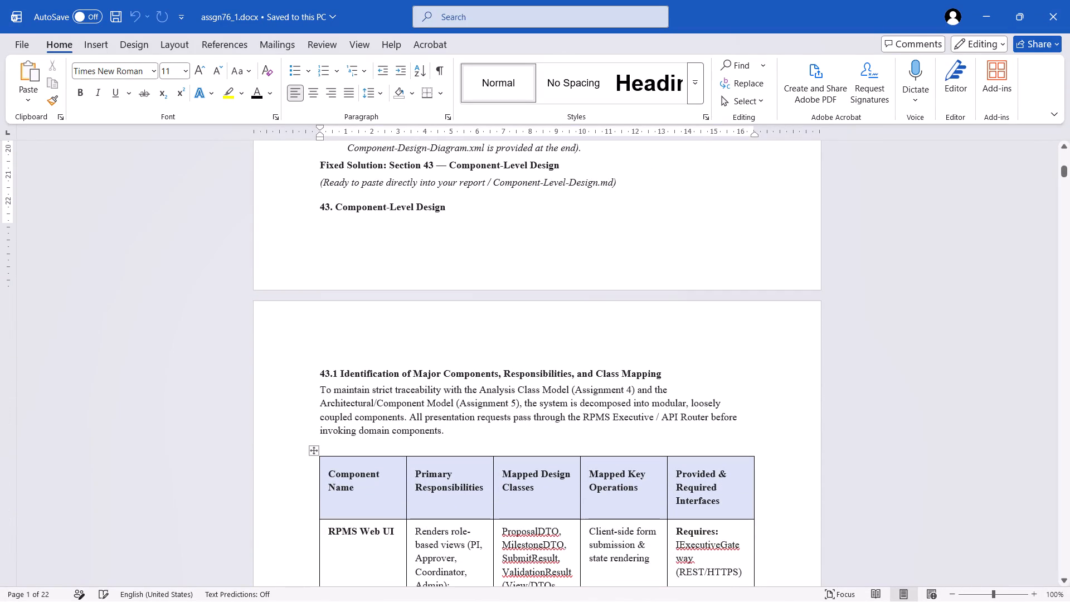
scroll(647, 504, down, 4)
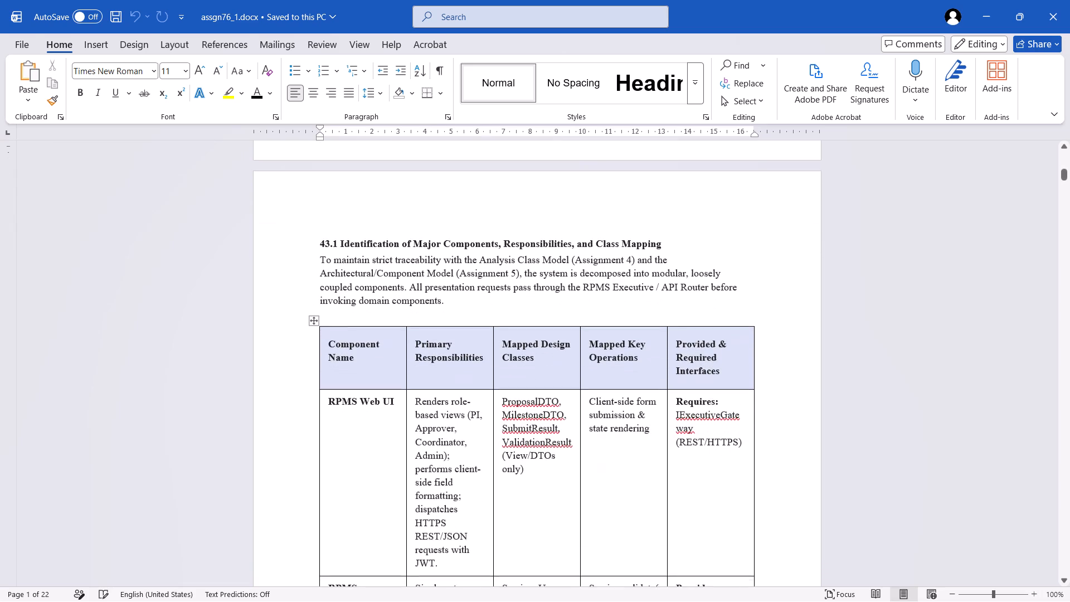
scroll(645, 499, down, 2)
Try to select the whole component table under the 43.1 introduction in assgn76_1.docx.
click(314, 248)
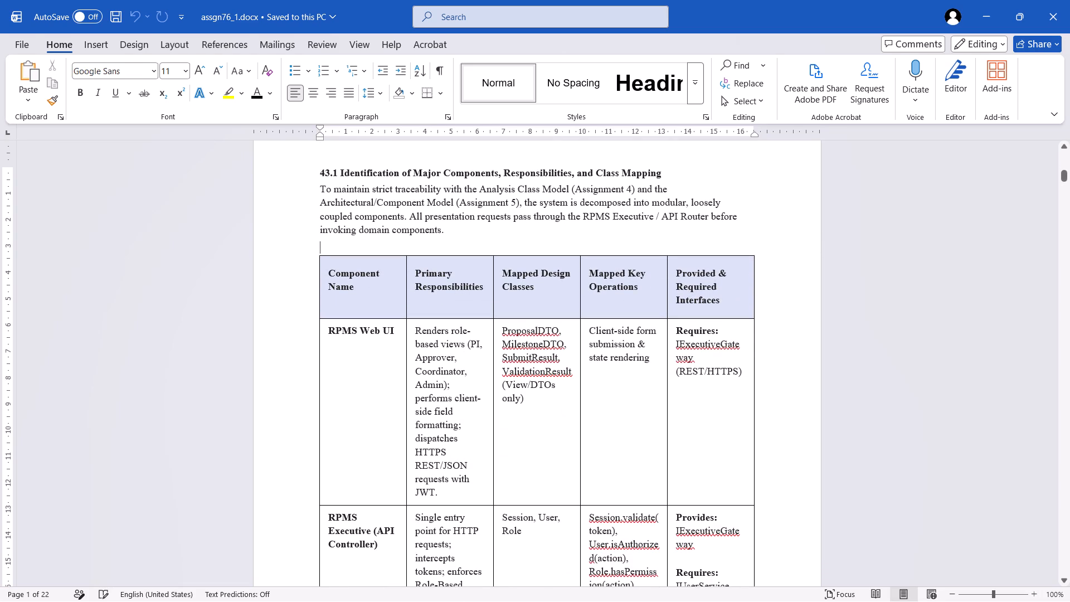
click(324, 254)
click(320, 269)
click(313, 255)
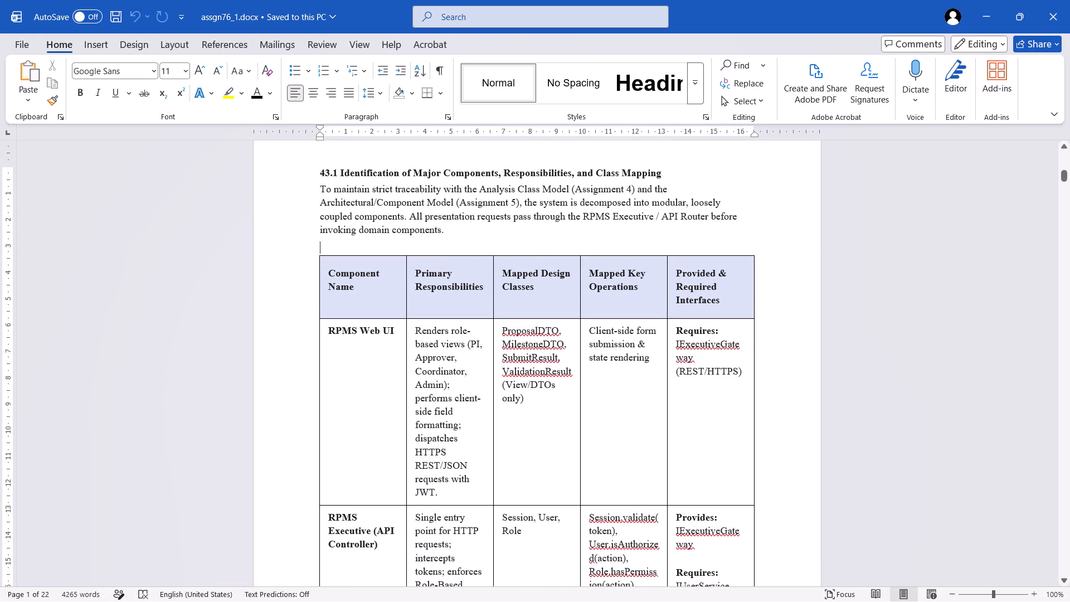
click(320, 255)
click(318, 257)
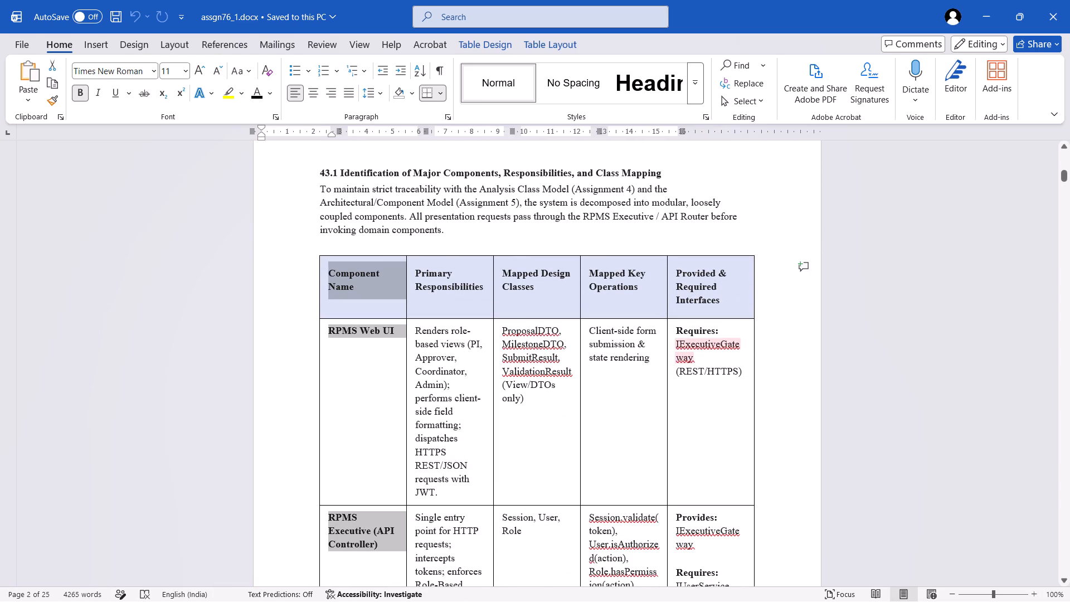
Arrange assgn76_1.docx side by side with the T081 Assignment 6 and 7 report open in Google Docs.
drag(743, 0, 1069, 278)
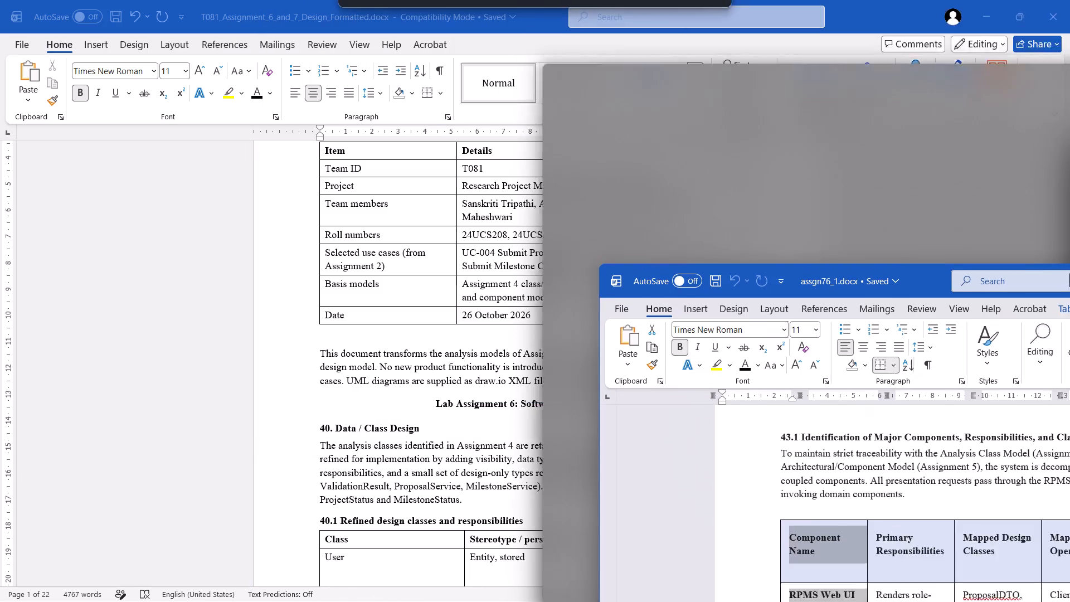
drag(1069, 278, 1069, 330)
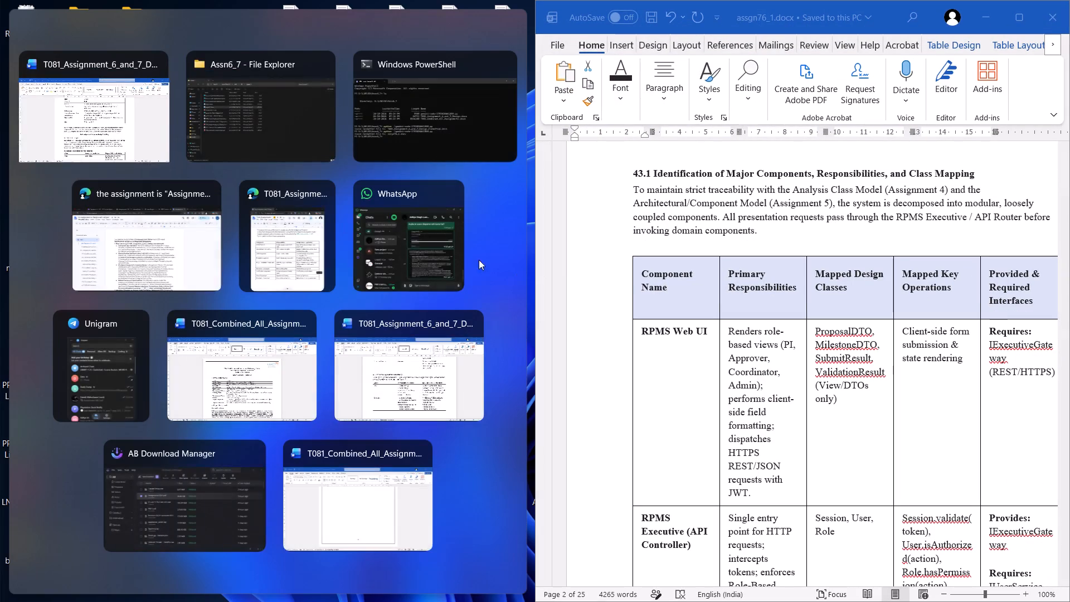
click(274, 249)
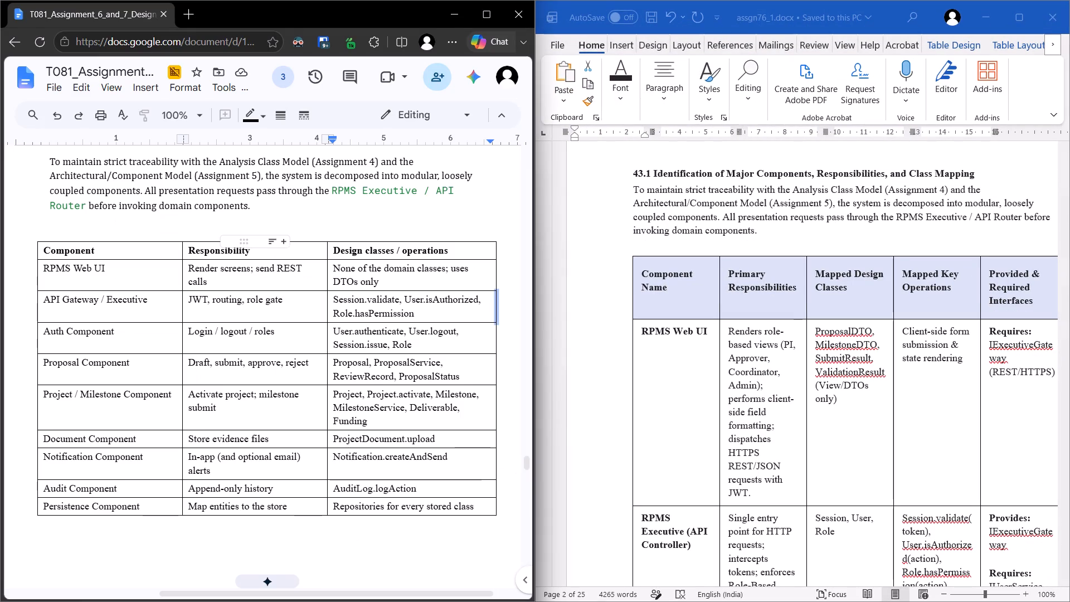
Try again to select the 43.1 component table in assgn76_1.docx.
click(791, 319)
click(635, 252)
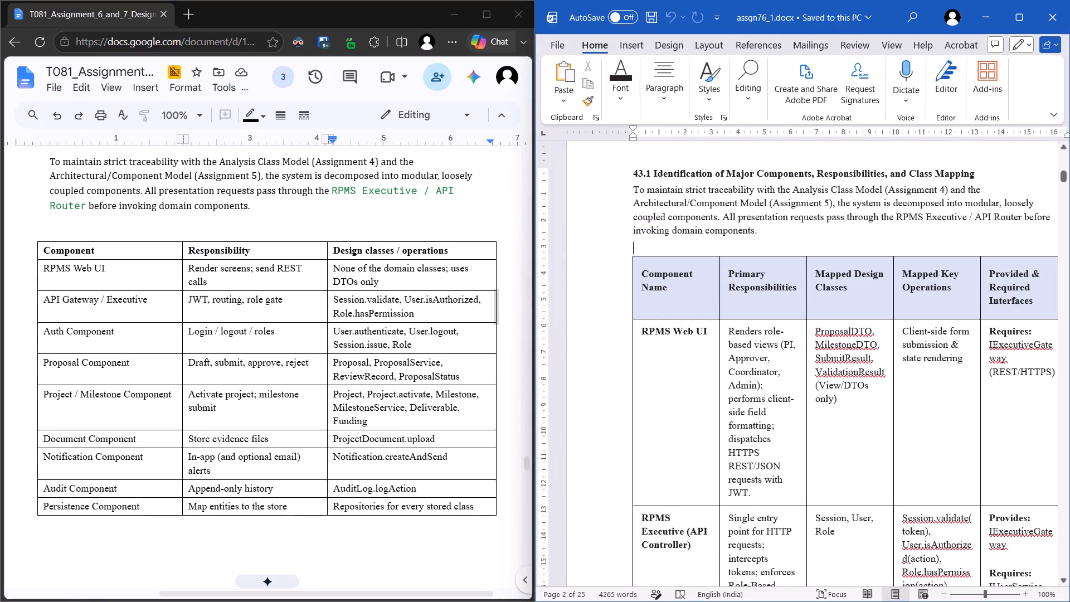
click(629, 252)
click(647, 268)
Replace the 43.1 heading and introductory paragraph in the Google Docs report with the formatted versions copied from assgn76_1.docx.
scroll(279, 280, up, 2)
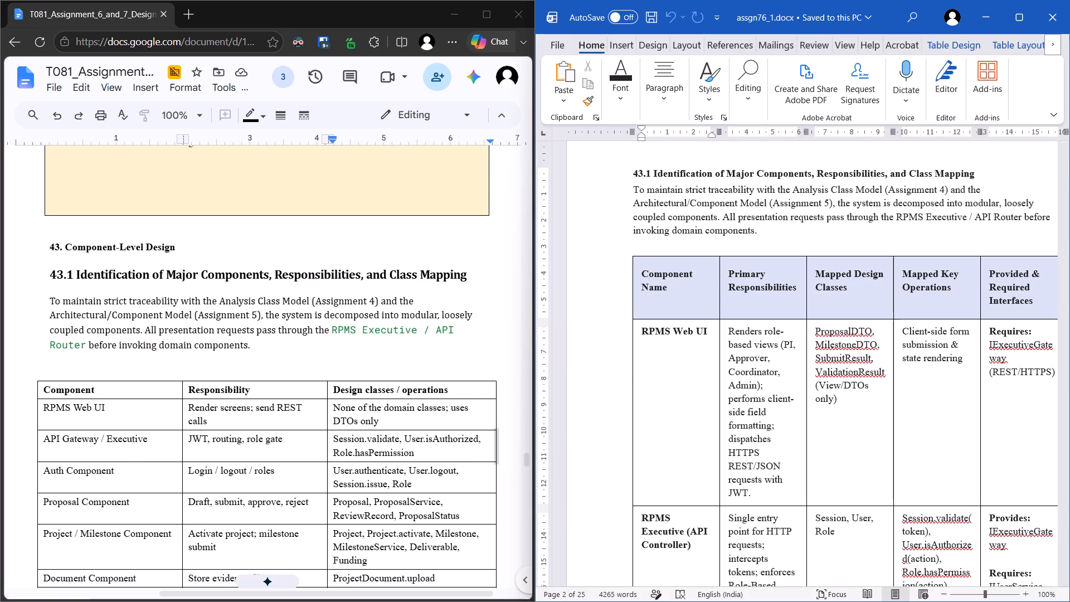
click(748, 231)
drag(767, 232, 628, 182)
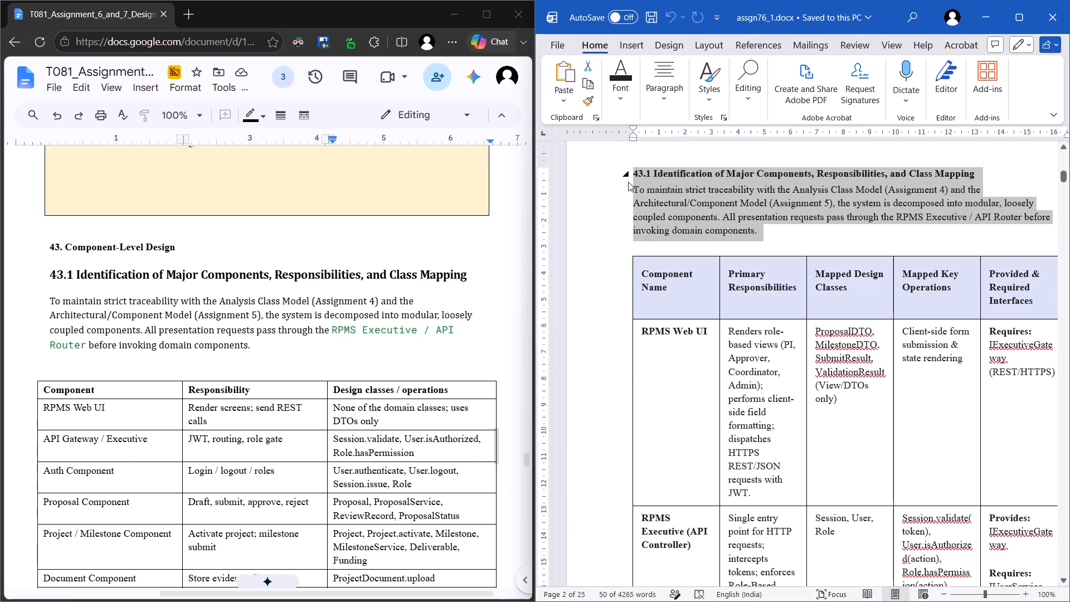
key(ctrl+c)
drag(264, 348, 48, 276)
key(ctrl+v)
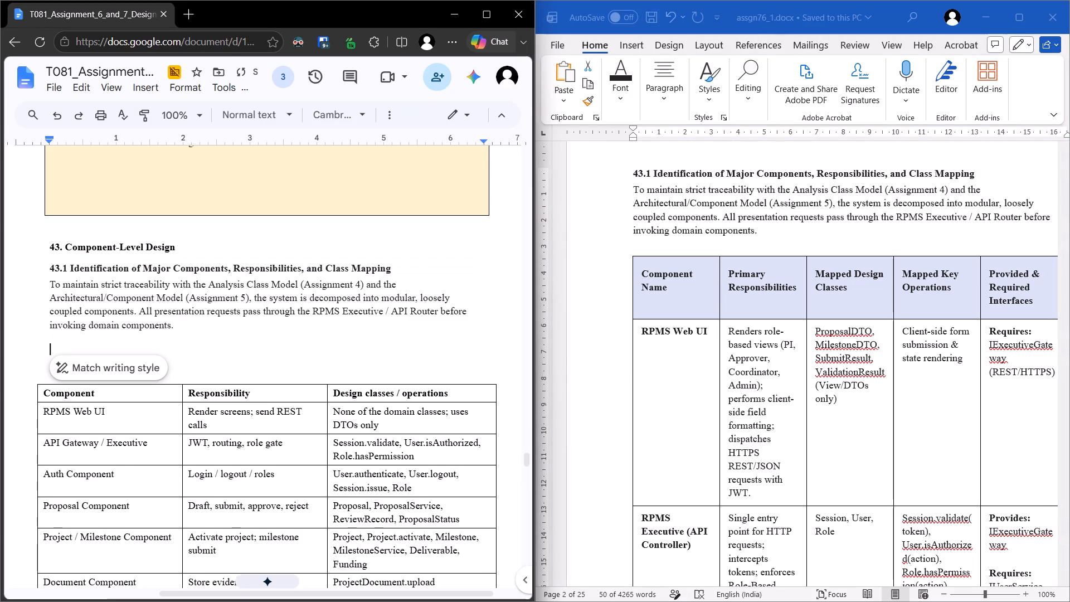
Delete the extra blank line between the 43.1 introduction and the component table in the Google Docs report.
click(197, 334)
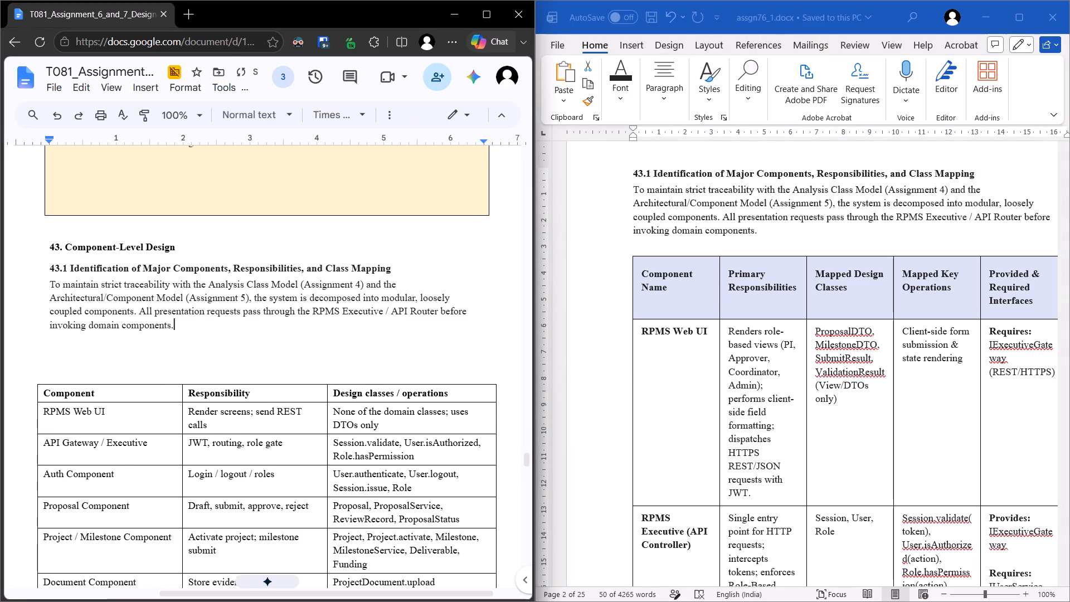
click(87, 355)
key(BackSpace)
Compare the 43.1 component table in the Google Docs report with the full component table in assgn76_1.docx.
click(179, 406)
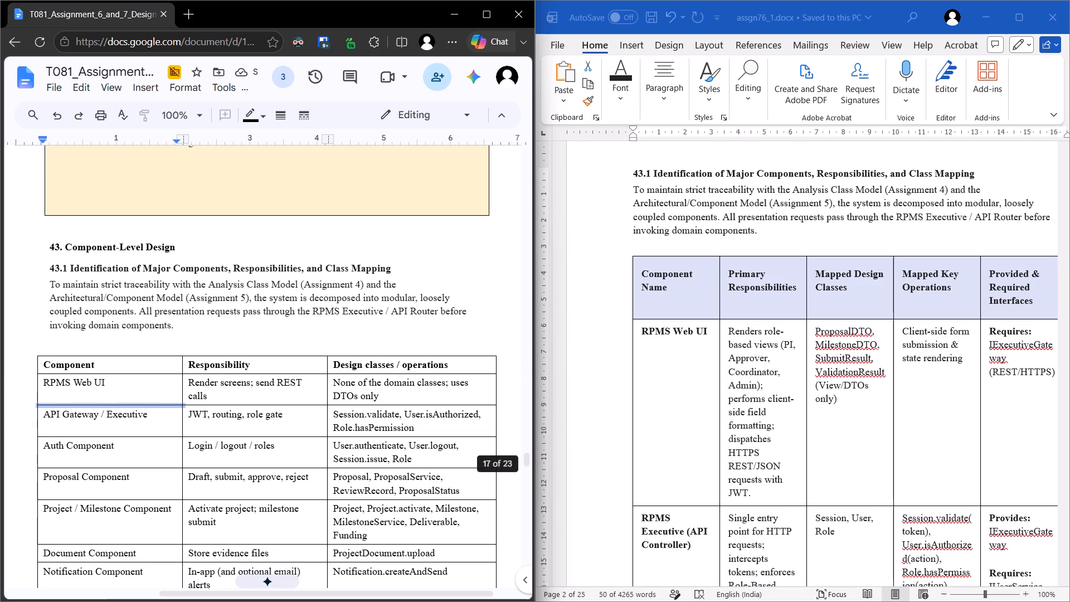
scroll(497, 404, down, 4)
scroll(490, 368, up, 2)
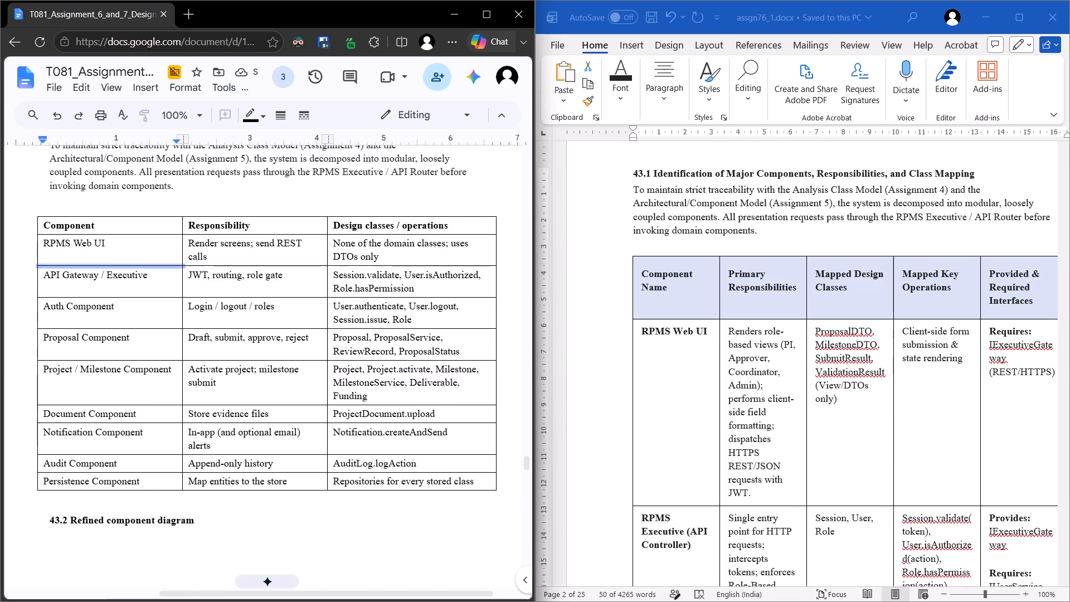
scroll(488, 355, up, 1)
click(129, 321)
click(712, 294)
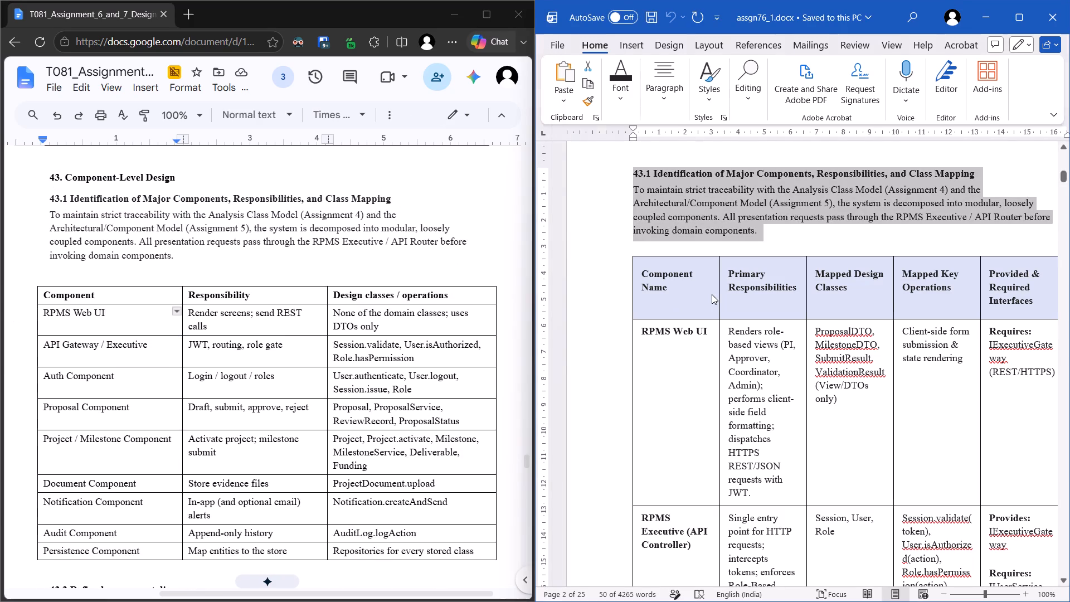
click(712, 294)
scroll(712, 294, left, 1)
ctrl+scroll(712, 294, down, 1)
ctrl+scroll(712, 294, left, 1)
ctrl+scroll(712, 294, down, 2)
scroll(712, 294, down, 1)
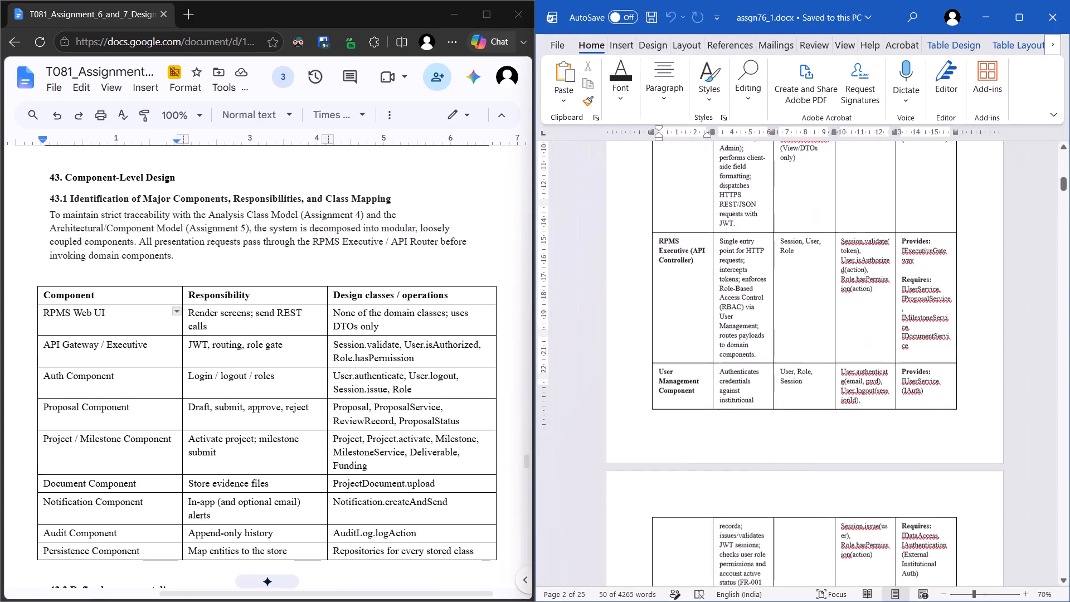
scroll(712, 294, down, 6)
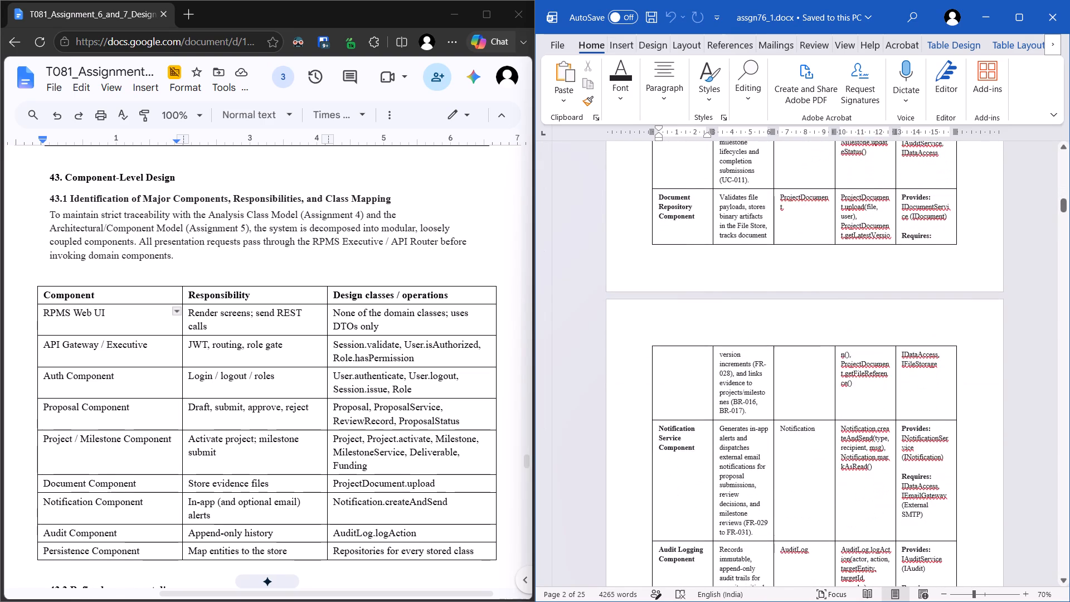
scroll(712, 294, up, 7)
scroll(712, 294, down, 4)
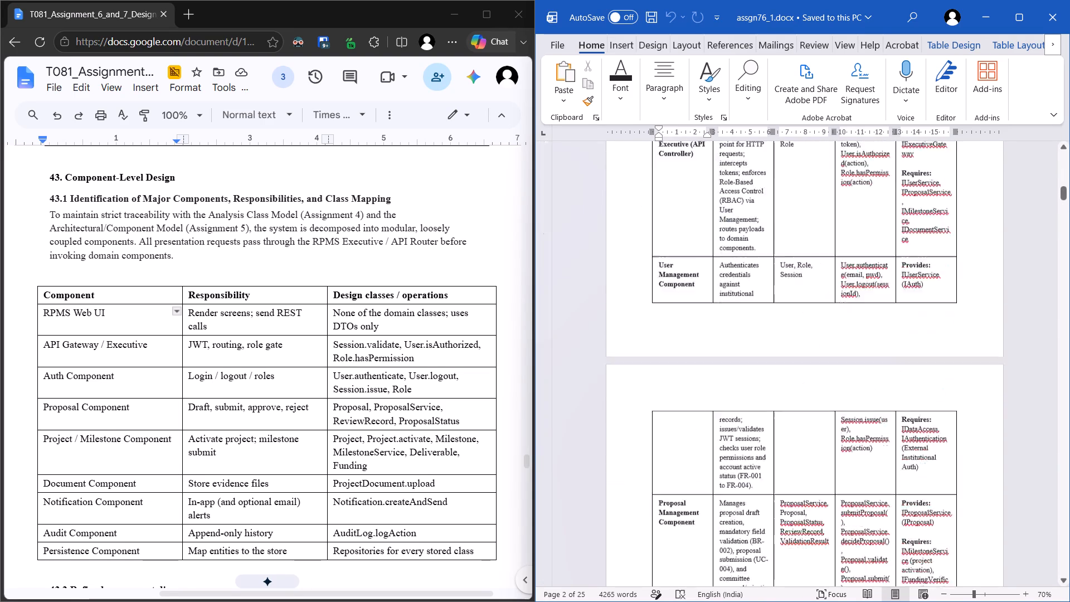
scroll(712, 294, down, 3)
scroll(712, 294, up, 6)
scroll(712, 294, down, 3)
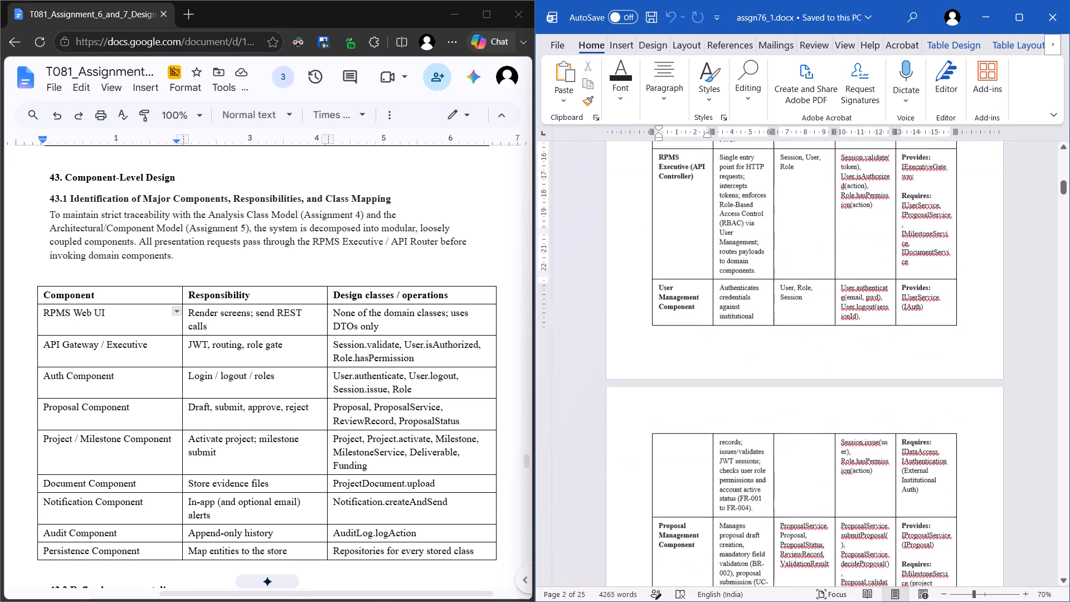
scroll(712, 294, down, 7)
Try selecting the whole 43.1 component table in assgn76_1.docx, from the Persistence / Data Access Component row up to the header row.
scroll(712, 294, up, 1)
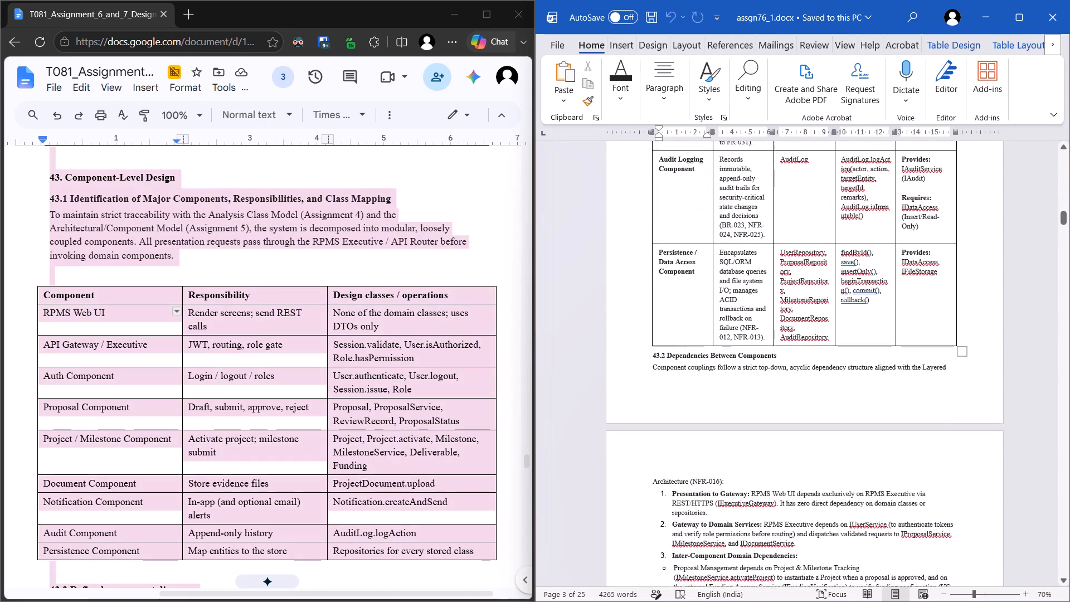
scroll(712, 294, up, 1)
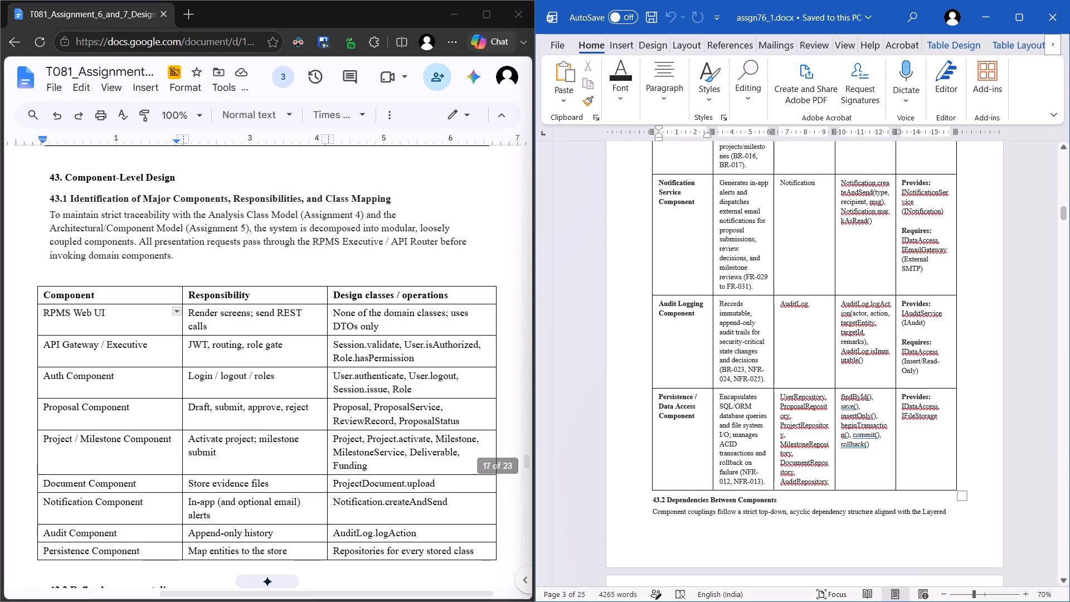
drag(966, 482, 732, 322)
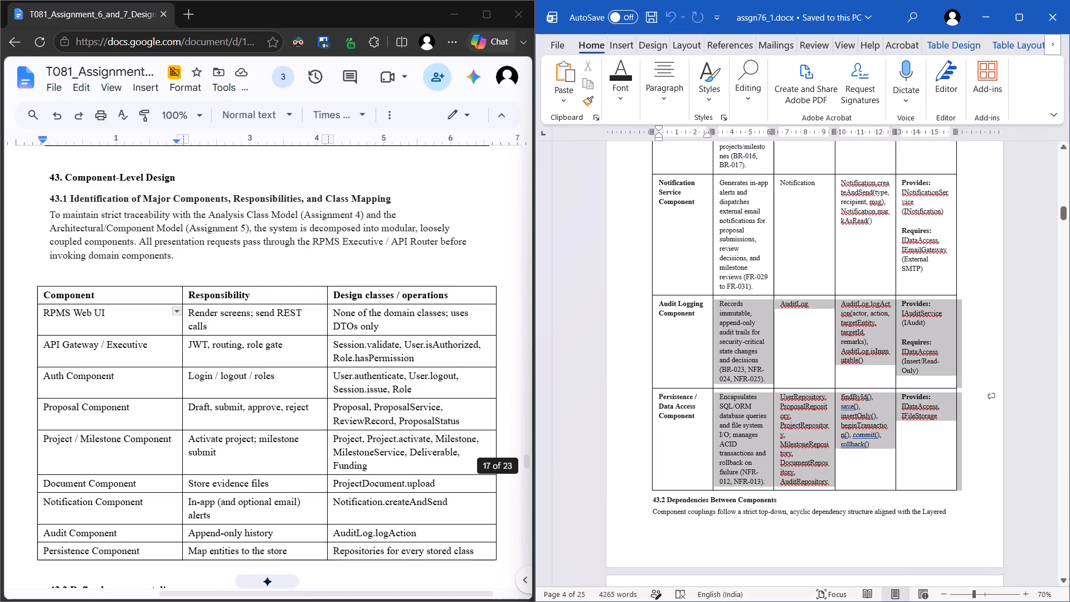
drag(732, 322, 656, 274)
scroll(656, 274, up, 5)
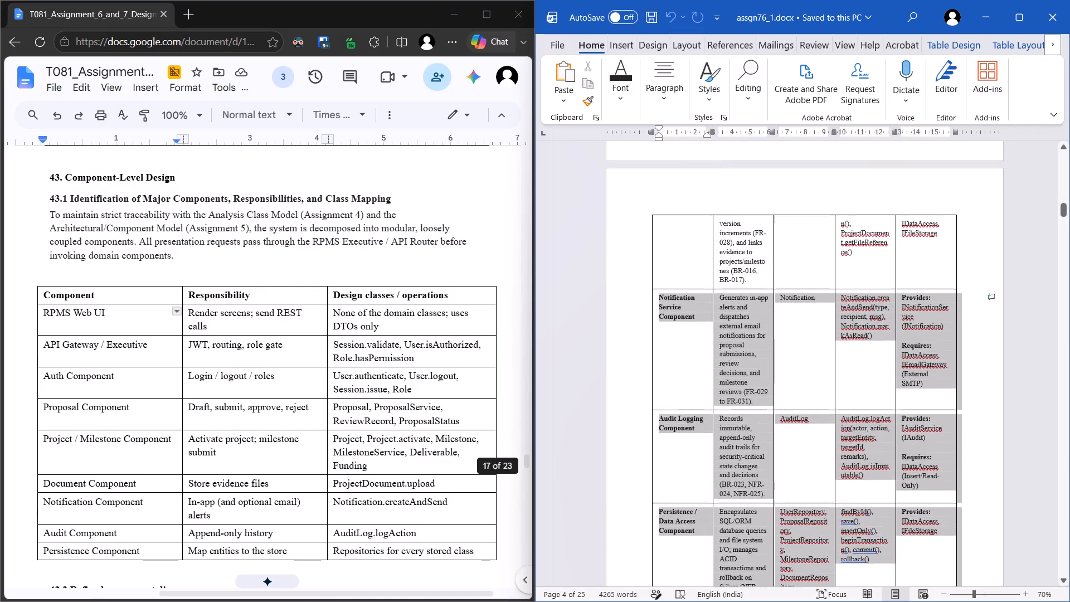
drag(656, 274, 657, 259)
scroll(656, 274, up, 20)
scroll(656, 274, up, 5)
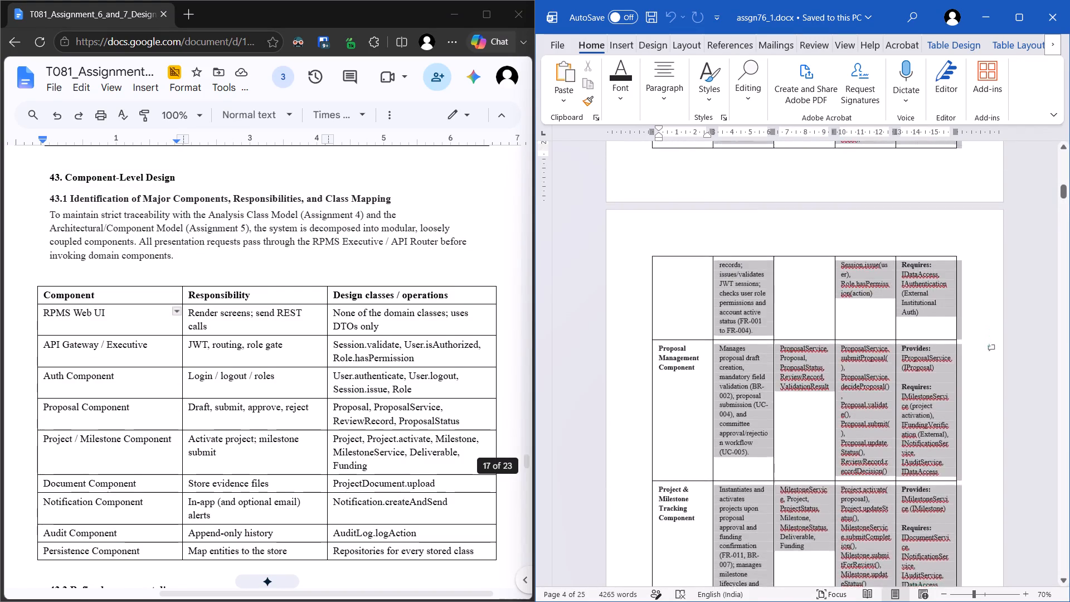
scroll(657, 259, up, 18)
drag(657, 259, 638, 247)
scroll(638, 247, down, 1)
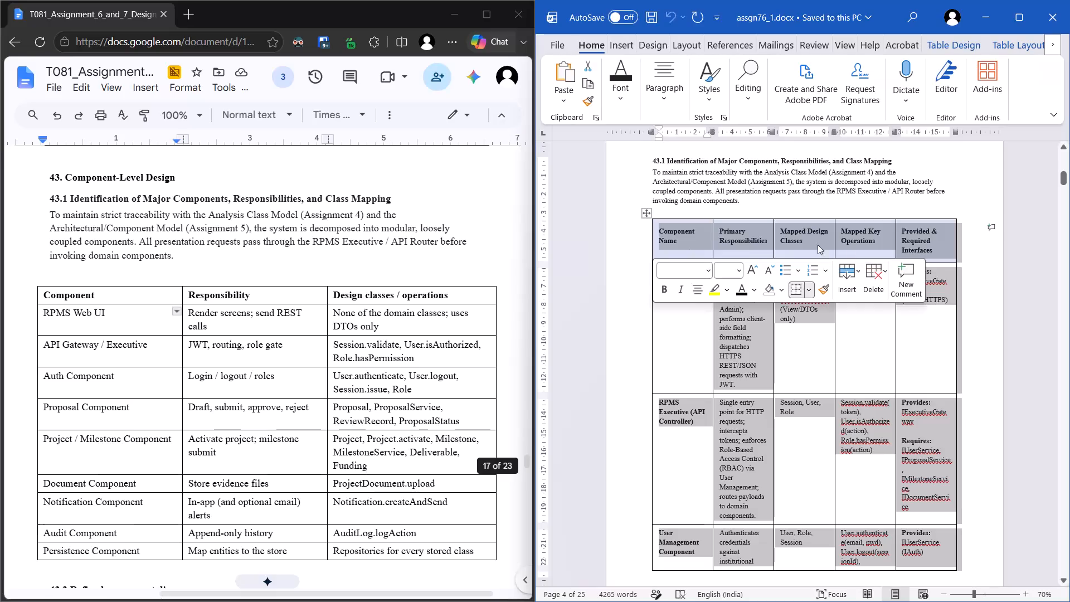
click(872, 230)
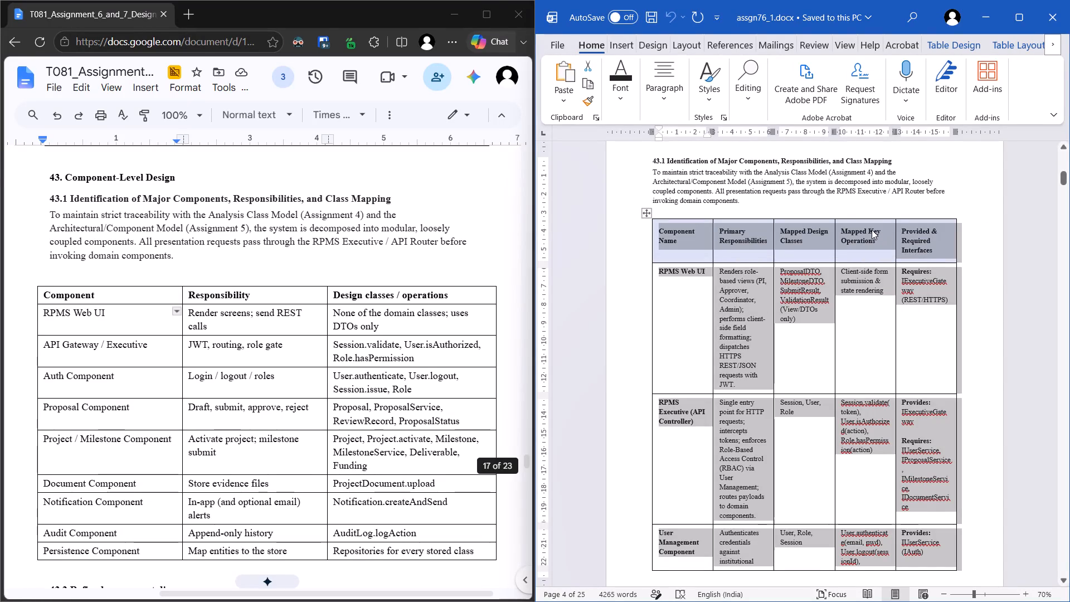
Review the rest of the 43.1 table and the sections that follow it in assgn76_1.docx, returning to the table's header row.
scroll(866, 334, down, 20)
scroll(866, 334, down, 20)
scroll(866, 334, down, 2)
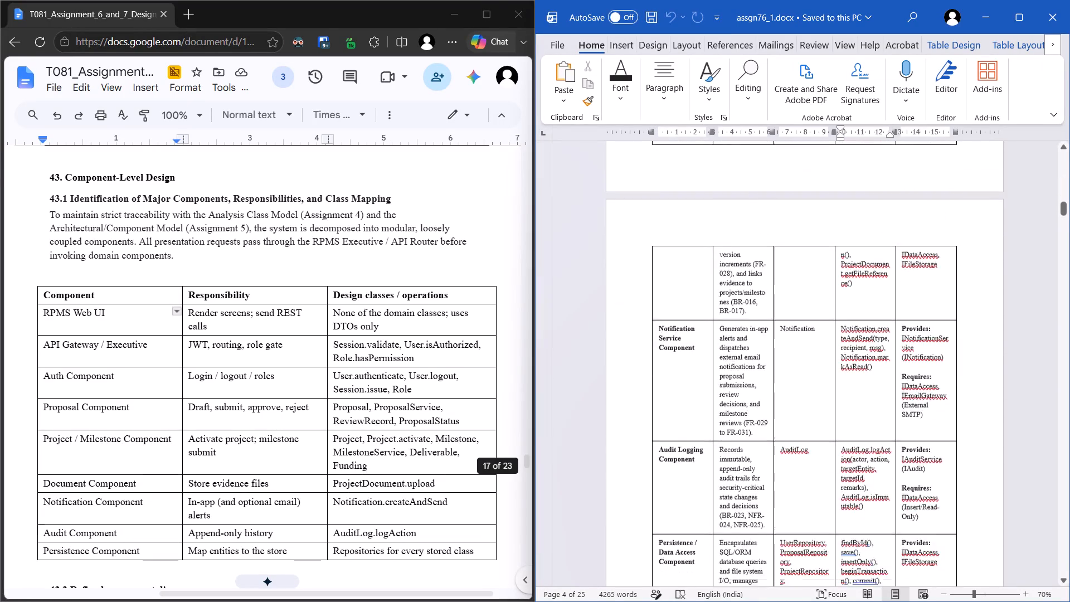
scroll(852, 338, down, 15)
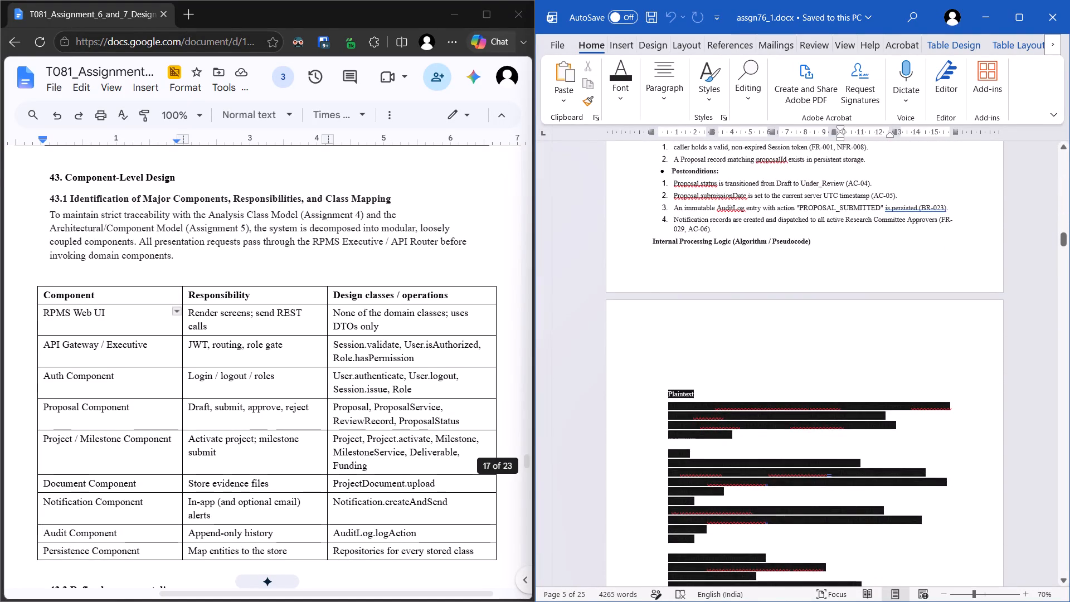
scroll(844, 343, up, 1)
ctrl+scroll(844, 343, up, 2)
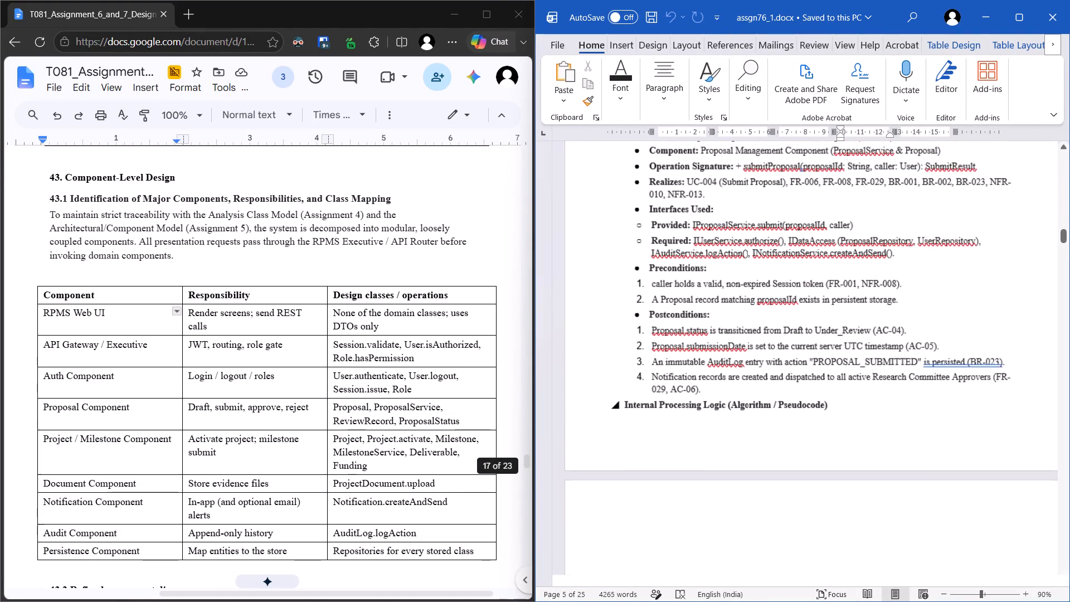
scroll(844, 343, up, 4)
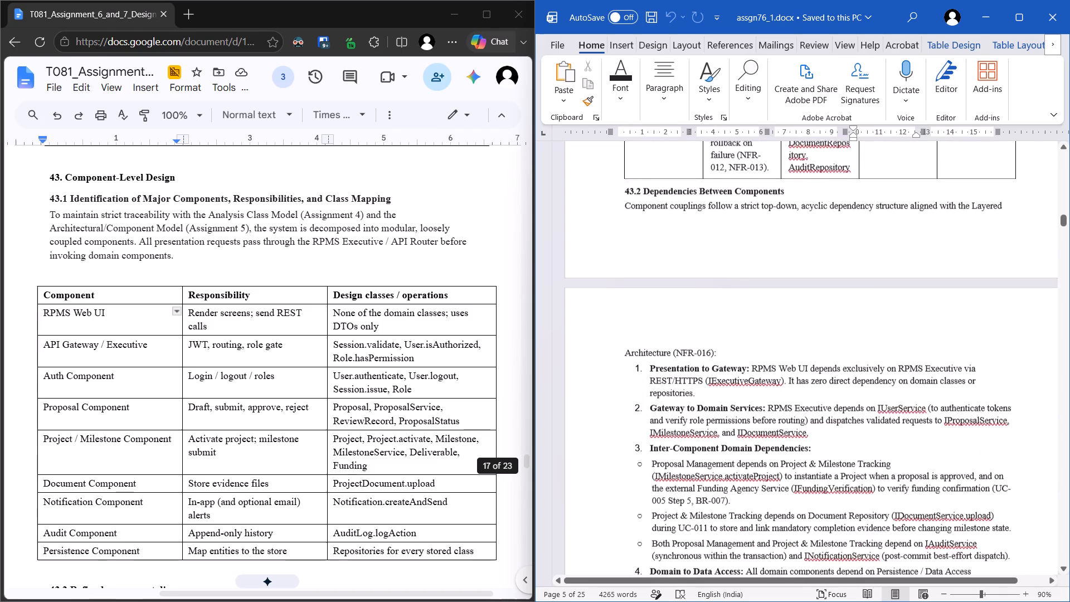
scroll(844, 343, up, 9)
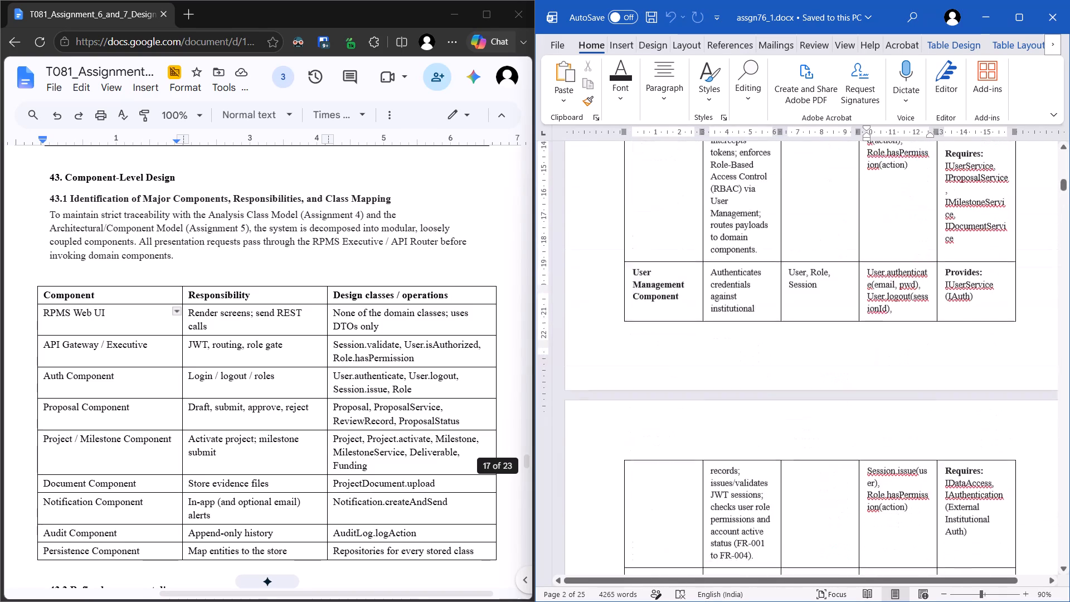
scroll(844, 343, up, 4)
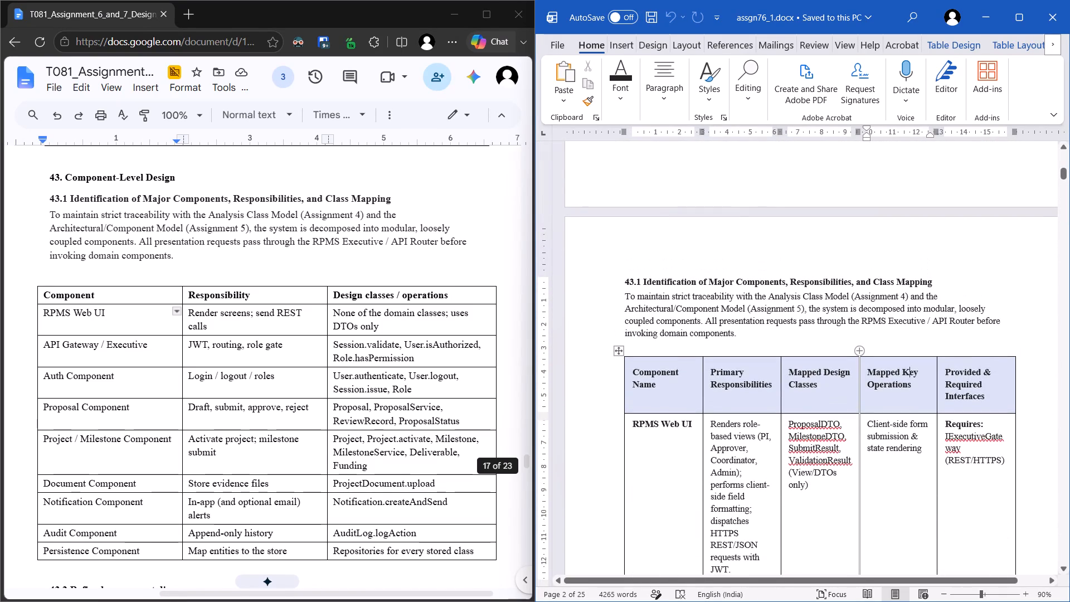
Change the first column header of the 43.1 table in the Google Docs report to "Component Name".
double_click(108, 297)
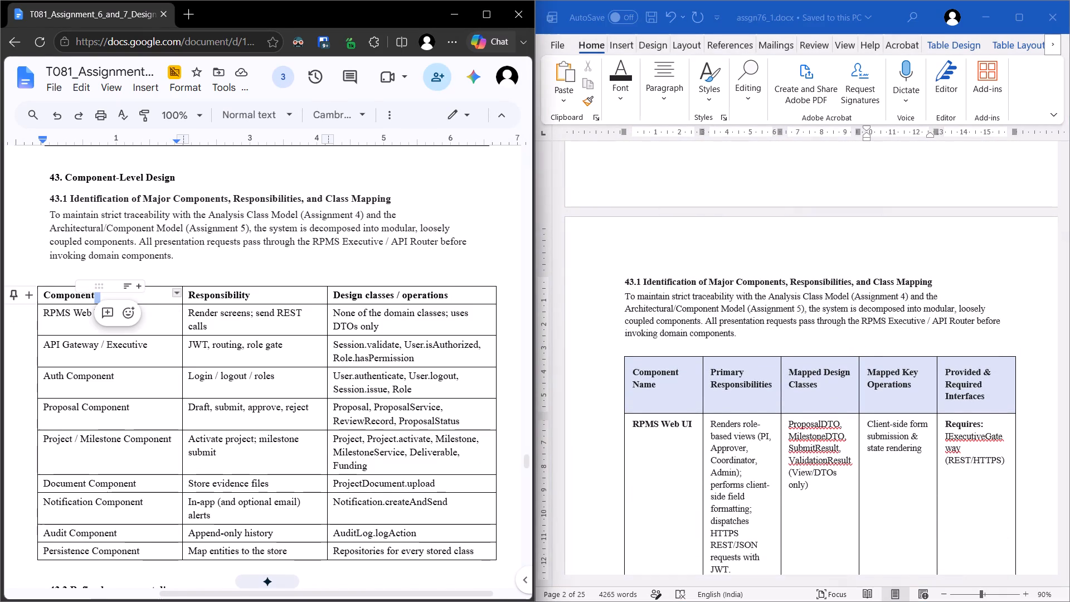
click(109, 297)
key(space)
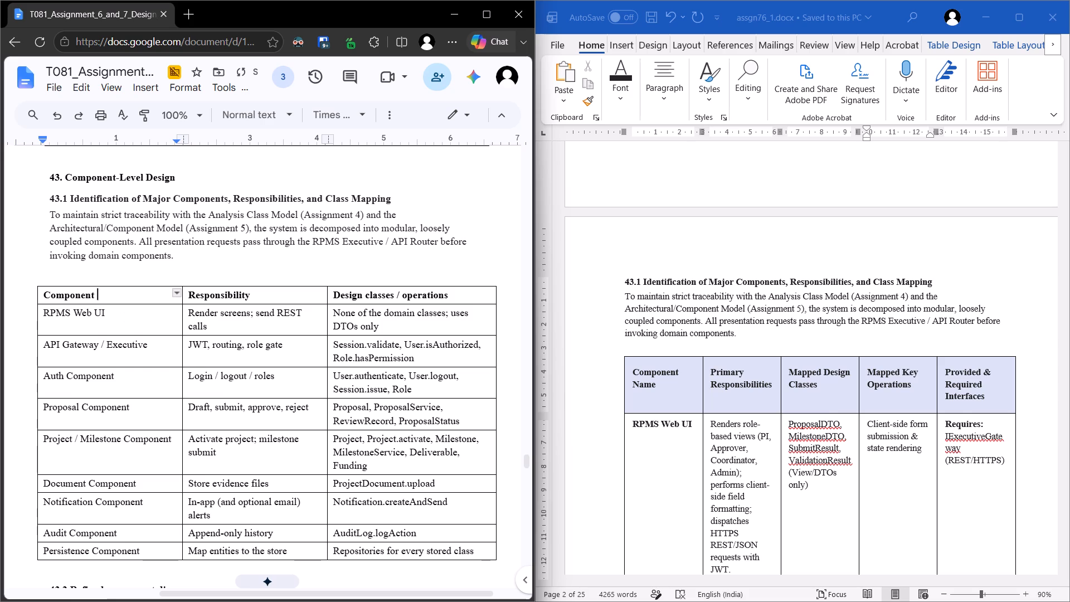
text(Name)
Replace the second column header in the Google Docs 43.1 table with "Primary Responsibilities" copied from assgn76_1.docx.
key(Tab)
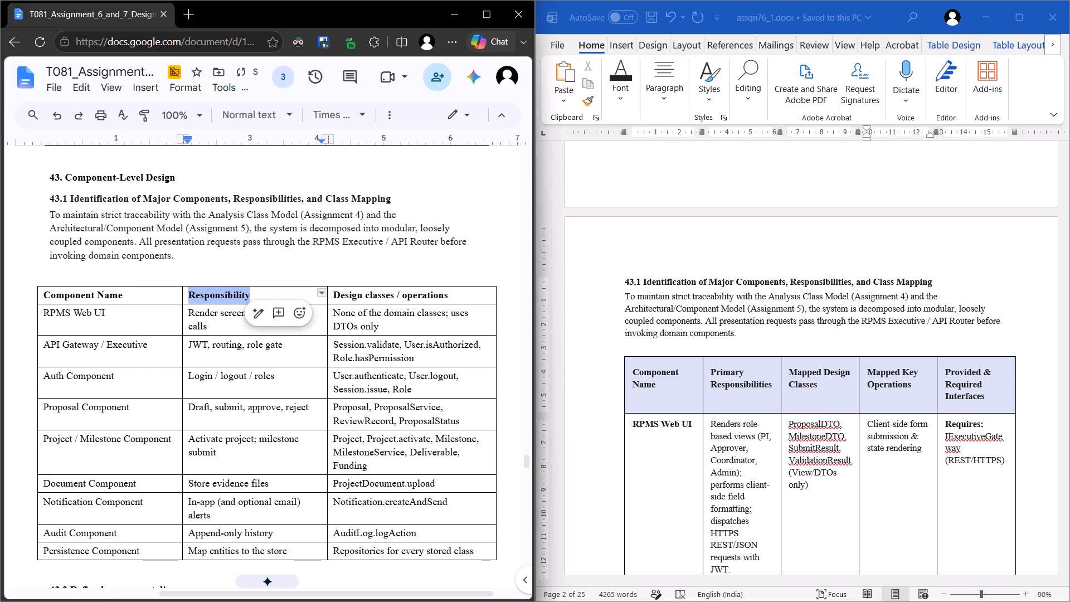
triple_click(739, 376)
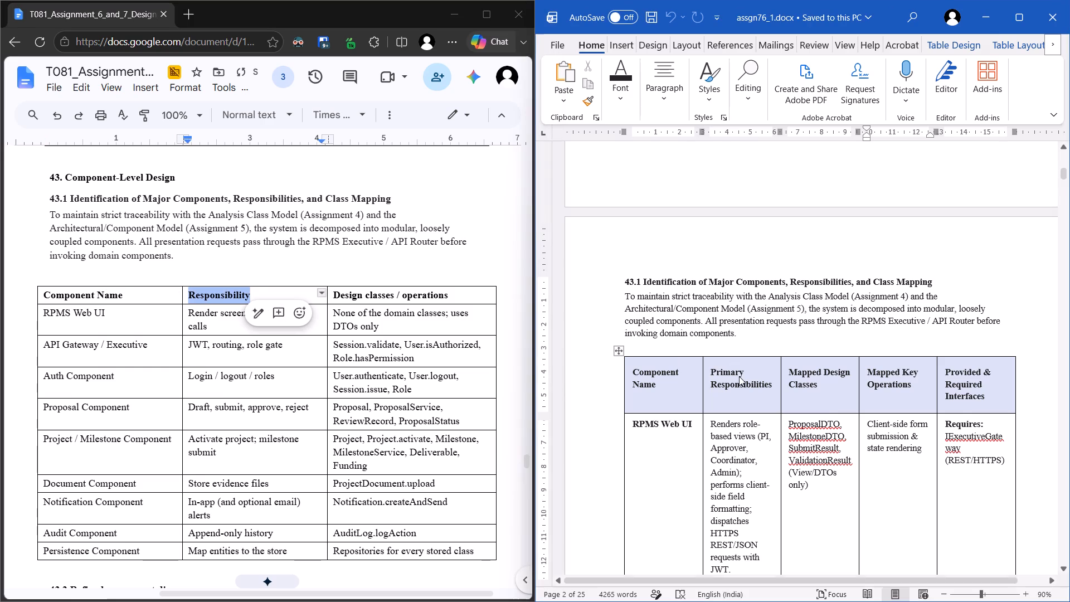
key(ctrl+a)
click(742, 382)
click(768, 383)
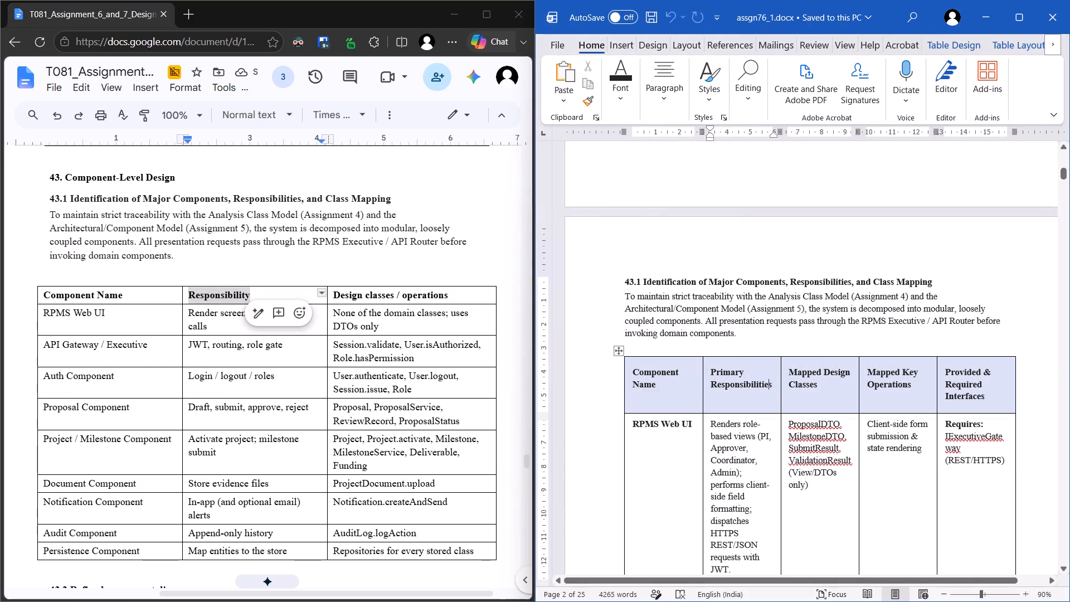
drag(773, 384, 719, 373)
key(ctrl+c)
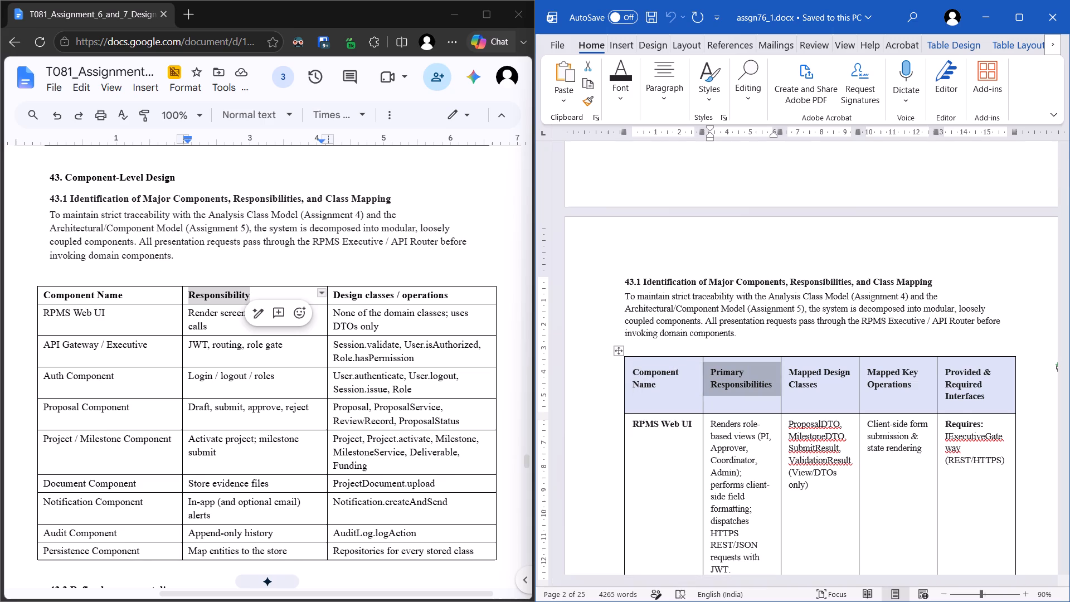
click(246, 294)
key(ctrl+a)
click(255, 292)
drag(259, 294, 258, 294)
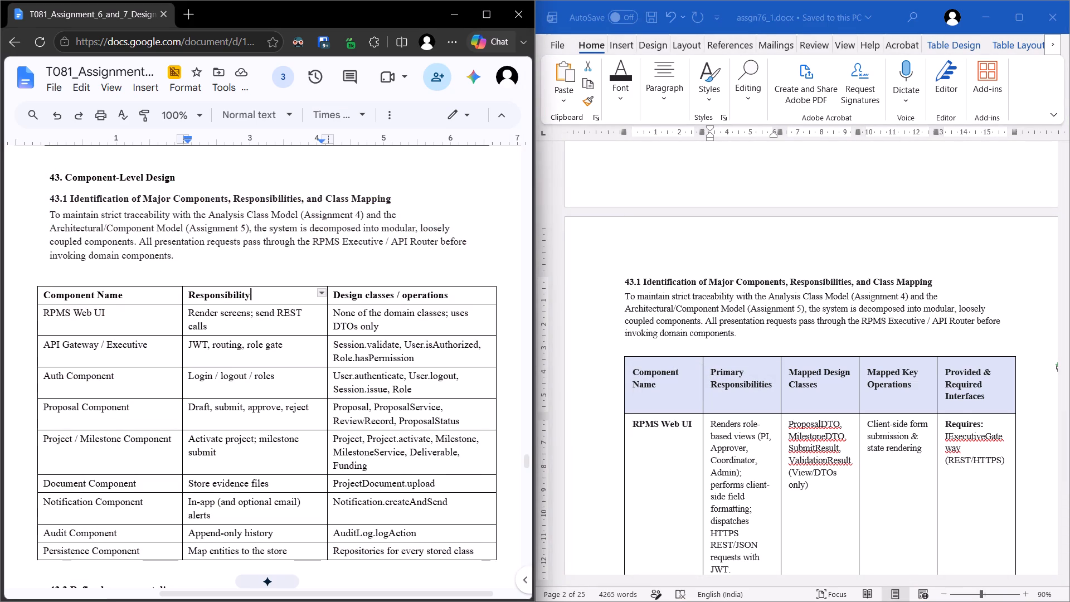
drag(258, 294, 187, 296)
key(ctrl+v)
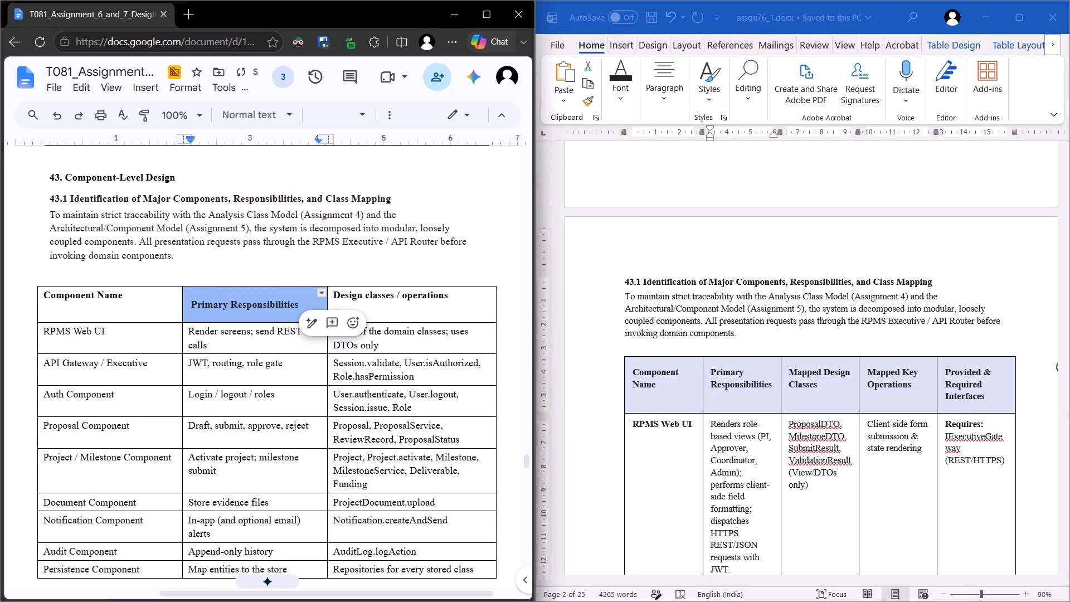
click(300, 302)
Replace the third column header in the Google Docs 43.1 table with "Mapped Design Classes" copied from assgn76_1.docx.
click(826, 387)
drag(820, 385, 802, 374)
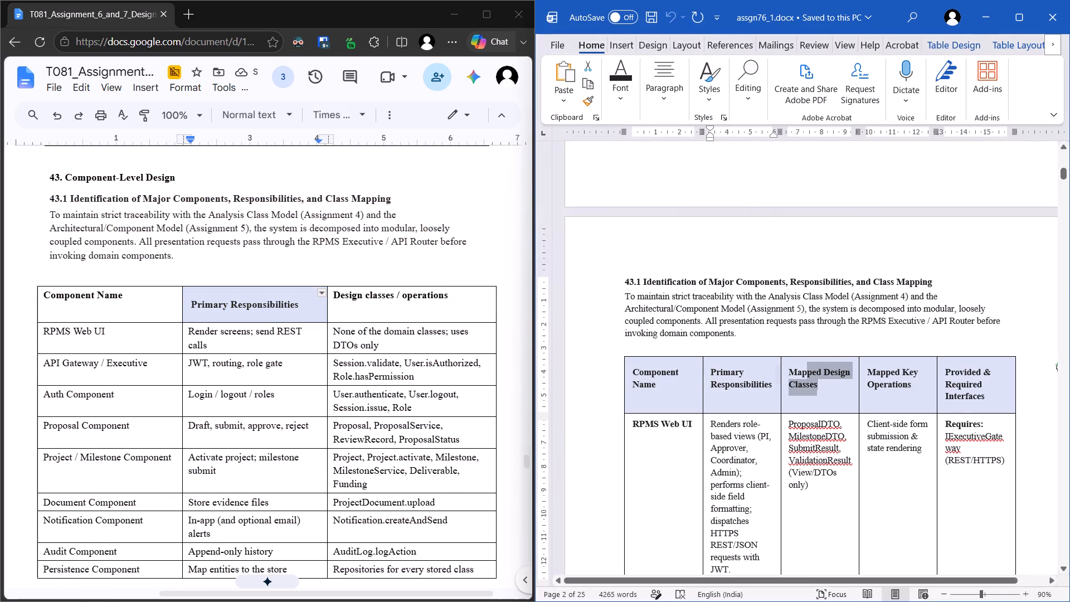
drag(802, 374, 793, 371)
key(ctrl+c)
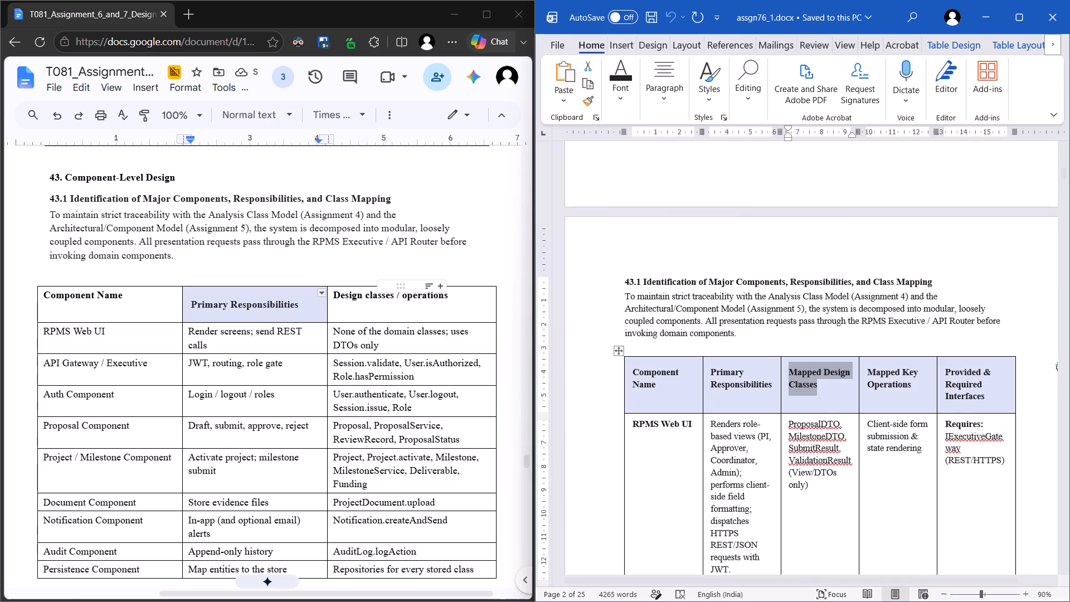
click(461, 315)
drag(448, 295, 358, 296)
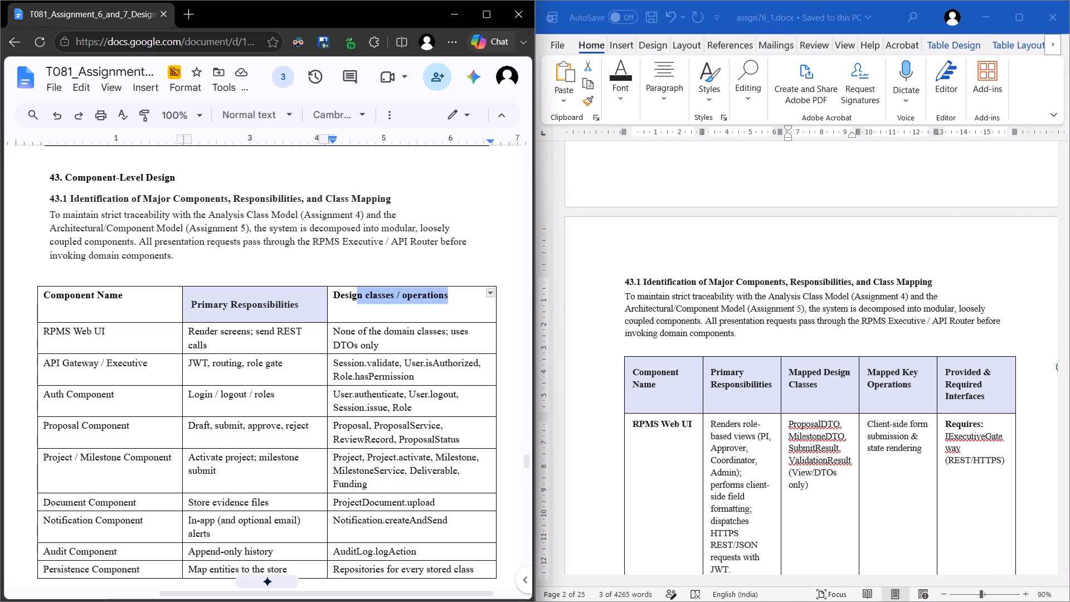
drag(358, 296, 333, 298)
key(ctrl+v)
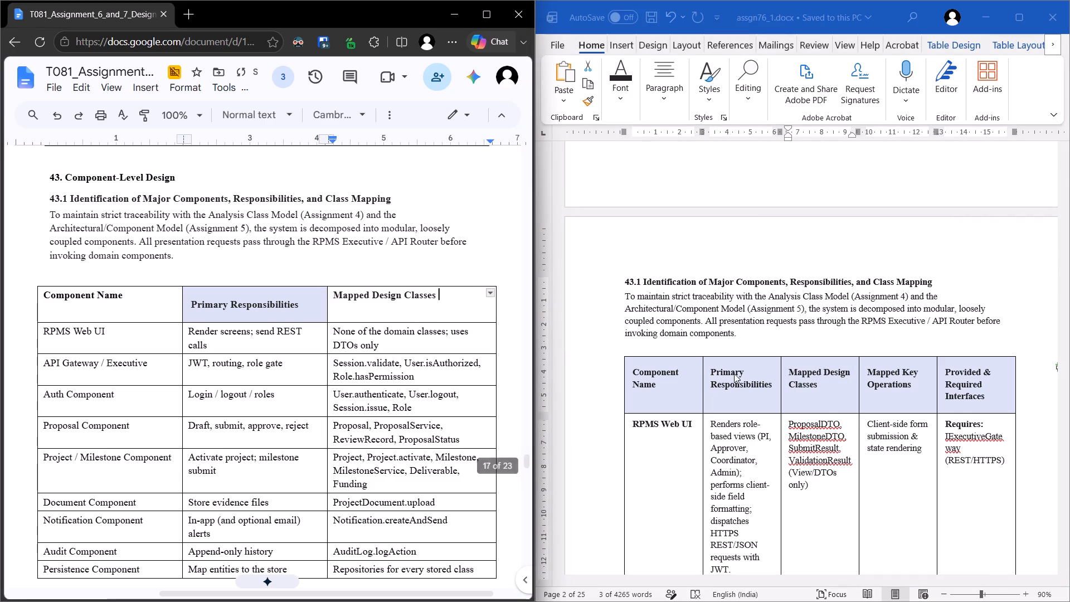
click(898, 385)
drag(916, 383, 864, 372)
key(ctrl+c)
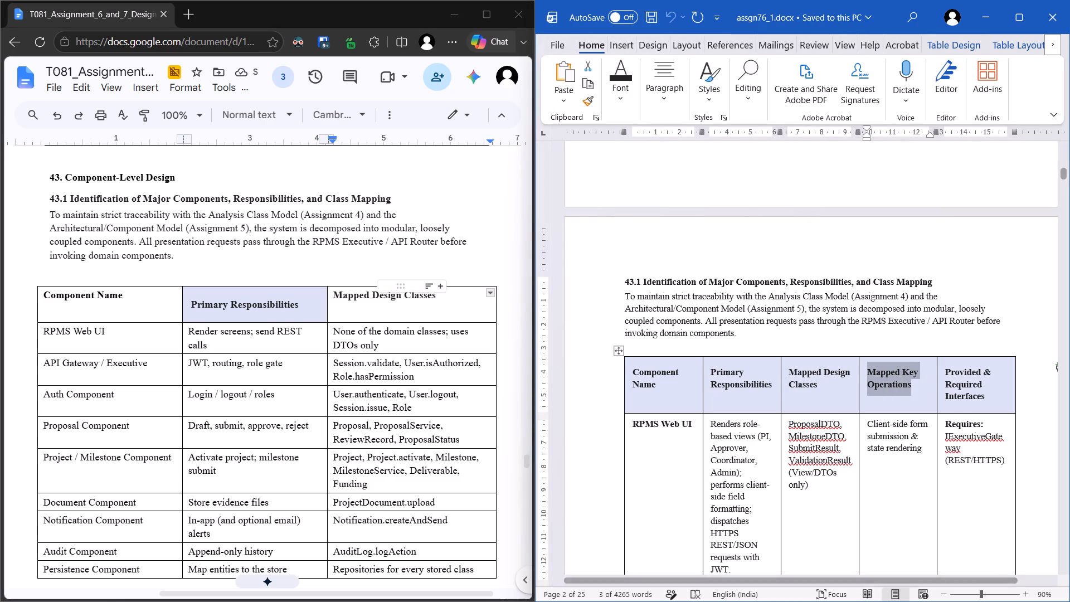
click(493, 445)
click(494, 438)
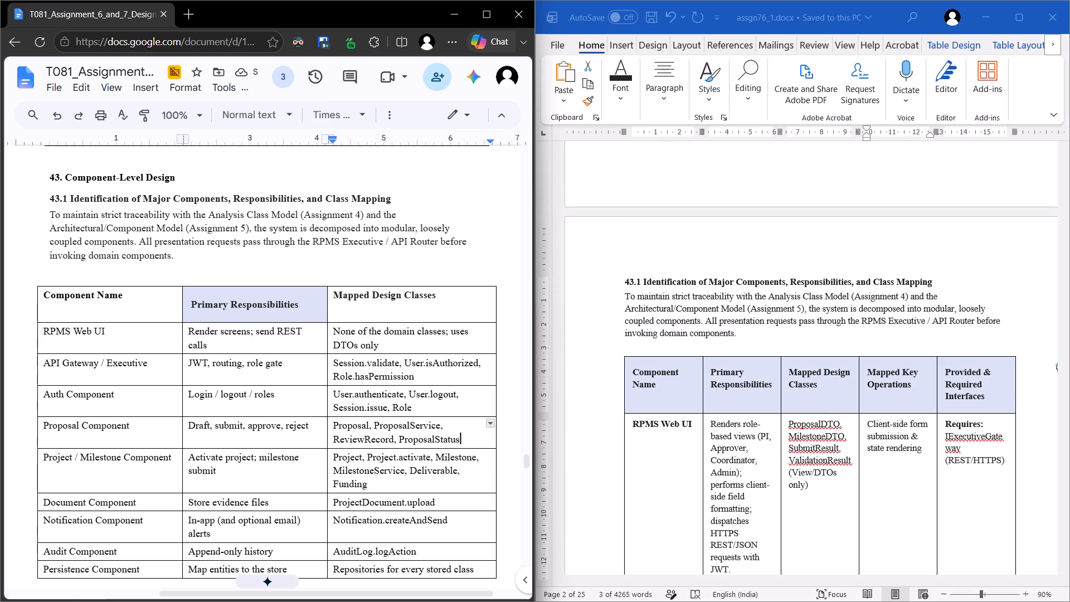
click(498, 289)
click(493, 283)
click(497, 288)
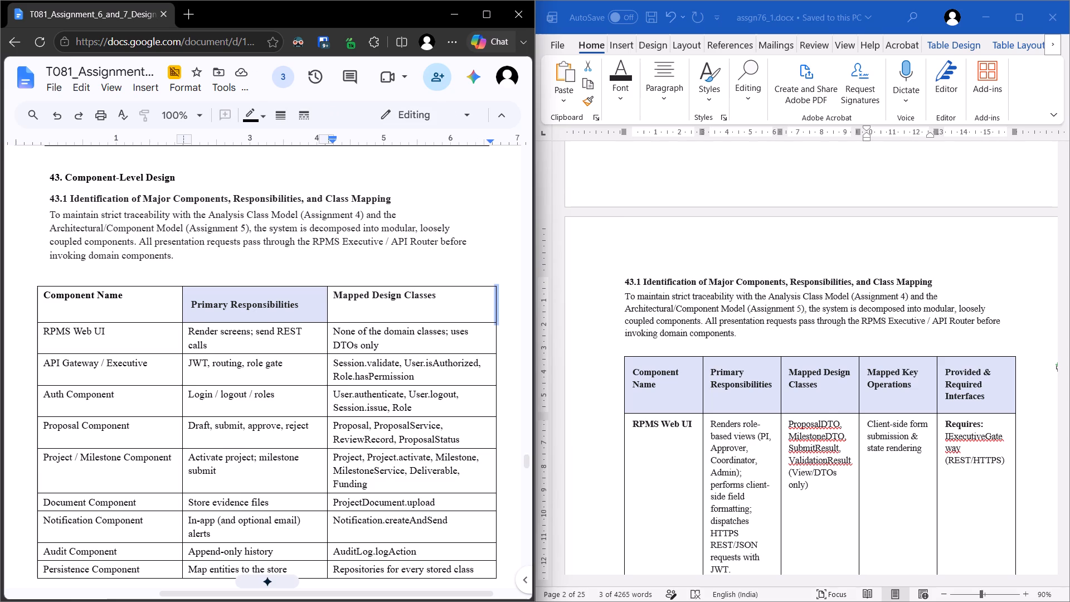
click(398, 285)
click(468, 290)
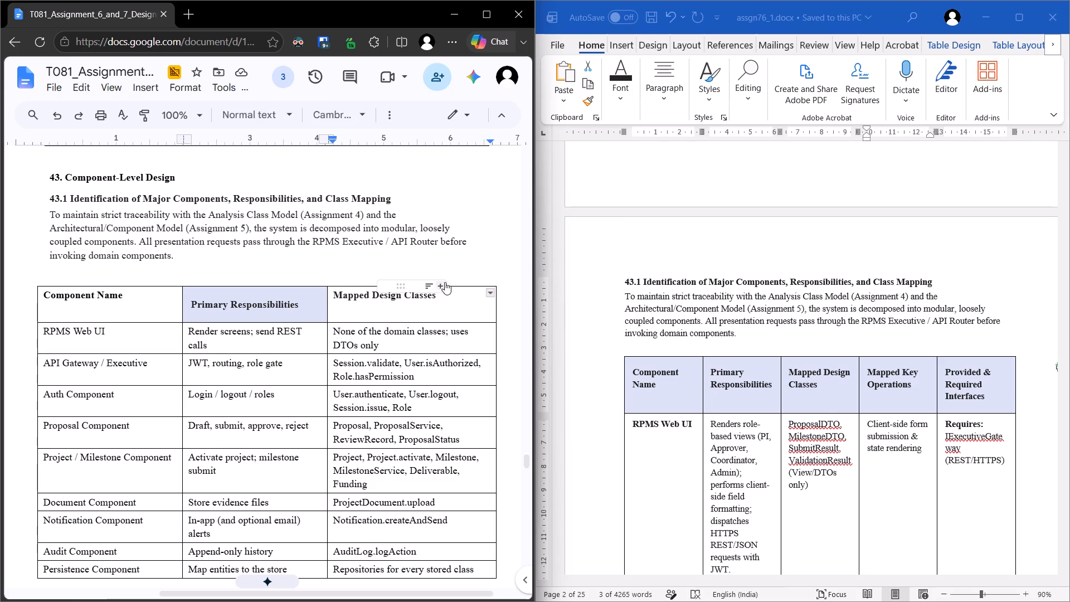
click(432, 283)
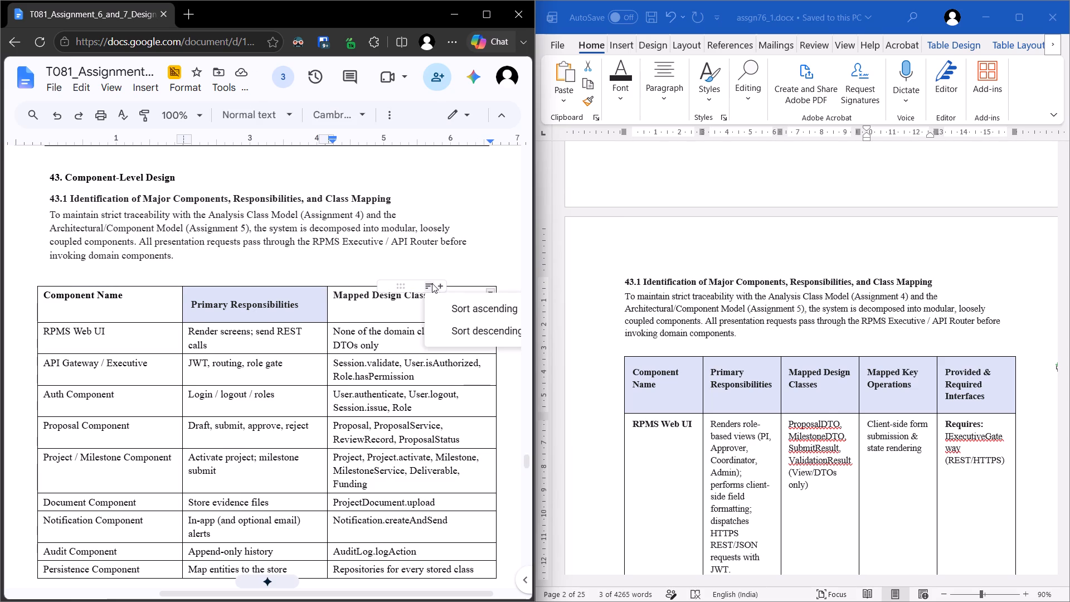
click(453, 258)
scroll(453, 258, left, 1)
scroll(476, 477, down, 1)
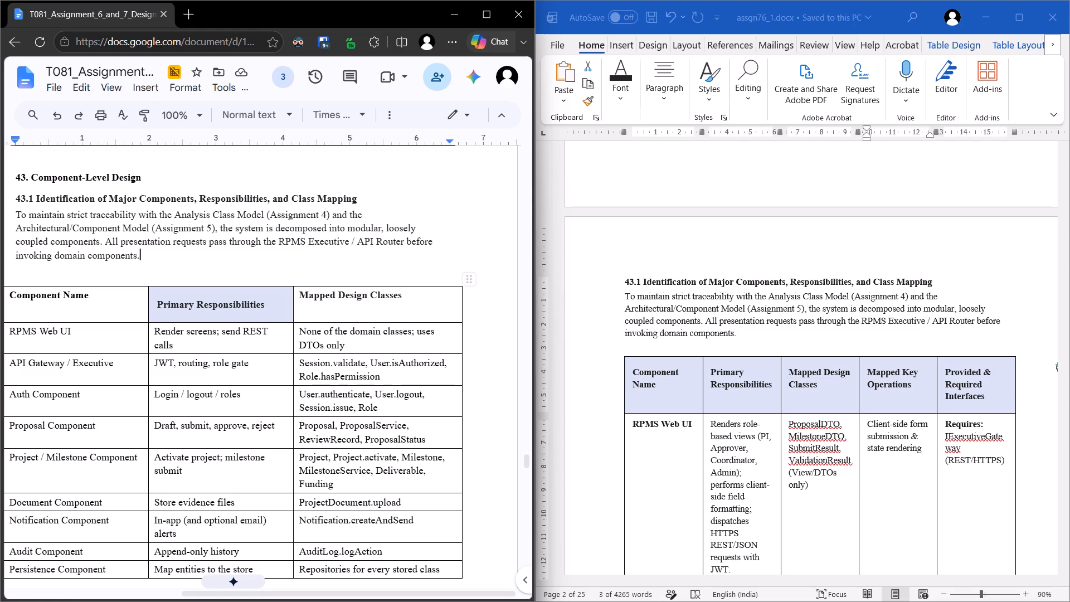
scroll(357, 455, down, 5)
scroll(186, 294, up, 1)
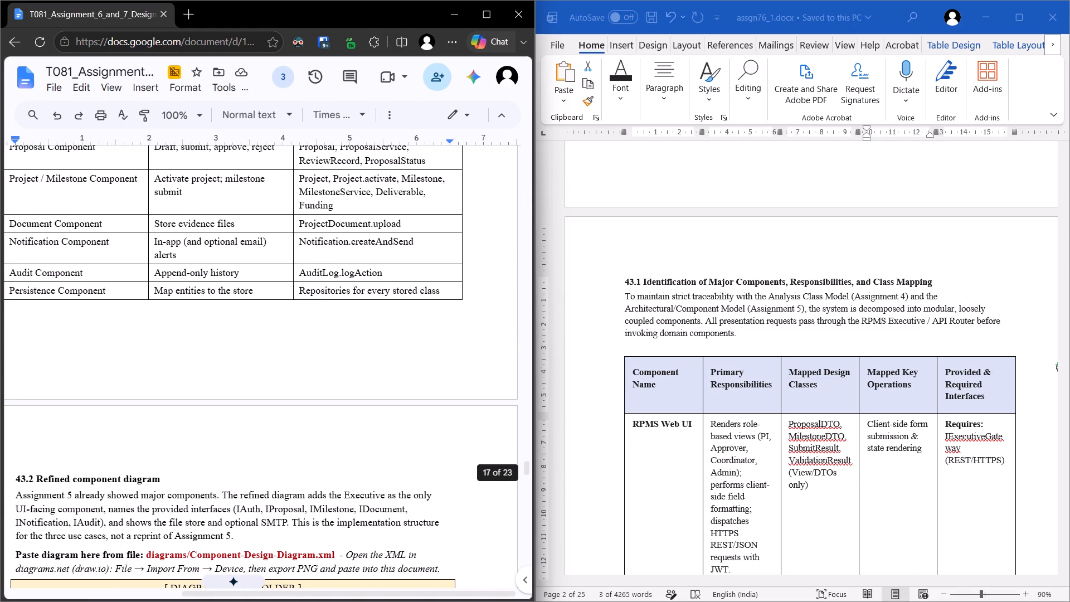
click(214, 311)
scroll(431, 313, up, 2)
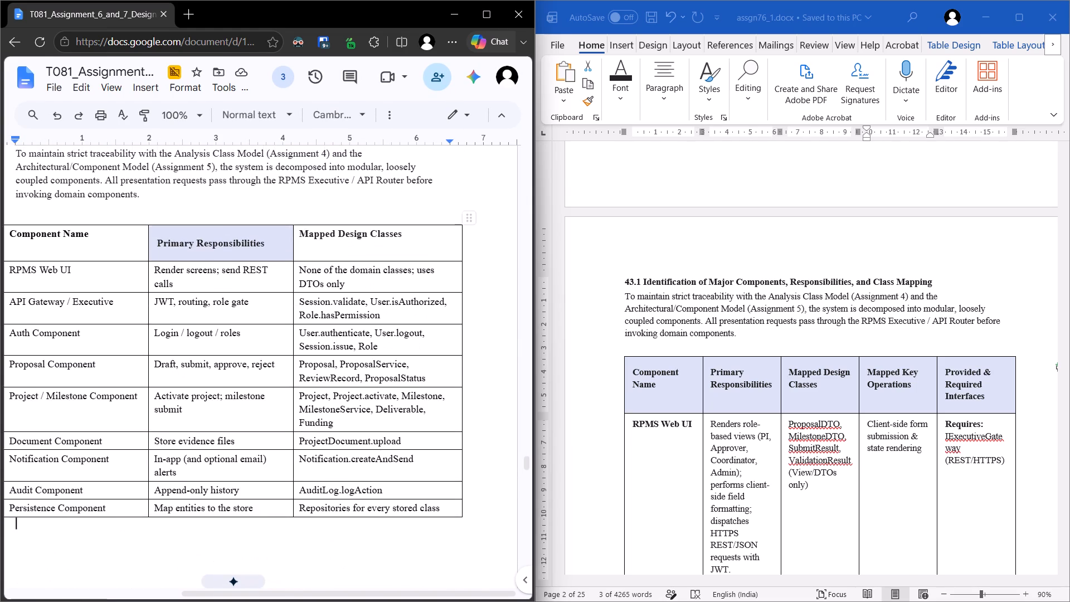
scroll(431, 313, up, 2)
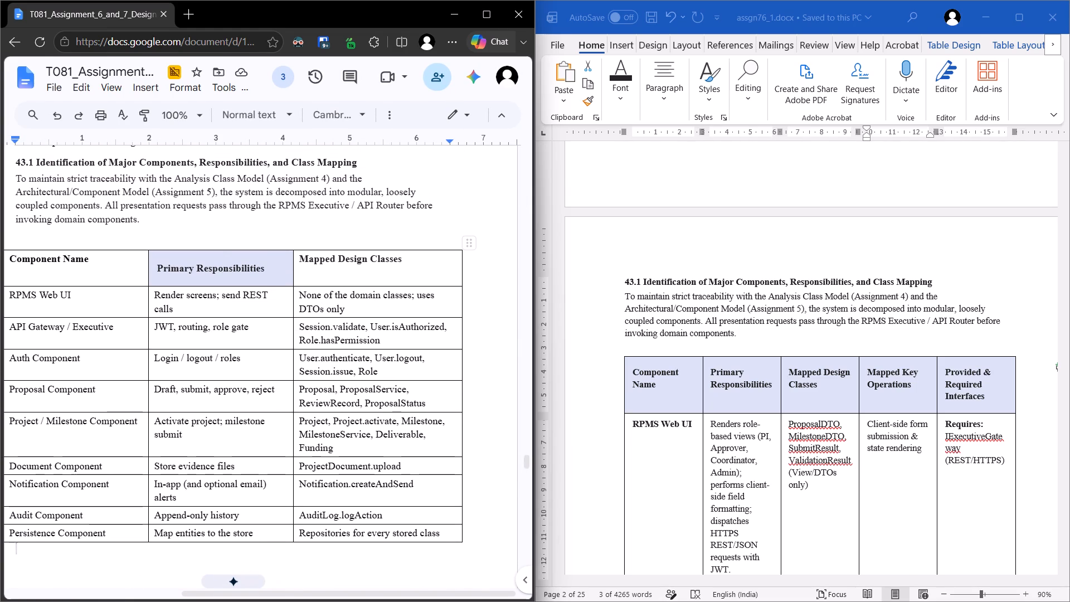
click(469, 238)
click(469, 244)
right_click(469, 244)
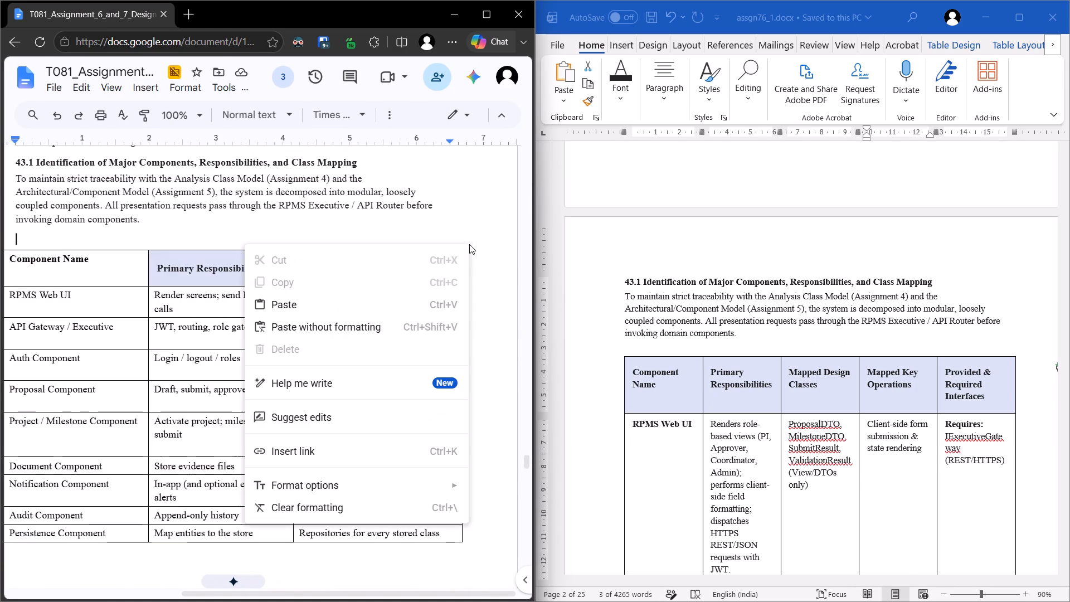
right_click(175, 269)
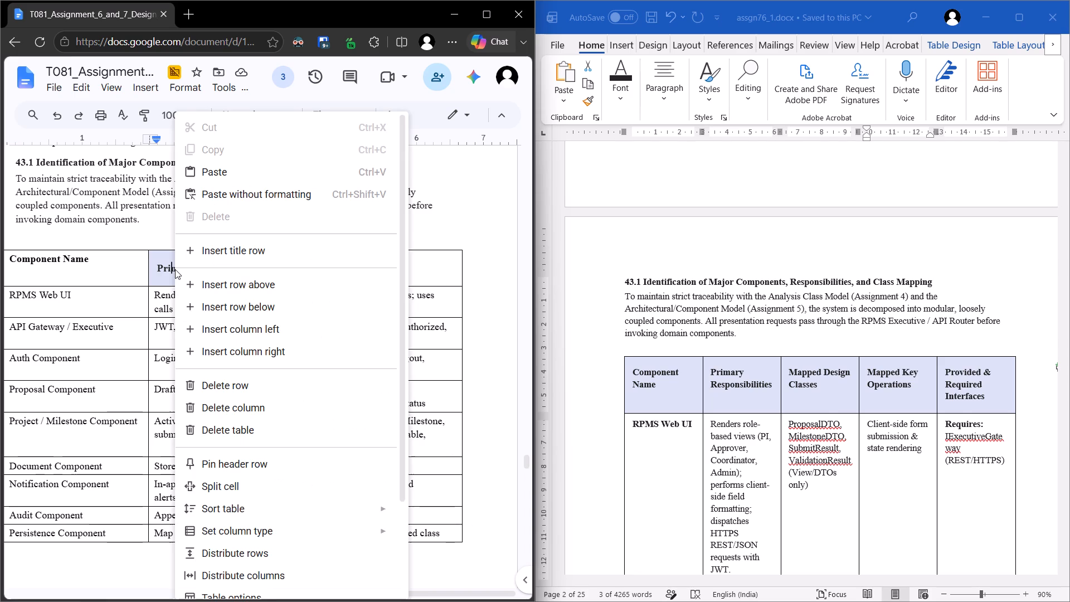
Insert two empty columns after the Mapped Design Classes column of the 43.1 table in the Google Docs report.
click(434, 266)
right_click(434, 266)
click(485, 352)
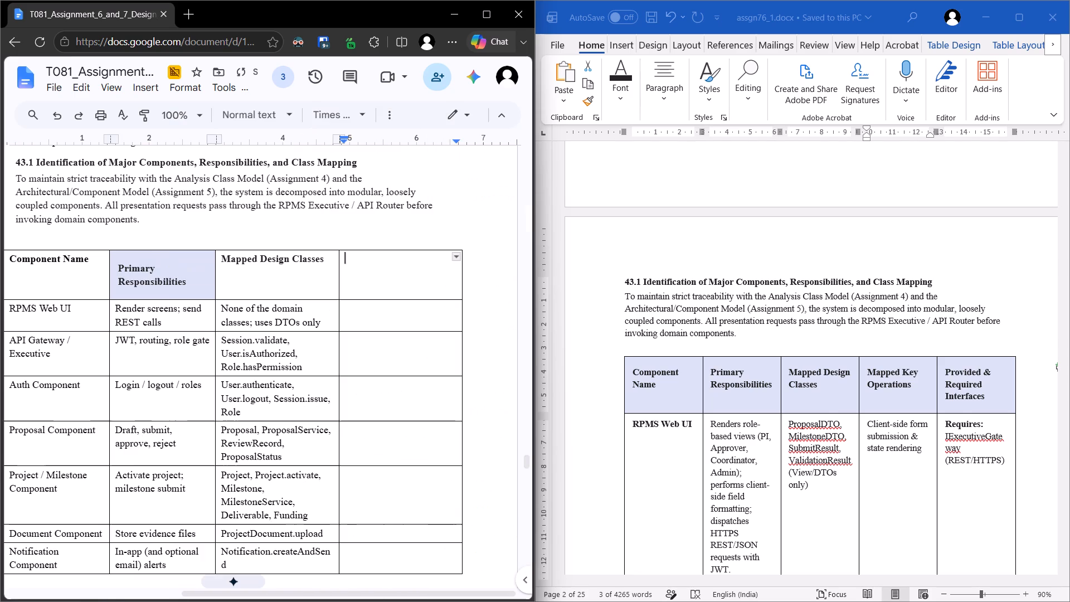
right_click(393, 270)
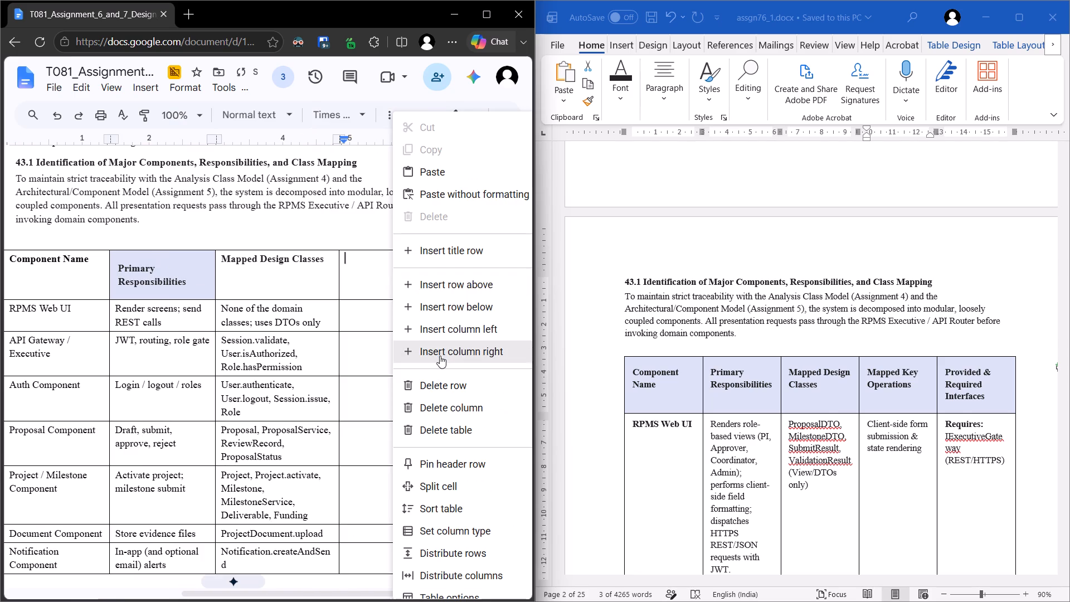
click(440, 356)
Fill the fourth column header of the Google Docs 43.1 table with "Mapped Key Operations" copied from assgn76_1.docx.
click(133, 296)
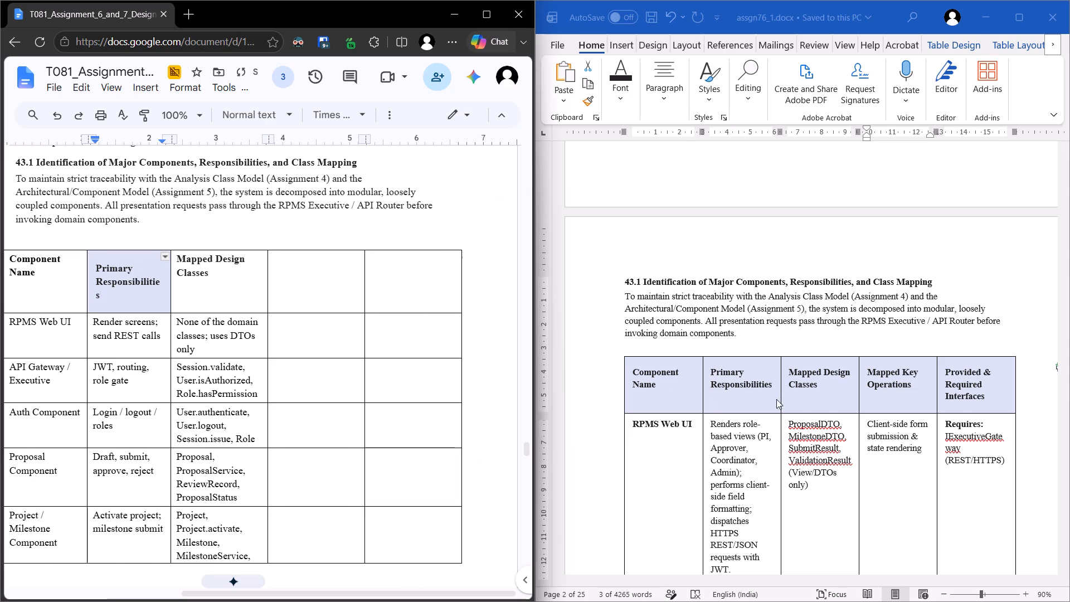
click(907, 390)
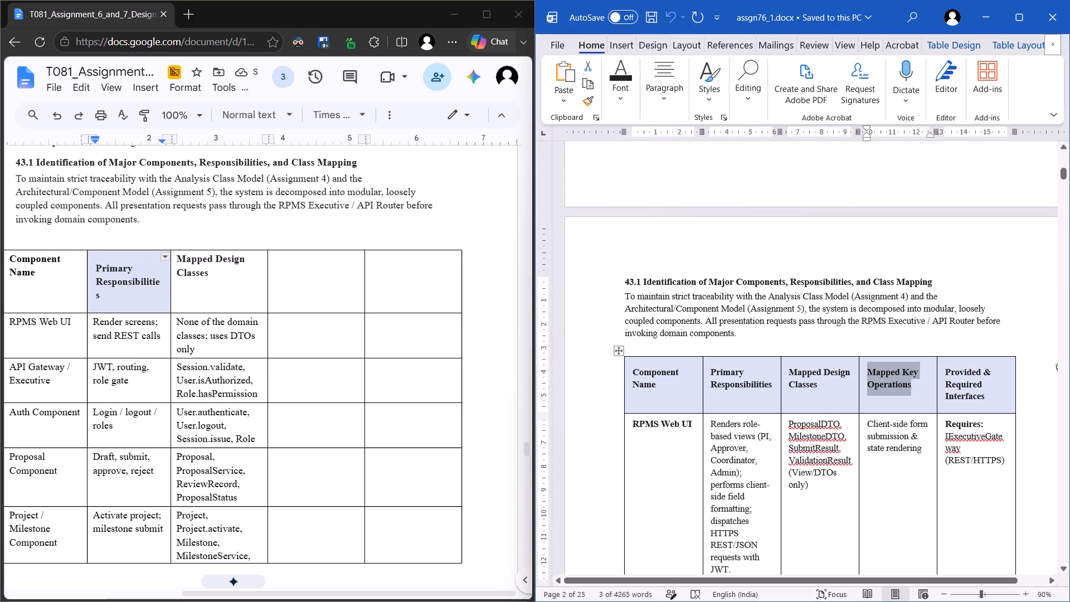
key(ctrl+c)
click(325, 287)
key(ctrl+v)
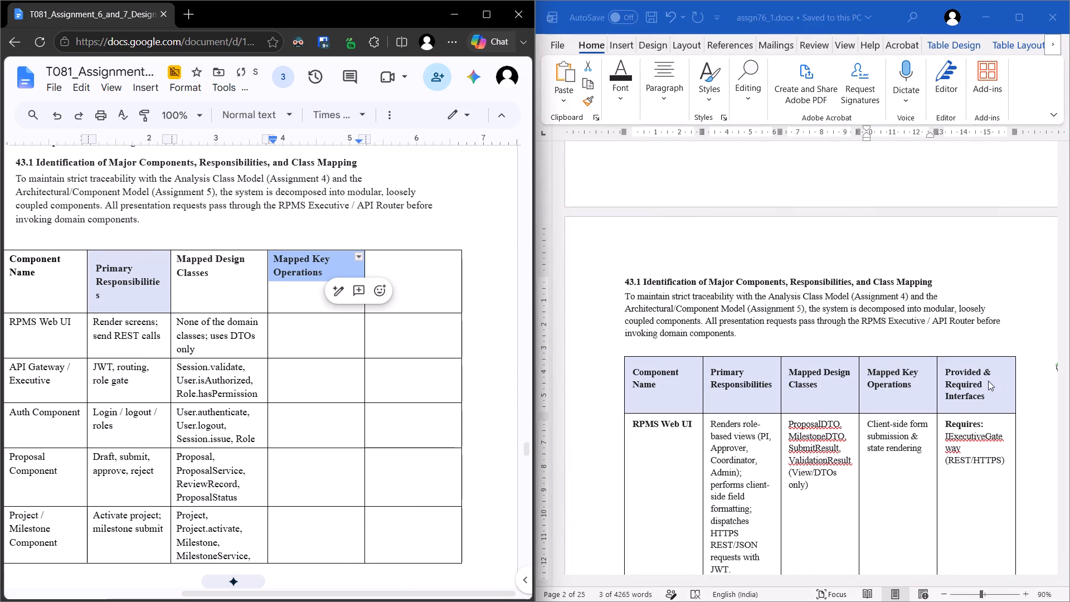
Fill the fifth column header of the Google Docs 43.1 table with "Provided & Required Interfaces" copied from assgn76_1.docx.
click(988, 381)
click(988, 400)
key(ctrl+a)
click(987, 400)
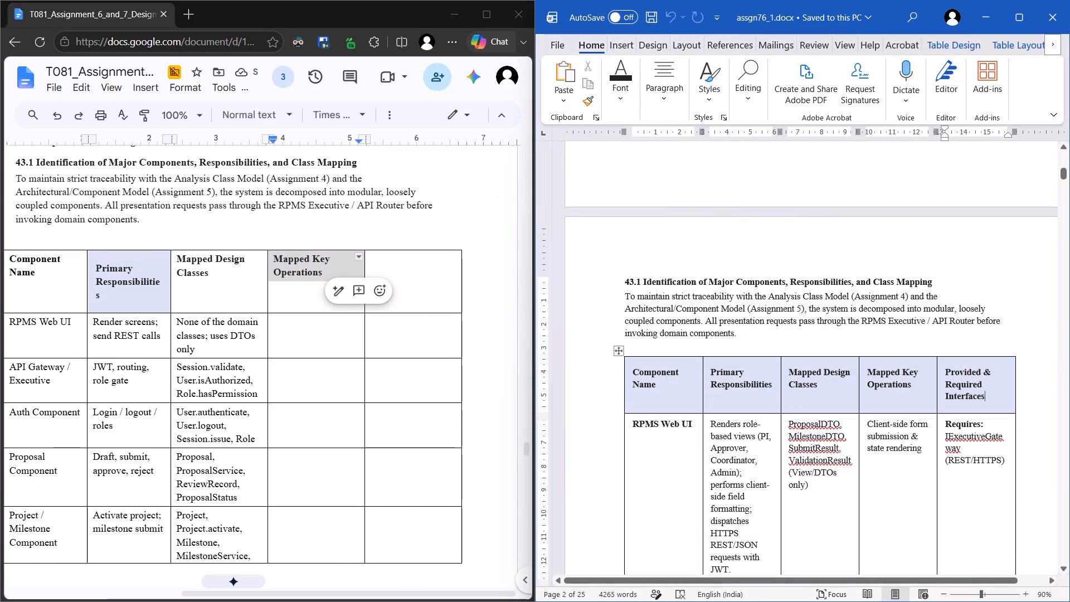
drag(987, 400, 950, 370)
key(ctrl+c)
click(423, 271)
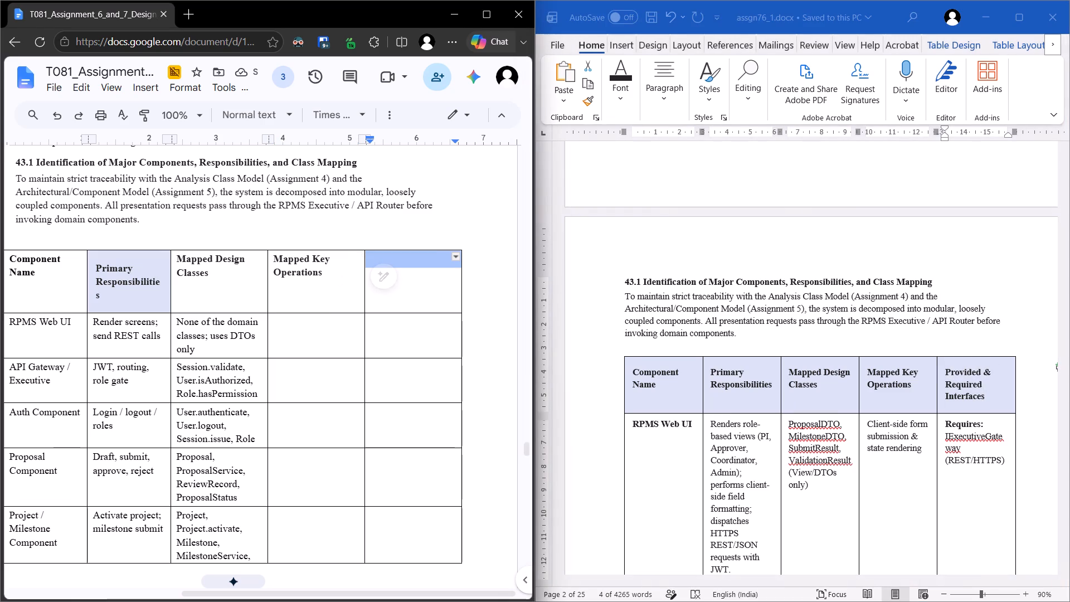
click(420, 288)
key(ctrl+v)
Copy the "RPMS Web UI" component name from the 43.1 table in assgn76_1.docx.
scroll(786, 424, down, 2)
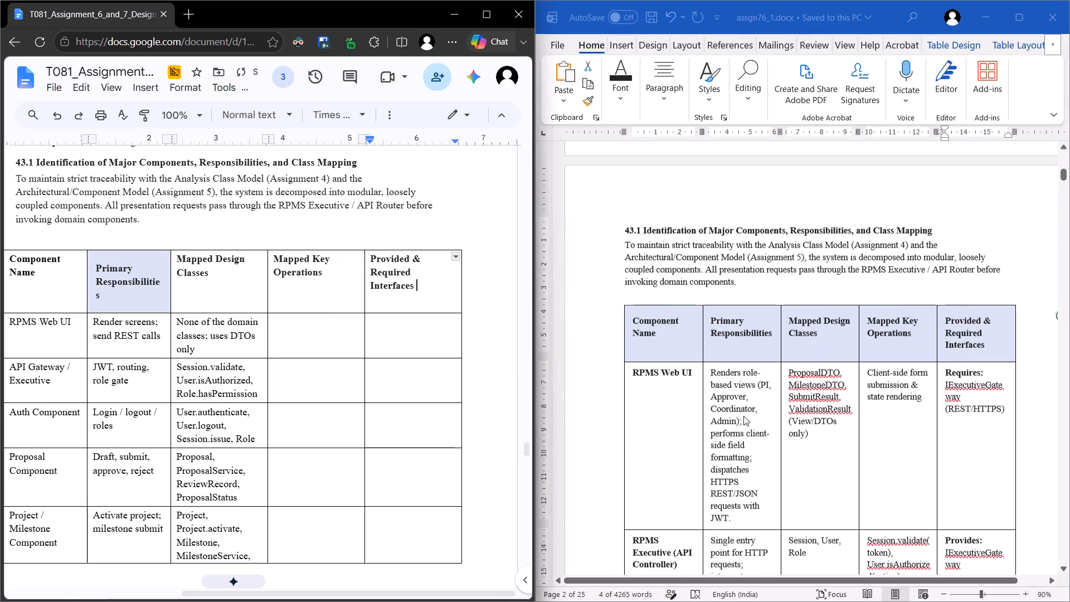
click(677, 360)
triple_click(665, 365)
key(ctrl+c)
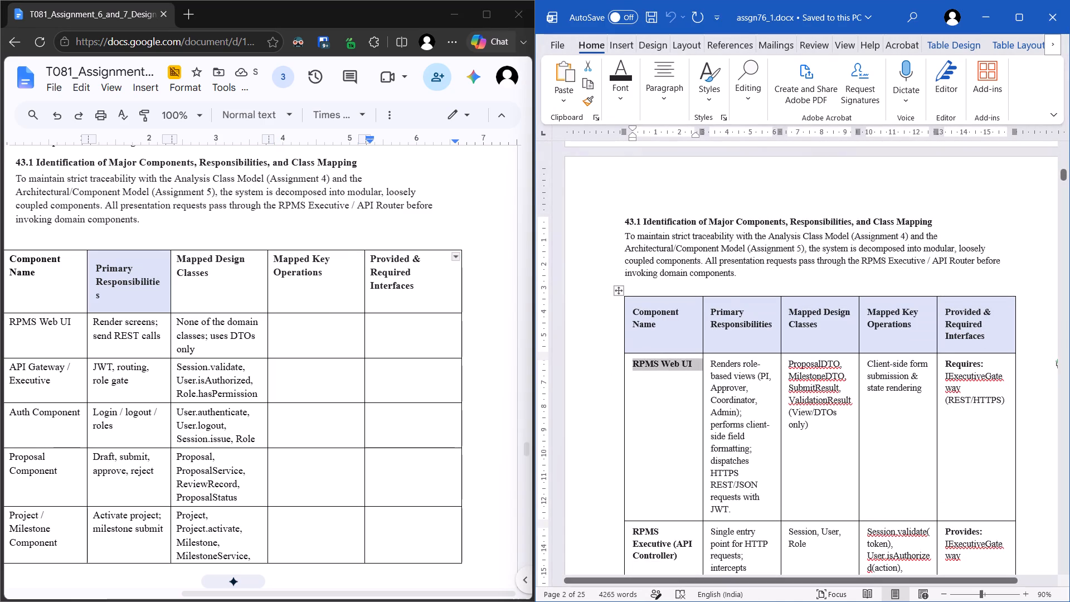
Review the remaining 43.1 table rows, later sections and diagram XML in assgn76_1.docx, returning to the RPMS Web UI row.
scroll(373, 365, right, 1)
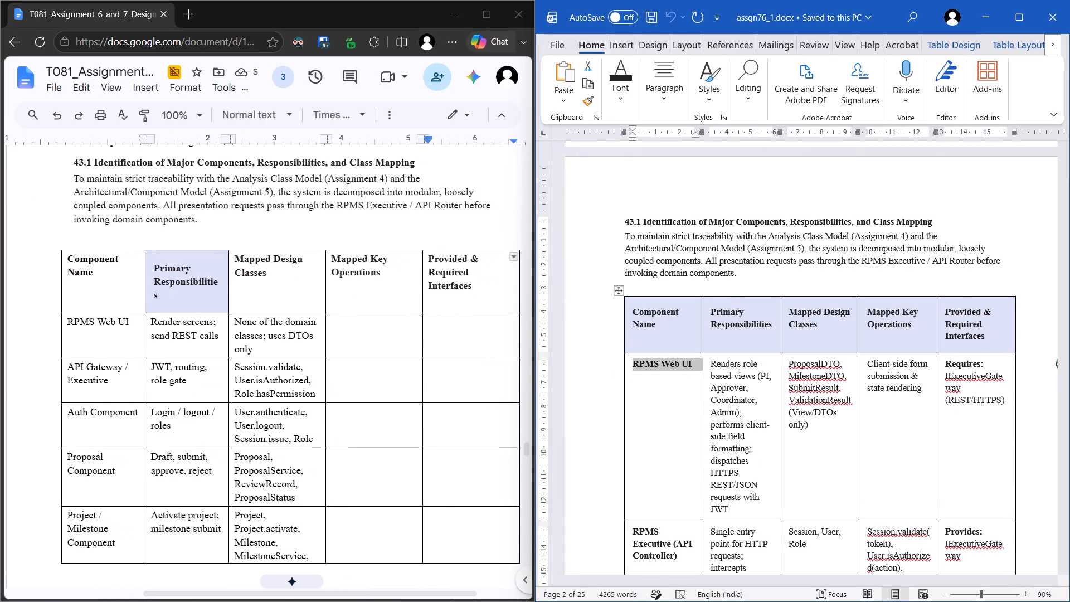
scroll(955, 402, down, 20)
scroll(955, 402, down, 8)
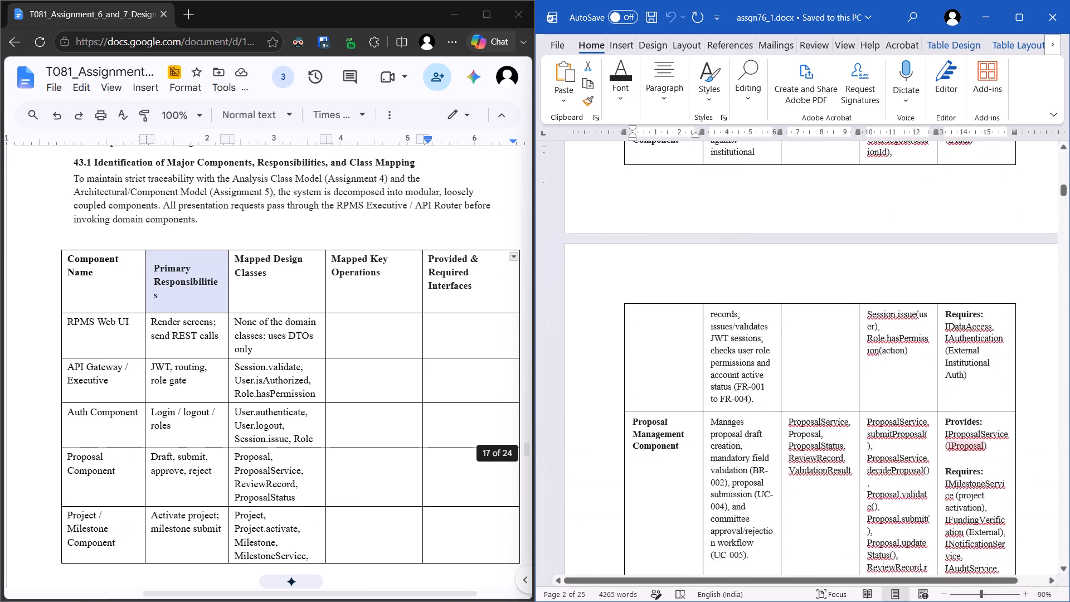
scroll(947, 403, down, 20)
scroll(947, 403, down, 13)
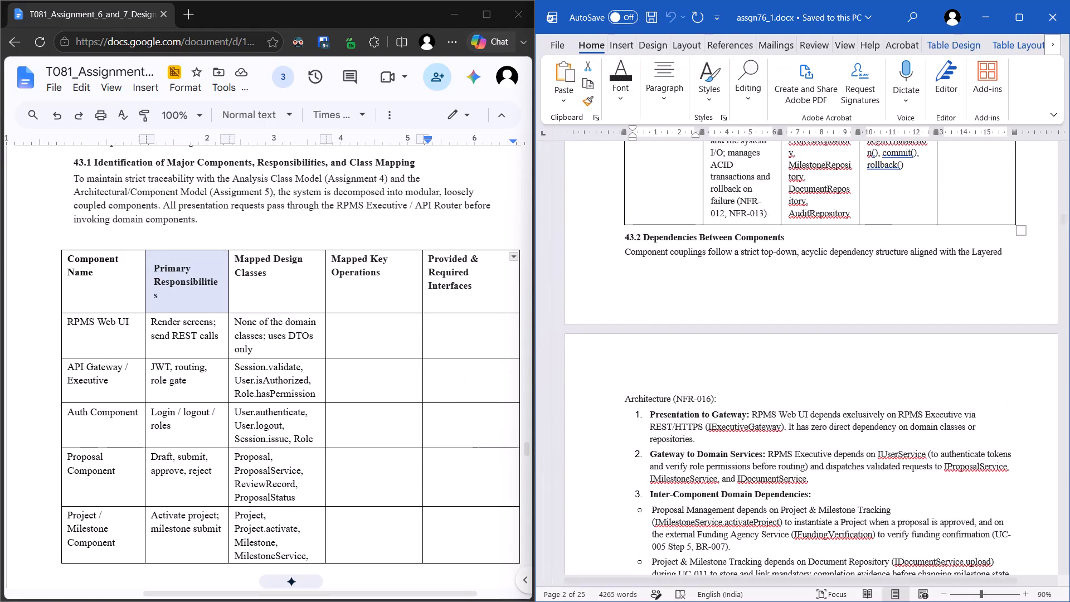
scroll(867, 417, up, 19)
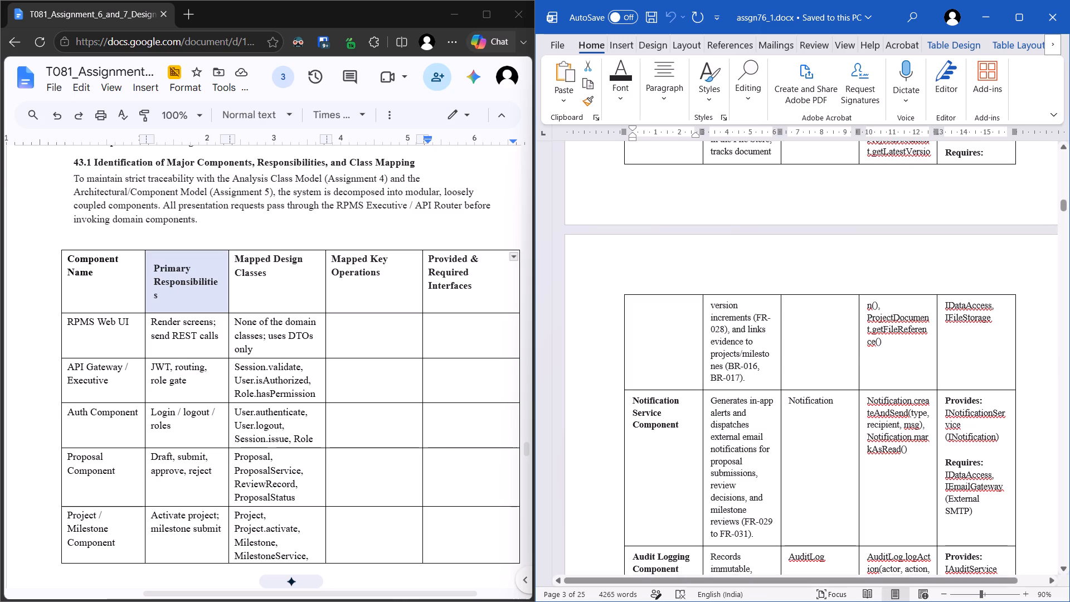
scroll(842, 362, down, 20)
scroll(842, 362, down, 7)
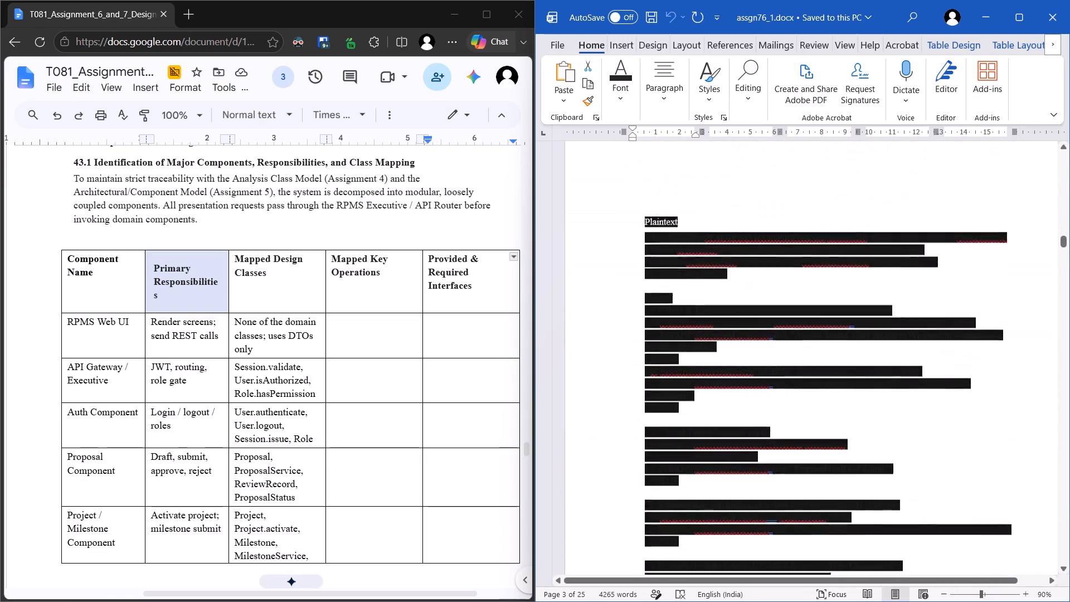
scroll(850, 338, down, 14)
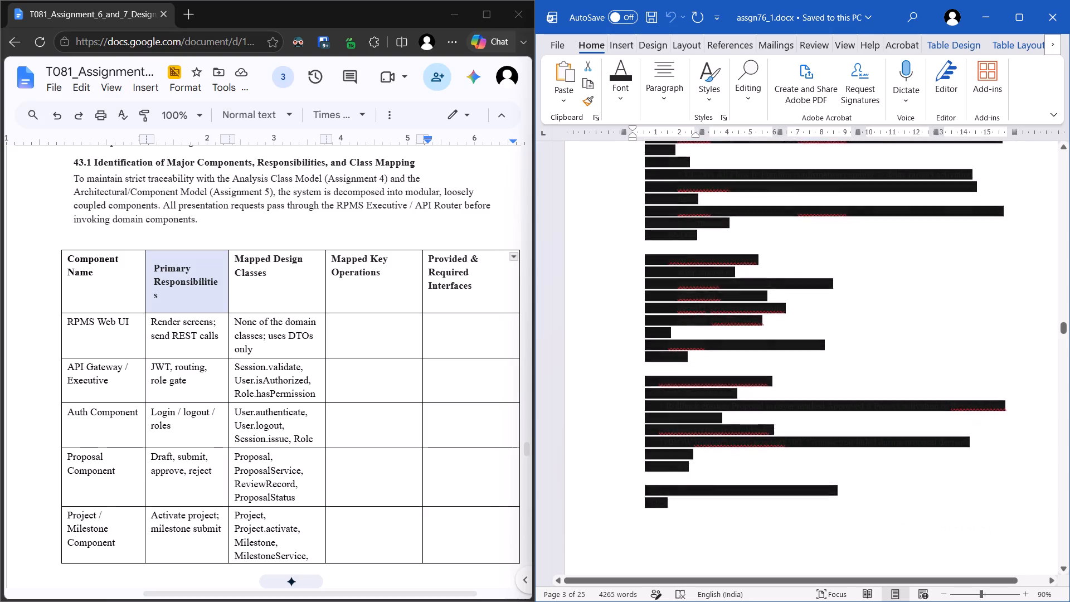
scroll(850, 338, down, 7)
scroll(850, 338, down, 14)
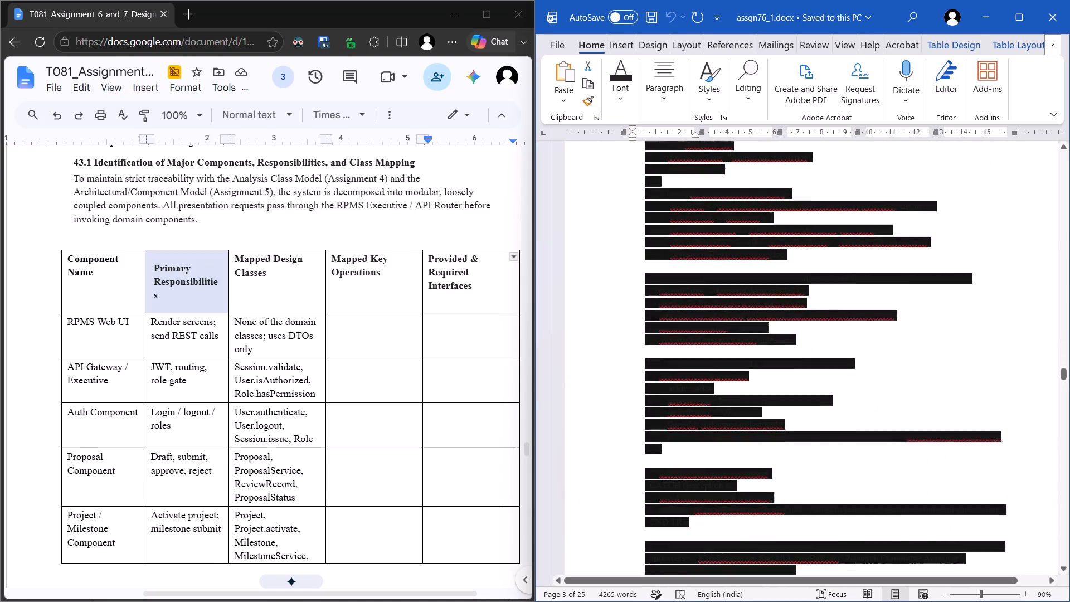
scroll(850, 338, down, 7)
scroll(850, 338, up, 6)
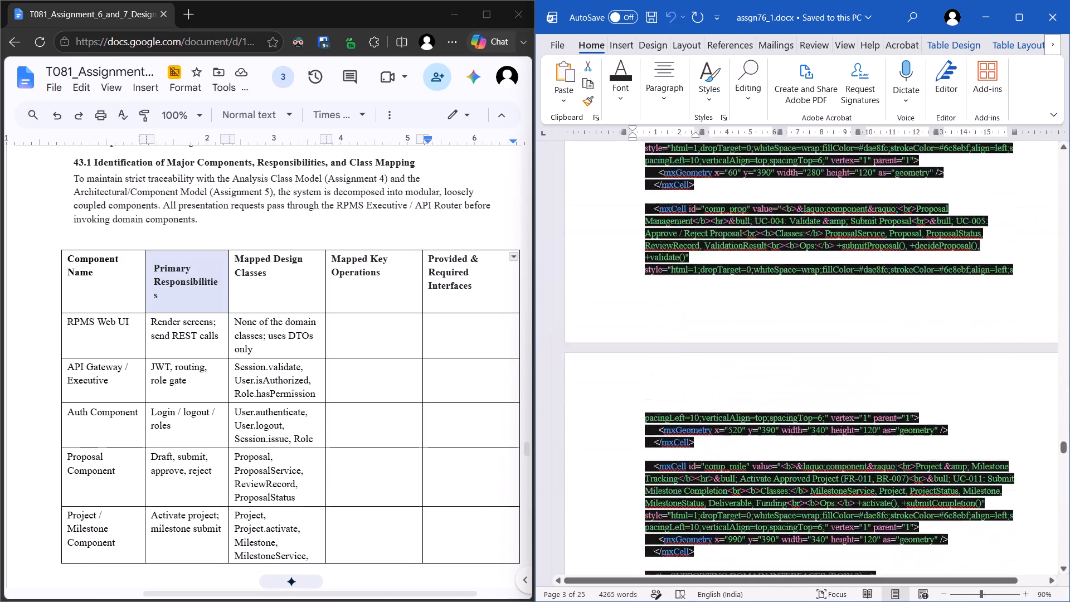
scroll(850, 338, up, 12)
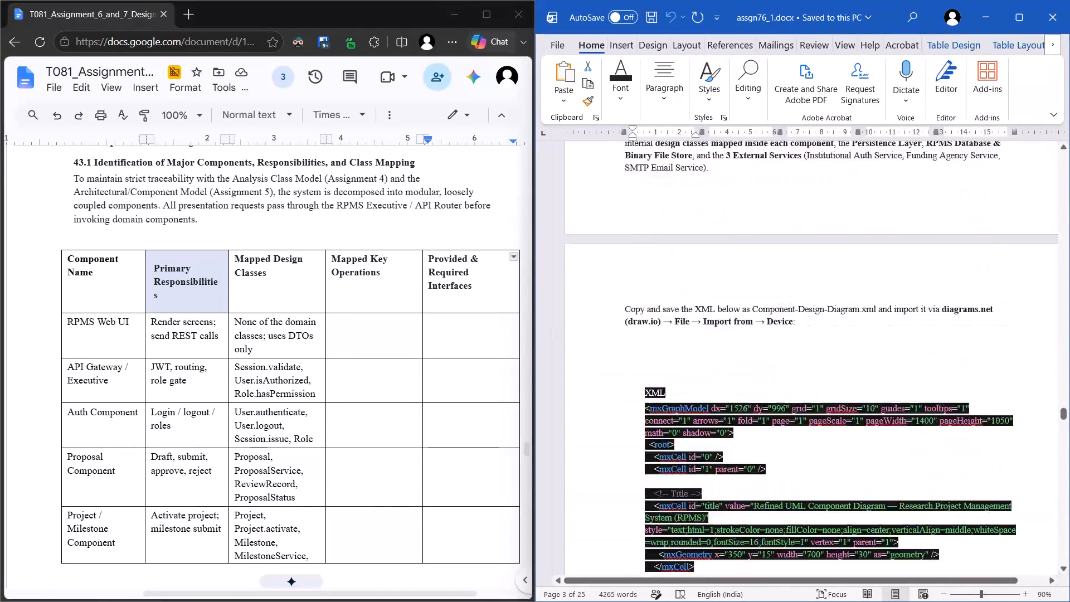
scroll(850, 338, up, 2)
scroll(850, 338, down, 2)
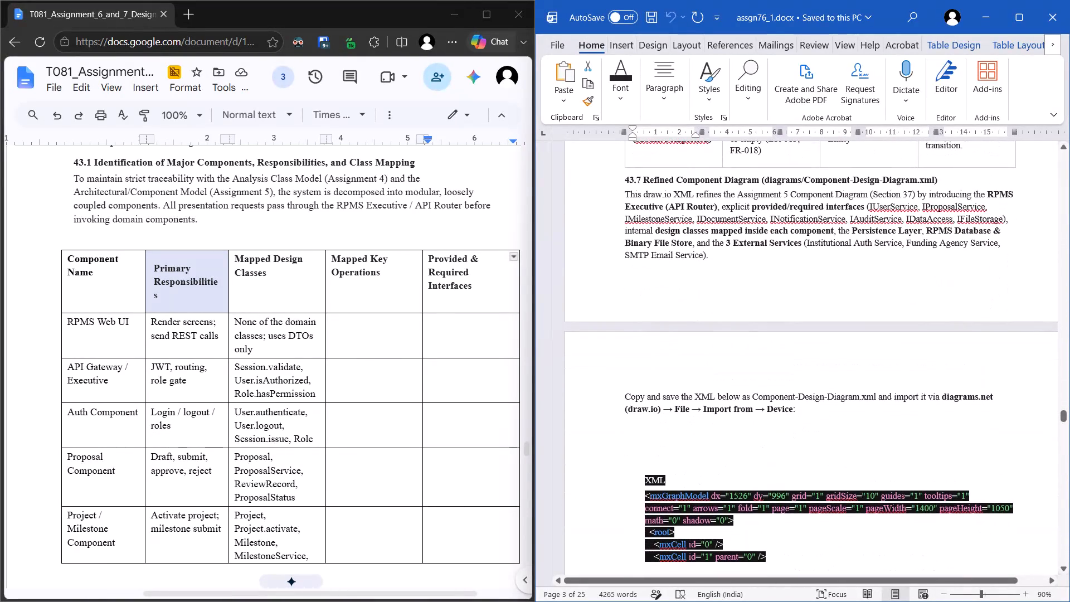
scroll(850, 338, up, 20)
scroll(850, 338, up, 5)
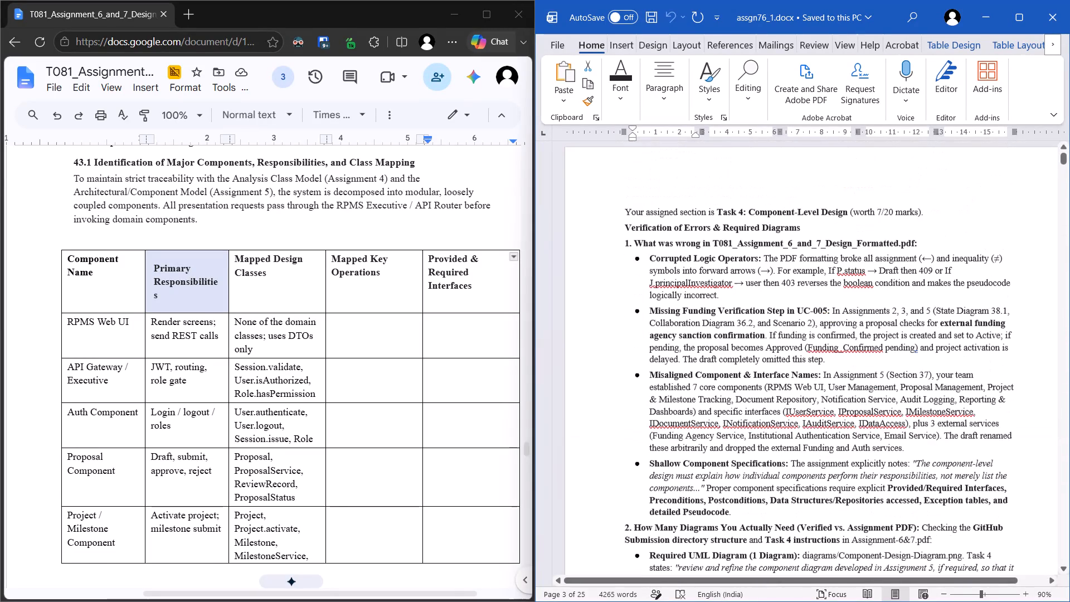
scroll(850, 338, up, 1)
scroll(850, 338, down, 5)
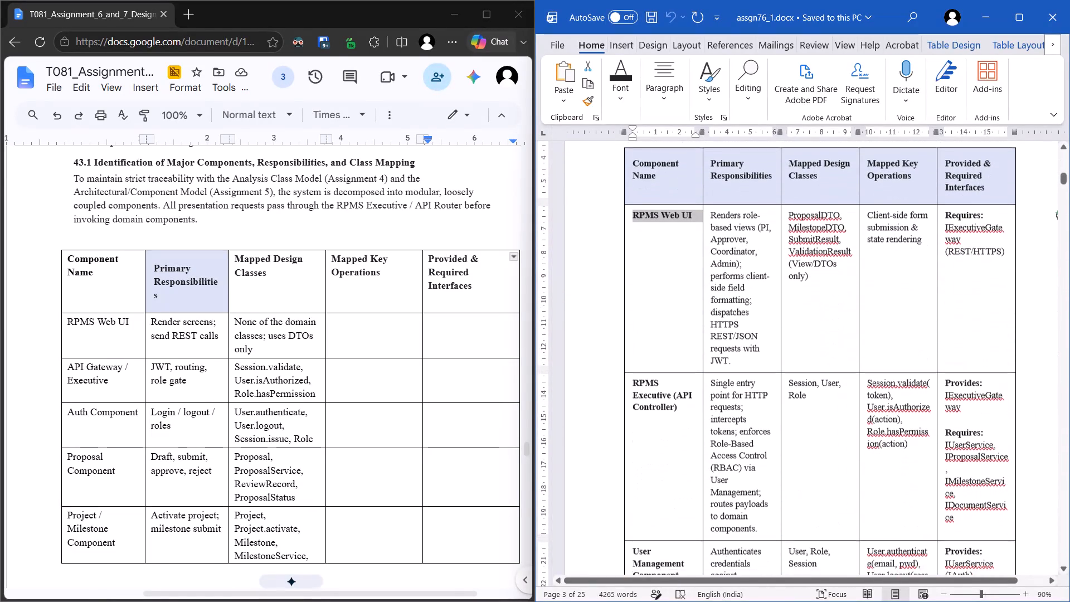
scroll(850, 338, down, 1)
scroll(850, 338, up, 1)
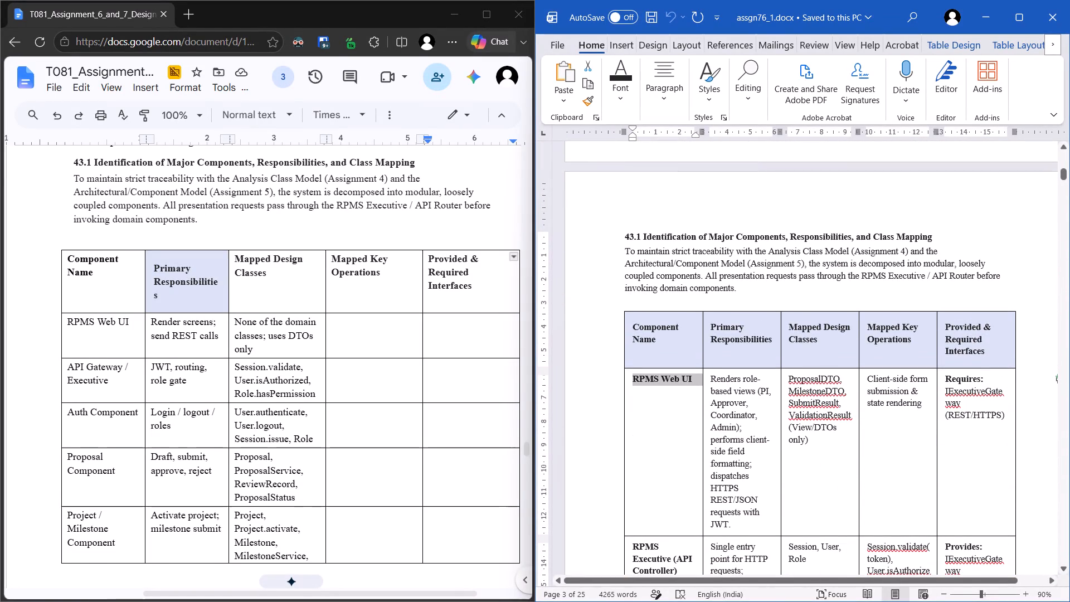
Replace the RPMS Web UI row's Primary Responsibilities in the Google Docs 43.1 table with the matching "Renders role-based views…" cell text copied from assgn76_1.docx.
double_click(739, 411)
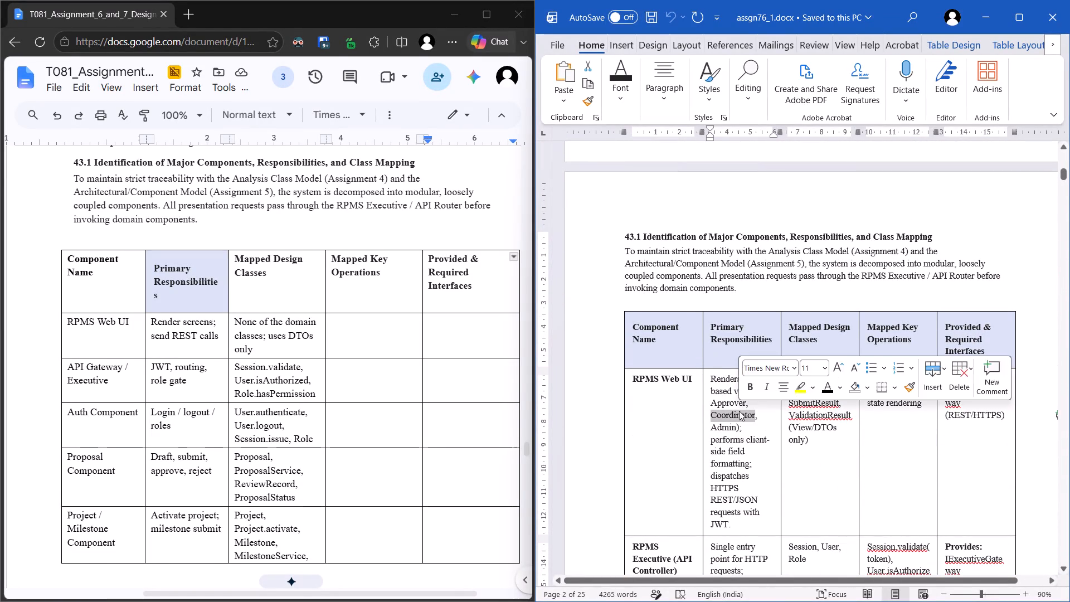
key(ctrl+a)
click(736, 427)
triple_click(744, 499)
click(744, 499)
triple_click(744, 499)
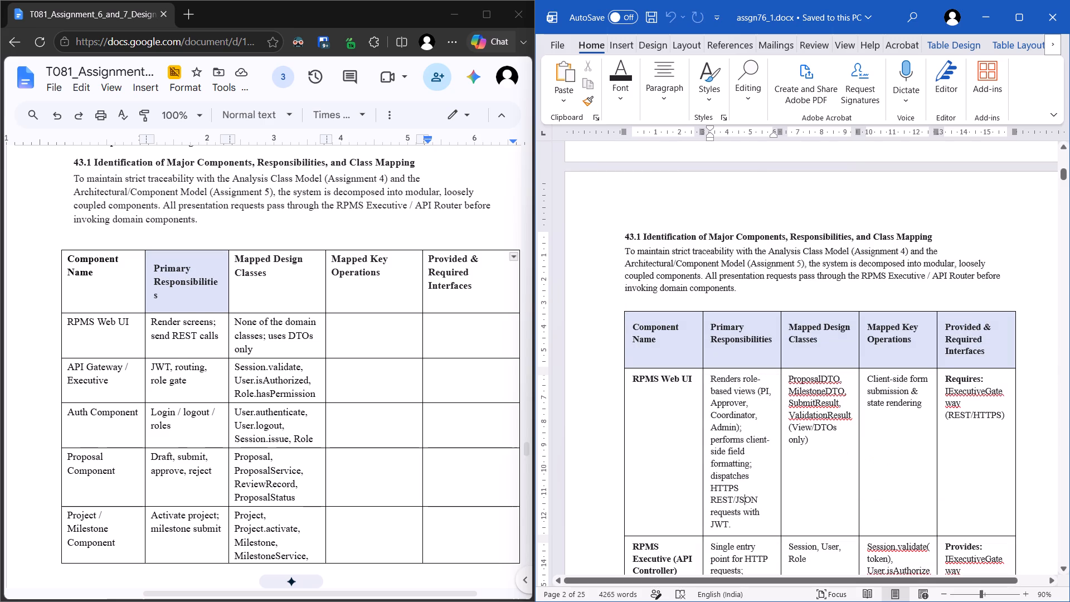
key(ctrl+c)
triple_click(174, 334)
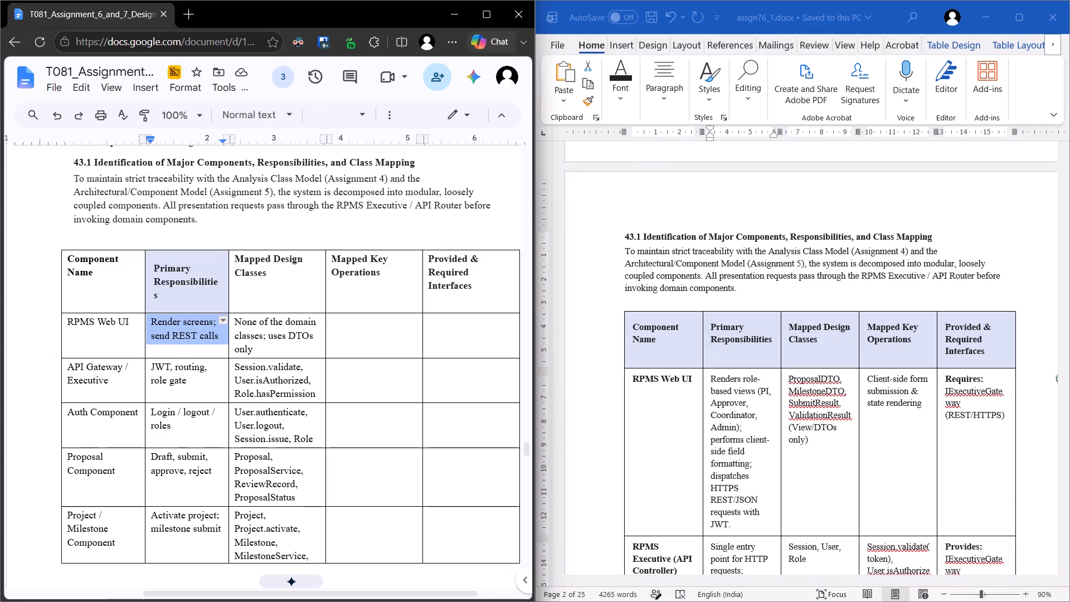
key(ctrl+v)
click(188, 383)
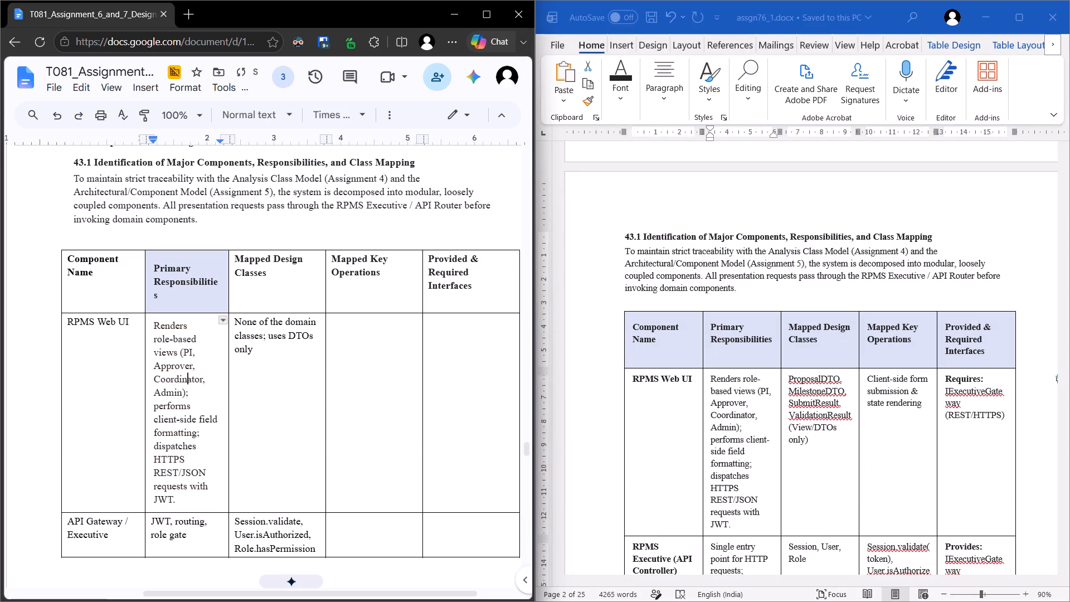
Replace the RPMS Web UI row's Mapped Design Classes with "ProposalDTO, MilestoneDTO, SubmitResult, ValidationResult (View/DTOs only)" copied from assgn76_1.docx.
triple_click(821, 402)
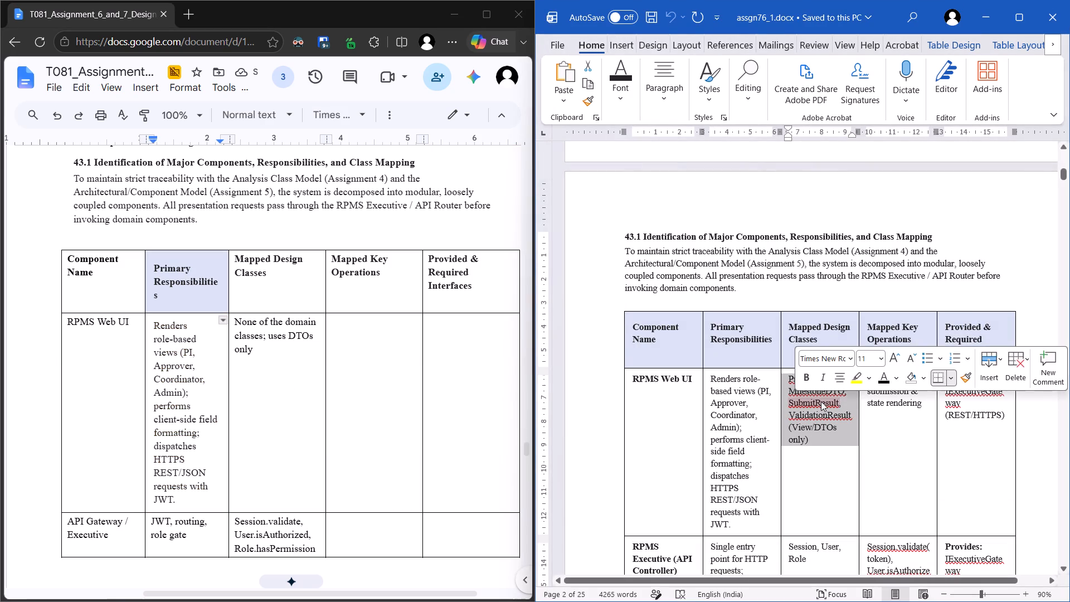
key(ctrl+c)
triple_click(242, 364)
click(261, 358)
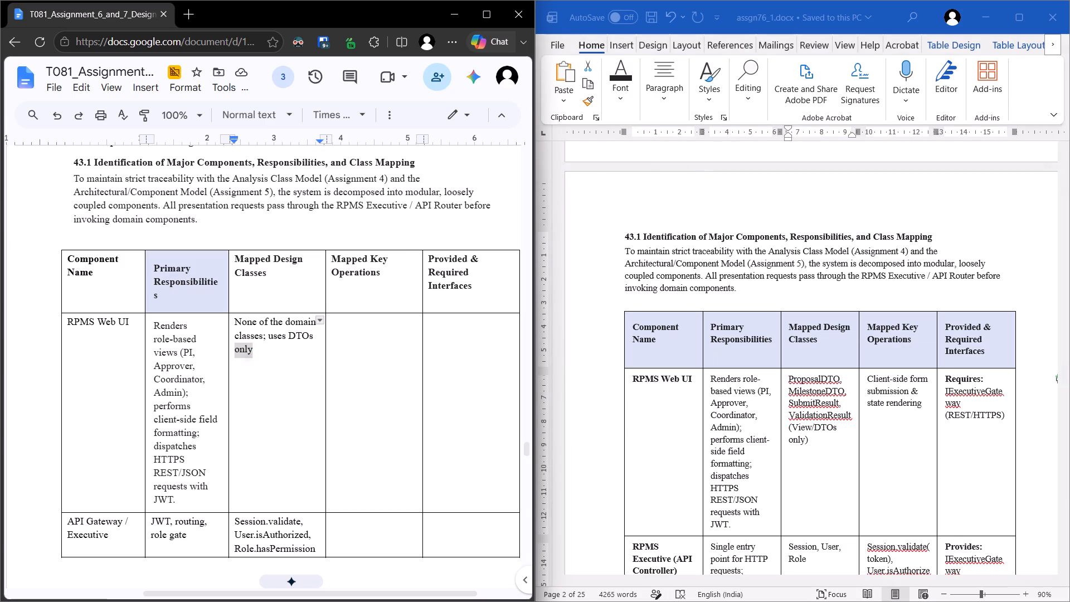
triple_click(258, 340)
key(ctrl+v)
Fill the RPMS Web UI row's Mapped Key Operations cell with "Client-side form submission & state rendering" copied from assgn76_1.docx.
triple_click(894, 395)
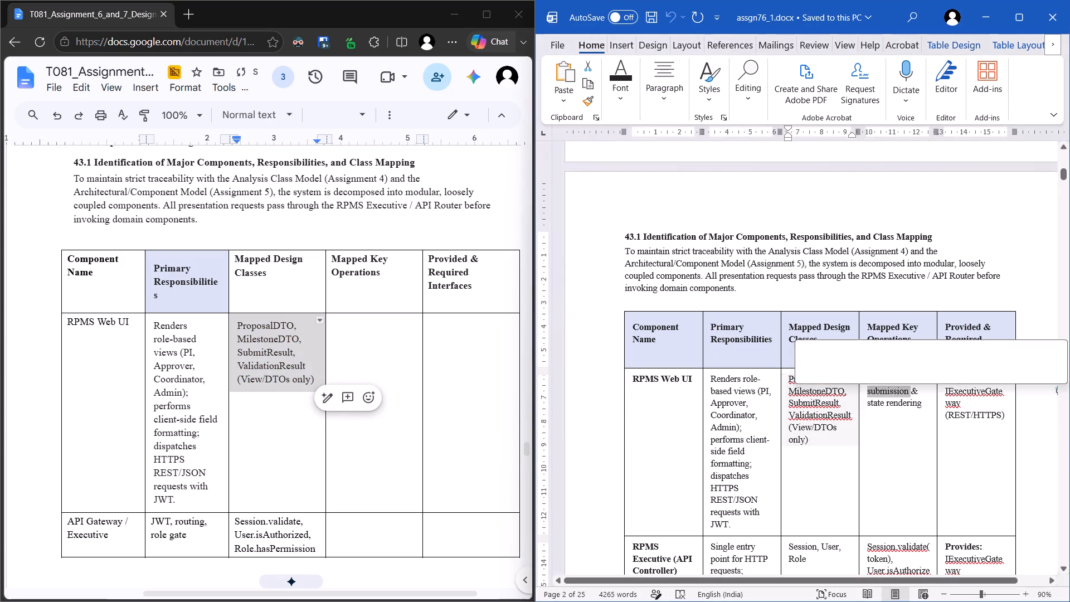
click(894, 395)
triple_click(915, 400)
key(ctrl+c)
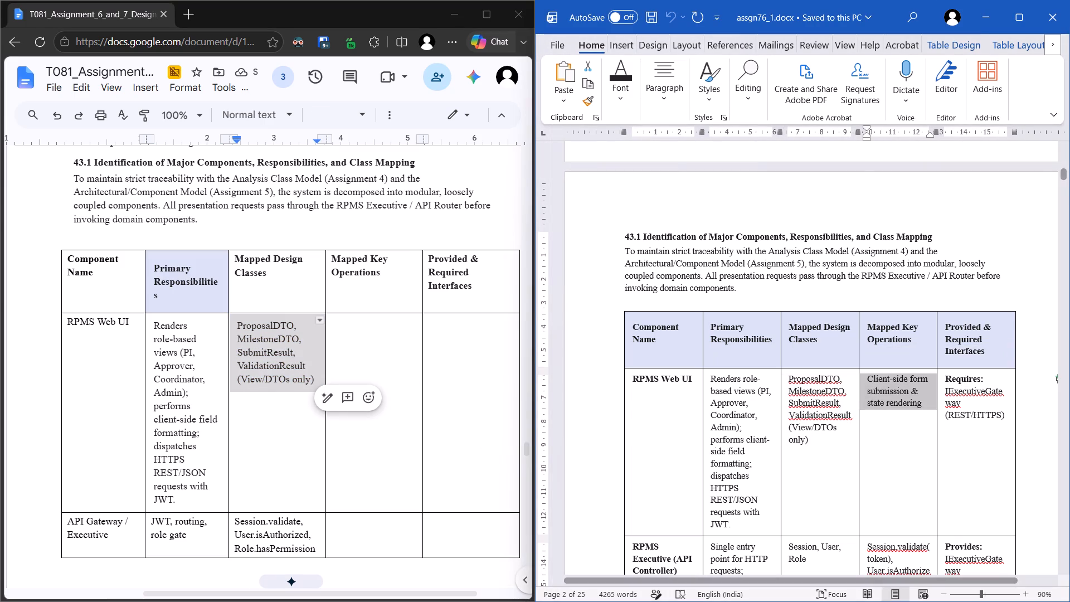
click(382, 322)
key(ctrl+v)
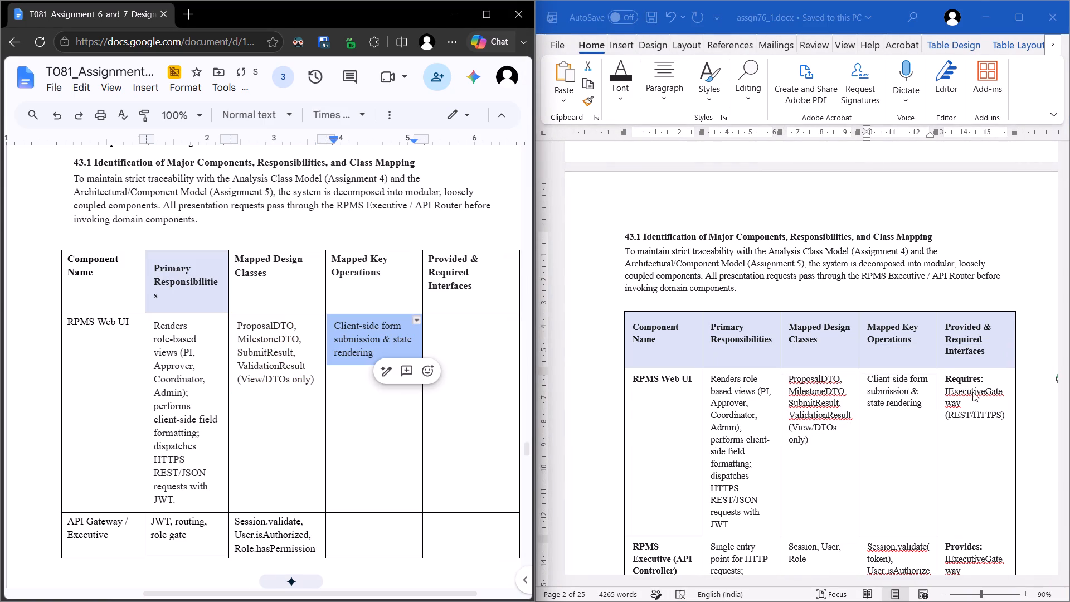
Fill the RPMS Web UI row's Provided & Required Interfaces cell with "Requires: IExecutiveGateway (REST/HTTPS)" copied from assgn76_1.docx.
triple_click(972, 392)
key(ctrl+c)
click(490, 346)
key(ctrl+v)
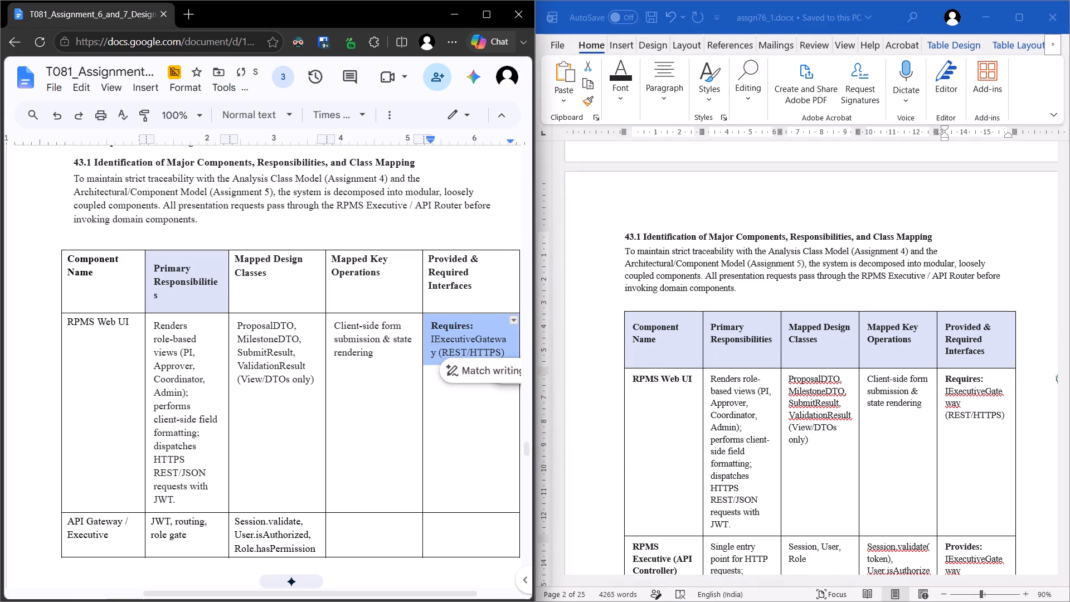
Replace the "API Gateway / Executive" component name in the Google Docs table with "RPMS Executive (API Controller)" copied from assgn76_1.docx.
scroll(365, 396, down, 4)
scroll(774, 417, down, 3)
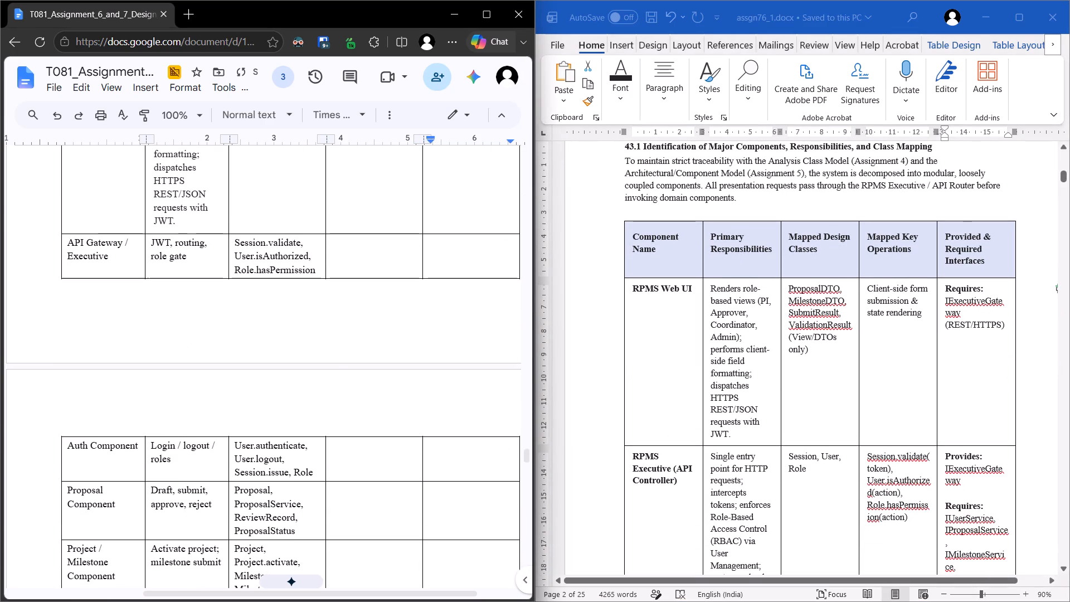
scroll(334, 368, up, 5)
scroll(331, 368, down, 2)
triple_click(655, 456)
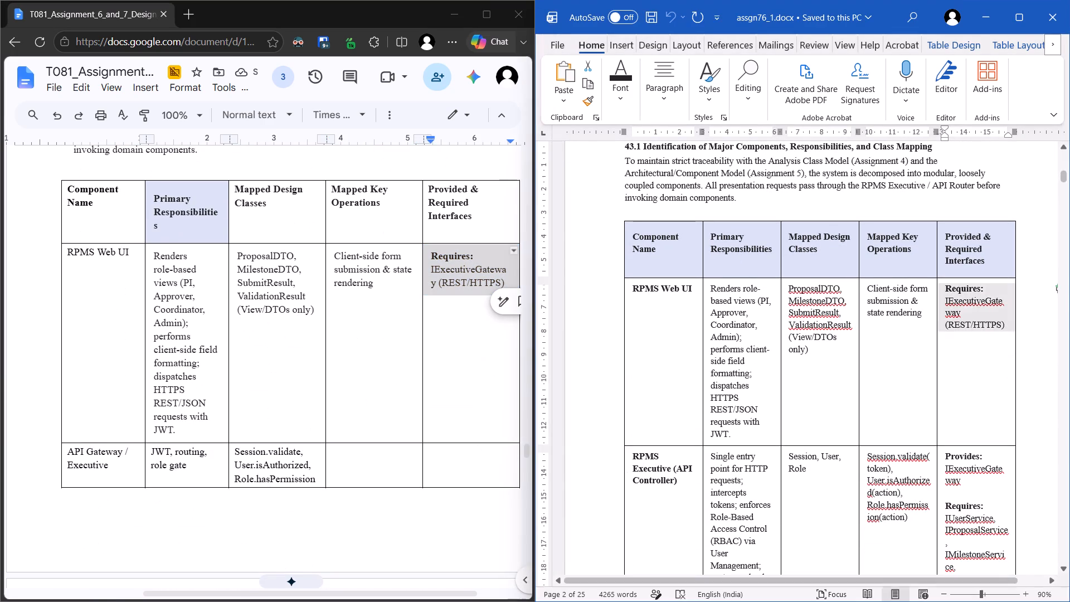
key(ctrl+c)
triple_click(106, 458)
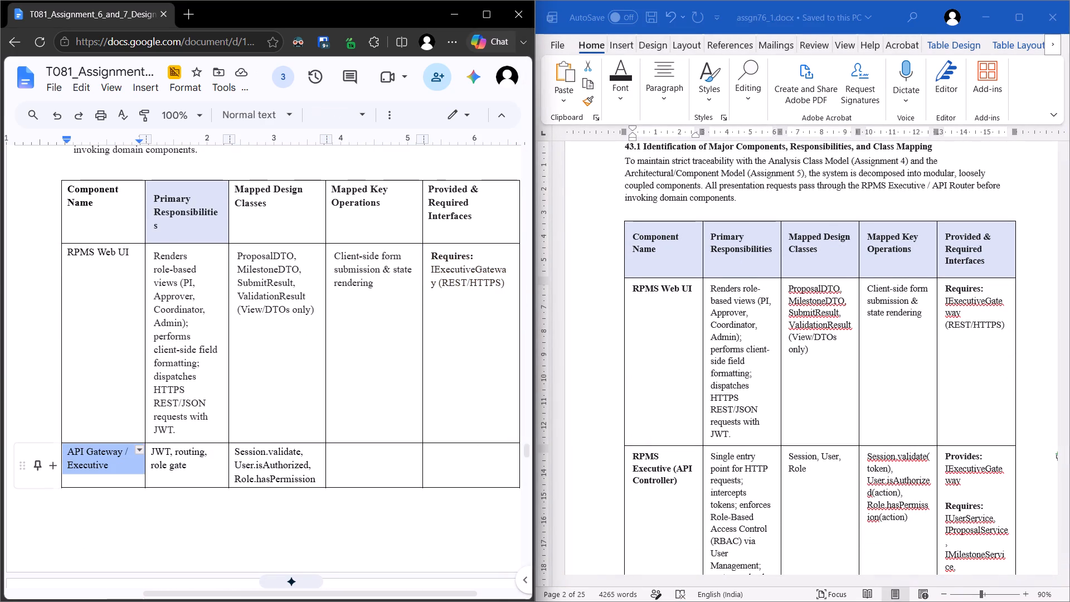
key(ctrl+v)
Replace the RPMS Executive row's Primary Responsibilities with the "Single entry point for HTTP requests…" cell text copied from assgn76_1.docx.
double_click(764, 499)
triple_click(755, 498)
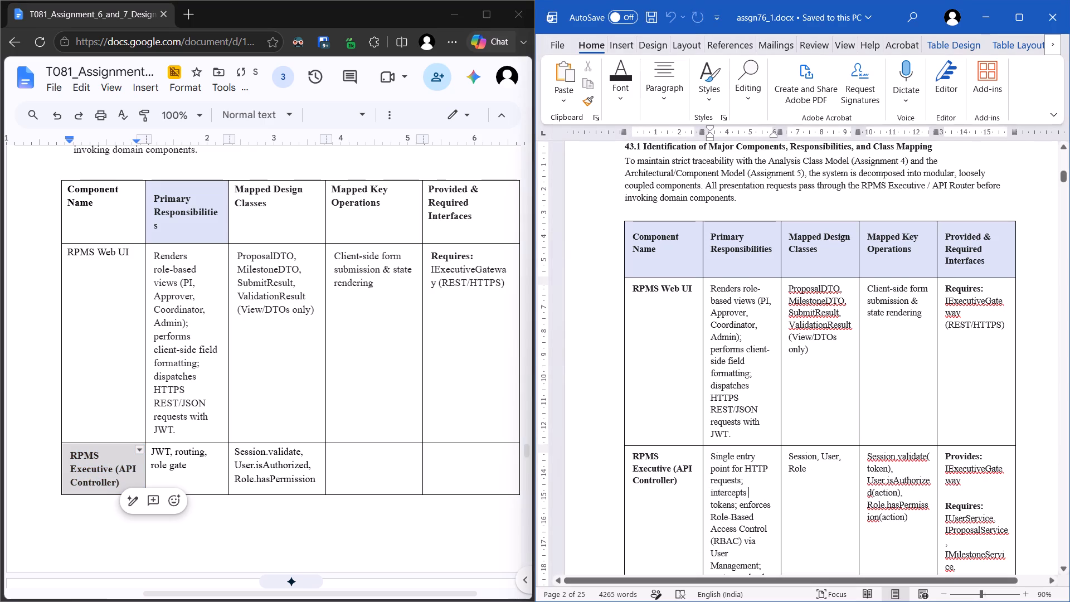
triple_click(755, 498)
triple_click(755, 498)
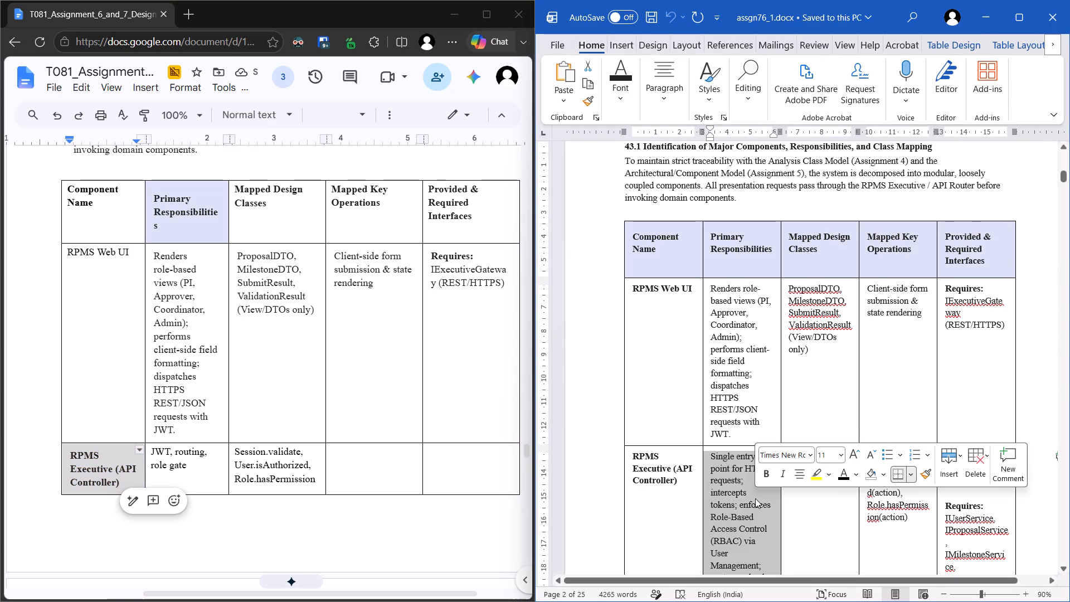
key(ctrl+c)
double_click(179, 463)
triple_click(176, 463)
triple_click(177, 463)
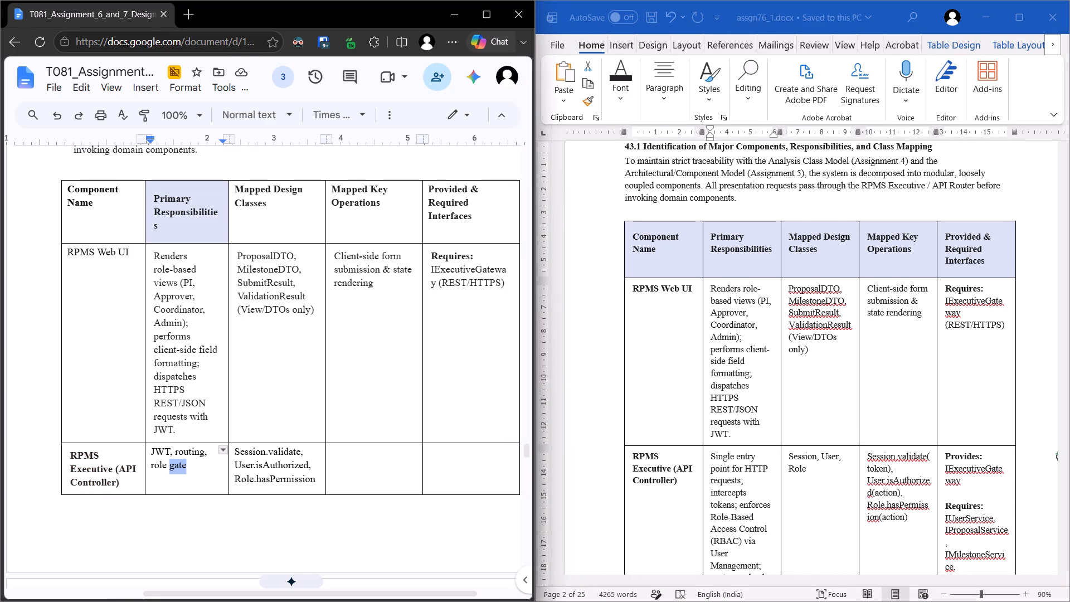
triple_click(177, 463)
key(ctrl+v)
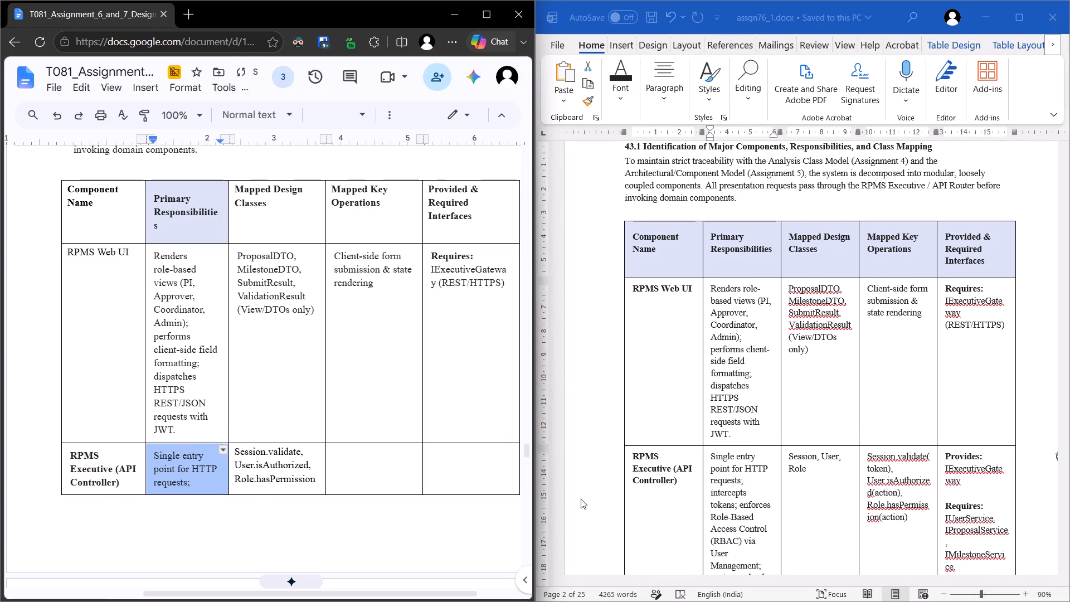
Replace the RPMS Executive row's Mapped Design Classes in the Google Docs table with "Session, User, Role" copied from assgn76_1.docx.
scroll(856, 491, down, 1)
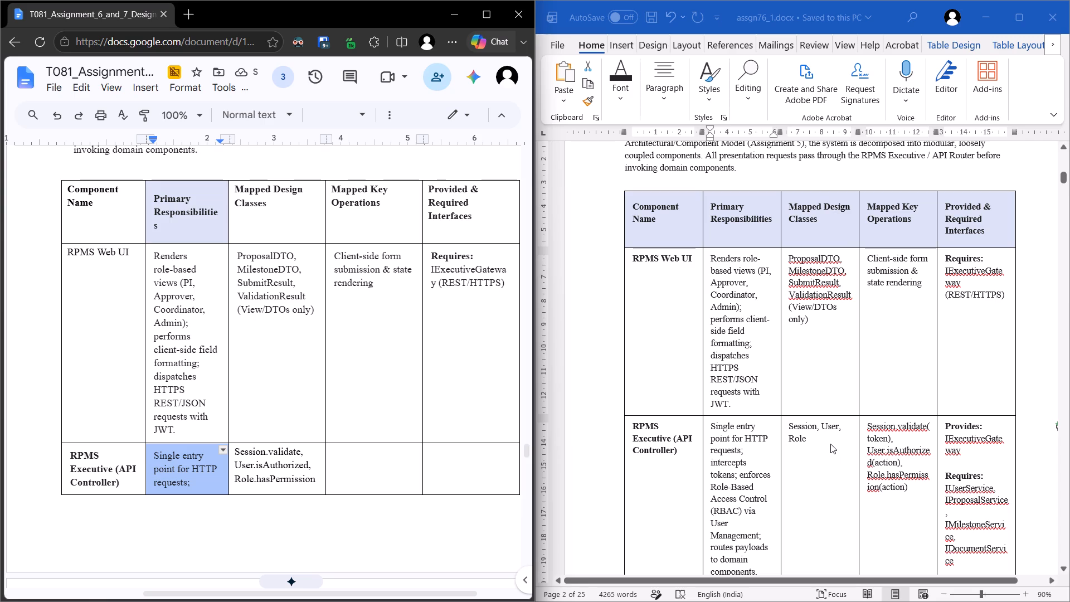
scroll(751, 457, down, 1)
scroll(310, 445, down, 5)
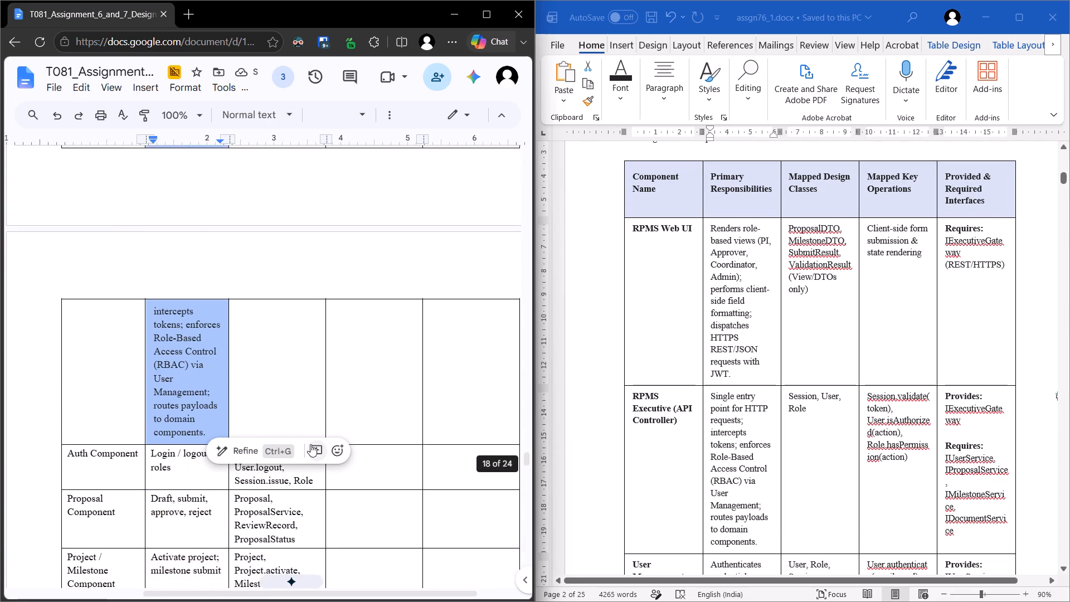
scroll(310, 444, up, 4)
triple_click(817, 406)
key(ctrl+c)
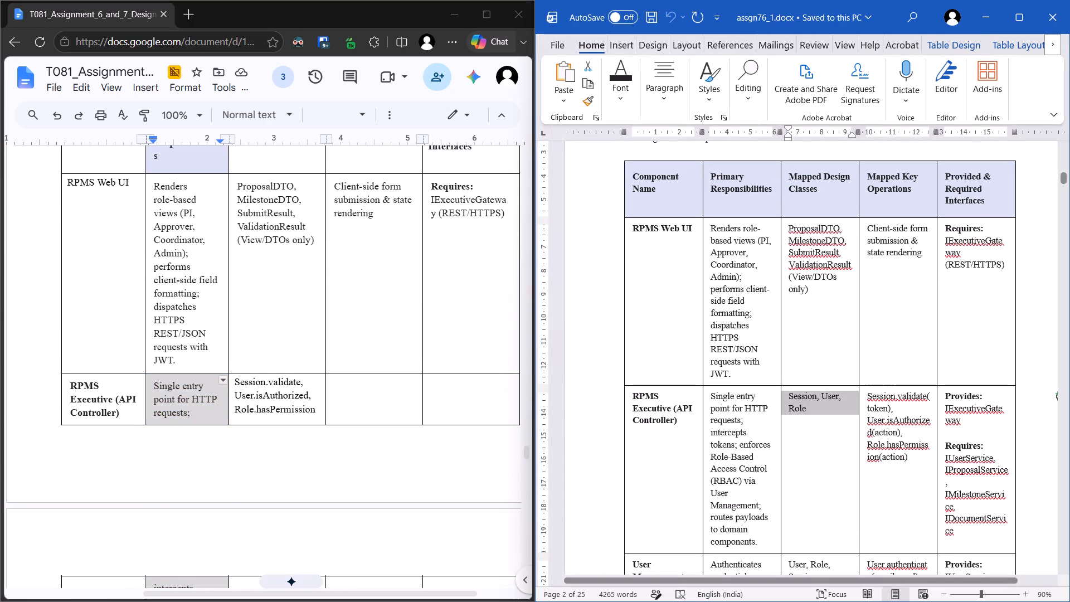
triple_click(296, 404)
key(ctrl+v)
Fill the RPMS Executive row's Mapped Key Operations cell with "Session.validate(token), User.isAuthorized(action), Role.hasPermission(action)" copied from assgn76_1.docx.
triple_click(888, 410)
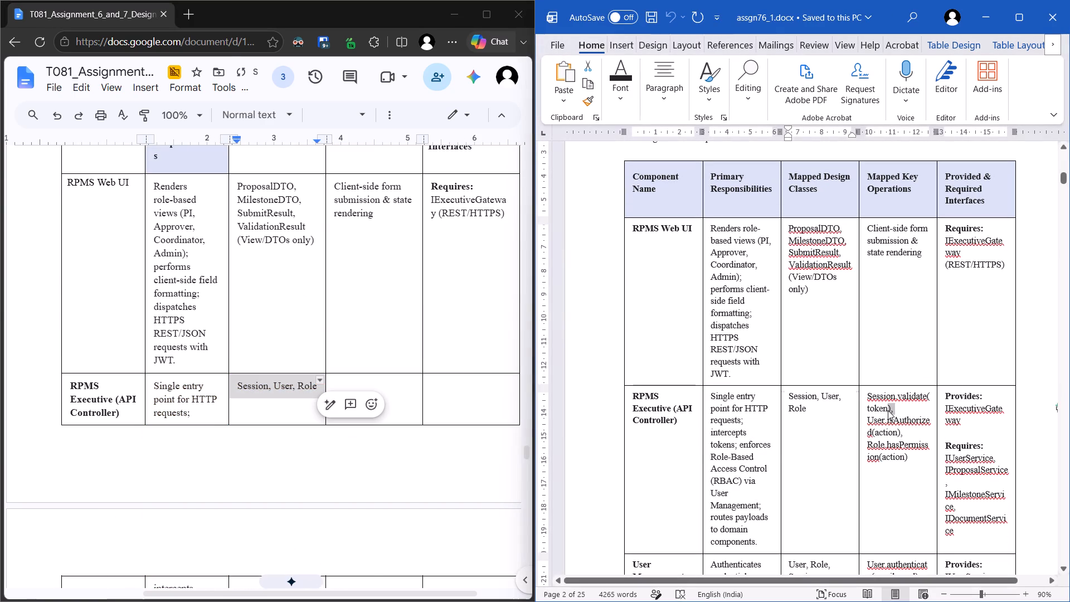
key(ctrl+c)
click(398, 395)
key(ctrl+v)
Fill the RPMS Executive row's Provided & Required Interfaces cell with the full IExecutiveGateway and required-services text copied from assgn76_1.docx.
triple_click(998, 428)
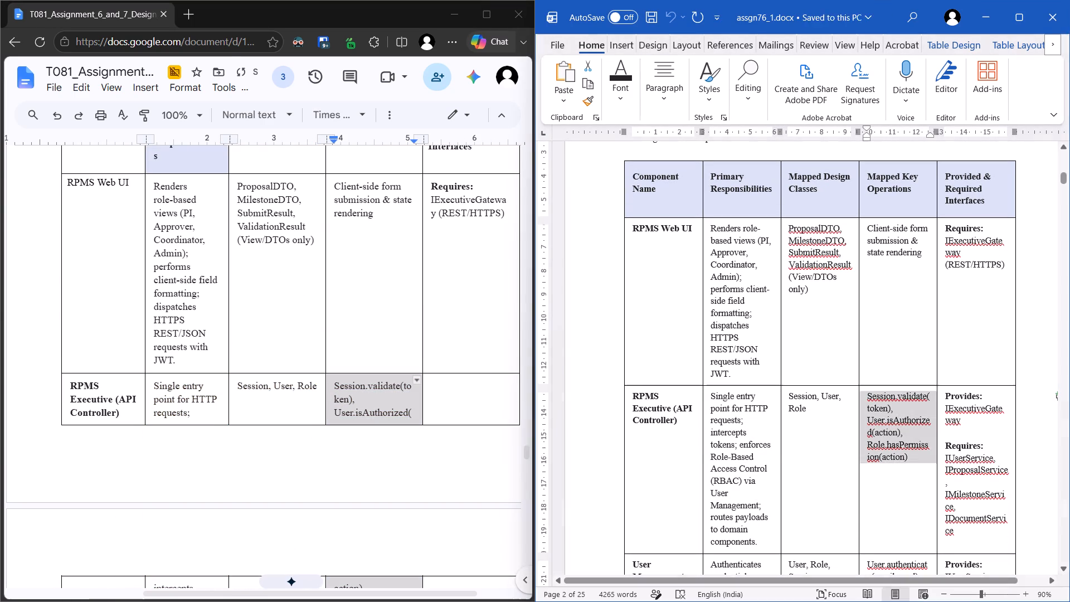
triple_click(997, 427)
click(997, 427)
triple_click(980, 429)
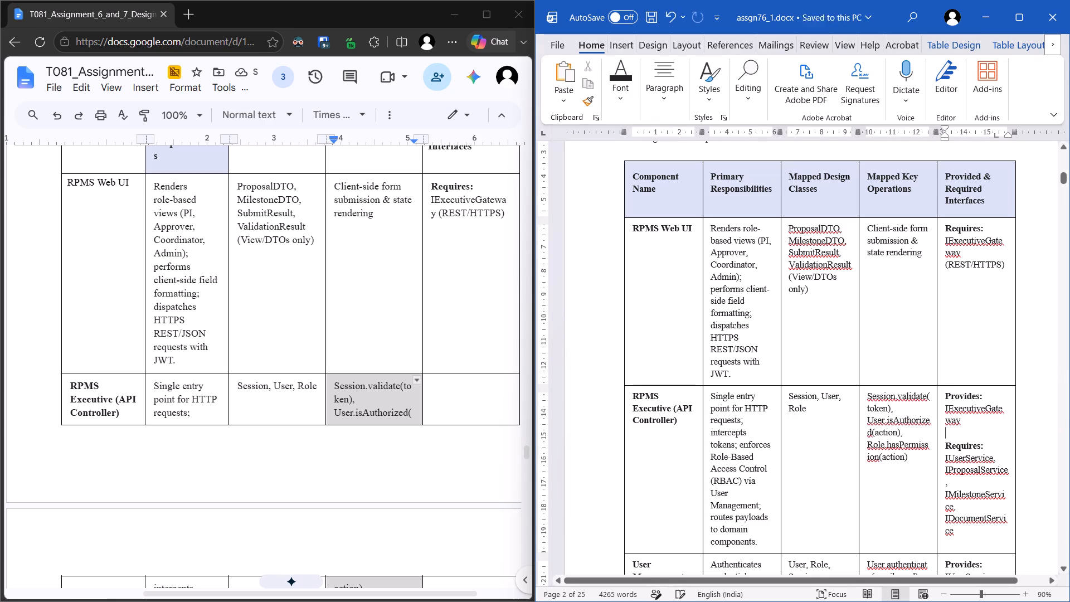
triple_click(980, 430)
click(980, 430)
click(973, 425)
triple_click(966, 470)
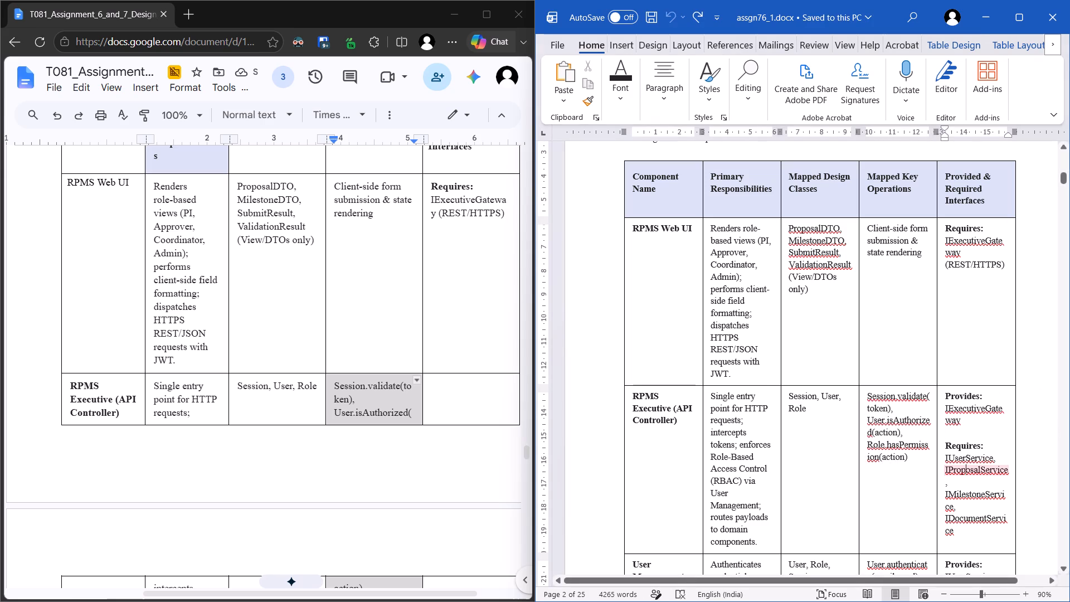
click(966, 470)
triple_click(966, 470)
key(ctrl+c)
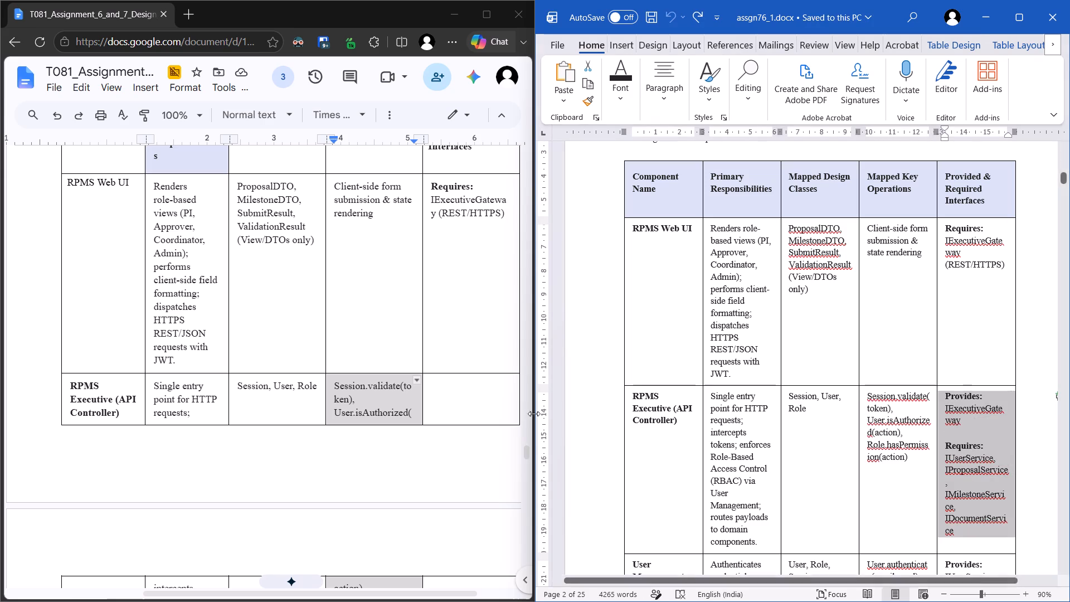
click(468, 389)
key(ctrl+v)
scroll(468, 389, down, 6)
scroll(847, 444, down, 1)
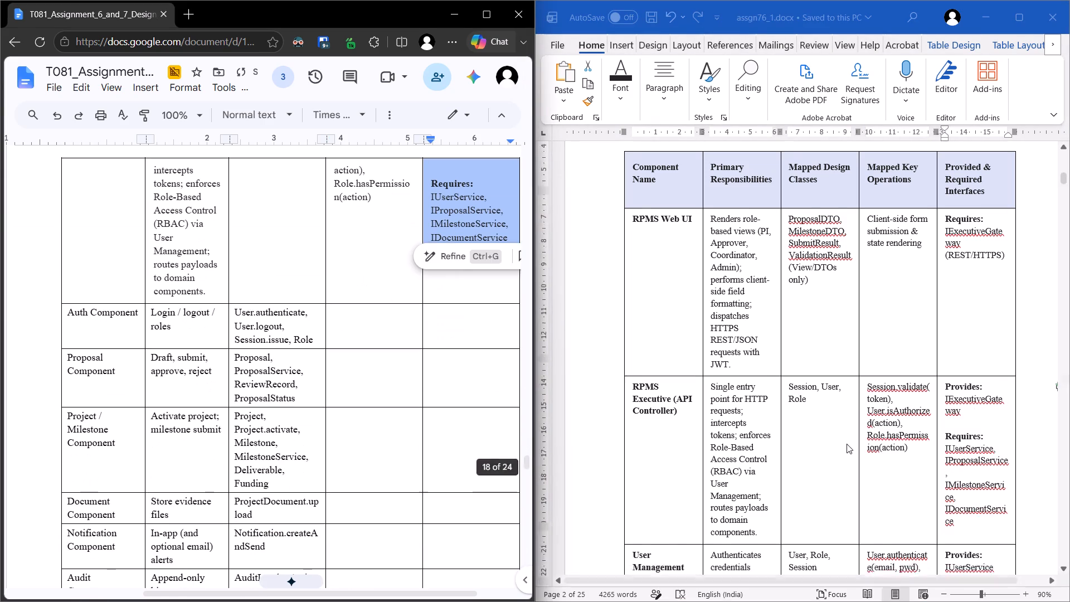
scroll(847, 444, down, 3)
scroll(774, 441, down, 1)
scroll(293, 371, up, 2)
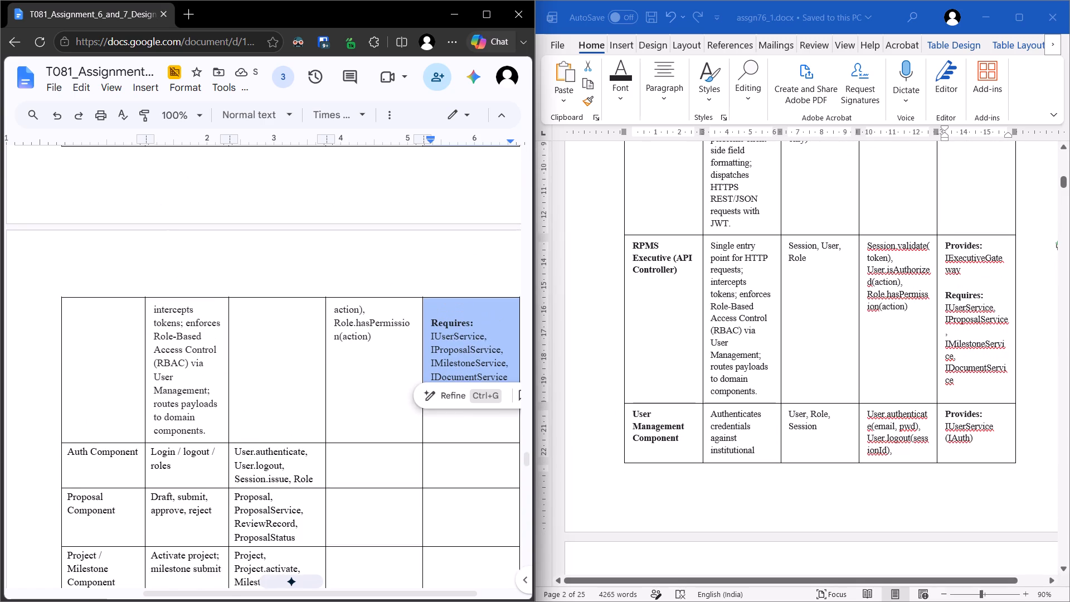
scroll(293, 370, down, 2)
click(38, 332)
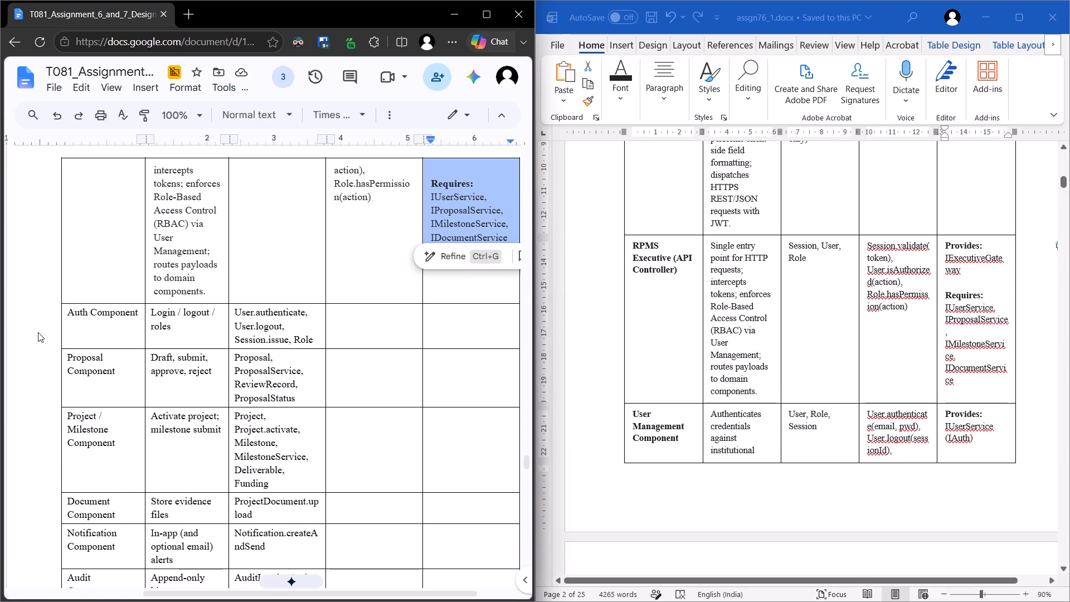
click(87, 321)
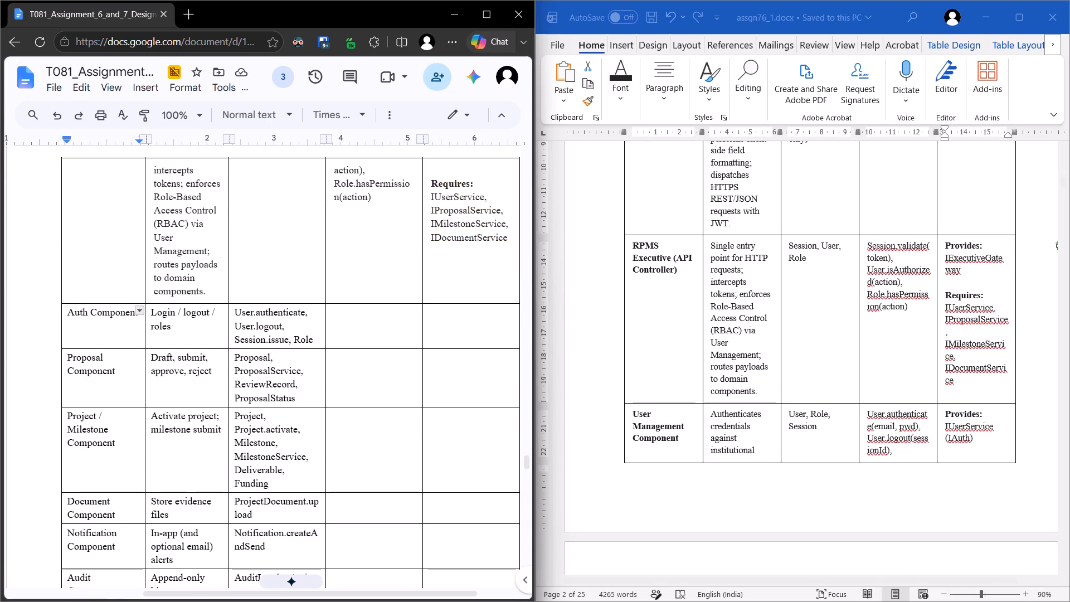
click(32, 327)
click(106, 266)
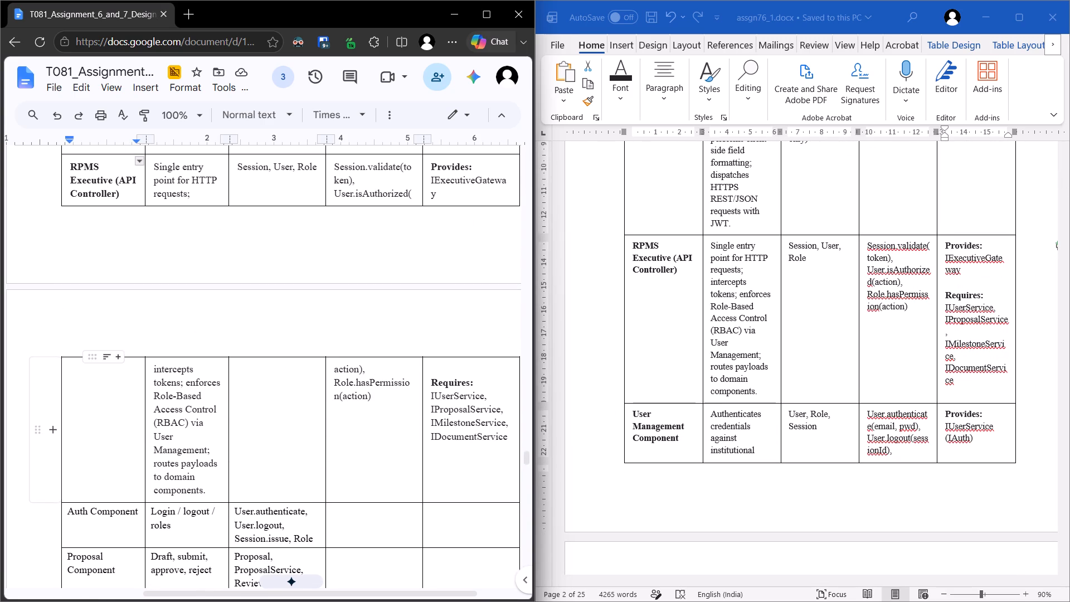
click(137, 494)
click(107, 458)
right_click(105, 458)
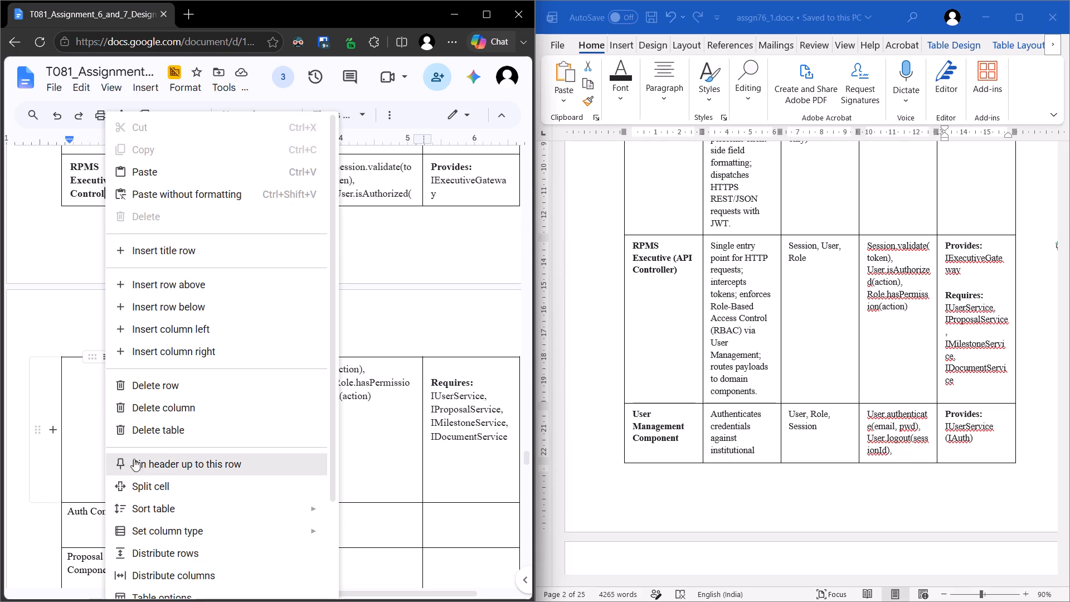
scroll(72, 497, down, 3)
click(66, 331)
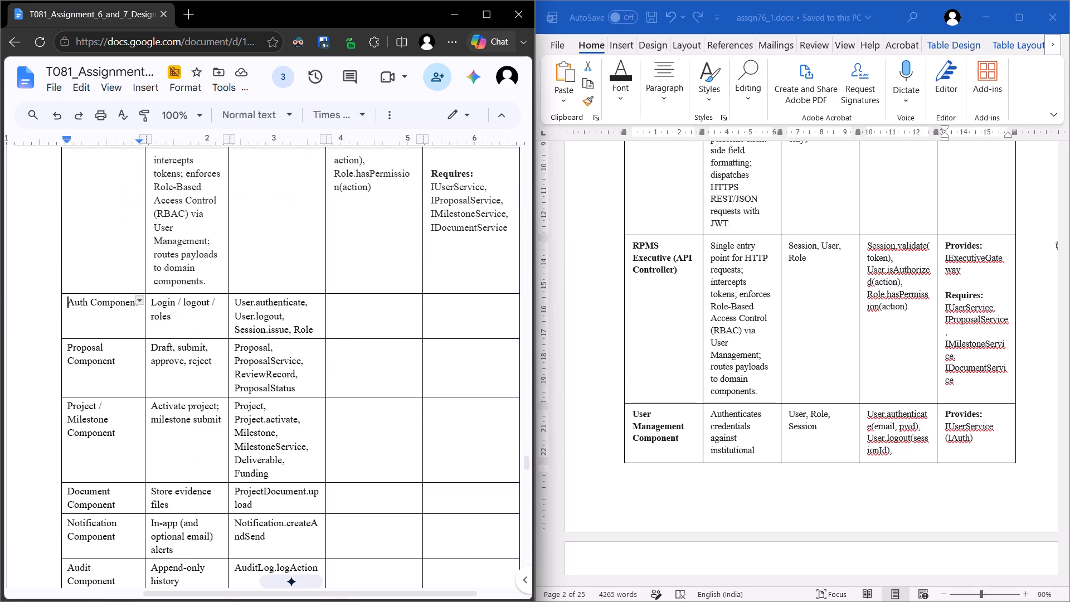
Delete the seven rows from Auth Component through Persistence Component in the Google Docs 43.1 table.
drag(75, 324, 389, 552)
scroll(378, 550, down, 2)
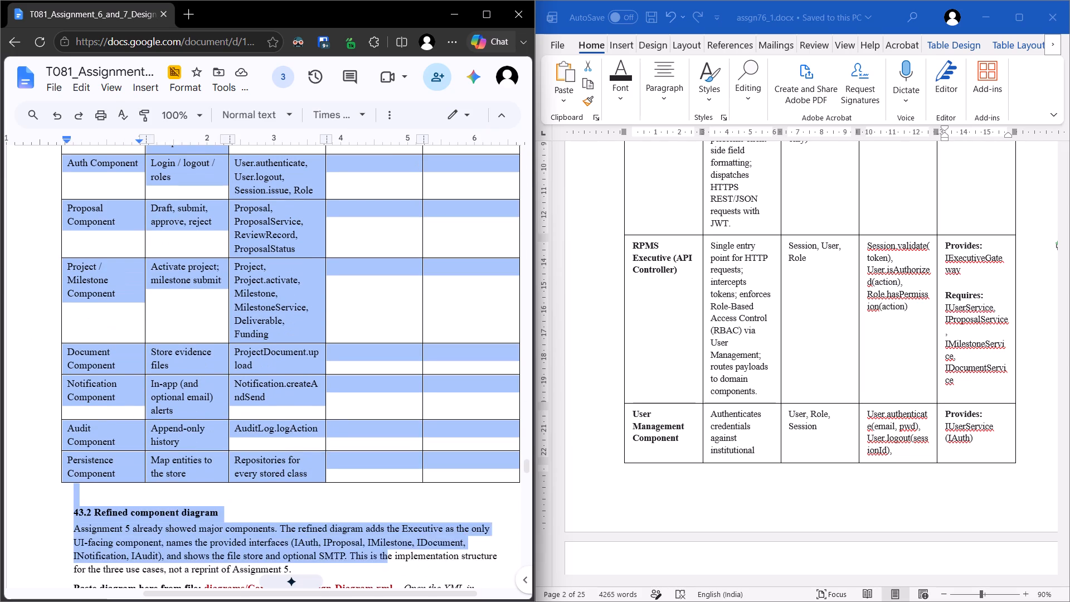
drag(389, 552, 385, 483)
right_click(351, 458)
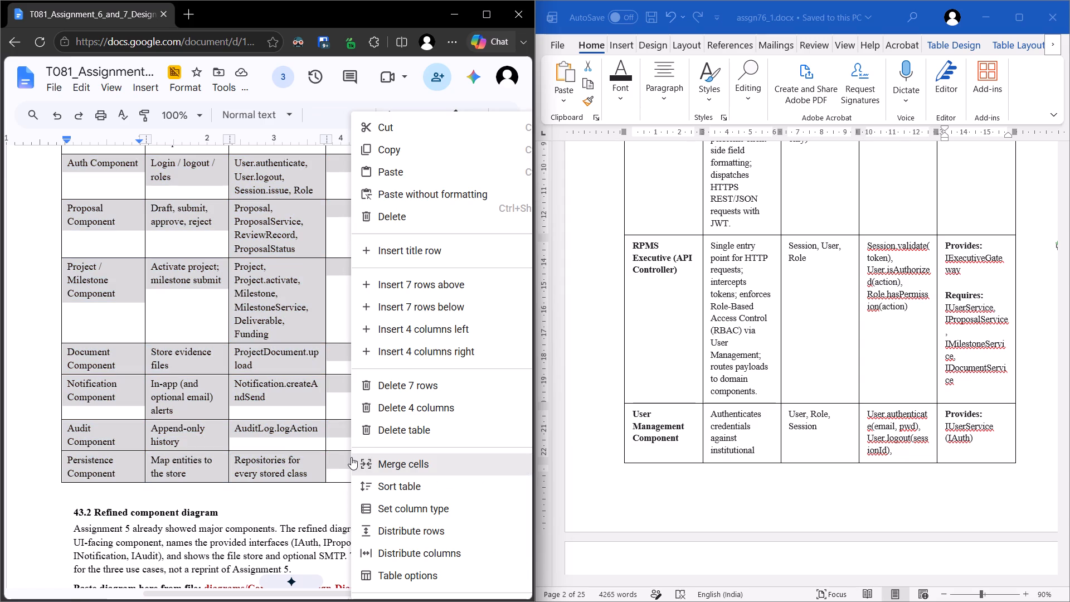
click(435, 389)
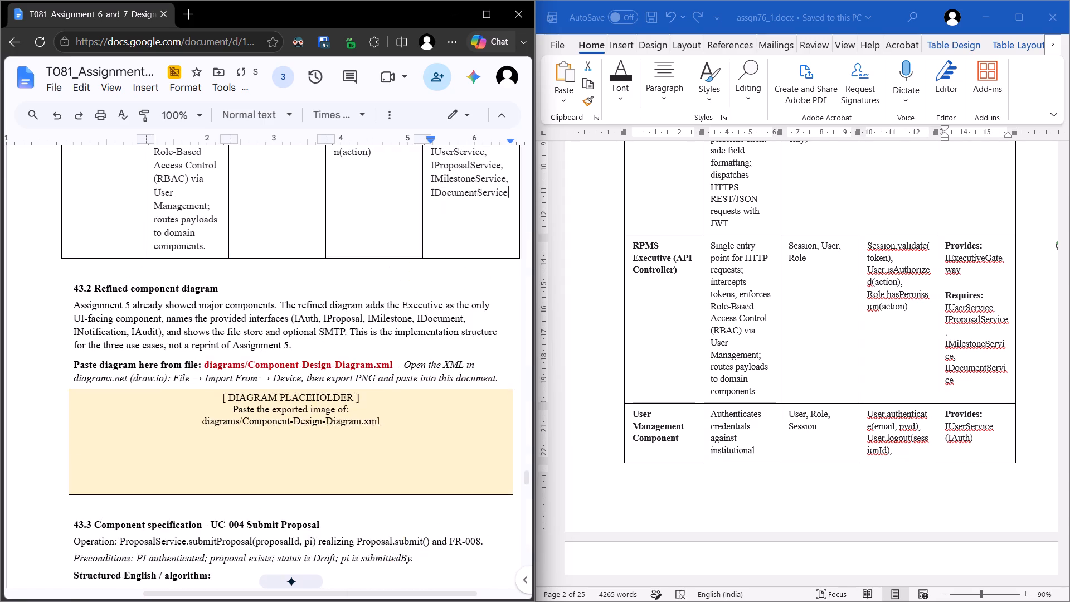
Insert a row below the RPMS Executive row in the Google Docs 43.1 table and name it "User Management Component", copied from assgn76_1.docx.
scroll(376, 375, up, 3)
click(117, 391)
right_click(116, 391)
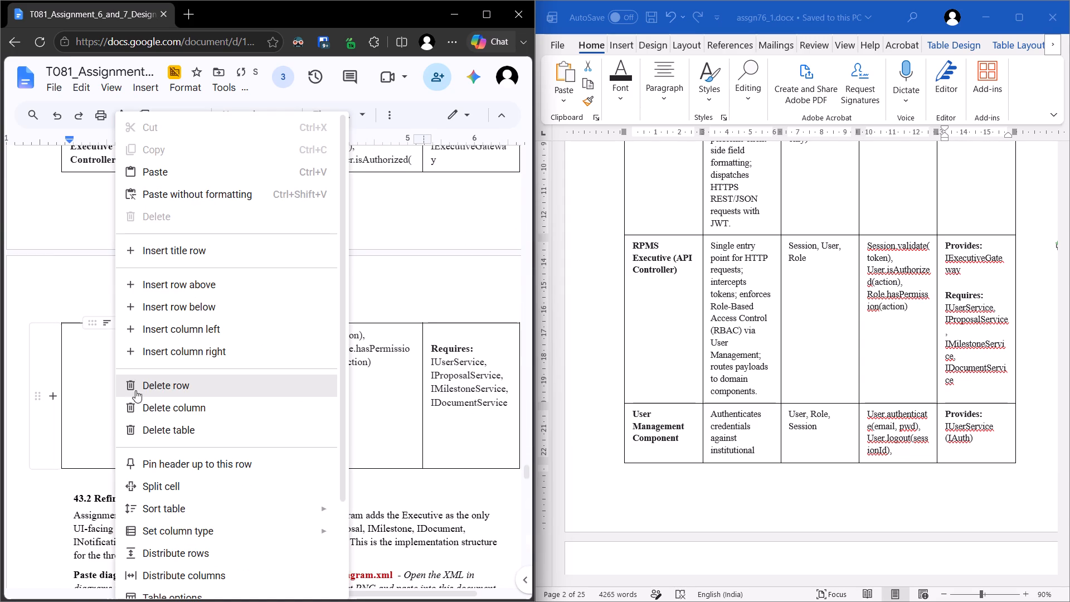
click(236, 303)
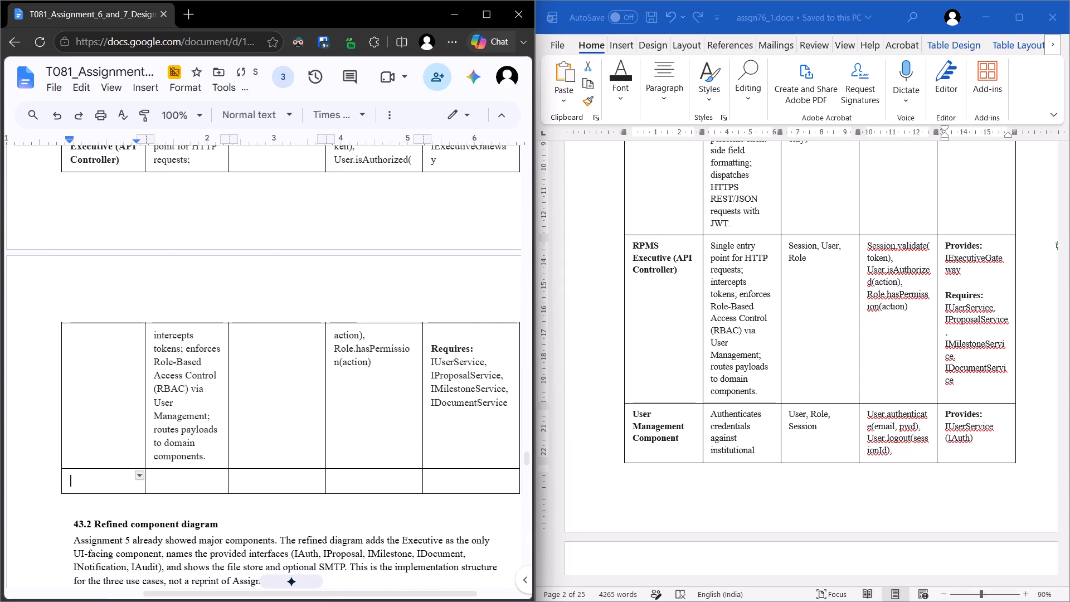
scroll(674, 284, up, 7)
scroll(682, 367, down, 2)
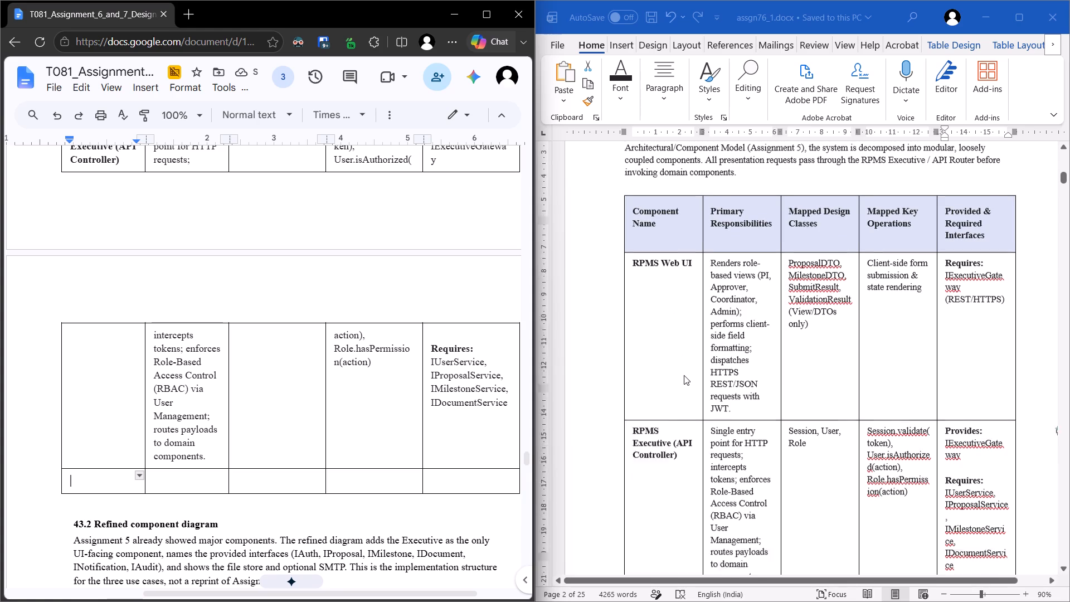
scroll(684, 375, down, 2)
scroll(311, 367, up, 2)
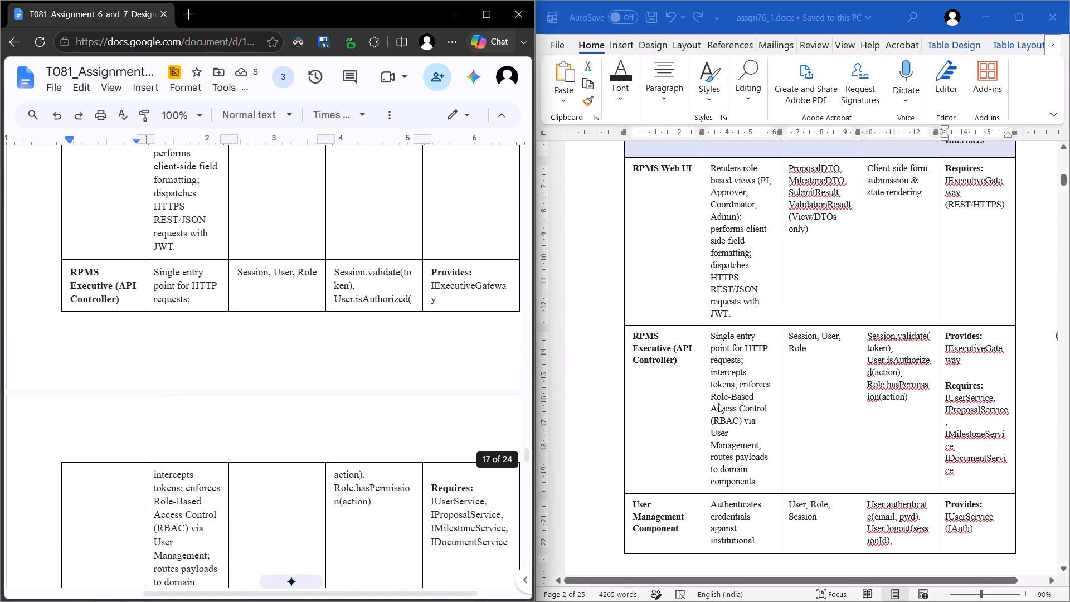
scroll(736, 377, down, 3)
triple_click(652, 426)
key(ctrl+c)
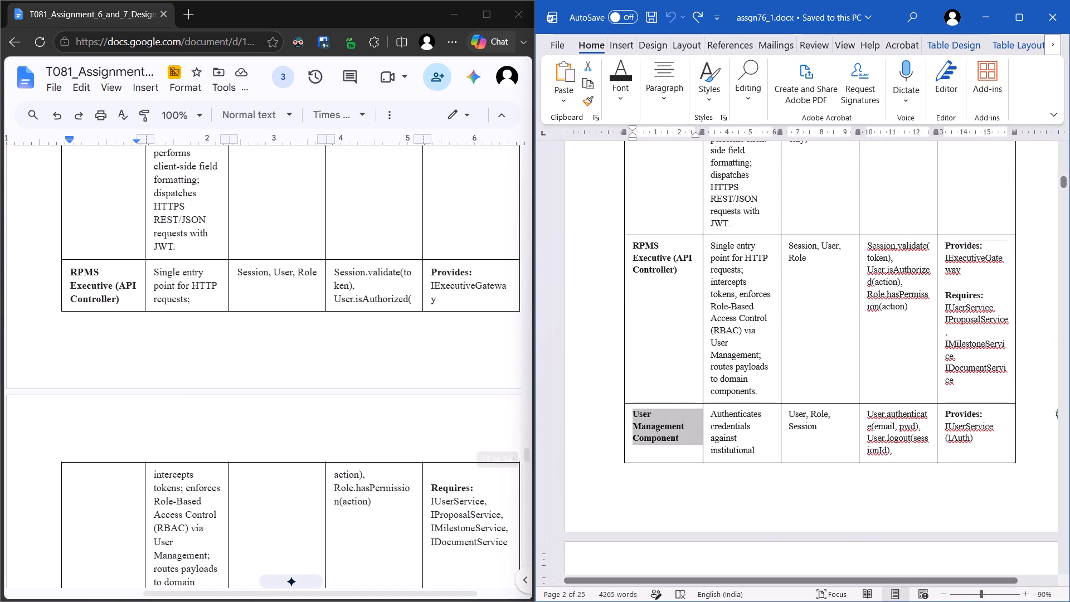
scroll(194, 458, down, 4)
click(101, 343)
key(ctrl+v)
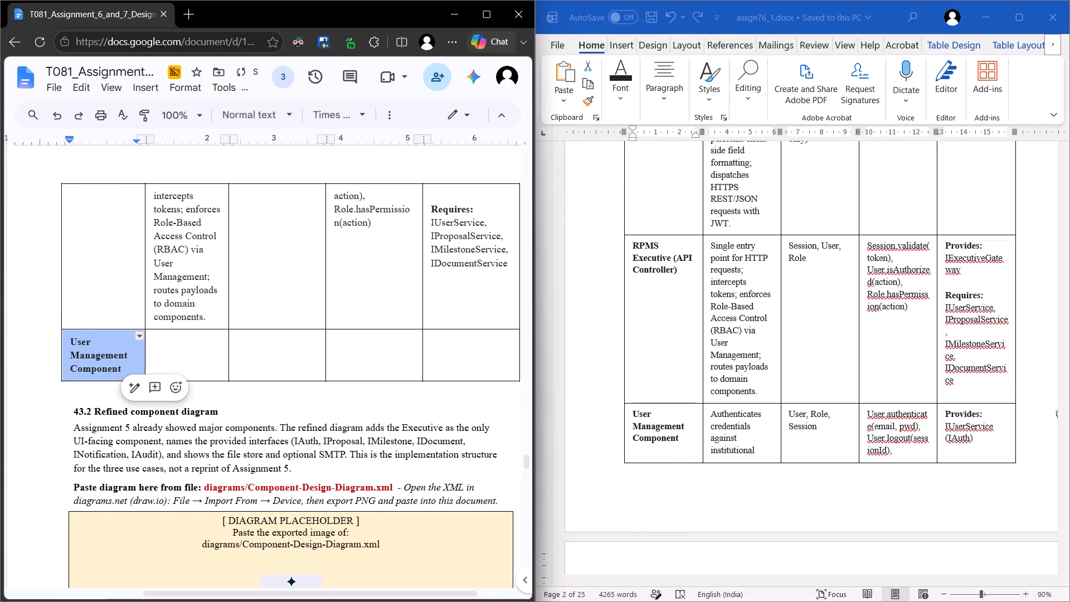
Fill the User Management row's Primary Responsibilities and its Mapped Design Classes, "User, Role, Session", with the text copied from assgn76_1.docx.
triple_click(719, 426)
key(ctrl+c)
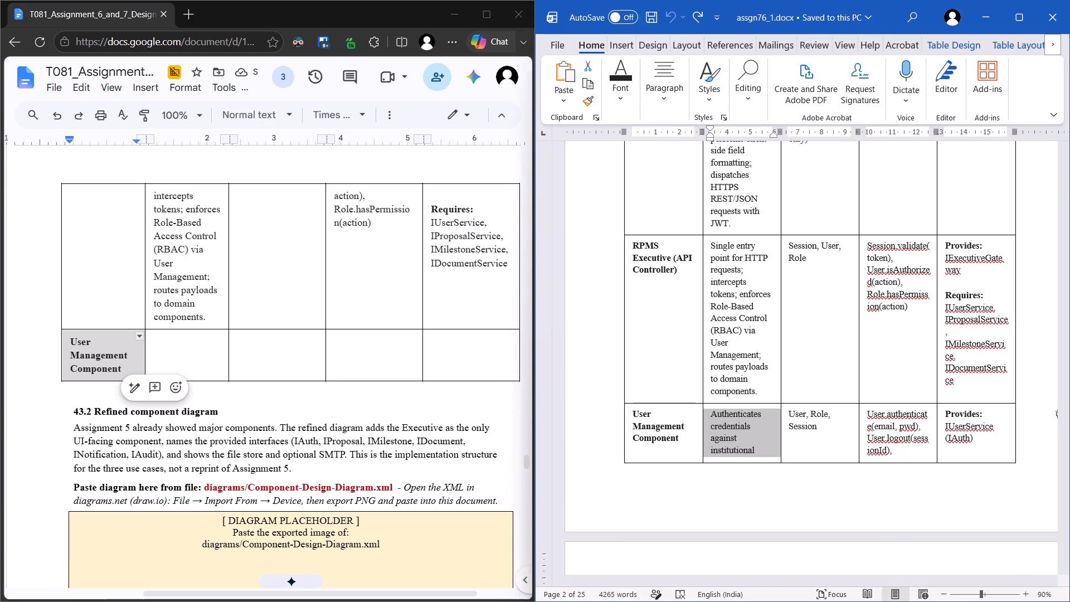
click(186, 343)
key(ctrl+v)
click(828, 420)
triple_click(823, 419)
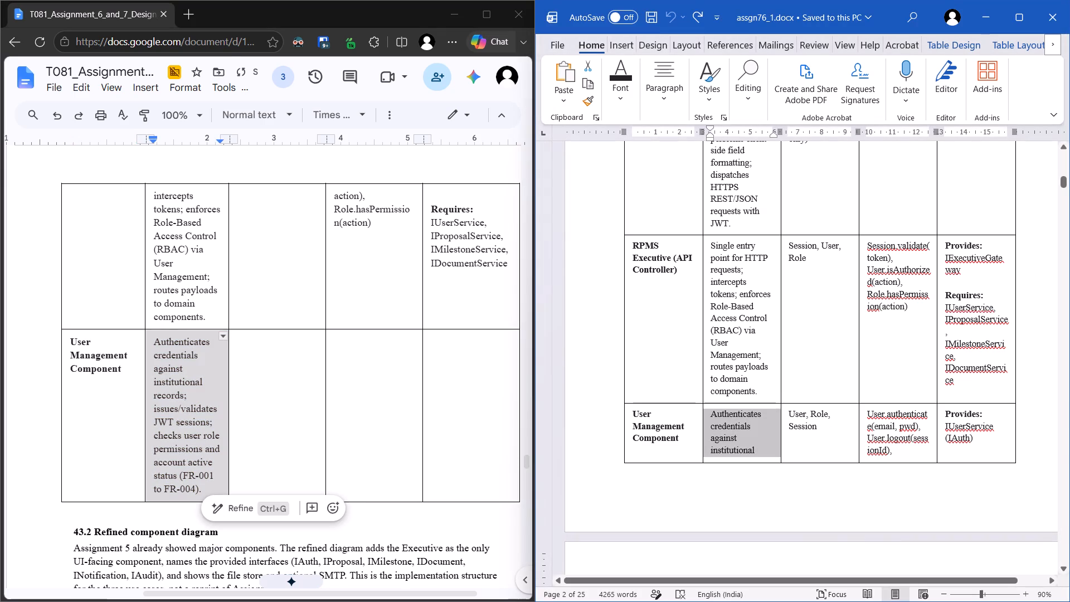
key(ctrl+c)
click(215, 381)
click(280, 382)
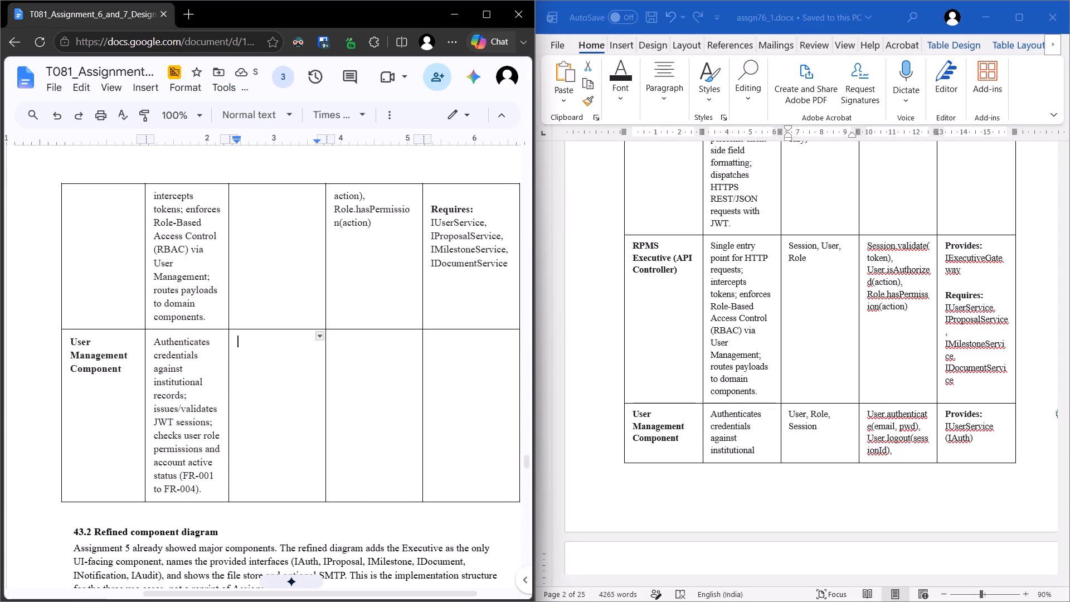
key(ctrl+v)
Fill the User Management row's Mapped Key Operations with the operations from User.authenticate(email, pwd) through Role.hasPermission(action) copied from assgn76_1.docx.
triple_click(917, 430)
key(ctrl+c)
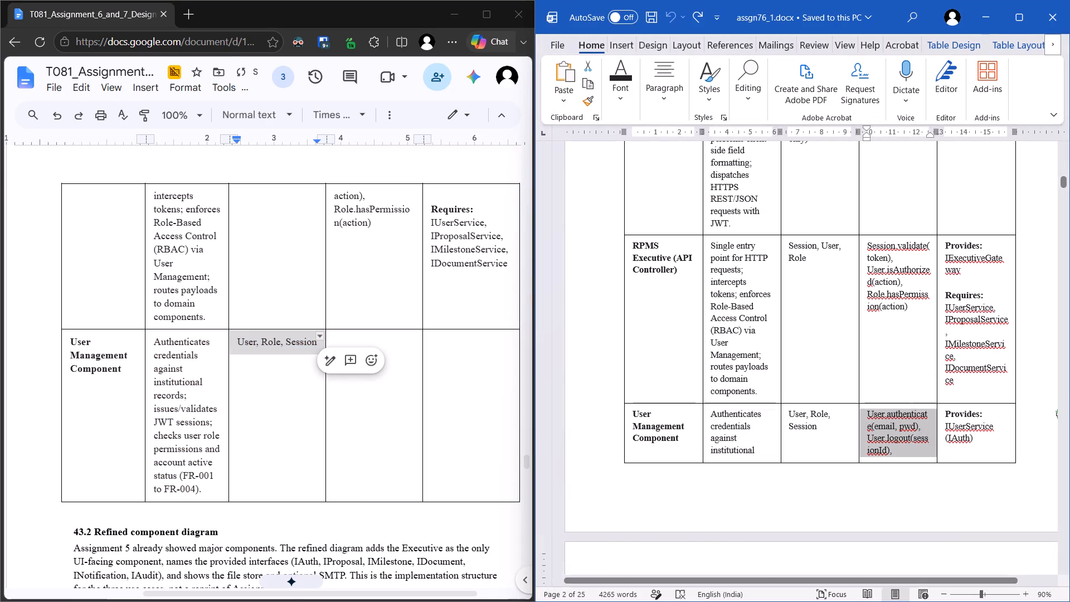
click(412, 396)
key(ctrl+v)
Fill the User Management row's Provided & Required Interfaces cell with "Provides: IUserService (IAuth)" copied from assgn76_1.docx.
triple_click(975, 426)
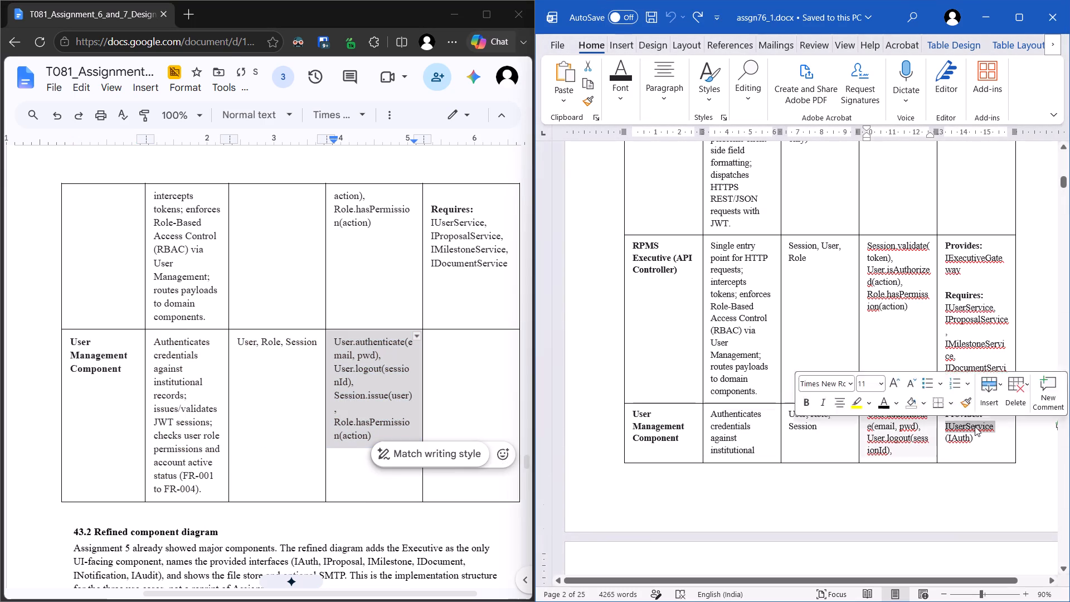
click(975, 426)
triple_click(975, 426)
key(ctrl+c)
click(498, 367)
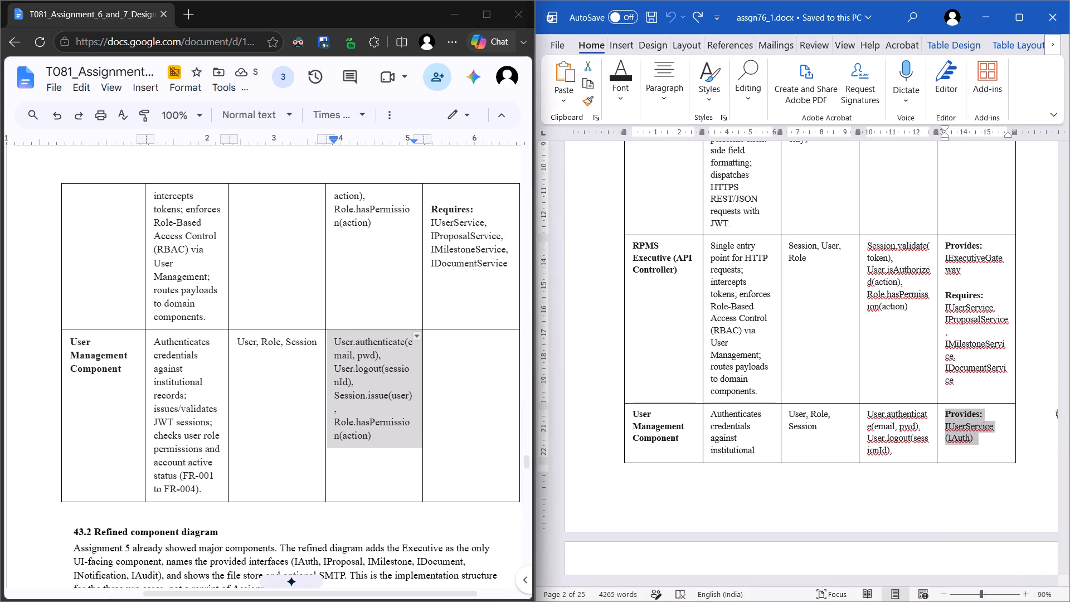
key(ctrl+v)
click(424, 382)
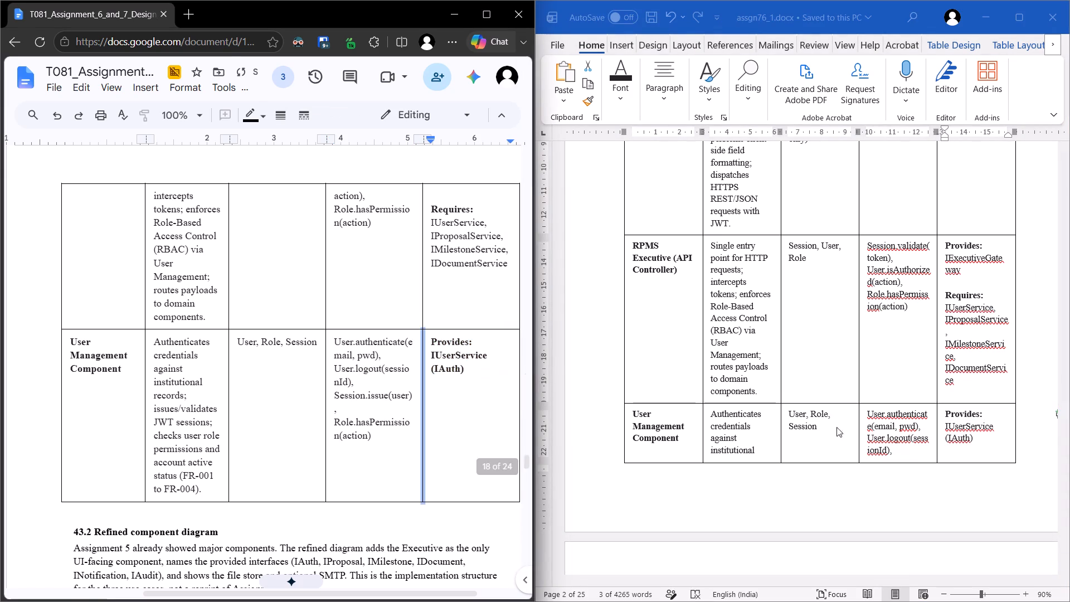
click(485, 367)
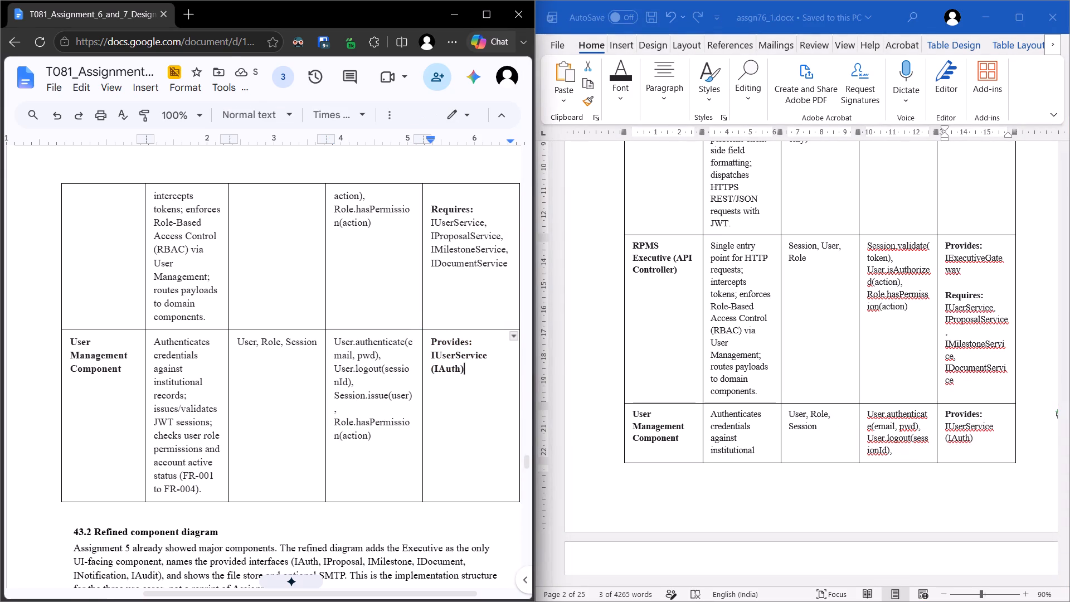
Insert an empty row below the User Management Component row in the Google Docs 43.1 table.
scroll(485, 367, up, 4)
scroll(859, 392, down, 11)
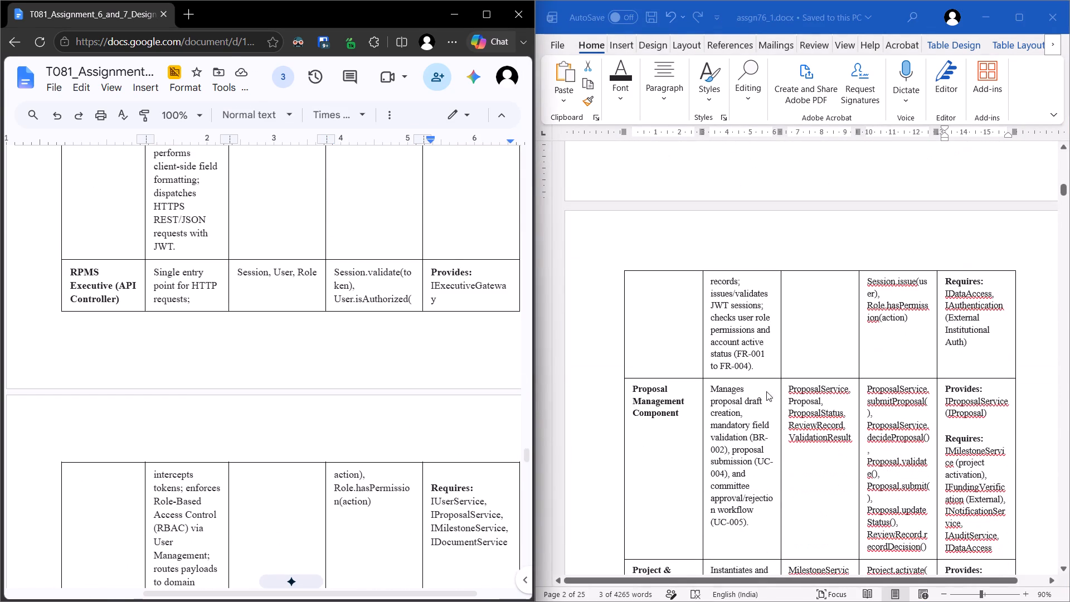
scroll(183, 400, down, 5)
click(116, 310)
right_click(116, 310)
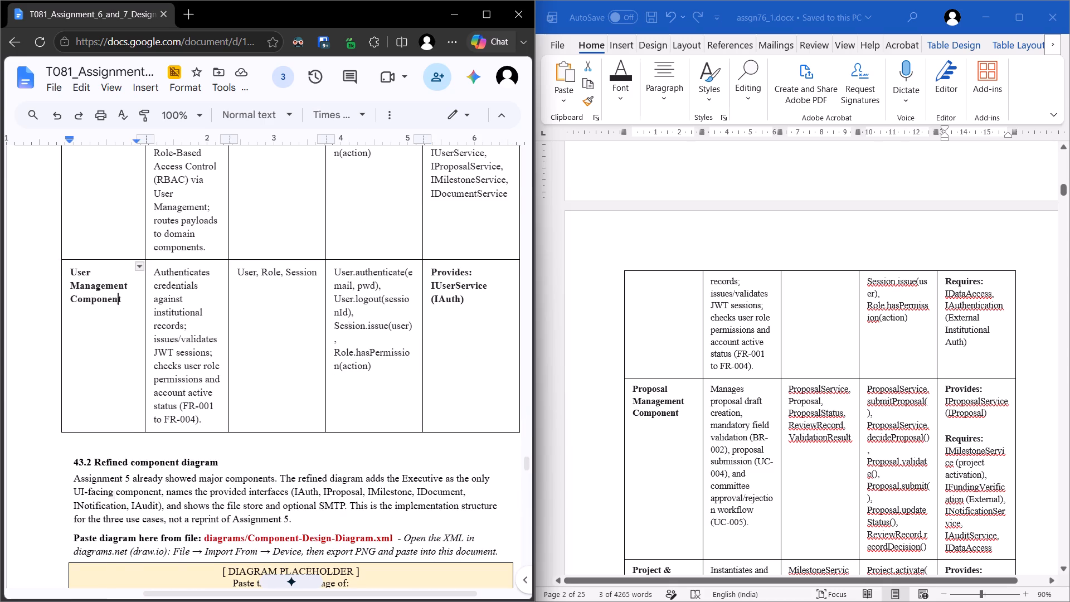
click(224, 310)
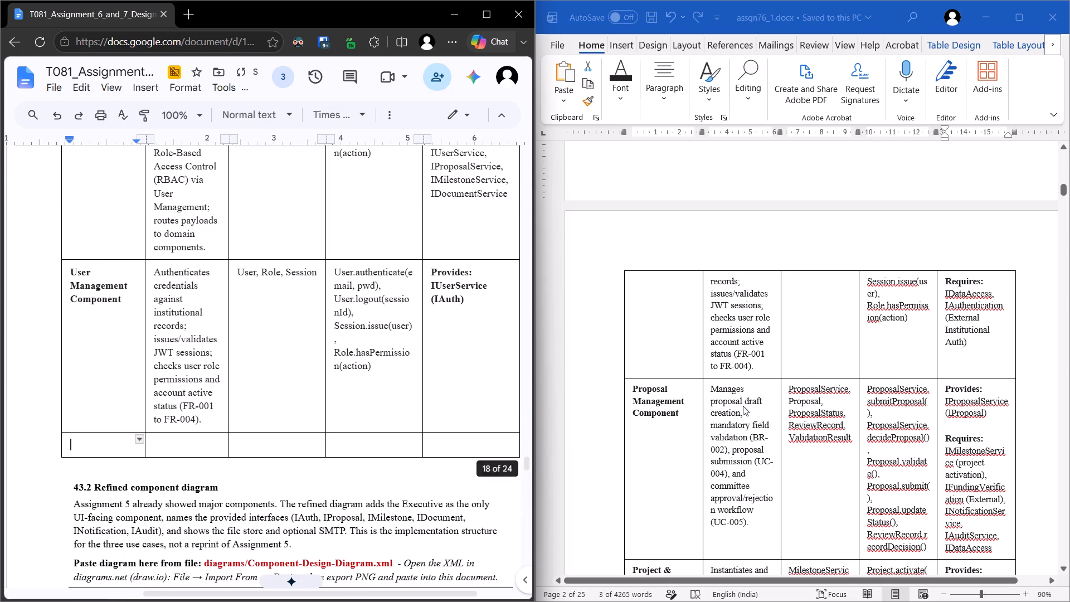
Name the new row "Proposal Management Component" by copying the component name from assgn76_1.docx.
scroll(800, 407, down, 3)
scroll(797, 405, up, 5)
scroll(797, 405, down, 4)
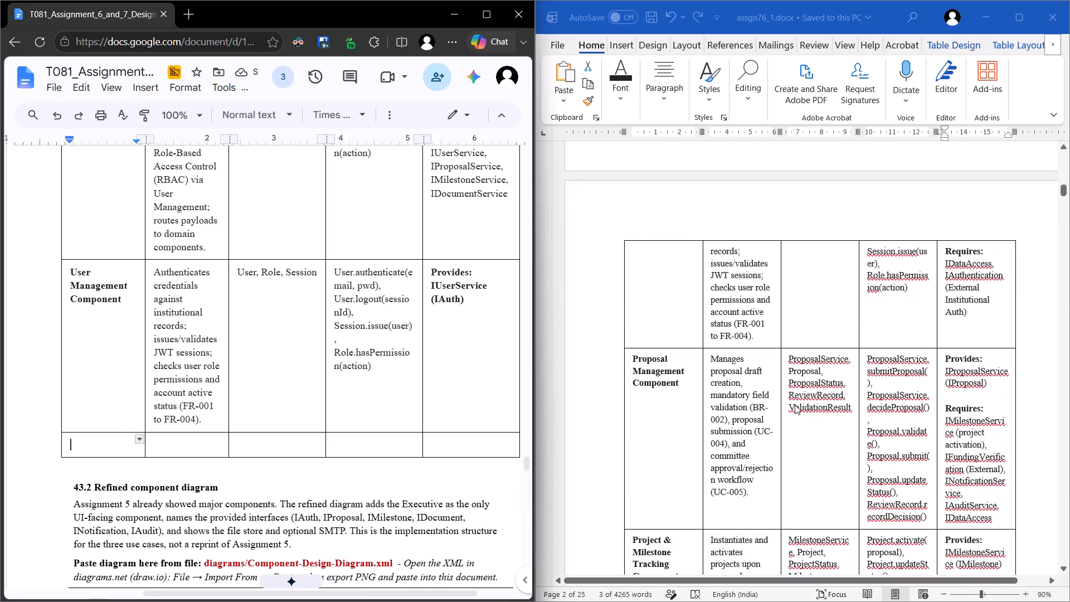
scroll(795, 405, down, 1)
click(664, 339)
triple_click(664, 332)
triple_click(664, 332)
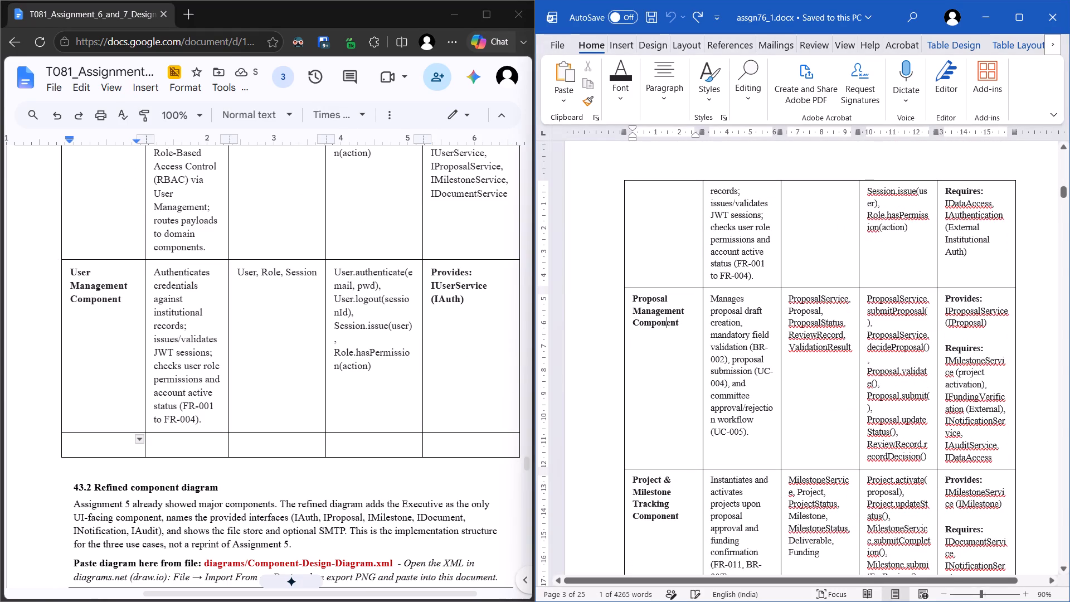
triple_click(668, 319)
key(ctrl+c)
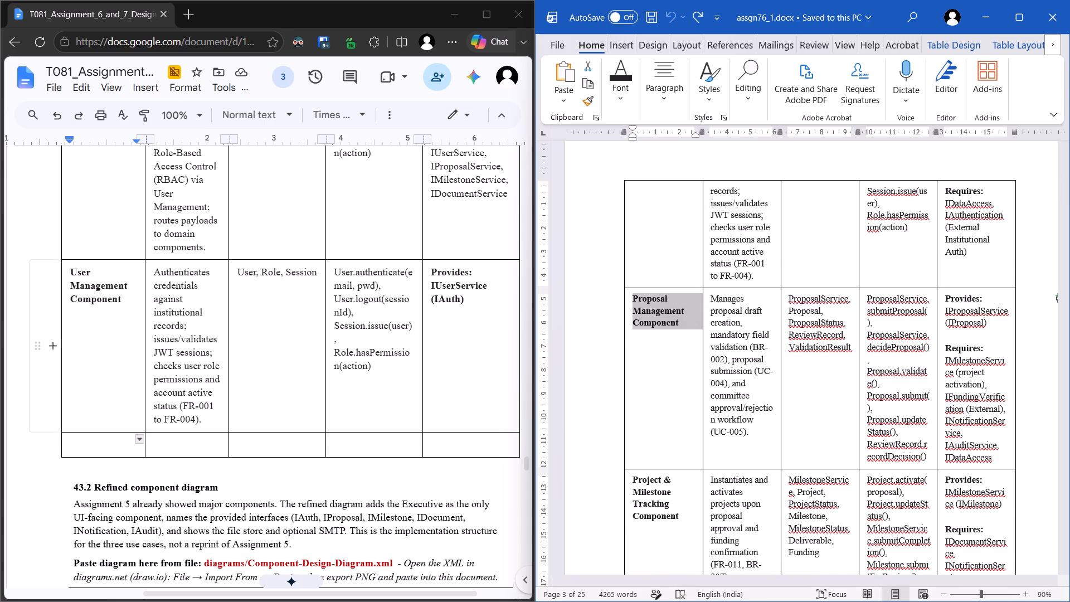
click(94, 449)
key(ctrl+v)
Fill the Proposal Management row's Primary Responsibilities cell with the proposal draft, validation and approval workflow text copied from assgn76_1.docx.
triple_click(731, 355)
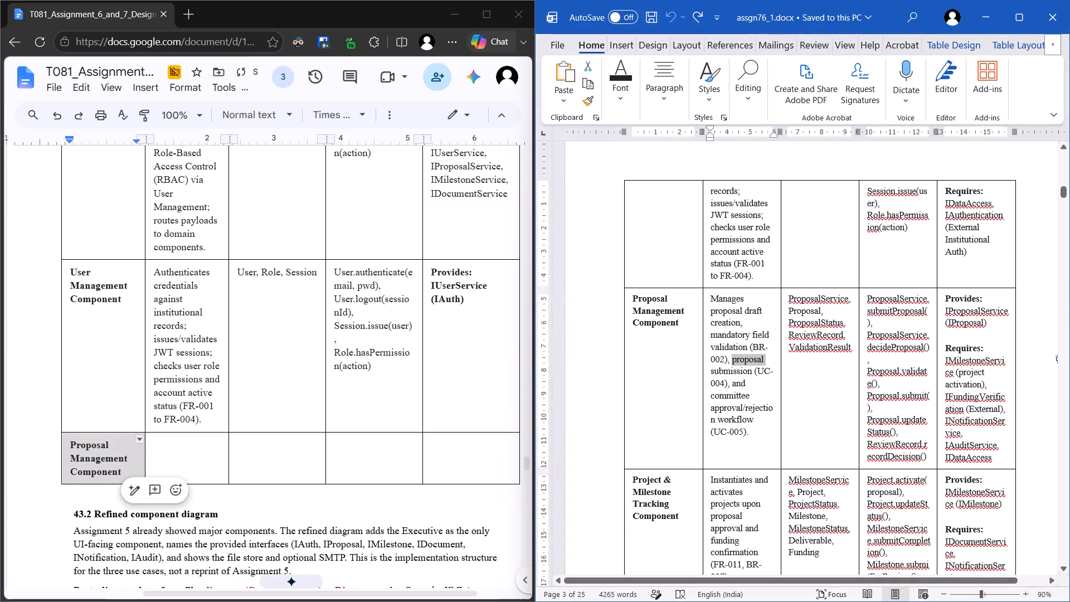
triple_click(731, 355)
click(731, 355)
key(ctrl+c)
click(138, 450)
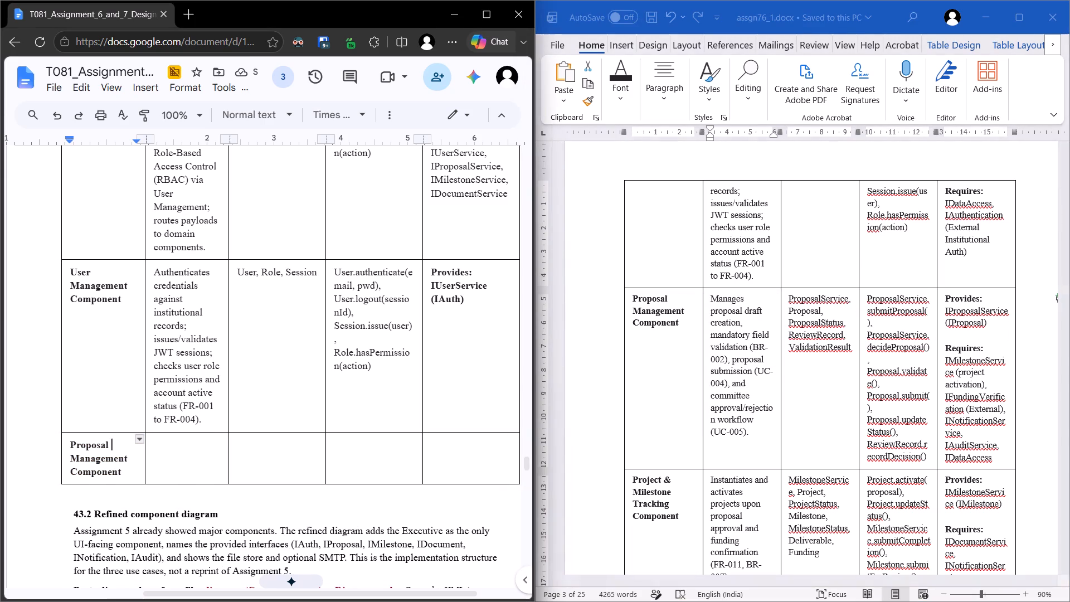
click(183, 449)
key(ctrl+v)
Fill the Proposal Management row's Mapped Design Classes with "ProposalService, Proposal, ProposalStatus, ReviewRecord, ValidationResult" copied from assgn76_1.docx.
triple_click(838, 338)
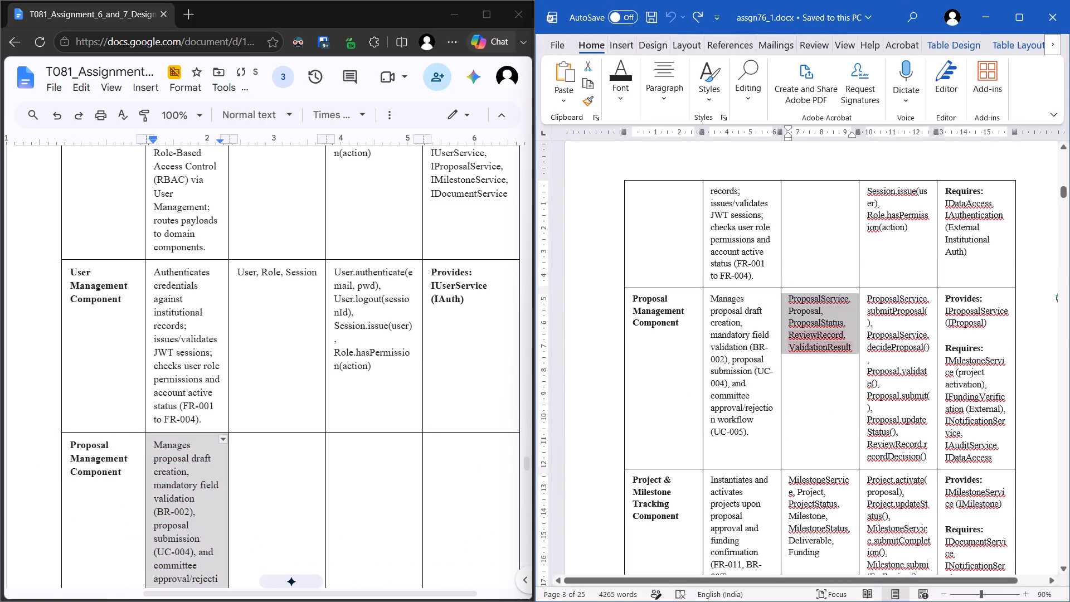
key(ctrl+c)
click(197, 475)
click(276, 469)
key(ctrl+v)
Fill the Proposal Management row's Mapped Key Operations with ProposalService.submitProposal() through ReviewRecord.recordDecision() copied from assgn76_1.docx.
triple_click(896, 333)
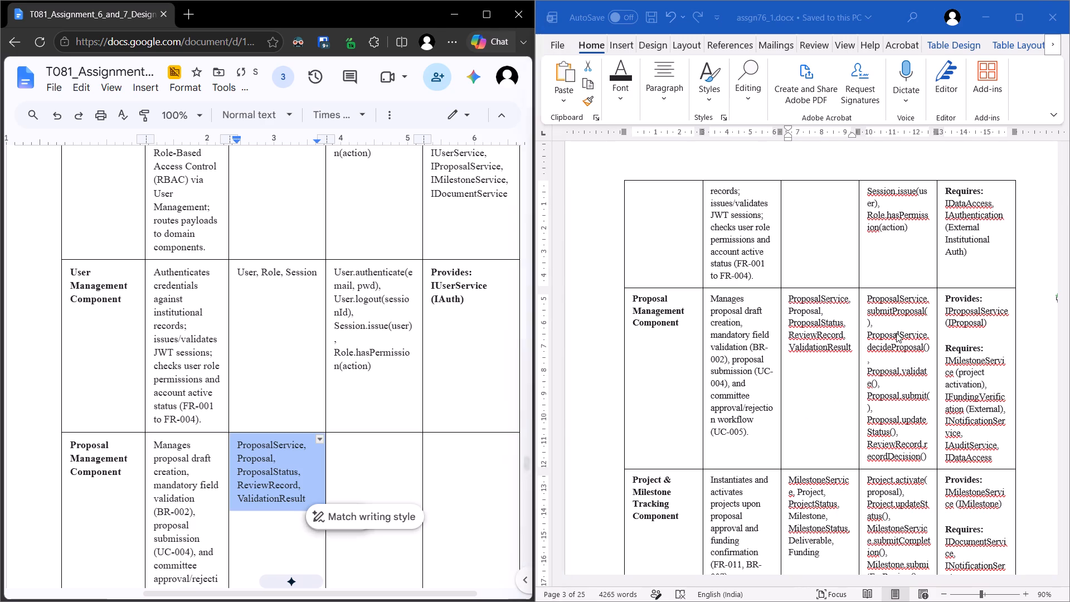
key(ctrl+c)
click(372, 460)
key(ctrl+v)
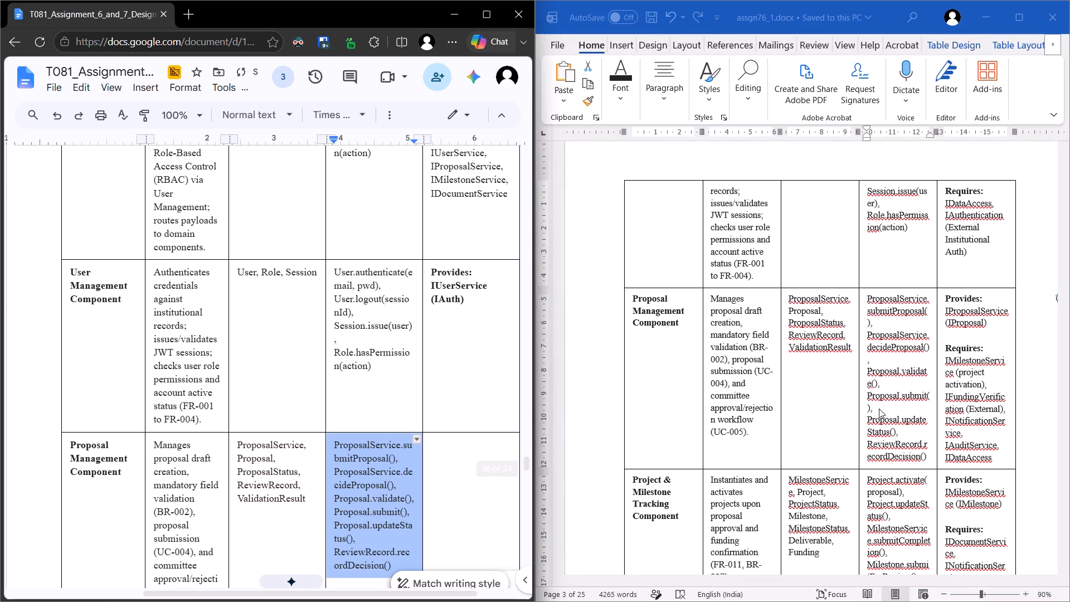
Fill the Proposal Management row's Provided & Required Interfaces cell with the full IProposalService and required-services text copied from assgn76_1.docx.
triple_click(990, 341)
triple_click(980, 351)
key(ctrl+c)
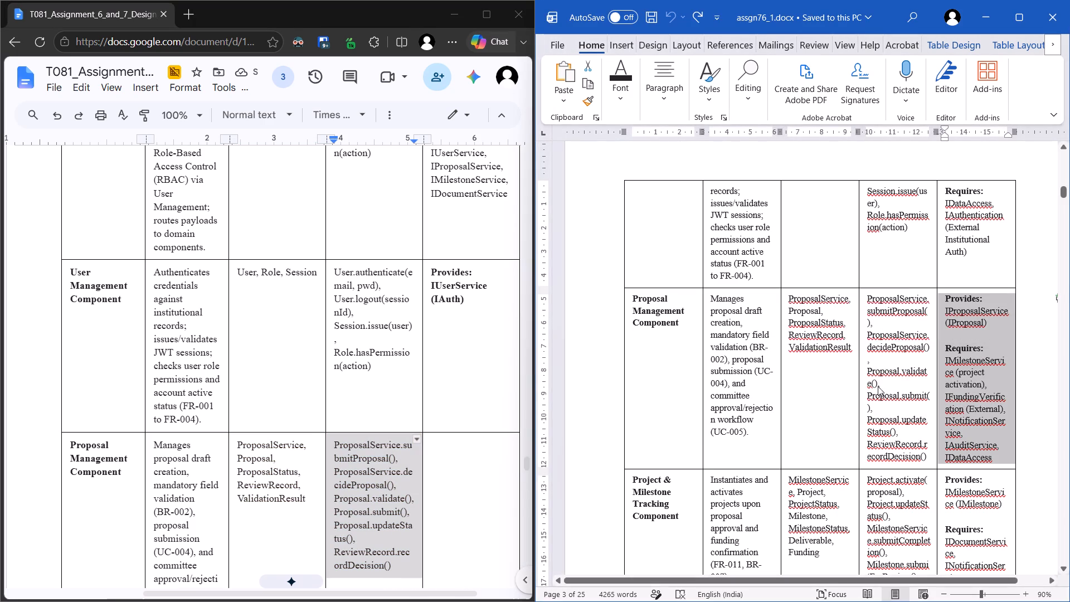
click(504, 454)
key(ctrl+v)
Insert a row below Proposal Management in the Google Docs table and name it "Project & Milestone Tracking Component", copied from assgn76_1.docx.
scroll(501, 459, down, 3)
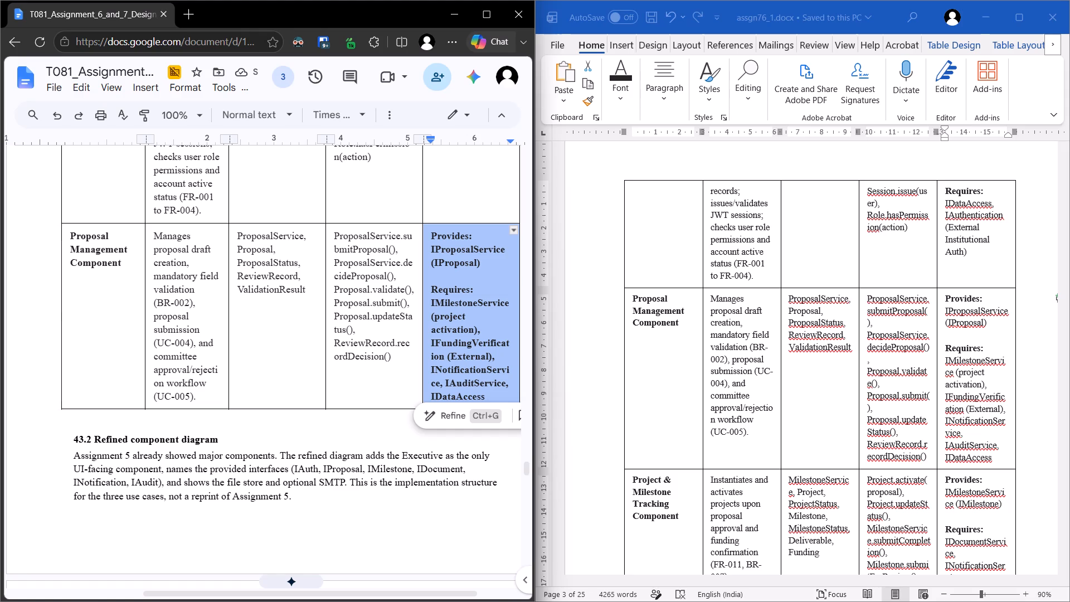
click(111, 260)
right_click(111, 260)
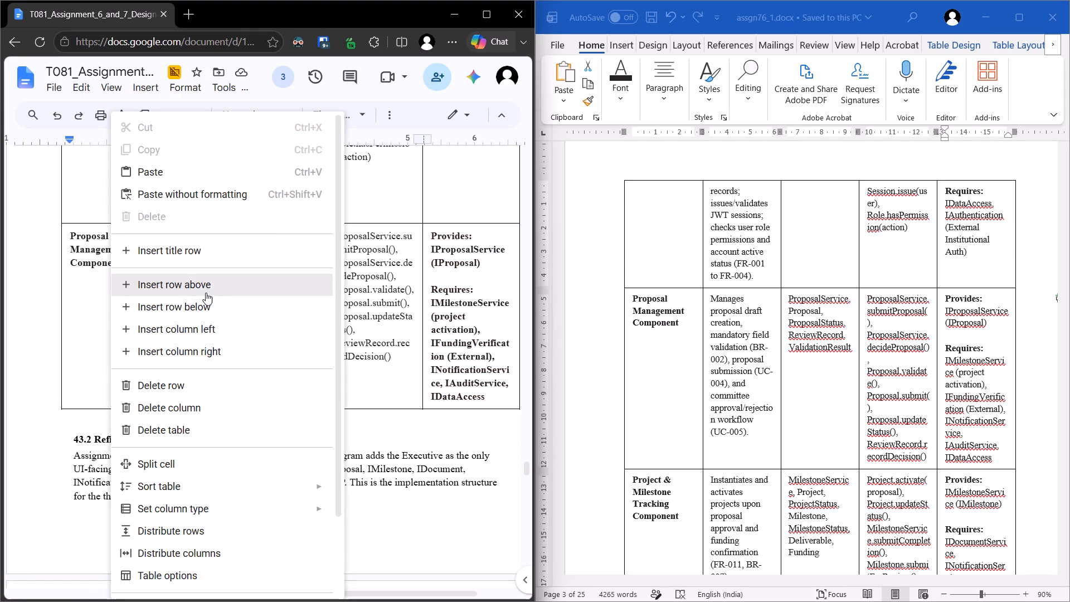
click(226, 302)
scroll(296, 334, down, 1)
scroll(812, 366, down, 1)
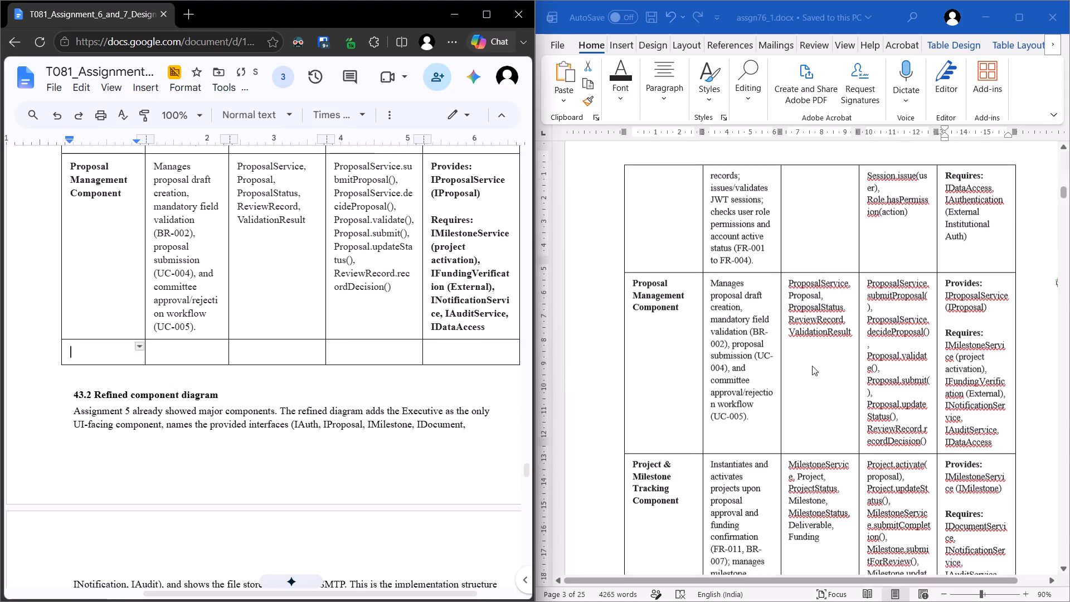
scroll(812, 366, down, 4)
scroll(722, 379, down, 3)
triple_click(665, 265)
triple_click(665, 265)
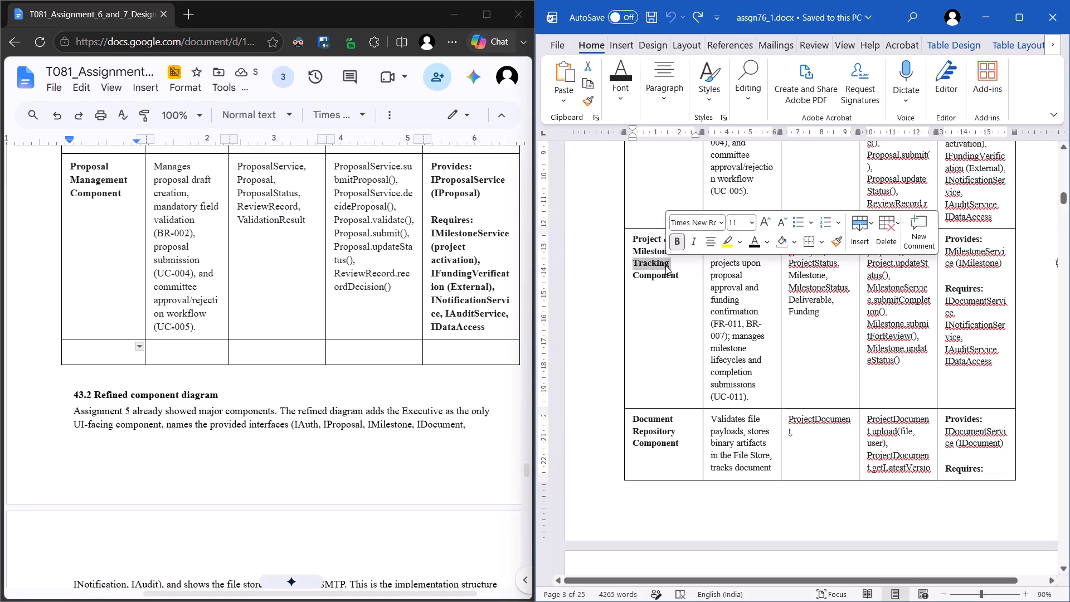
click(665, 265)
key(ctrl+c)
click(100, 360)
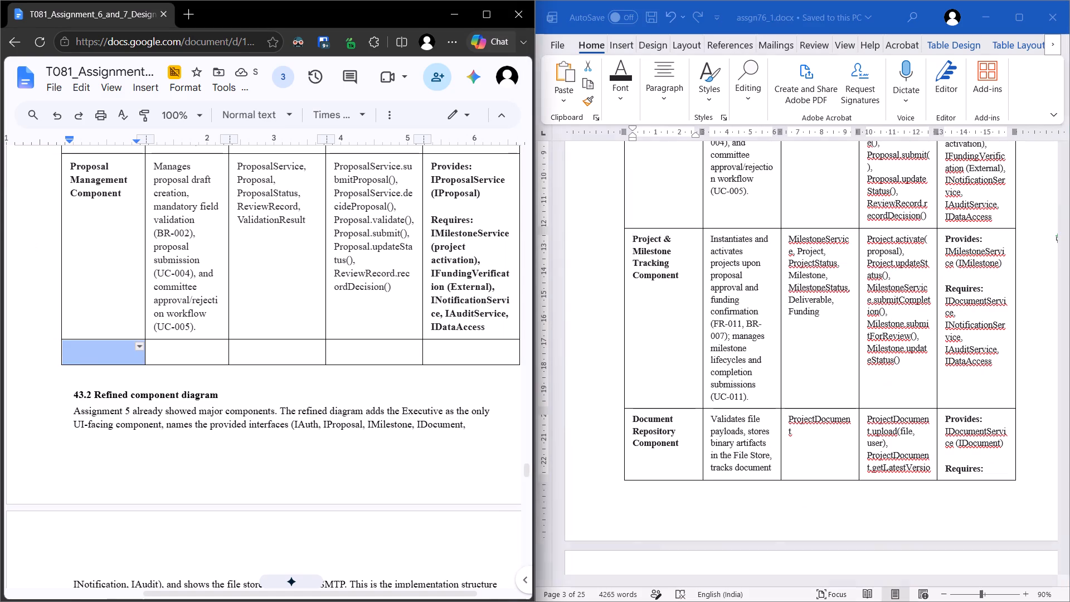
key(ctrl+v)
Fill the Project & Milestone Tracking row's Primary Responsibilities and Mapped Design Classes, from MilestoneService through Funding, with the text copied from assgn76_1.docx.
triple_click(743, 289)
key(ctrl+c)
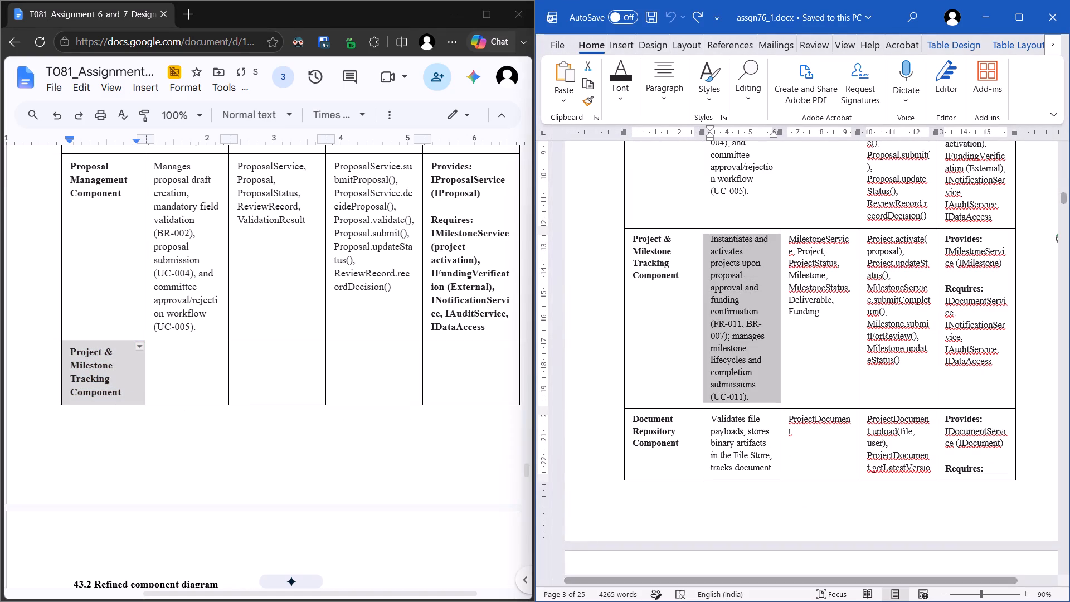
click(196, 366)
key(ctrl+v)
triple_click(839, 282)
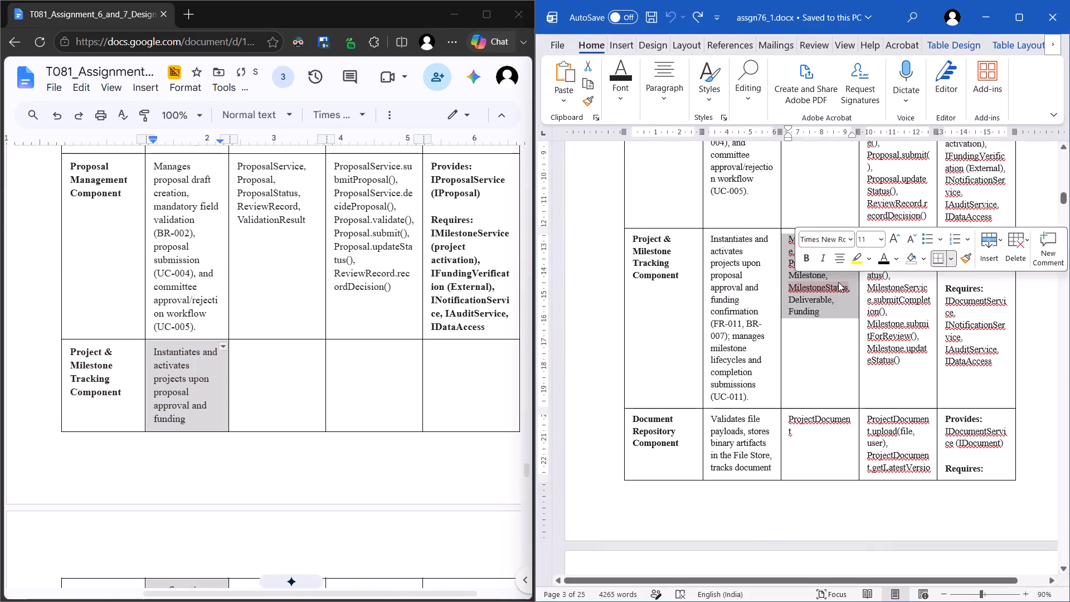
key(ctrl+c)
click(297, 370)
key(ctrl+v)
Fill the Project & Milestone Tracking row's Mapped Key Operations with Project.activate(proposal) through Milestone.updateStatus() copied from assgn76_1.docx.
triple_click(910, 294)
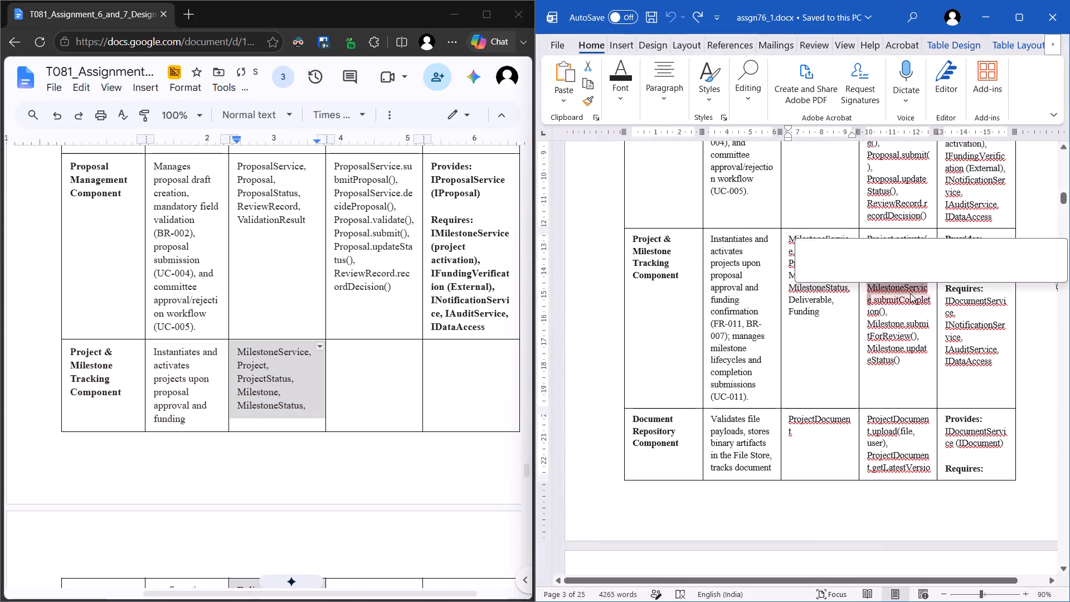
key(ctrl+c)
click(385, 372)
key(ctrl+v)
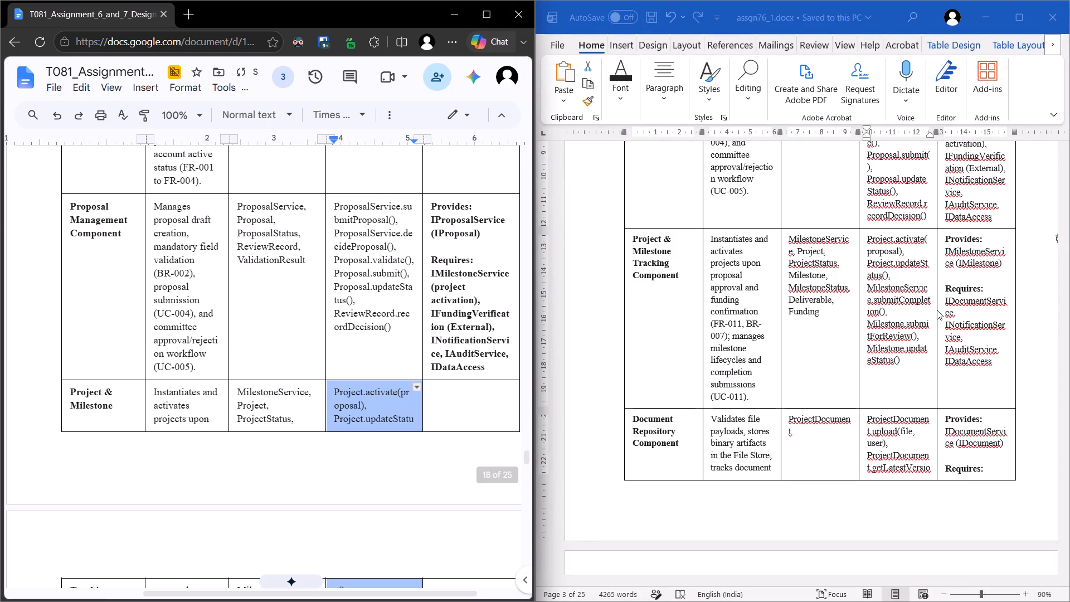
Fill the Project & Milestone Tracking row's Provided & Required Interfaces with the IMilestoneService (IMilestone) and required-services text copied from assgn76_1.docx.
triple_click(977, 286)
key(ctrl+c)
click(464, 396)
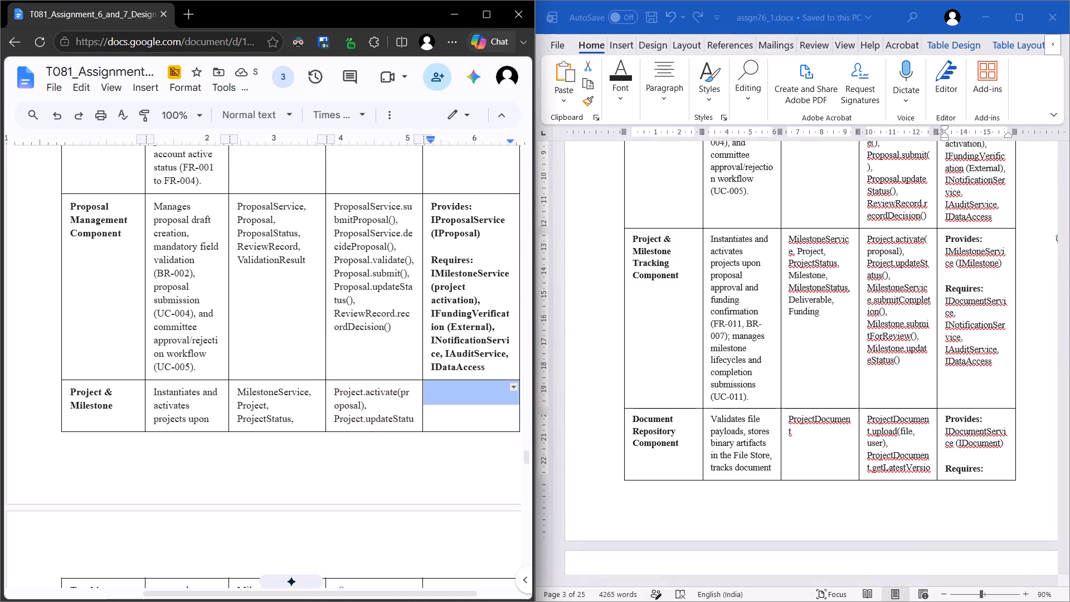
key(ctrl+v)
Insert a row below Project & Milestone Tracking in the Google Docs table and name it "Document Repository Component", copied from assgn76_1.docx.
scroll(464, 396, down, 6)
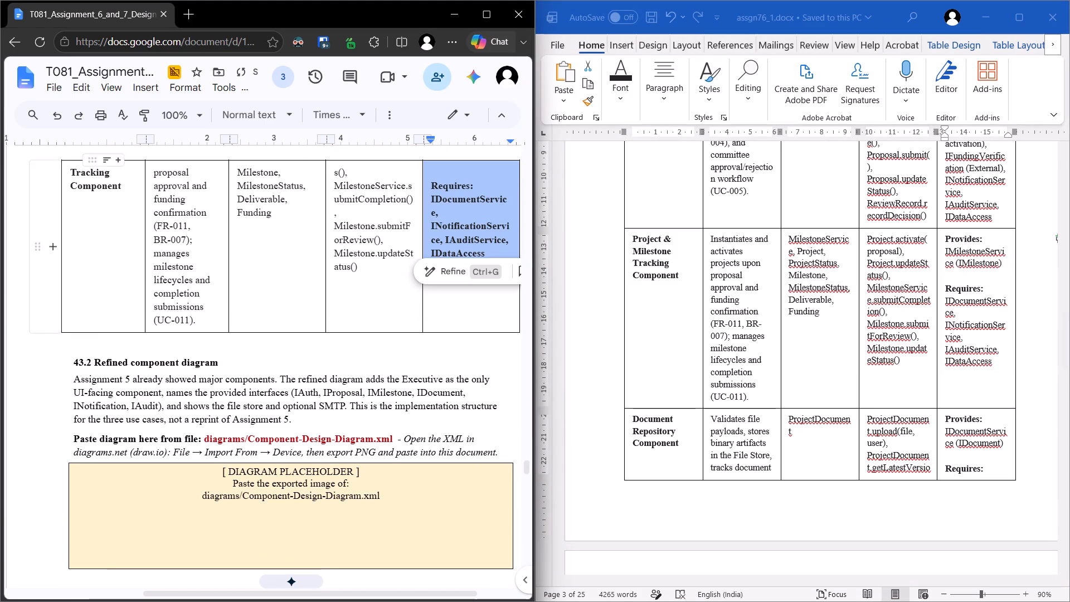
click(95, 234)
right_click(95, 234)
click(181, 309)
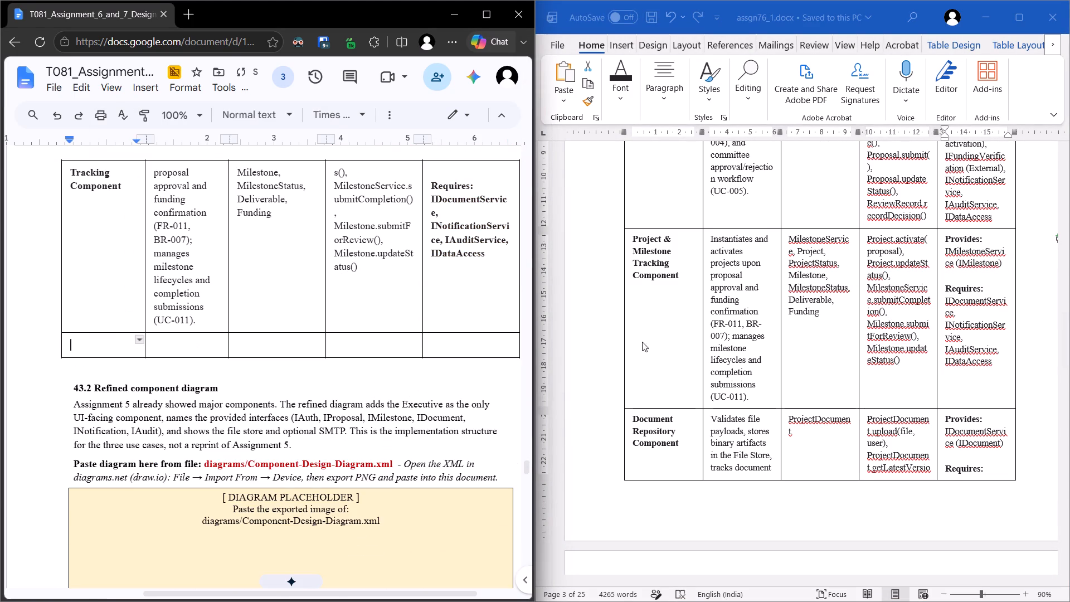
scroll(708, 339, down, 1)
triple_click(652, 392)
click(649, 392)
key(ctrl+c)
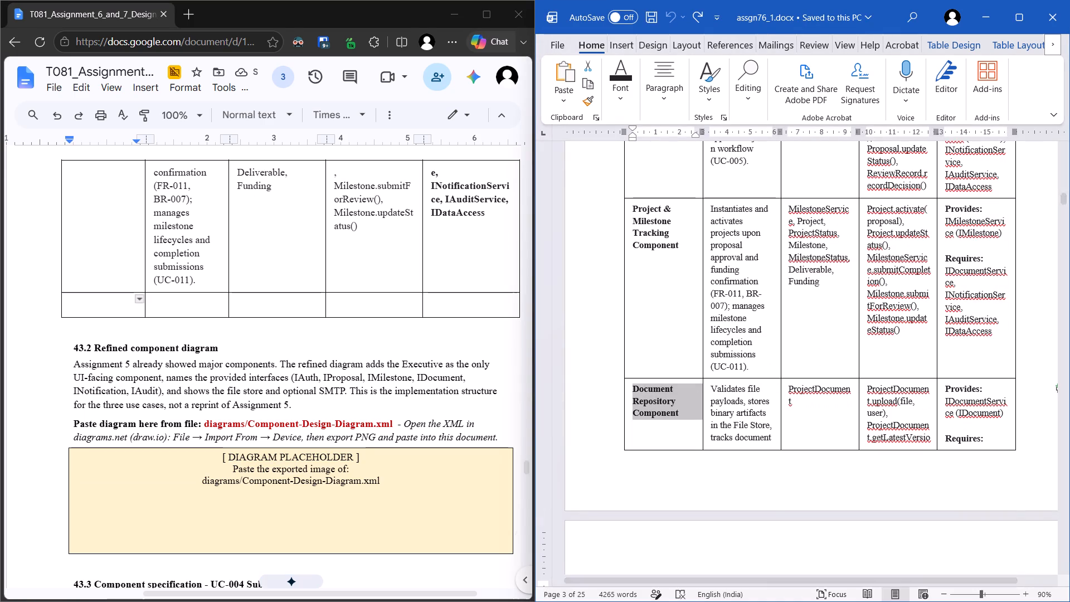
click(100, 309)
key(ctrl+v)
Fill the Document Repository row's Primary Responsibilities and its Mapped Design Classes, ProjectDocument, with the text copied from assgn76_1.docx.
triple_click(746, 399)
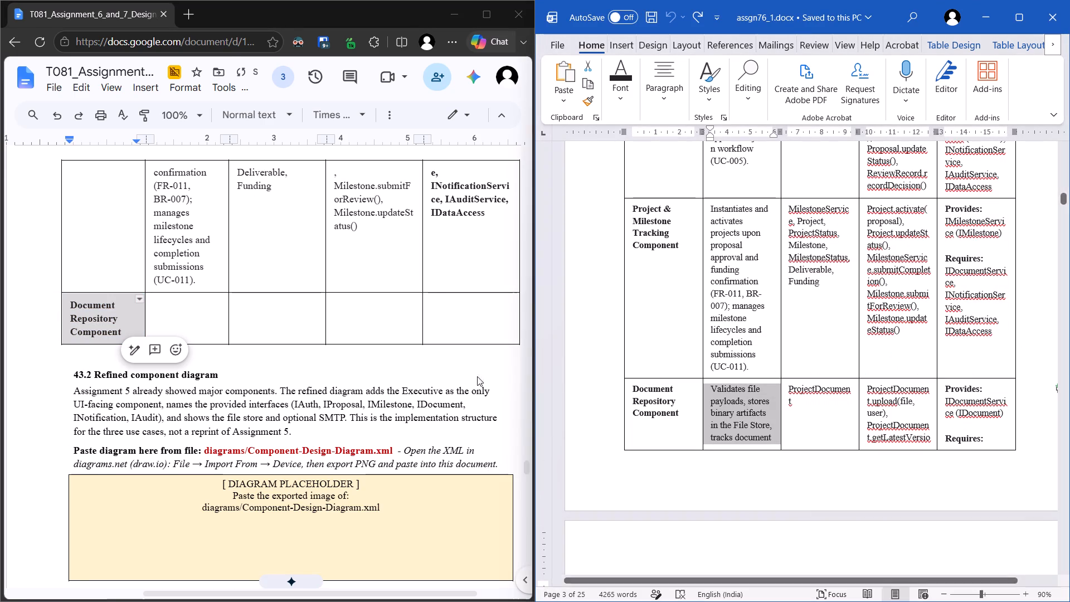
key(ctrl+c)
click(169, 307)
key(ctrl+v)
triple_click(818, 392)
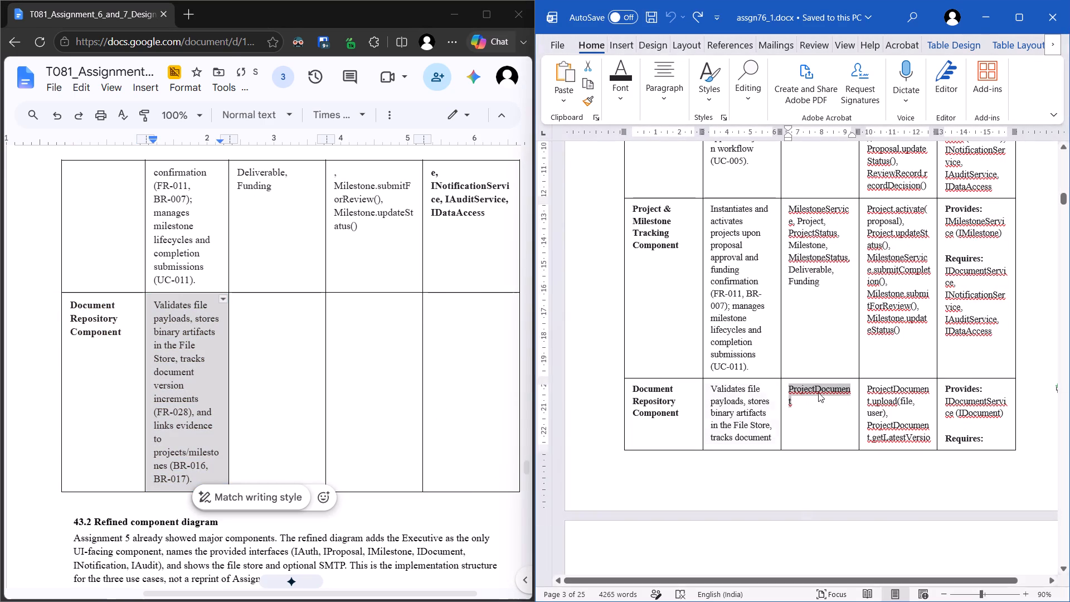
key(ctrl+c)
click(254, 324)
key(ctrl+v)
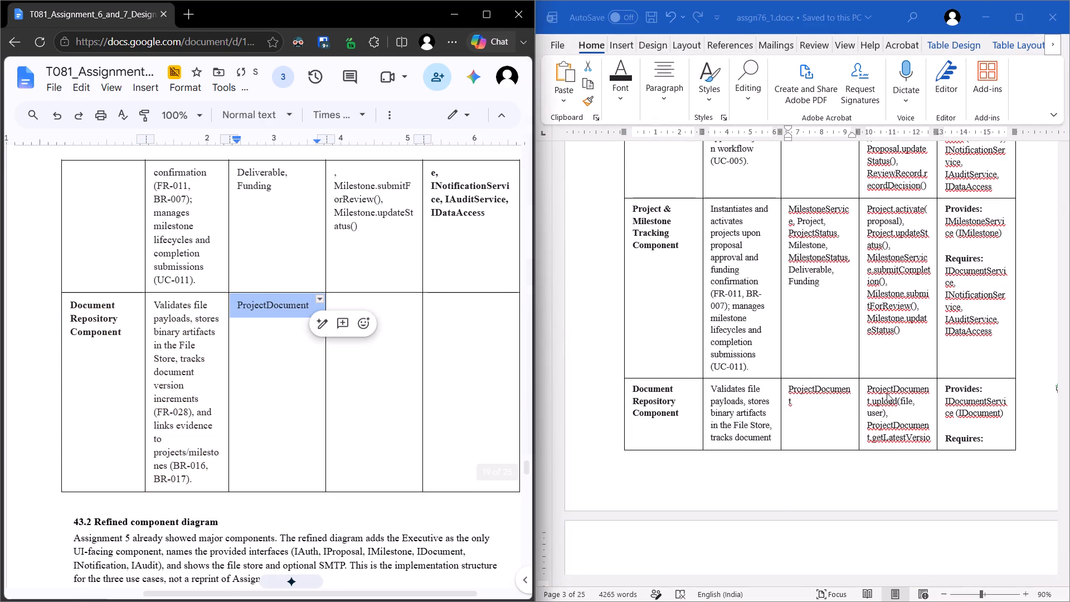
Fill the Document Repository row's Mapped Key Operations with ProjectDocument.upload(file, user) through ProjectDocument.getFileReference() copied from assgn76_1.docx.
triple_click(887, 393)
triple_click(887, 393)
triple_click(892, 391)
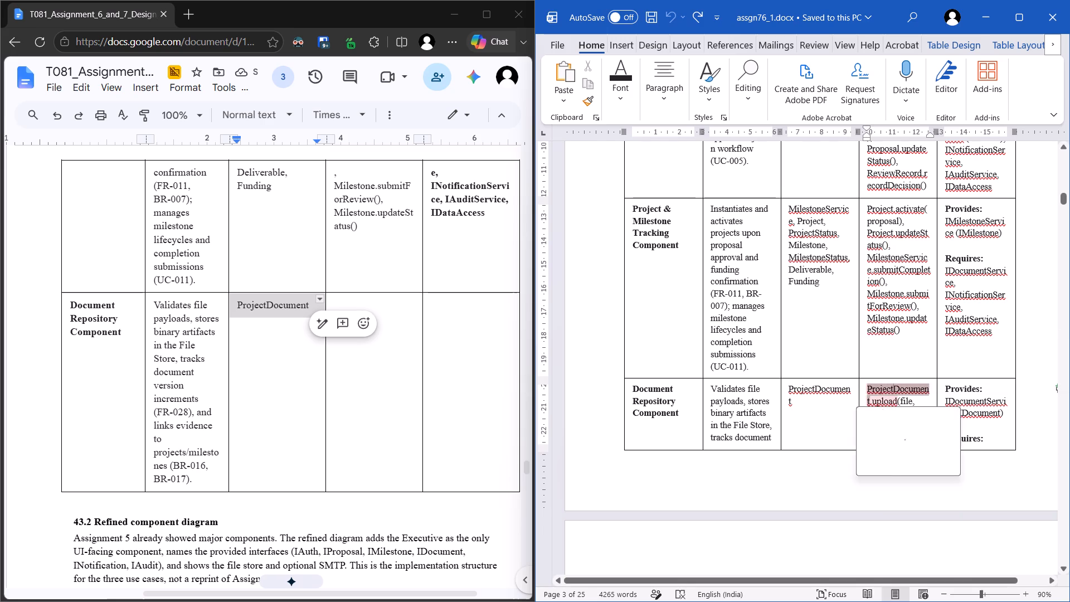
key(ctrl+c)
click(440, 343)
click(403, 357)
key(ctrl+v)
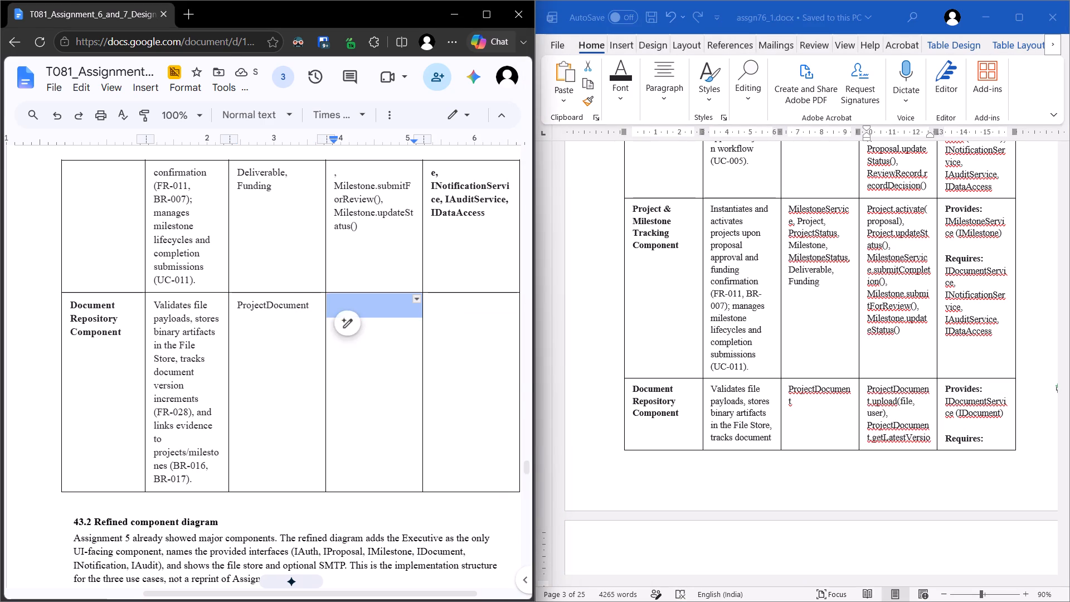
Fill the Document Repository row's Provided & Required Interfaces with IDocumentService (IDocument), IDataAccess and IFileStorage, copied from assgn76_1.docx.
triple_click(968, 402)
triple_click(969, 443)
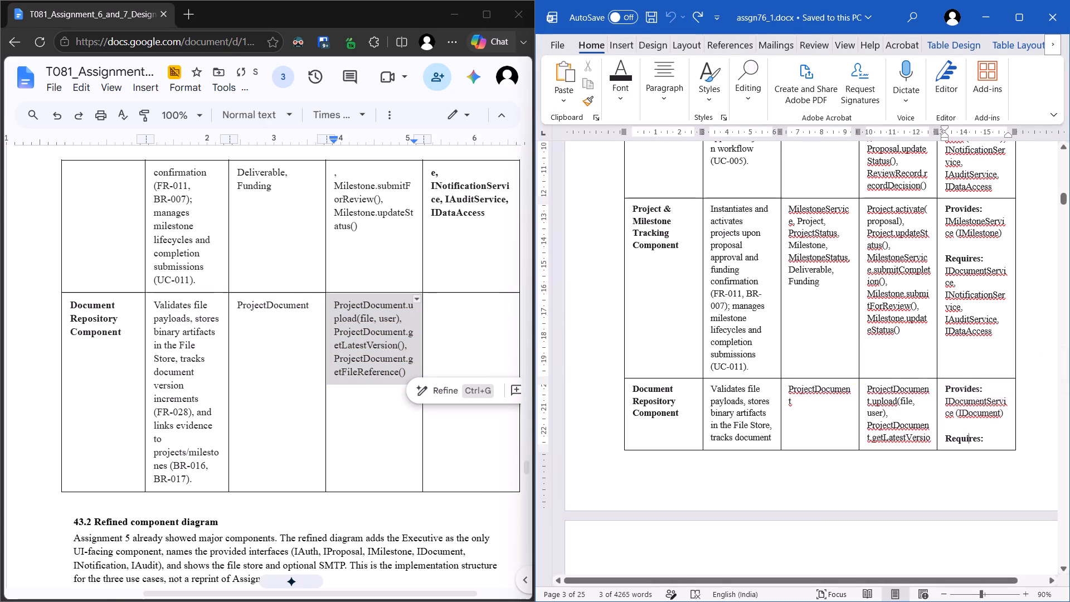
key(ctrl+c)
click(467, 336)
key(ctrl+v)
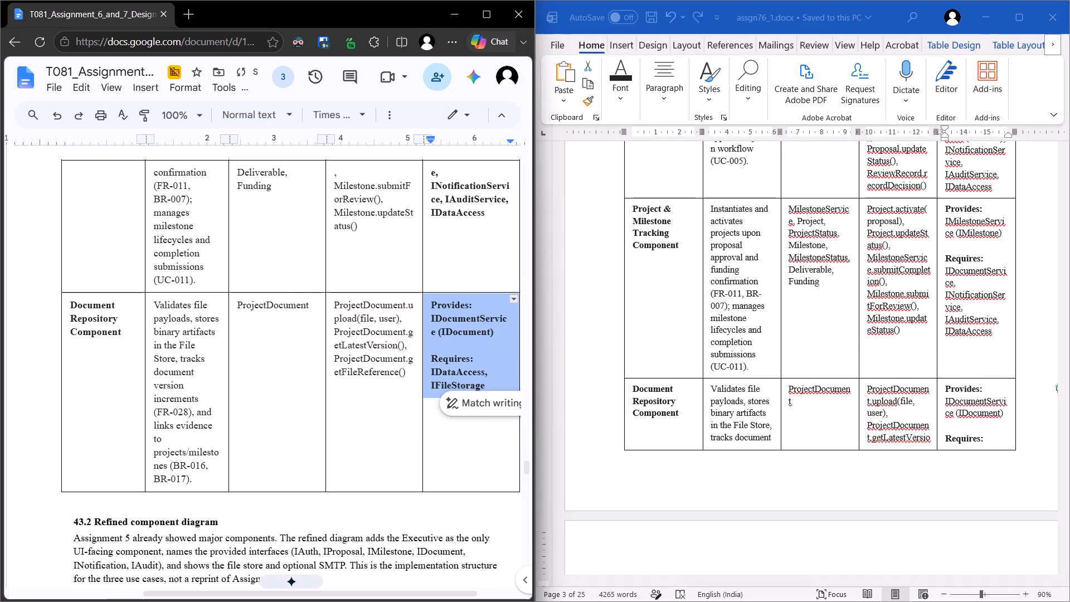
Insert a row below Document Repository in the Google Docs table and name it "Notification Service Component", copied from assgn76_1.docx.
scroll(902, 410, down, 12)
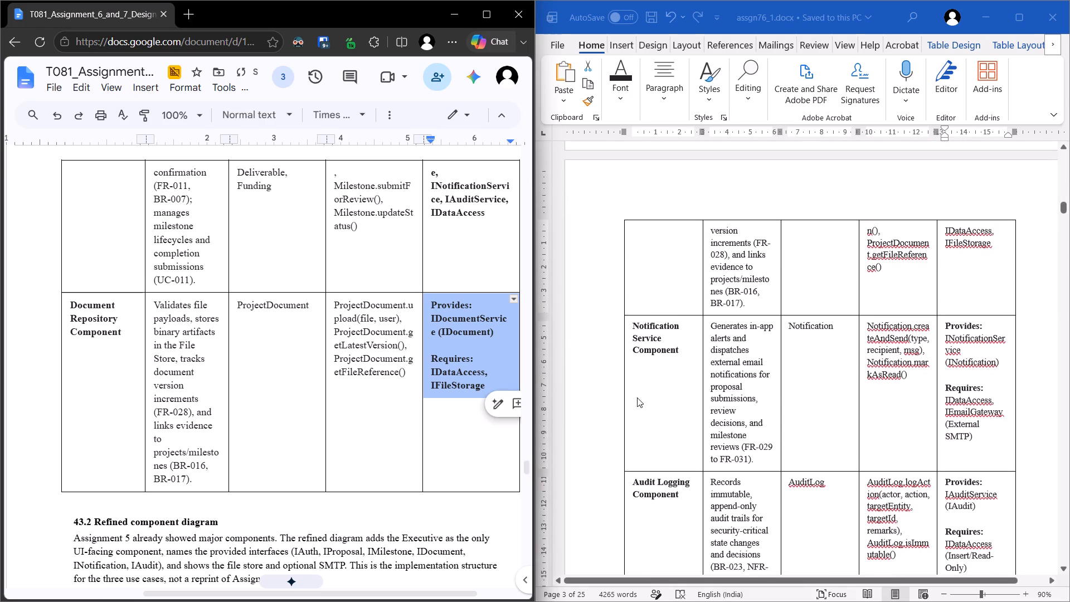
right_click(122, 404)
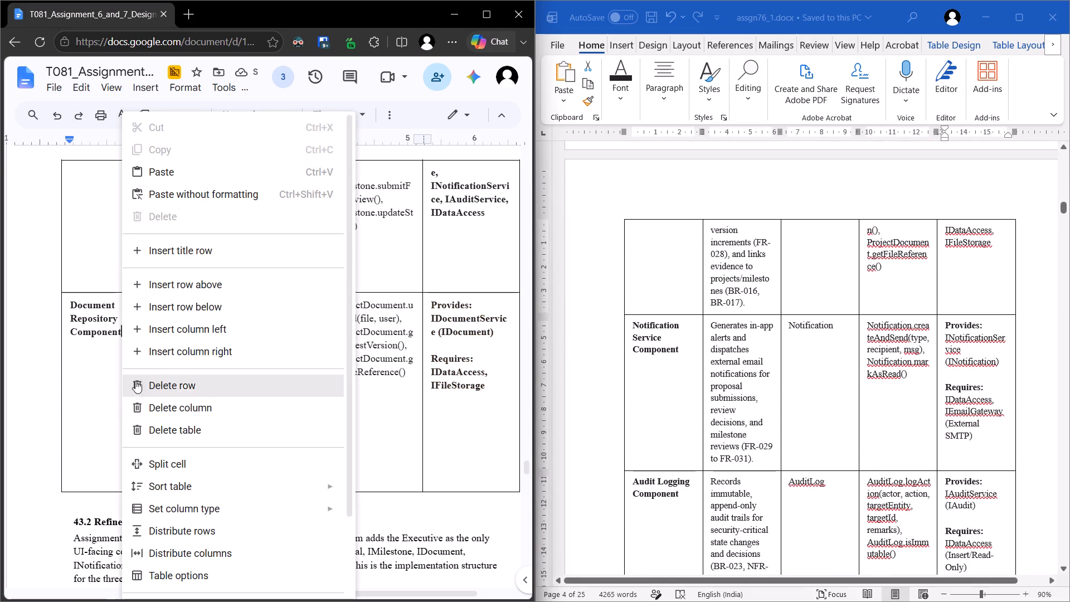
click(235, 304)
scroll(278, 339, down, 4)
scroll(408, 314, up, 3)
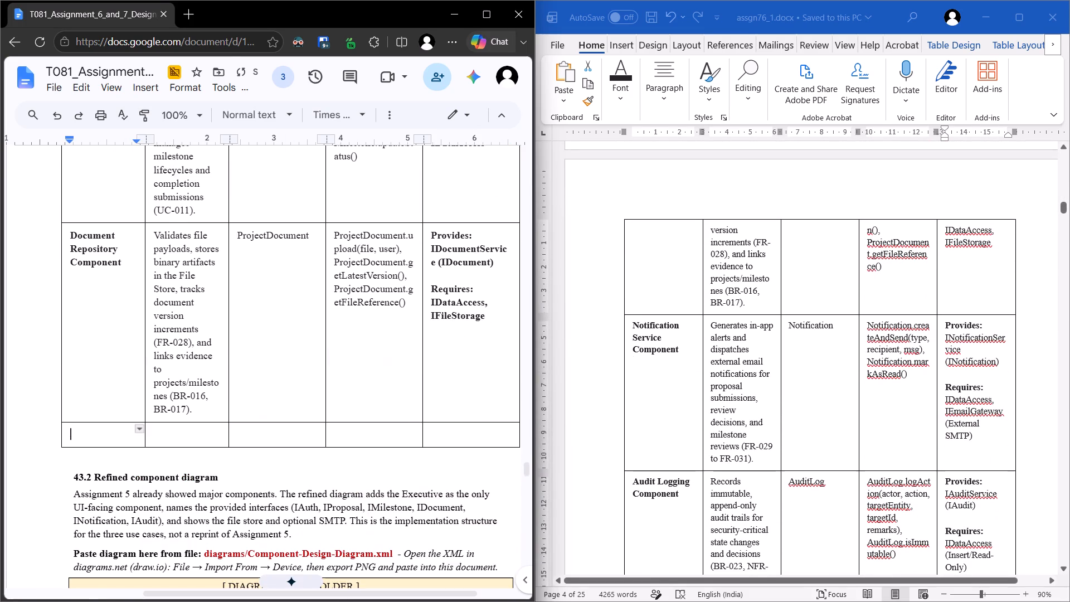
scroll(824, 376, down, 1)
scroll(824, 376, up, 2)
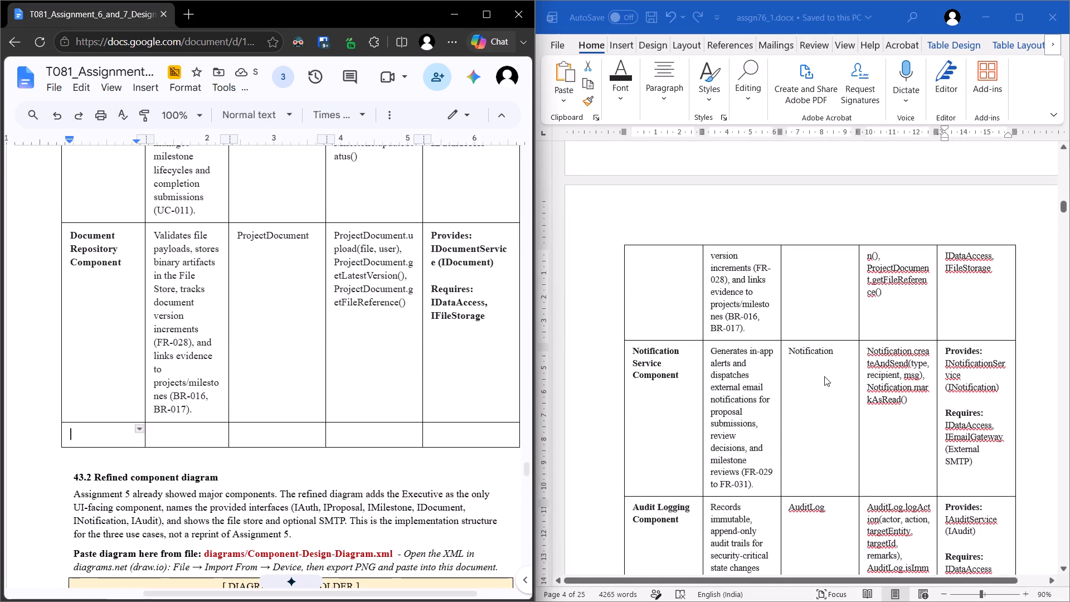
scroll(824, 376, down, 2)
triple_click(669, 319)
scroll(669, 318, down, 1)
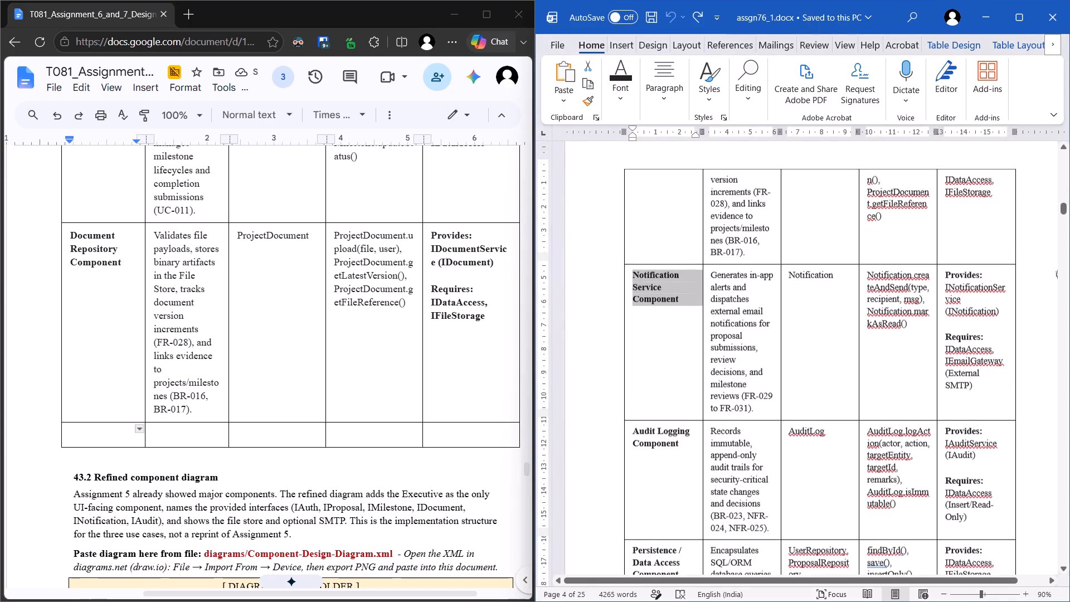
key(ctrl+c)
click(90, 435)
key(ctrl+v)
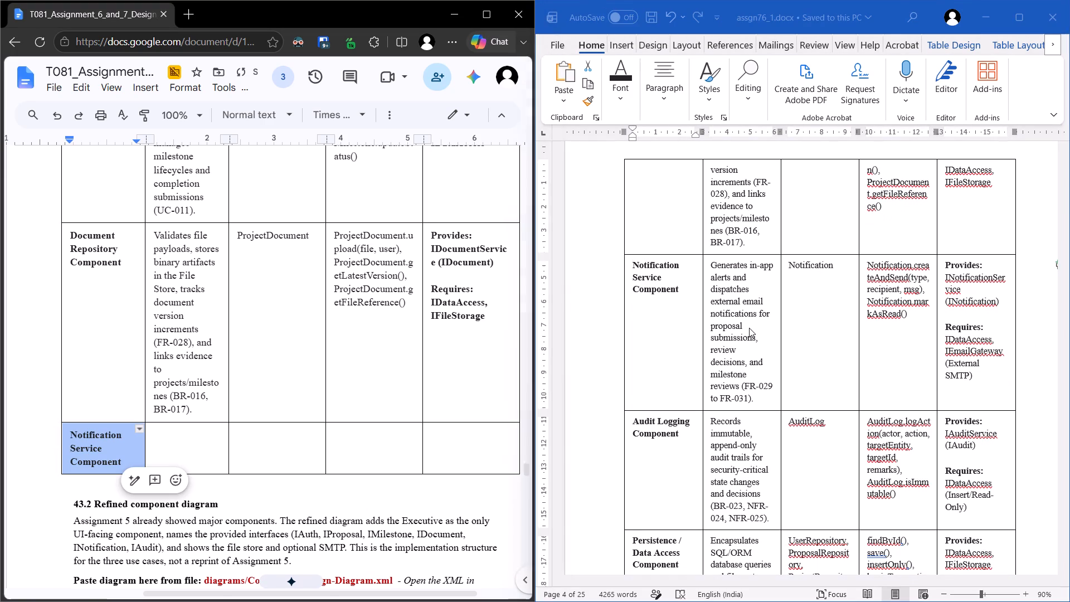
Fill the Notification Service row's Primary Responsibilities and its Mapped Design Classes, Notification, with the text copied from assgn76_1.docx.
triple_click(749, 328)
triple_click(749, 328)
triple_click(749, 328)
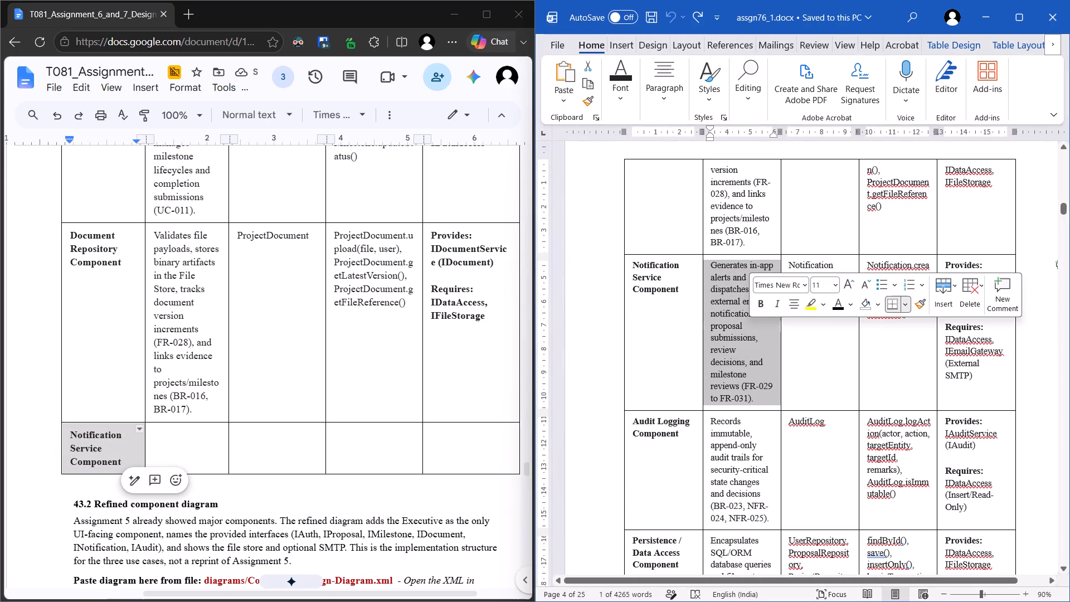
key(ctrl+c)
click(194, 454)
key(ctrl+v)
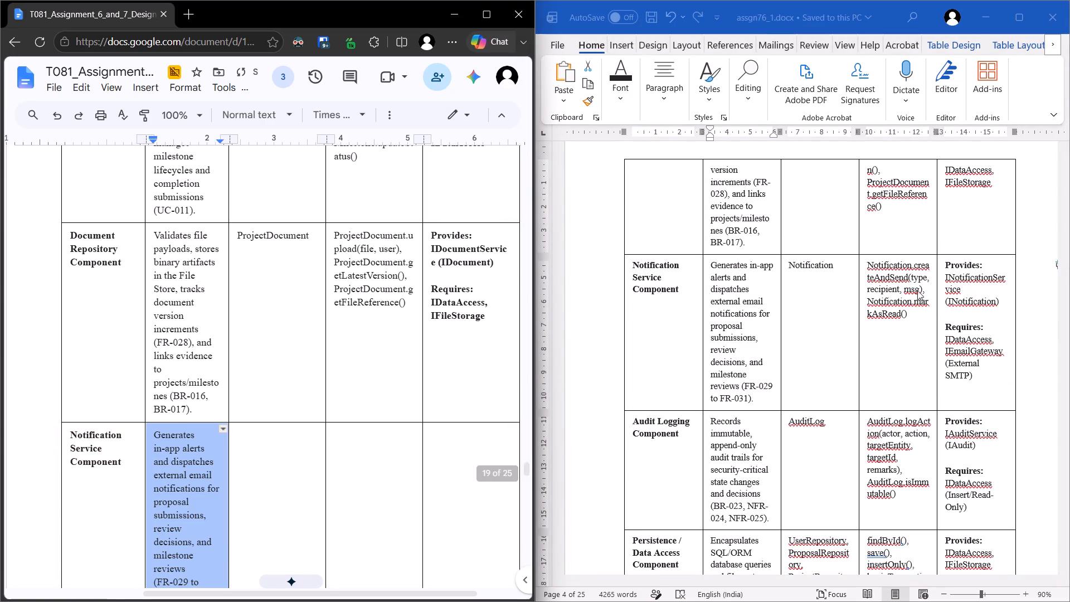
triple_click(820, 266)
key(ctrl+c)
click(254, 462)
key(ctrl+v)
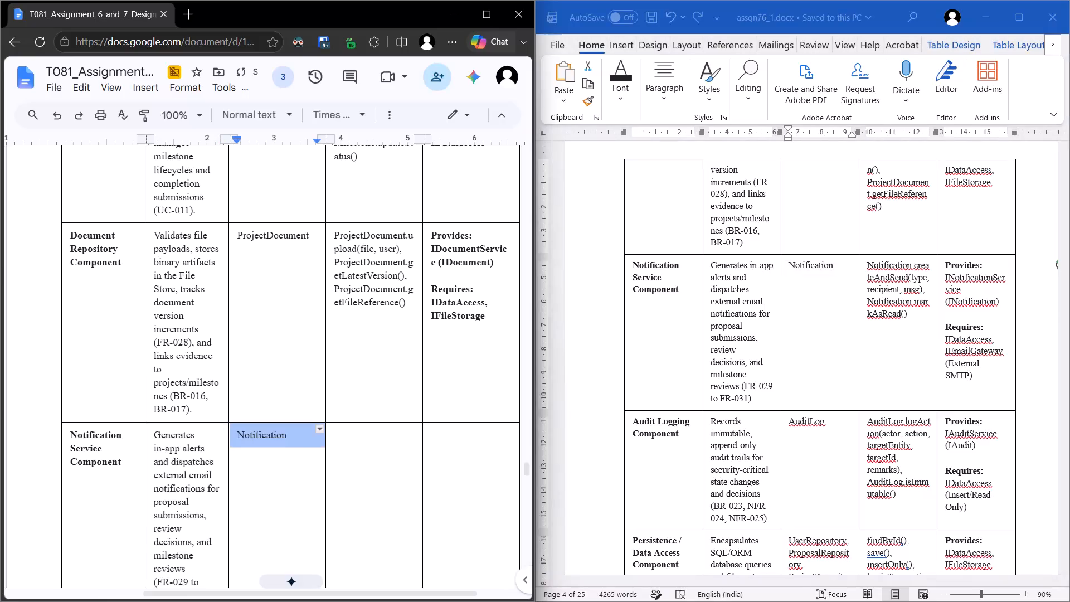
Fill the Notification Service row's Mapped Key Operations with Notification.createAndSend(type, recipient, msg) and Notification.markAsRead() copied from assgn76_1.docx.
triple_click(910, 274)
key(ctrl+c)
click(382, 463)
key(ctrl+v)
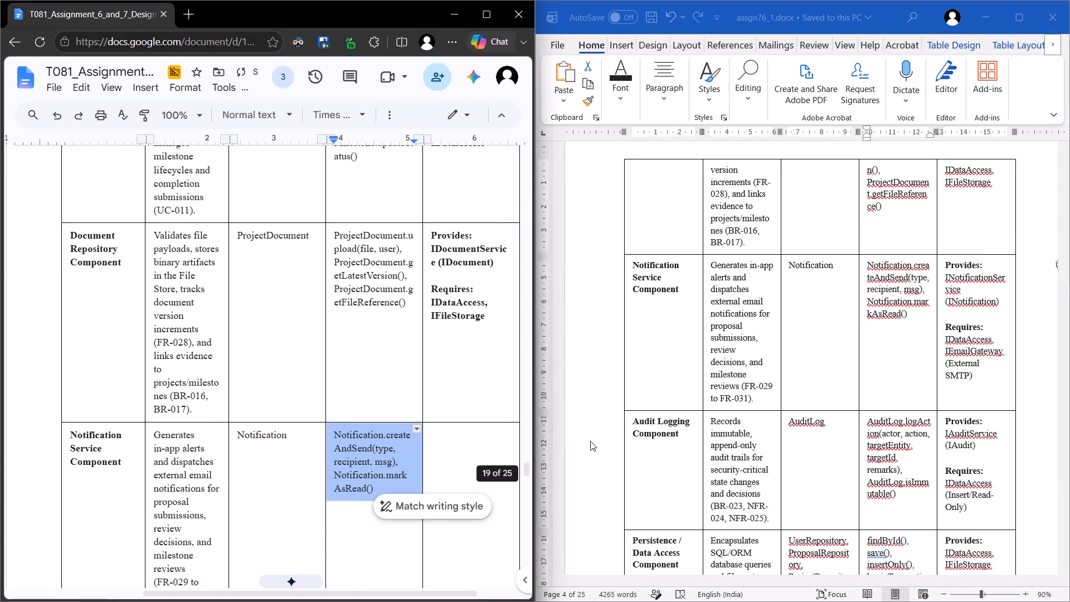
Fill the Notification Service row's Provided & Required Interfaces with the full INotificationService, IDataAccess and IEmailGateway (External SMTP) text copied from assgn76_1.docx.
triple_click(976, 285)
key(ctrl+c)
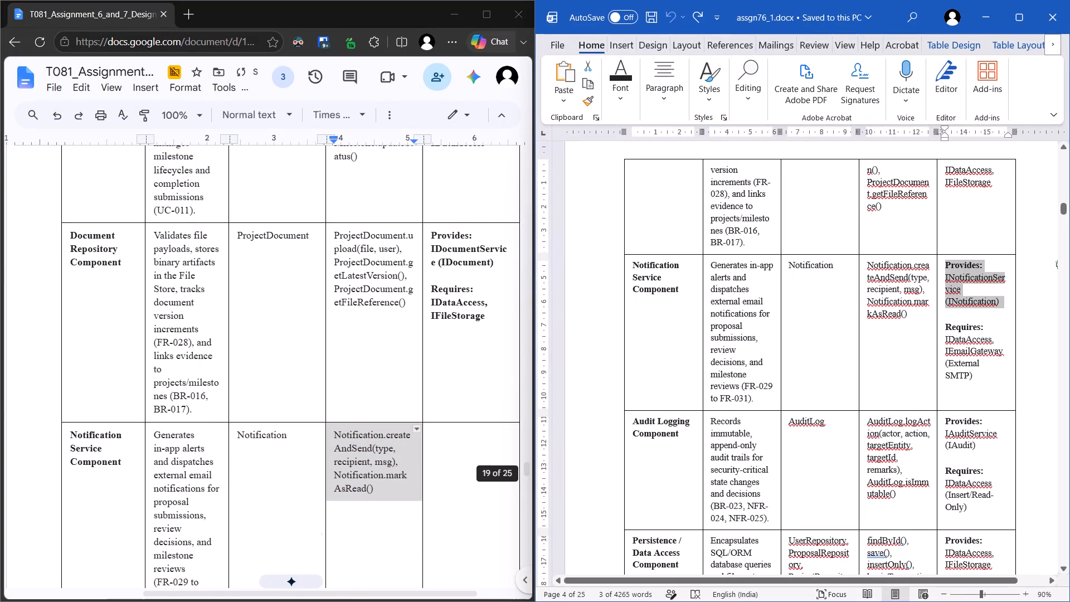
click(990, 383)
drag(986, 378, 946, 269)
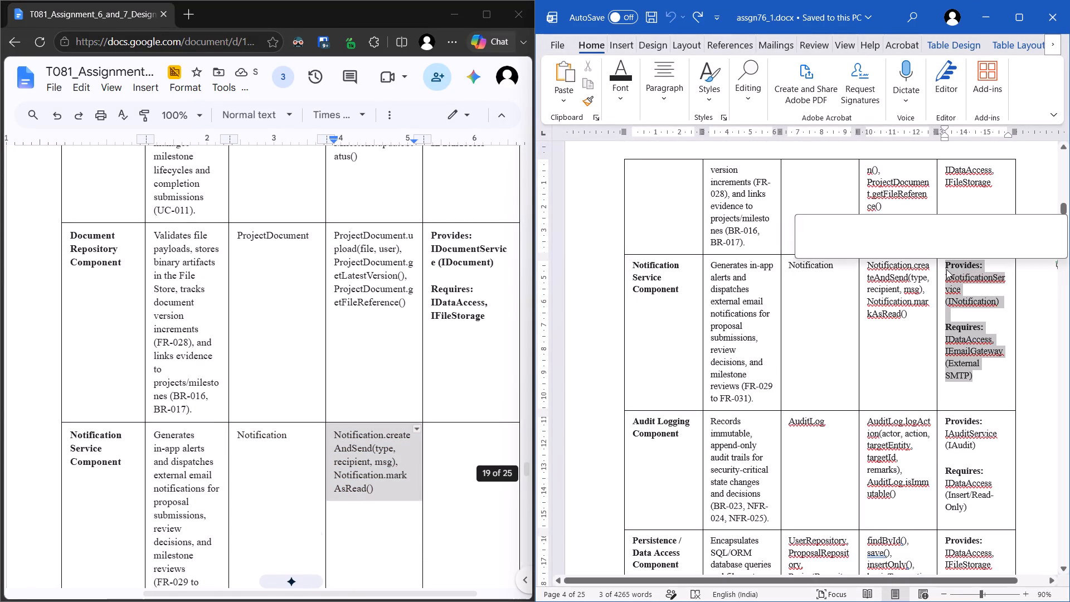
key(ctrl+c)
click(430, 472)
key(ctrl+v)
Insert a row below Notification Service in the Google Docs table and name it "Audit Logging Component", copied from assgn76_1.docx.
scroll(401, 388, down, 5)
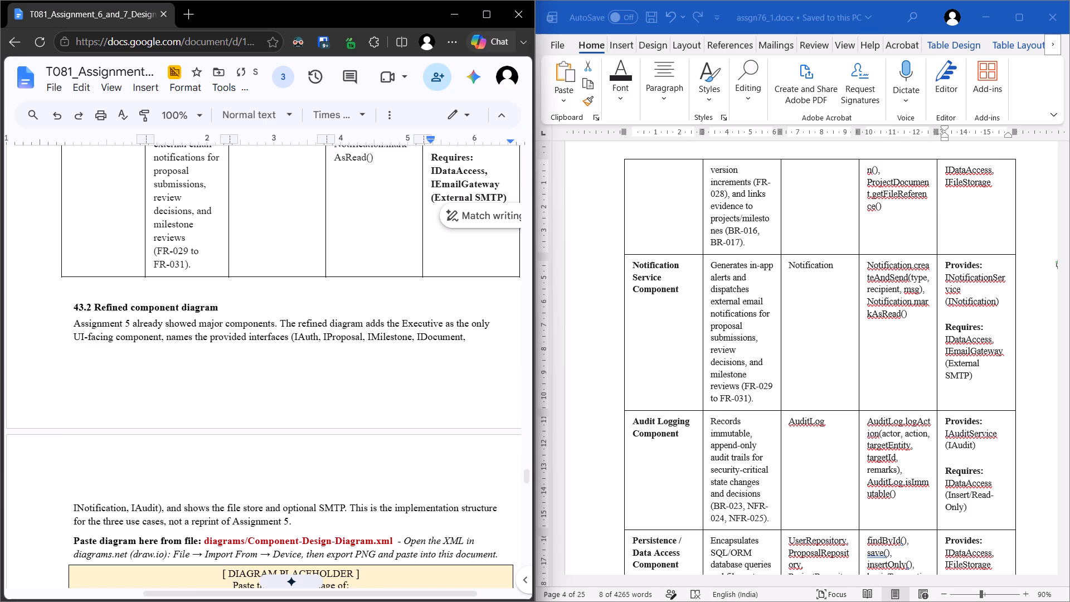
scroll(194, 225, up, 4)
click(164, 360)
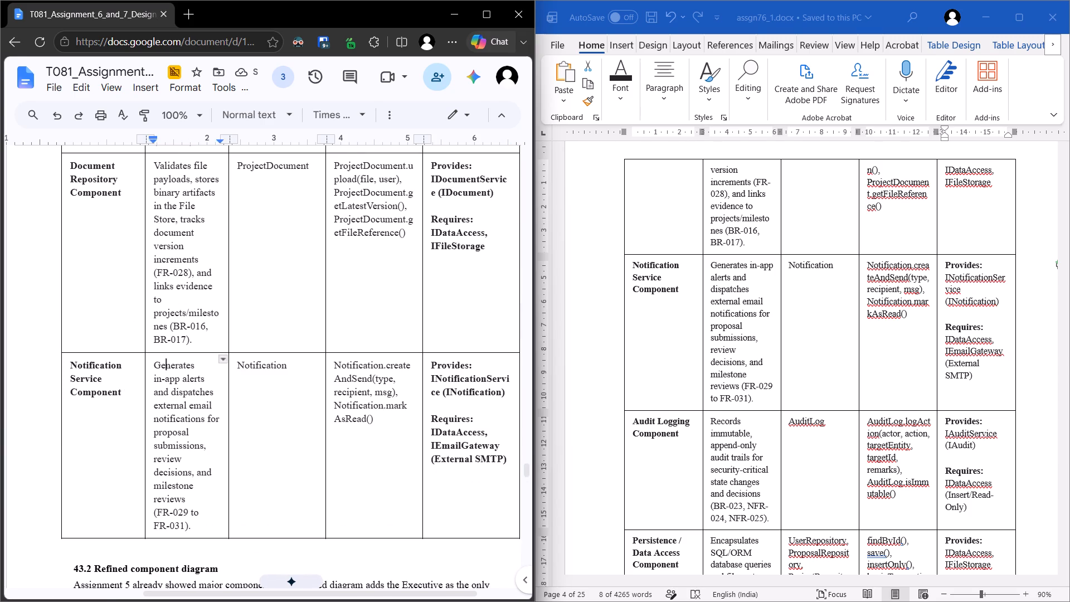
click(114, 399)
right_click(114, 399)
click(223, 307)
scroll(324, 372, down, 2)
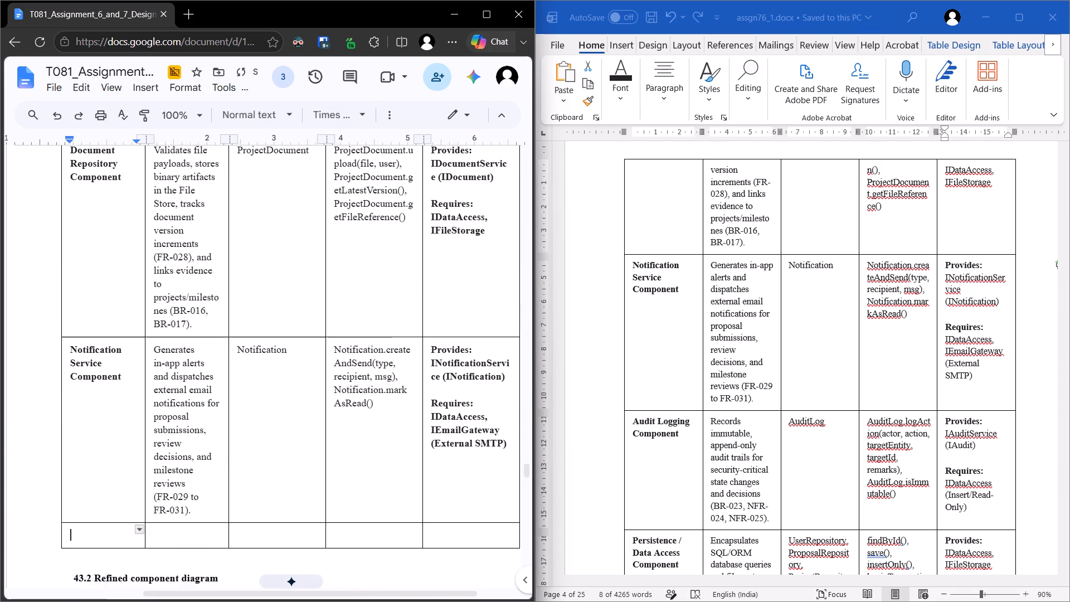
scroll(797, 358, down, 2)
triple_click(672, 360)
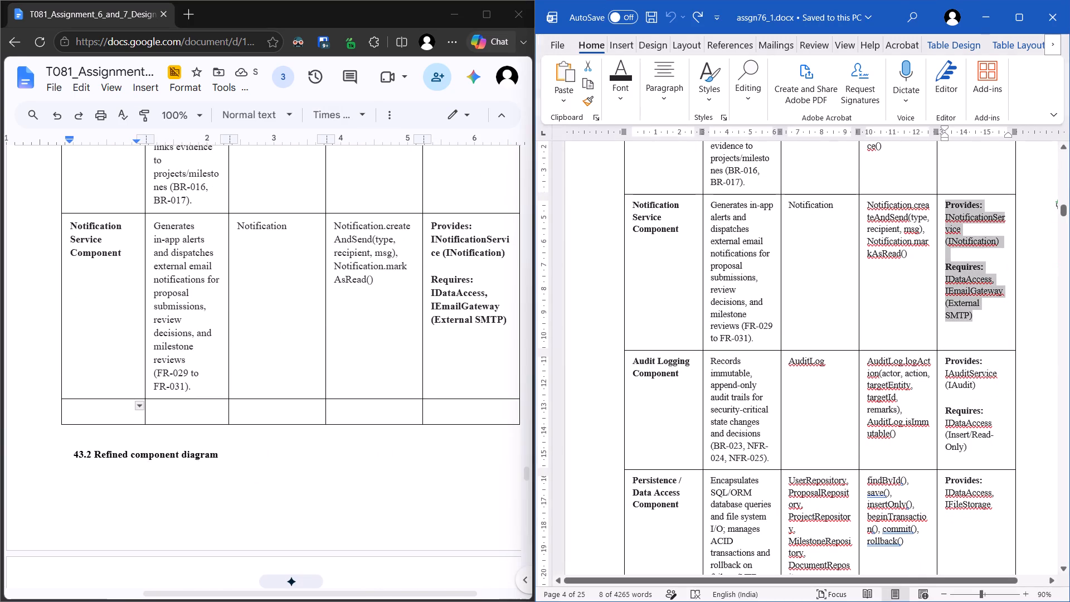
key(ctrl+c)
click(97, 416)
key(ctrl+v)
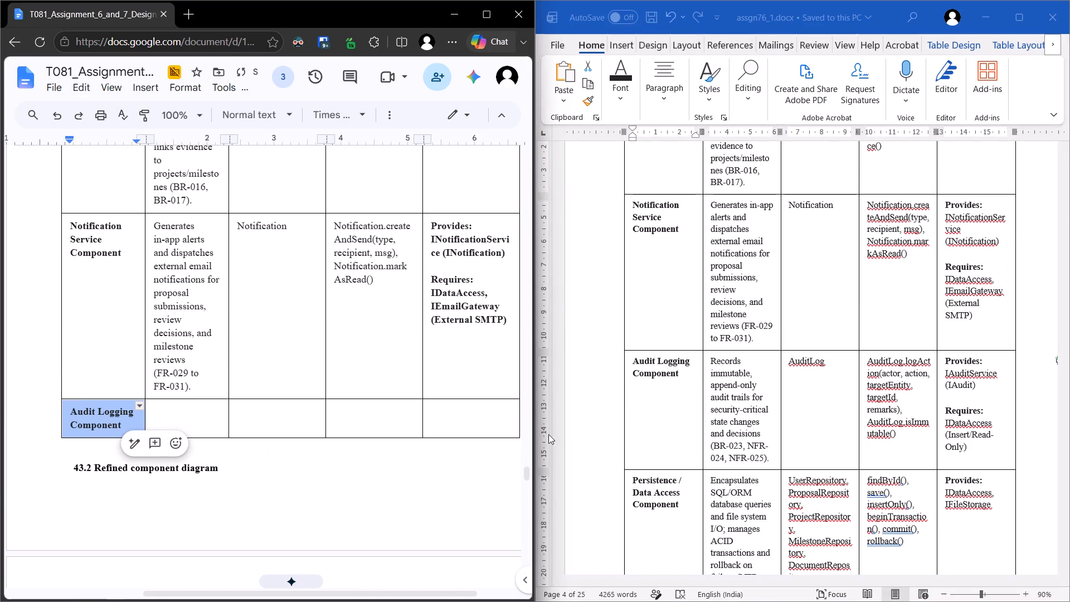
Fill the Audit Logging row's Primary Responsibilities and its Mapped Design Classes, AuditLog, with the text copied from assgn76_1.docx.
click(718, 396)
triple_click(723, 396)
key(ctrl+c)
click(186, 423)
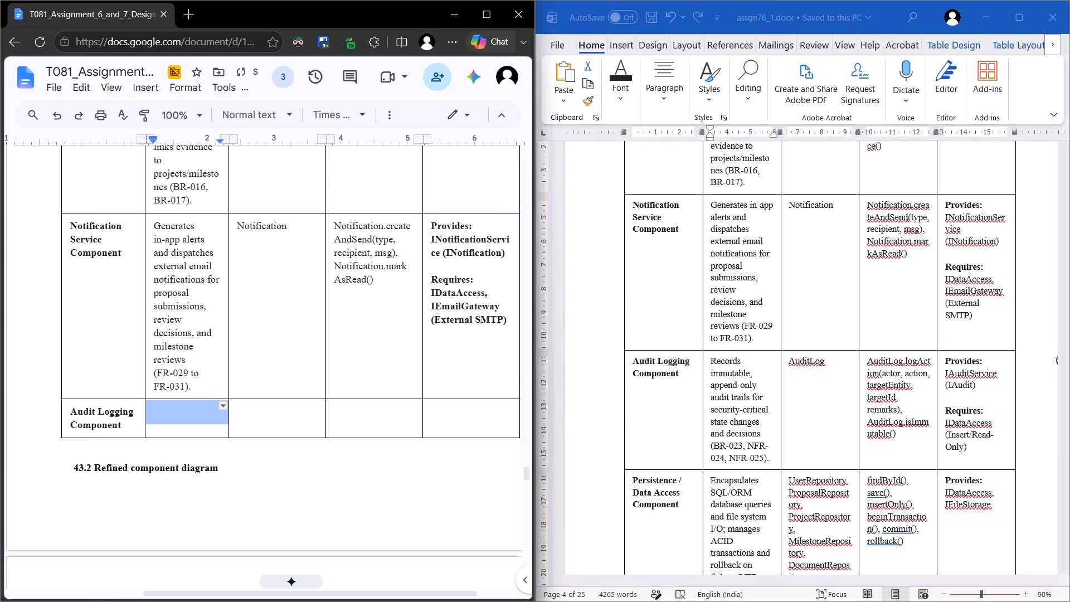
key(ctrl+v)
triple_click(814, 358)
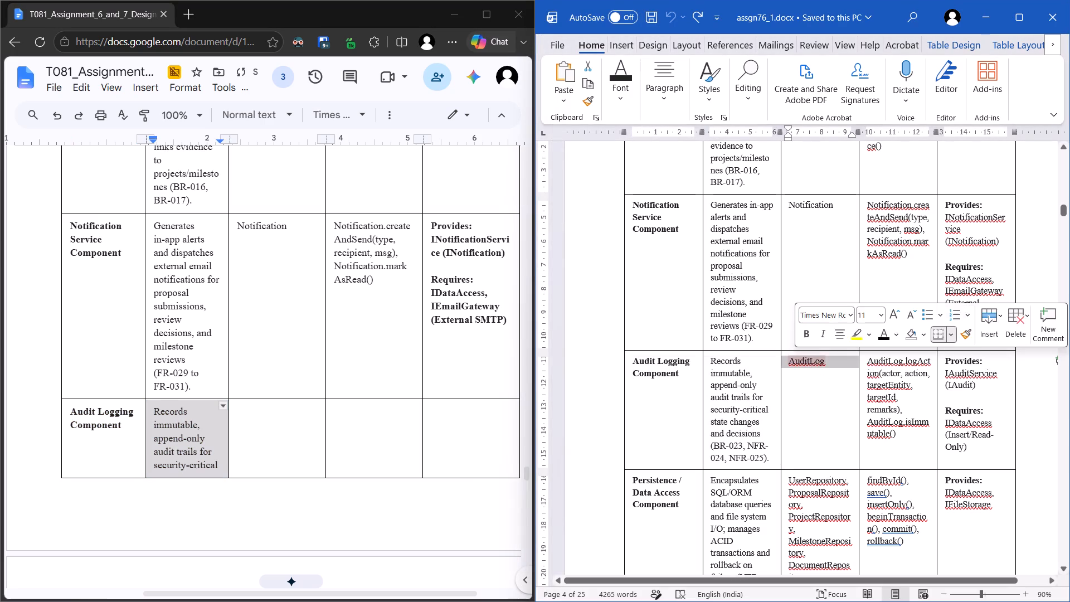
key(ctrl+c)
click(291, 428)
key(ctrl+v)
Fill the Audit Logging row's Mapped Key Operations with AuditLog.logAction(actor, action, targetEntity, targetId, remarks) and AuditLog.isImmutable() copied from assgn76_1.docx.
triple_click(906, 373)
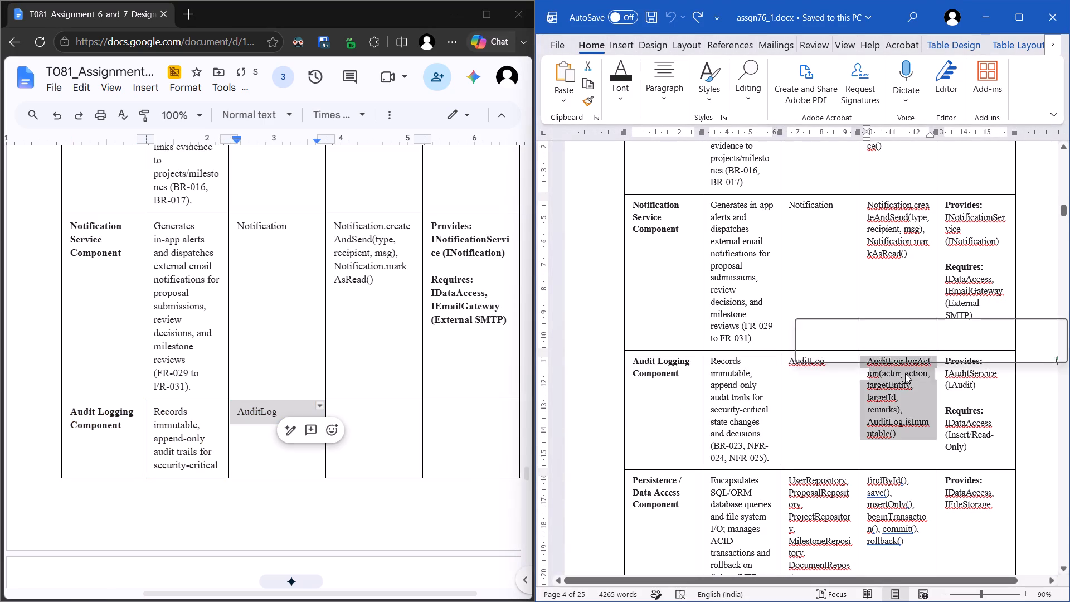
click(905, 373)
triple_click(905, 373)
key(ctrl+c)
click(403, 402)
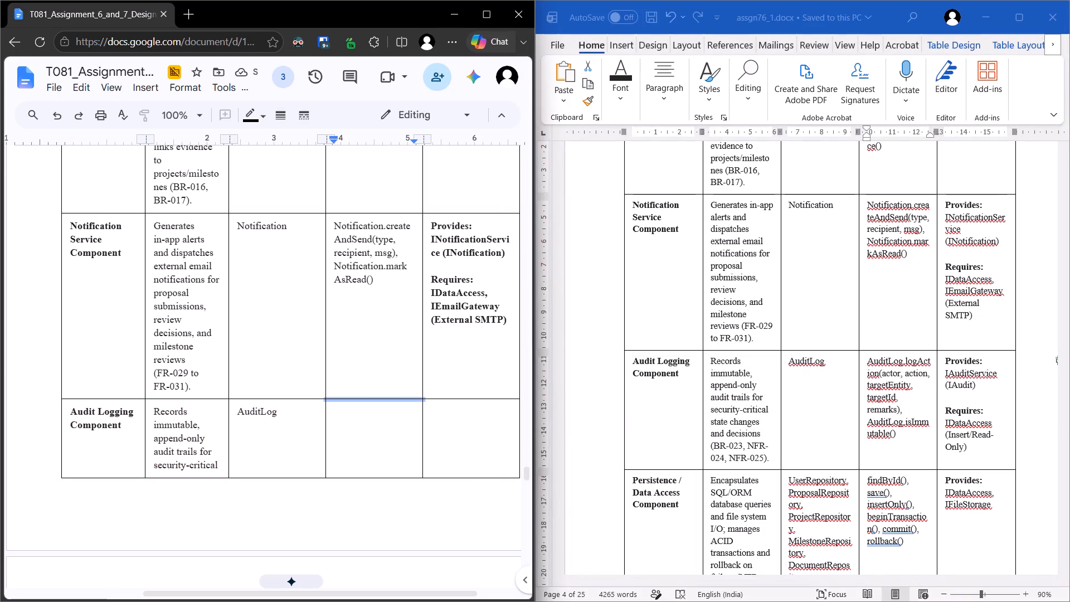
click(371, 418)
key(ctrl+v)
Fill the Audit Logging row's Provided & Required Interfaces with the full IAuditService (IAudit) and IDataAccess (Insert/Read-Only) text copied from assgn76_1.docx.
triple_click(966, 369)
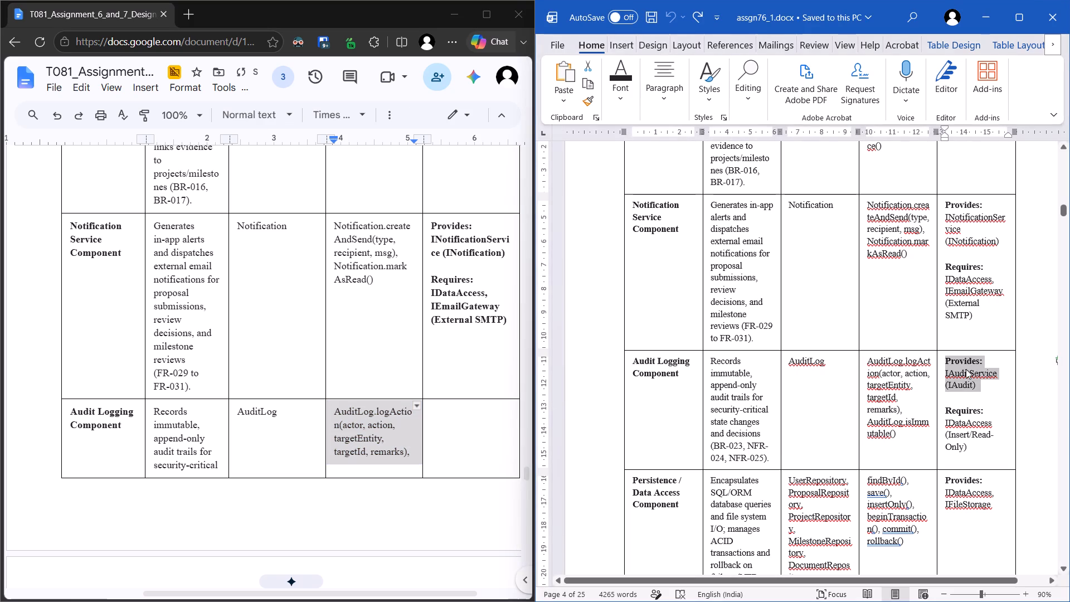
click(959, 438)
drag(976, 451, 947, 358)
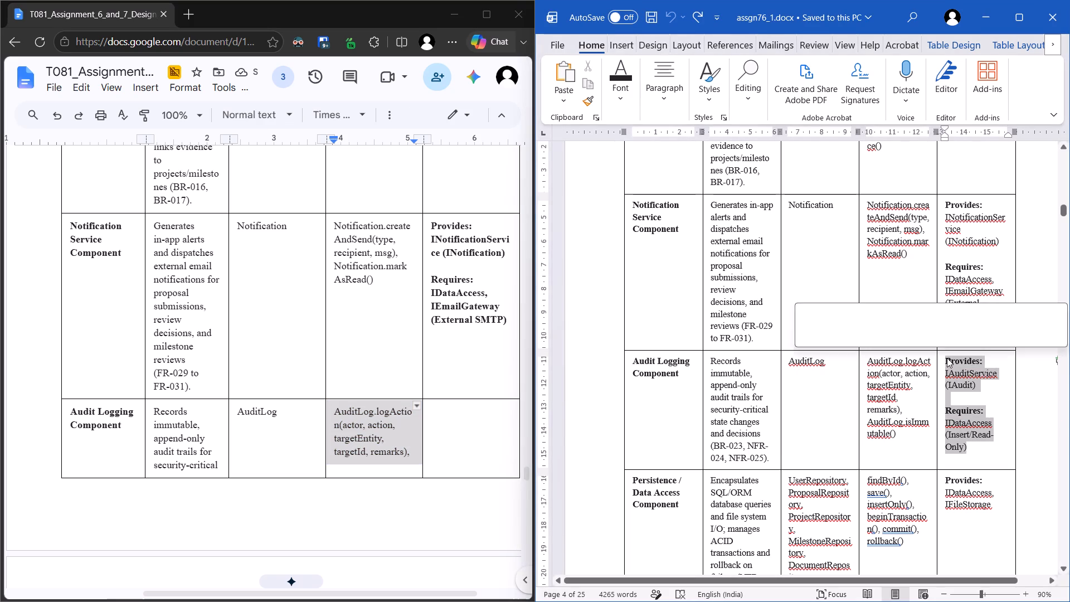
key(ctrl+c)
key(ctrl+c)
key(ctrl+c)
click(488, 433)
key(ctrl+v)
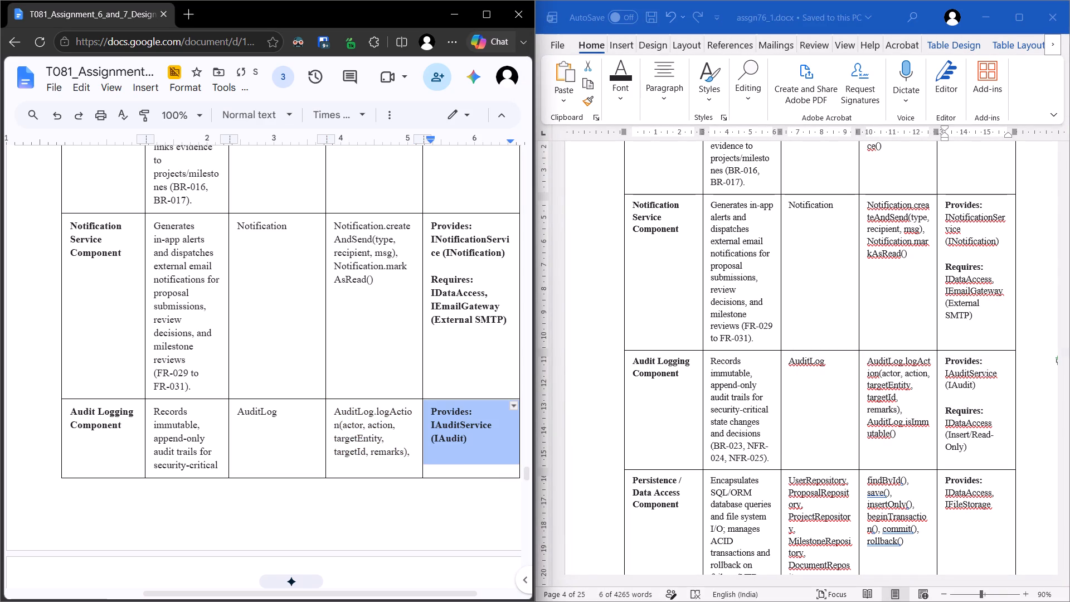
Insert a row below Audit Logging in the Google Docs table and name it "Persistence / Data Access Component", copied from assgn76_1.docx.
scroll(887, 412, down, 3)
scroll(295, 415, down, 1)
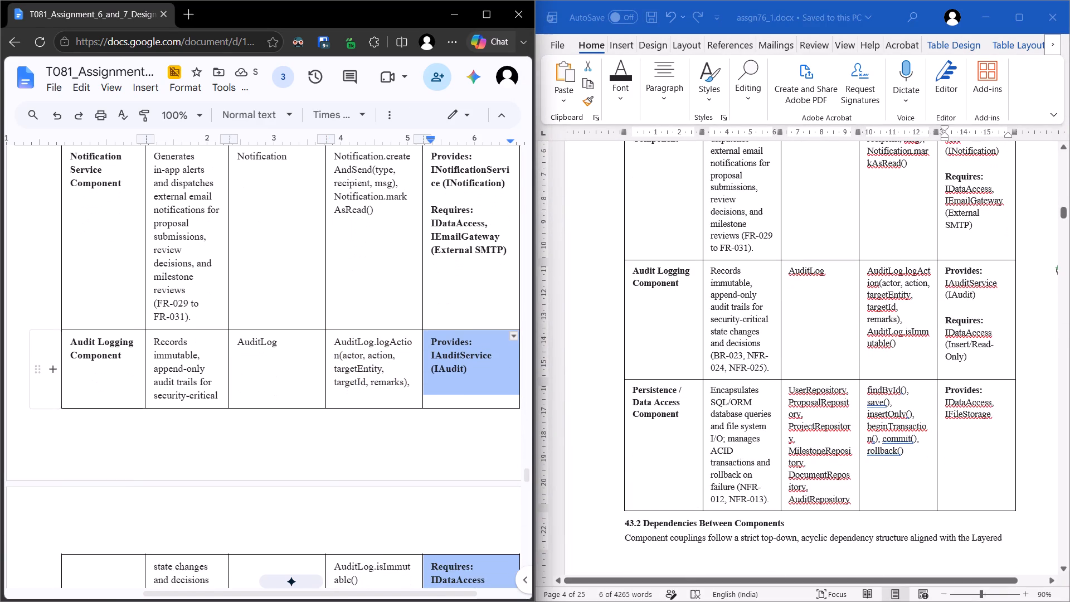
scroll(129, 371, down, 3)
scroll(193, 380, up, 1)
scroll(211, 428, down, 1)
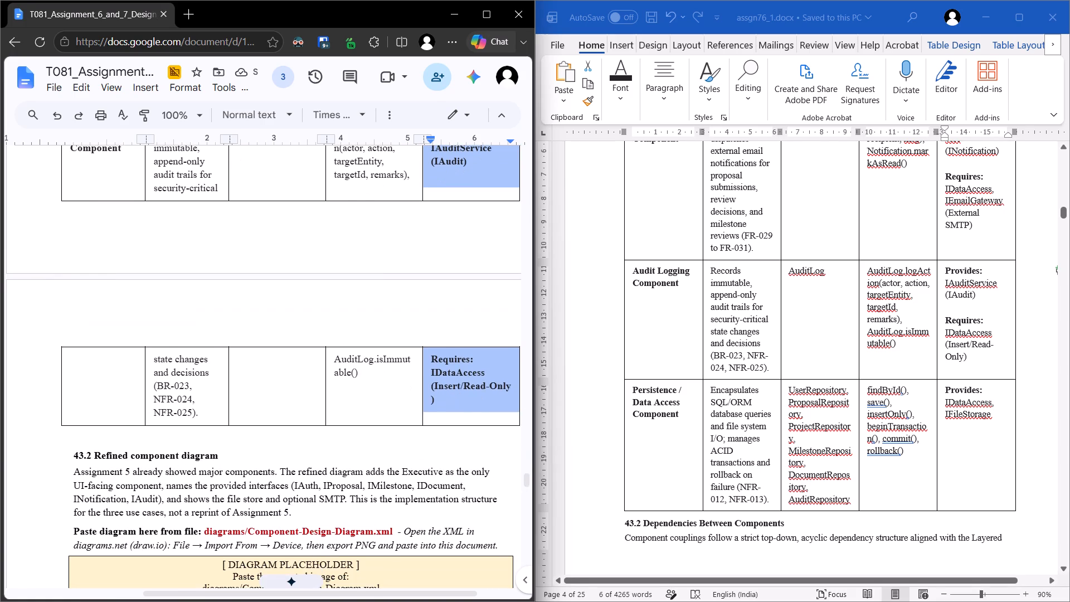
click(116, 427)
click(102, 393)
right_click(102, 393)
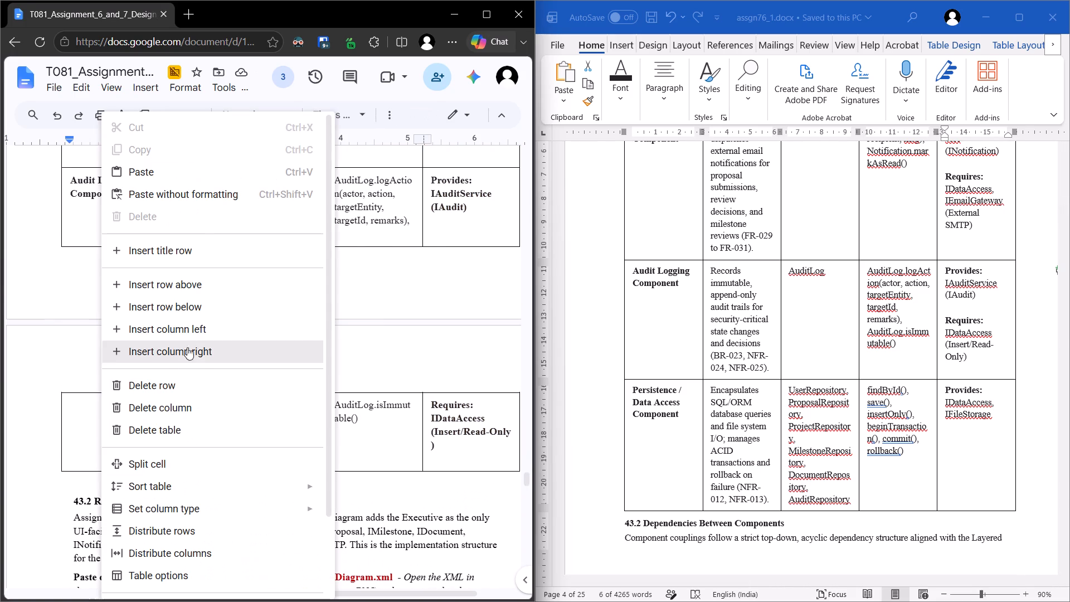
click(225, 309)
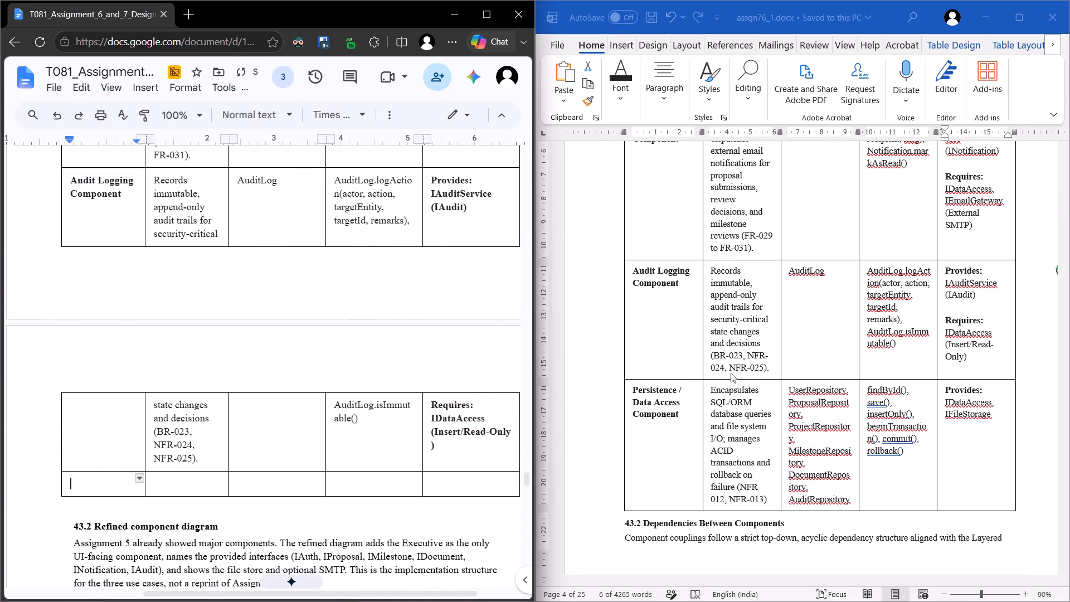
triple_click(674, 395)
click(674, 395)
triple_click(661, 409)
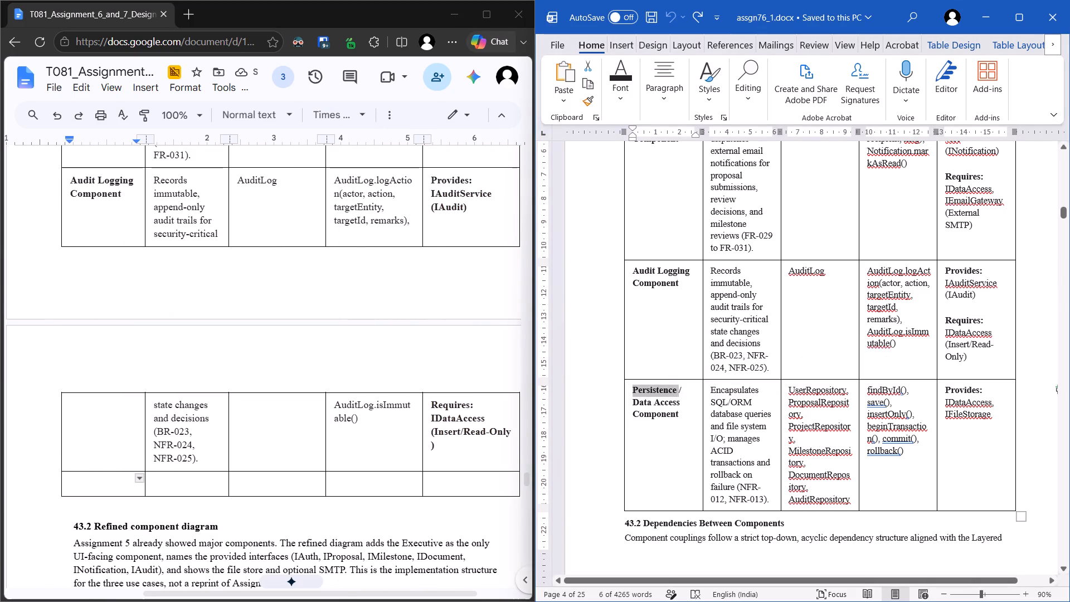
key(ctrl+c)
click(106, 488)
key(ctrl+v)
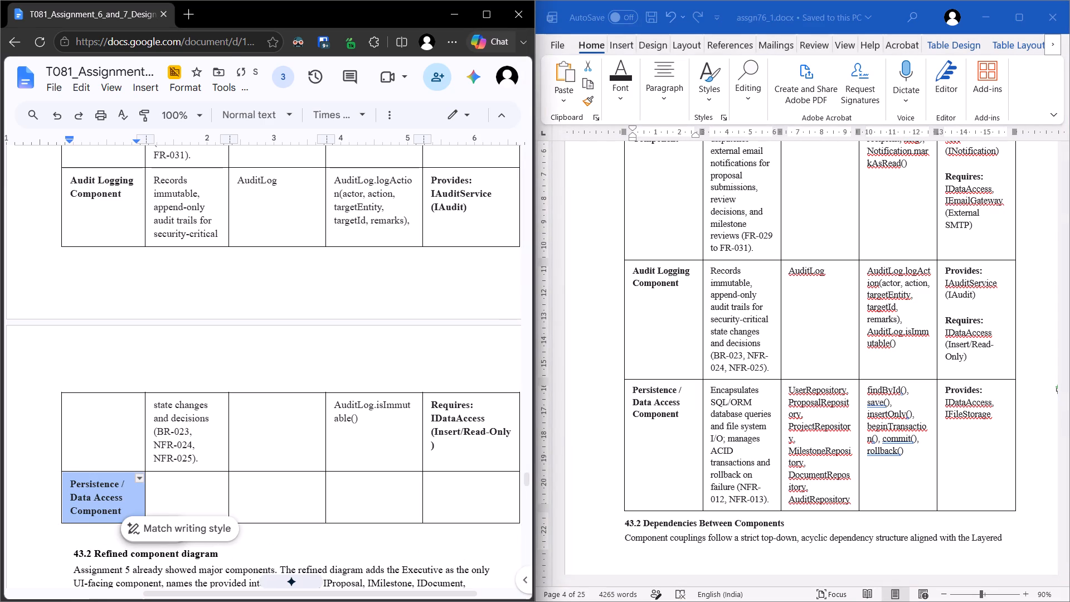
Fill the Persistence / Data Access row's Primary Responsibilities and its Mapped Design Classes, UserRepository through AuditRepository, with the text copied from assgn76_1.docx.
double_click(756, 419)
triple_click(753, 417)
triple_click(753, 417)
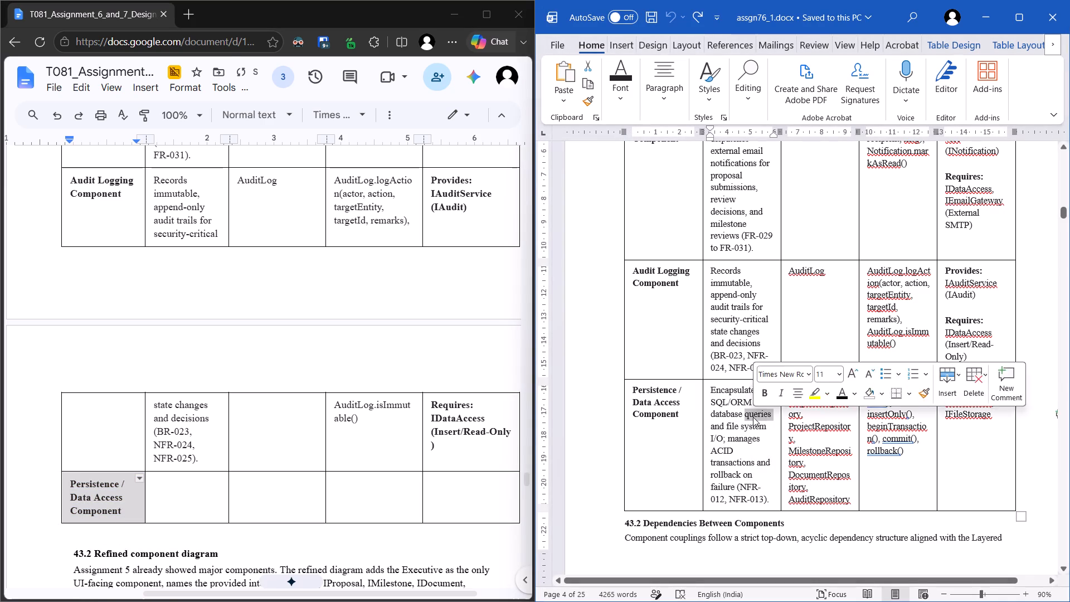
triple_click(753, 417)
key(ctrl+c)
click(198, 501)
key(ctrl+v)
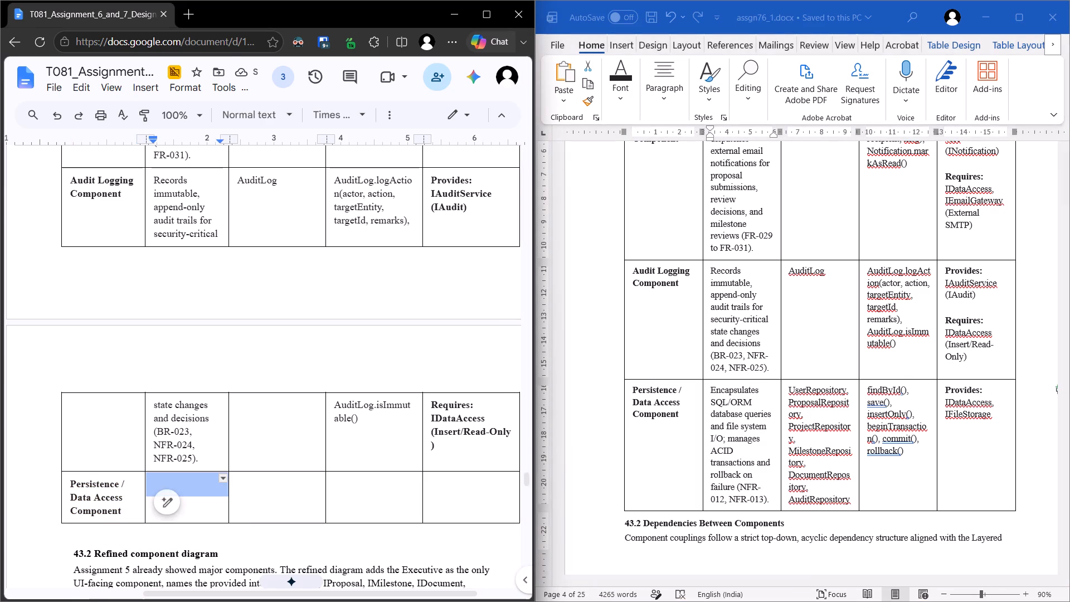
triple_click(818, 416)
triple_click(818, 416)
click(818, 416)
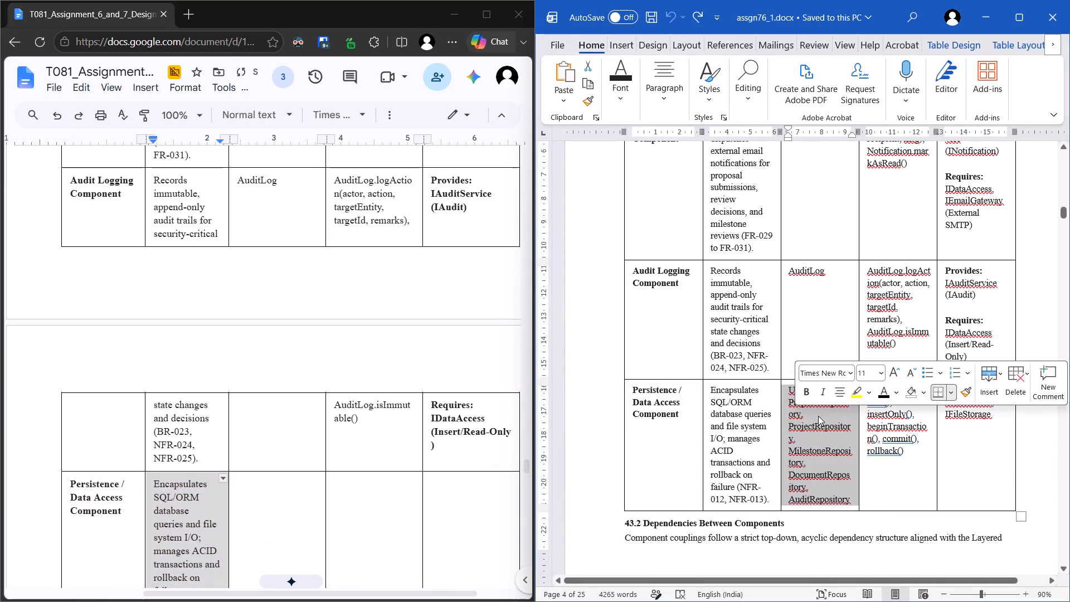
key(ctrl+c)
click(300, 507)
key(ctrl+v)
Fill the Persistence row's key operations, findById() through rollback(), and its provided interfaces, IDataAccess and IFileStorage, with the text copied from assgn76_1.docx.
triple_click(890, 395)
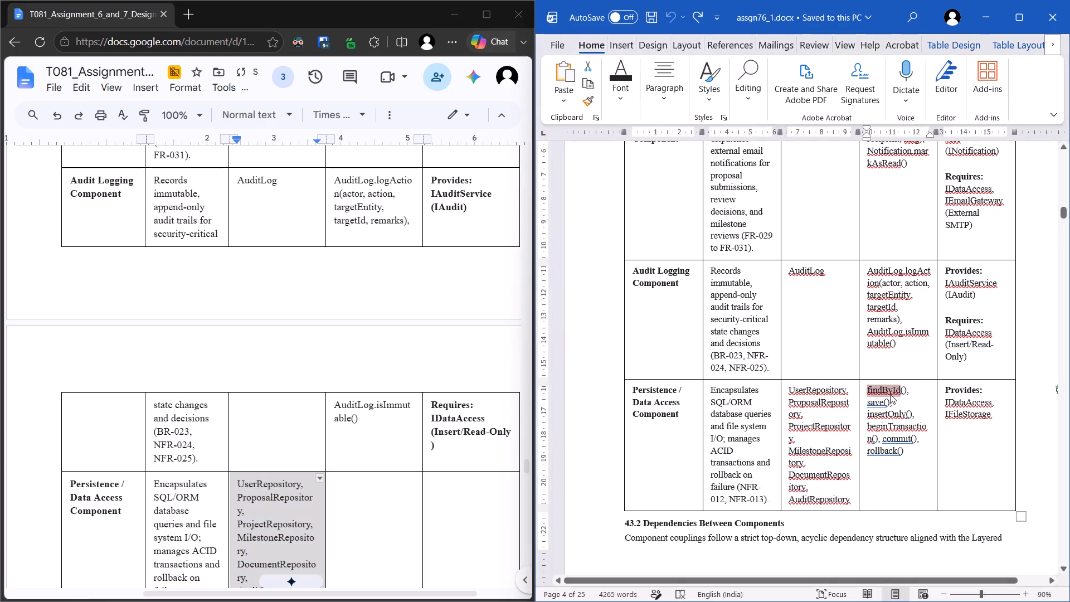
key(ctrl+c)
click(366, 484)
key(ctrl+v)
triple_click(966, 393)
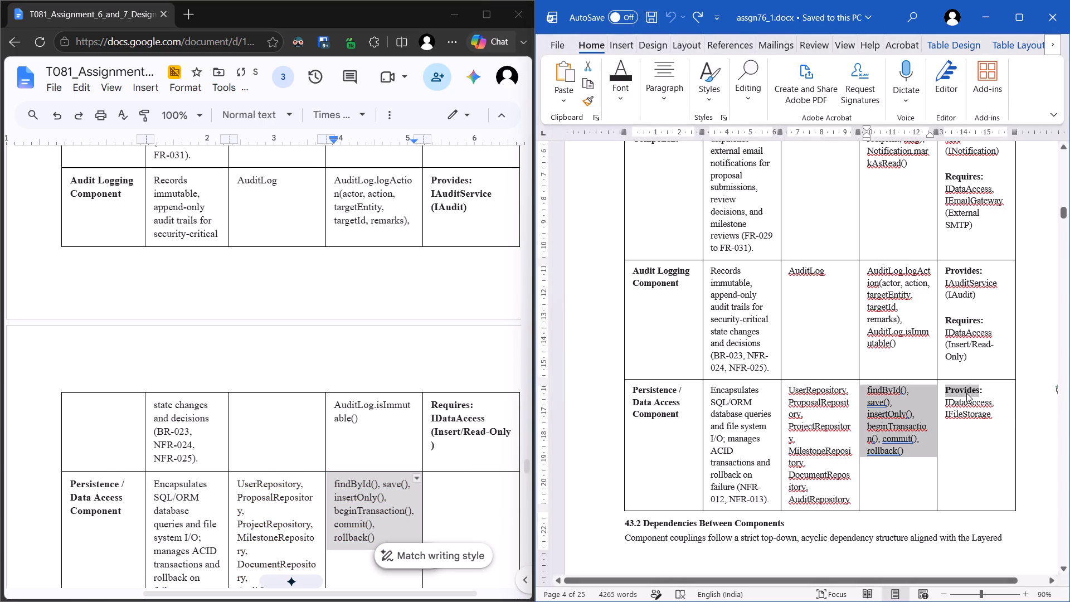
key(ctrl+c)
click(458, 488)
key(ctrl+v)
Copy the text in assgn76_1.docx from the heading 43.2 Dependencies Between Components through the last postcondition of 43.3 Submit Proposal (UC-004).
scroll(458, 487, down, 6)
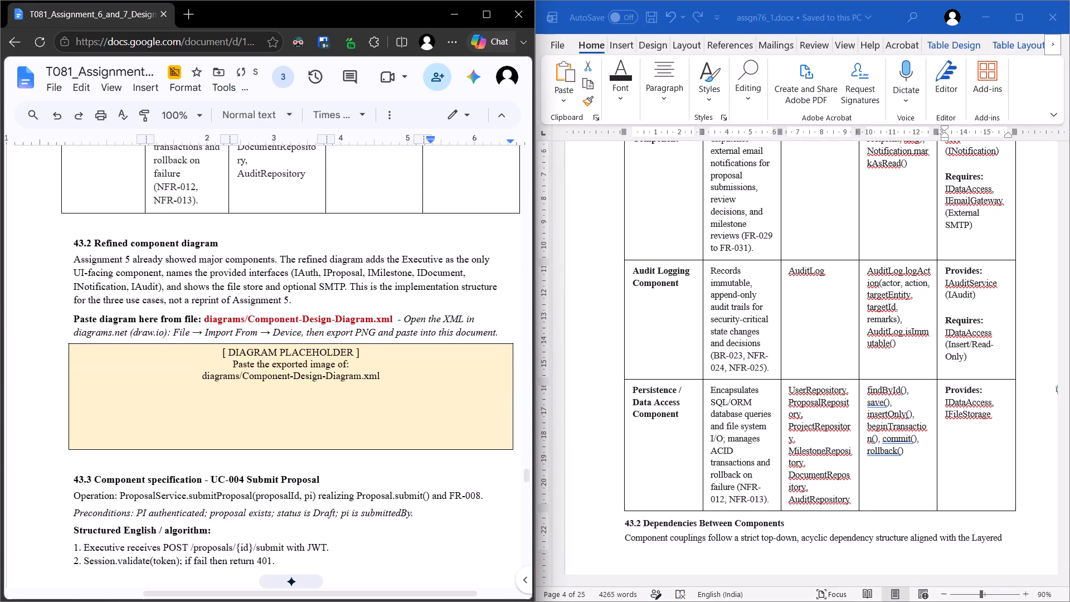
scroll(383, 458, up, 2)
scroll(804, 397, down, 4)
scroll(212, 403, down, 1)
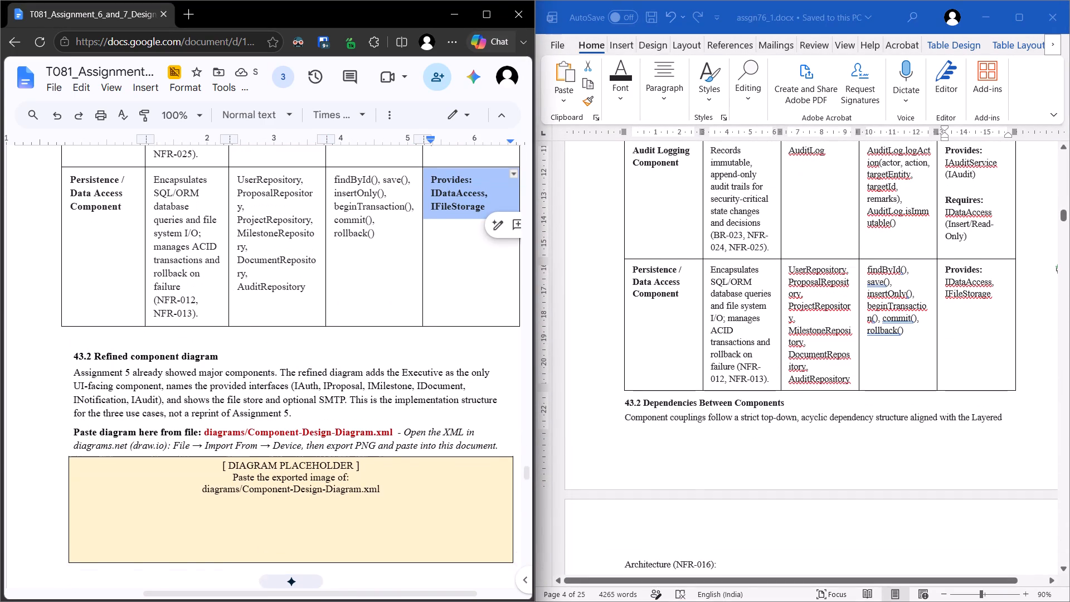
drag(620, 403, 673, 417)
drag(626, 402, 685, 440)
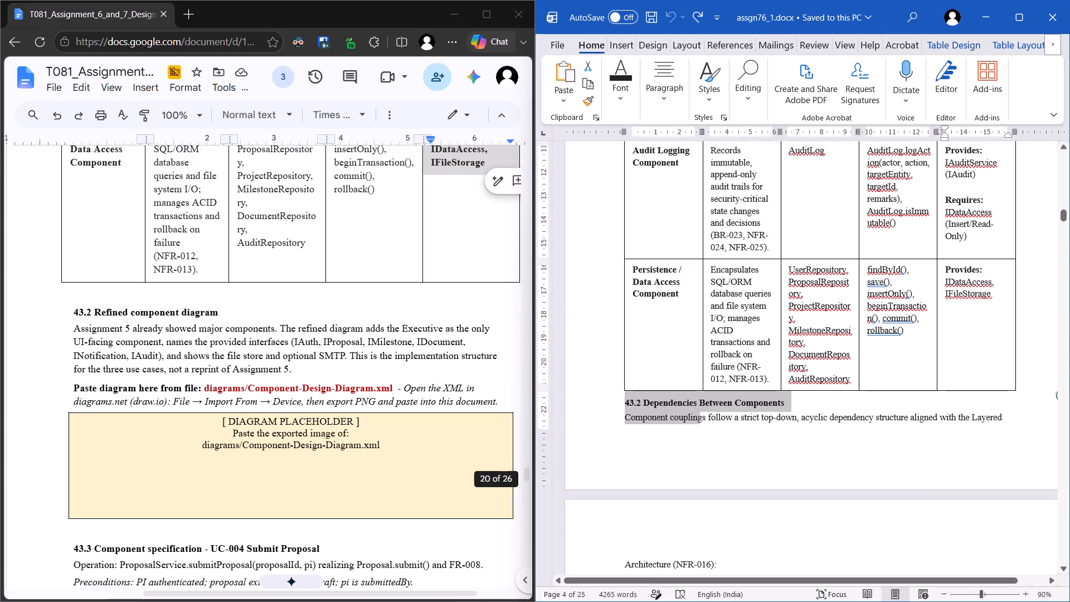
drag(685, 440, 733, 477)
scroll(733, 538, down, 10)
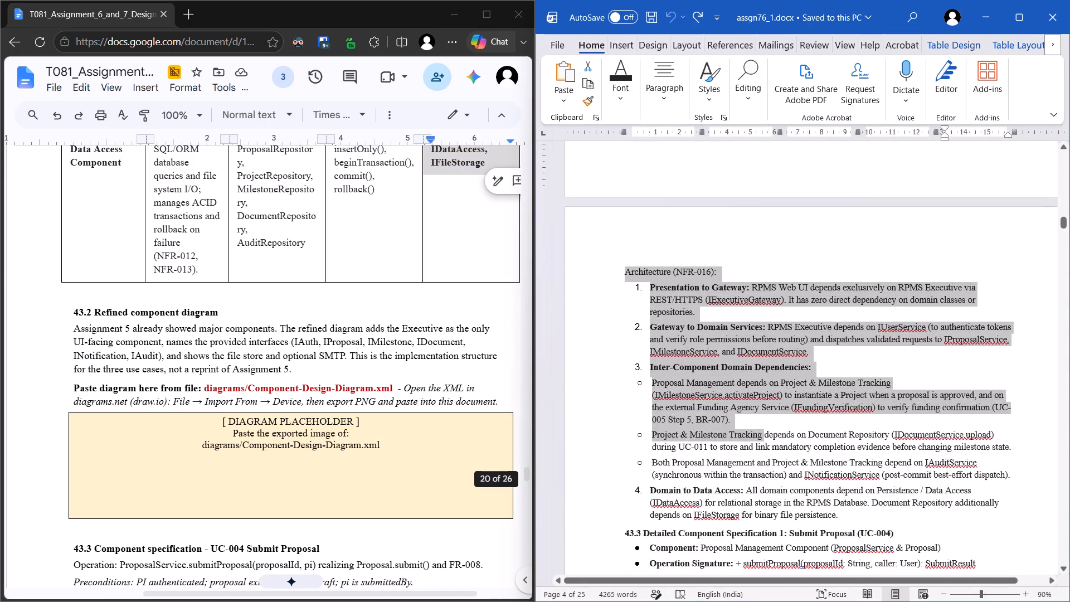
scroll(733, 477, down, 3)
drag(733, 477, 736, 466)
scroll(734, 466, down, 9)
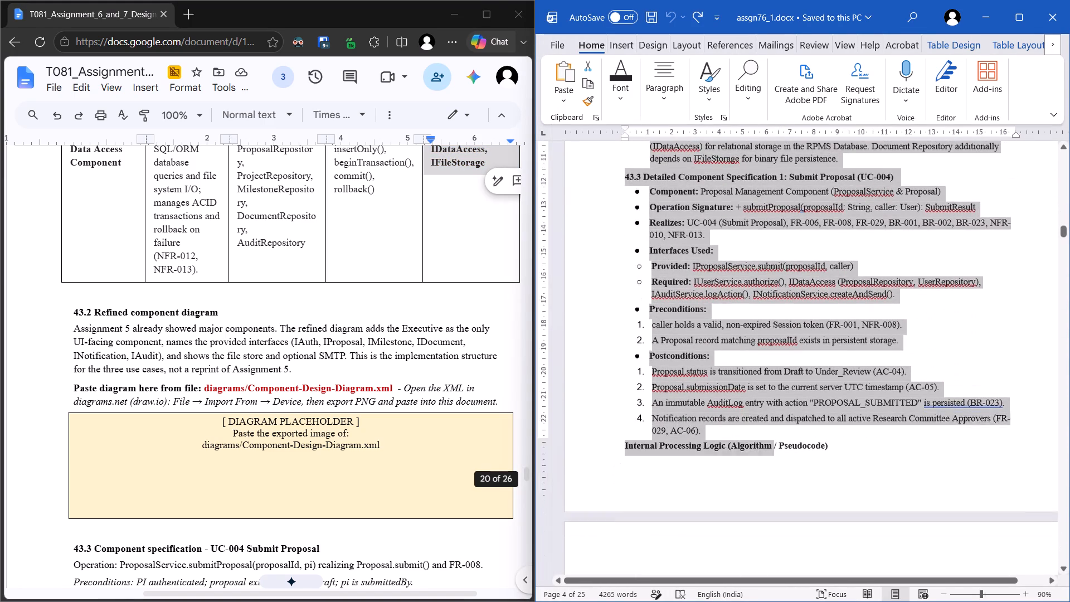
scroll(736, 466, down, 2)
drag(736, 466, 760, 306)
scroll(736, 466, down, 2)
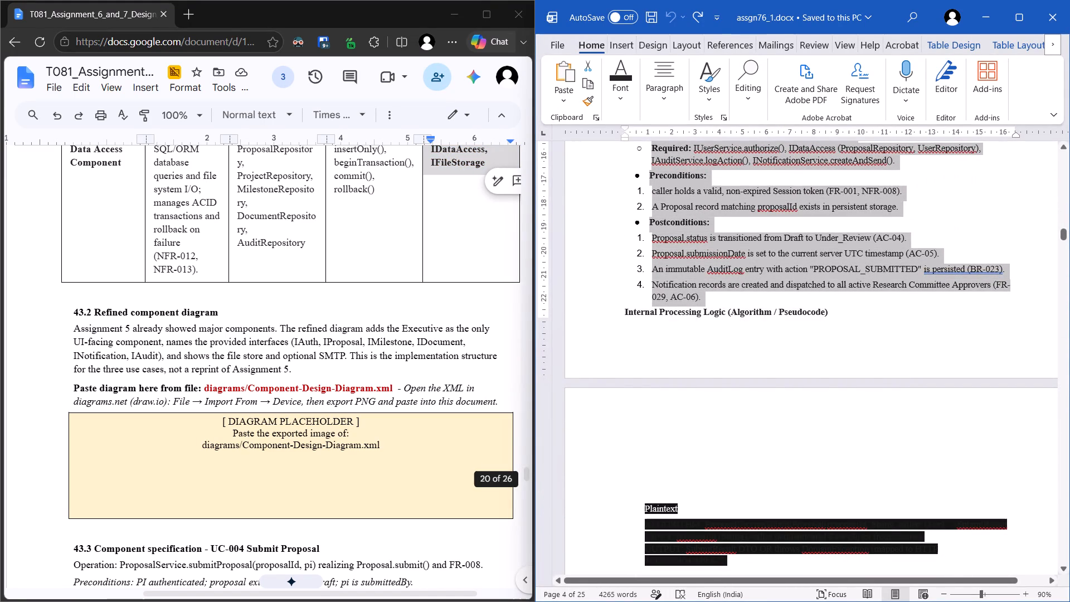
drag(760, 306, 746, 303)
key(ctrl+c)
key(ctrl+c)
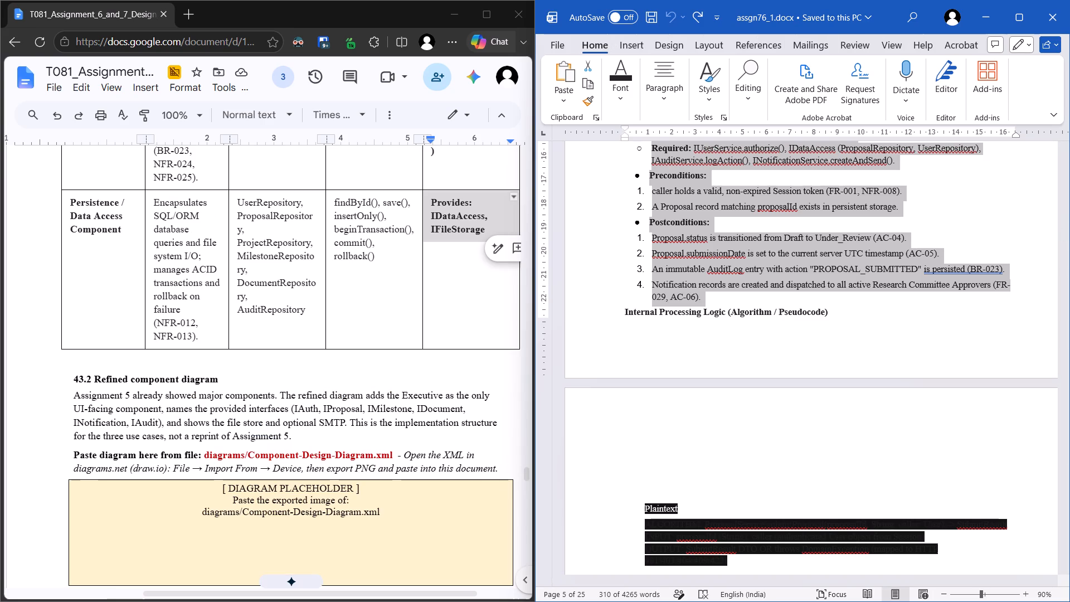
scroll(790, 356, up, 7)
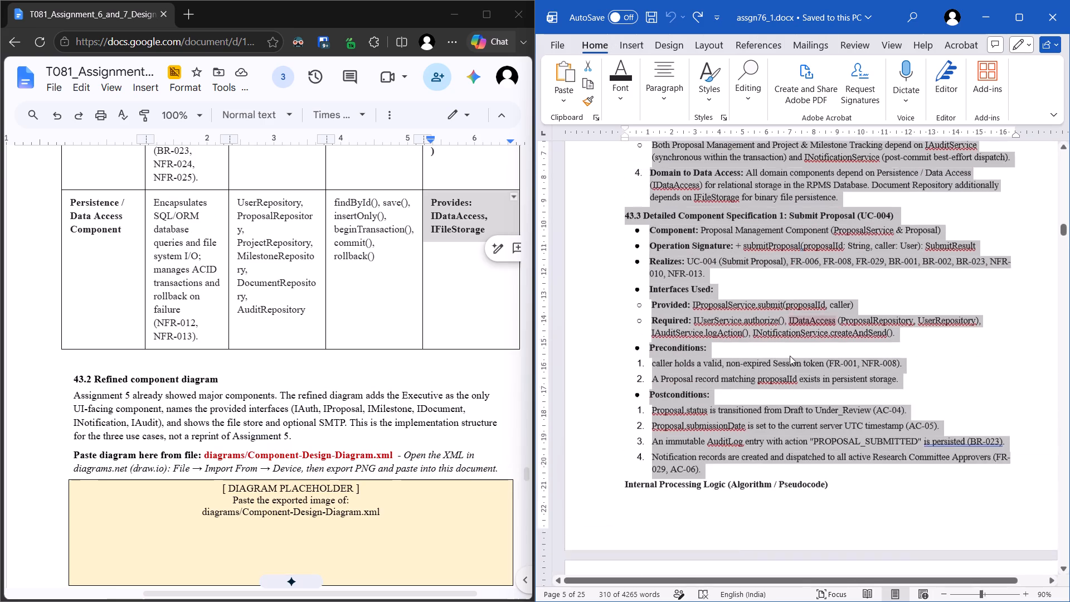
scroll(790, 356, up, 1)
key(ctrl+c)
Replace the report's 43.2 Refined component diagram heading and its introductory paragraph with the copied 43.2 and 43.3 text.
click(93, 391)
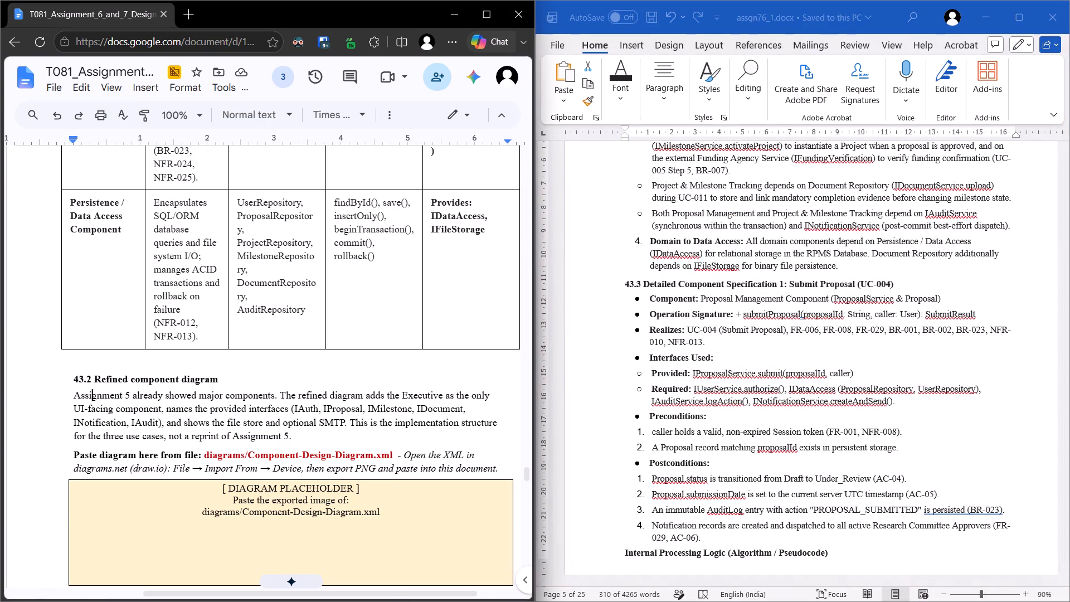
drag(81, 375, 242, 428)
click(93, 390)
drag(66, 380, 265, 413)
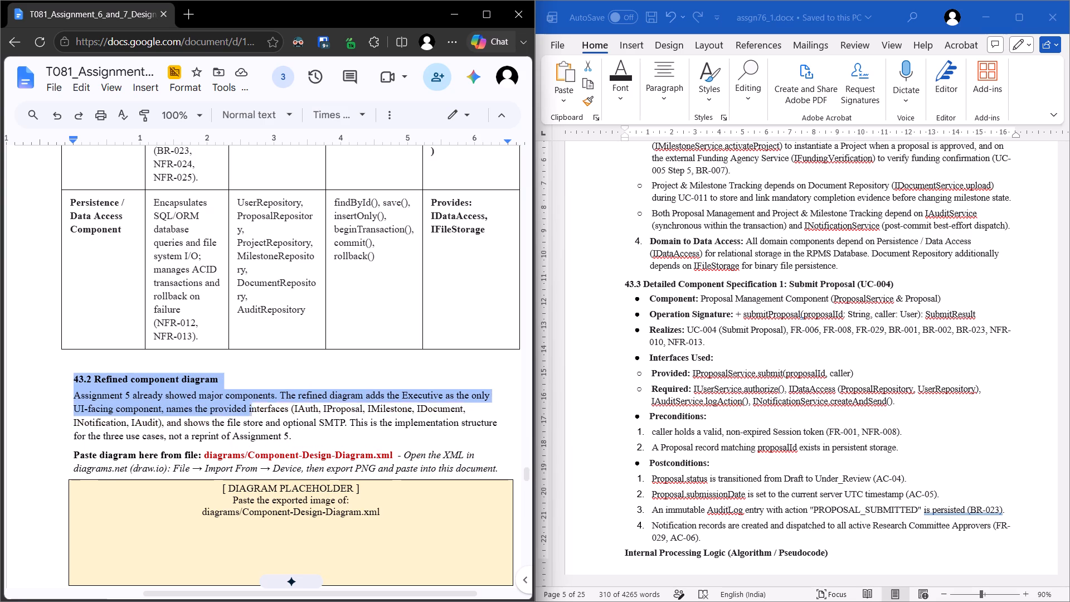
drag(265, 413, 330, 439)
key(ctrl+v)
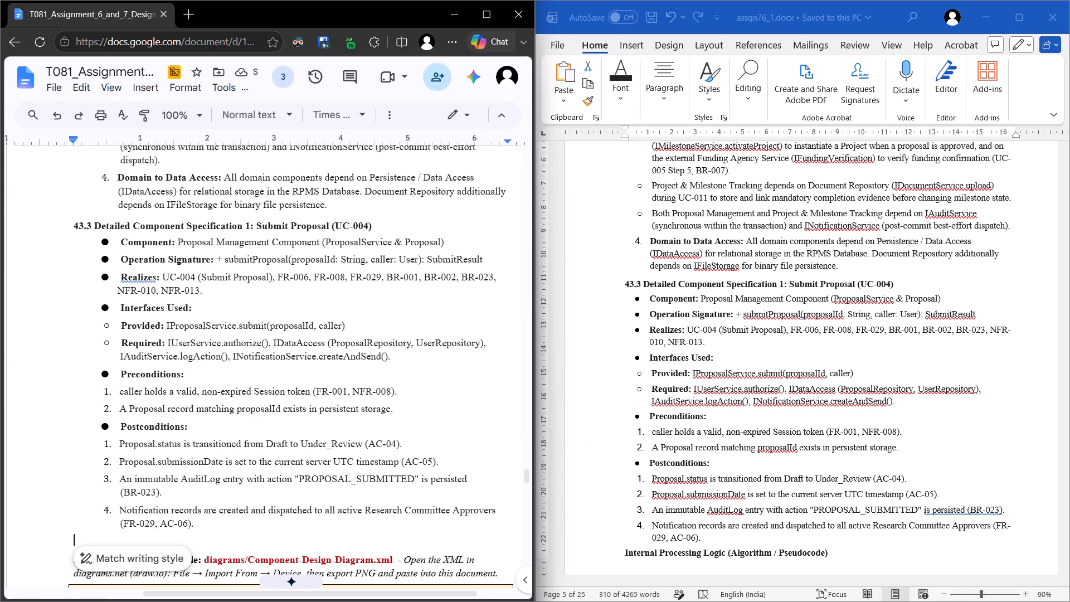
Look through the Internal Processing Logic pseudocode and section 43.4 in assgn76_1.docx, and the report's existing 43.3 UC-004 specification and algorithm.
scroll(347, 427, down, 3)
scroll(767, 429, down, 3)
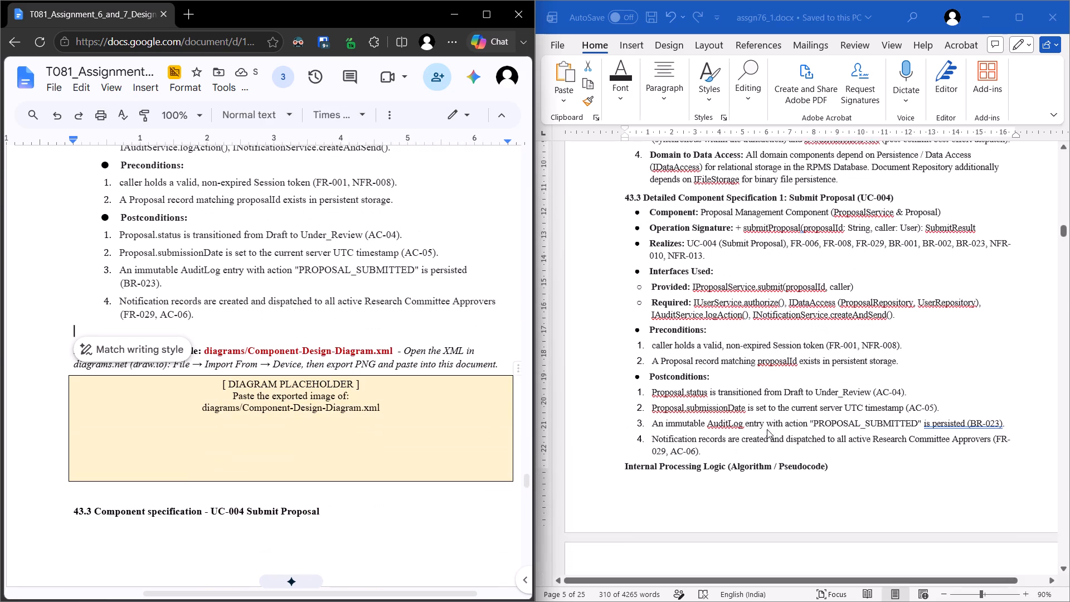
scroll(761, 435, down, 8)
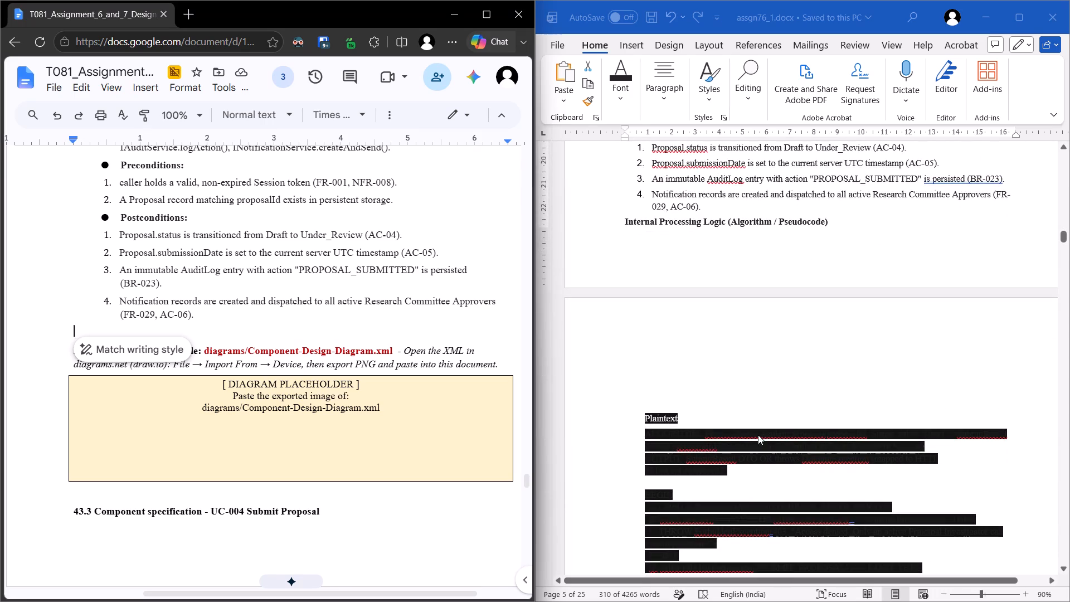
scroll(748, 426, down, 4)
scroll(286, 381, down, 2)
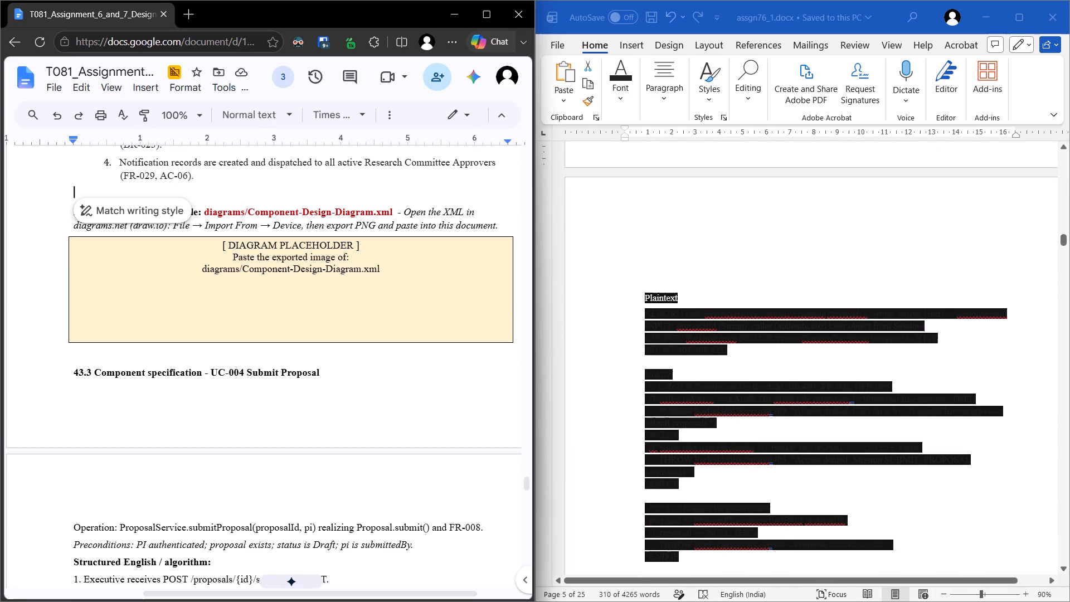
scroll(795, 381, down, 20)
scroll(795, 381, down, 12)
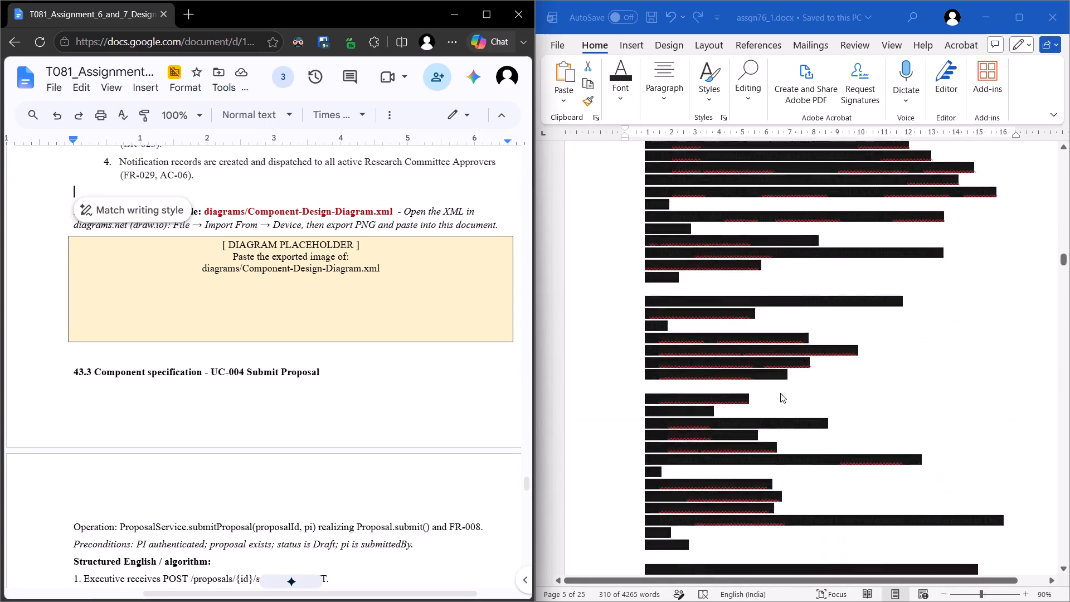
scroll(780, 393, down, 18)
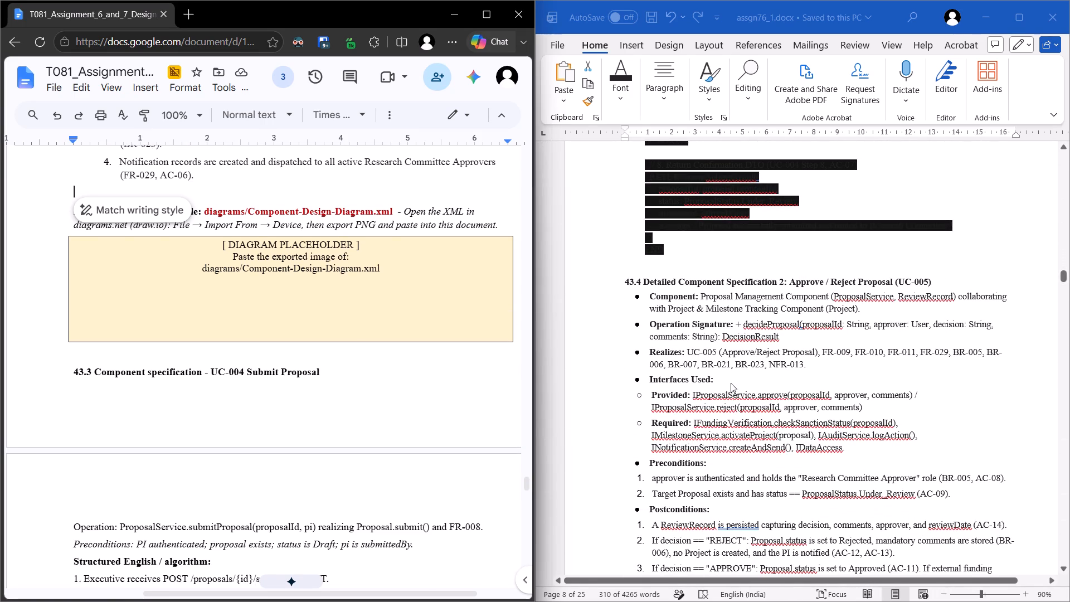
scroll(201, 337, down, 4)
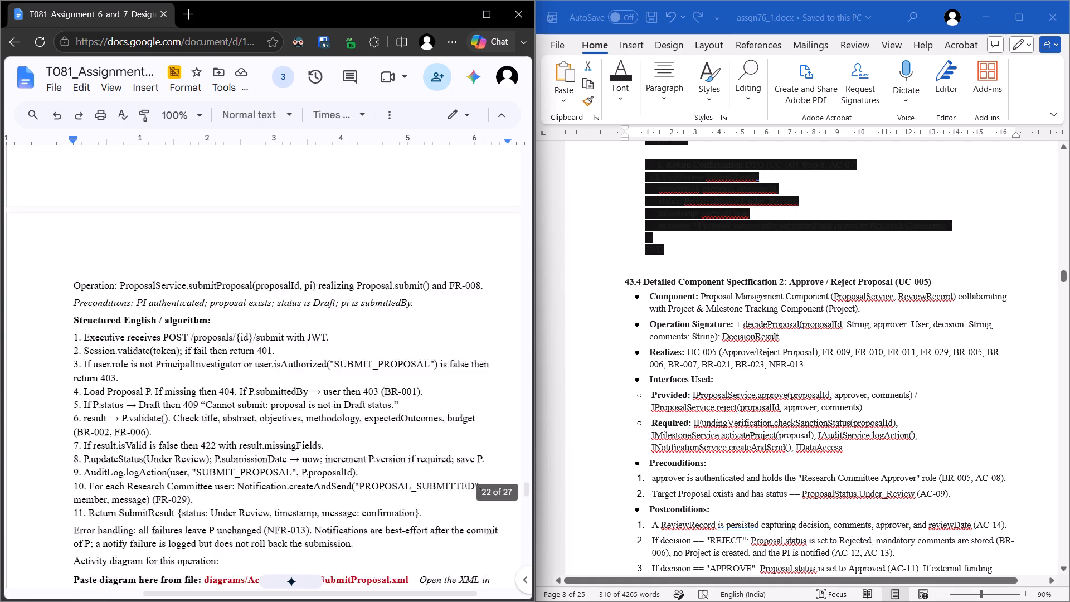
scroll(201, 337, down, 4)
Review the report's 43.1 component table and pasted 43.2 and 43.3 sections alongside the UC-004 pseudocode in assgn76_1.docx.
scroll(201, 337, up, 7)
scroll(790, 302, up, 9)
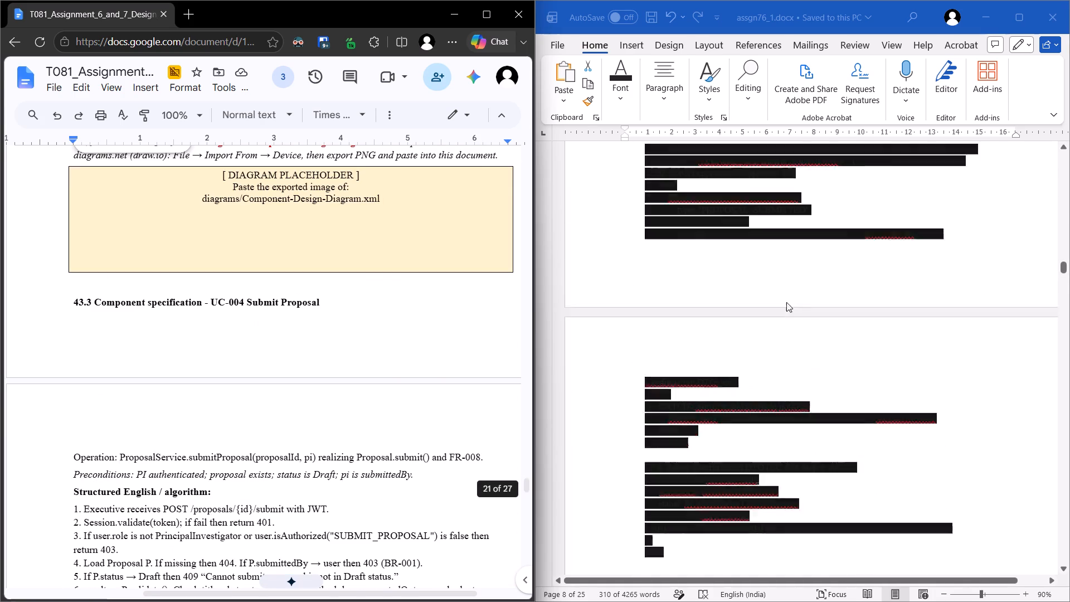
scroll(786, 302, up, 12)
scroll(246, 294, up, 6)
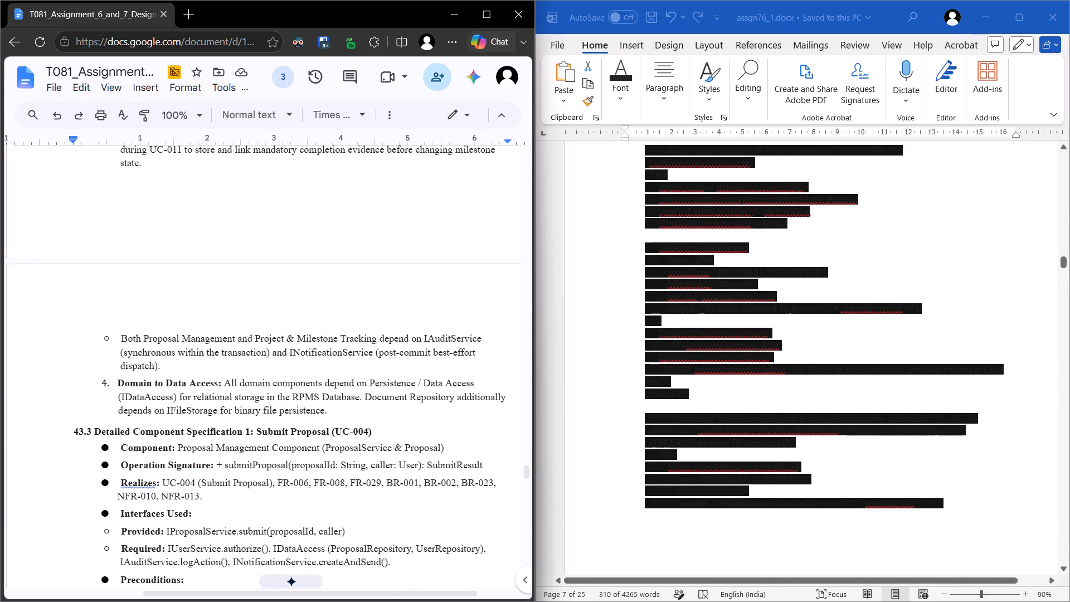
scroll(246, 294, up, 6)
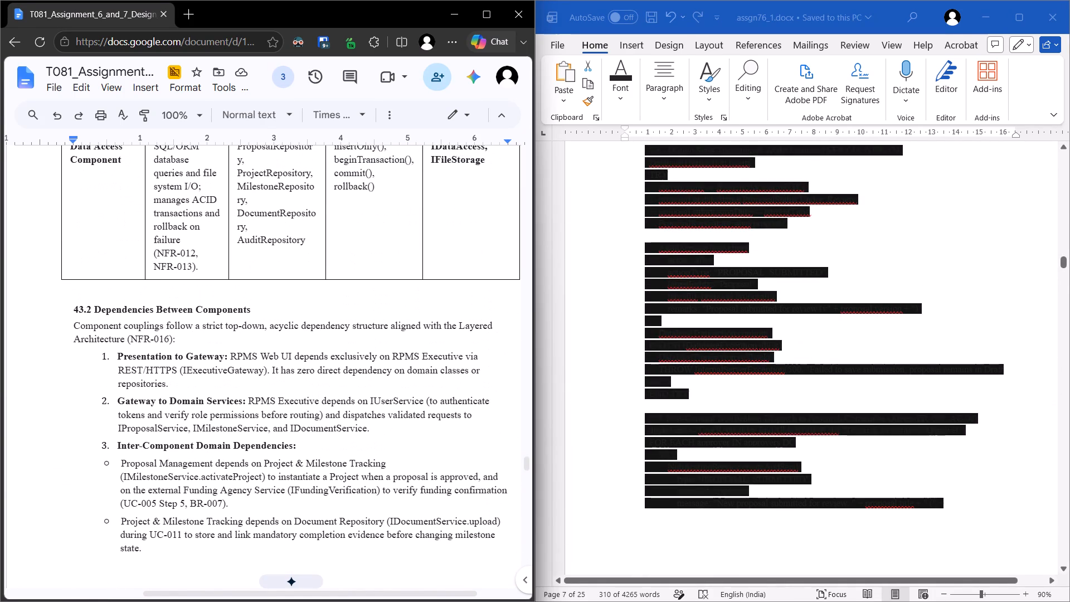
scroll(246, 294, left, 1)
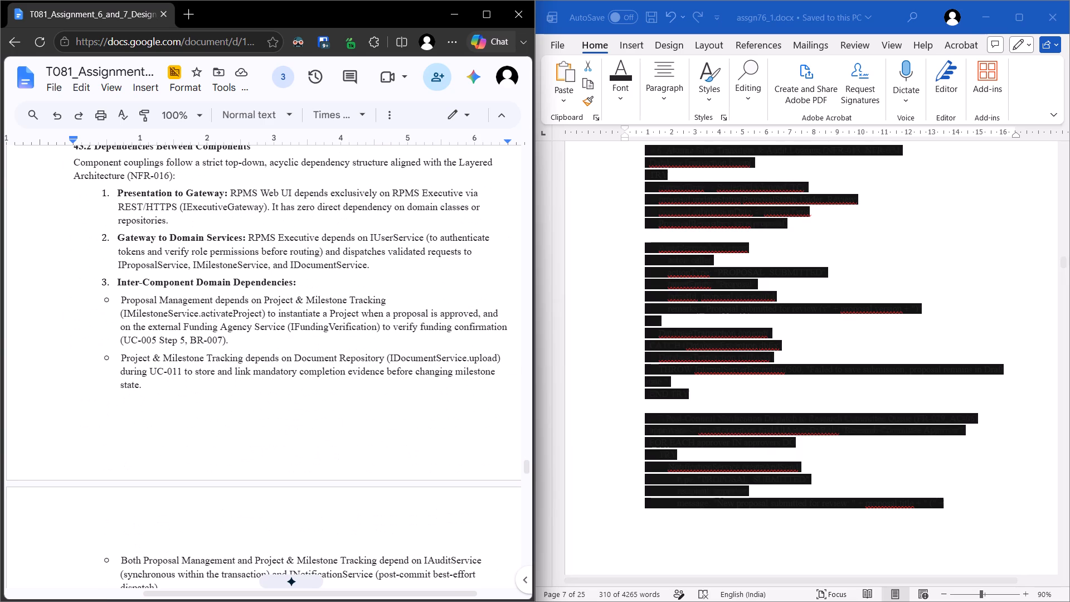
scroll(213, 226, up, 19)
scroll(209, 226, up, 6)
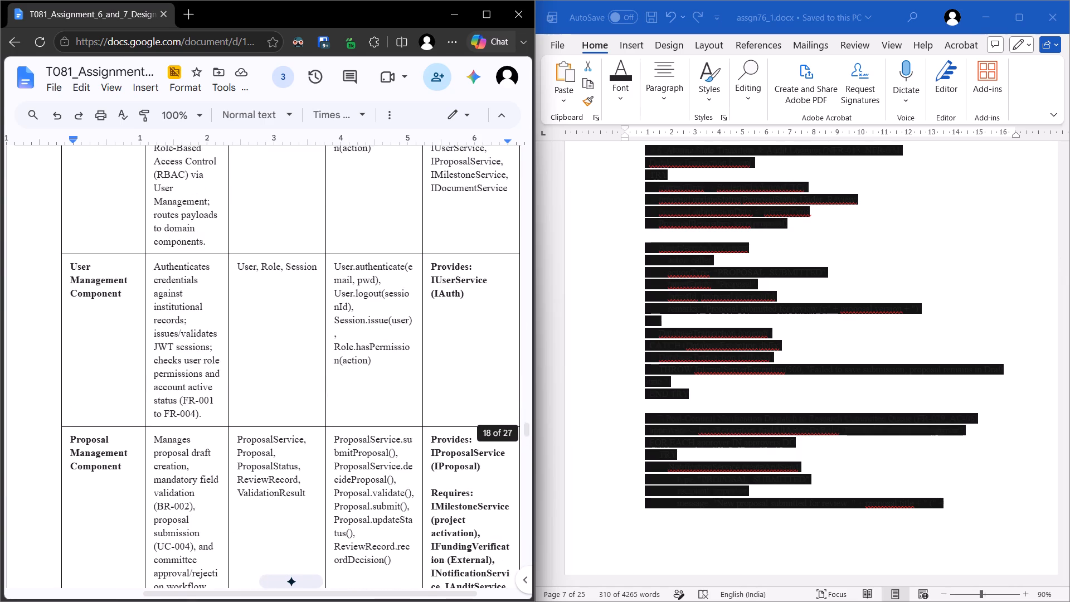
scroll(209, 226, down, 20)
scroll(209, 226, down, 11)
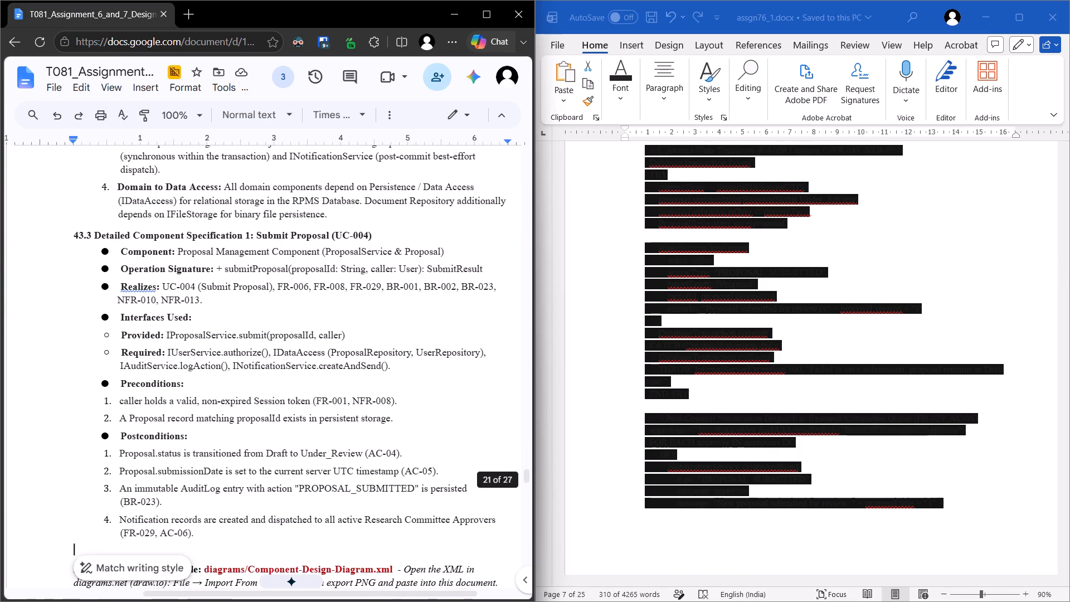
scroll(193, 233, up, 2)
scroll(193, 233, down, 3)
scroll(780, 250, down, 6)
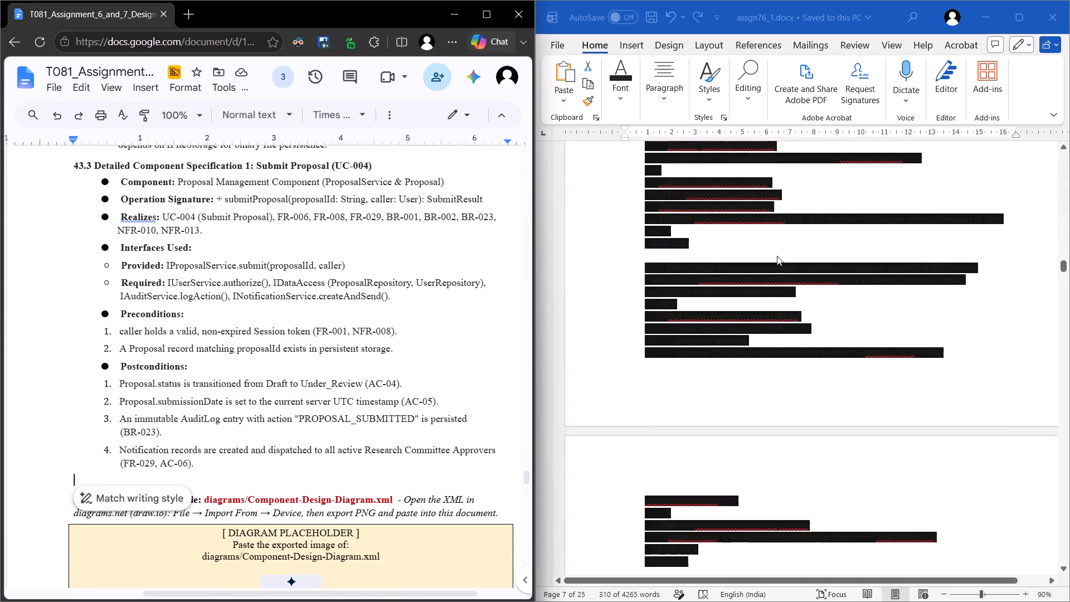
Delete the report's old 43.3 Component specification - UC-004 Submit Proposal text, from its heading down to the Activity-UC004-SubmitProposal.xml diagram note.
scroll(777, 256, down, 13)
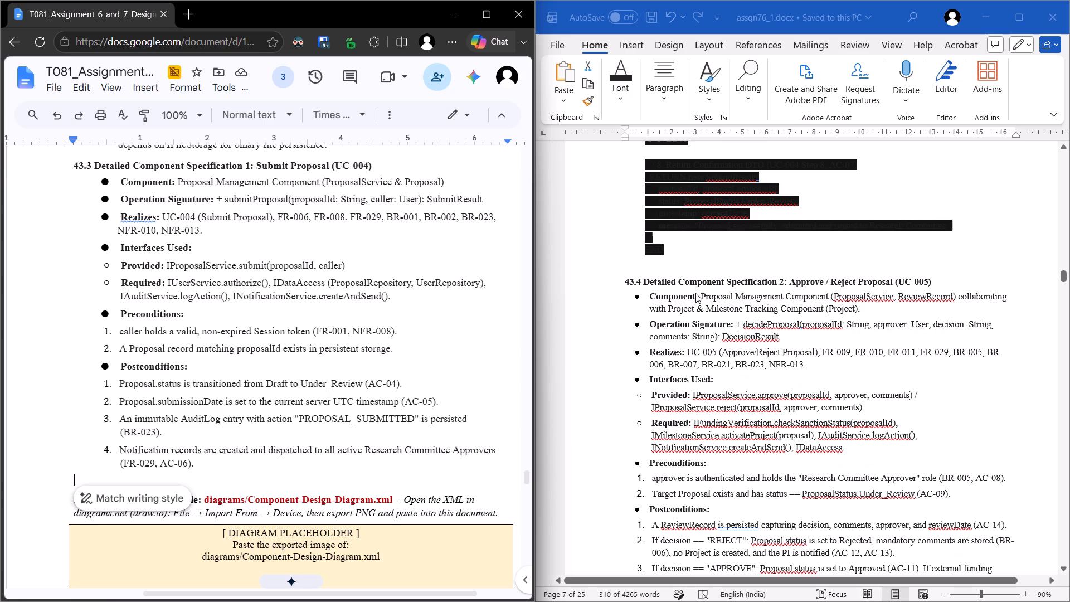
scroll(229, 289, down, 7)
scroll(228, 290, up, 1)
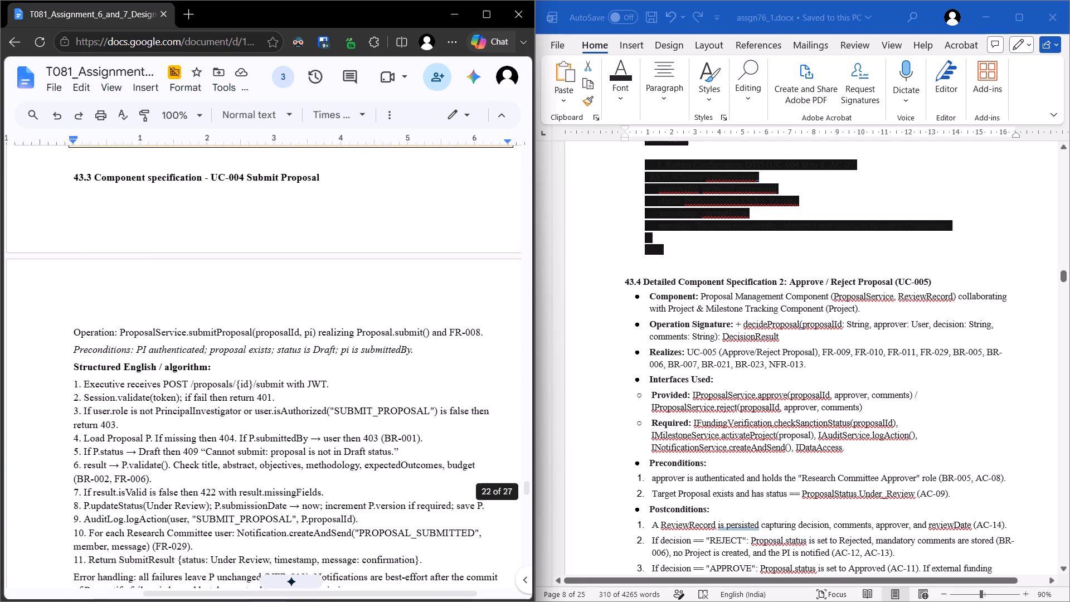
scroll(228, 290, up, 3)
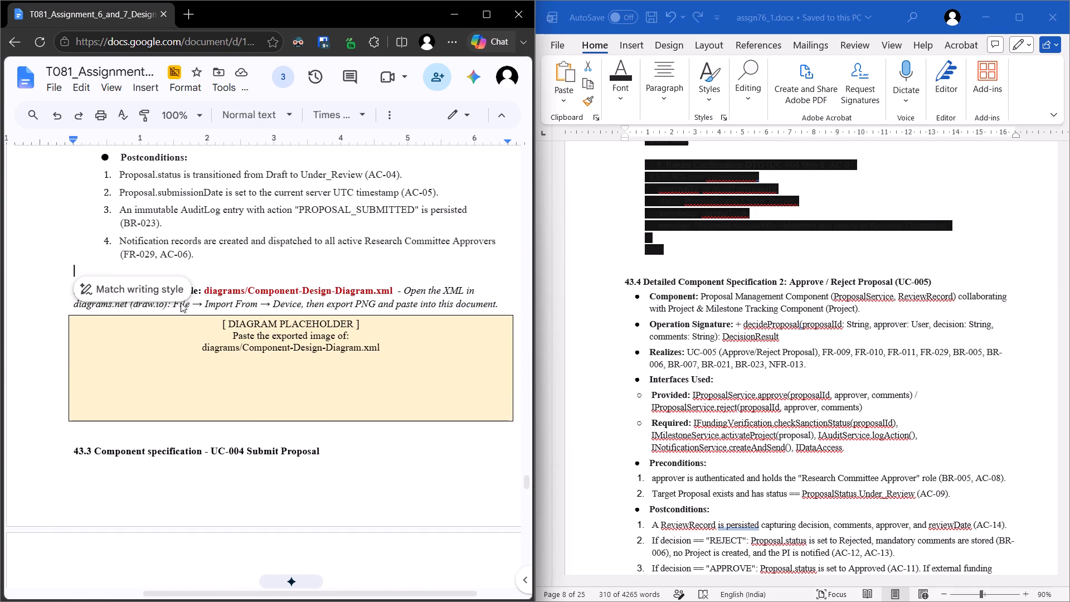
scroll(289, 368, down, 3)
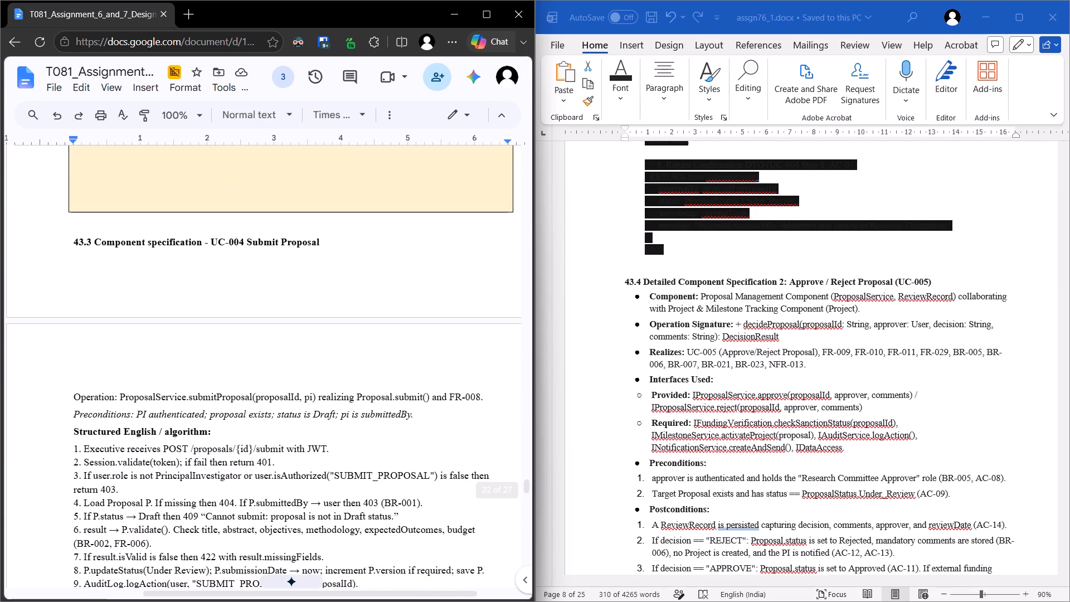
drag(70, 243, 309, 392)
scroll(283, 430, down, 4)
key(BackSpace)
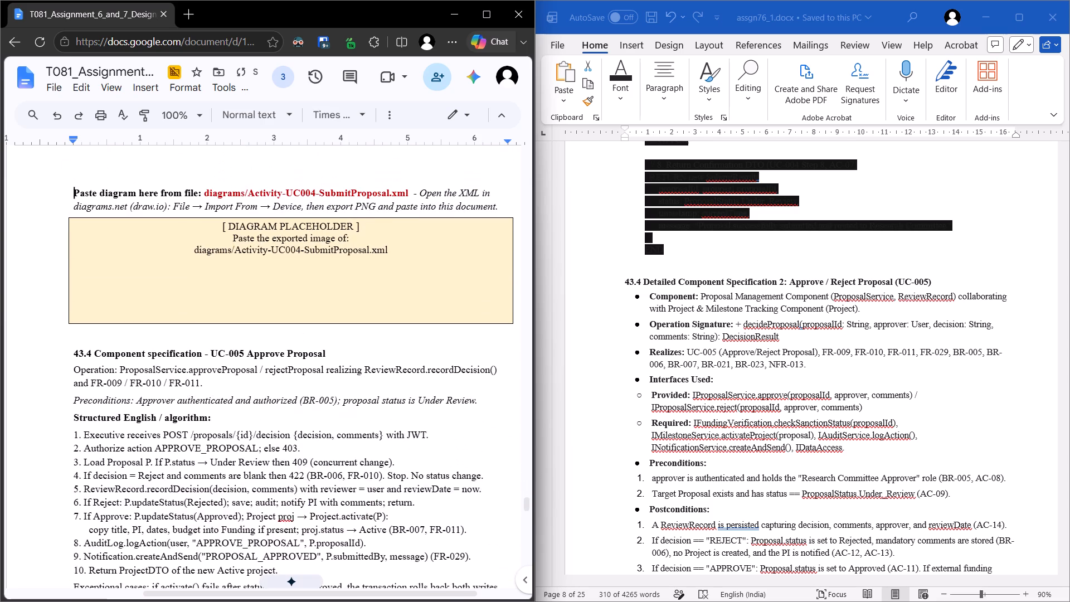
Insert empty space above the Activity-UC004-SubmitProposal.xml diagram note in the report.
scroll(356, 223, up, 4)
key(Return)
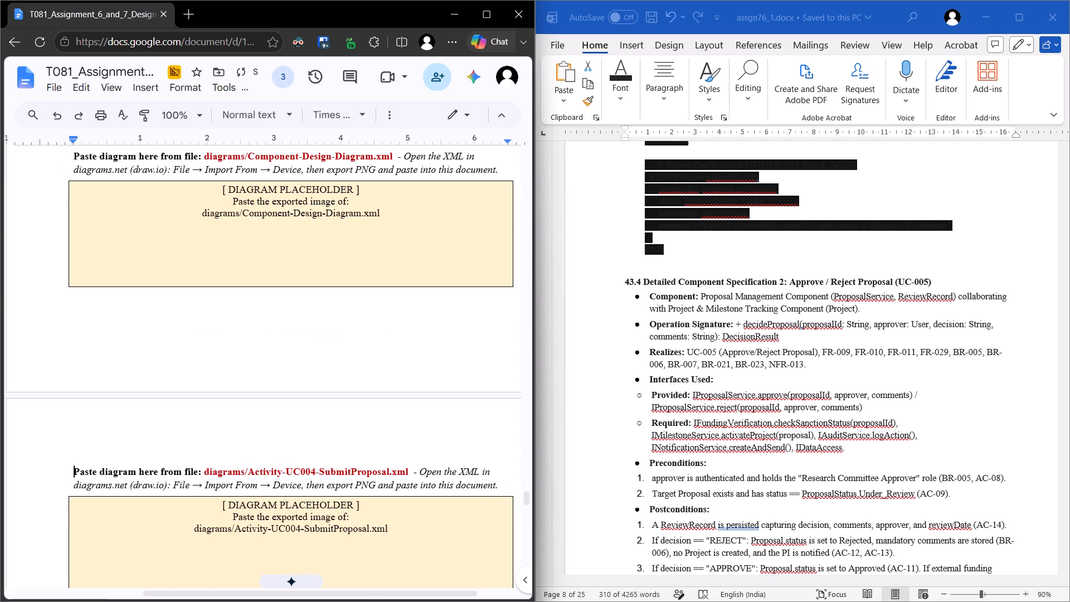
key(Return)
key(Up)
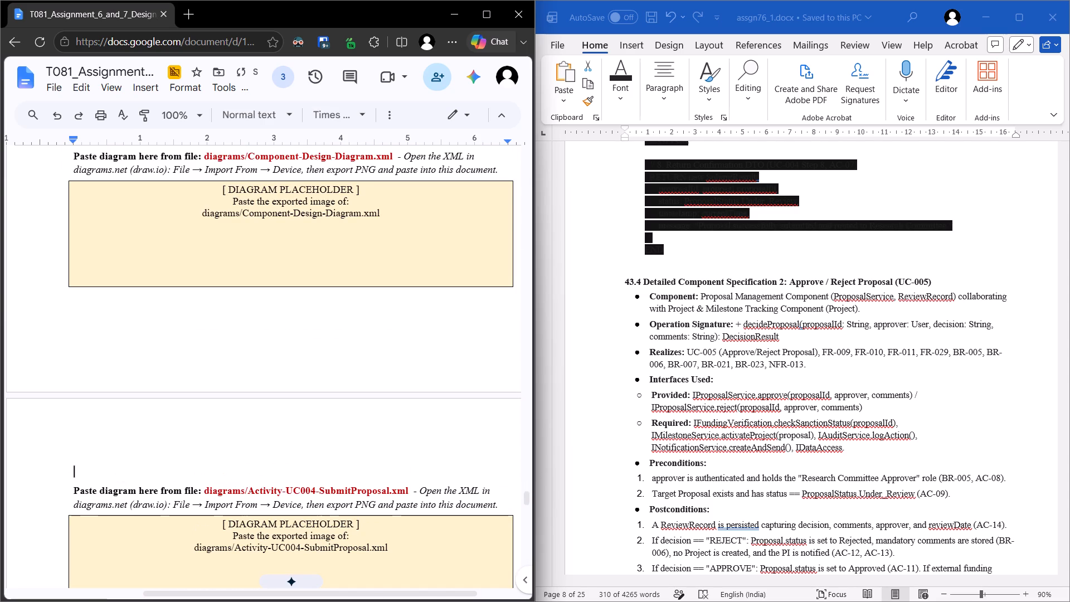
click(510, 358)
click(433, 327)
Copy section 43.4 Detailed Component Specification 2: Approve / Reject Proposal (UC-005) in assgn76_1.docx, from its heading through the fourth postcondition.
click(616, 278)
drag(624, 281, 639, 285)
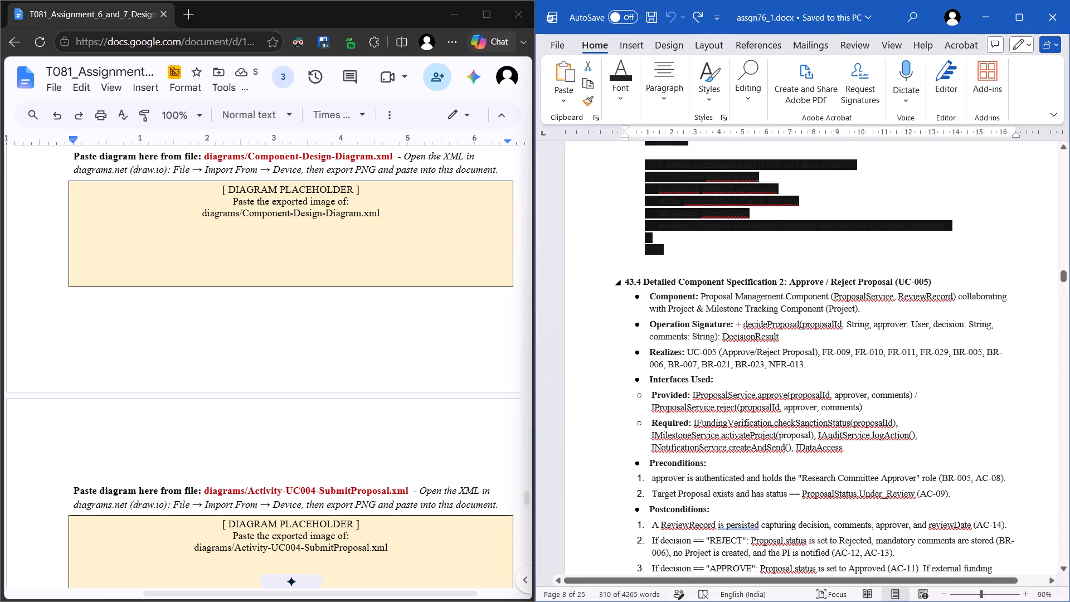
drag(626, 283, 729, 444)
scroll(719, 449, down, 9)
drag(729, 444, 733, 498)
scroll(737, 496, down, 2)
key(ctrl+c)
Paste the copied 43.4 Approve / Reject Proposal specification on the blank line above the report's Activity-UC004-SubmitProposal.xml diagram note.
click(153, 445)
click(152, 444)
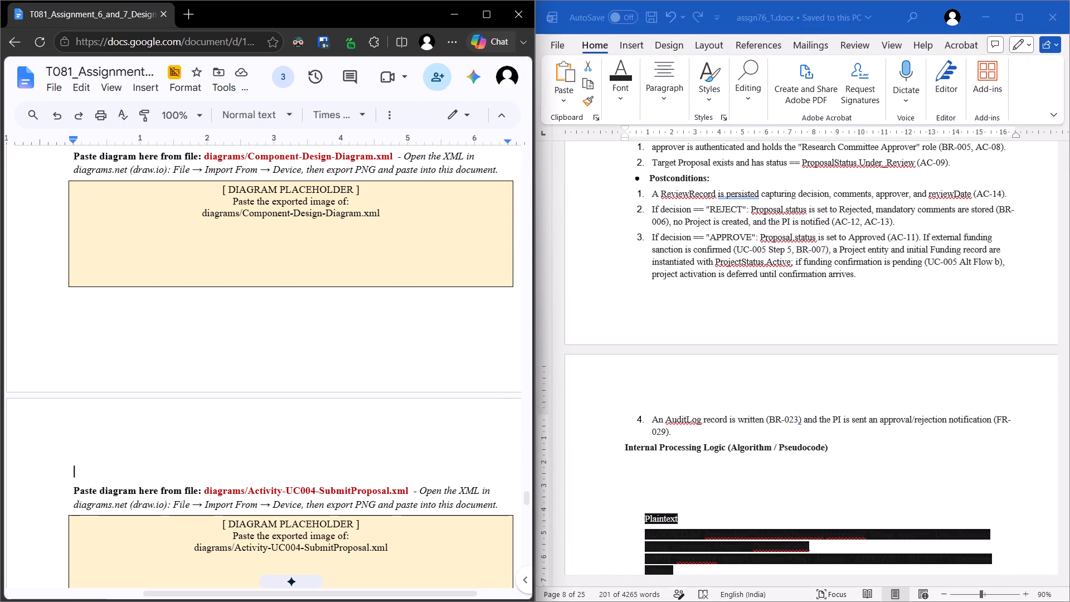
key(ctrl+v)
scroll(275, 450, up, 4)
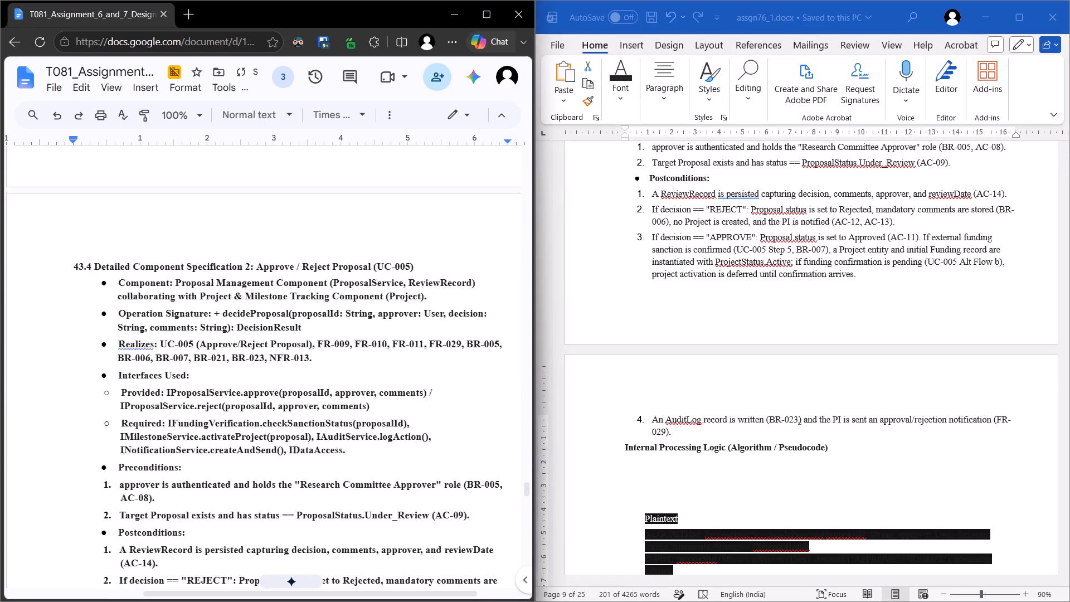
scroll(275, 450, down, 6)
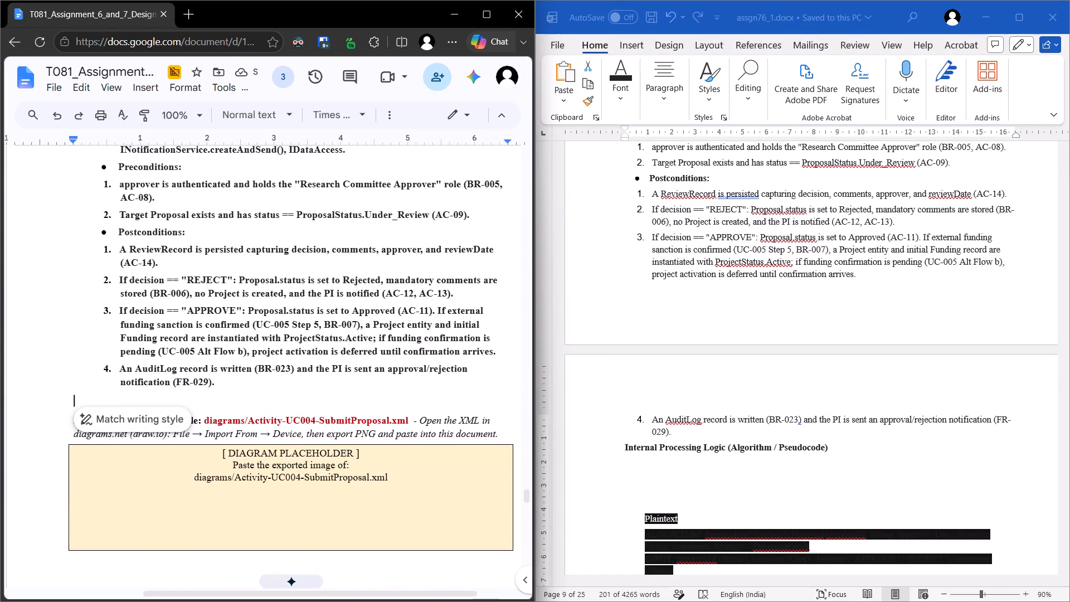
Look through the UC-005 pseudocode and section 43.5 in assgn76_1.docx, and the report's content around the pasted 43.4 specification.
scroll(275, 450, down, 2)
scroll(785, 397, down, 10)
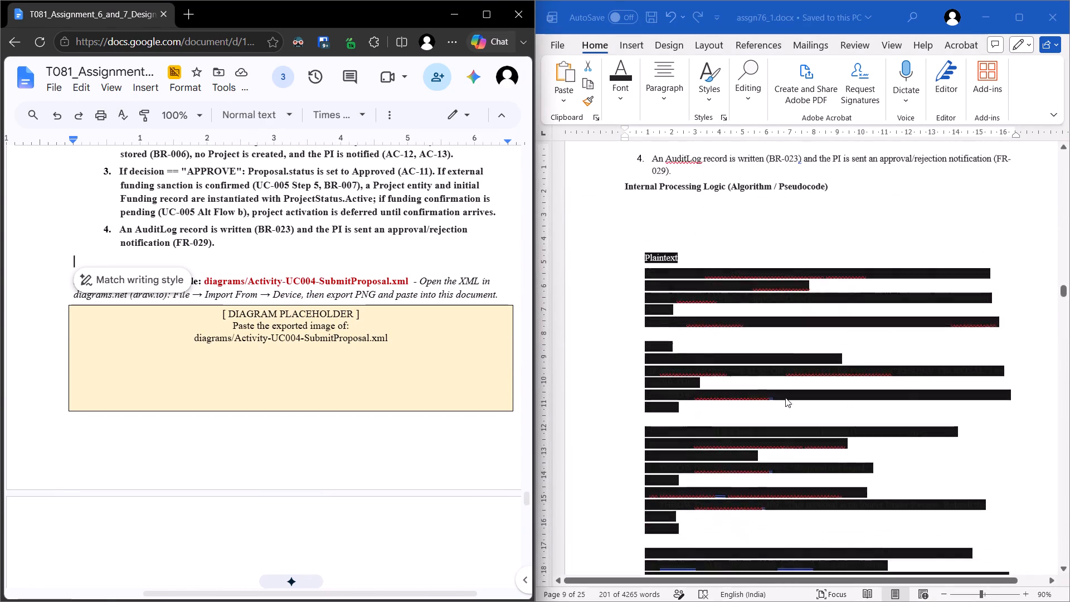
scroll(785, 397, down, 9)
scroll(783, 399, down, 20)
scroll(783, 399, down, 3)
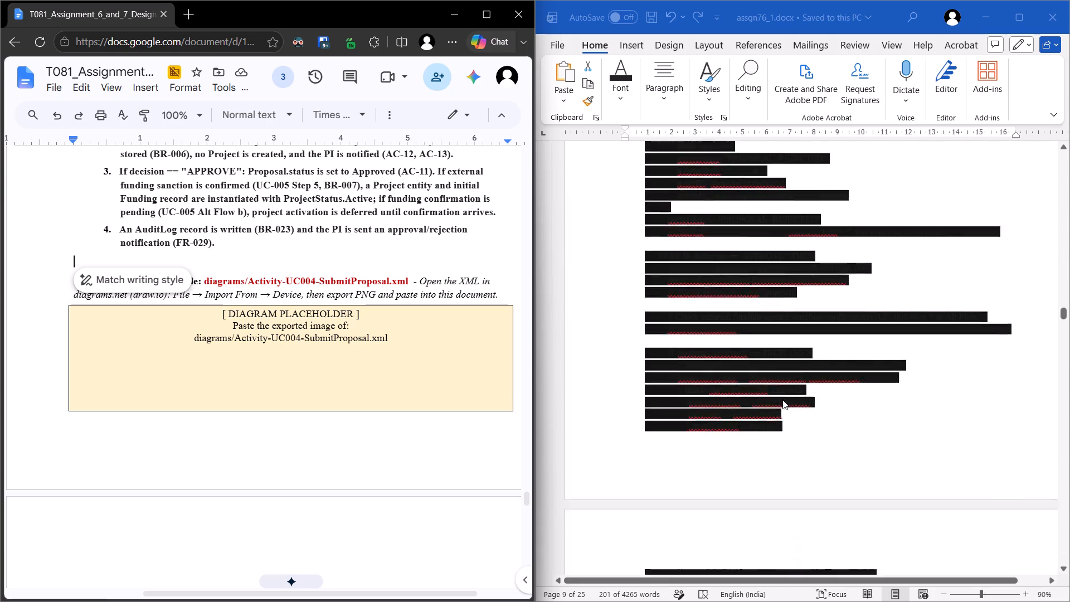
scroll(782, 400, down, 6)
scroll(780, 403, down, 20)
scroll(780, 403, down, 11)
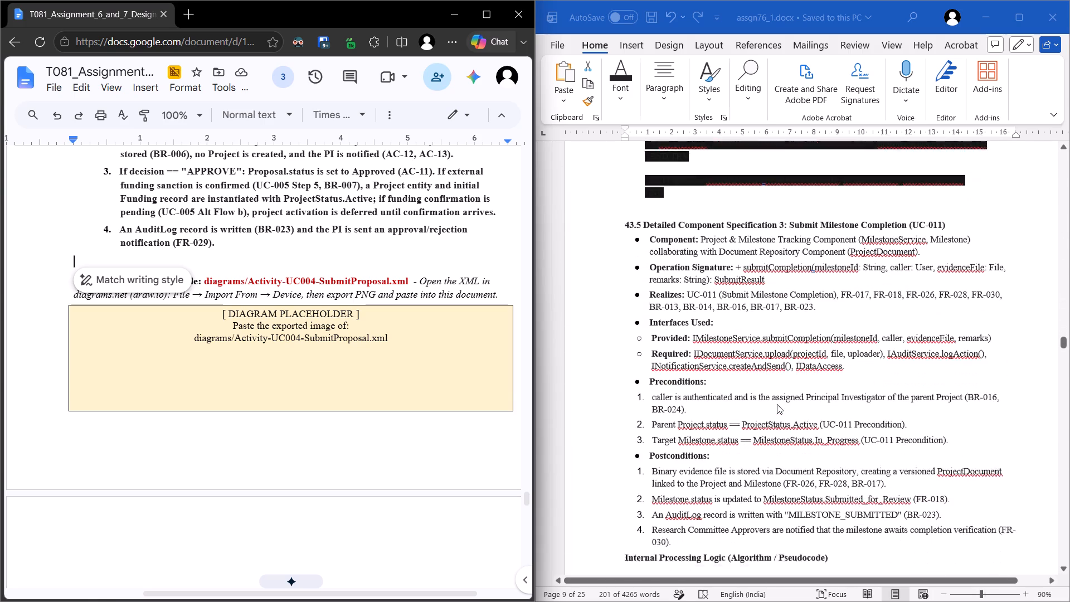
scroll(303, 370, down, 2)
scroll(303, 370, up, 1)
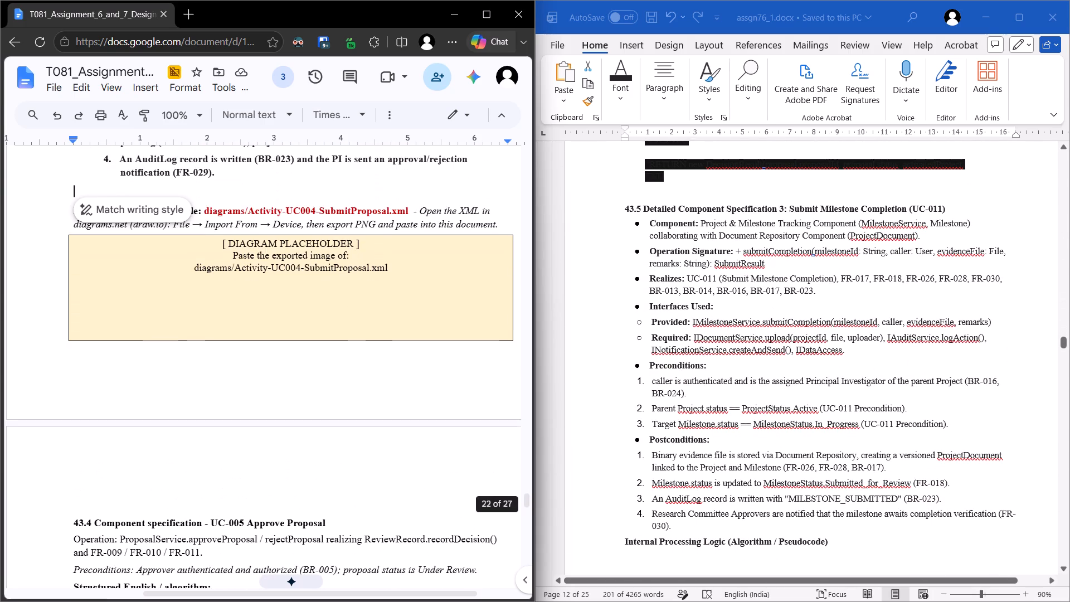
scroll(303, 370, up, 11)
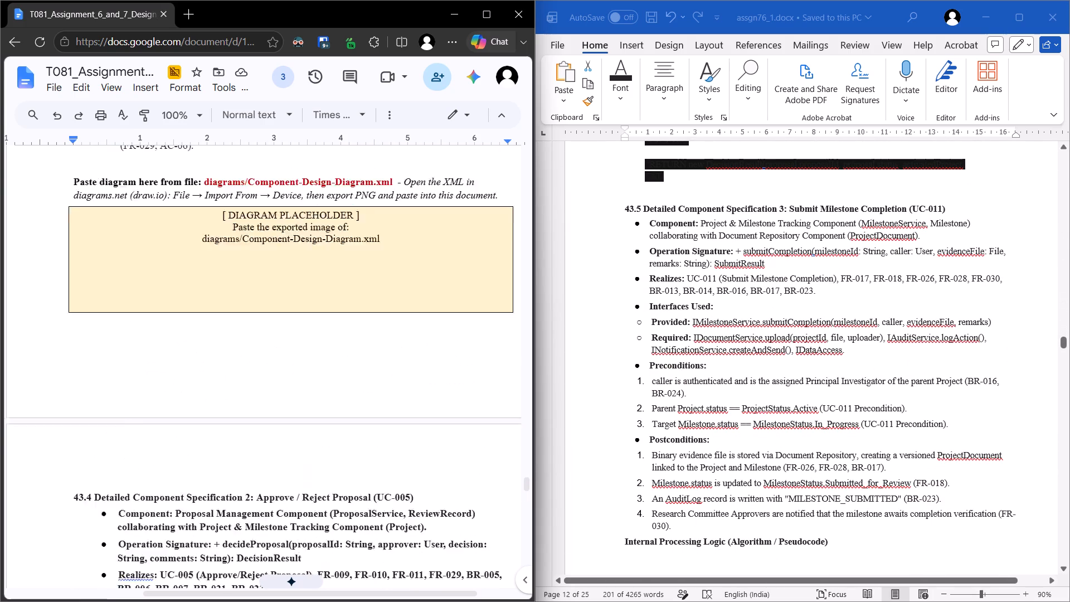
Delete the report's old 43.4 Component specification - UC-005 Approve Proposal text, from its heading through the line "Activity diagram for this operation:".
scroll(303, 369, down, 15)
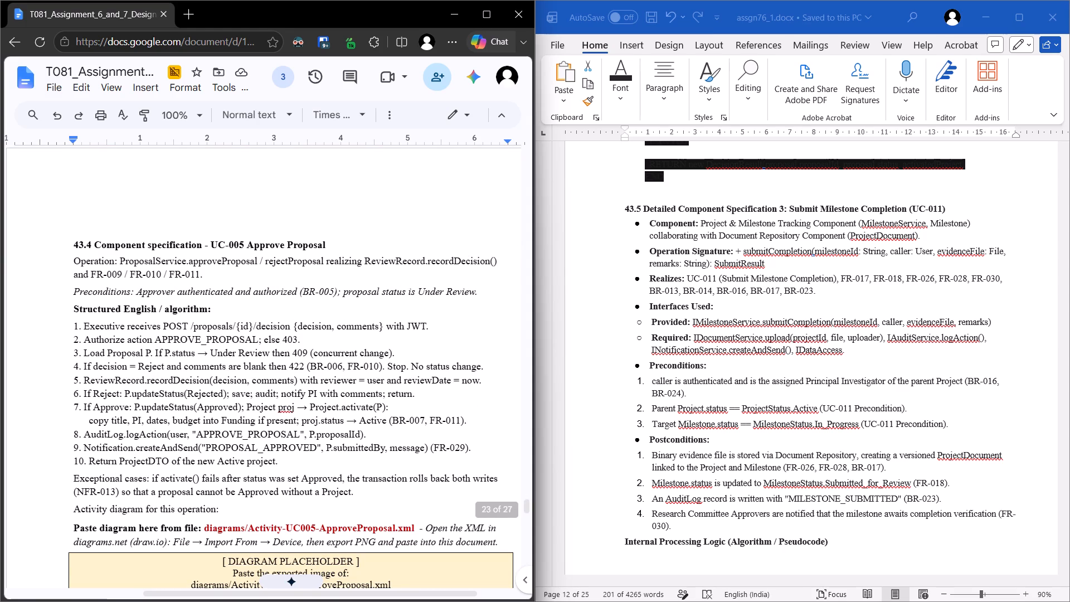
click(137, 335)
click(52, 229)
click(68, 240)
drag(75, 243, 79, 251)
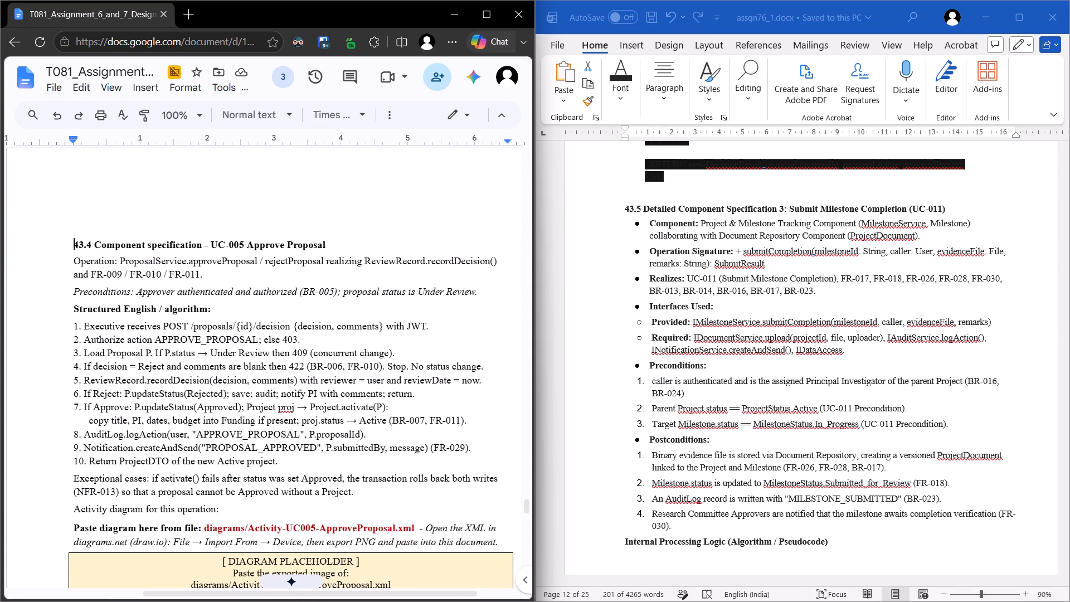
drag(79, 251, 325, 507)
scroll(320, 497, down, 7)
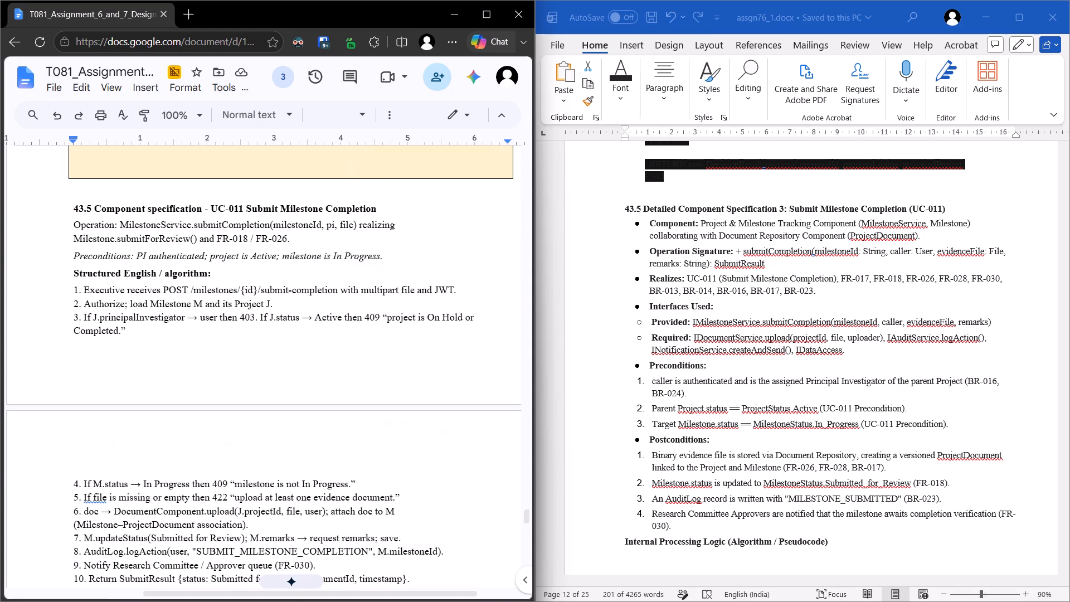
scroll(327, 471, down, 5)
scroll(327, 467, up, 9)
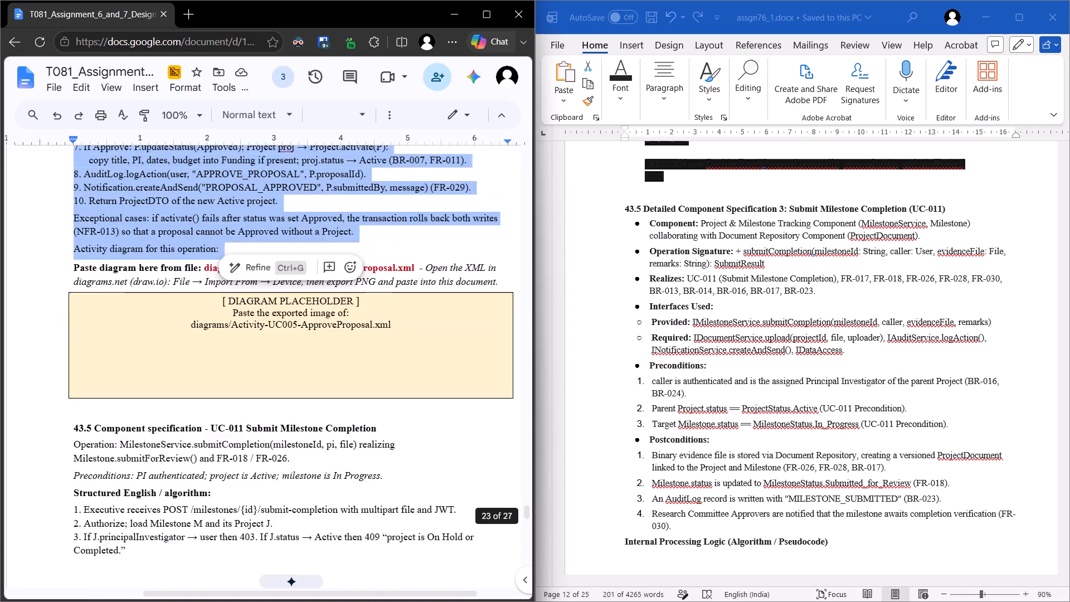
scroll(327, 467, up, 4)
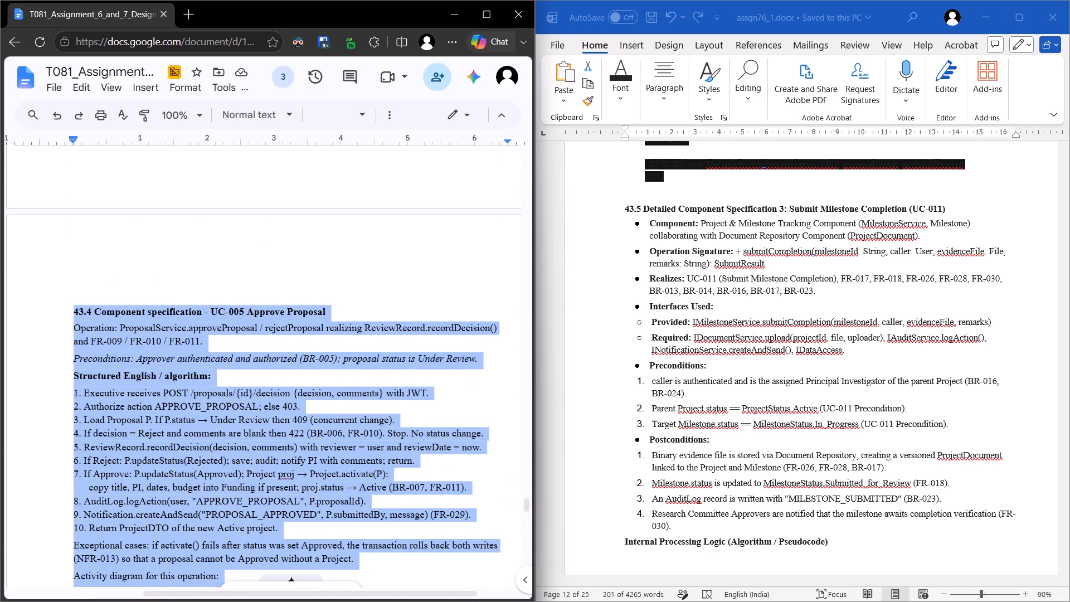
key(BackSpace)
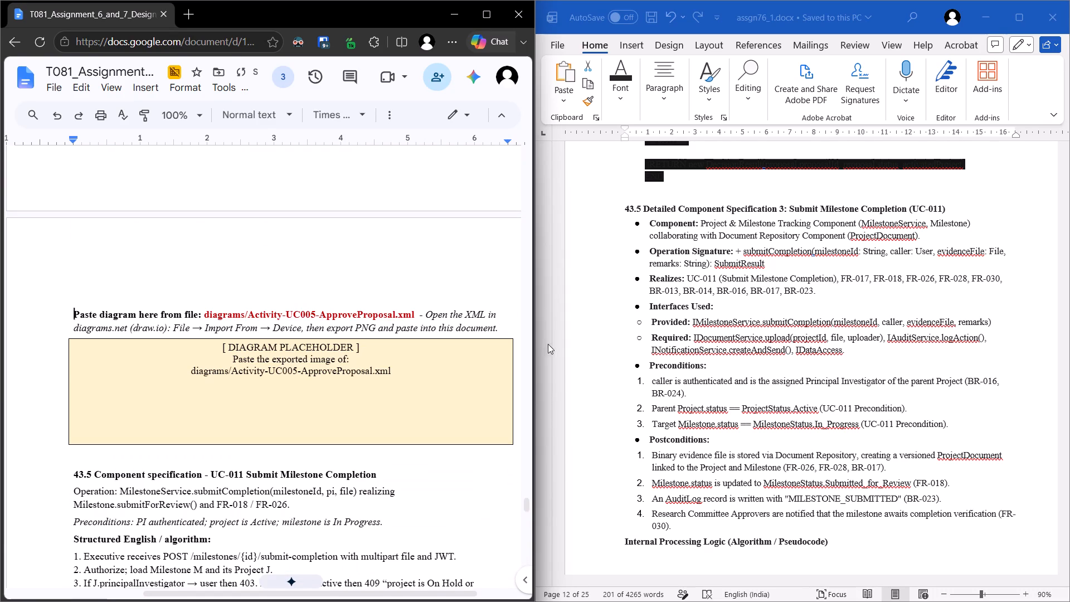
Copy section 43.5 Detailed Component Specification 3: Submit Milestone Completion (UC-011) in assgn76_1.docx, from its heading through the fourth postcondition.
click(618, 205)
drag(625, 209, 629, 212)
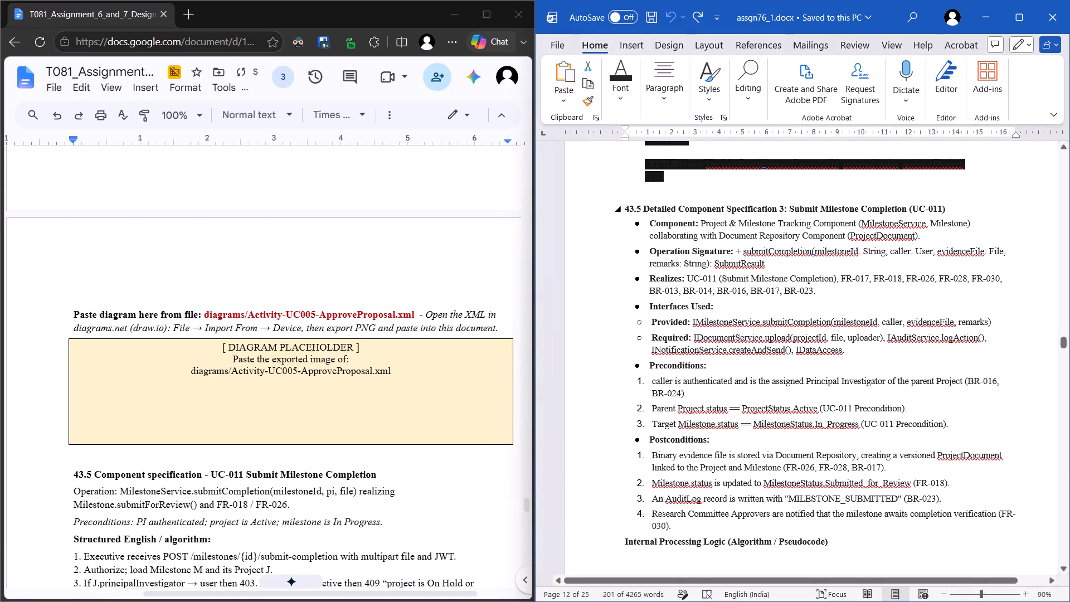
drag(629, 212, 723, 353)
click(731, 404)
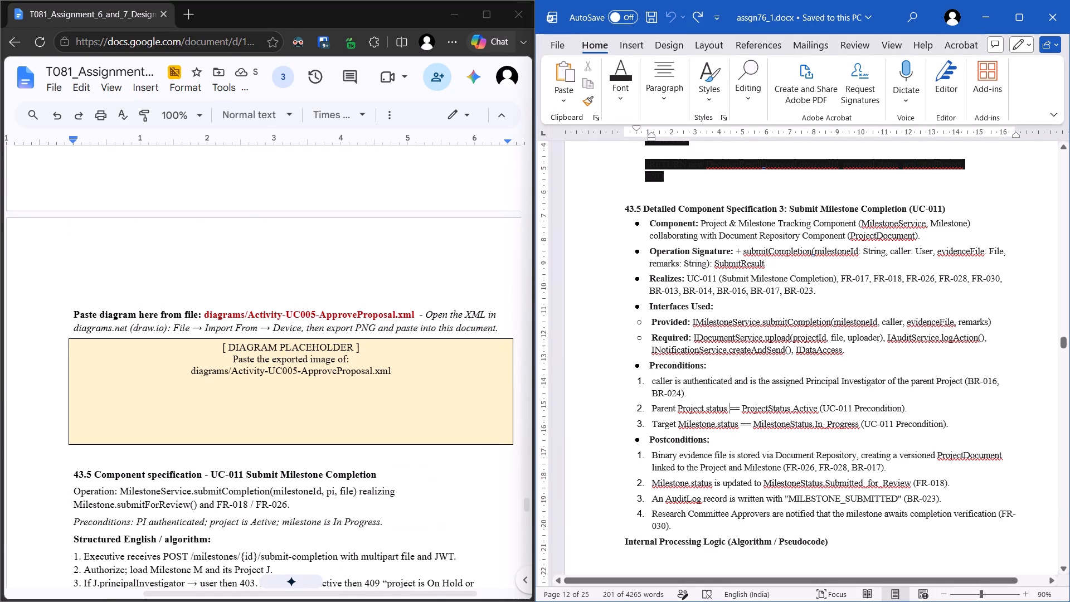
key(ctrl+z)
click(707, 519)
drag(684, 528, 624, 356)
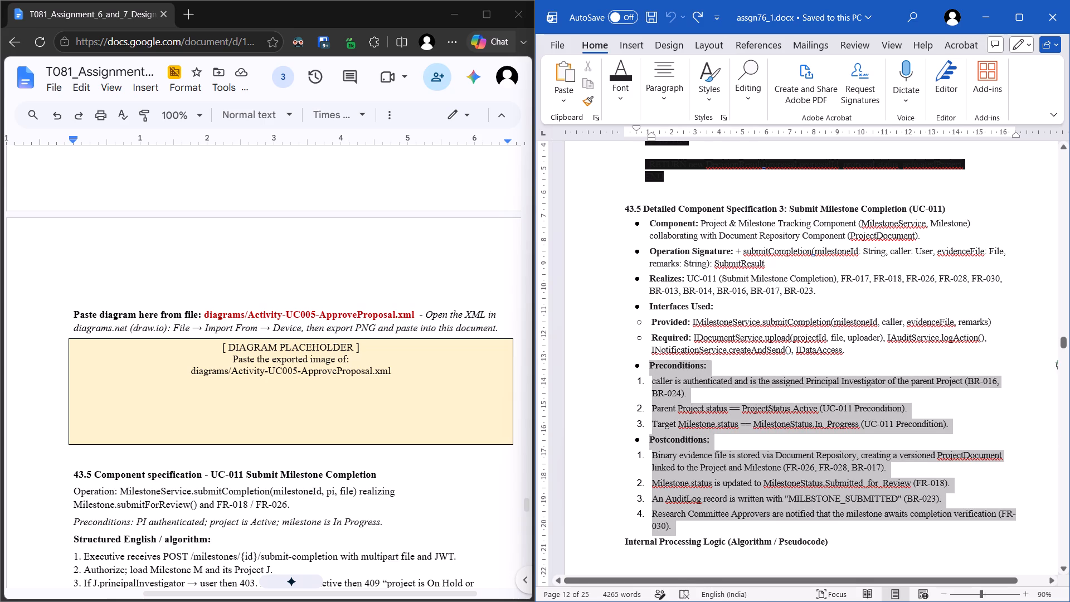
drag(624, 356, 625, 201)
key(ctrl+c)
Paste the copied 43.5 Submit Milestone Completion specification on the blank line above the report's Activity-UC005-ApproveProposal.xml diagram note.
click(159, 288)
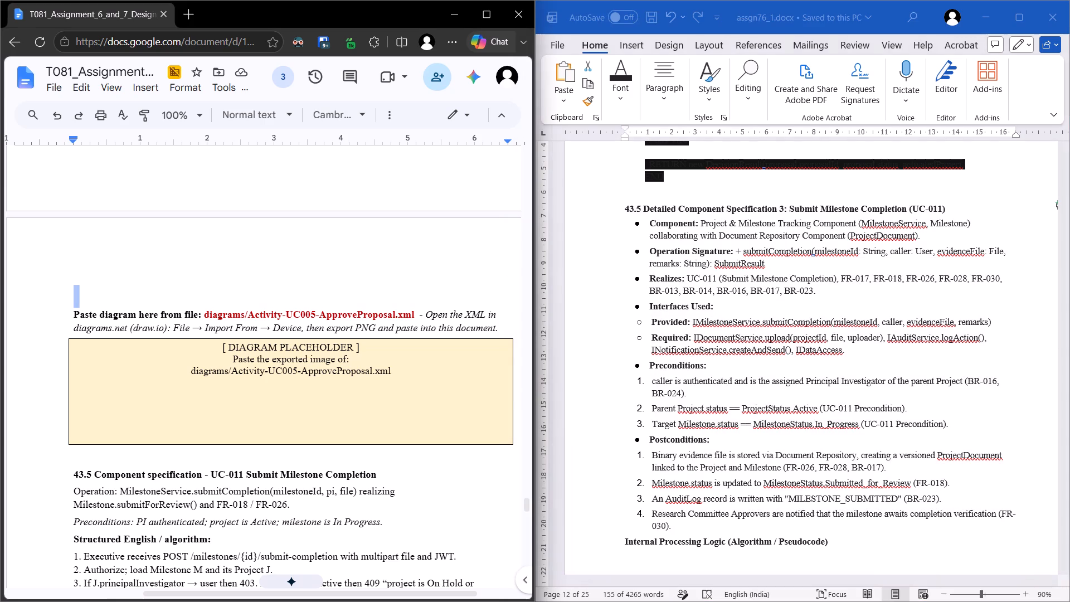
key(ctrl+v)
scroll(215, 349, down, 9)
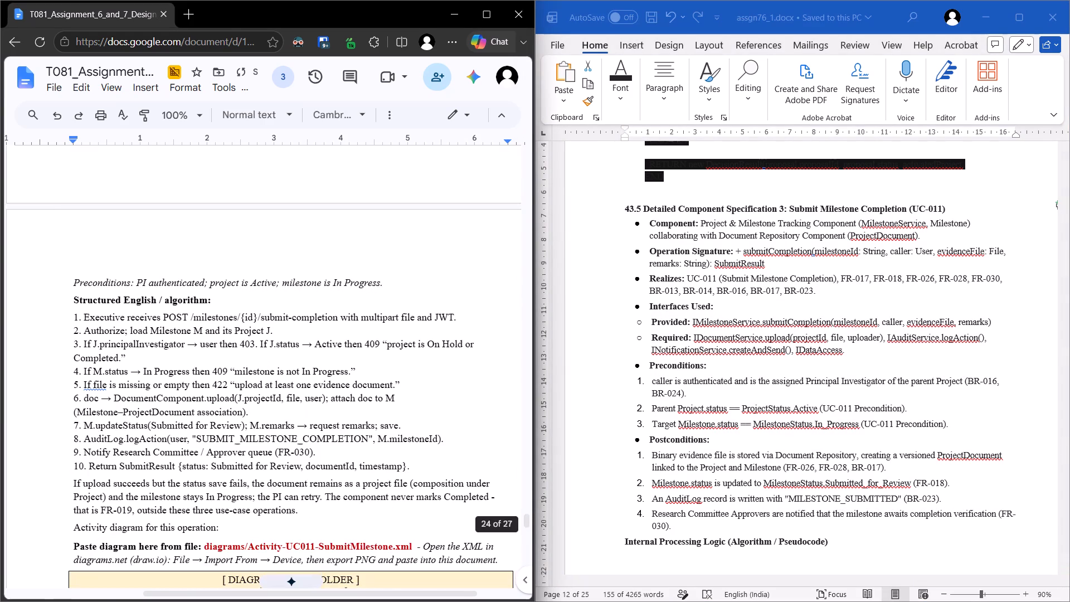
scroll(246, 373, up, 5)
scroll(246, 373, down, 5)
scroll(152, 315, up, 3)
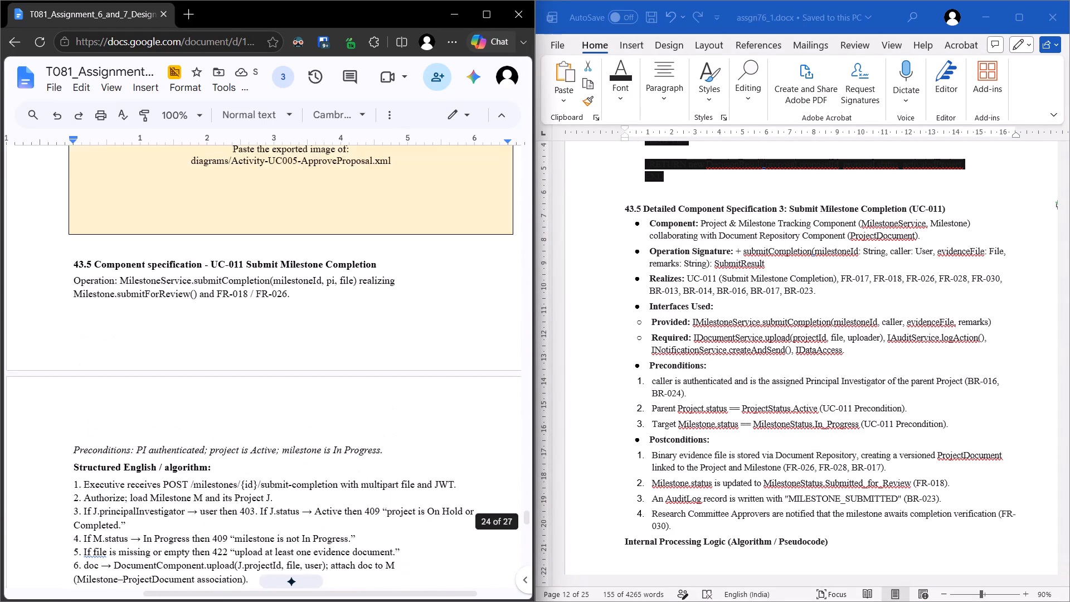
Delete the report's old 43.5 Submit Milestone Completion specification, its Activity-UC011-SubmitMilestone.xml placeholder and the old 43.6 Dependencies between components section, checking assgn76_1.docx before deleting.
click(71, 287)
click(70, 309)
scroll(836, 371, down, 14)
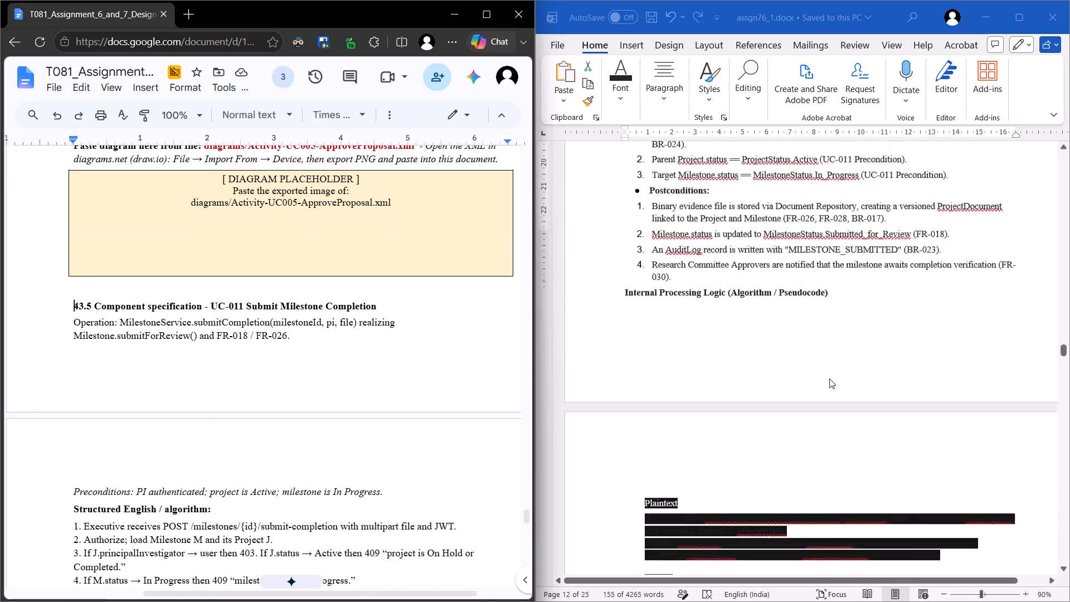
scroll(829, 378, down, 20)
scroll(829, 378, down, 20)
scroll(829, 378, down, 11)
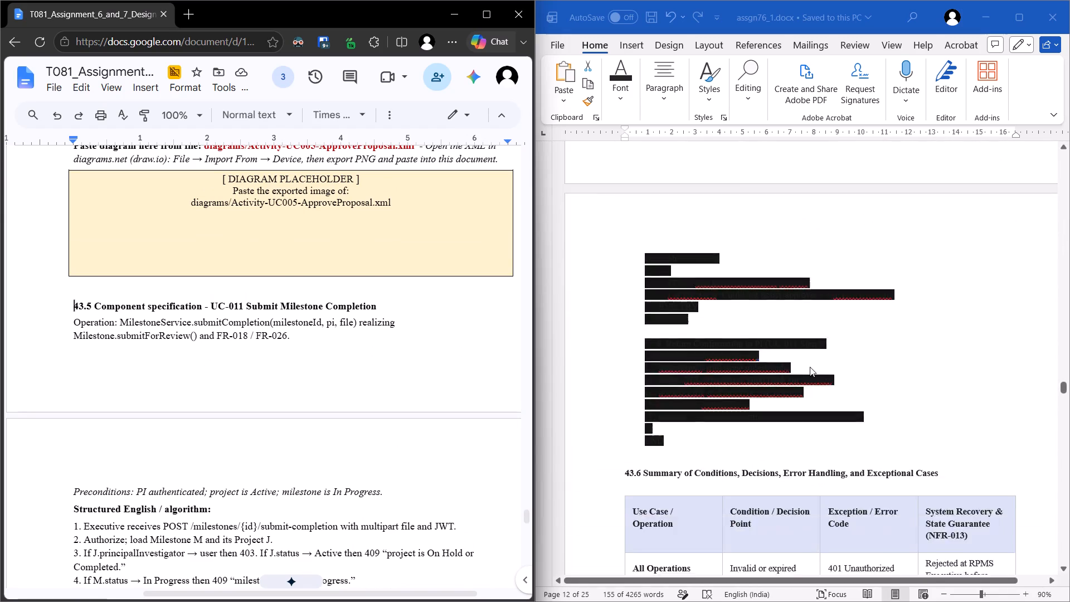
scroll(810, 367, down, 5)
scroll(810, 366, up, 1)
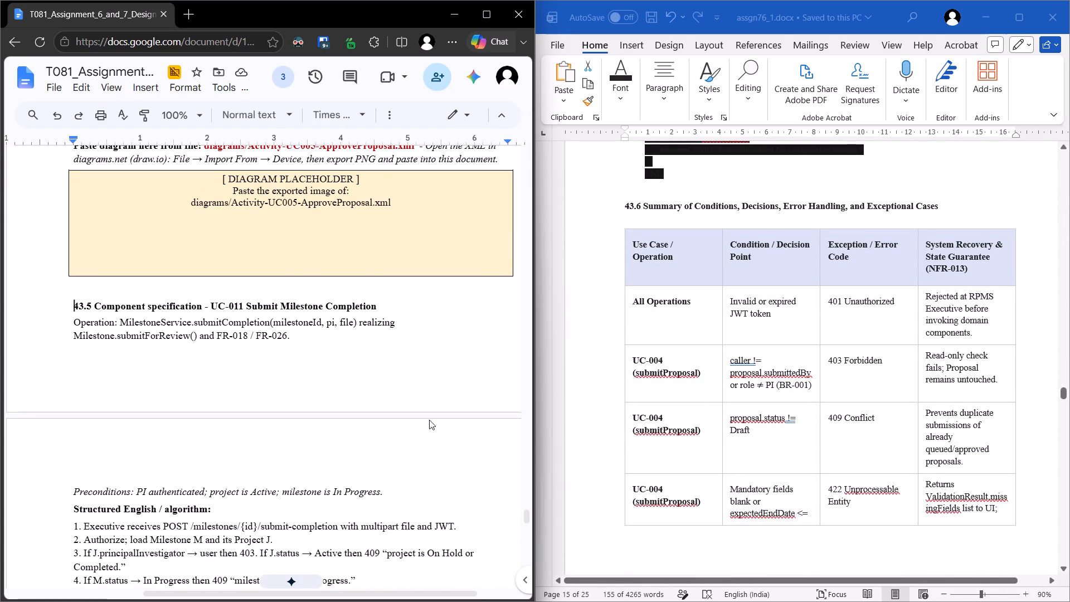
drag(72, 308, 333, 466)
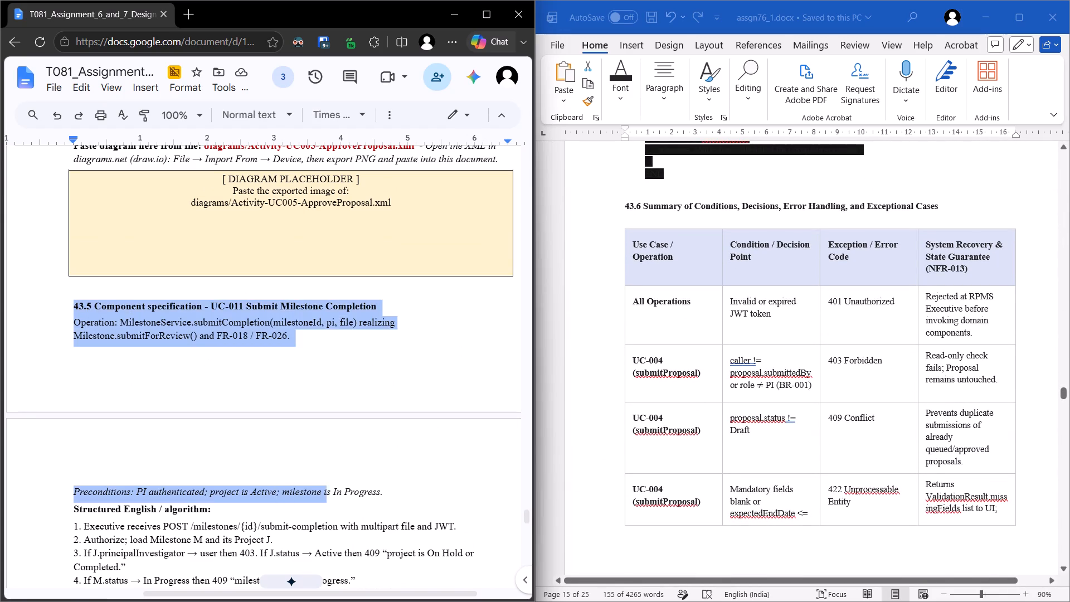
drag(333, 466, 380, 487)
scroll(374, 516, down, 8)
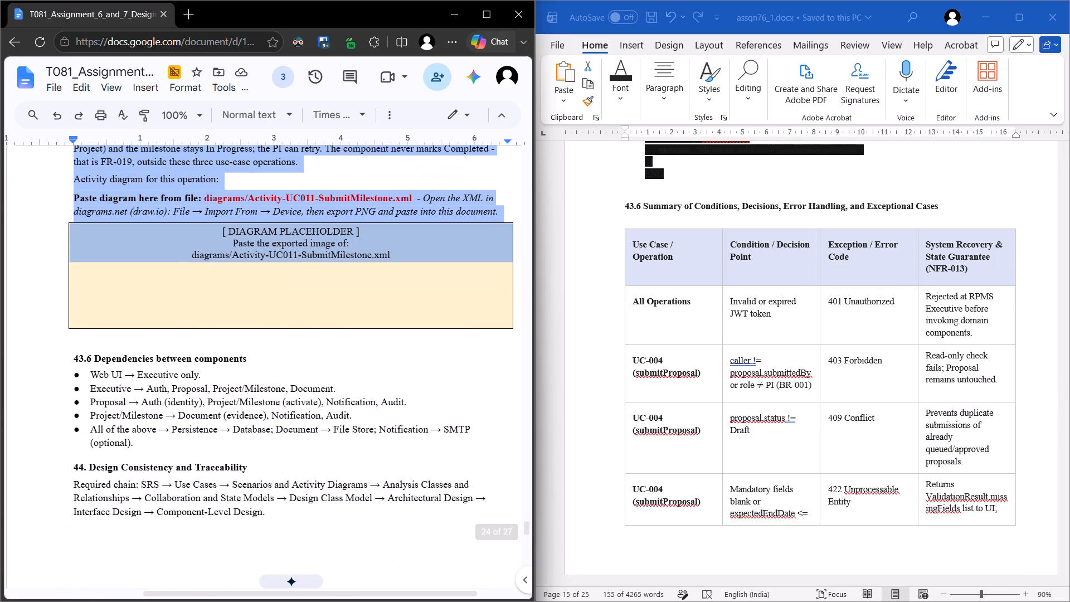
drag(380, 487, 345, 464)
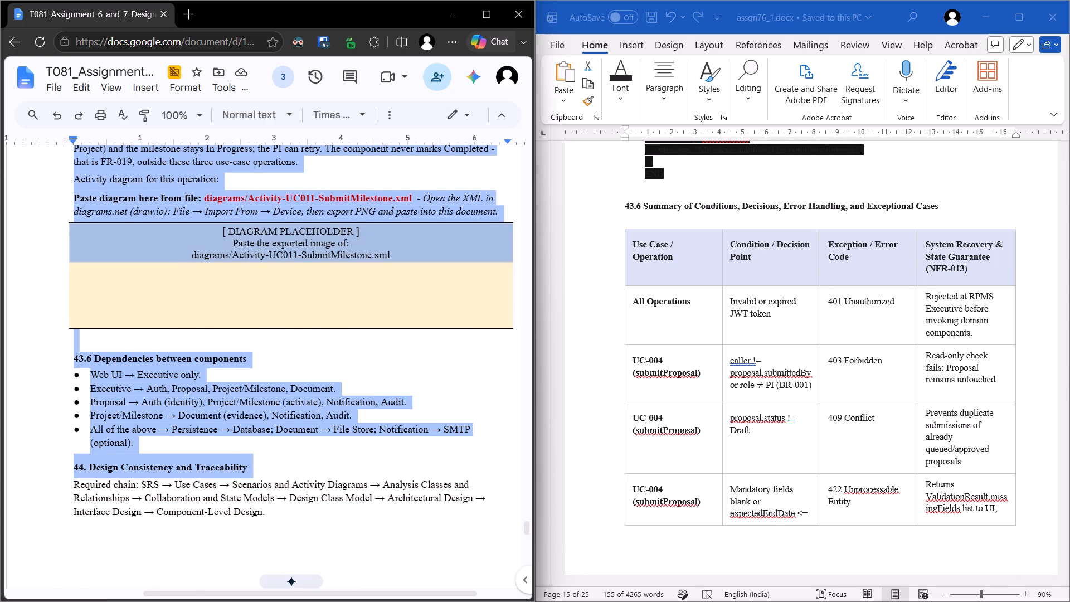
drag(345, 464, 344, 445)
scroll(893, 414, down, 9)
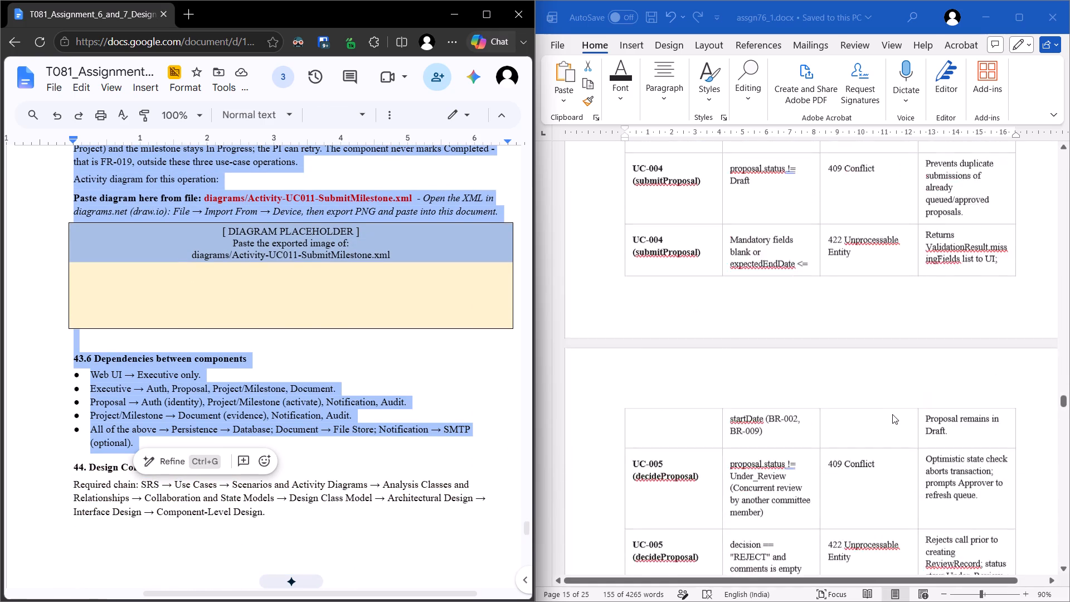
scroll(892, 414, down, 19)
scroll(888, 412, down, 5)
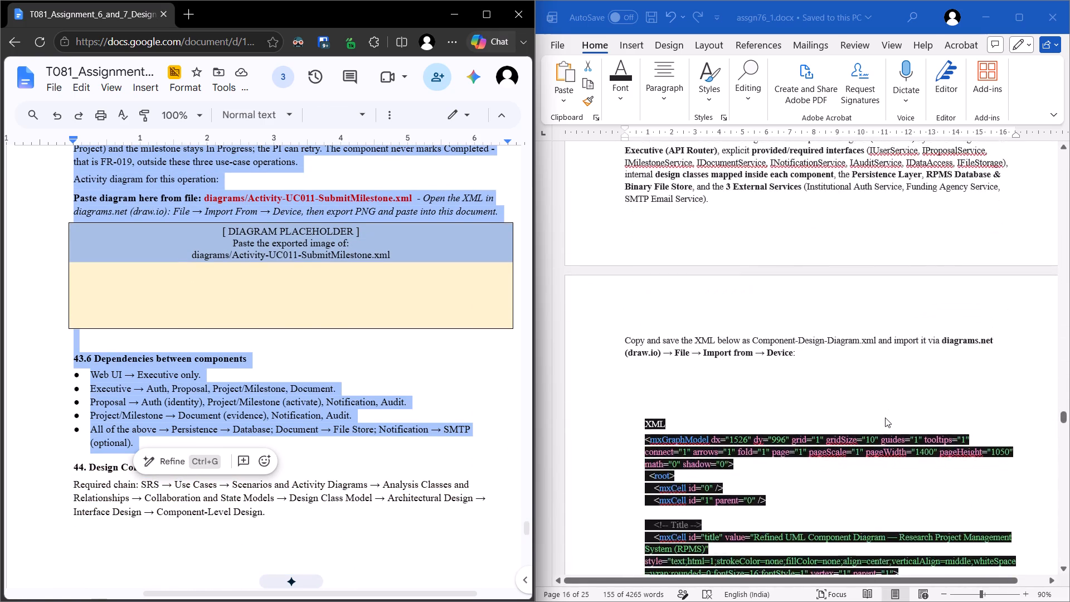
scroll(885, 417, down, 20)
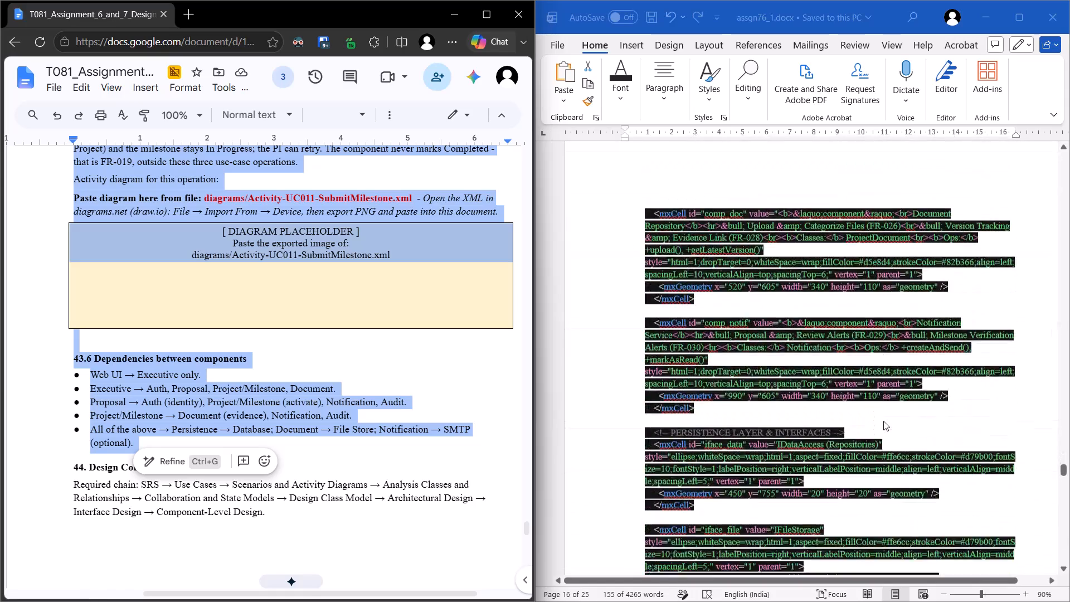
scroll(883, 421, down, 12)
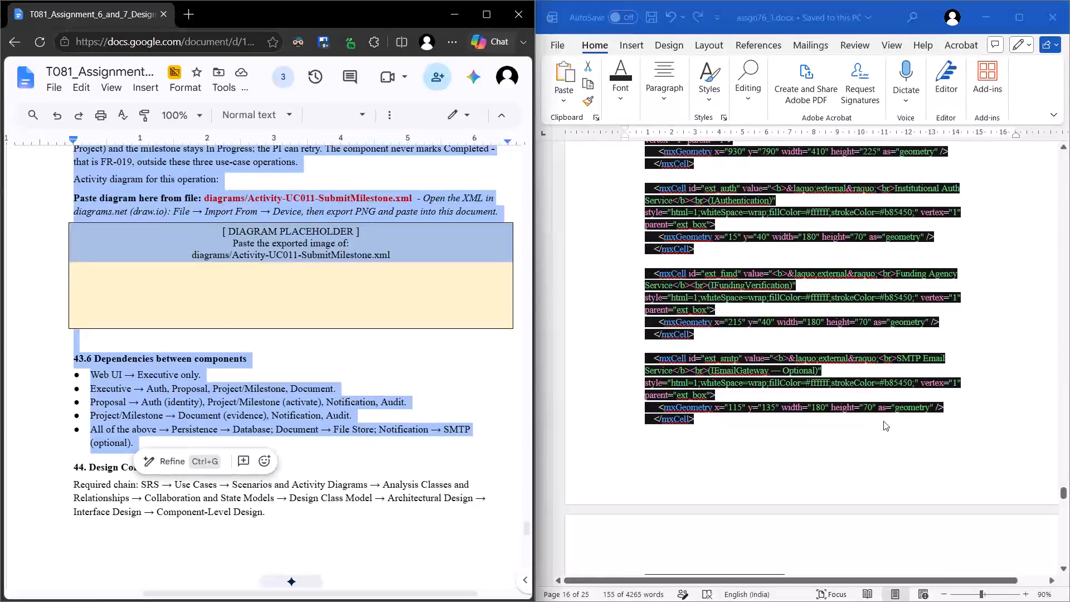
scroll(877, 424, down, 12)
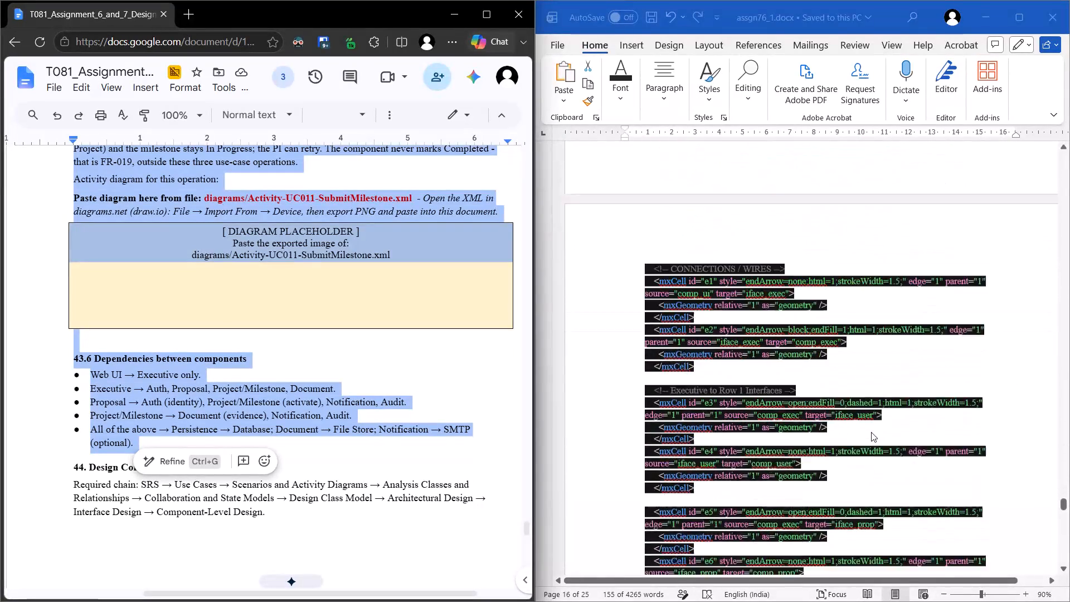
scroll(871, 432, down, 19)
scroll(871, 428, down, 14)
scroll(869, 431, down, 16)
scroll(869, 431, down, 16)
scroll(869, 431, up, 18)
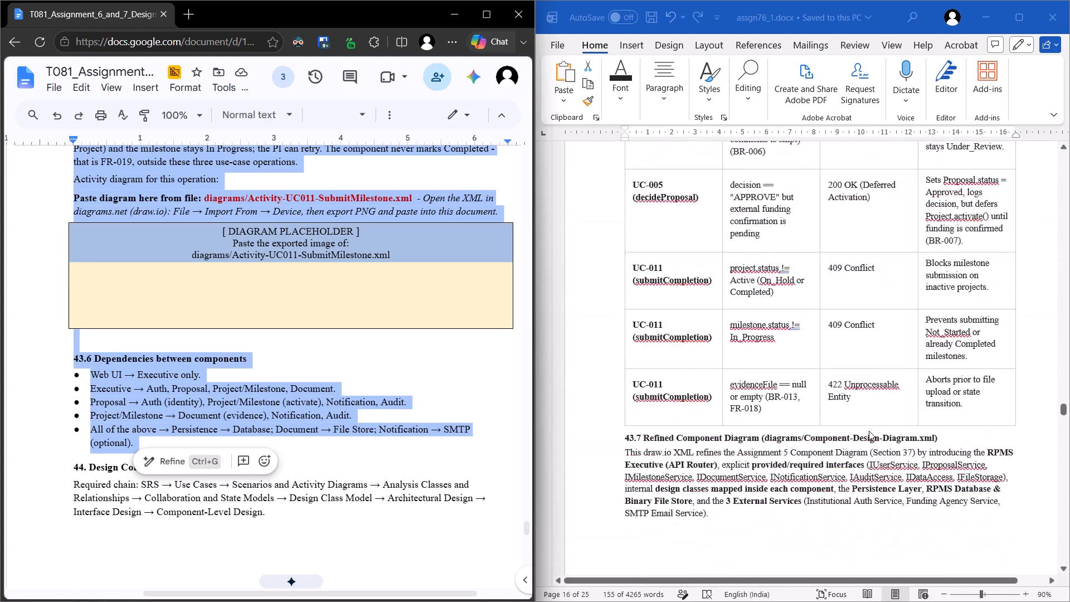
scroll(869, 431, up, 8)
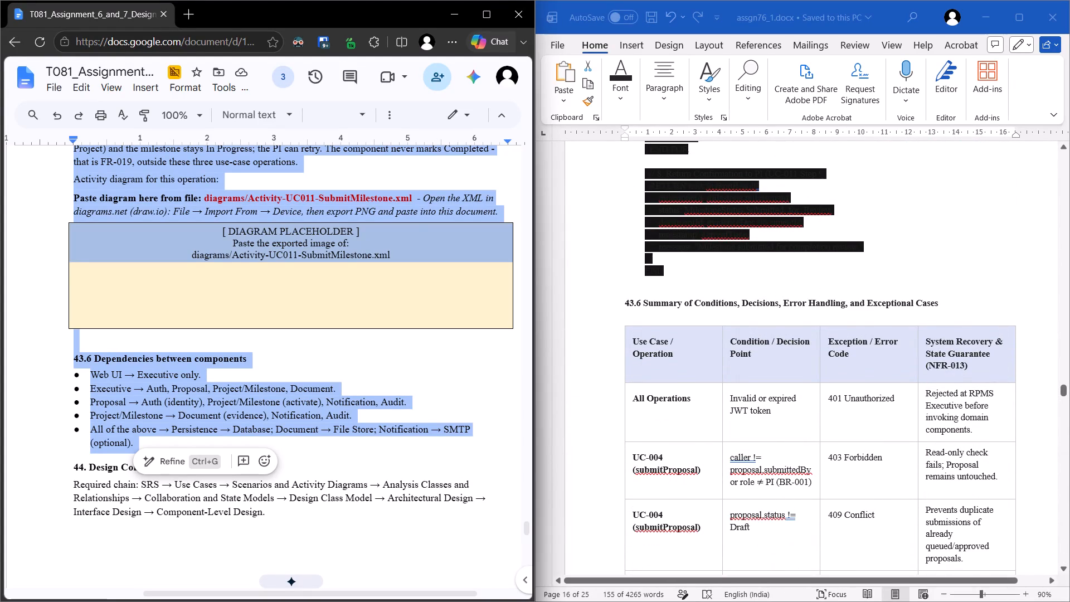
key(BackSpace)
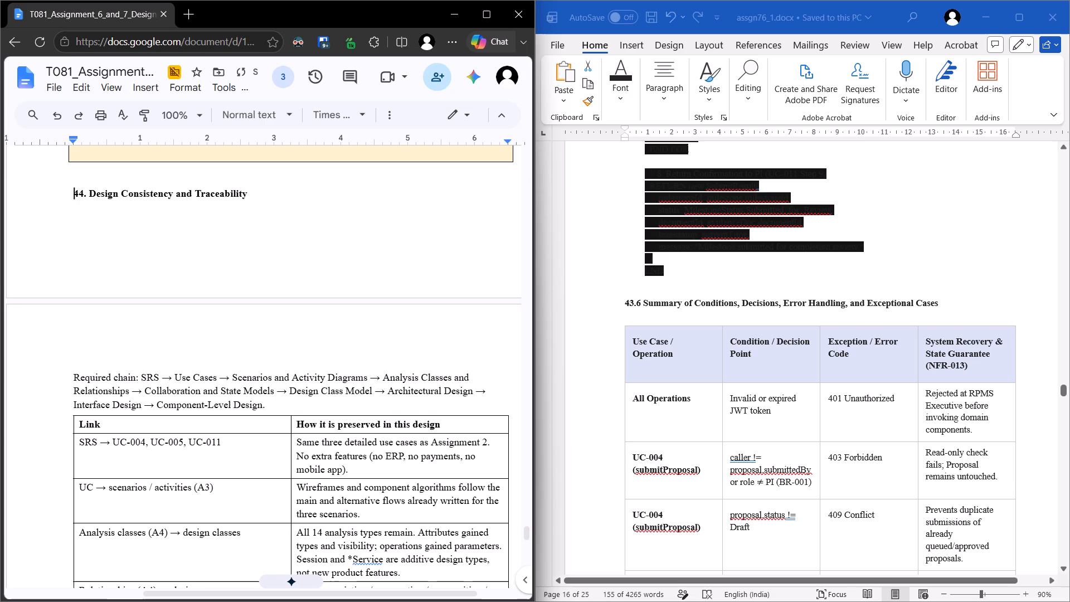
Insert two blank lines above the report's heading 44. Design Consistency and Traceability and place the cursor there.
key(Return)
key(Return)
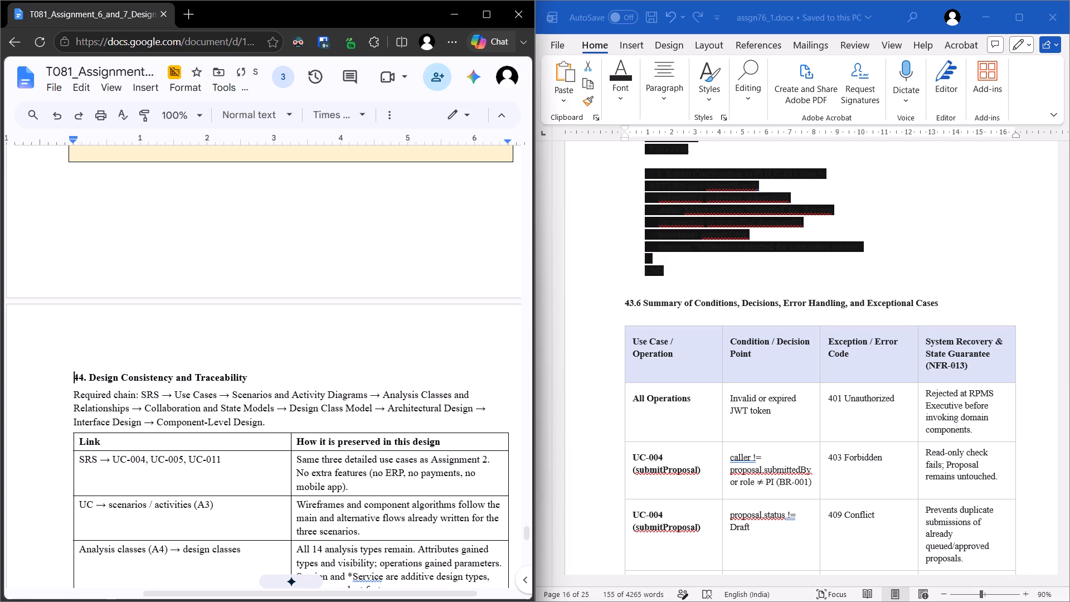
click(100, 193)
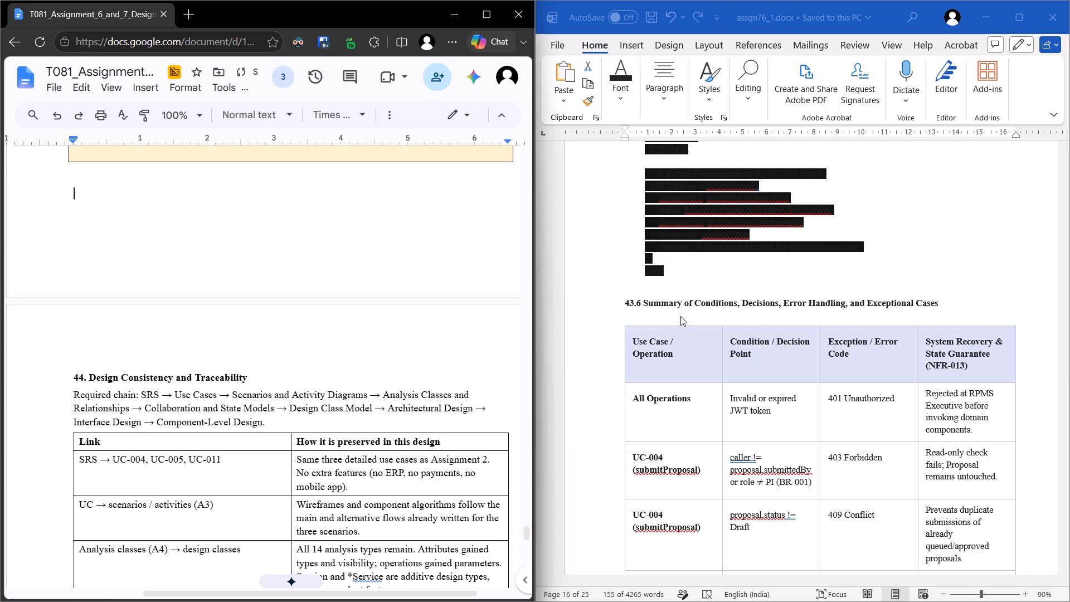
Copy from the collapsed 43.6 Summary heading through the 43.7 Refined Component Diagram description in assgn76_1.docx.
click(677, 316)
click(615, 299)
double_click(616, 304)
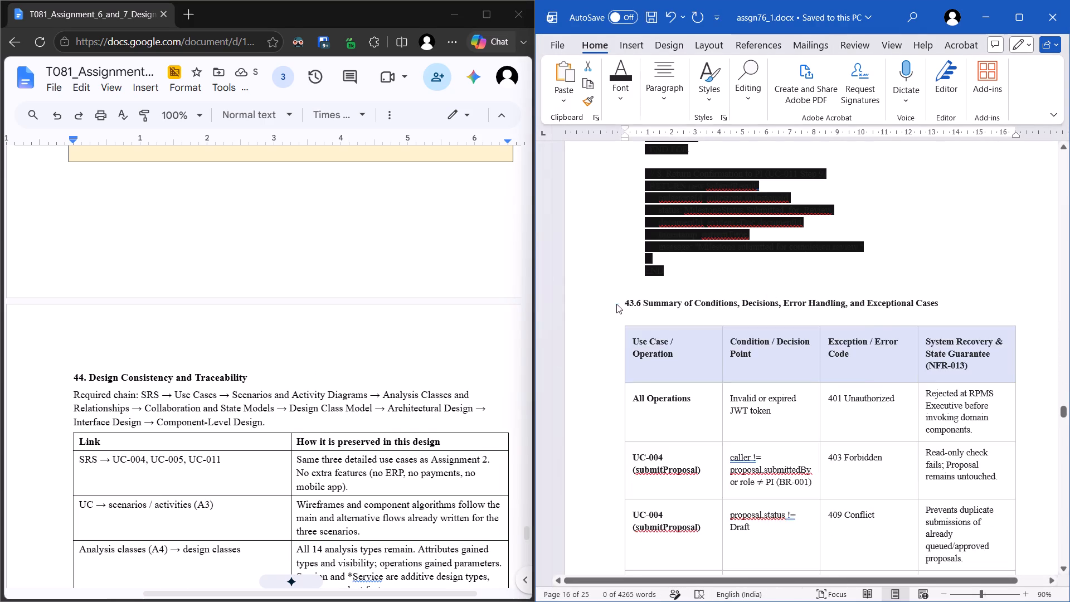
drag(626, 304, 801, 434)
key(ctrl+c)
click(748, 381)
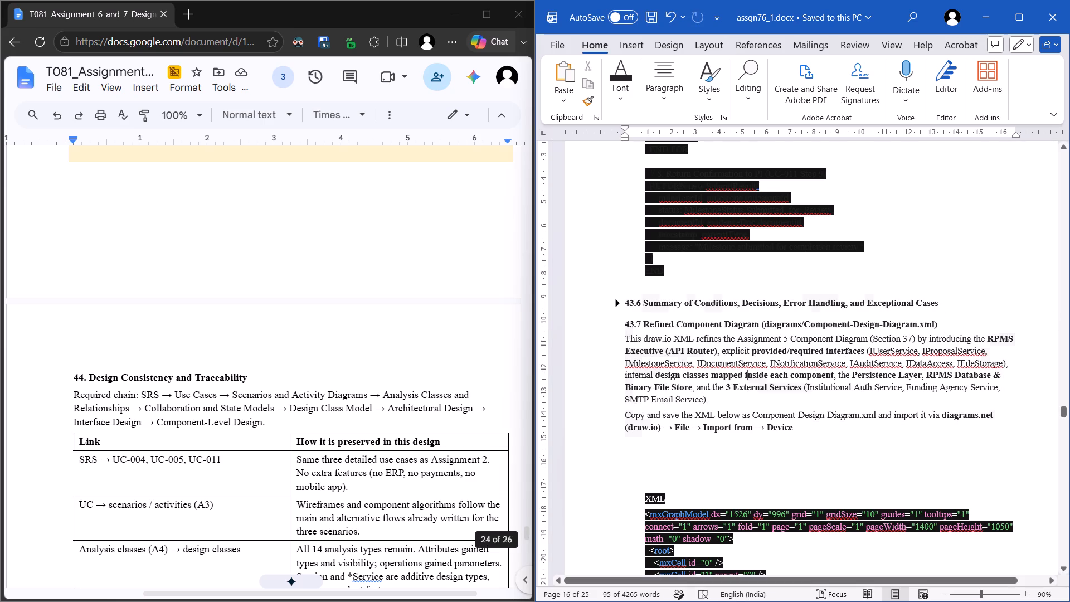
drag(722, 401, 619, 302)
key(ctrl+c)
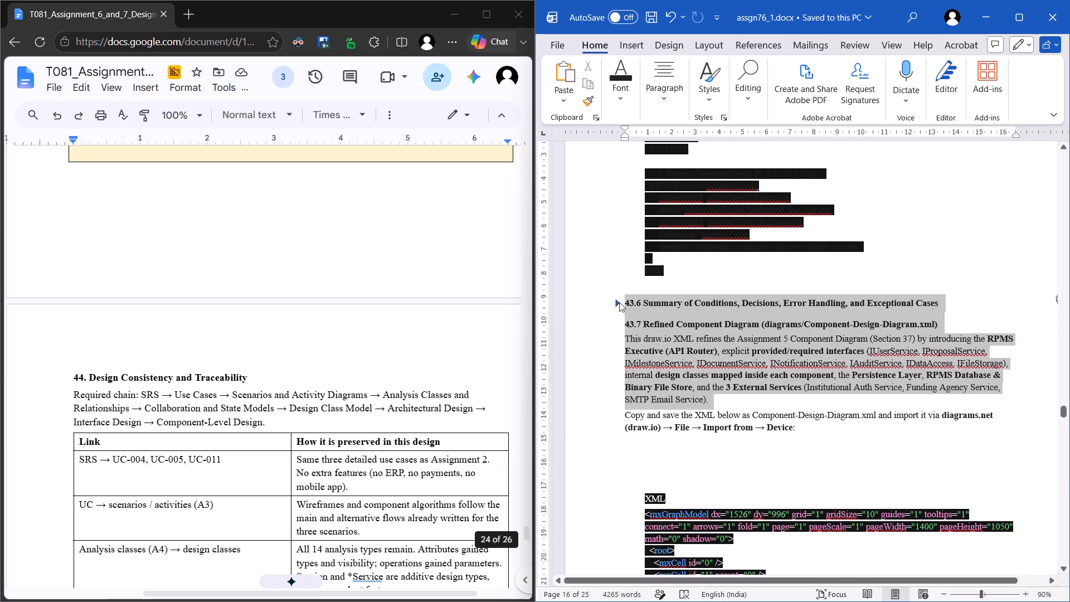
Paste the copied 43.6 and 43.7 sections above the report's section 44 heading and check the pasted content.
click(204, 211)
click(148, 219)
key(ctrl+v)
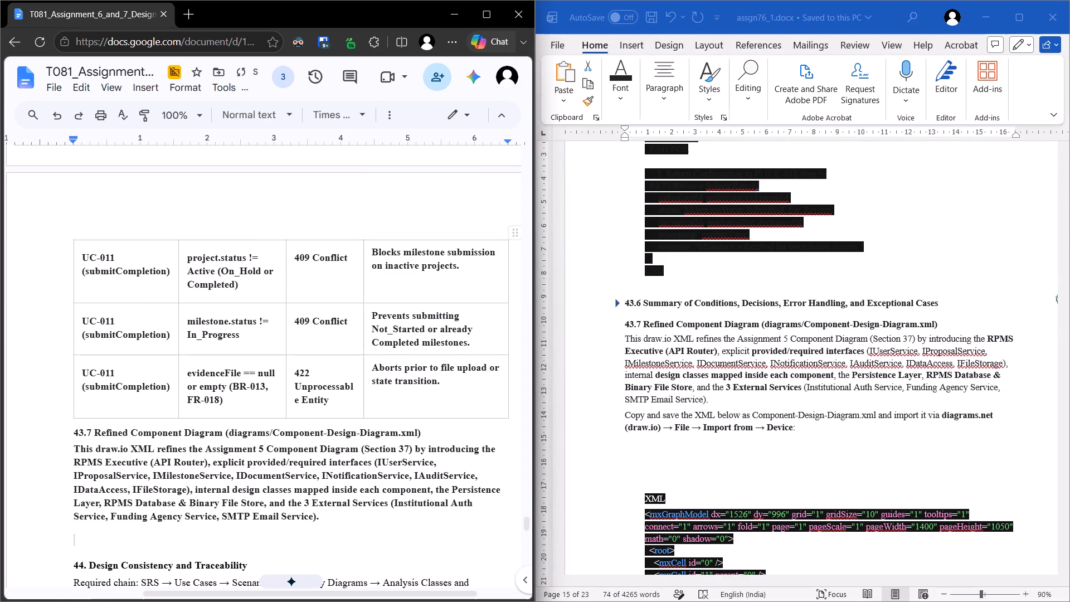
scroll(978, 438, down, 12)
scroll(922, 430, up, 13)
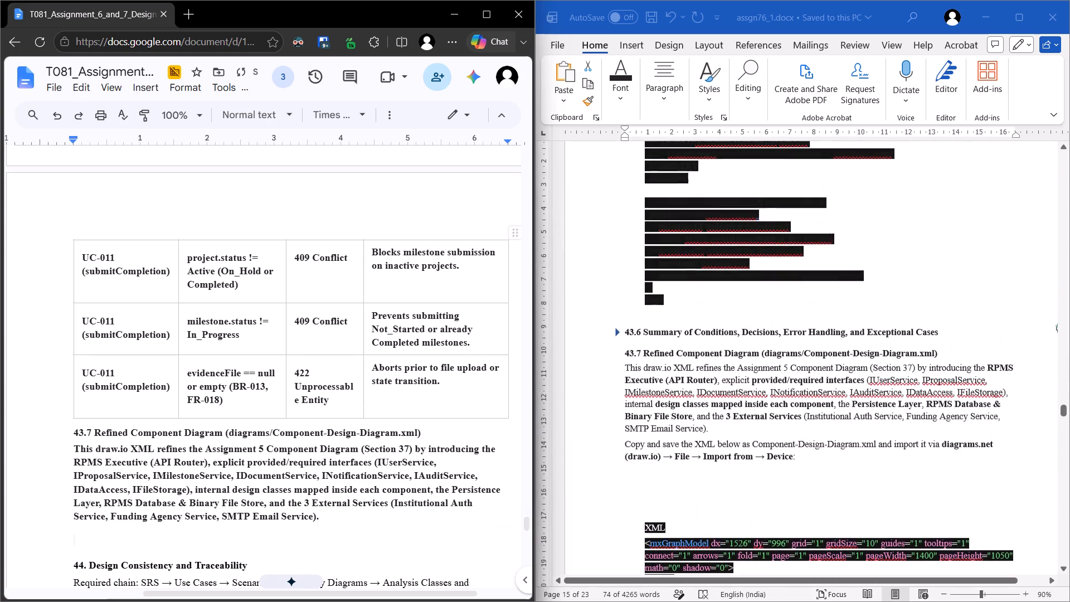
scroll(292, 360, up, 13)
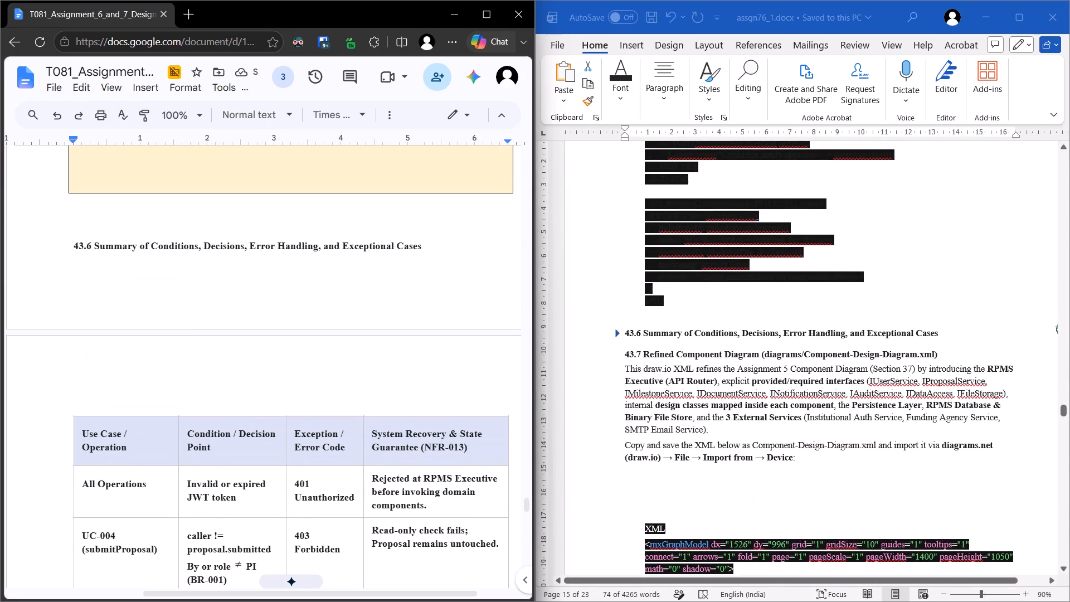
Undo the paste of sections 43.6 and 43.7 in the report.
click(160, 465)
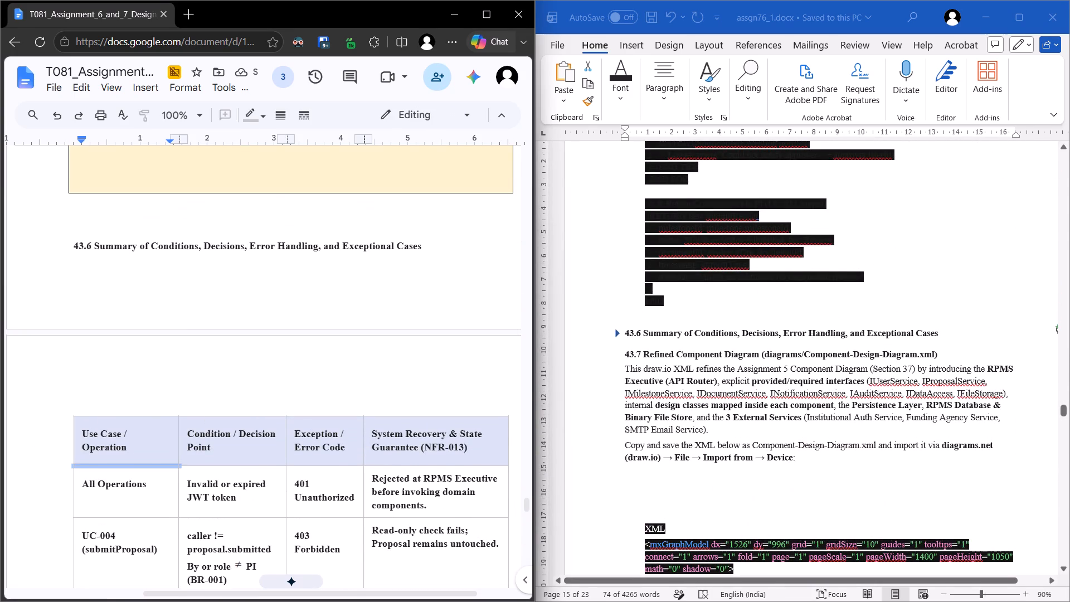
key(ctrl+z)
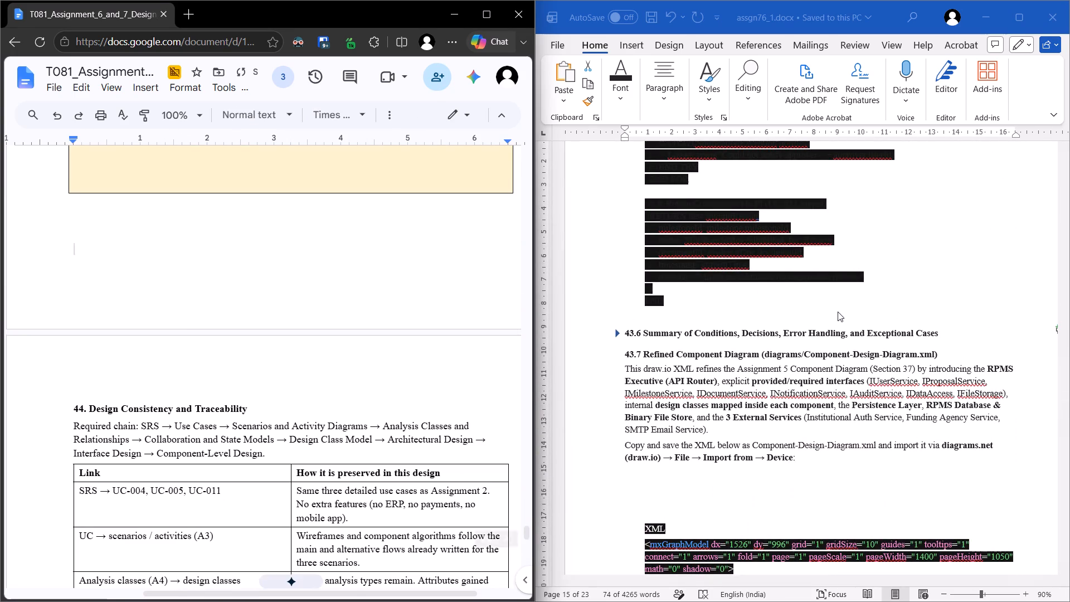
Expand the 43.6 Summary heading in assgn76_1.docx and copy from it, including its table, through the 43.7 paragraph ending in SMTP Email Service.
scroll(840, 312, up, 4)
scroll(836, 324, down, 5)
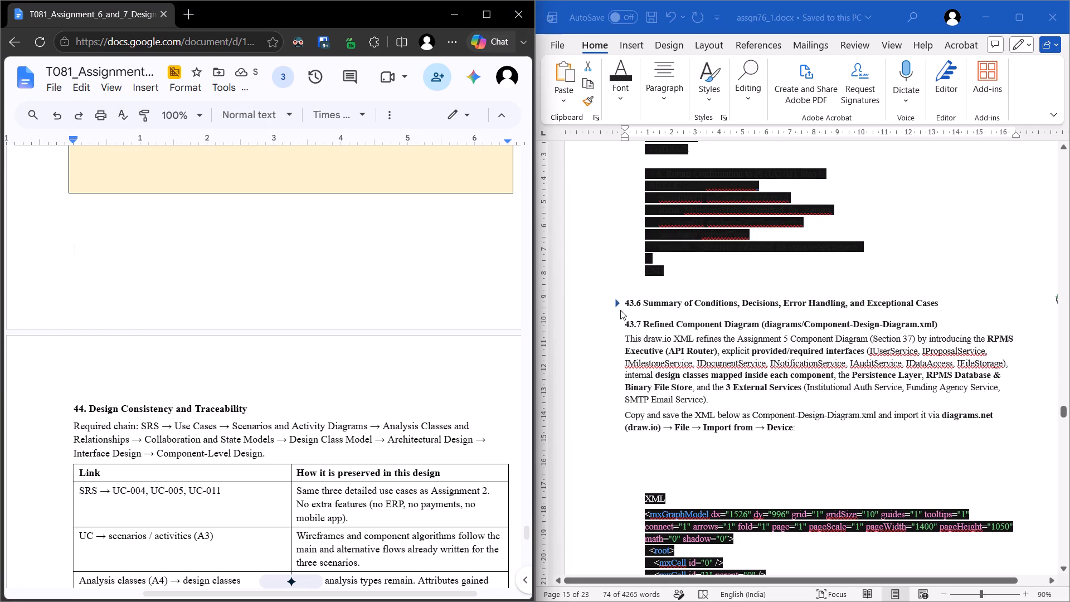
click(618, 304)
click(618, 304)
click(624, 304)
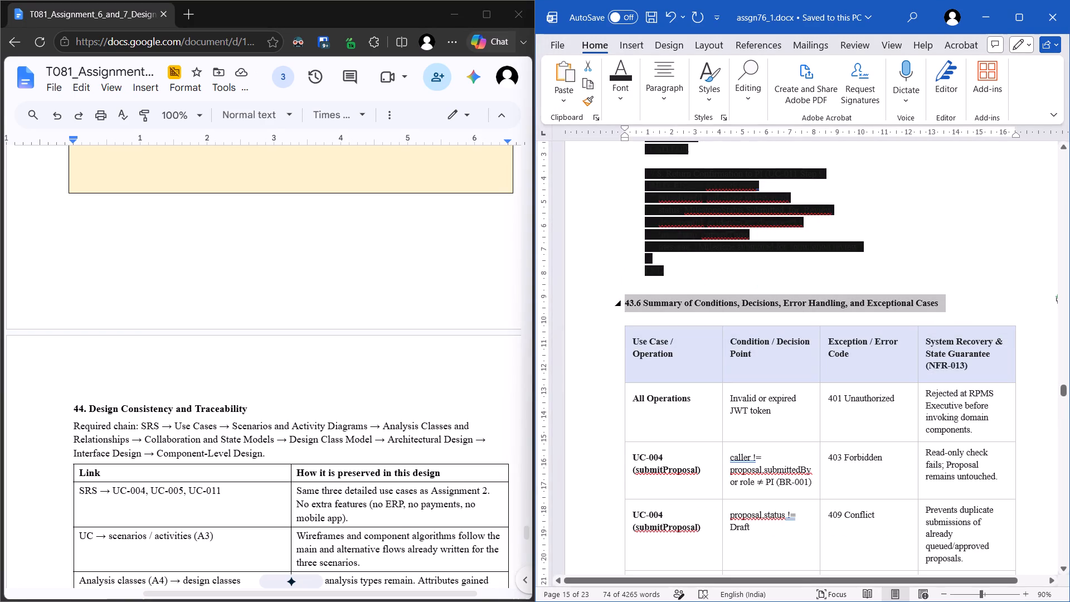
click(628, 304)
click(625, 305)
drag(625, 305, 800, 476)
scroll(796, 492, down, 20)
scroll(796, 492, down, 5)
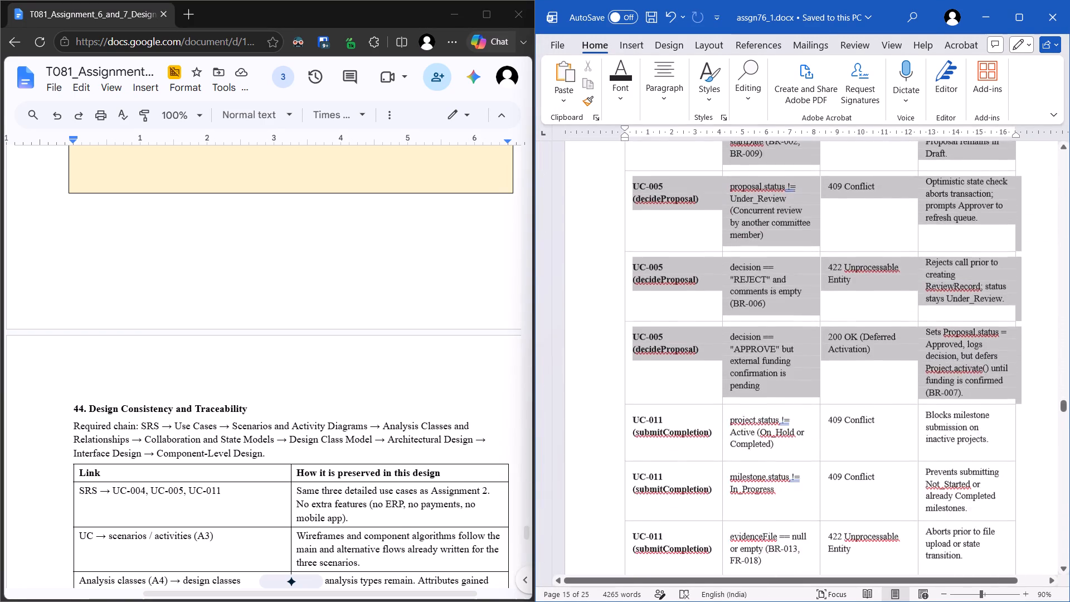
scroll(800, 476, down, 9)
drag(800, 476, 718, 268)
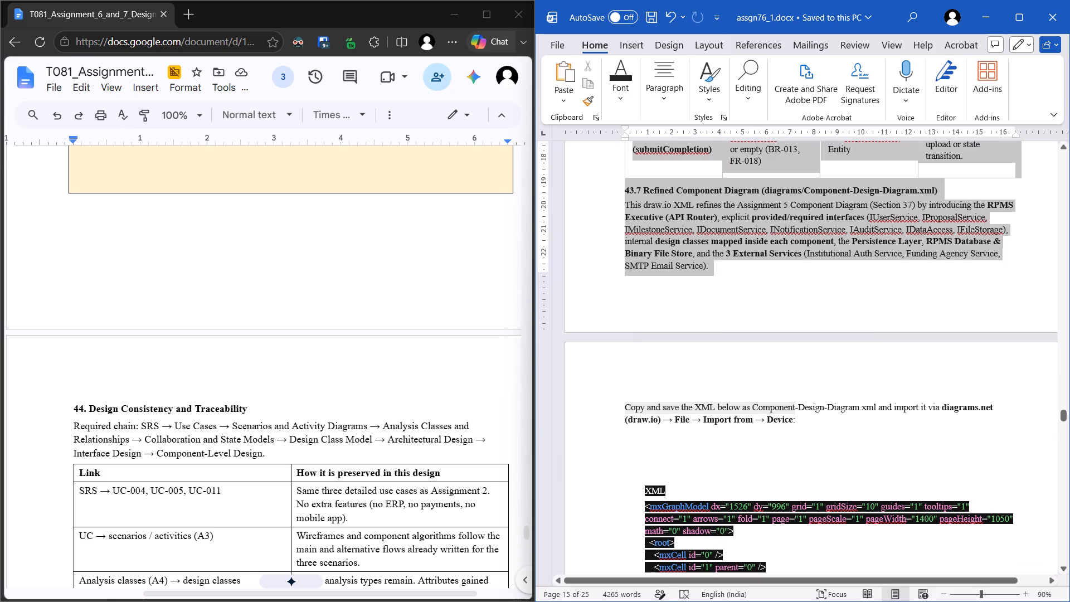
drag(718, 268, 710, 266)
key(ctrl+c)
key(ctrl+c)
Paste the copied 43.6 summary table and 43.7 Refined Component Diagram text on the blank line above the report's section 44.
click(134, 235)
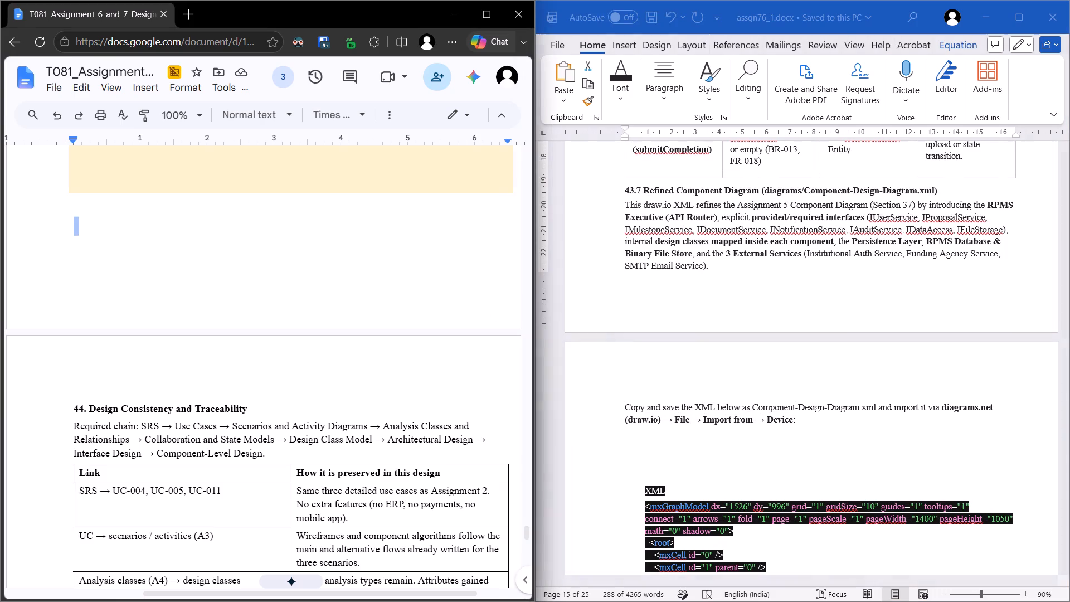
click(132, 231)
key(ctrl+v)
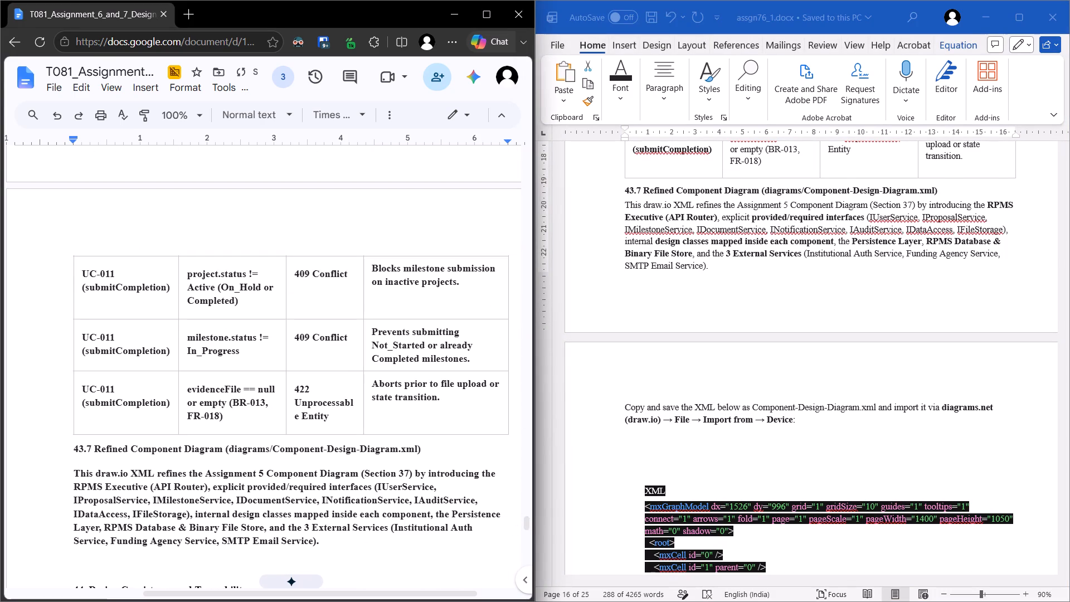
Examine the rest of assgn76_1.docx from the 43.6 table through the component diagram XML to its end, comparing it with the report's 43.7 section.
scroll(869, 397, up, 4)
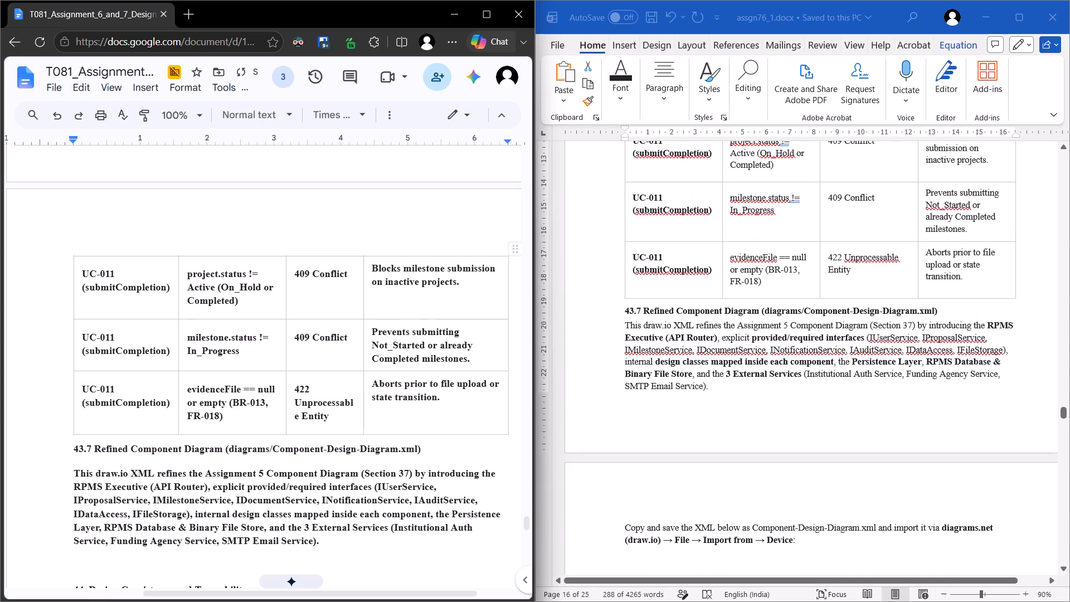
scroll(723, 397, down, 3)
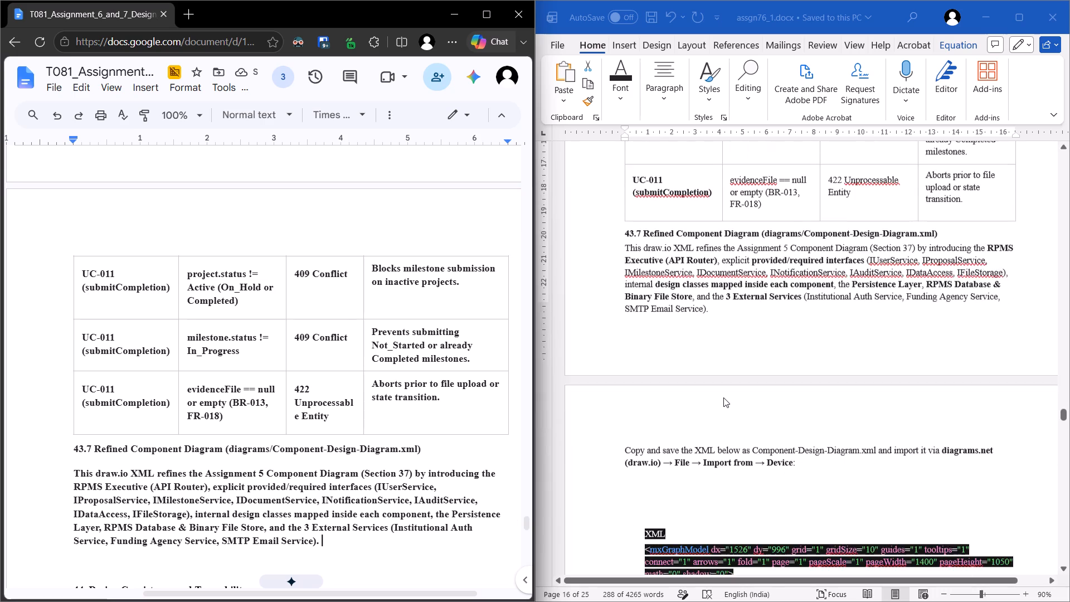
scroll(723, 397, down, 2)
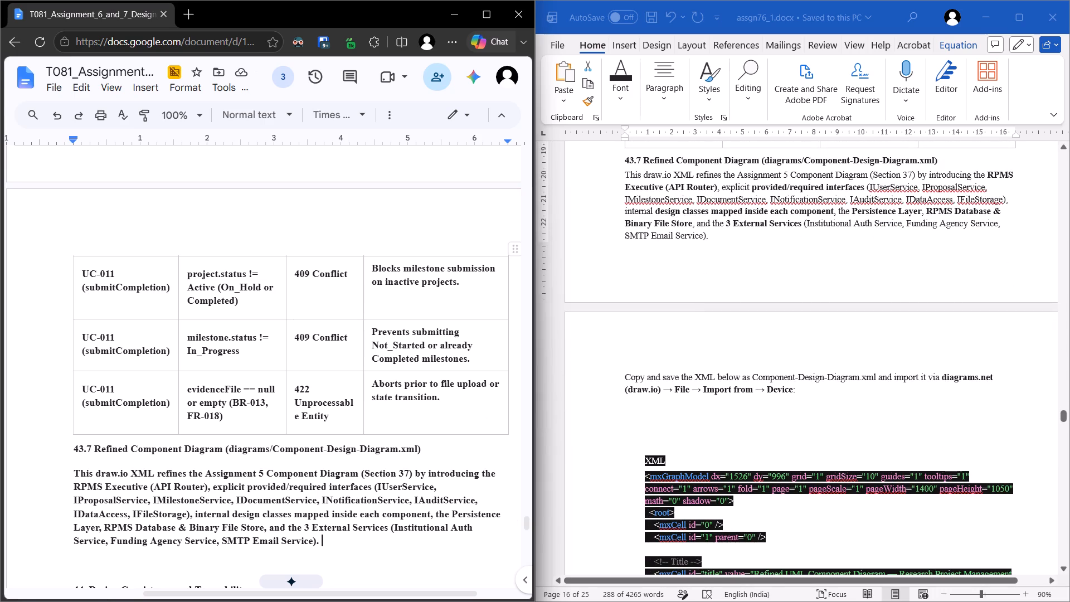
scroll(264, 417, down, 1)
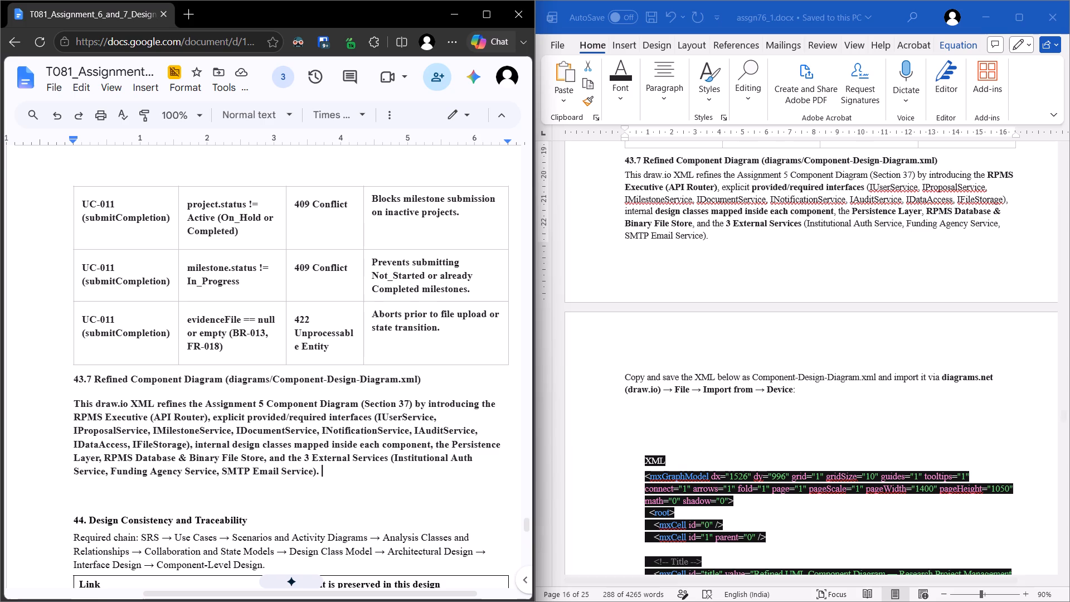
scroll(821, 373, down, 19)
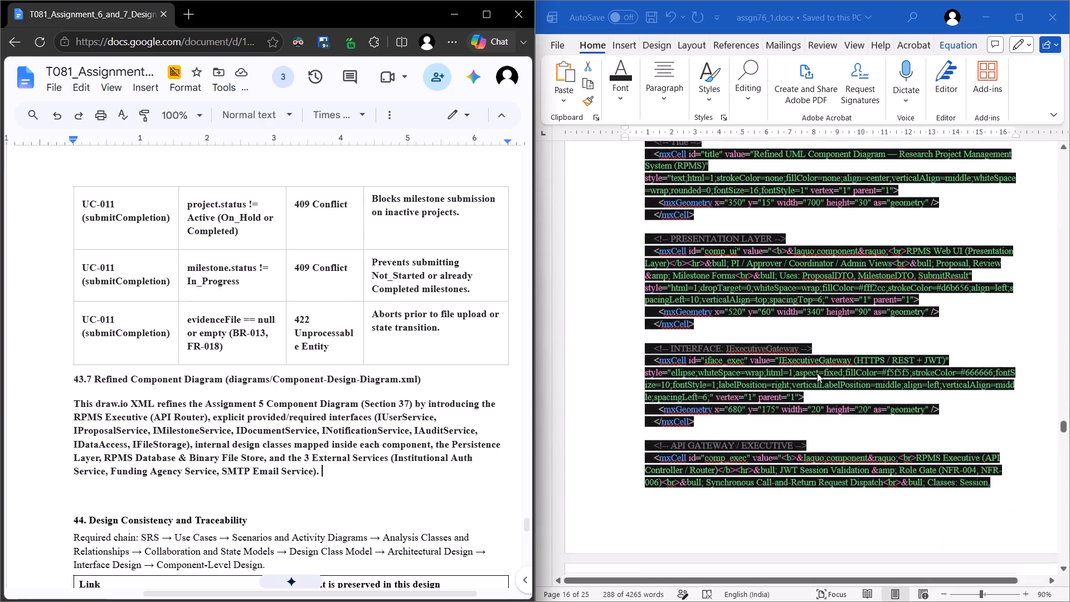
scroll(817, 373, down, 20)
scroll(817, 373, down, 15)
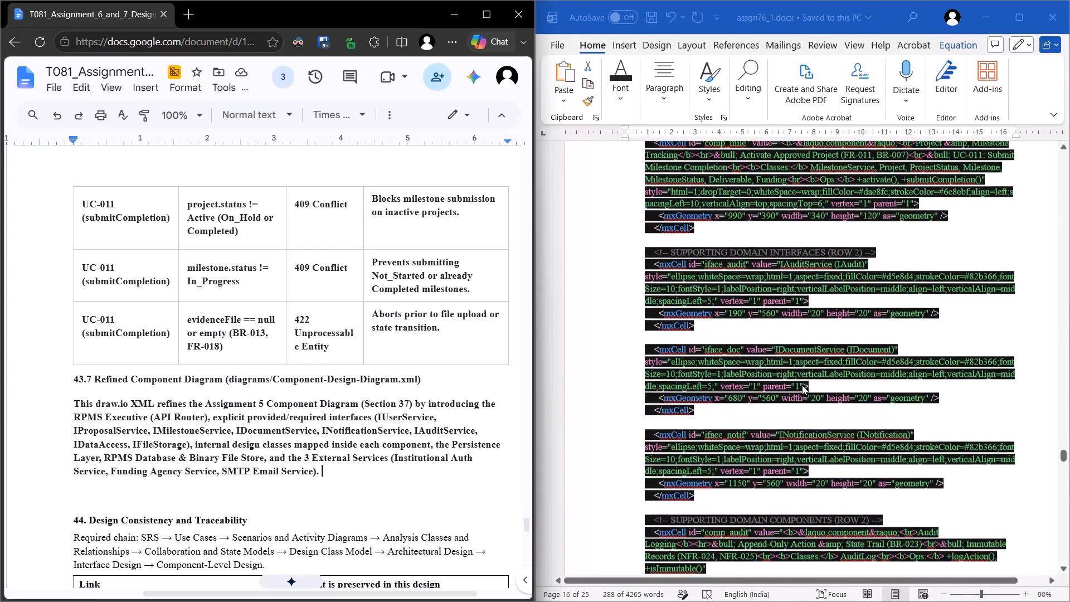
scroll(802, 385, down, 20)
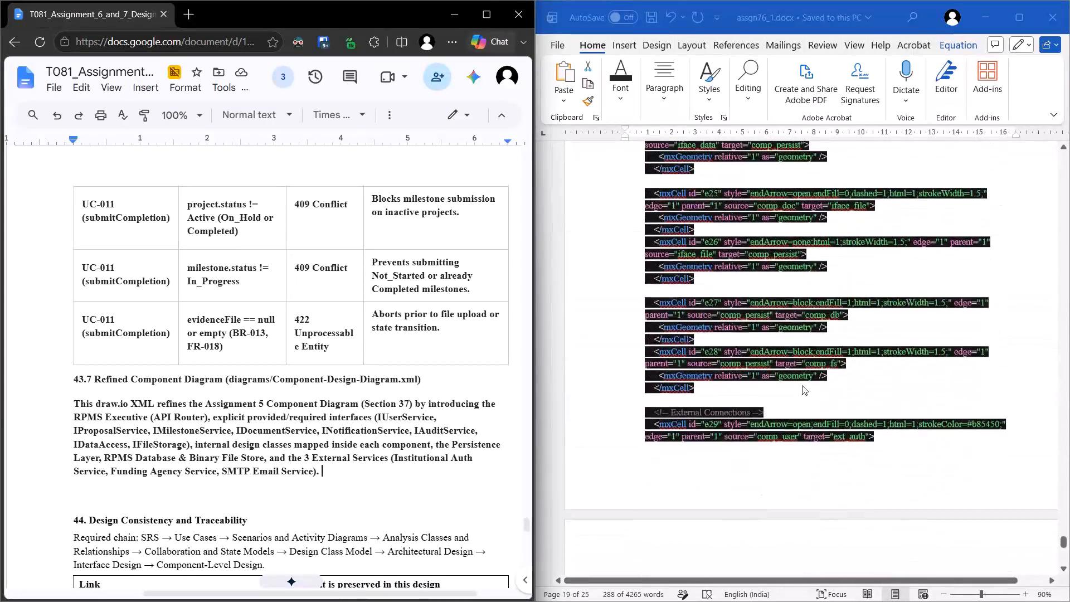
scroll(802, 385, down, 4)
scroll(884, 249, up, 2)
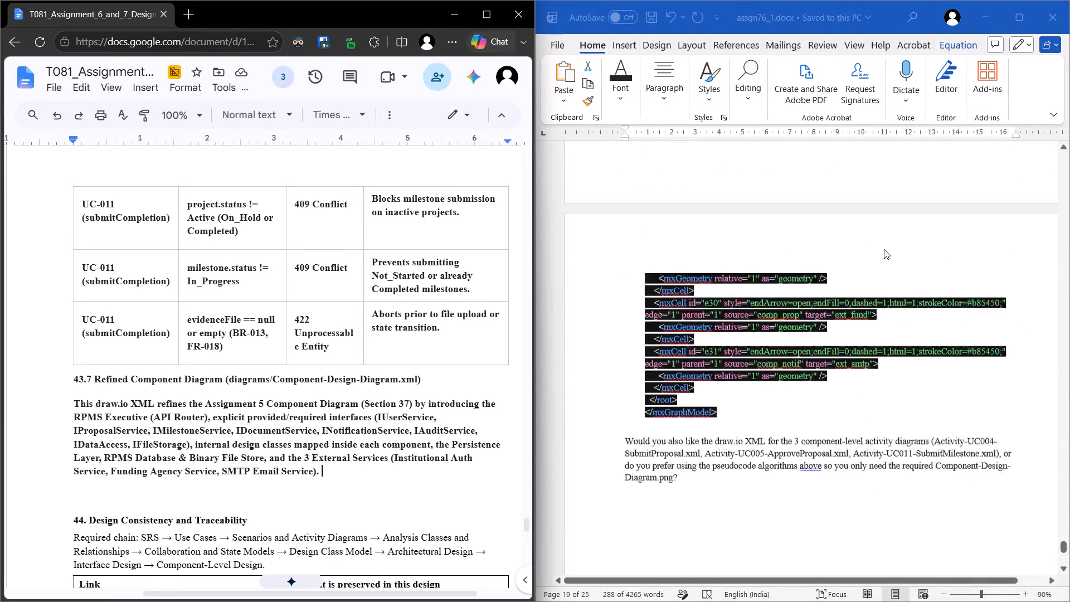
scroll(884, 249, up, 2)
scroll(884, 249, down, 1)
scroll(884, 249, up, 14)
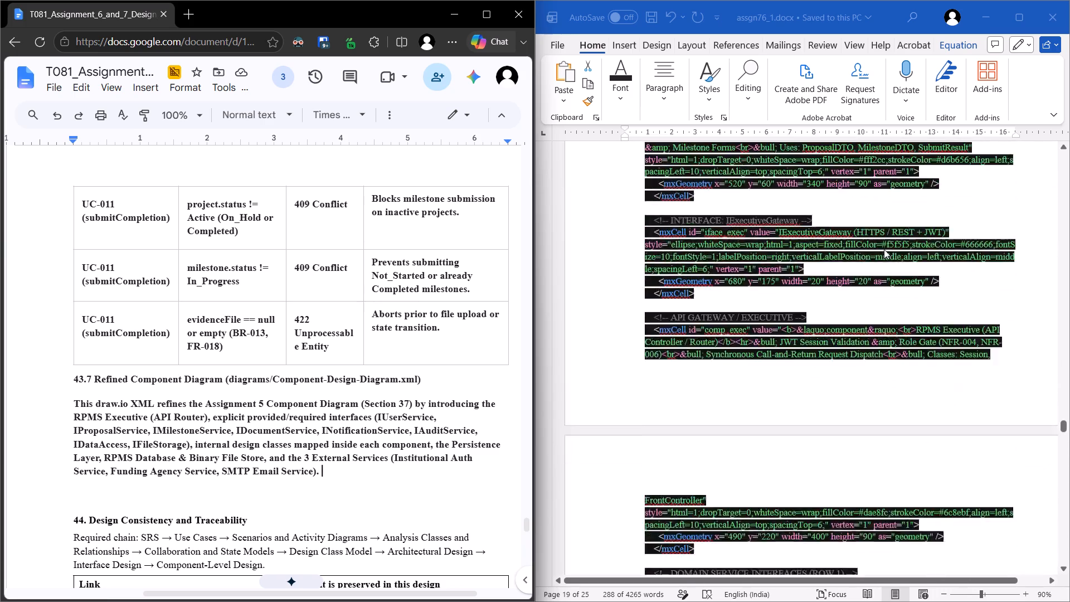
scroll(884, 249, up, 18)
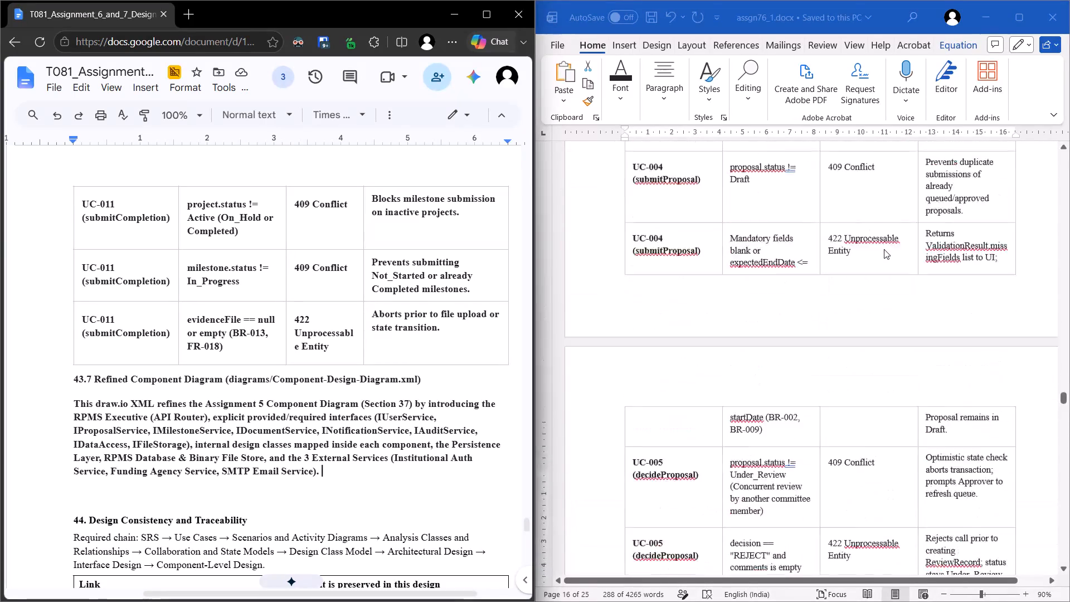
scroll(884, 249, up, 3)
scroll(884, 249, down, 7)
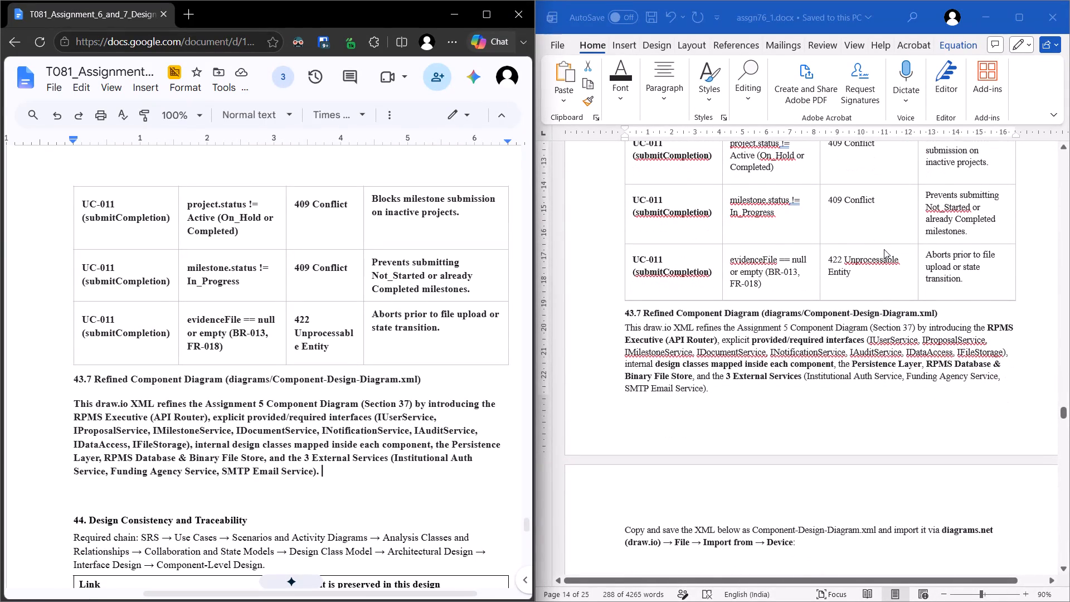
scroll(884, 249, down, 1)
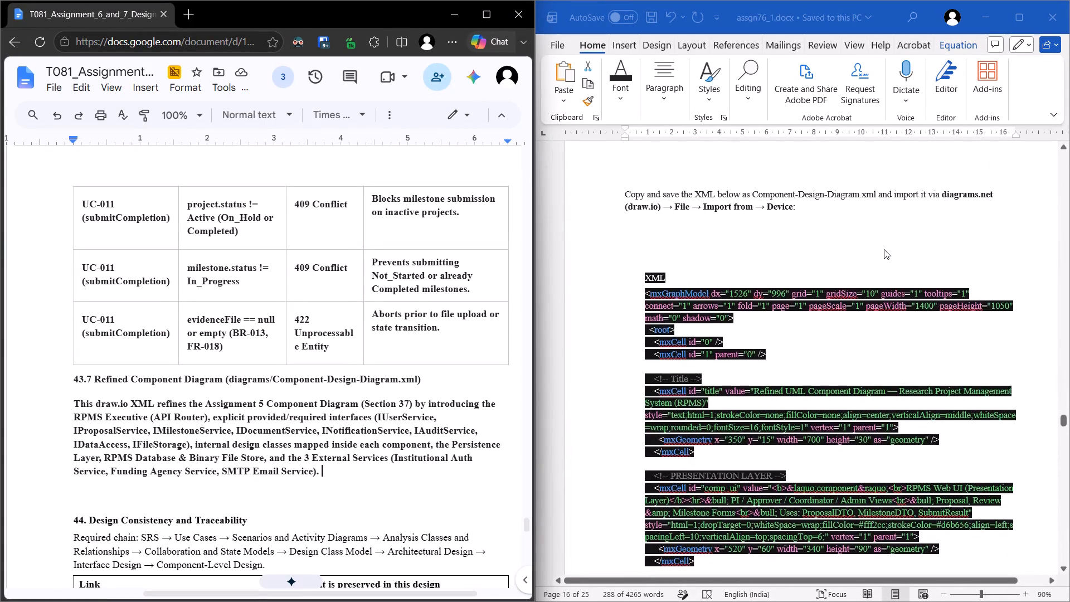
scroll(884, 249, down, 1)
scroll(884, 249, up, 1)
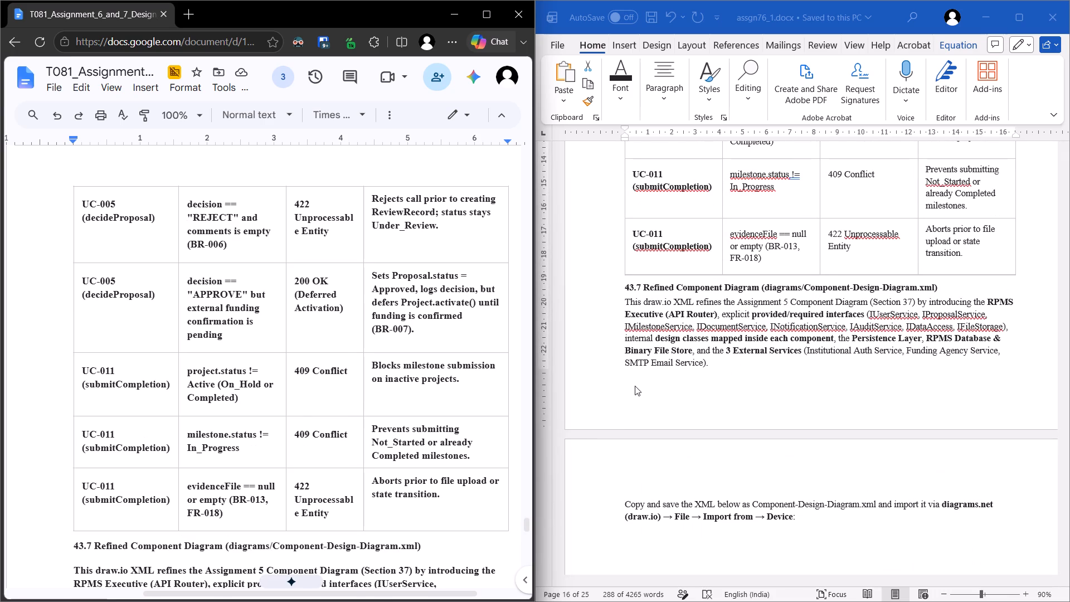
scroll(635, 386, down, 2)
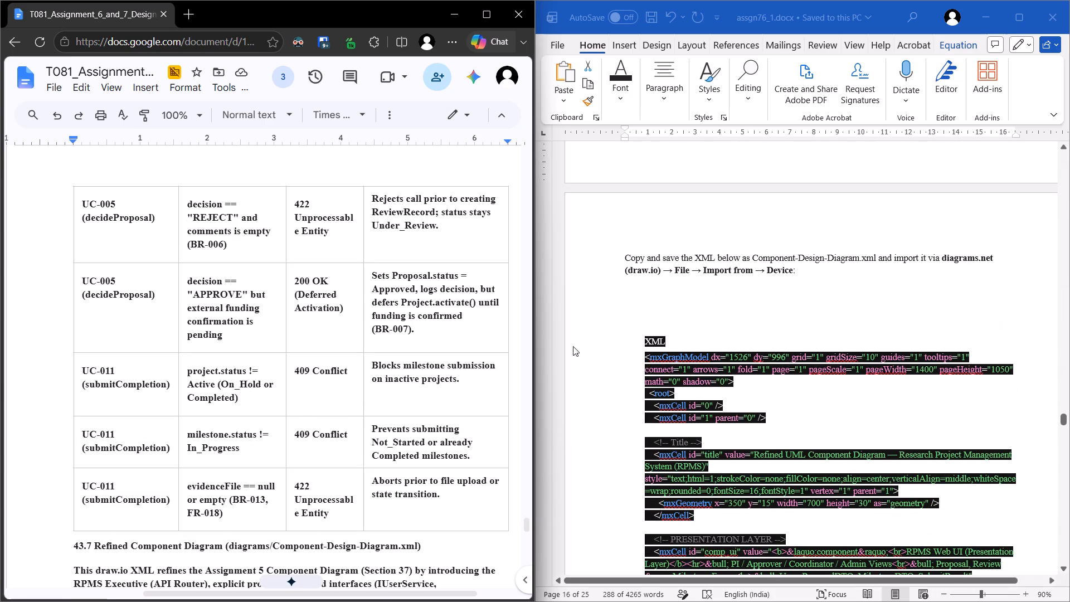
scroll(109, 326, down, 6)
scroll(179, 310, up, 2)
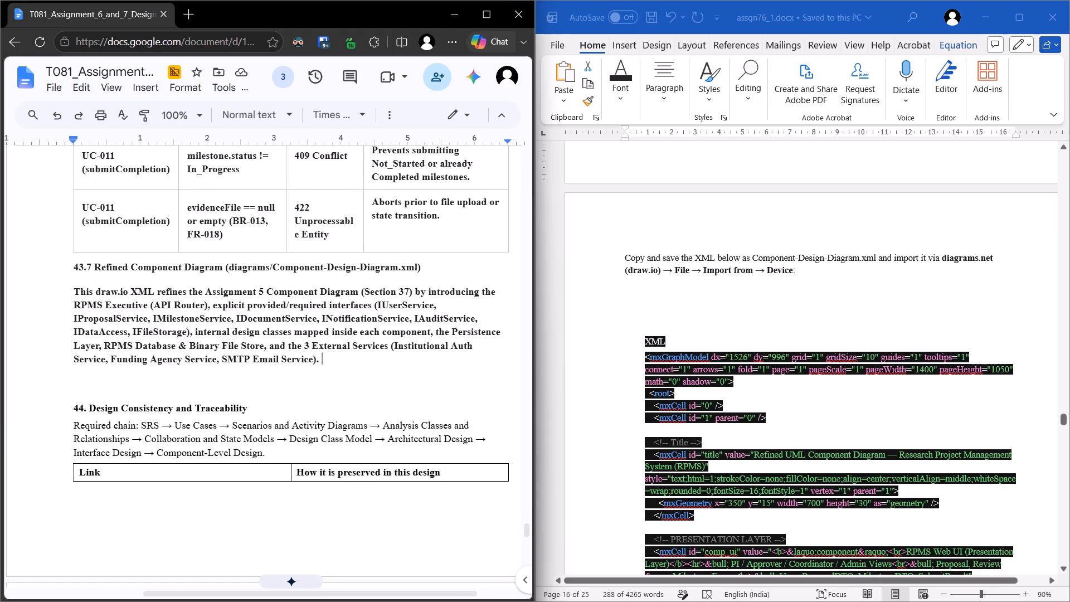
Delete the draw.io XML description paragraph under the report's 43.7 Refined Component Diagram heading.
drag(324, 363, 71, 291)
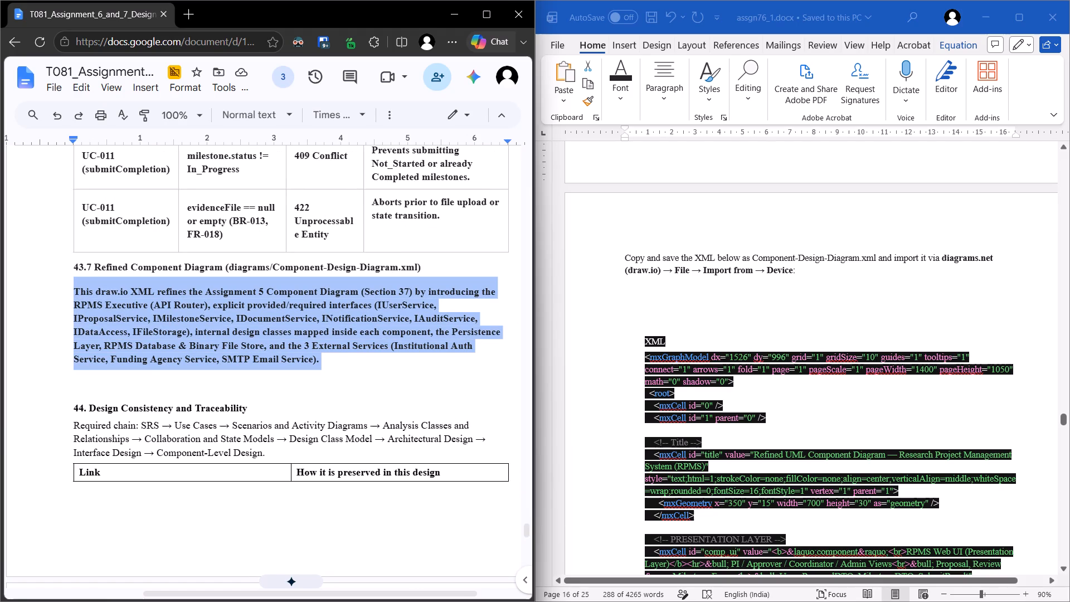
key(BackSpace)
Review the report's pasted section 43 content and diagram placeholders, as well as the earlier class design, validation and wireframe sections.
scroll(148, 162, up, 6)
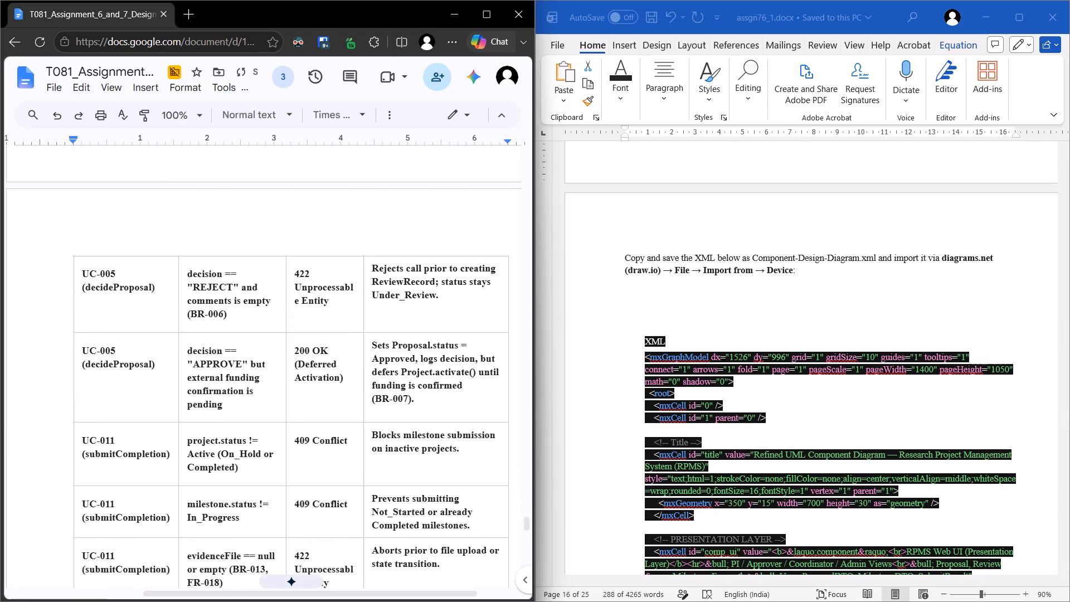
scroll(161, 190, up, 11)
scroll(257, 323, down, 1)
scroll(257, 323, up, 3)
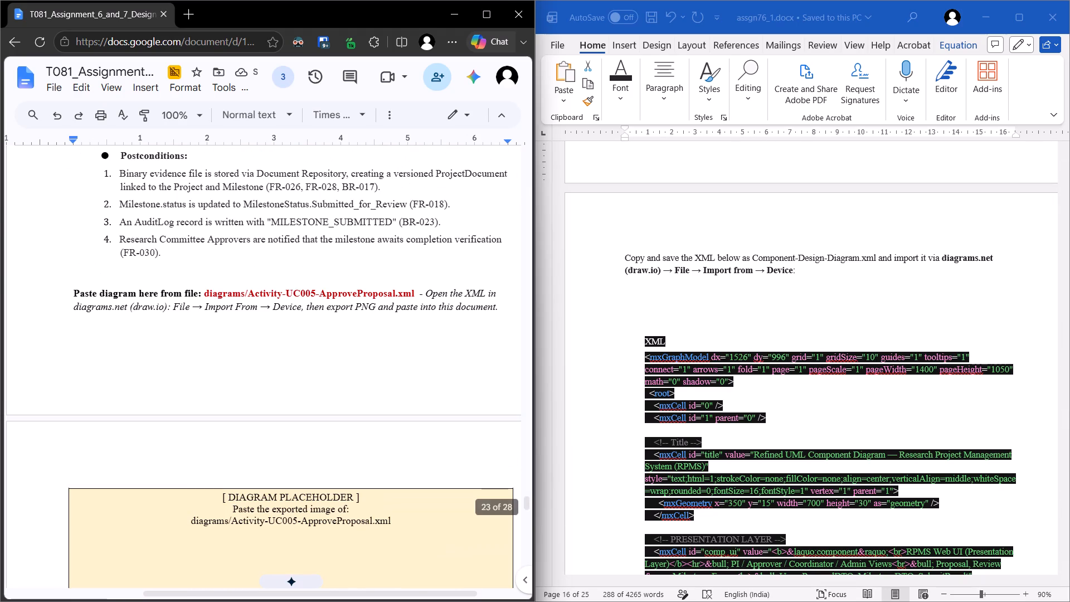
scroll(300, 343, up, 10)
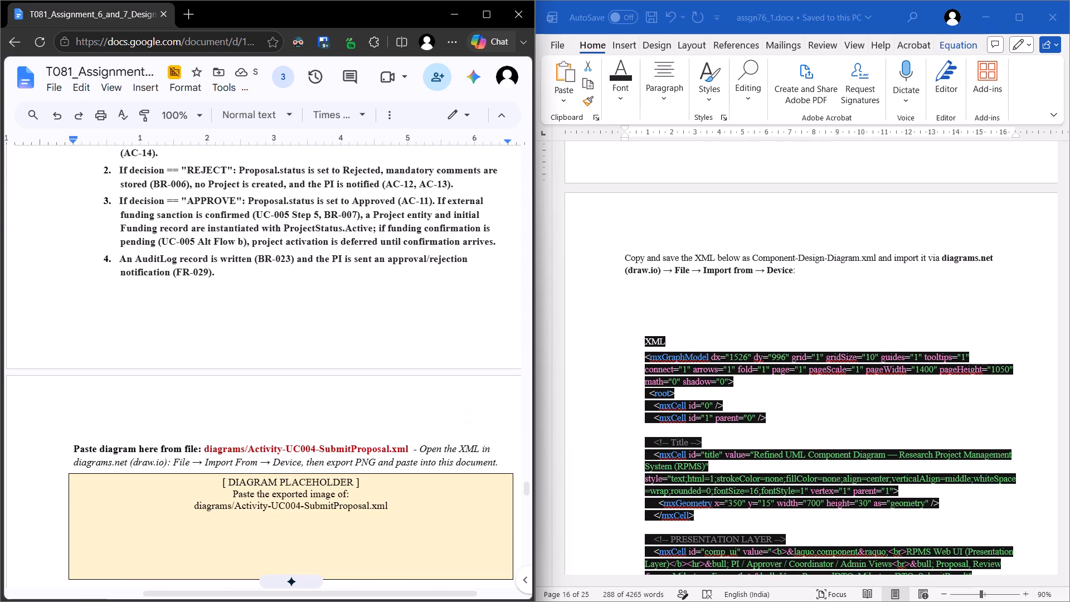
scroll(300, 343, up, 7)
scroll(300, 343, down, 4)
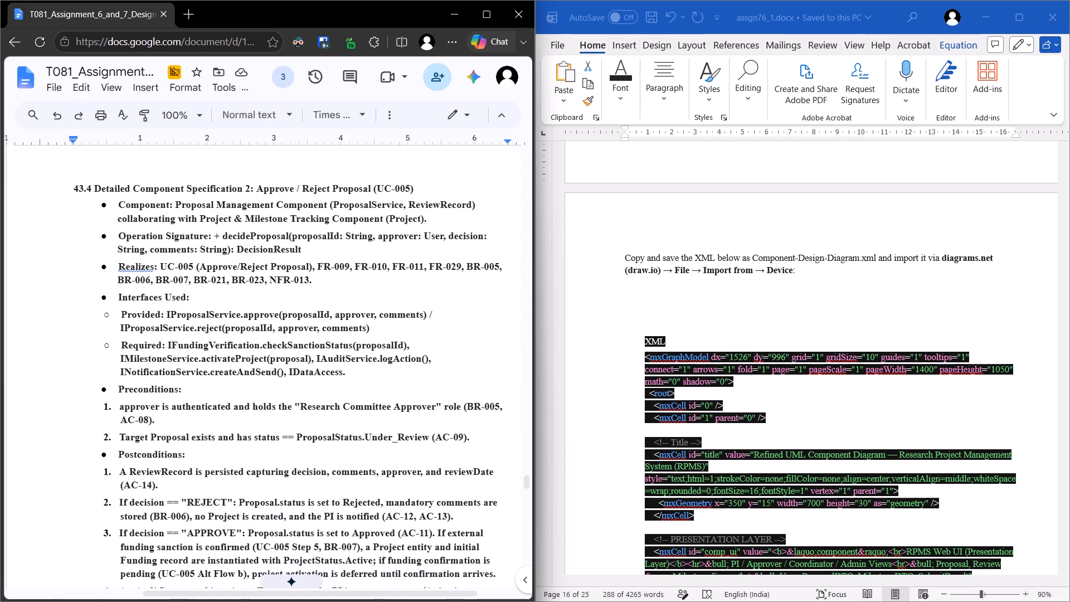
click(495, 14)
click(713, 73)
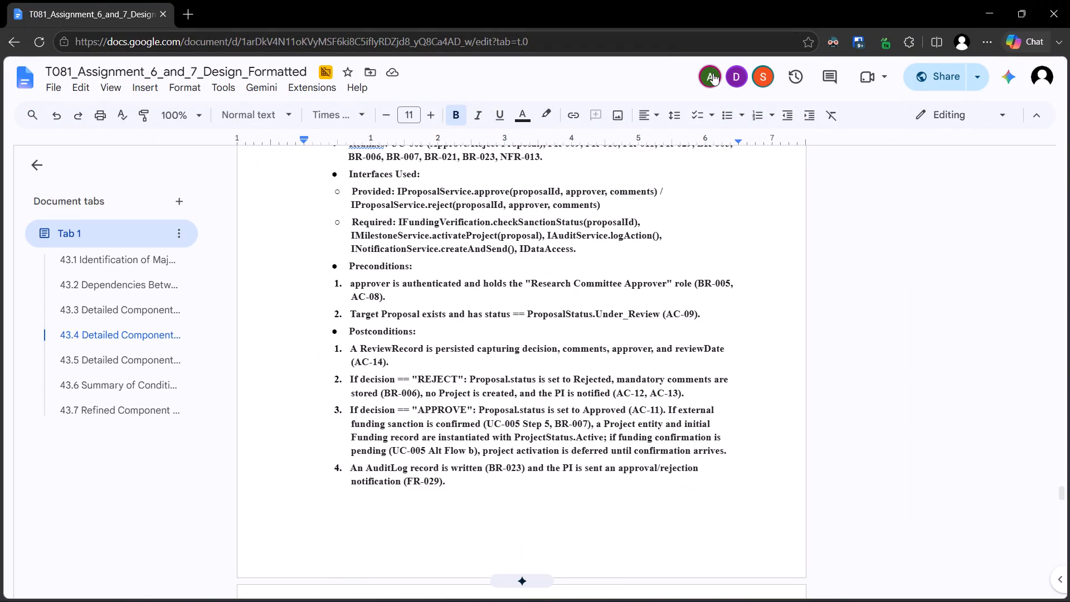
scroll(792, 342, down, 20)
scroll(792, 342, down, 18)
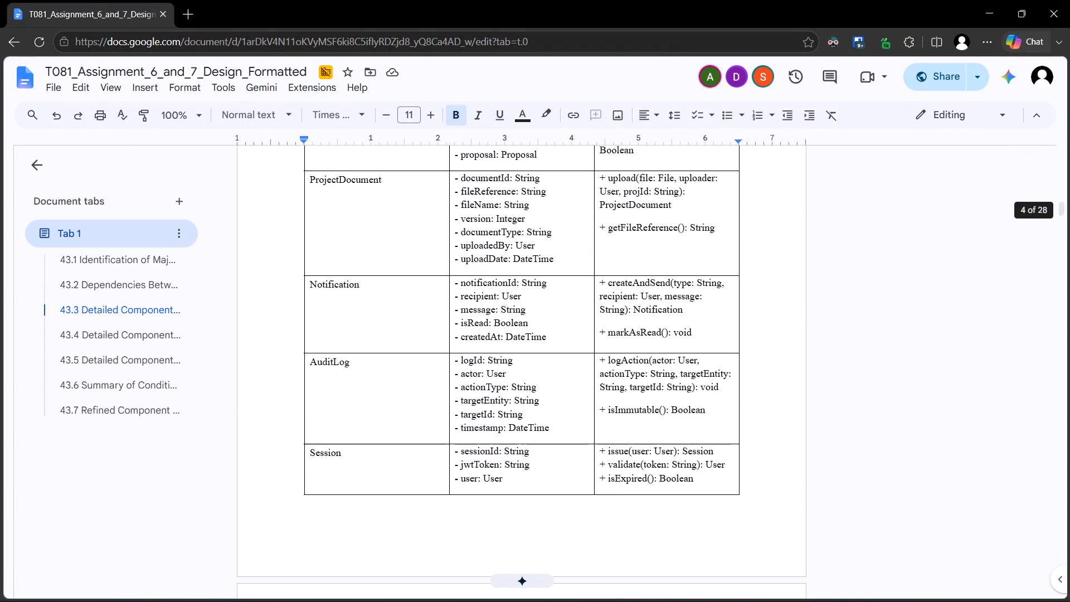
scroll(760, 392, down, 6)
scroll(755, 404, down, 16)
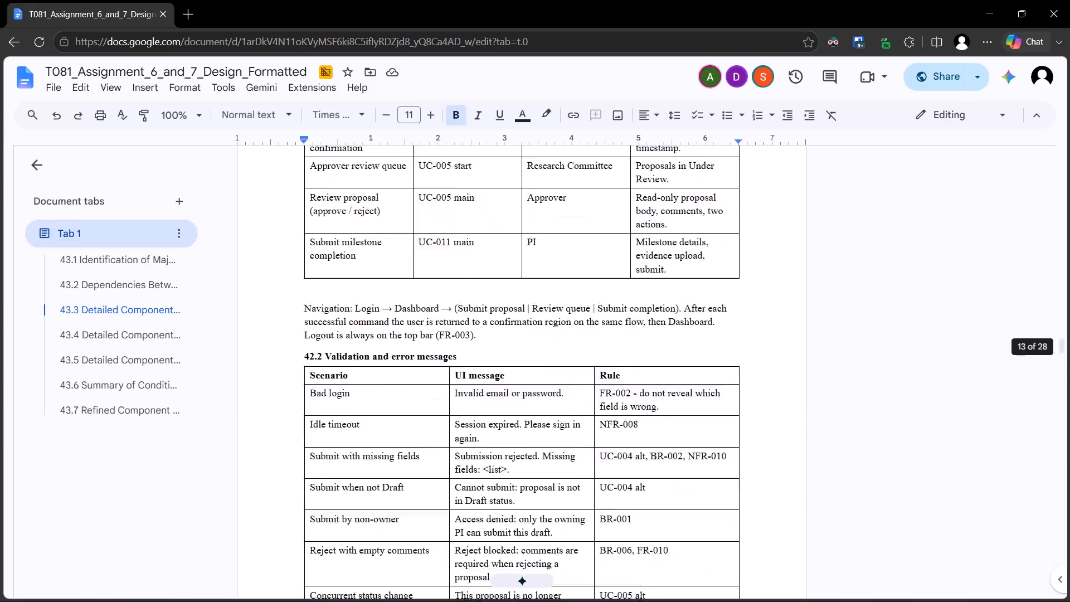
scroll(755, 404, down, 8)
scroll(755, 404, up, 4)
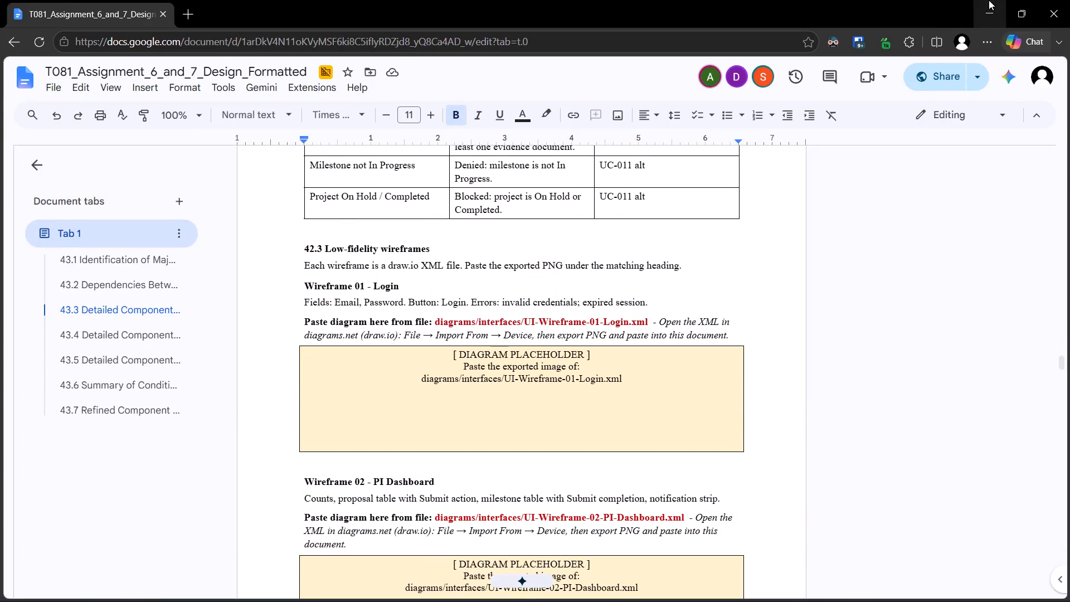
click(989, 0)
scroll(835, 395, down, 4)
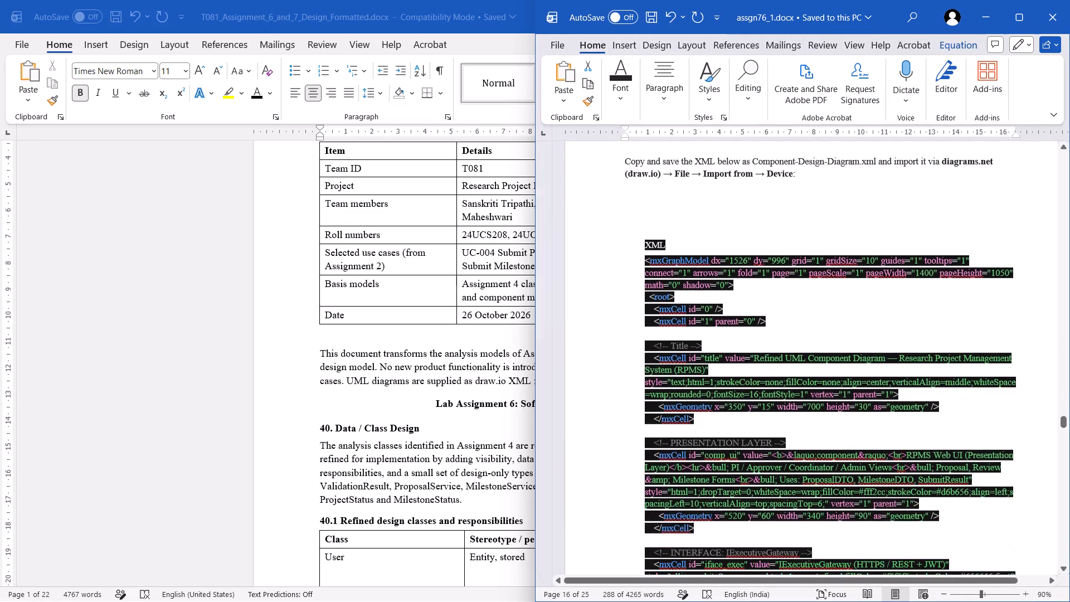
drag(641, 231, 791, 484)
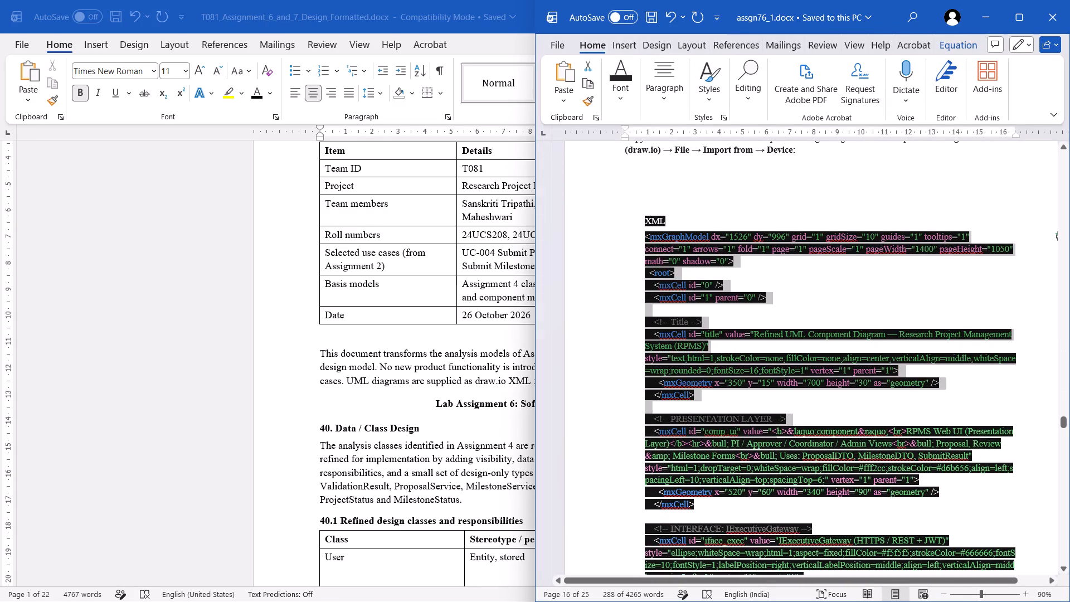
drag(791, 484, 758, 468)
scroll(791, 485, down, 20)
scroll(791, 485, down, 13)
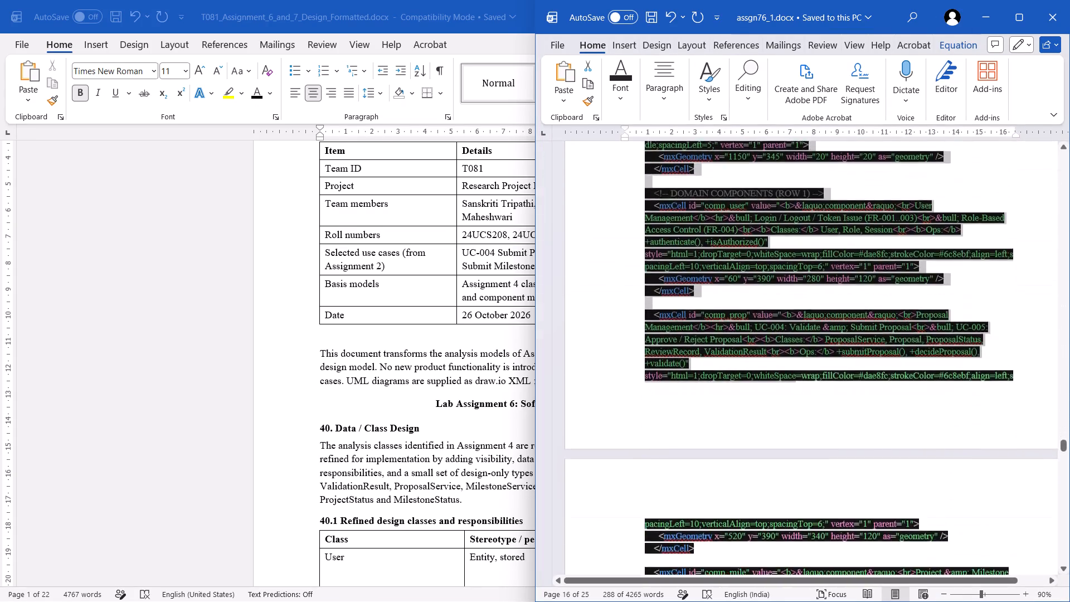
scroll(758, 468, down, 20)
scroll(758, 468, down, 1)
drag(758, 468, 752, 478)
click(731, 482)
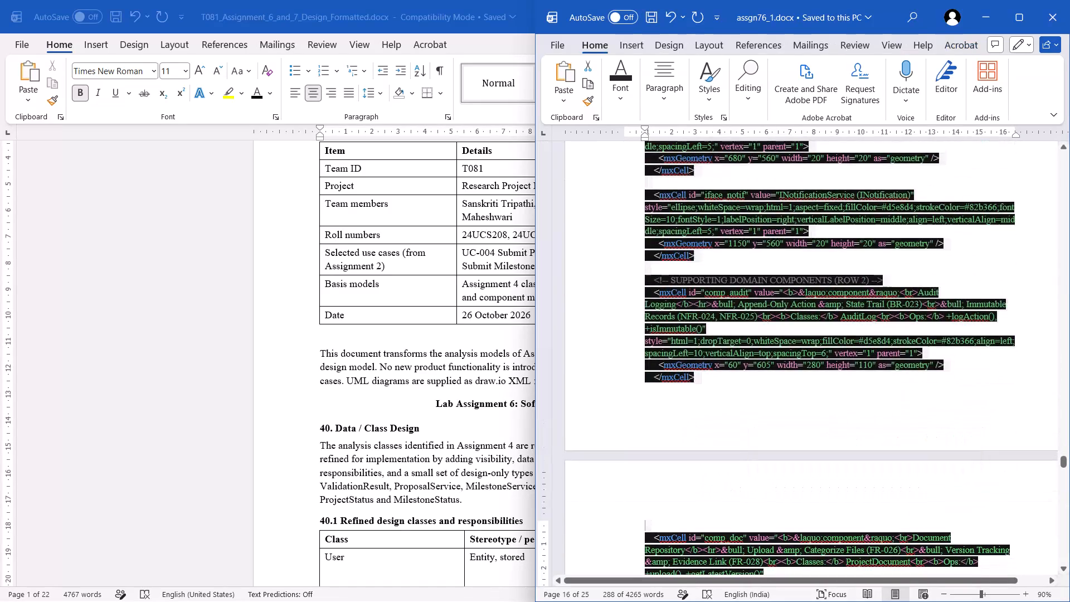
Arrange T081_Assignment_6_and_7_Design_Formatted.docx in Word side by side with the Google Docs report.
click(996, 17)
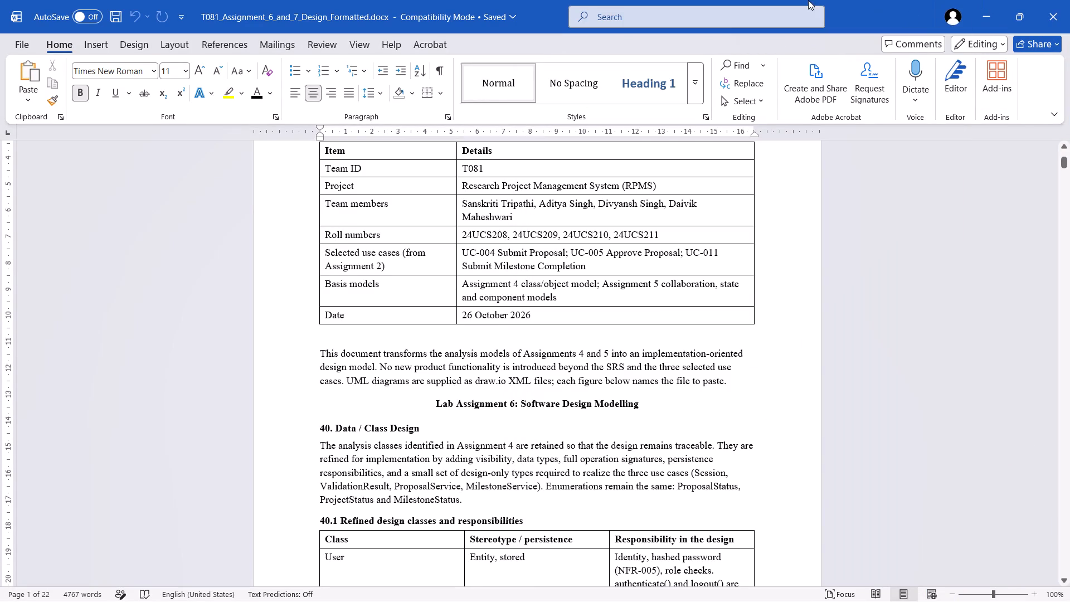
drag(882, 0, 1069, 236)
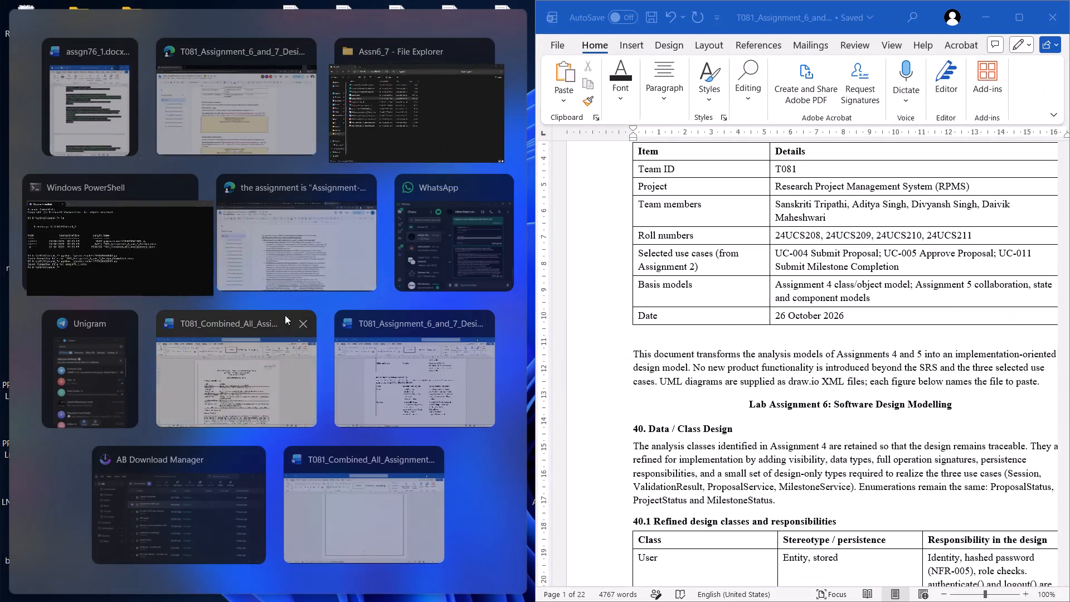
click(209, 96)
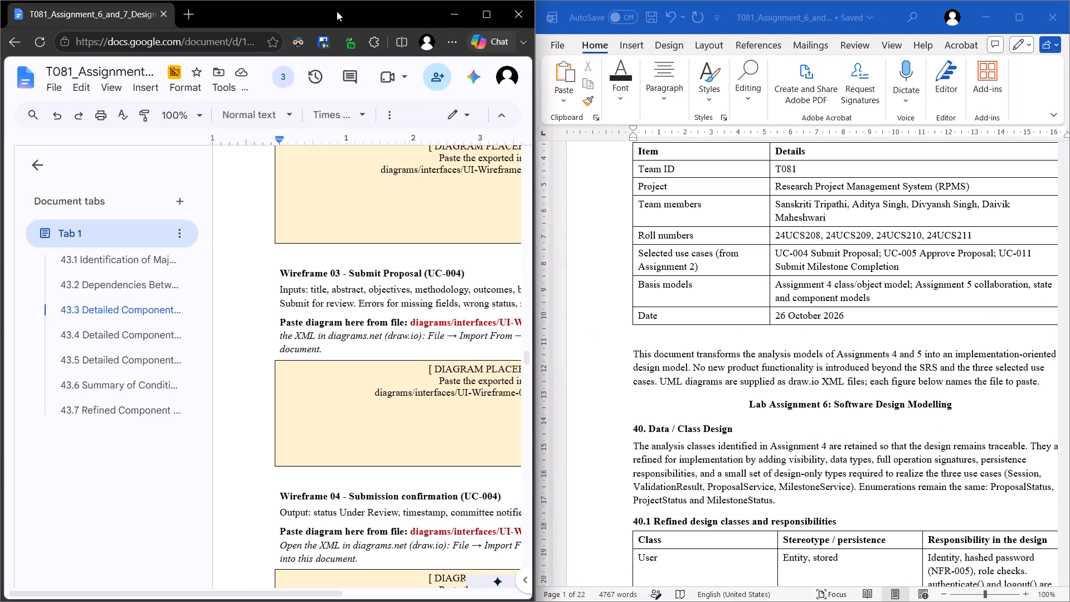
click(487, 588)
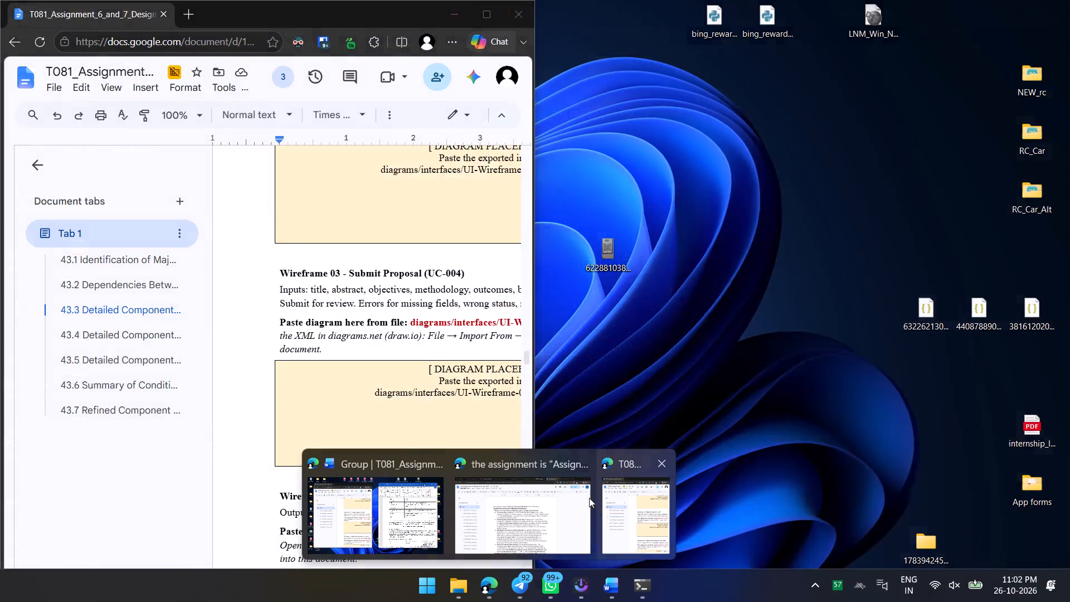
click(480, 497)
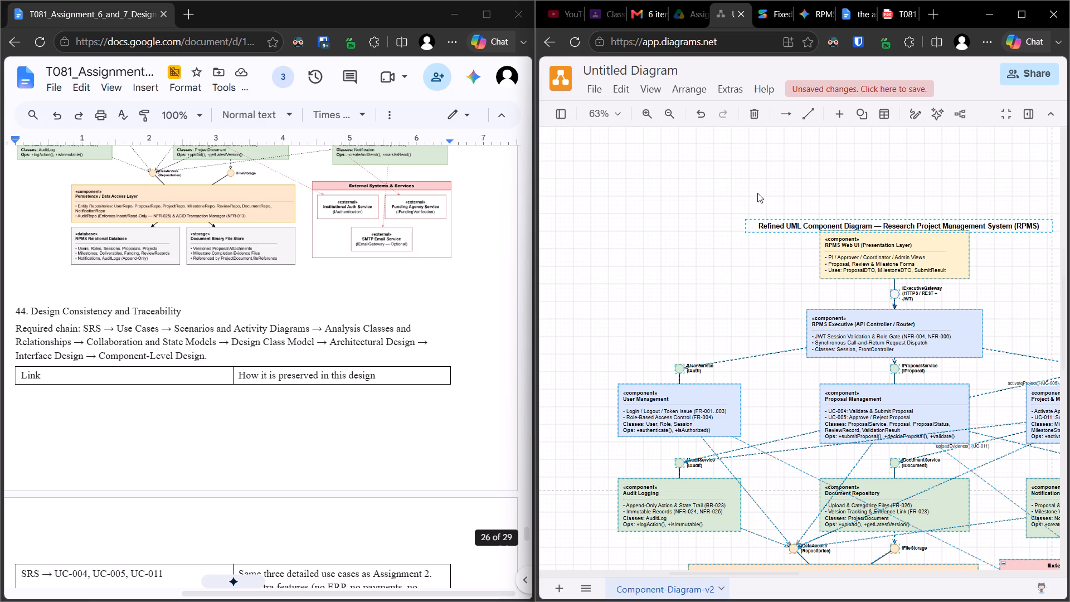
click(734, 89)
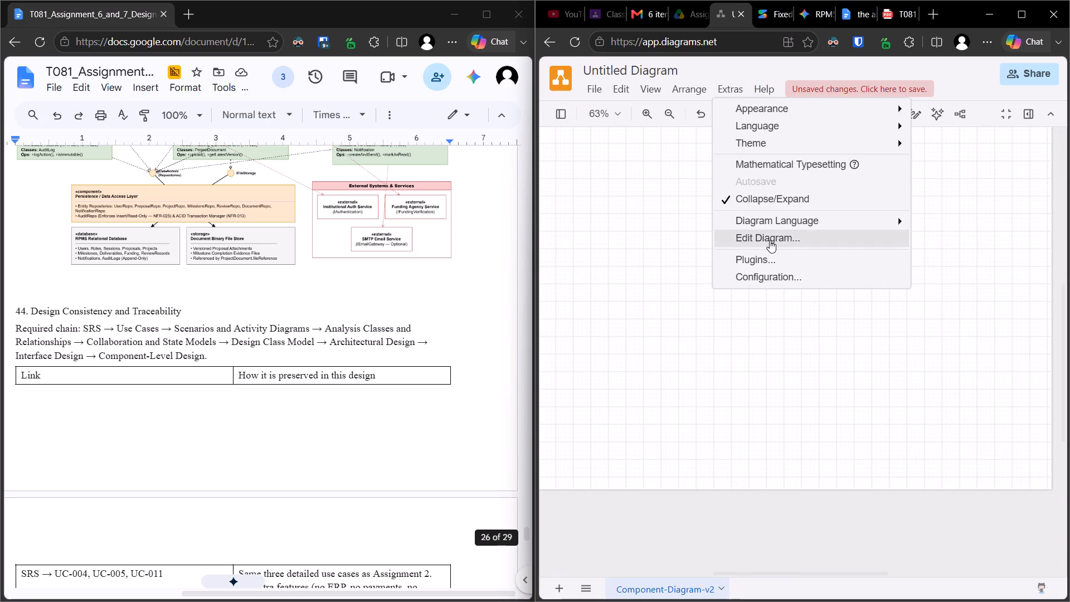
click(770, 239)
click(780, 271)
key(ctrl+a)
key(ctrl+v)
click(1008, 461)
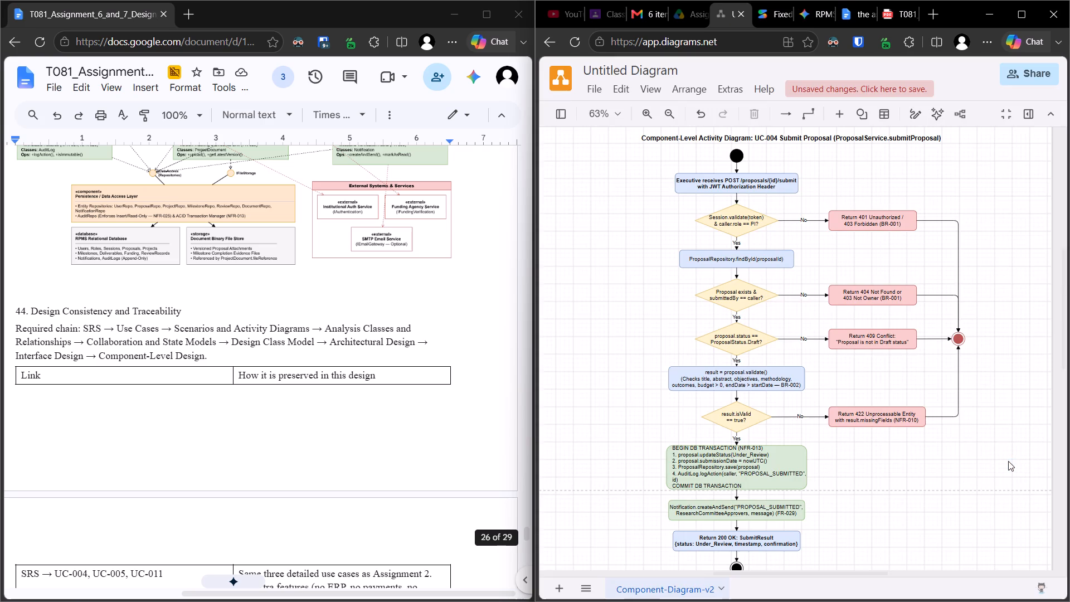
Examine the UC-004 Submit Proposal activity diagram, from its title and start node down to the return result.
scroll(991, 396, down, 2)
scroll(992, 396, up, 2)
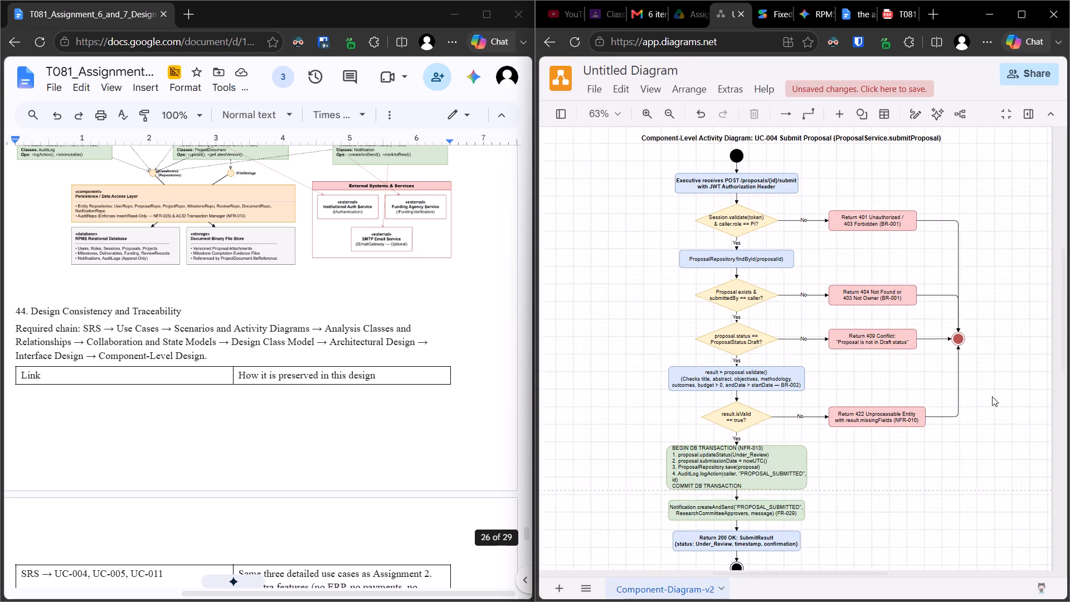
scroll(992, 396, up, 2)
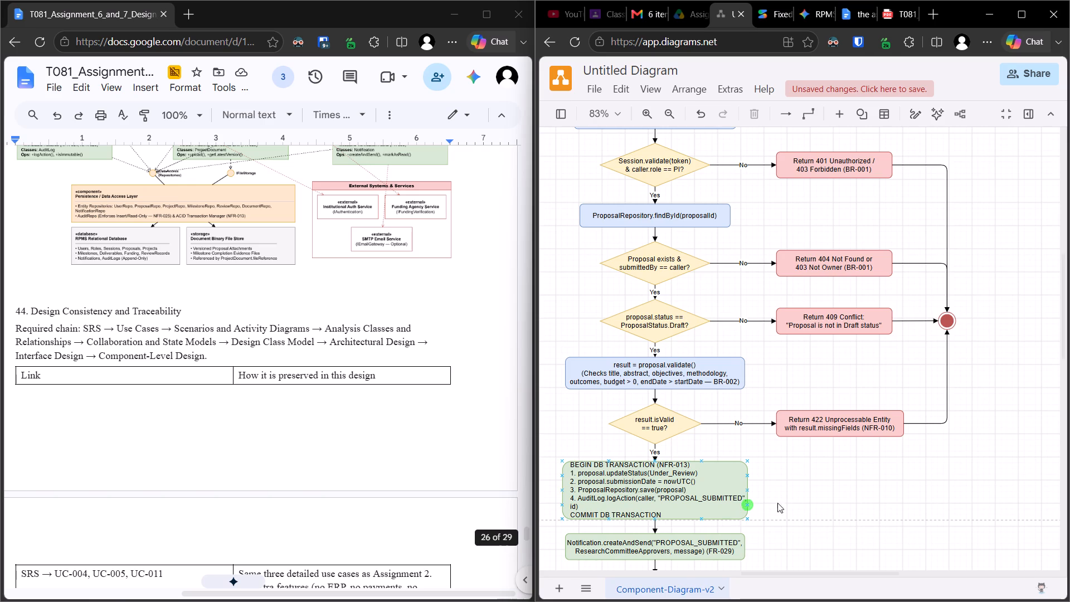
scroll(811, 498, down, 3)
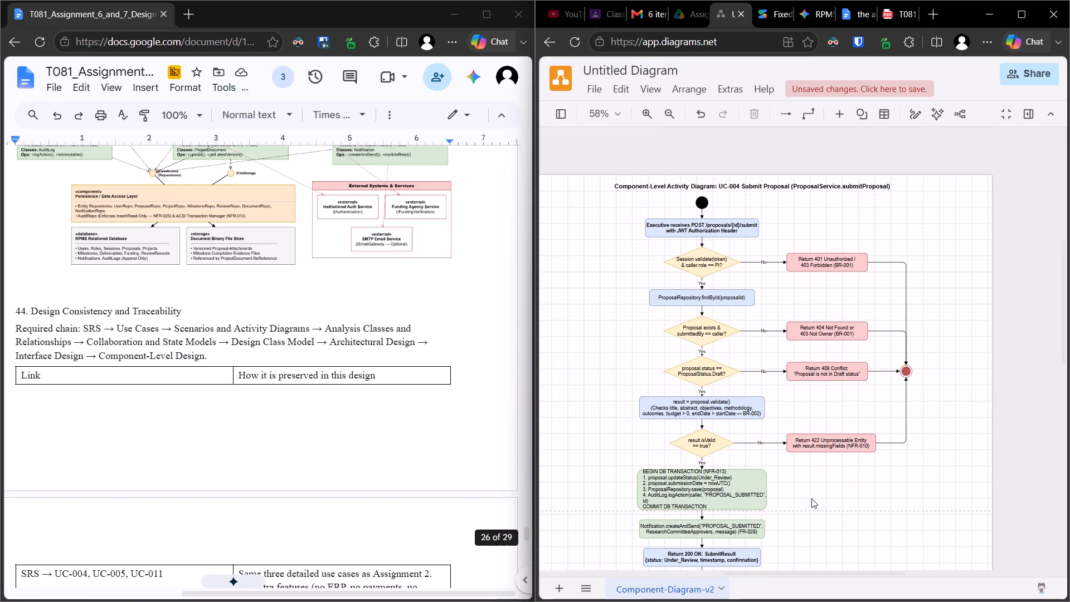
click(587, 90)
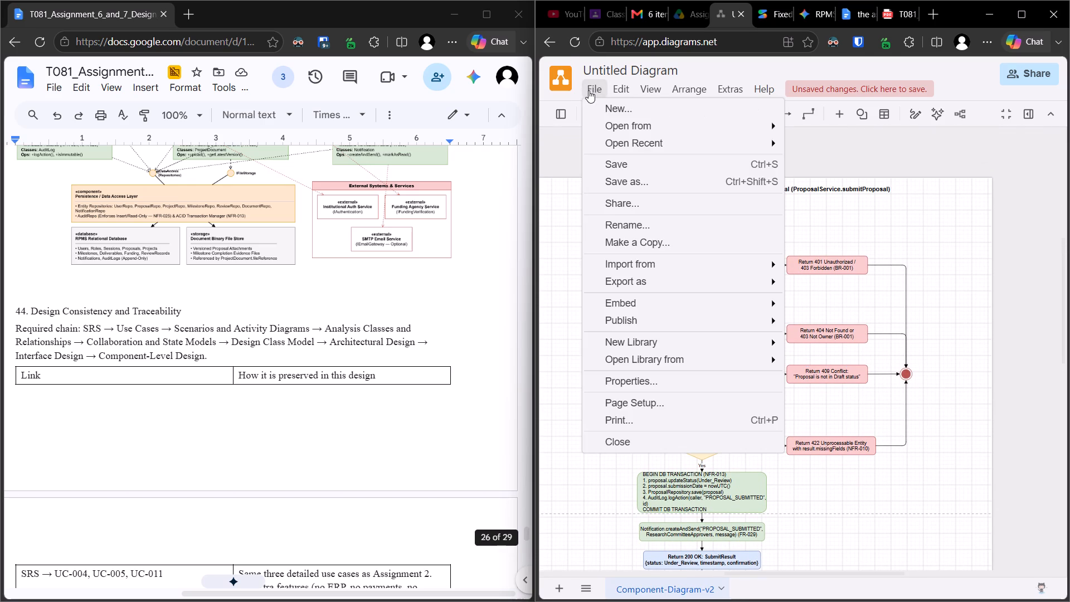
click(938, 145)
triple_click(743, 190)
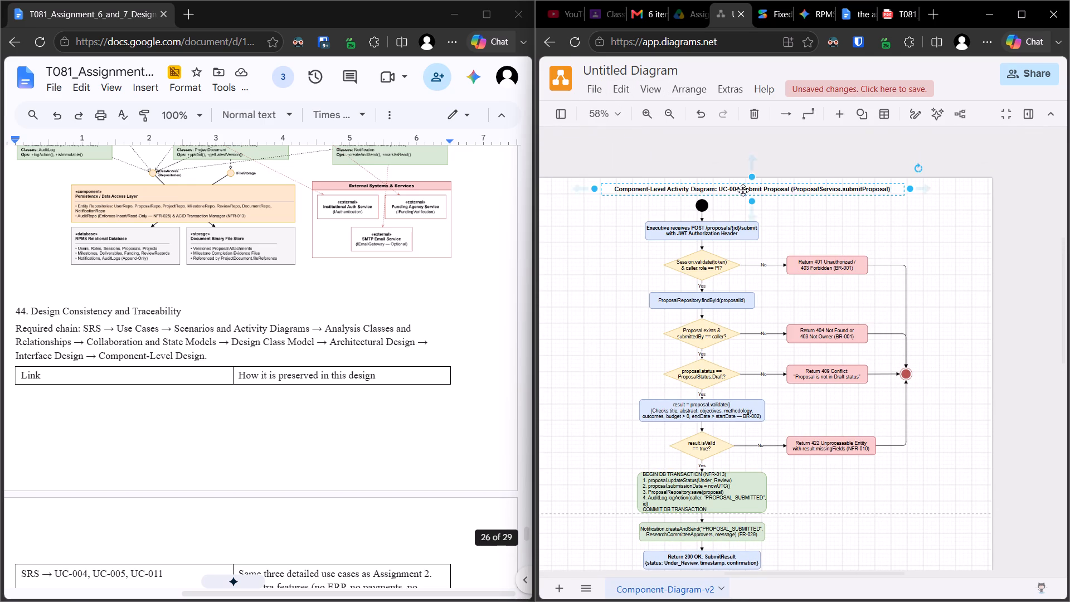
scroll(388, 278, up, 5)
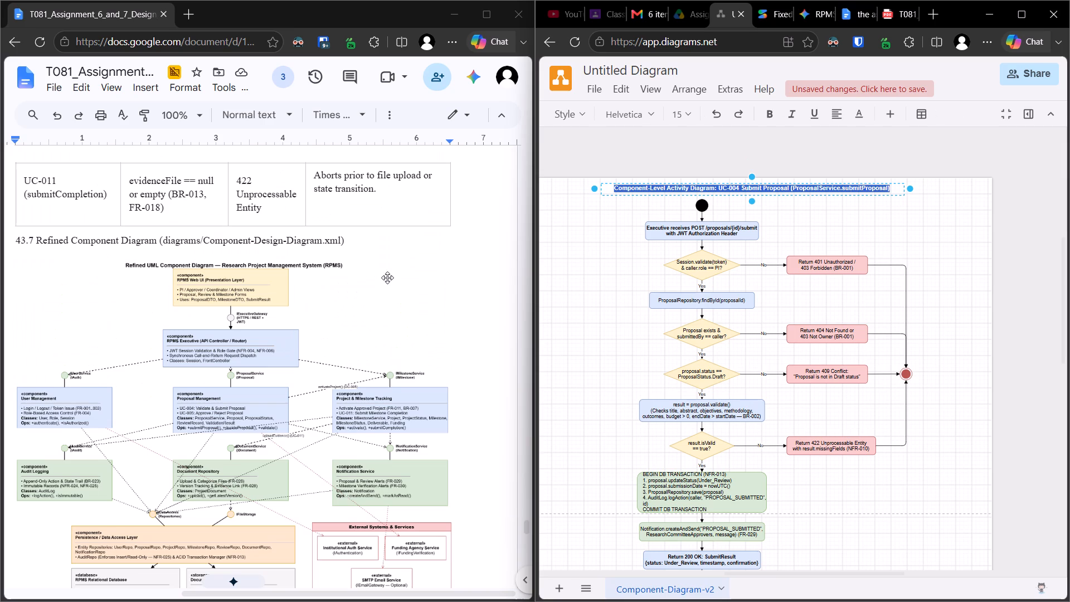
click(672, 186)
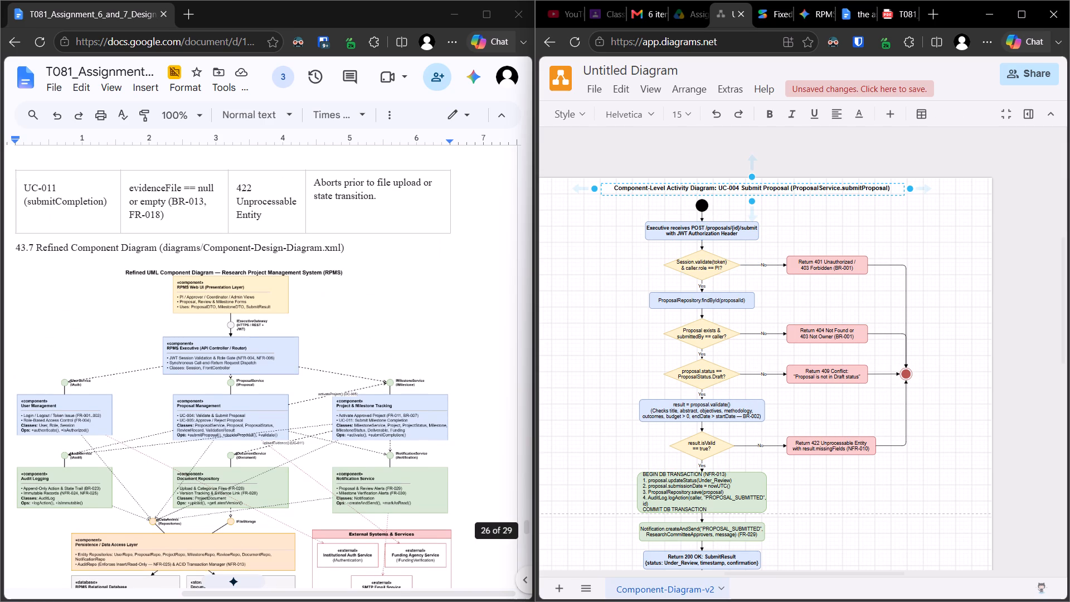
Export the UC-004 activity diagram as a PNG image at 400% zoom, named uc004.png, to the device.
click(603, 86)
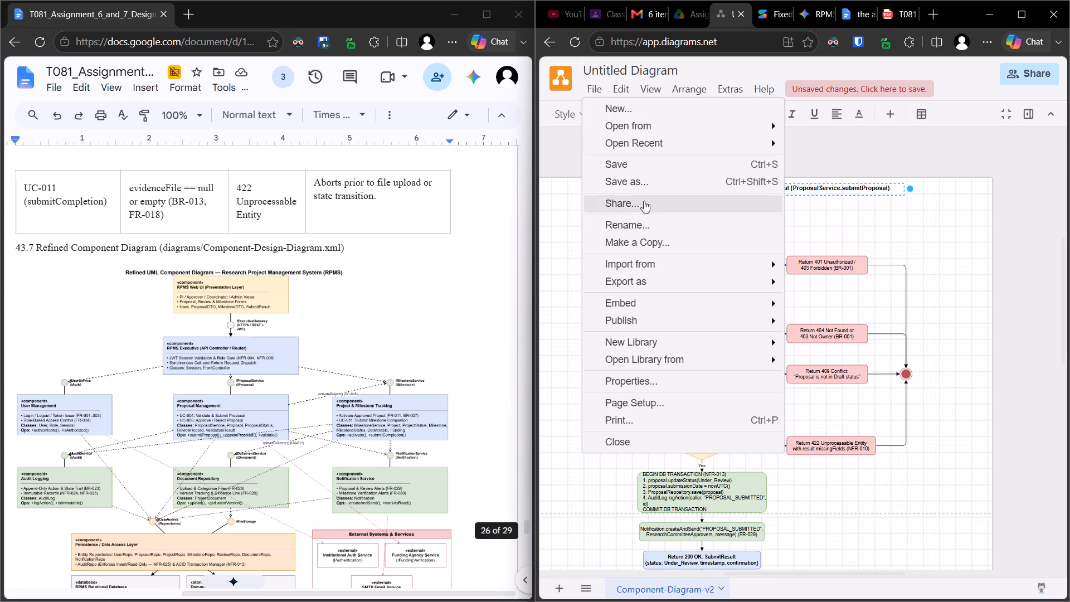
click(839, 283)
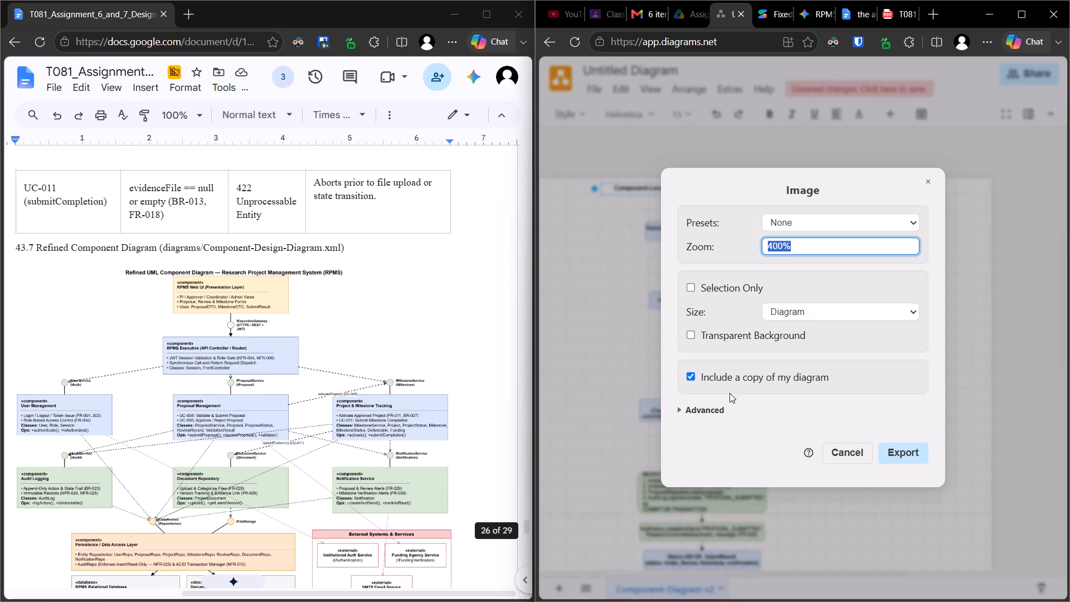
click(698, 415)
click(894, 531)
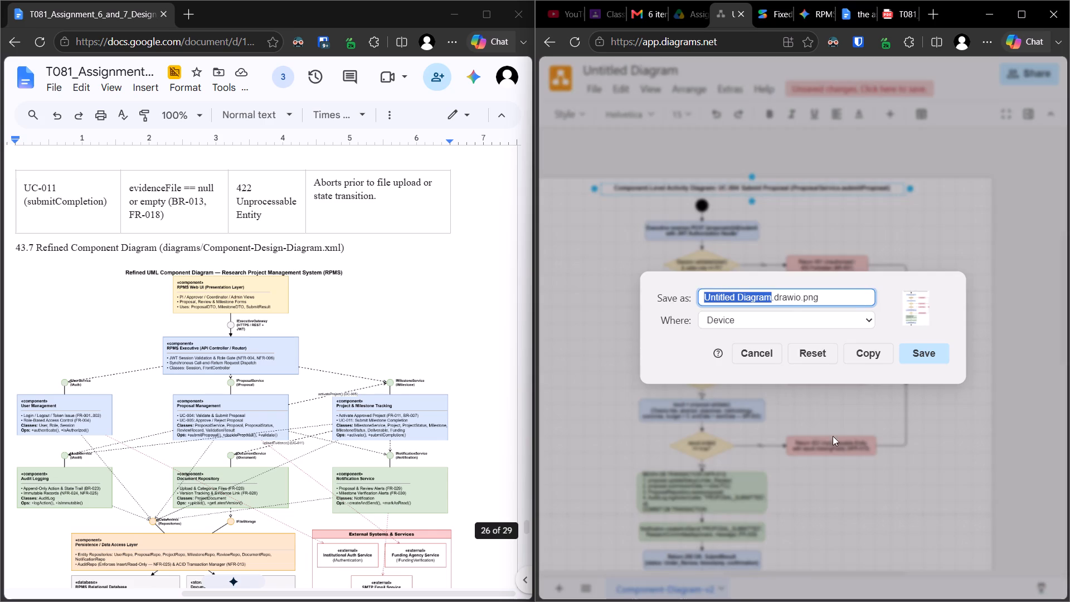
text(uc004)
key(ctrl+shift+Right)
key(ctrl+shift+Right)
key(BackSpace)
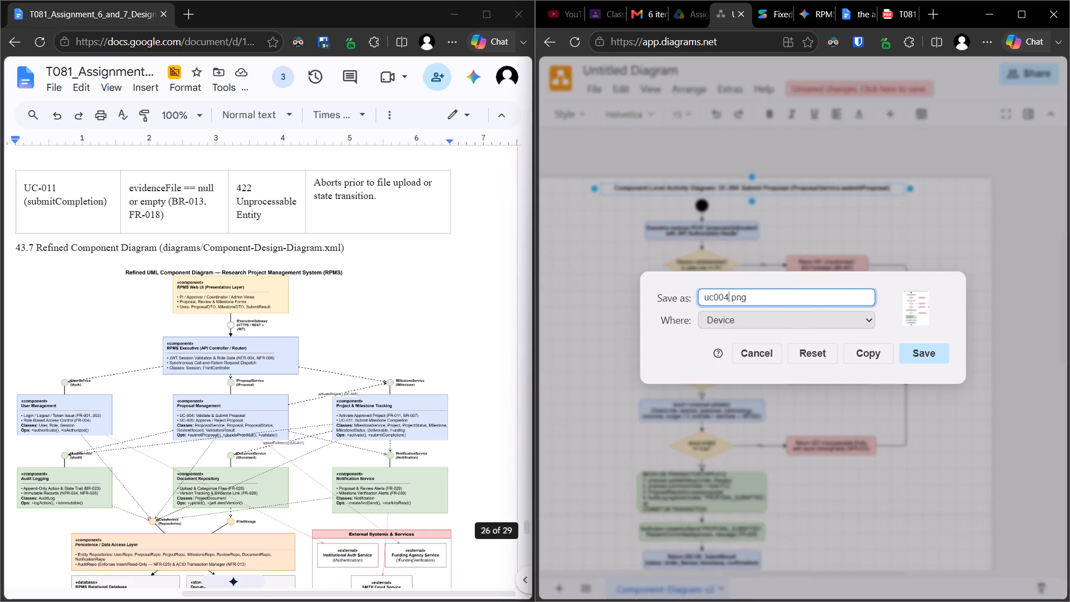
click(914, 353)
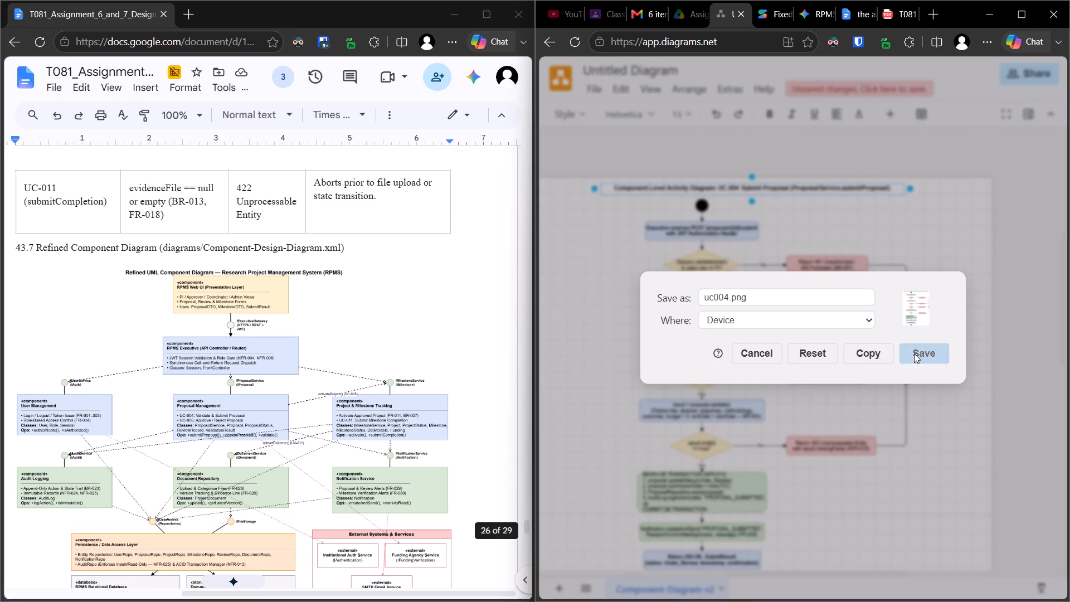
Save the uc004.png download and insert it above Section 43.4, replacing the Component-Design-Diagram.xml instruction and placeholder.
scroll(305, 315, up, 20)
scroll(305, 315, up, 10)
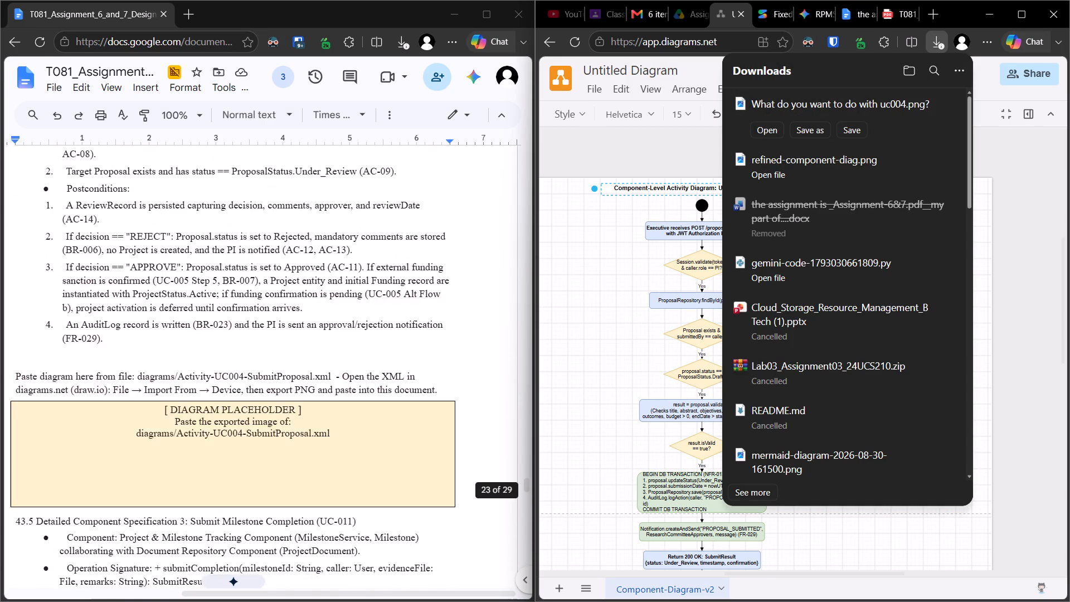
scroll(310, 305, up, 2)
scroll(310, 305, down, 2)
scroll(310, 305, up, 2)
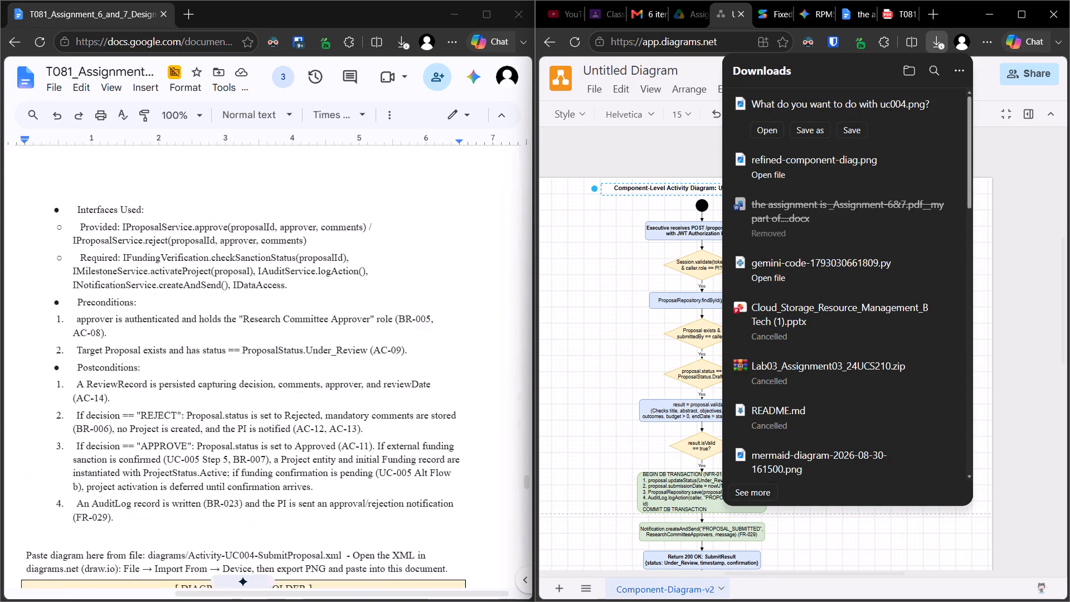
scroll(310, 305, up, 10)
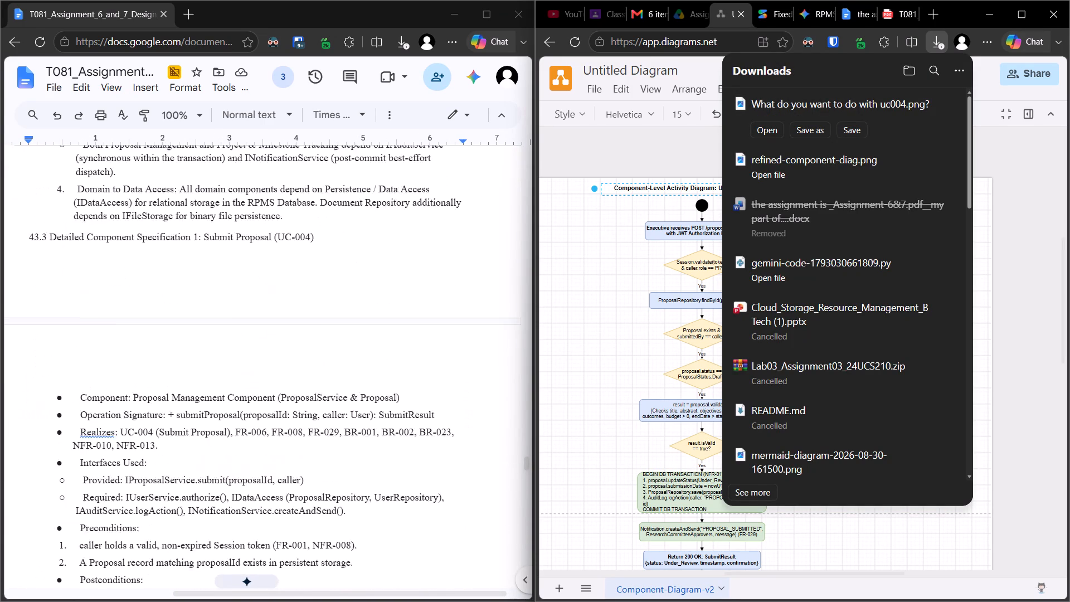
scroll(310, 305, up, 1)
scroll(310, 305, down, 5)
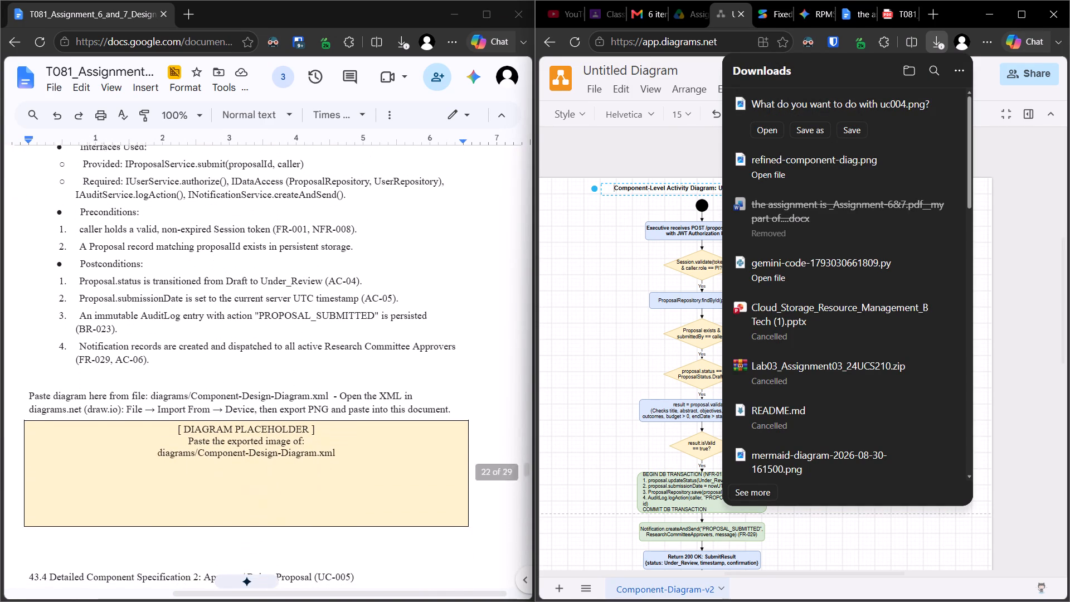
scroll(310, 305, down, 1)
click(851, 138)
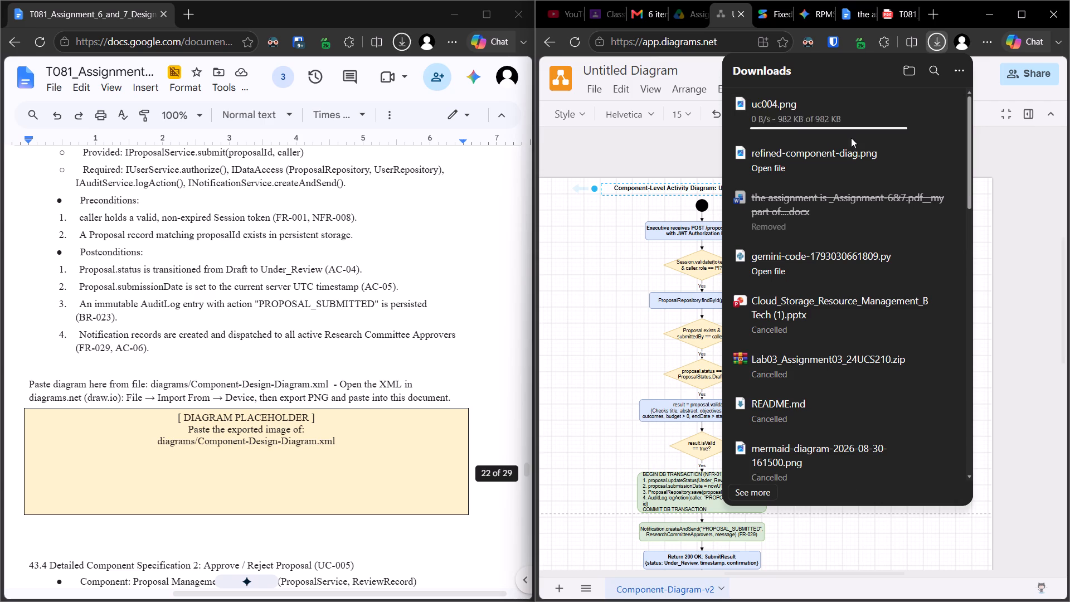
click(273, 421)
click(139, 474)
drag(65, 536, 27, 383)
key(BackSpace)
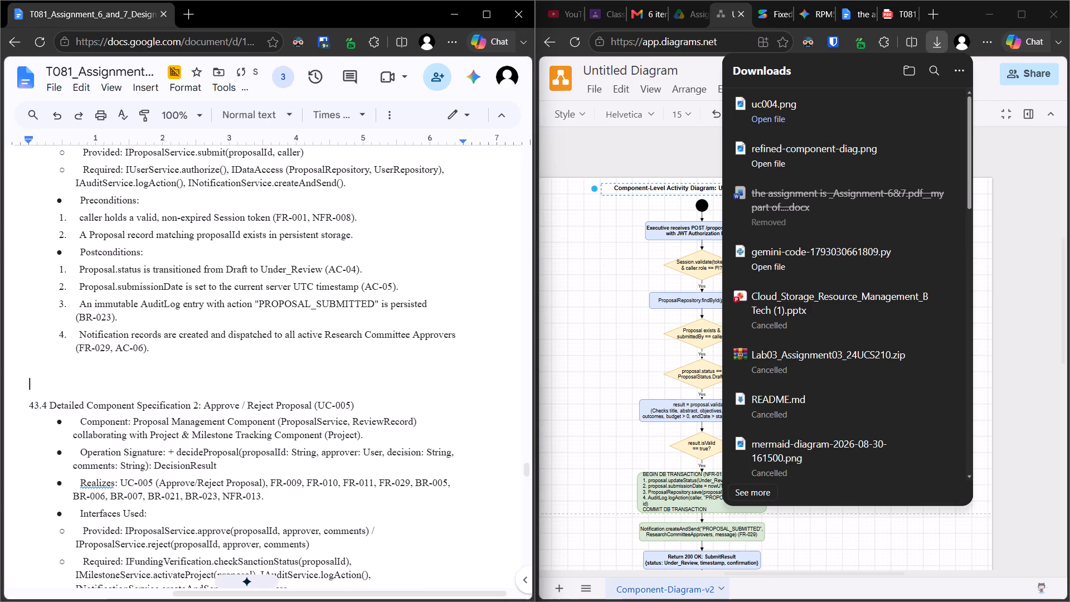
drag(833, 111, 149, 378)
click(149, 378)
Delete the Activity-UC004-SubmitProposal.xml instruction and placeholder above Section 43.5, leaving an empty line there for the diagram.
scroll(256, 366, up, 6)
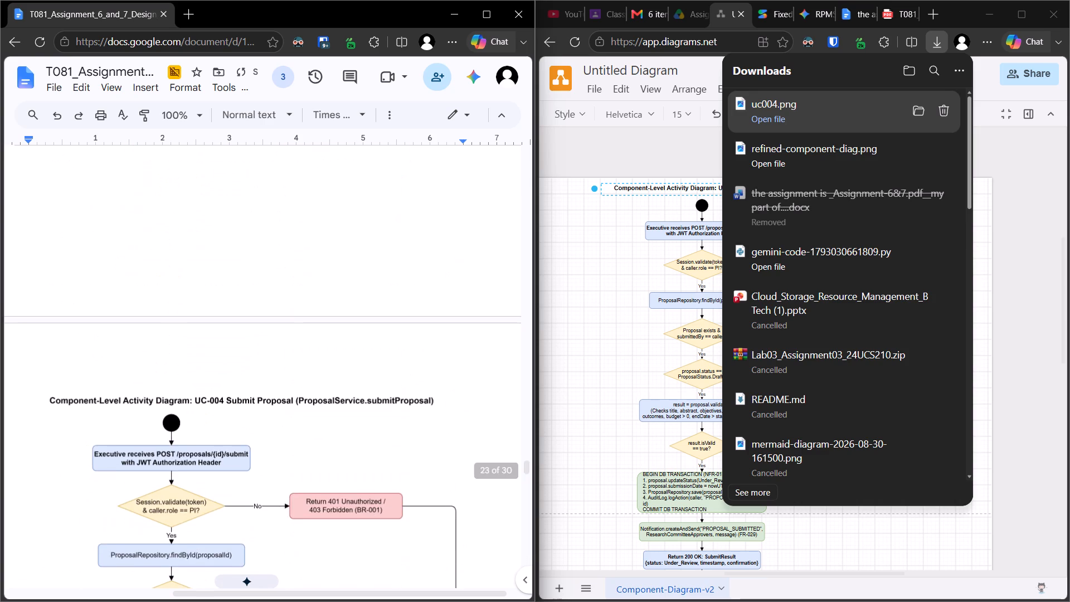
scroll(256, 366, up, 6)
scroll(256, 366, down, 11)
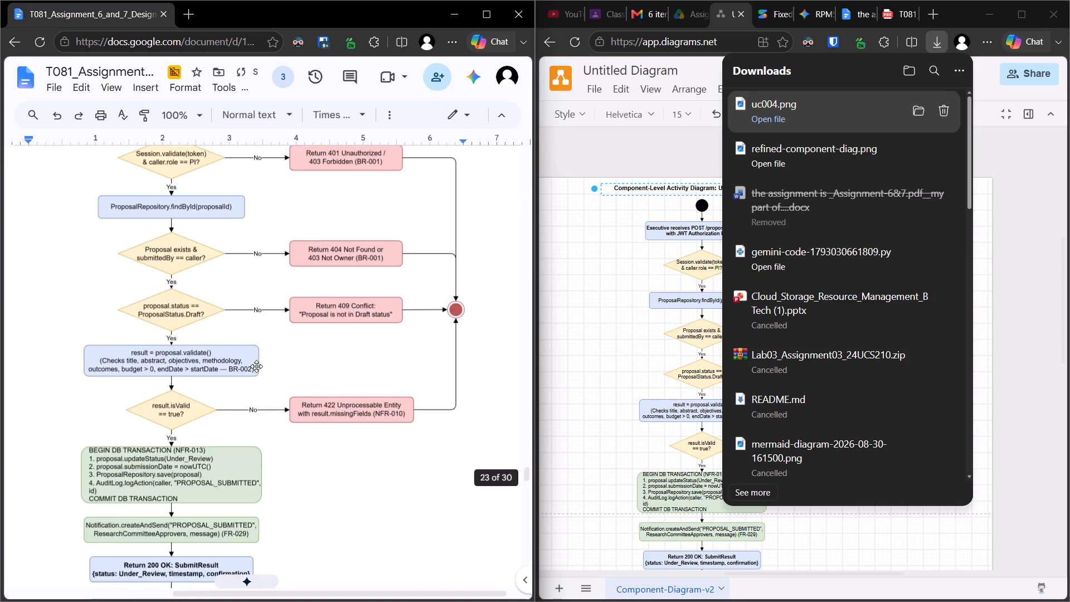
scroll(256, 366, down, 7)
scroll(256, 366, up, 1)
scroll(256, 366, down, 8)
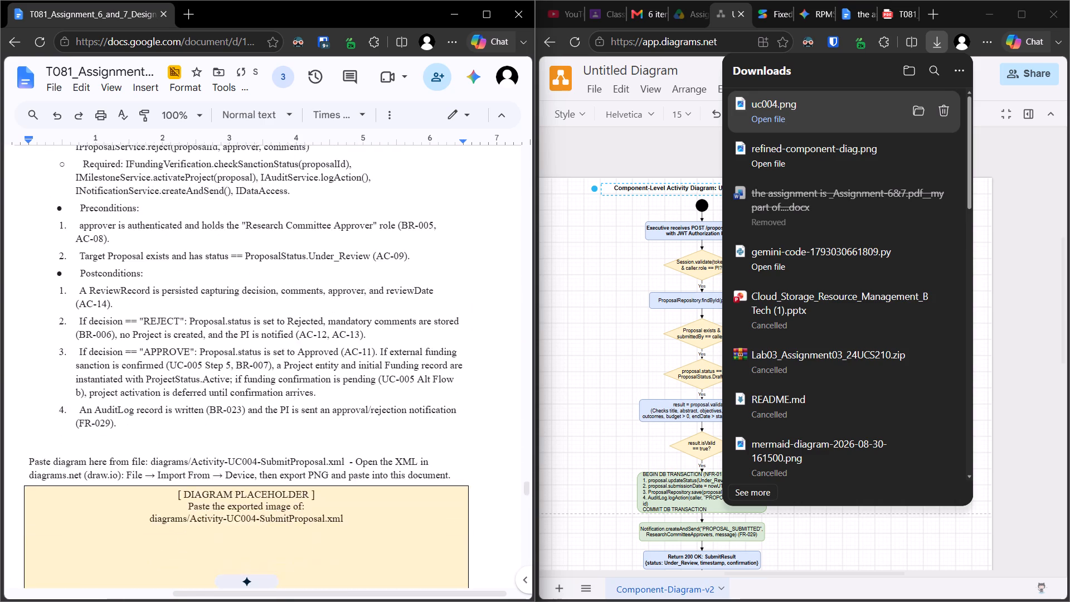
scroll(257, 366, down, 2)
scroll(256, 368, up, 3)
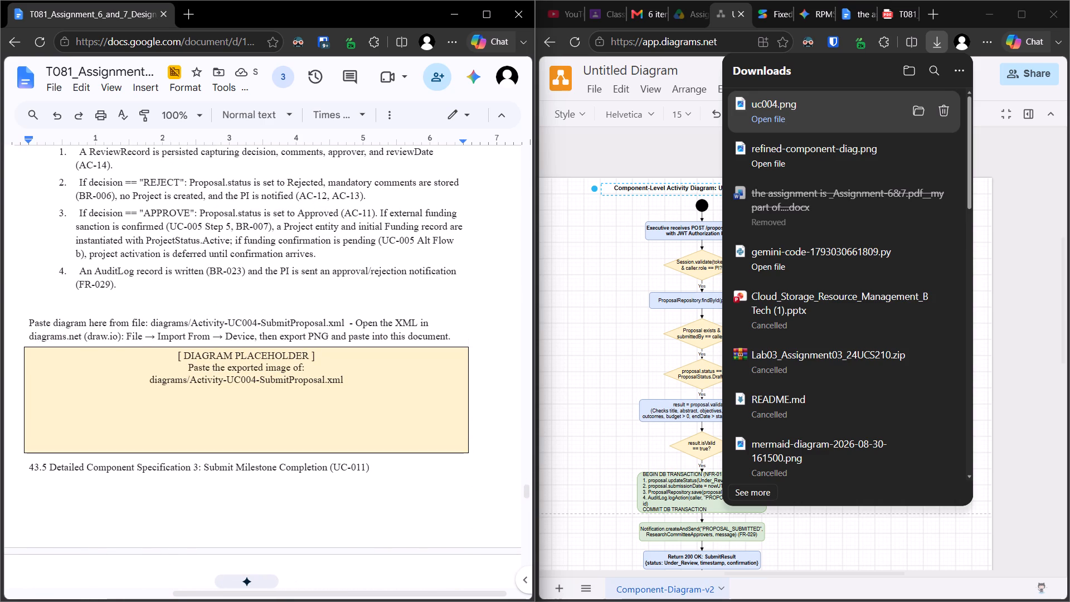
drag(478, 450, 385, 429)
click(38, 326)
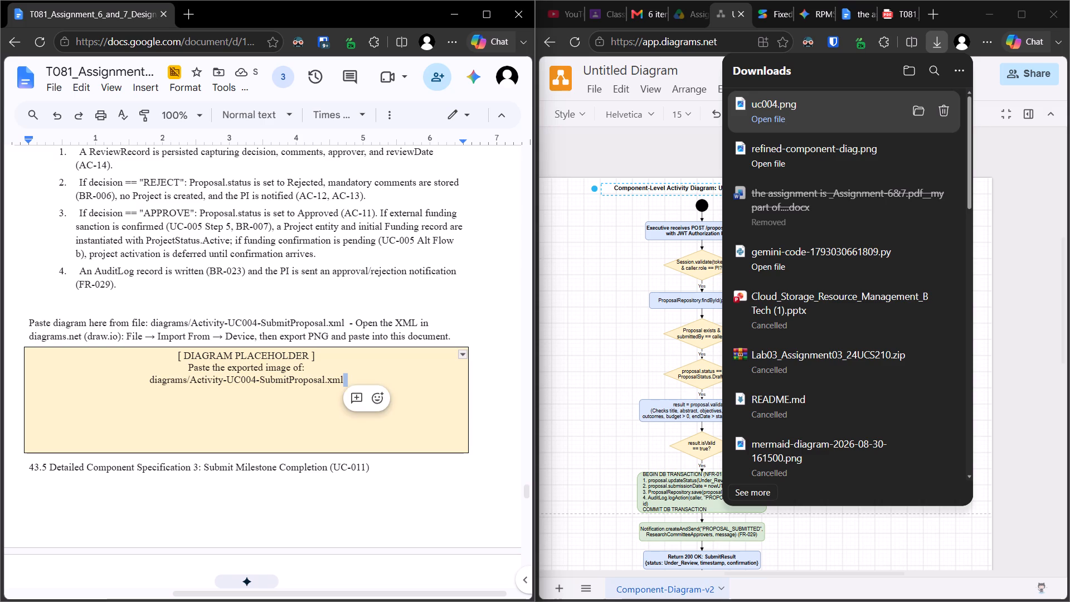
drag(29, 322, 307, 421)
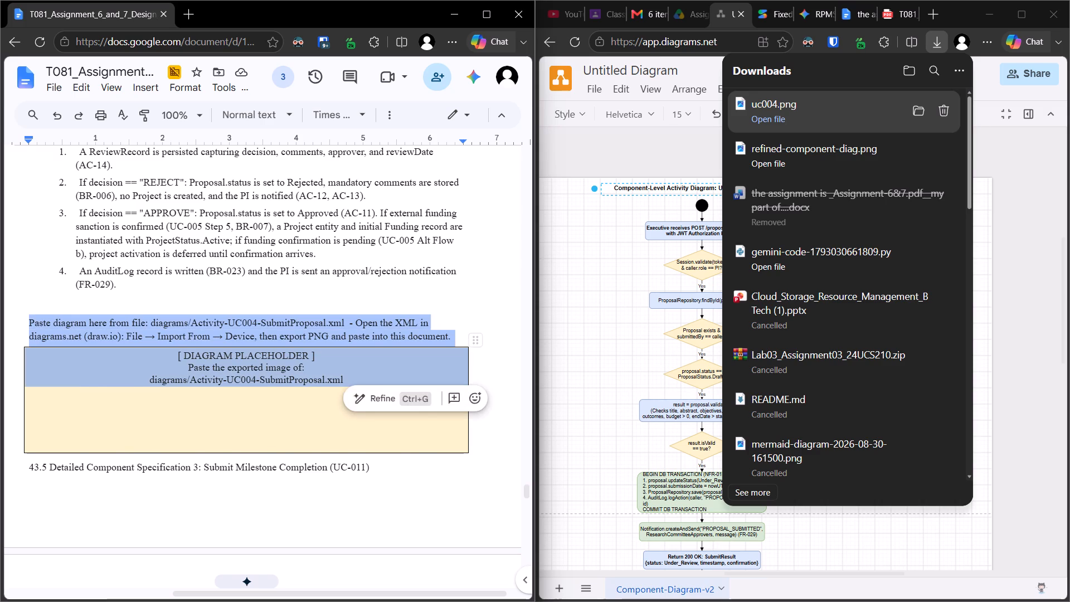
key(BackSpace)
key(Return)
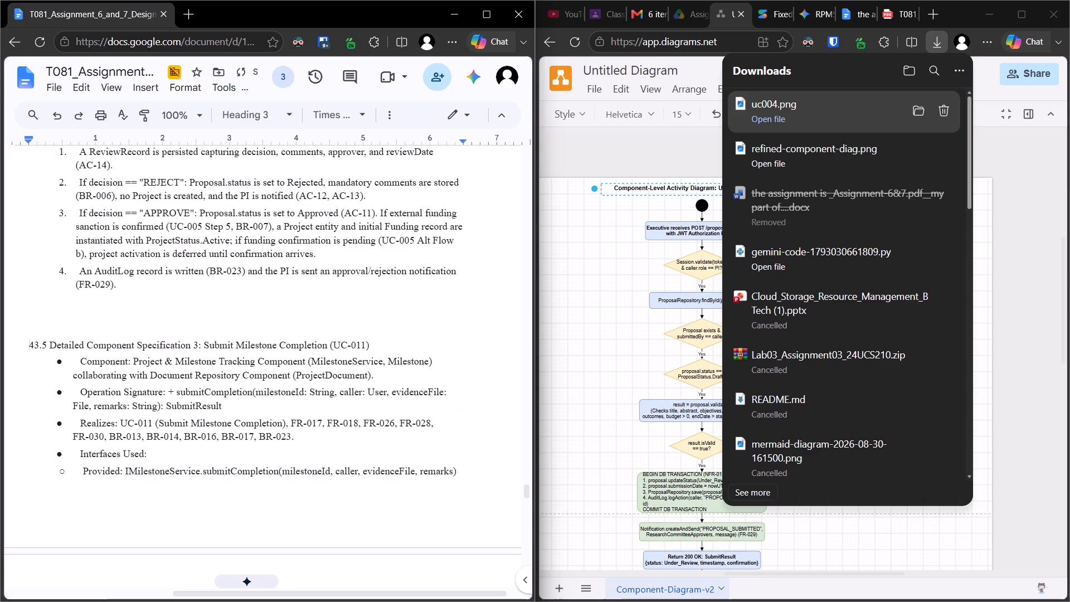
click(18, 294)
click(18, 318)
click(815, 17)
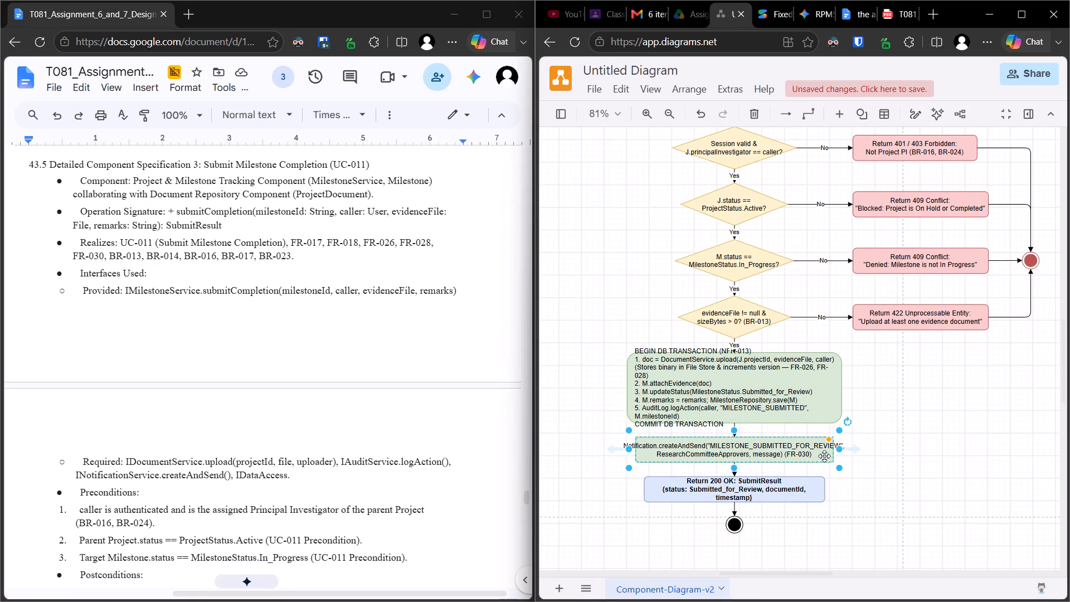
drag(839, 450, 879, 449)
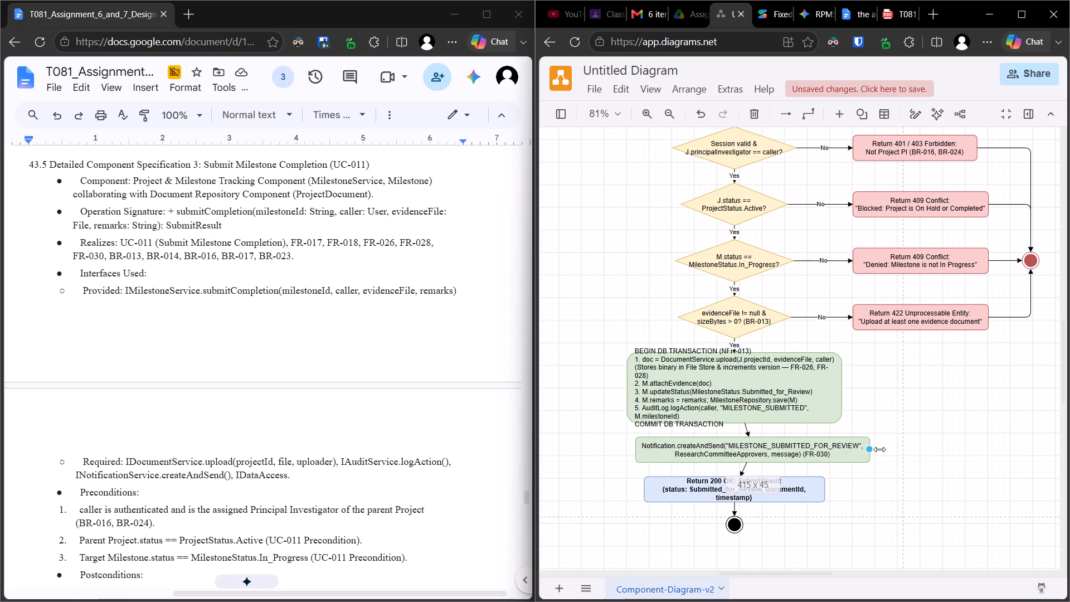
drag(879, 449, 870, 452)
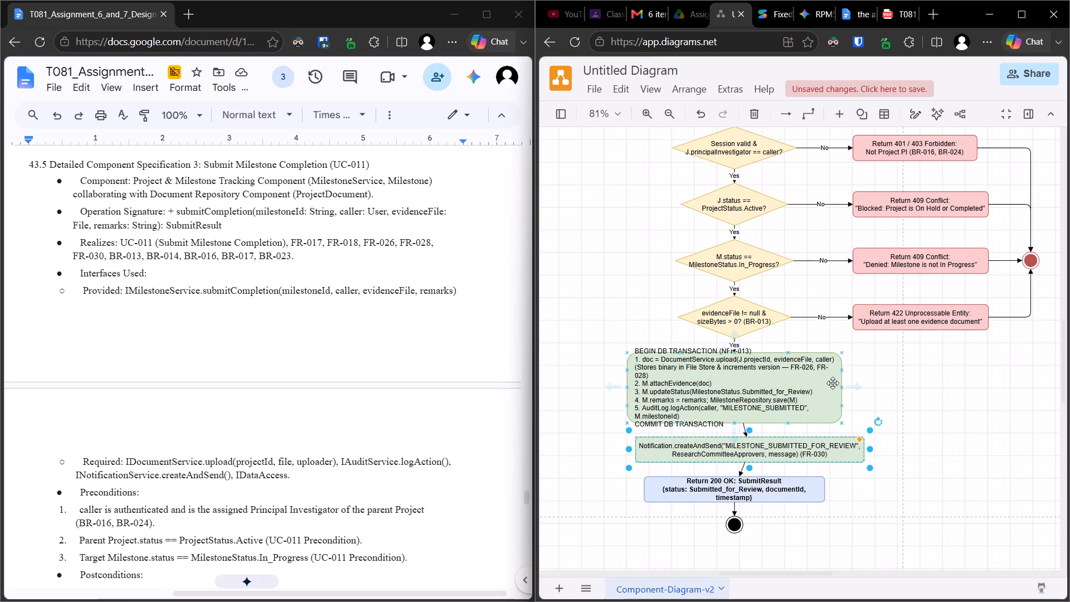
click(833, 383)
drag(842, 386, 870, 393)
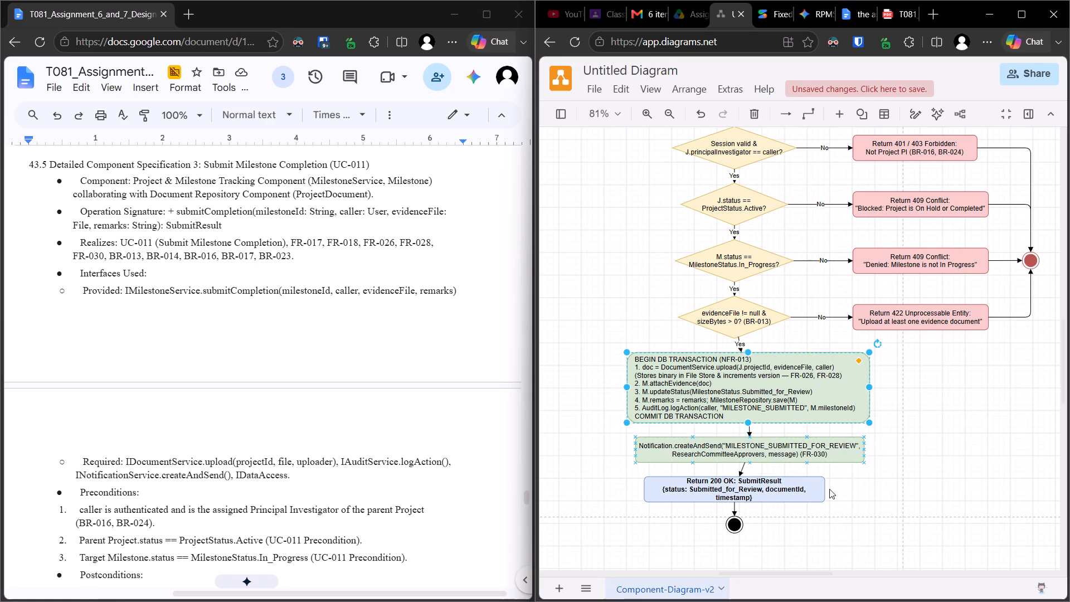
click(823, 493)
drag(830, 487, 873, 486)
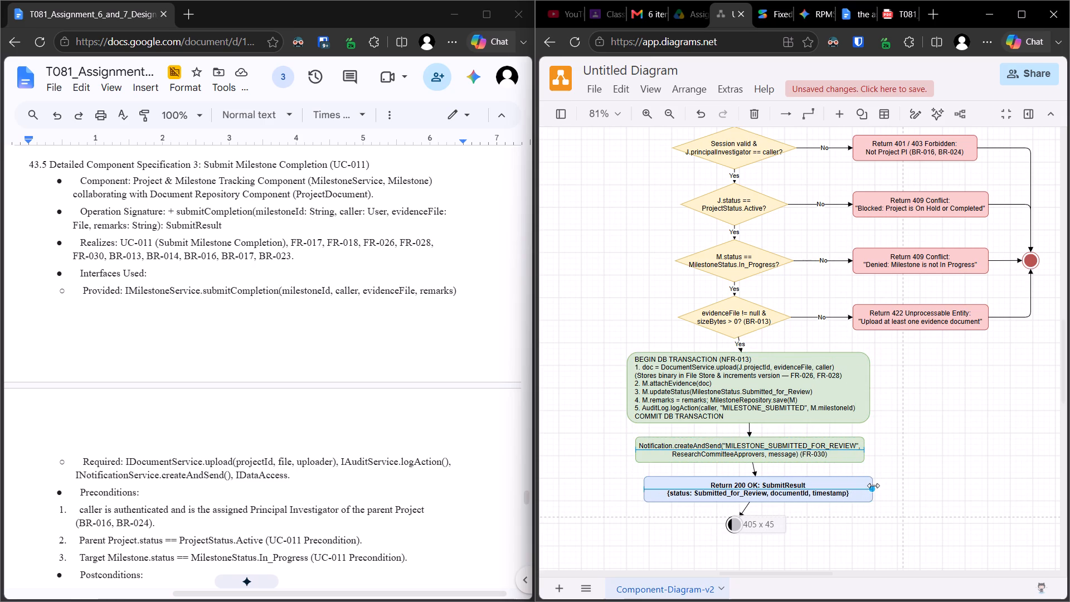
drag(873, 486, 869, 486)
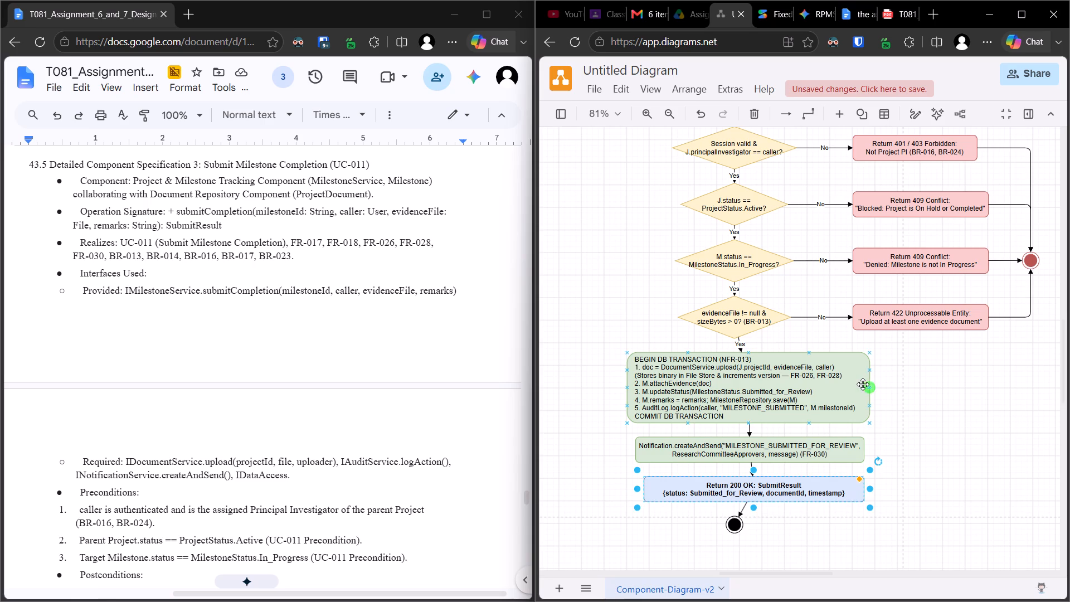
Align the left edges of the transaction, notification and Return 200 OK boxes, and match the transaction and Return 200 OK box widths.
click(863, 384)
click(868, 388)
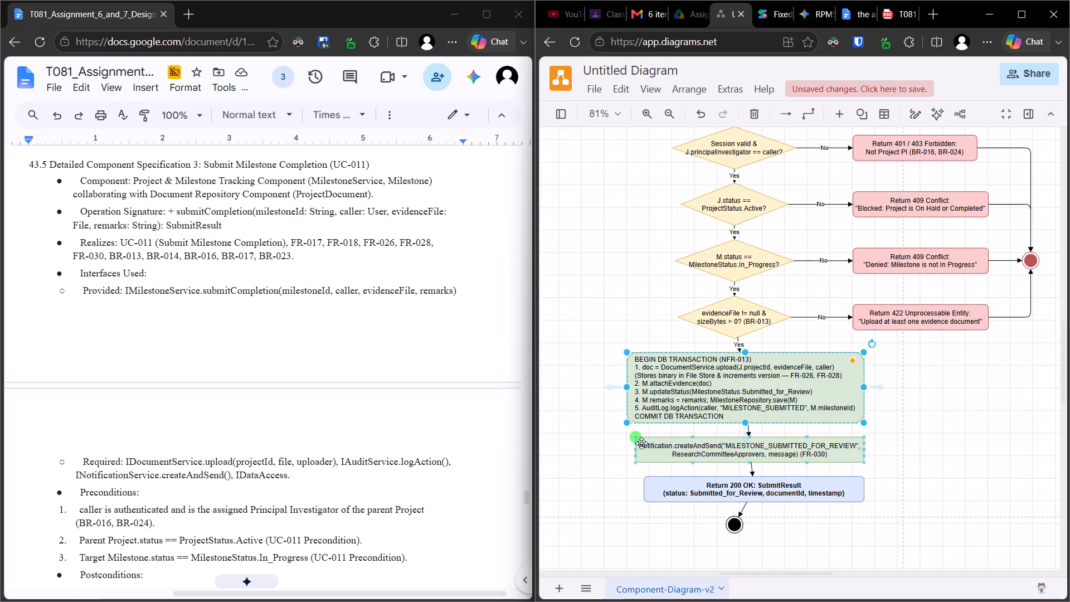
click(645, 449)
drag(632, 452, 624, 450)
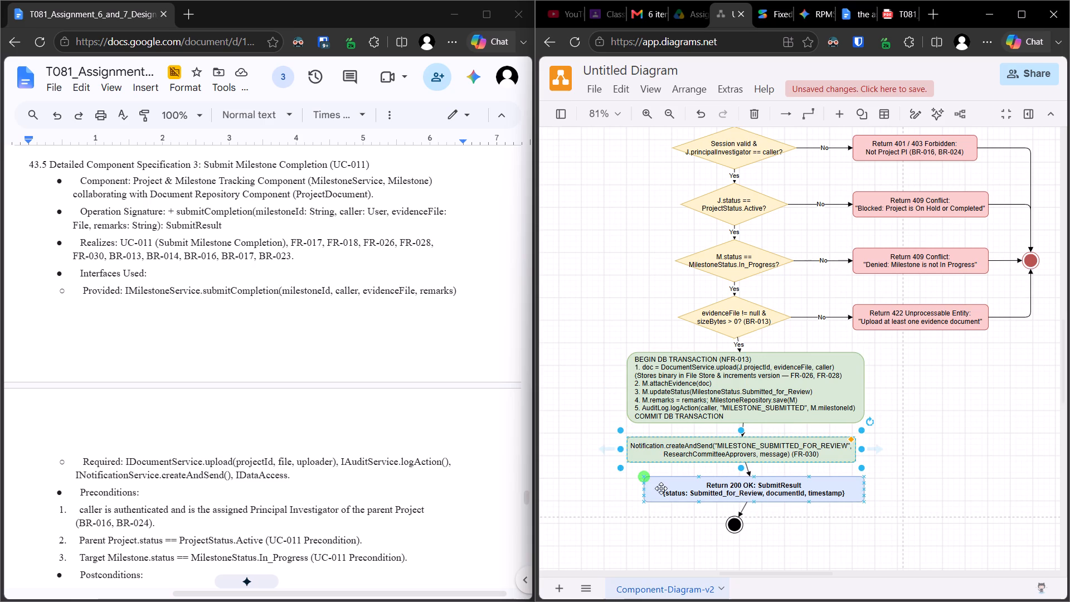
click(663, 489)
drag(640, 490, 625, 490)
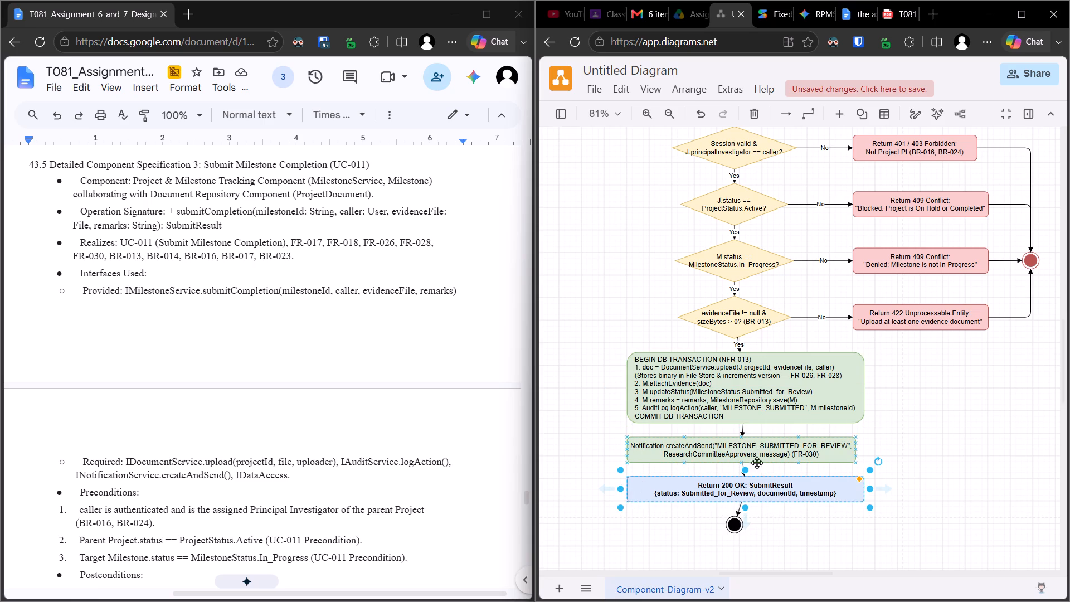
click(967, 472)
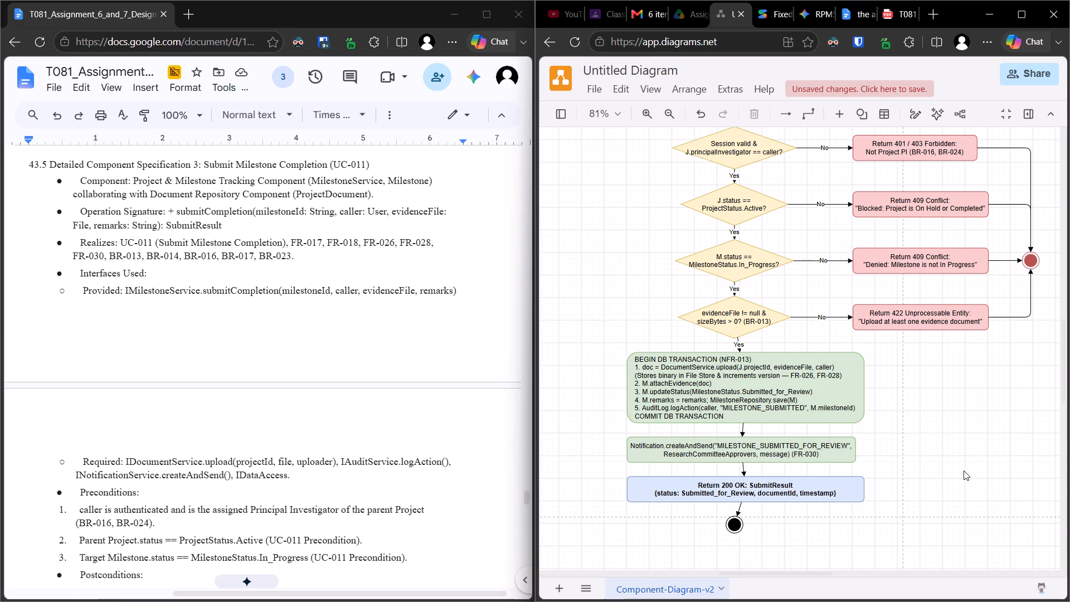
scroll(964, 470, up, 2)
scroll(964, 470, down, 3)
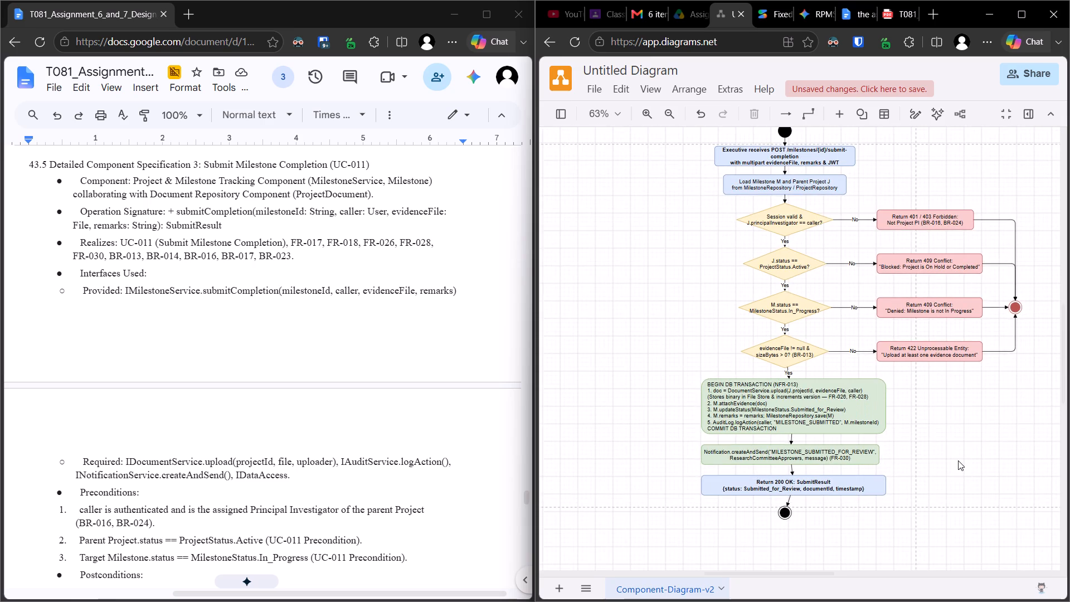
Export the UC-011 Submit Milestone Completion diagram as a PNG named uc011.png and save it to the device.
scroll(958, 460, up, 1)
scroll(954, 451, down, 1)
click(597, 90)
click(835, 281)
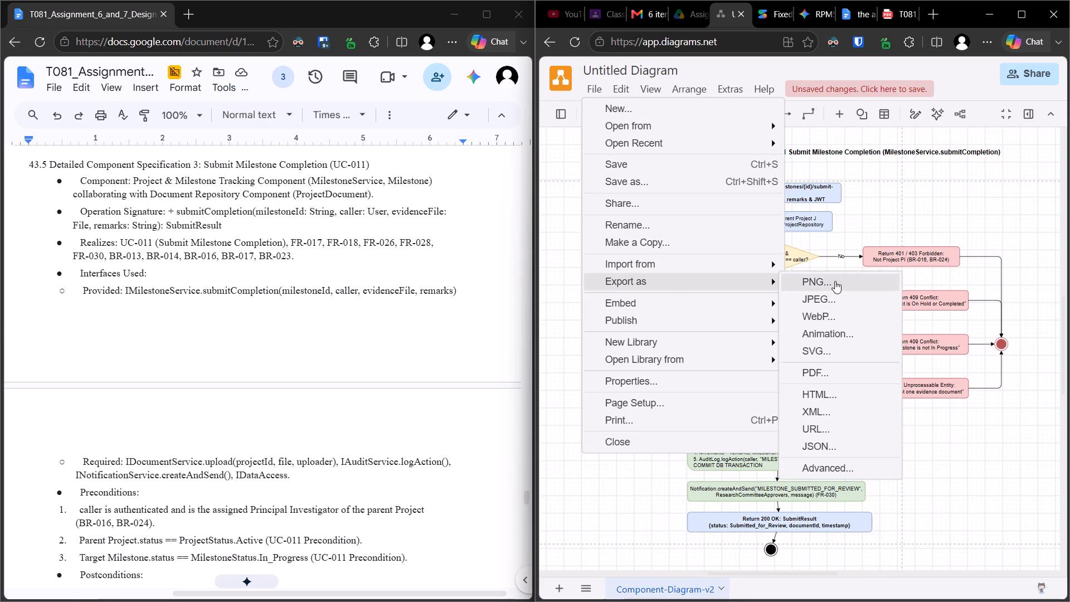
click(915, 434)
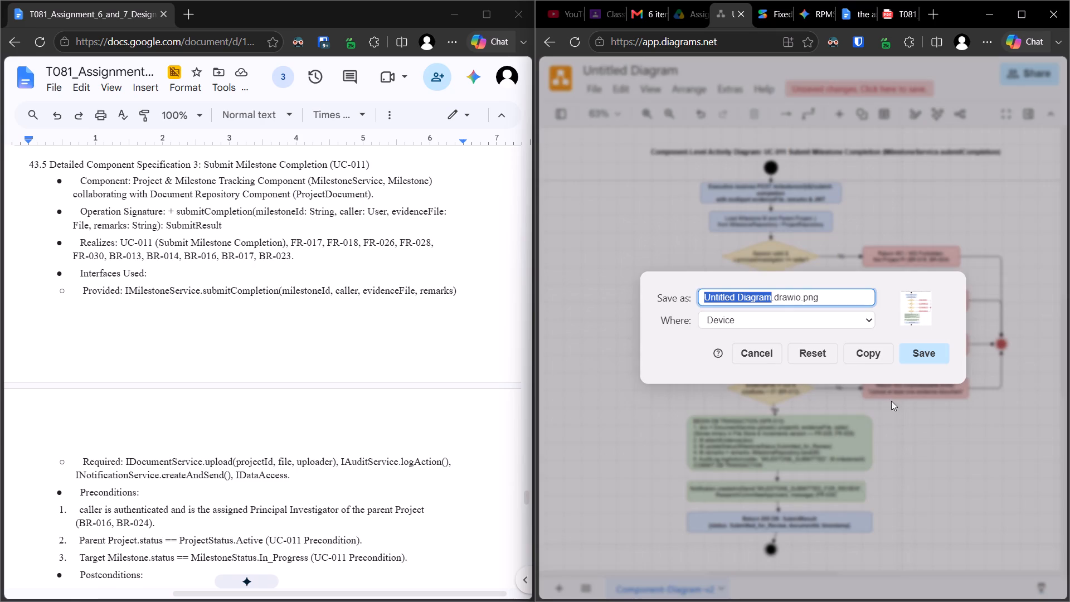
text(uc011)
key(ctrl+shift+Right)
key(ctrl+shift+Right)
key(BackSpace)
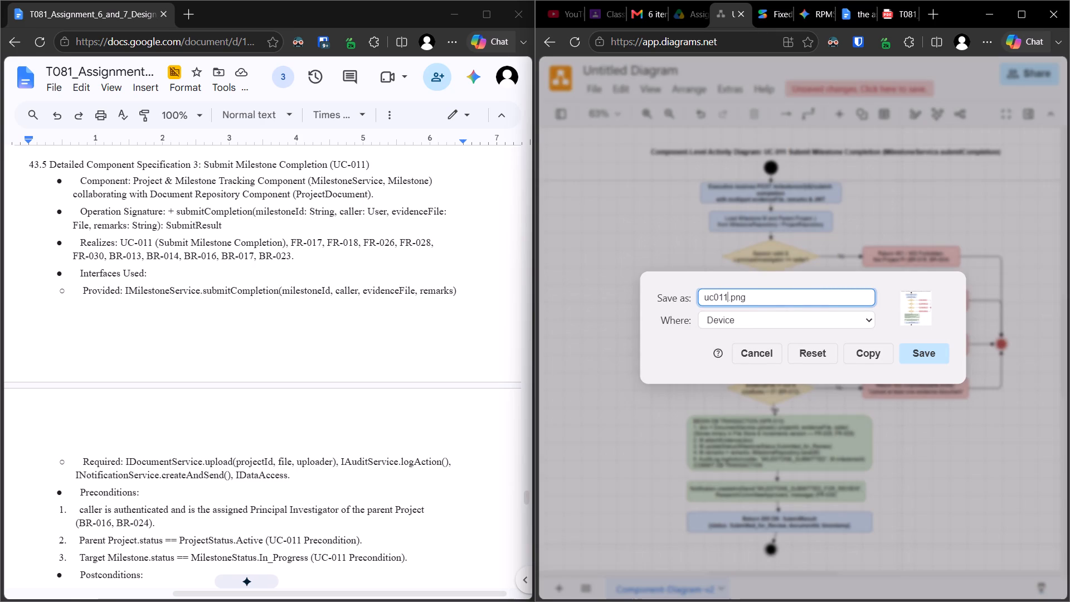
click(927, 353)
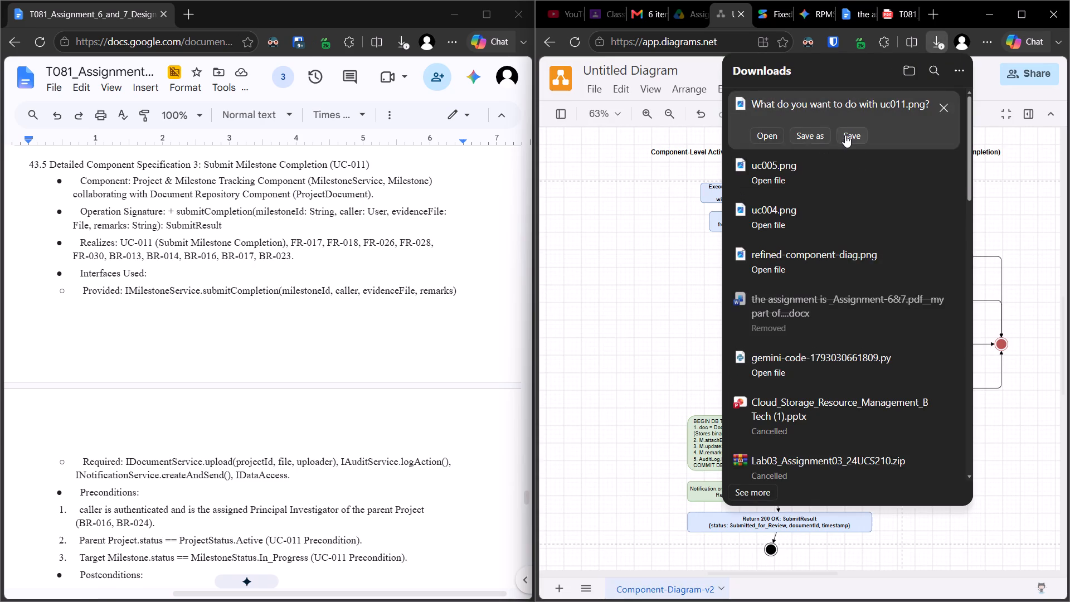
click(845, 135)
In the Google Docs report, replace the paste instruction and diagram placeholder above heading 43.6 with the uc011.png image.
scroll(350, 327, down, 7)
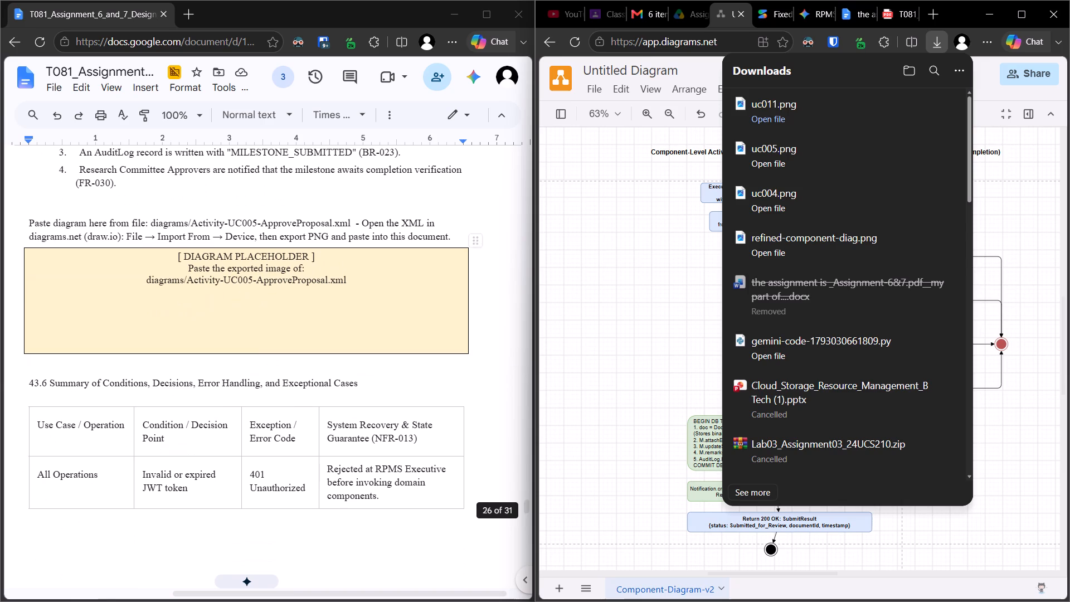
drag(27, 220, 276, 294)
key(BackSpace)
drag(843, 105, 364, 166)
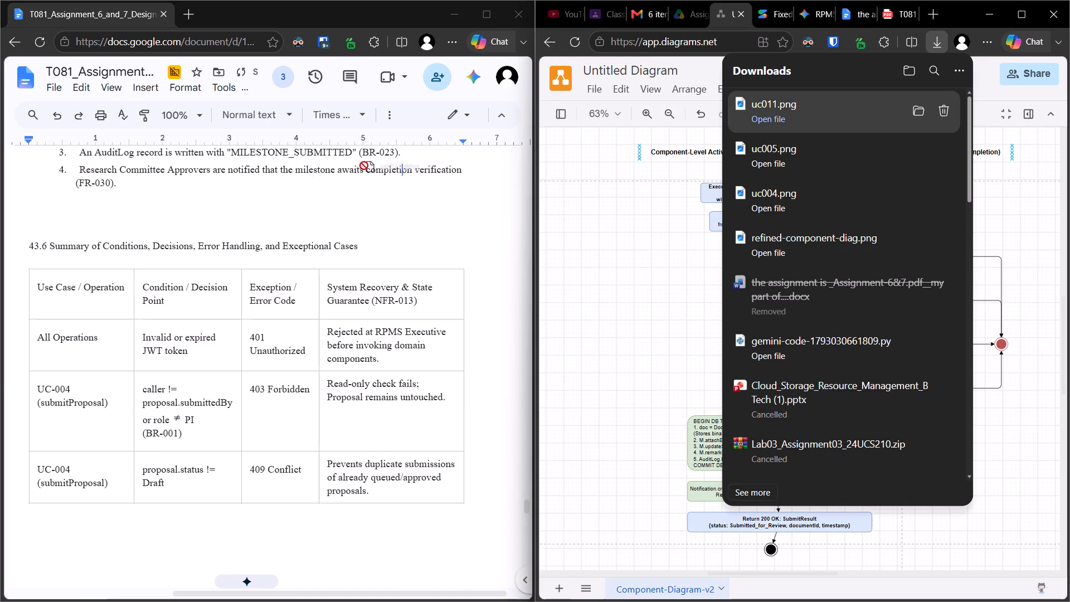
drag(364, 166, 93, 217)
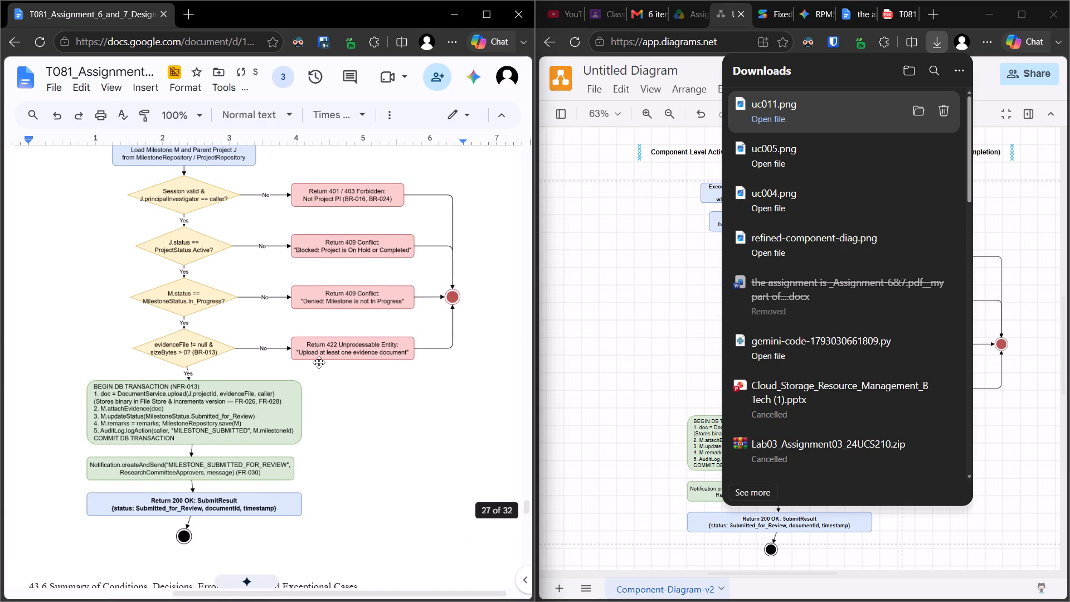
In draw.io, slightly widen the "Session valid & J.principalInvestigator == caller?" decision diamond in the UC-011 diagram.
click(637, 304)
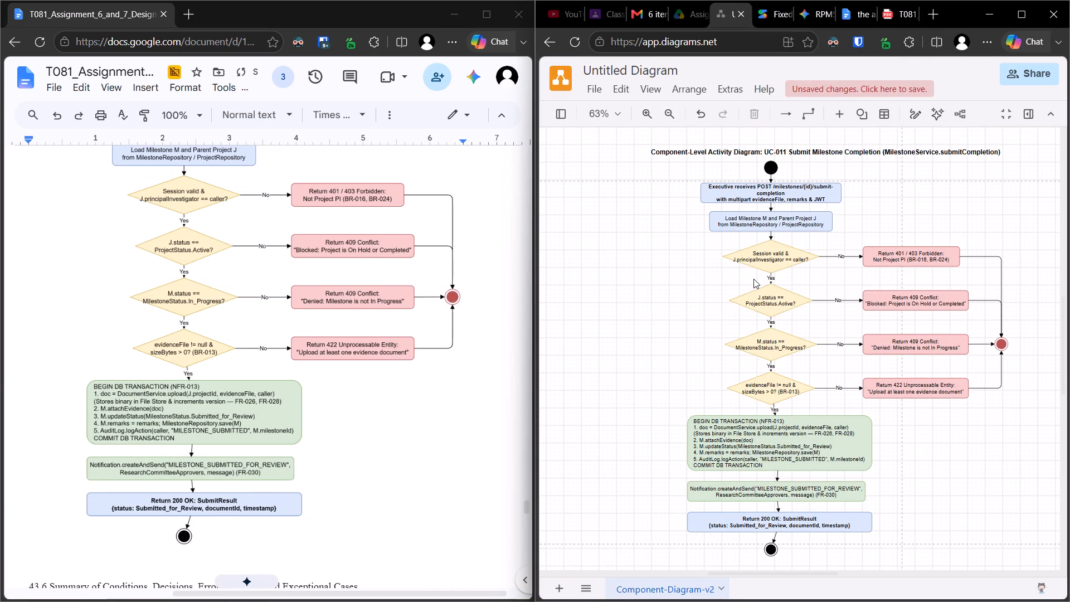
click(746, 236)
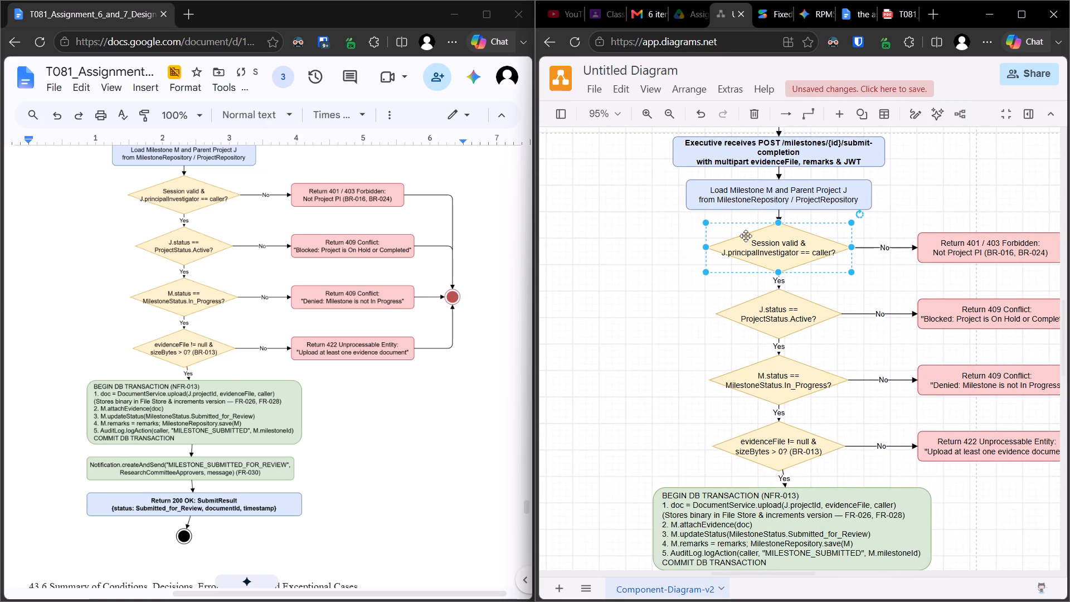
drag(705, 247, 696, 248)
click(775, 273)
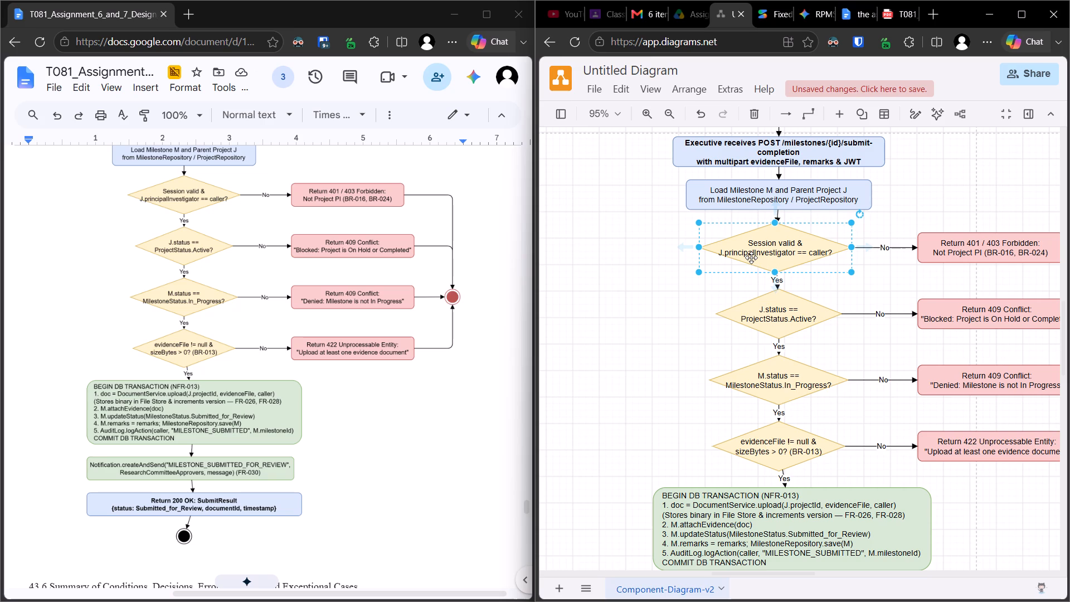
In the Google Docs report, review Section 43's inserted activity diagrams, specifications and tables, including the 43.1 component mapping table.
scroll(381, 444, down, 2)
scroll(381, 444, up, 1)
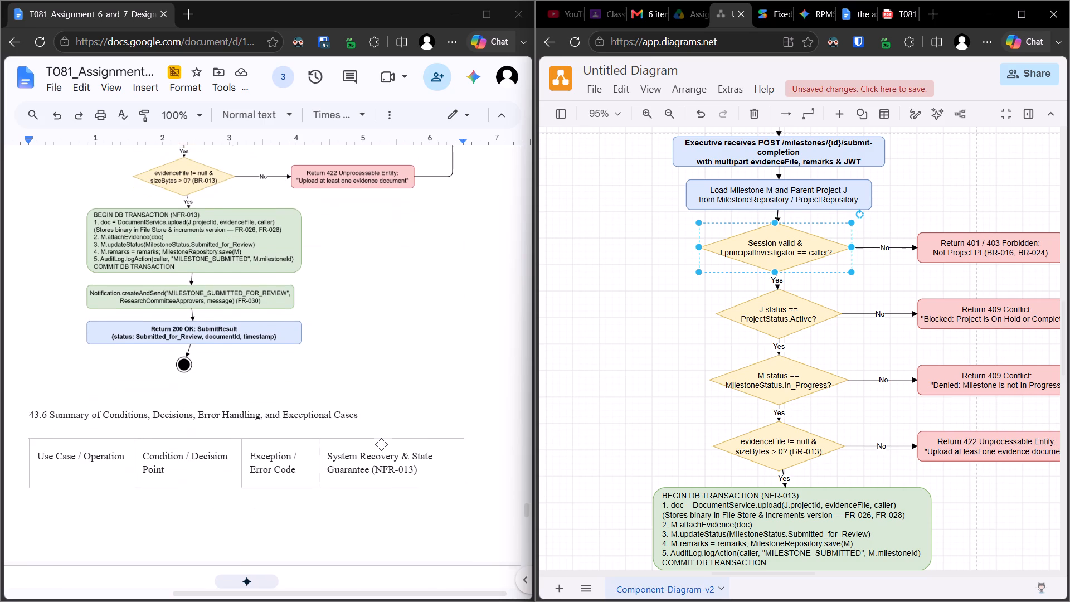
scroll(381, 444, up, 14)
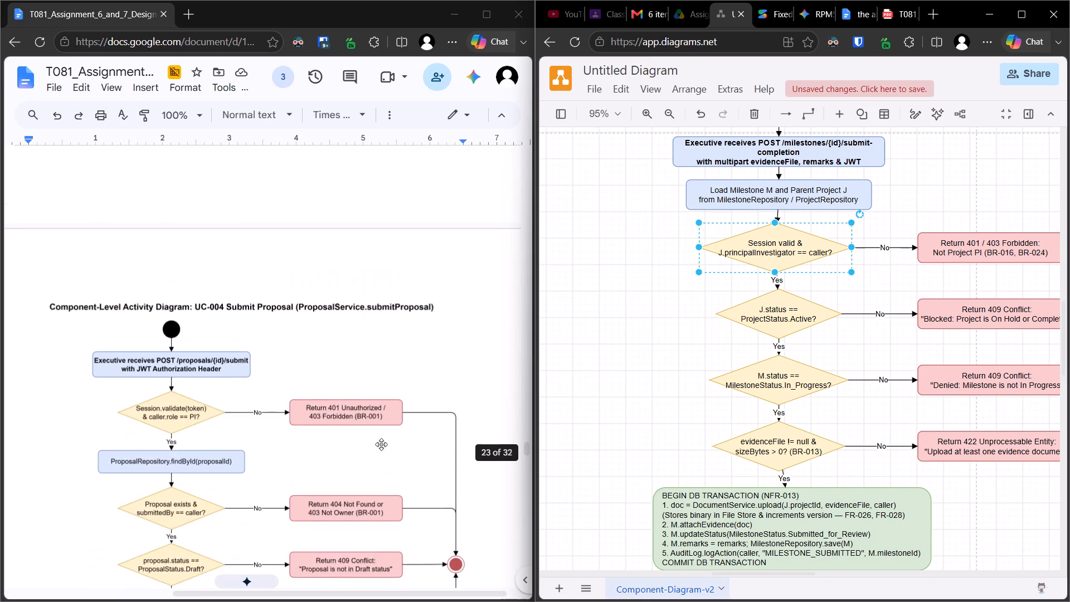
scroll(381, 444, up, 4)
scroll(381, 444, down, 8)
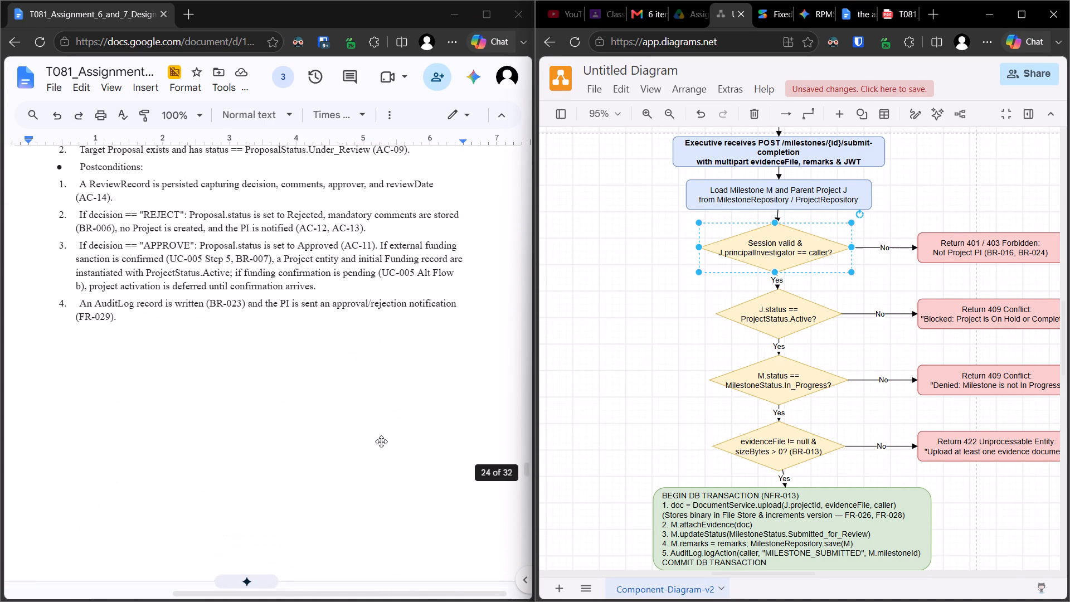
scroll(381, 441, down, 11)
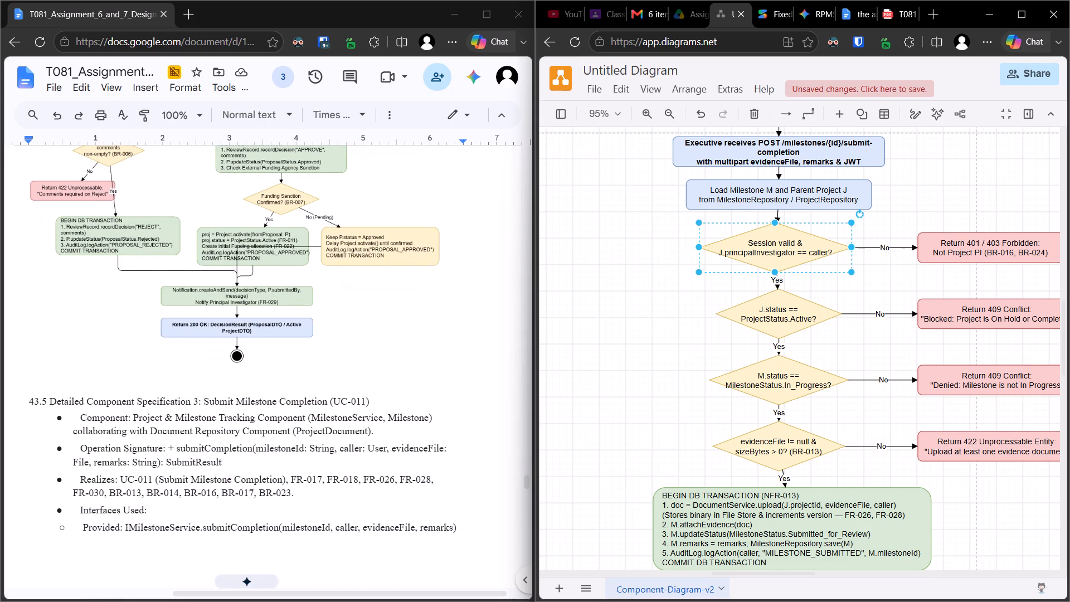
scroll(380, 430, down, 2)
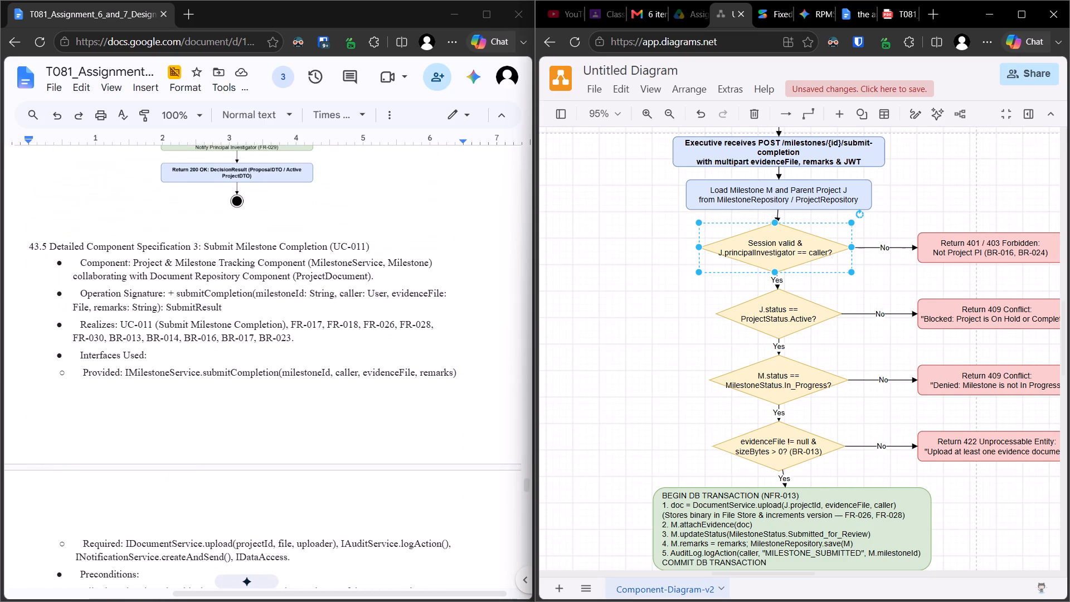
scroll(380, 430, down, 18)
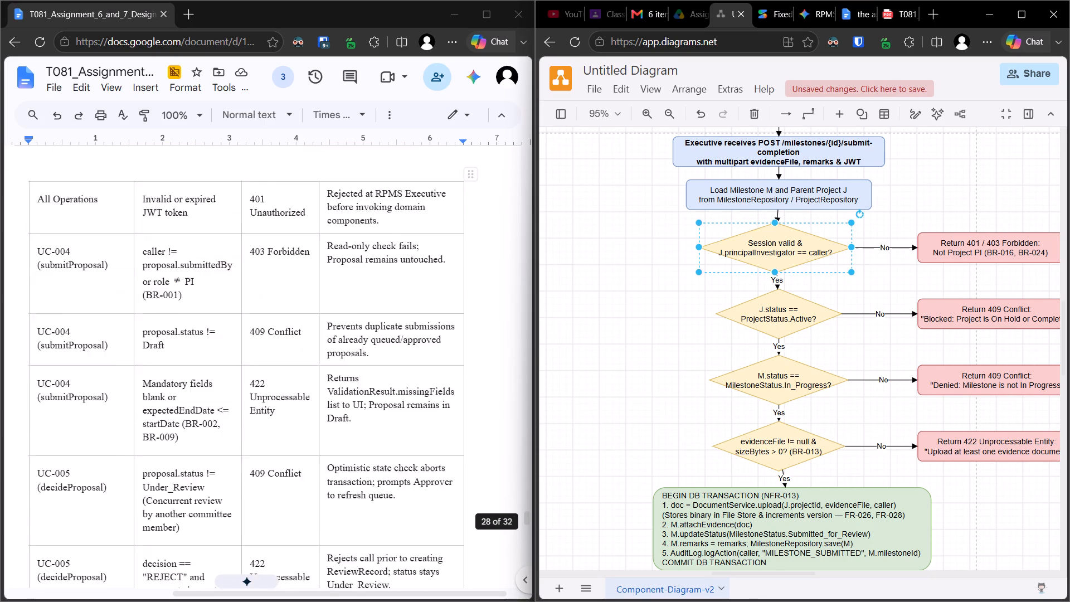
scroll(380, 430, down, 1)
scroll(380, 430, up, 20)
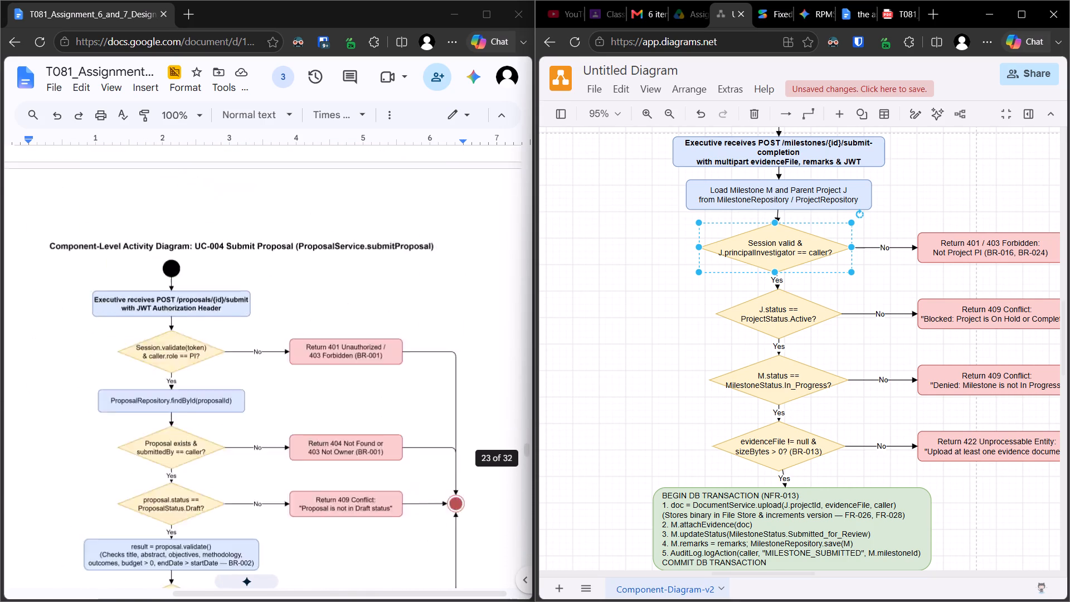
scroll(380, 430, up, 5)
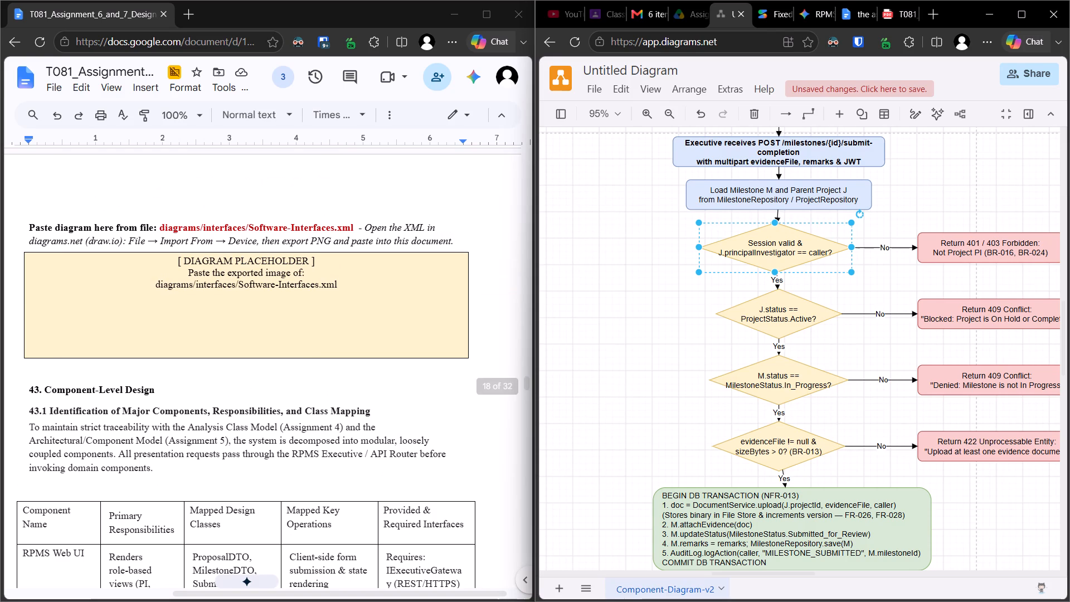
scroll(380, 430, up, 1)
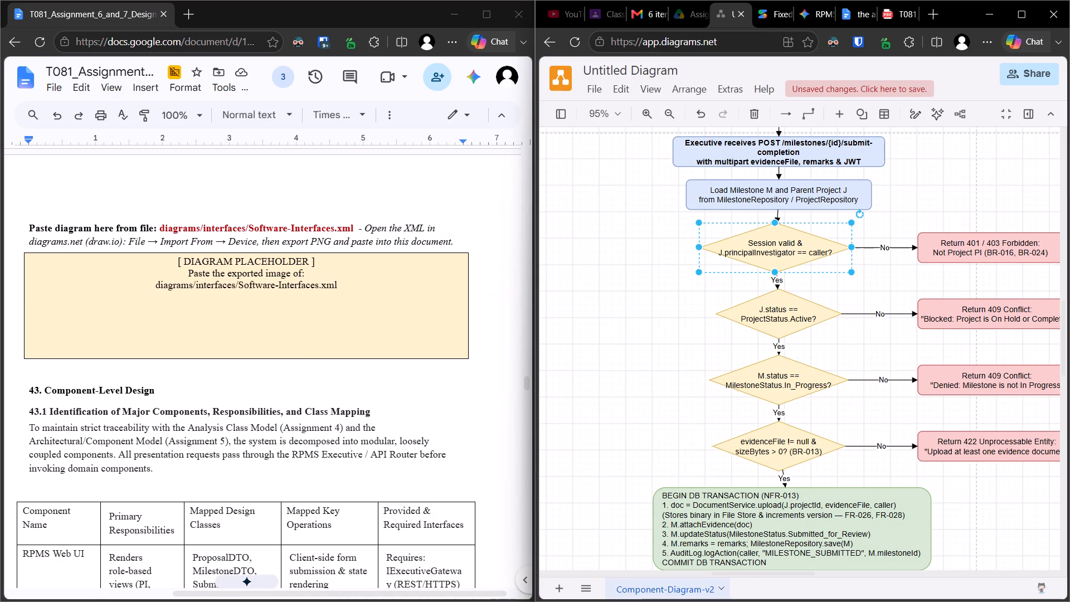
scroll(380, 430, up, 1)
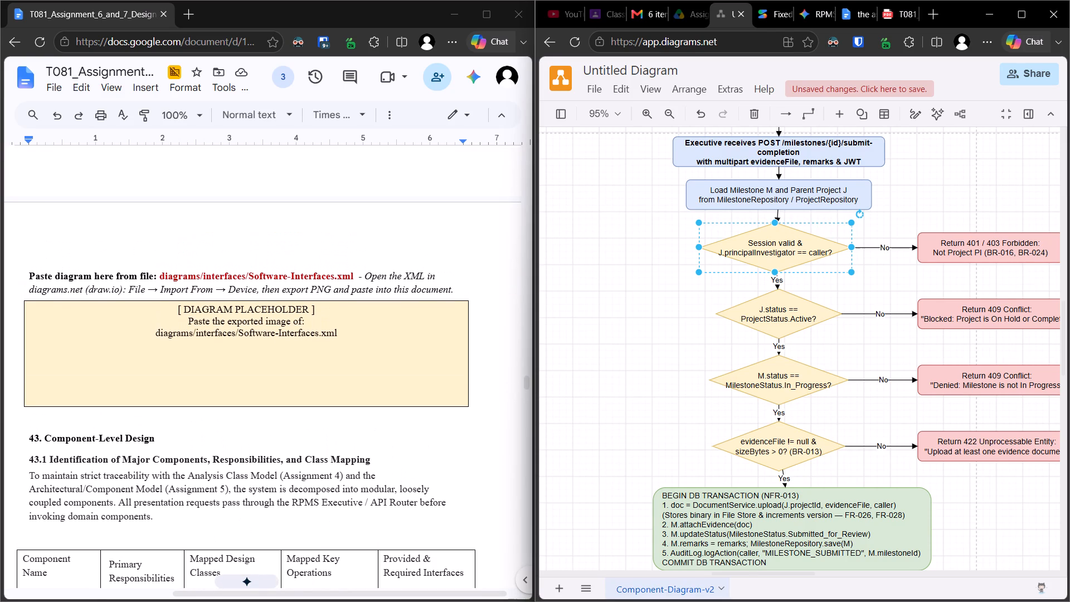
scroll(380, 430, down, 3)
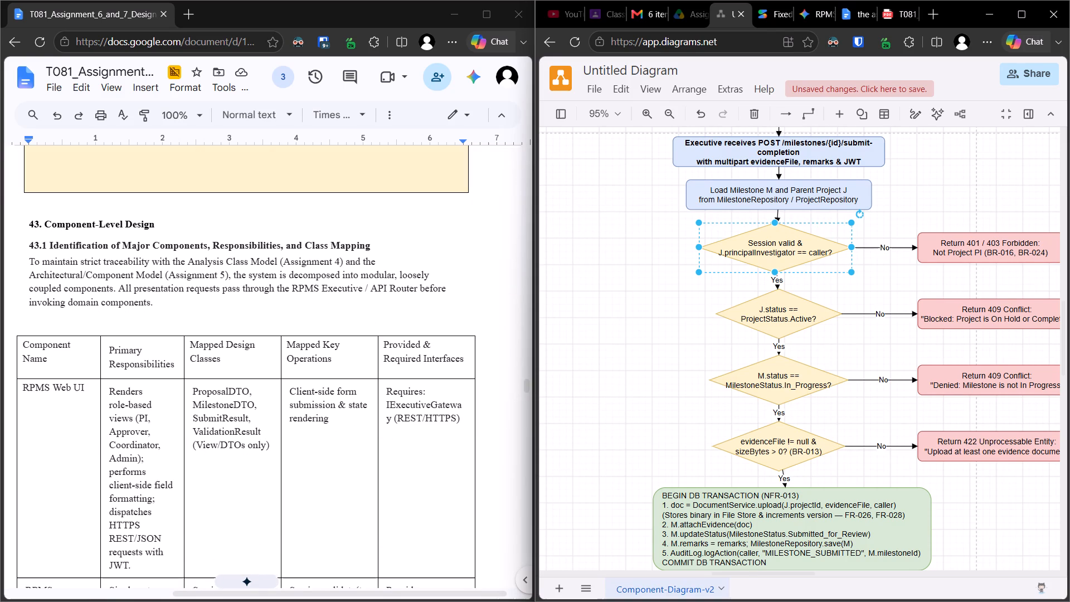
scroll(380, 430, down, 2)
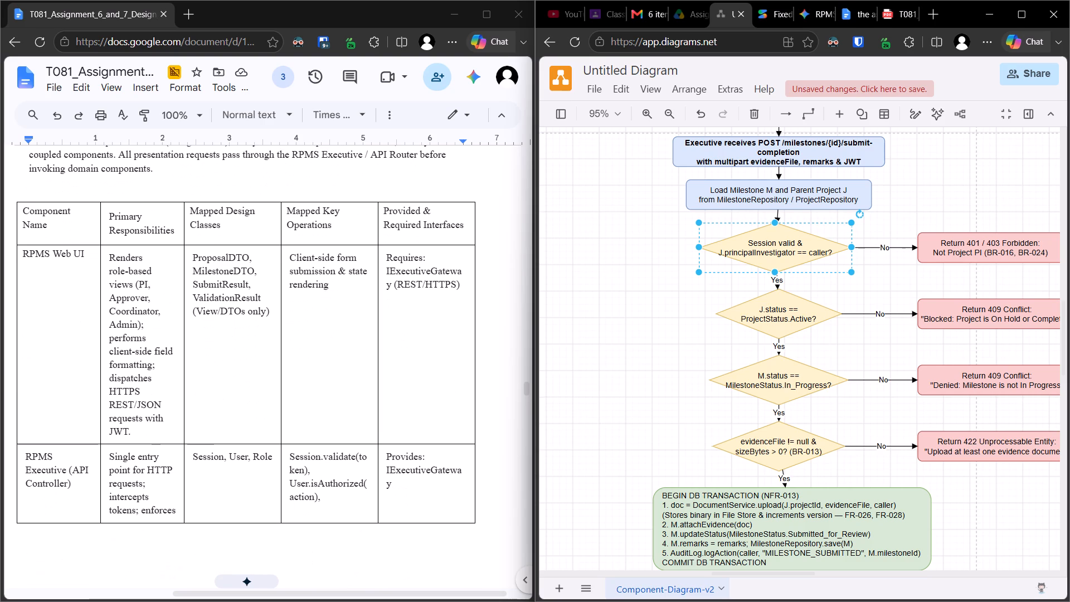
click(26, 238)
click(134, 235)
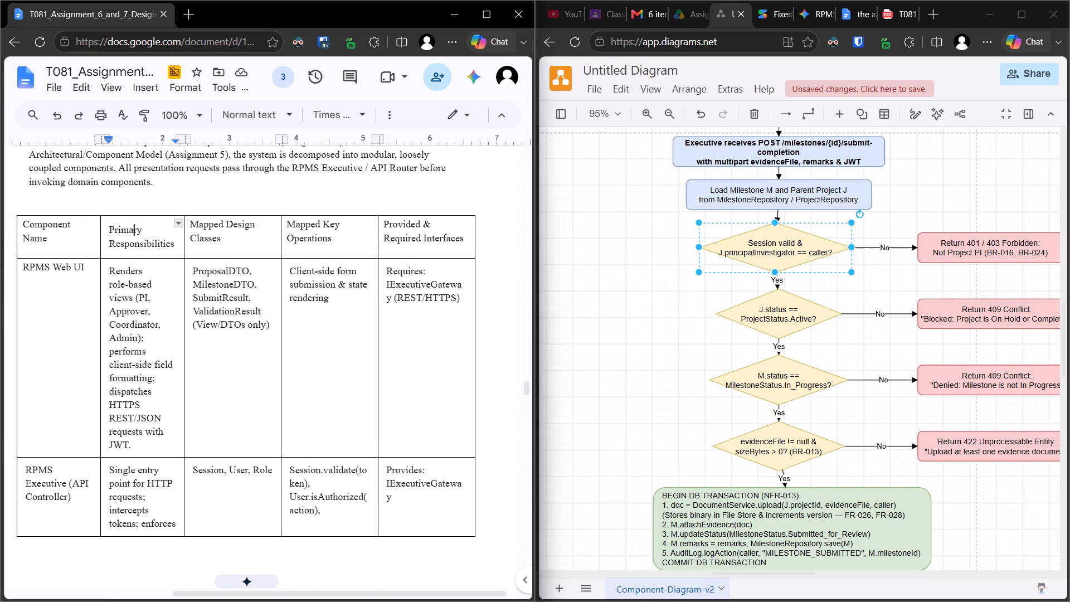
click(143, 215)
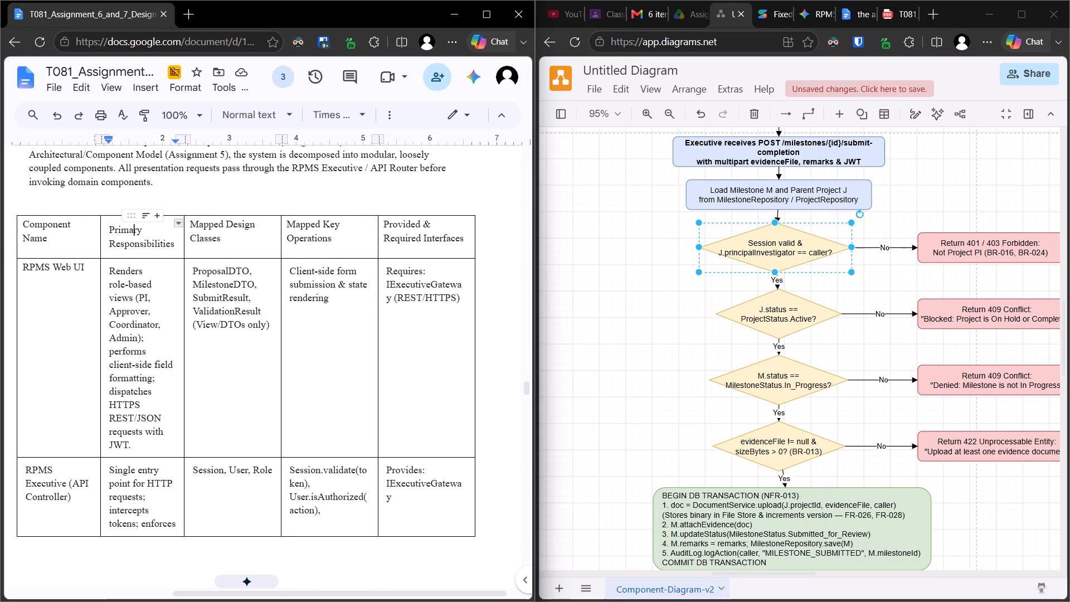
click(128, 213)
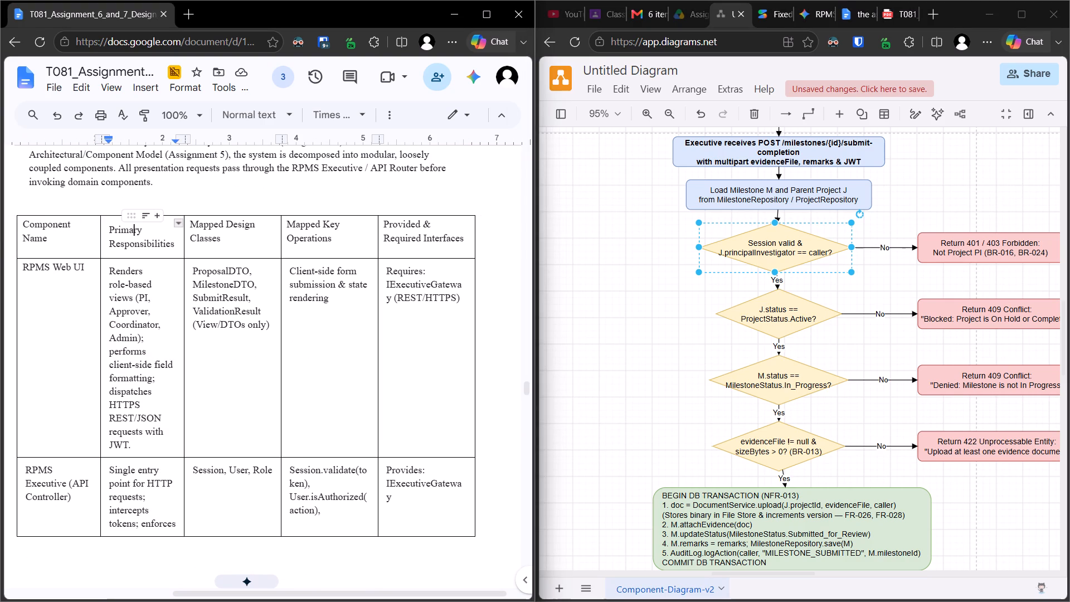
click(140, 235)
Review the report from the 43.1 component table through Section 44's traceability tables to the contribution table and AI usage declaration.
scroll(255, 341, down, 6)
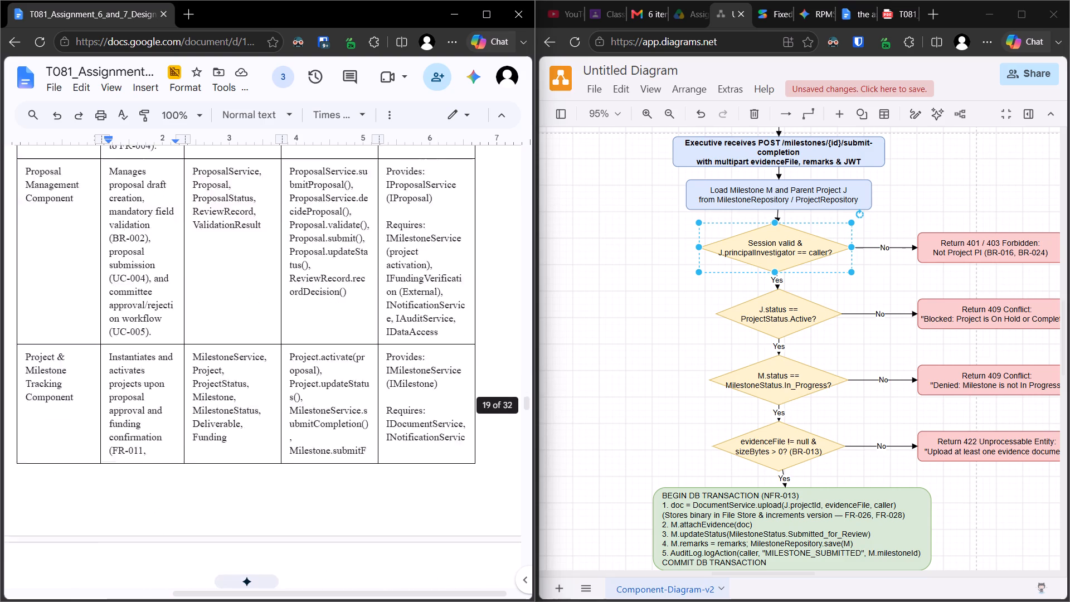
scroll(255, 341, down, 15)
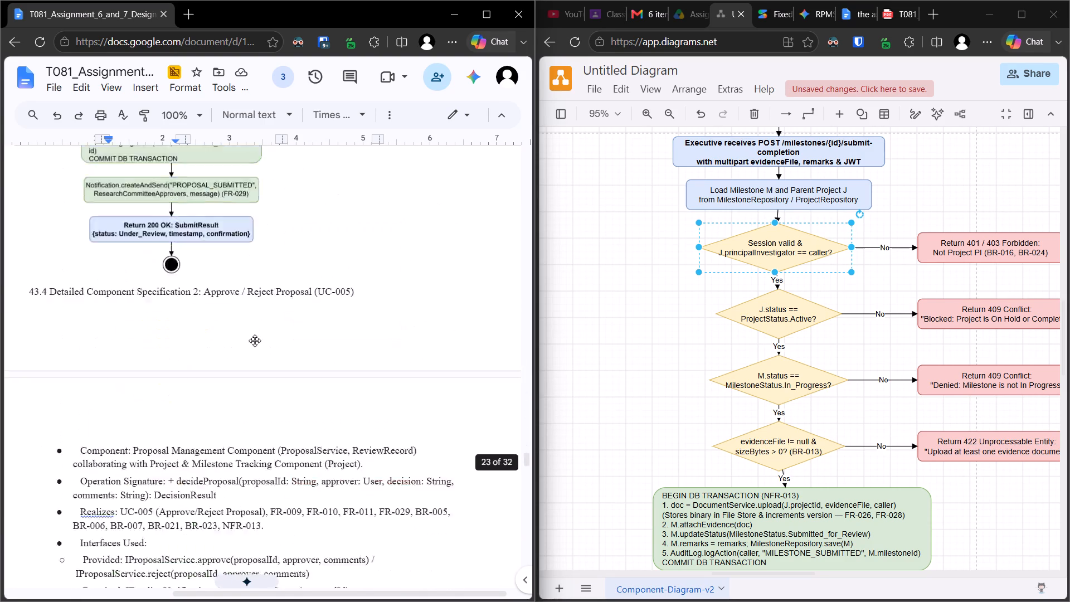
scroll(255, 341, down, 1)
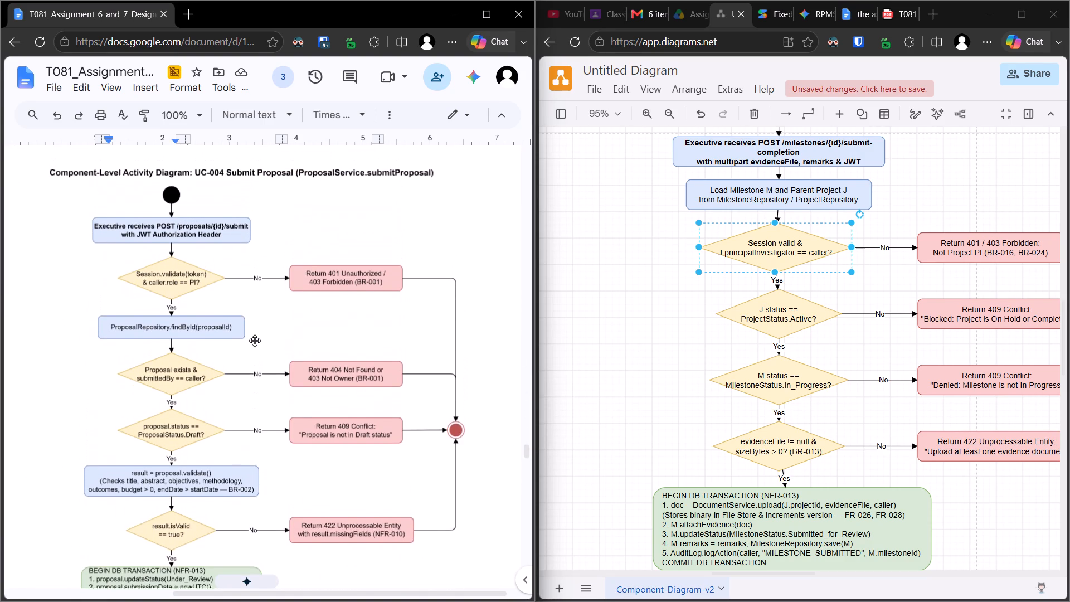
scroll(255, 341, down, 7)
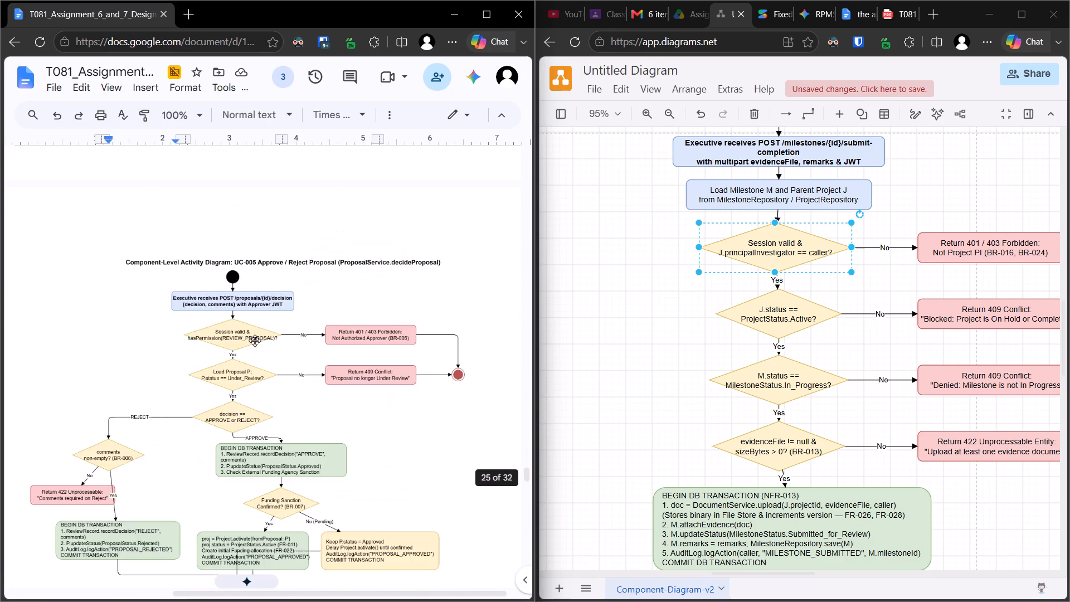
scroll(255, 341, down, 8)
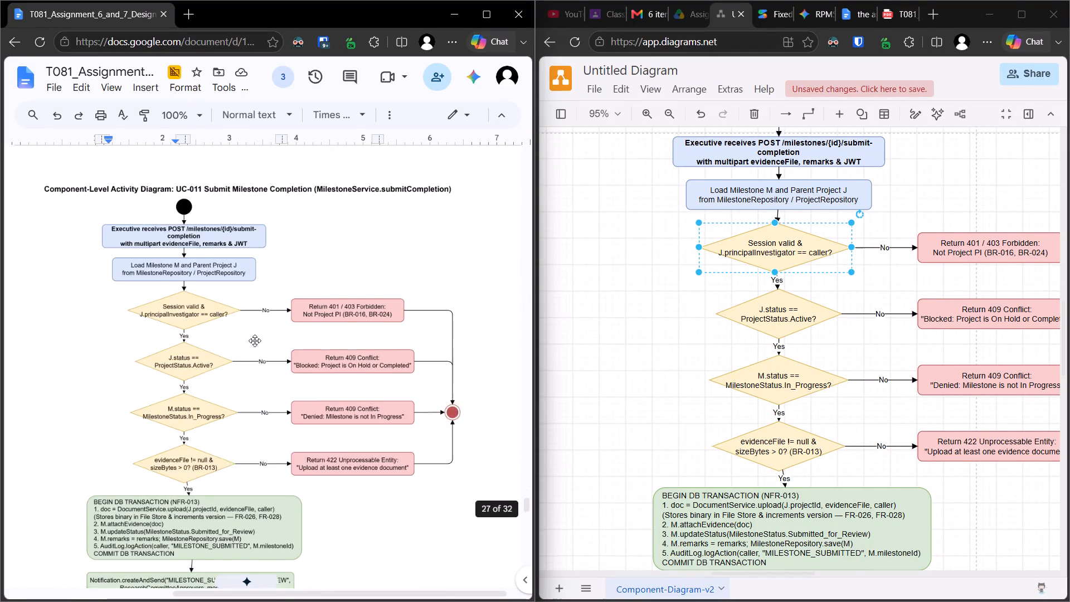
scroll(255, 341, down, 8)
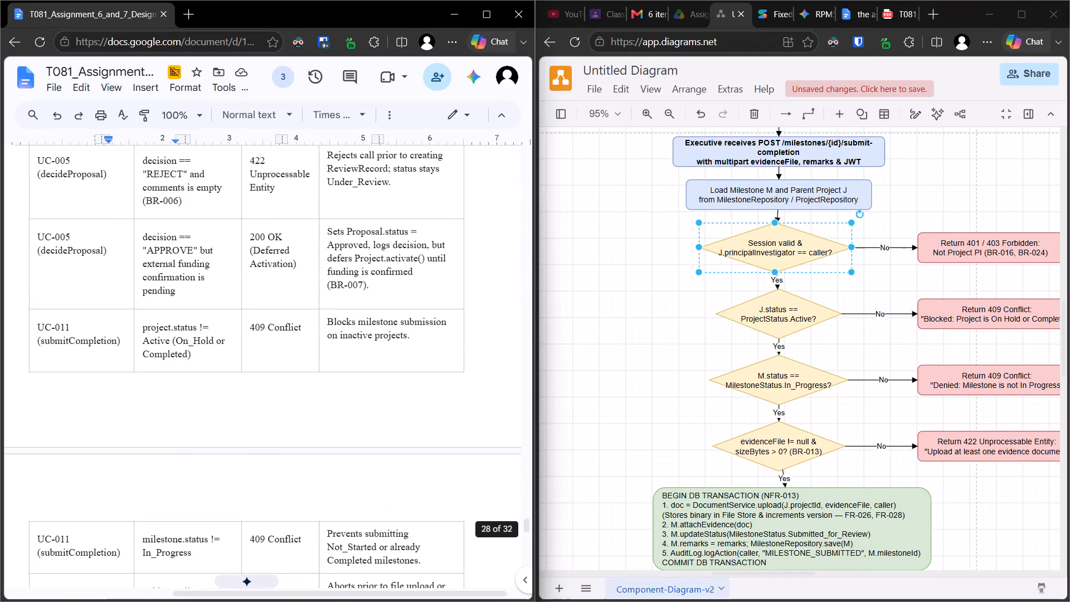
scroll(255, 341, down, 7)
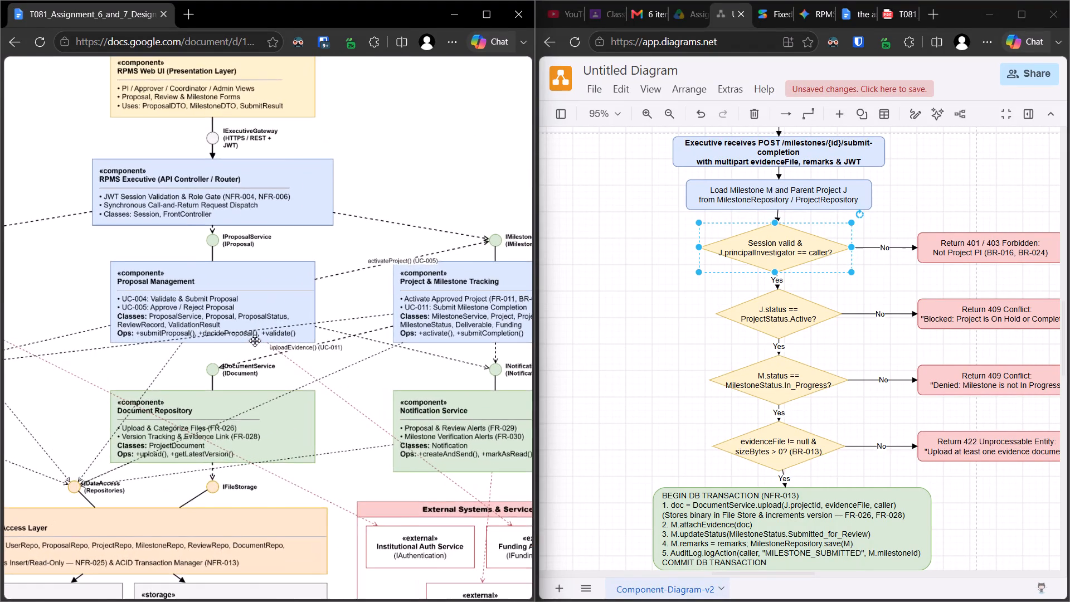
scroll(255, 341, down, 5)
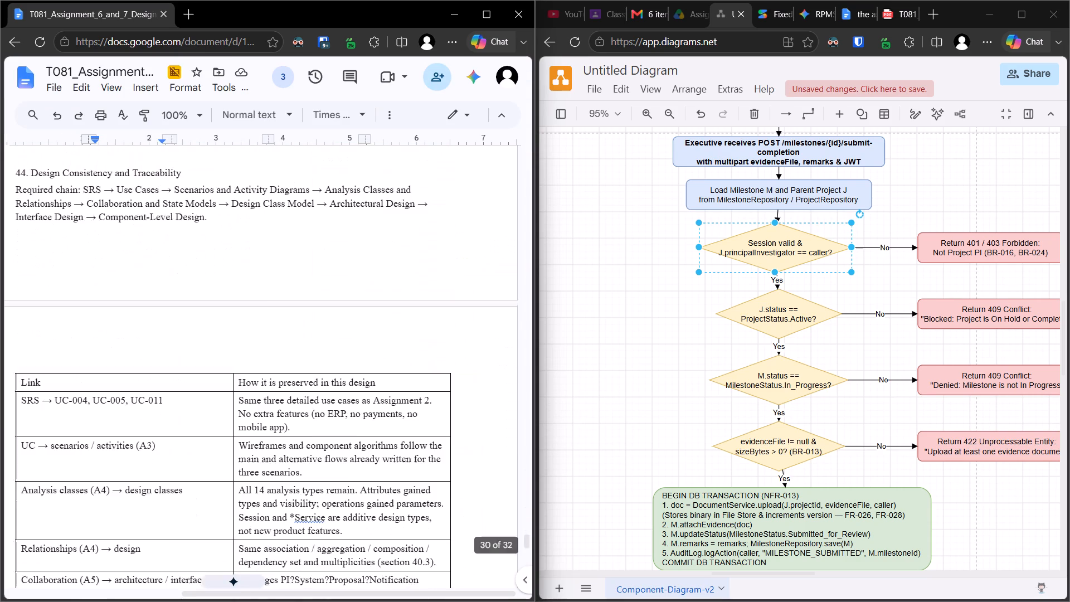
scroll(255, 341, down, 10)
scroll(279, 243, down, 4)
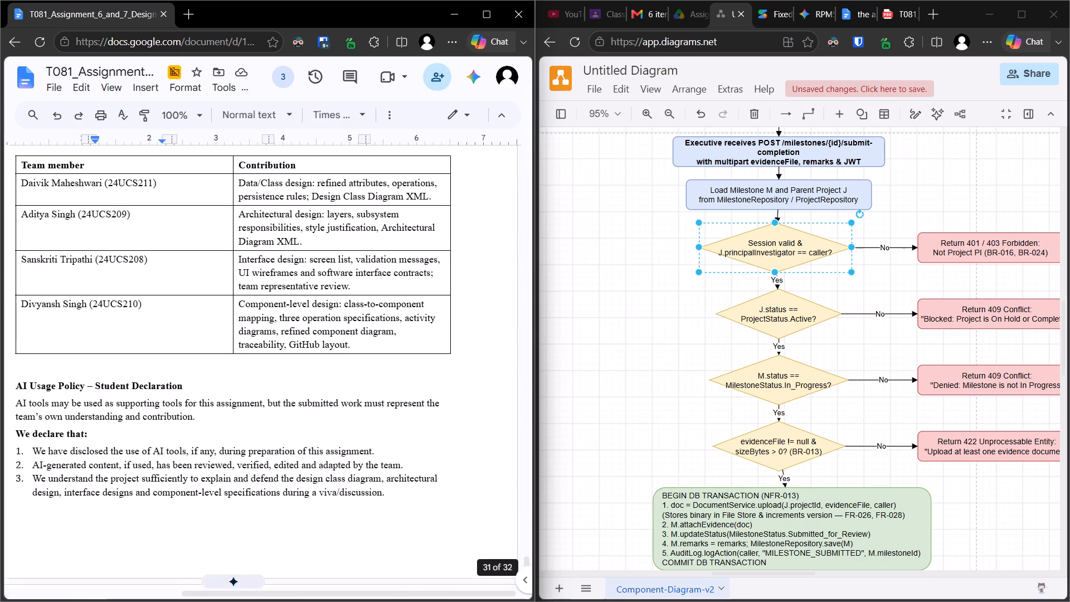
scroll(335, 226, up, 13)
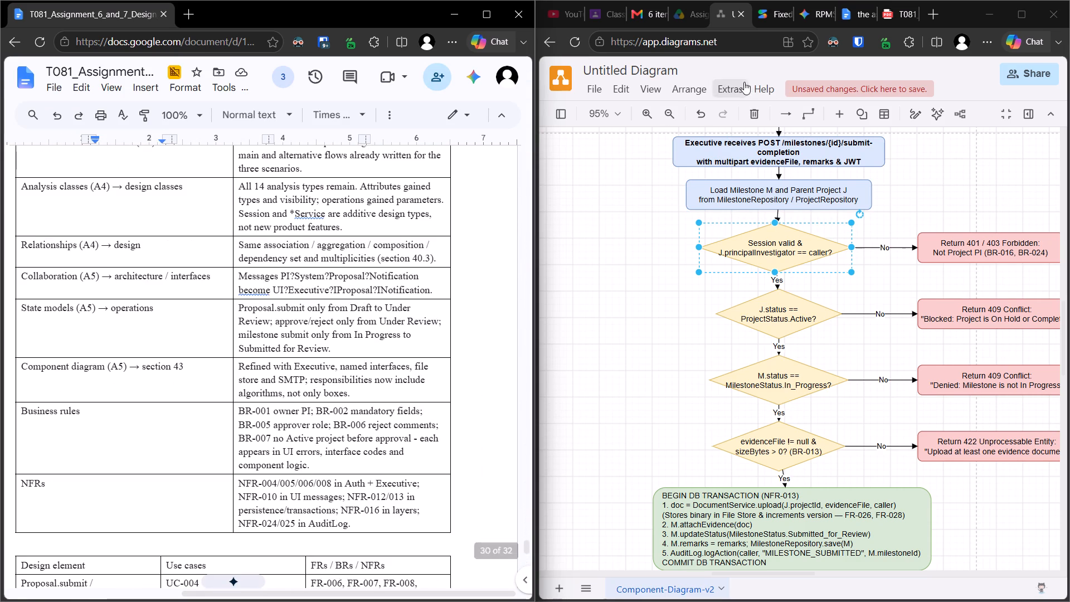
Maximize the Google Docs report window and review the pages from Section 44 back up to the 43.1 component mapping table.
click(498, 20)
scroll(724, 292, up, 9)
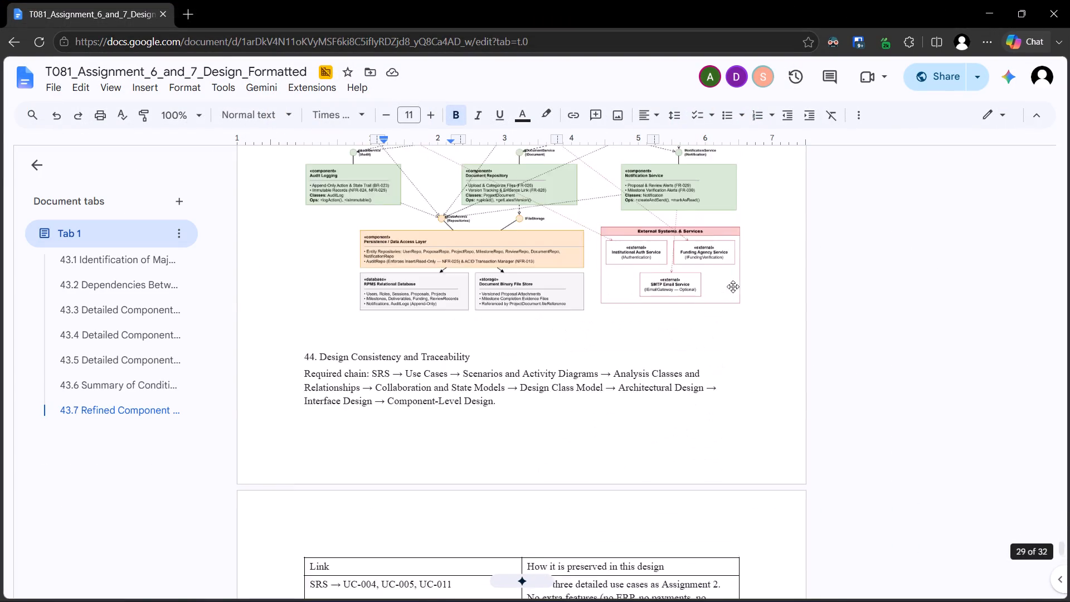
scroll(733, 287, up, 20)
scroll(733, 287, up, 20)
scroll(733, 287, up, 12)
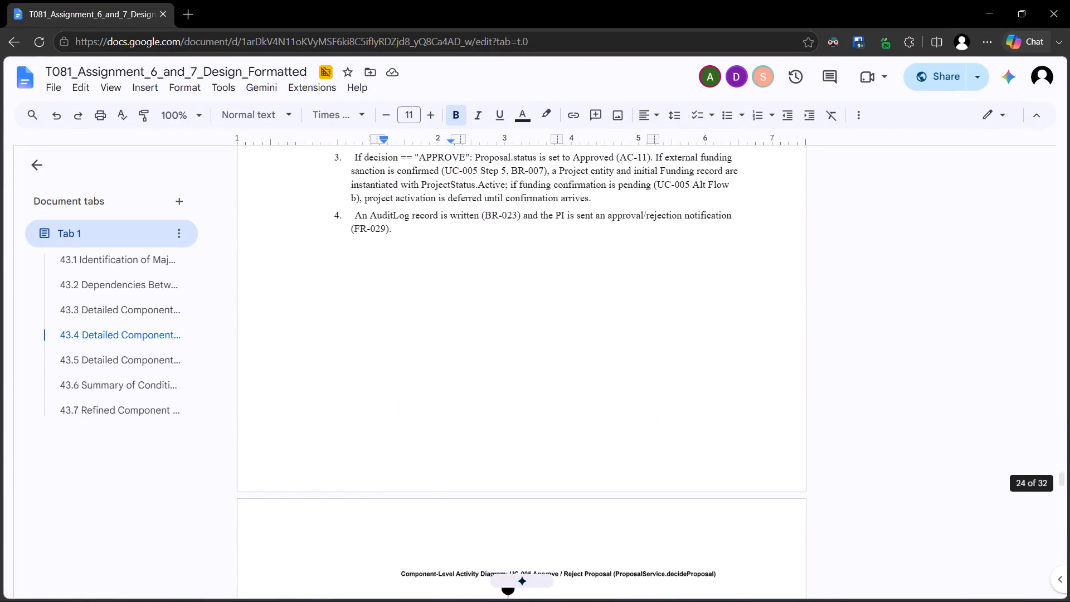
scroll(744, 250, up, 20)
scroll(744, 250, up, 20)
scroll(625, 263, up, 4)
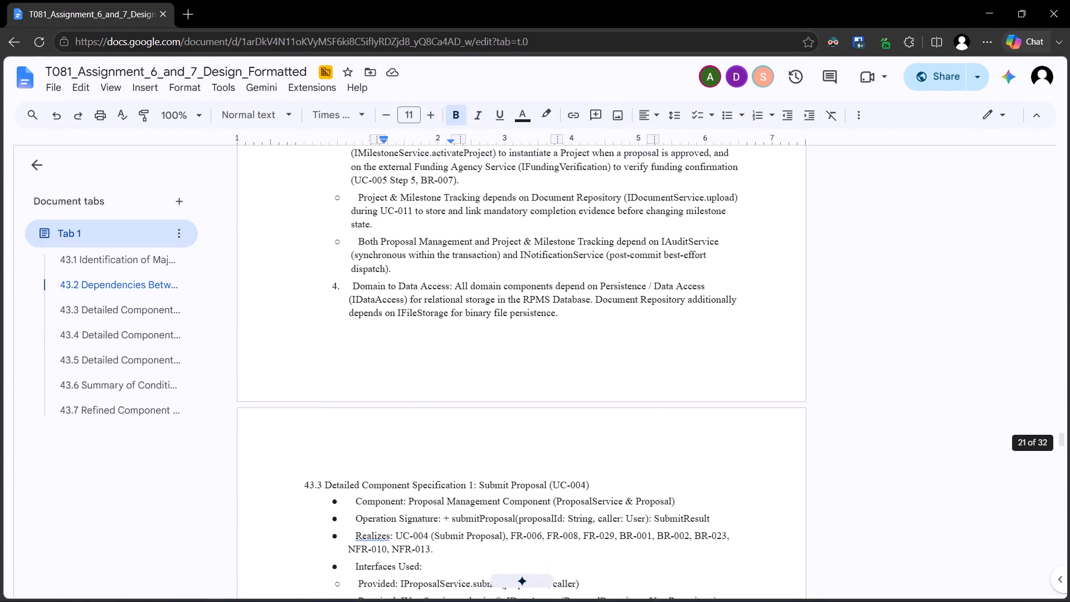
scroll(625, 263, up, 2)
scroll(625, 263, up, 20)
scroll(625, 263, up, 6)
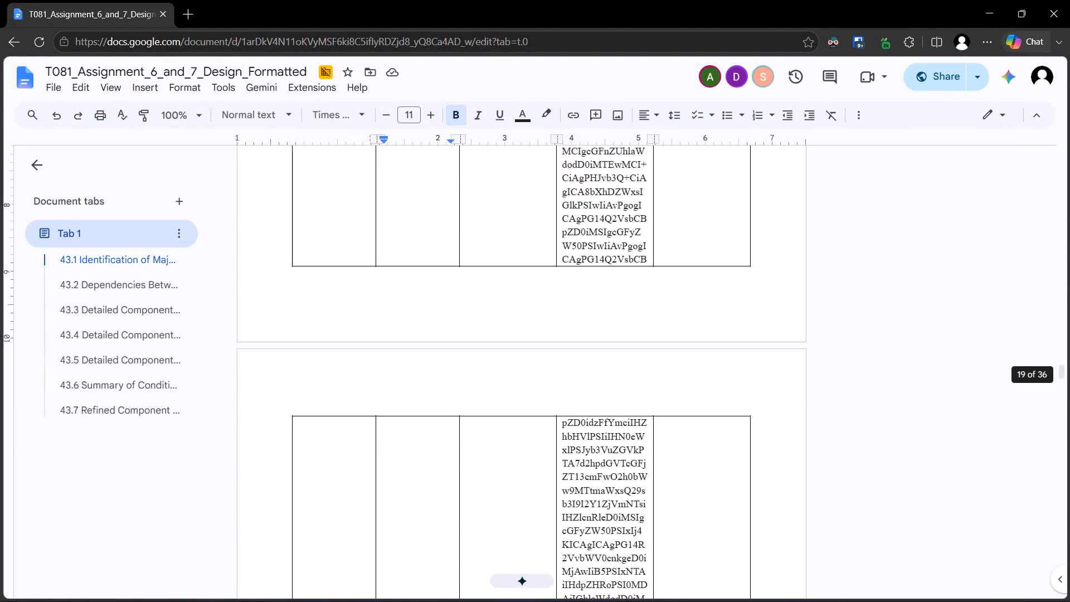
scroll(625, 258, up, 7)
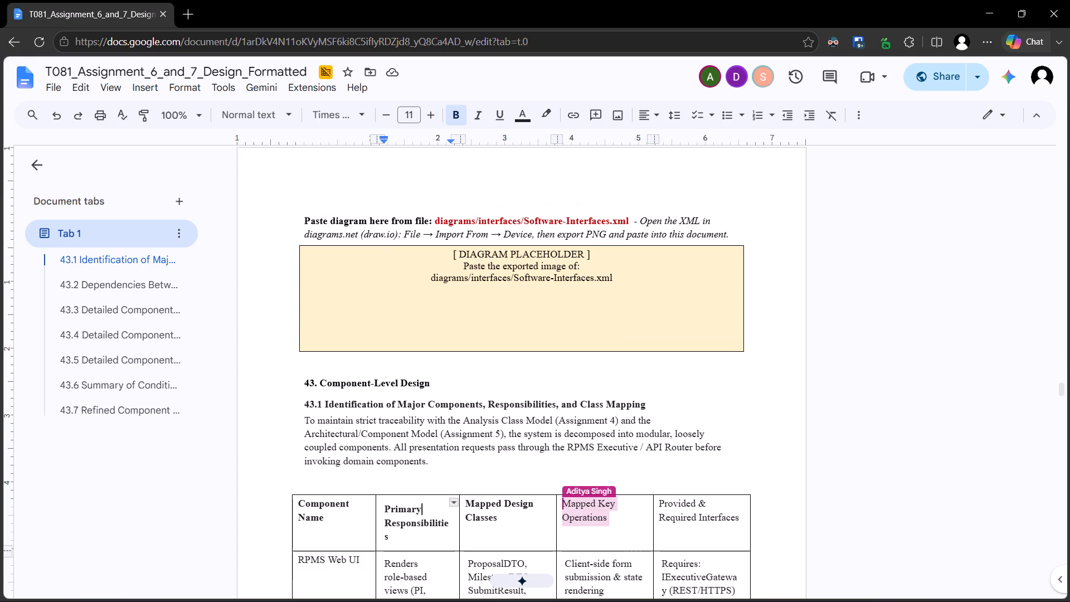
scroll(625, 258, down, 3)
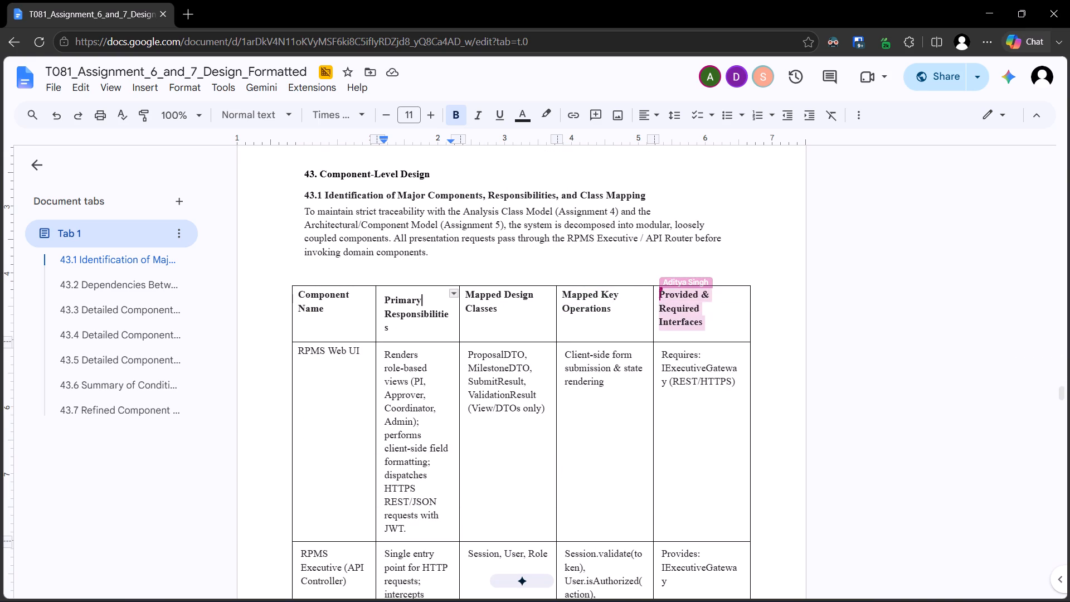
scroll(707, 399, down, 6)
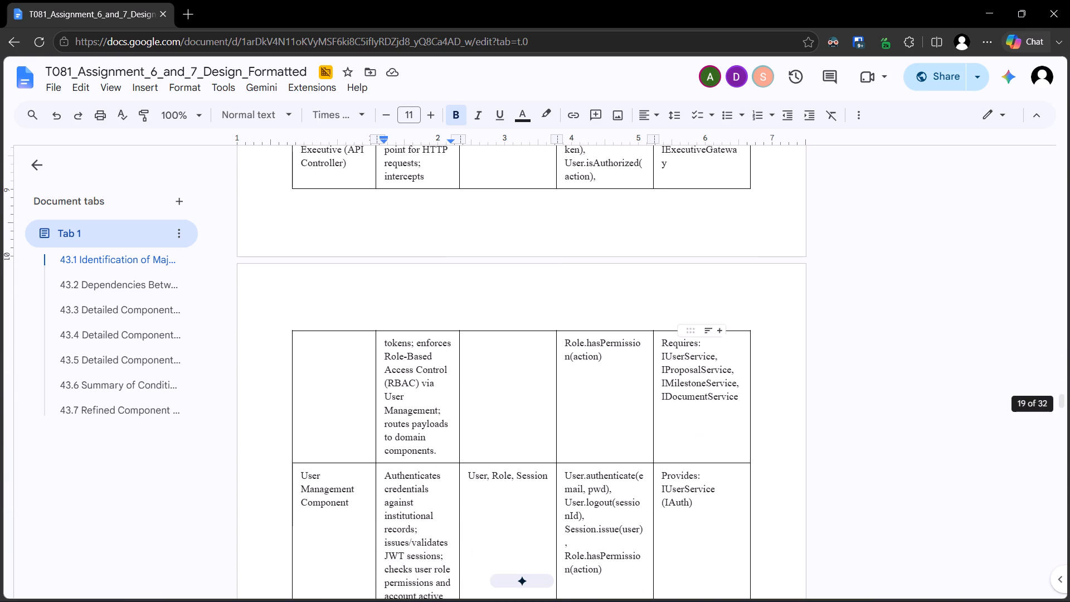
scroll(704, 402, up, 6)
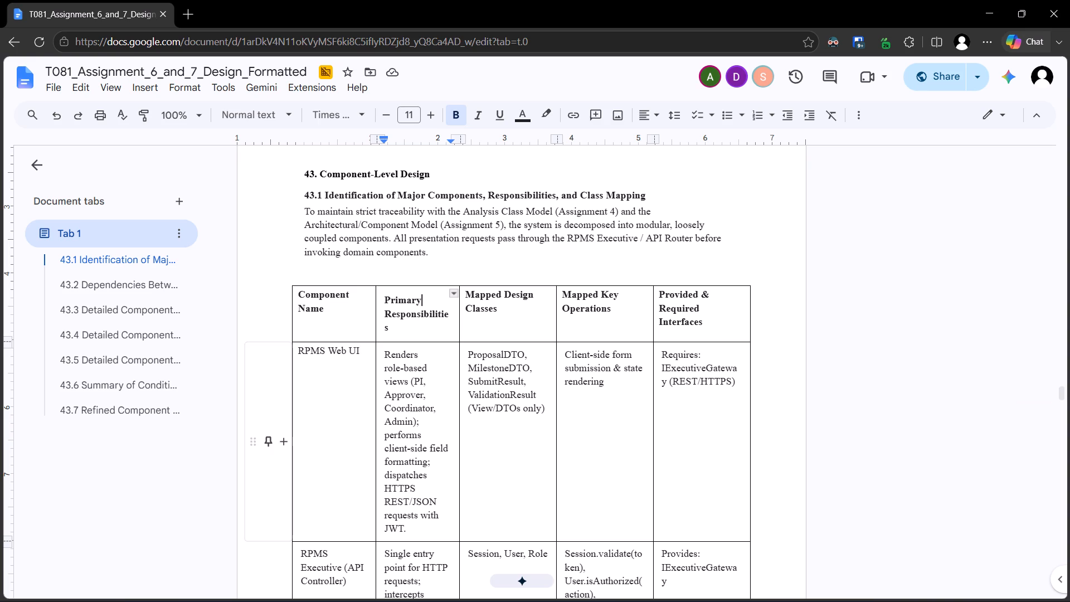
In the 43.1 component table, slightly widen the Primary Responsibilities column and adjust the header row's height.
click(421, 320)
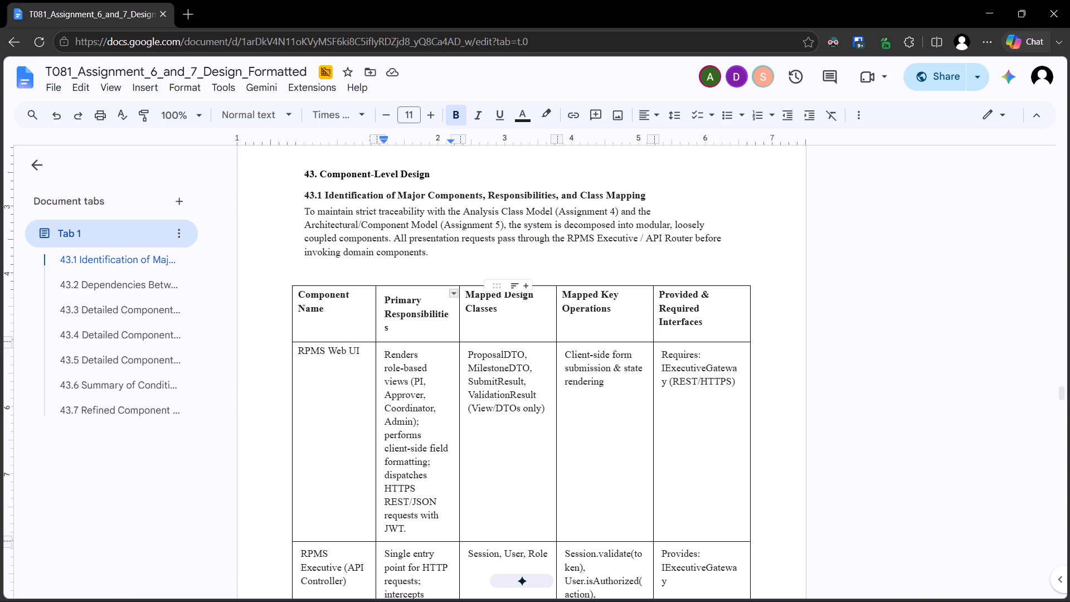
drag(459, 317, 464, 318)
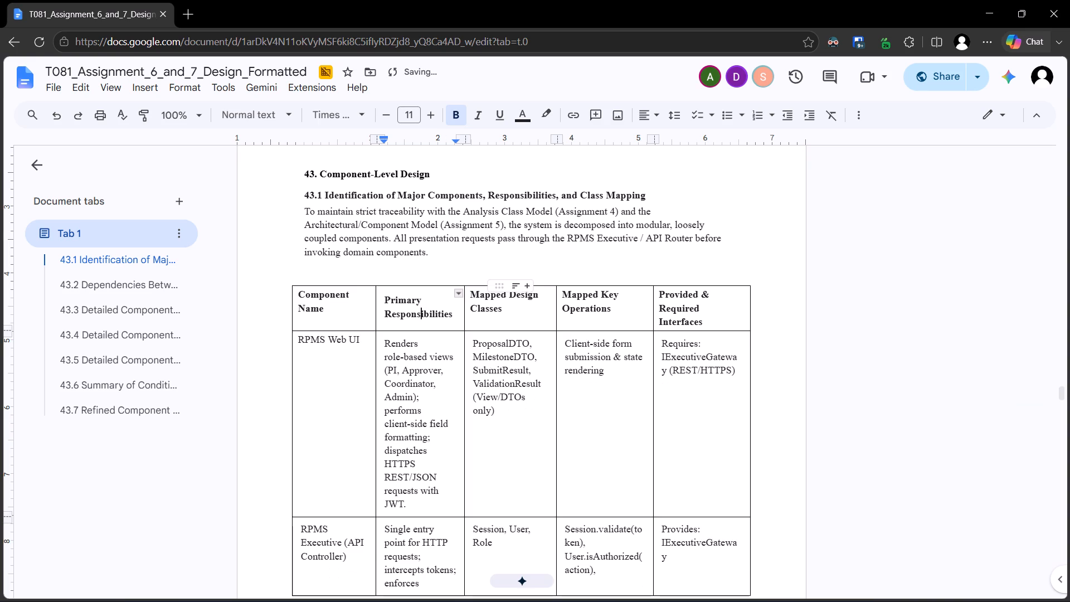
click(426, 258)
click(397, 297)
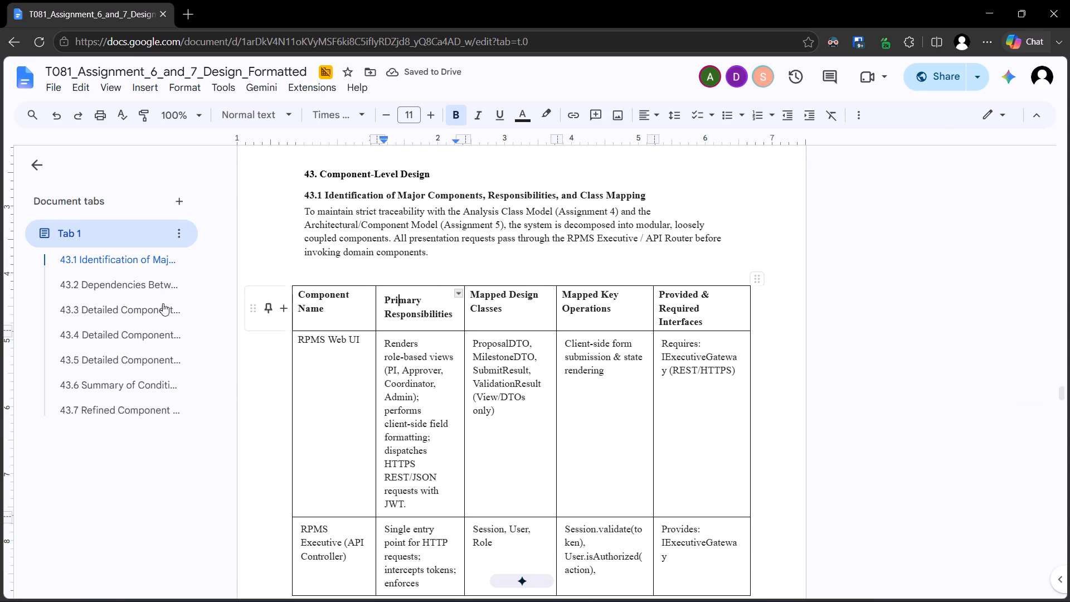
drag(8, 326, 8, 319)
Download the report as a Word document, saving it in the Assn6_7 folder under the name assgn67.
scroll(833, 387, down, 6)
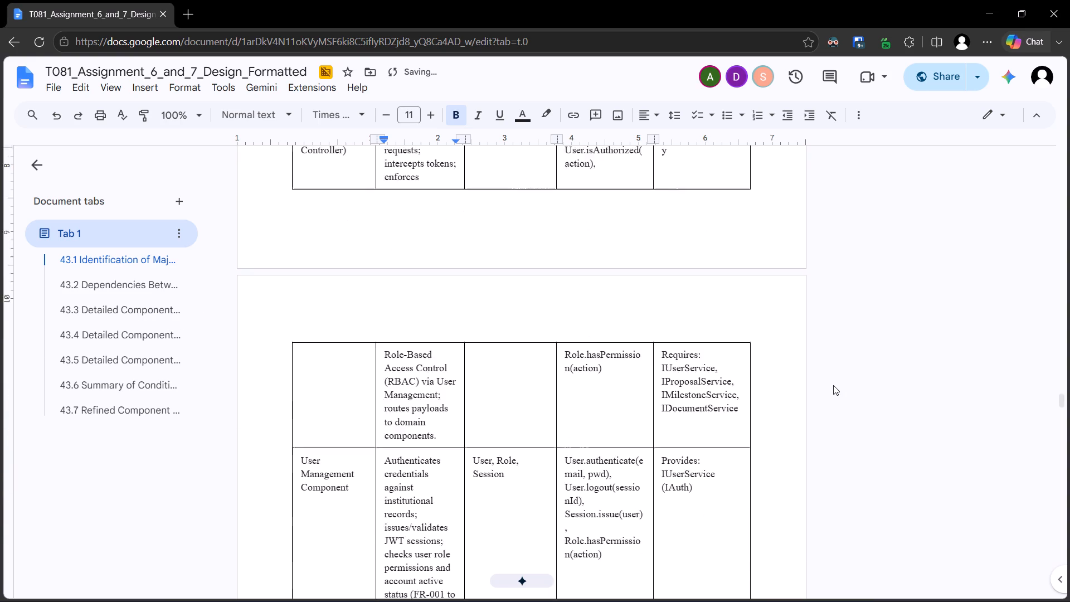
scroll(833, 385, down, 20)
scroll(833, 385, down, 20)
scroll(833, 385, down, 10)
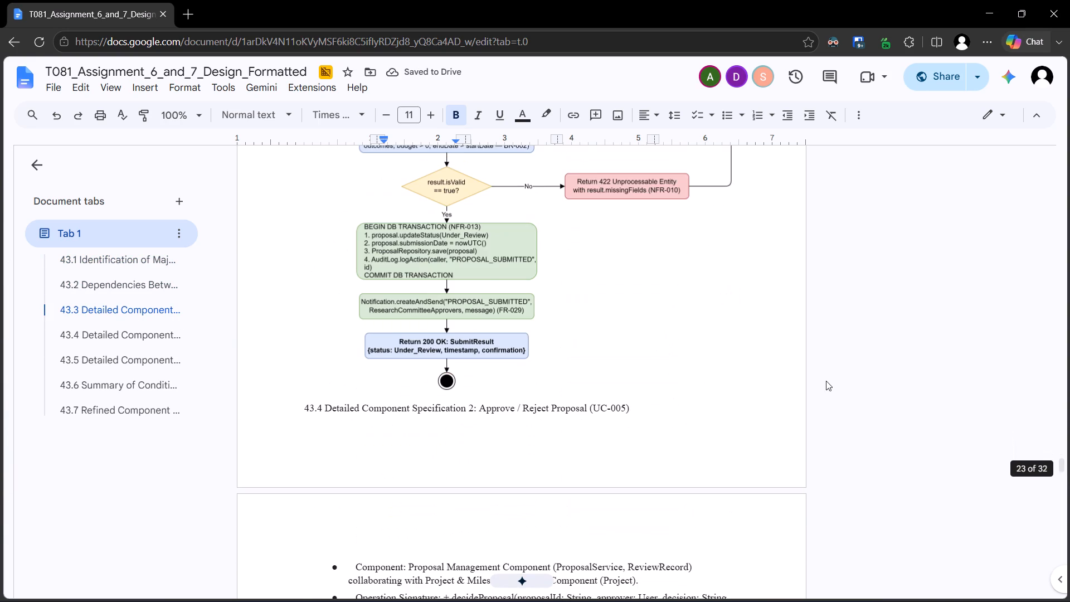
click(53, 89)
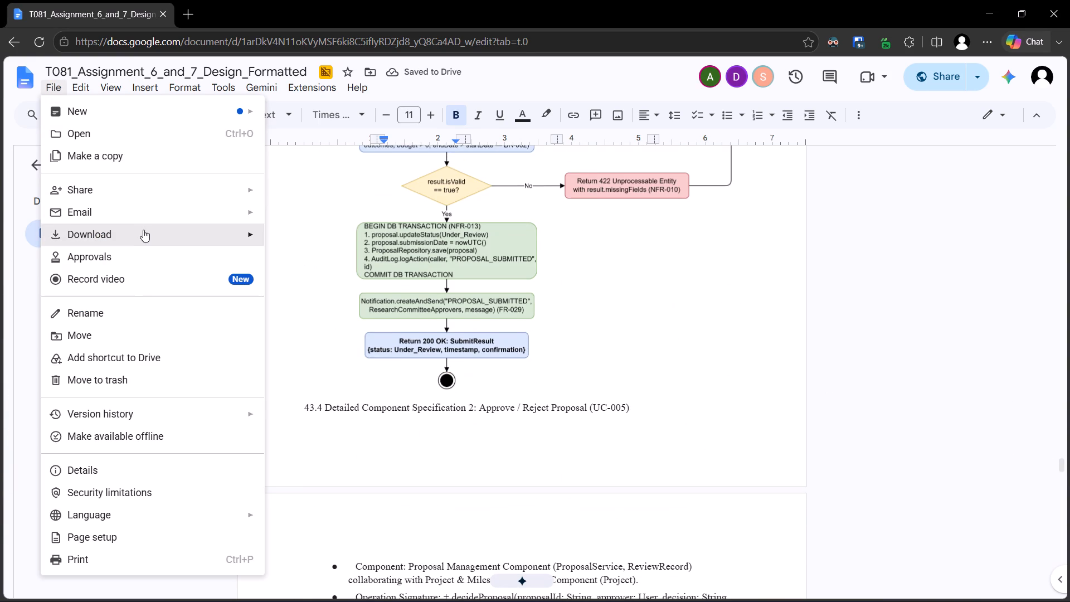
click(143, 230)
click(346, 235)
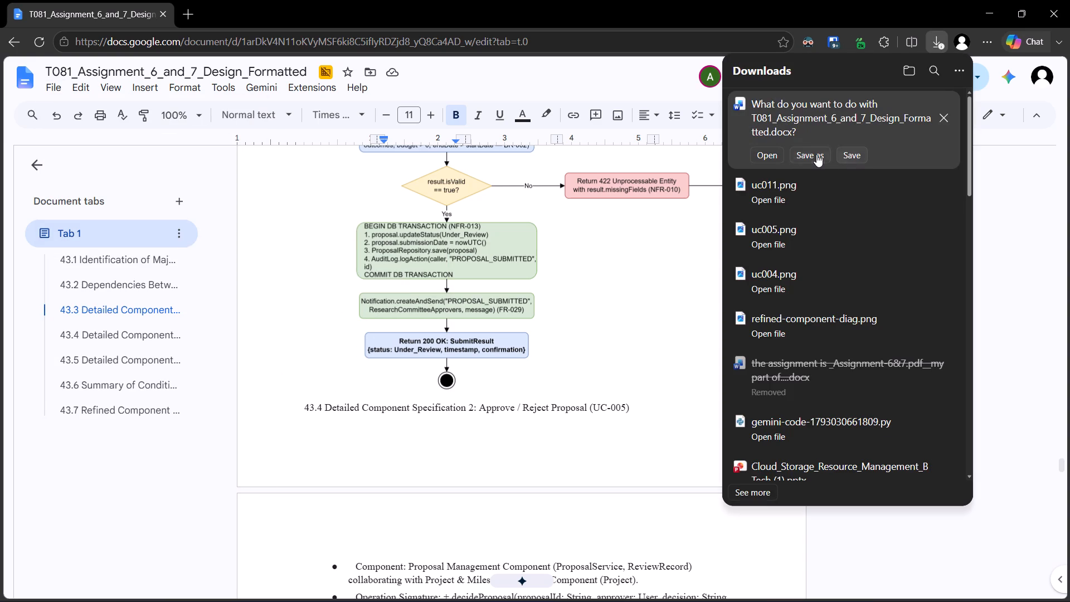
click(814, 154)
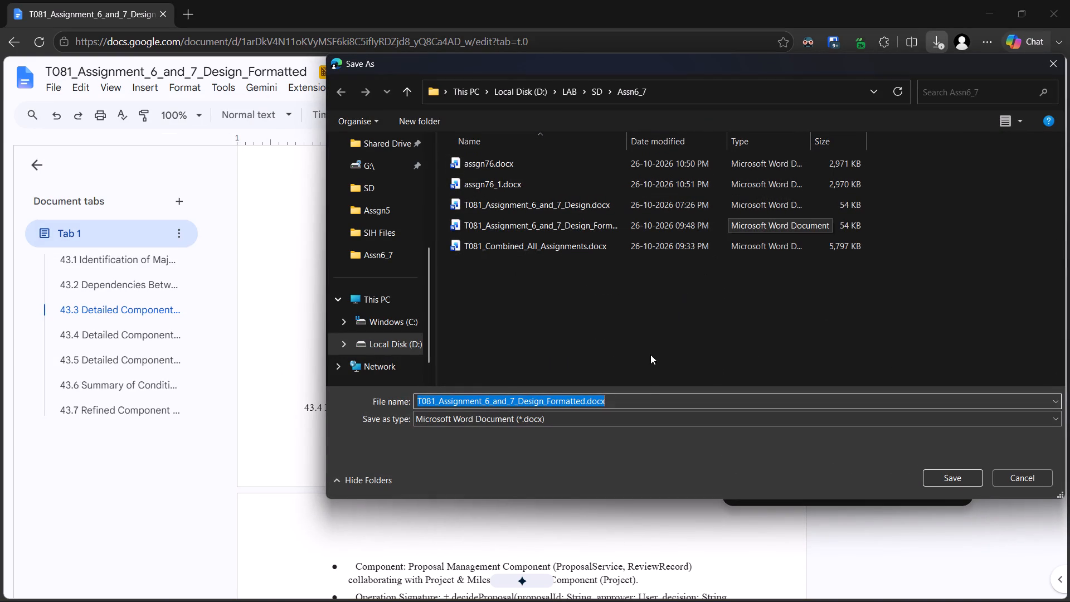
text(assgn)
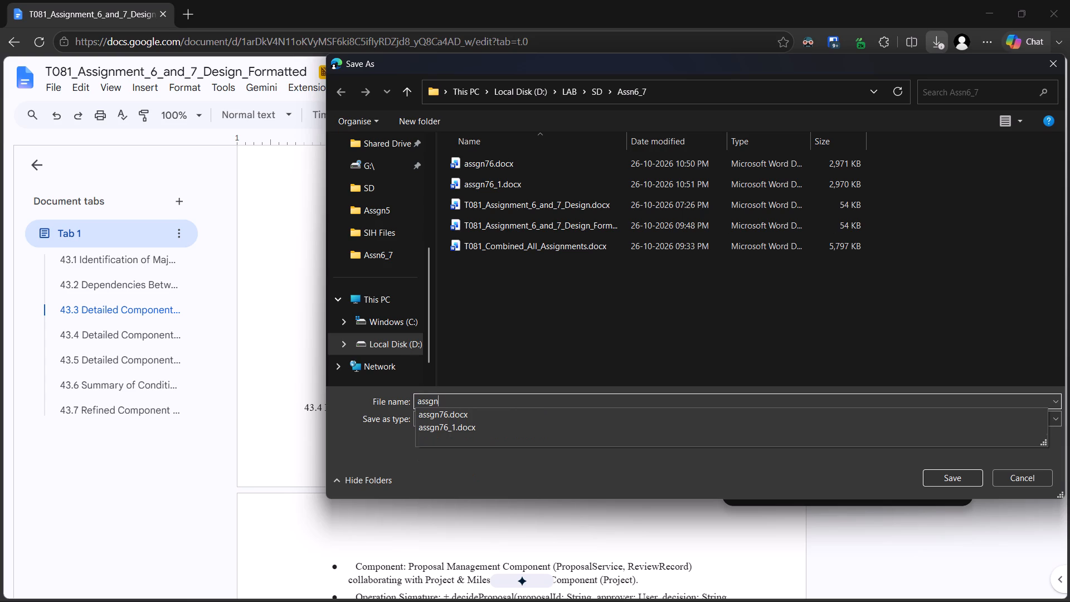
text(76)
key(Return)
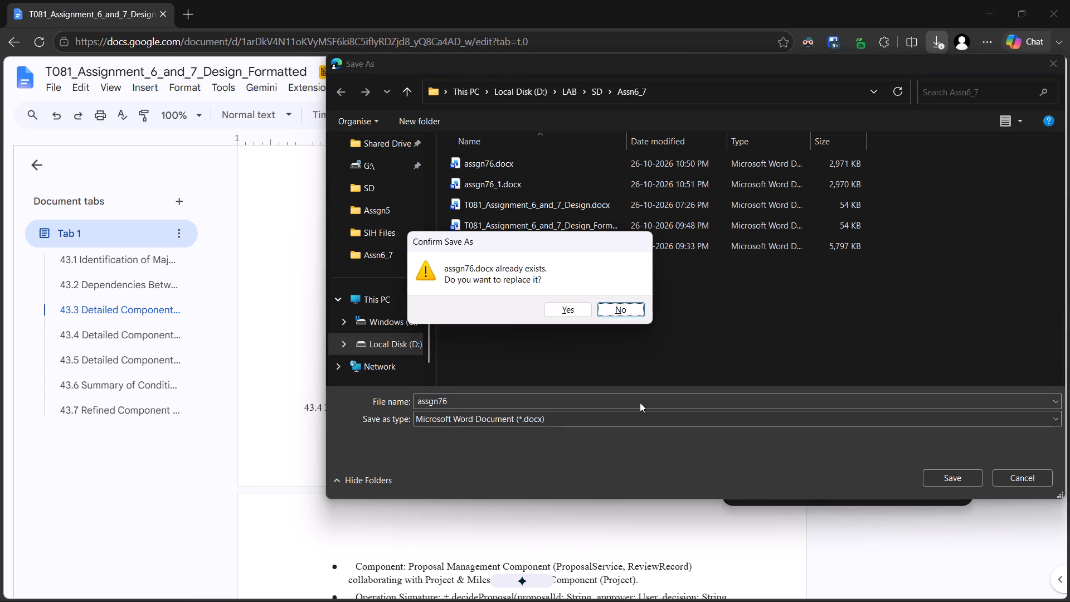
key(Return)
key(Right)
key(BackSpace)
key(BackSpace)
text(67)
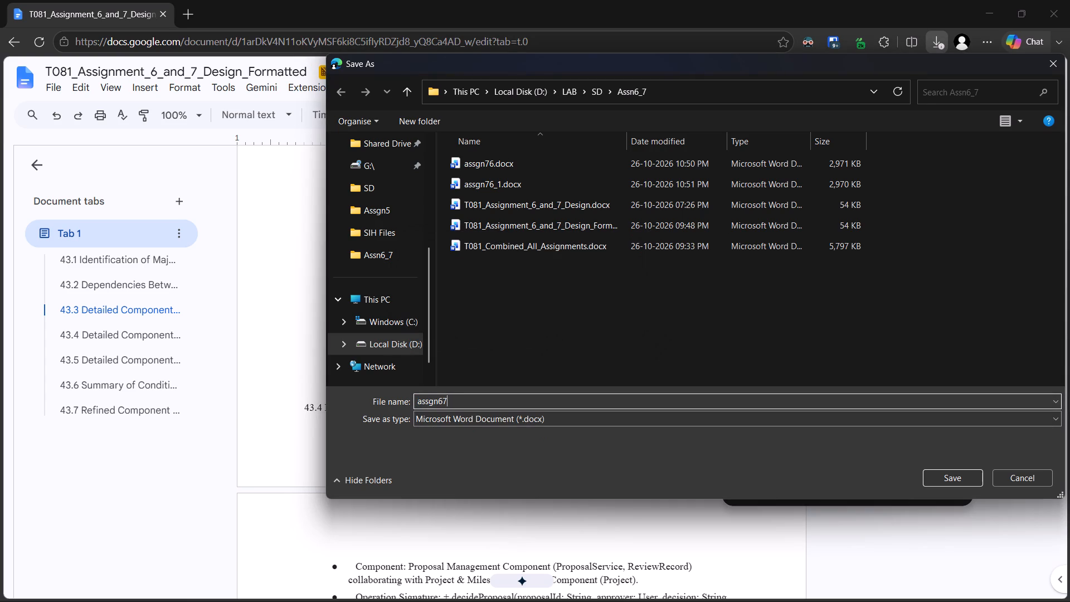
click(942, 482)
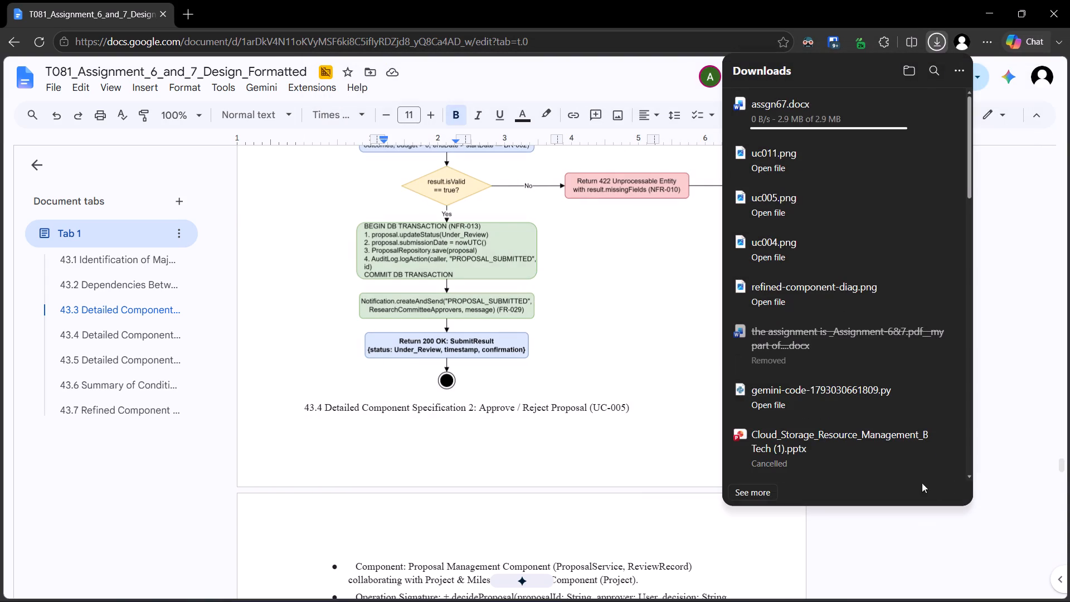
Open the gemini-code-1793030661809.py script from the Assn6_7 folder in Visual Studio Code.
click(464, 584)
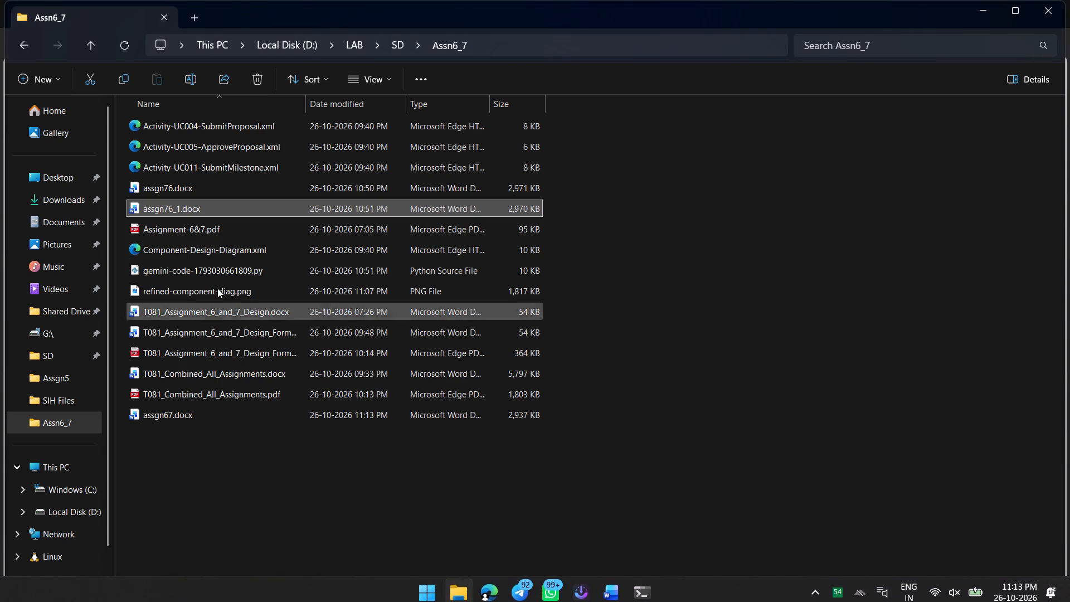
click(663, 219)
click(340, 205)
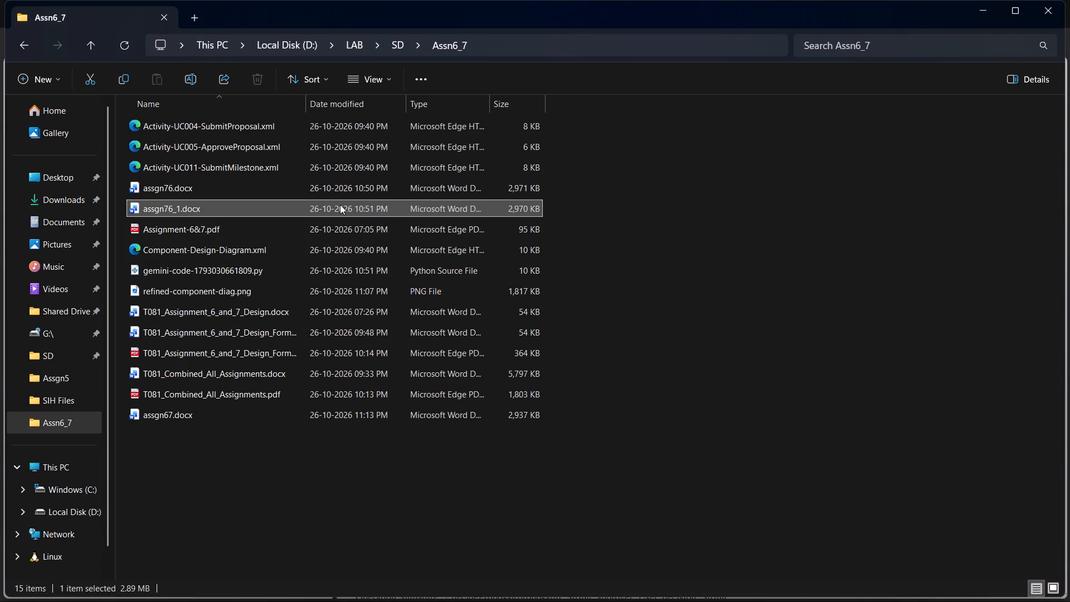
click(281, 419)
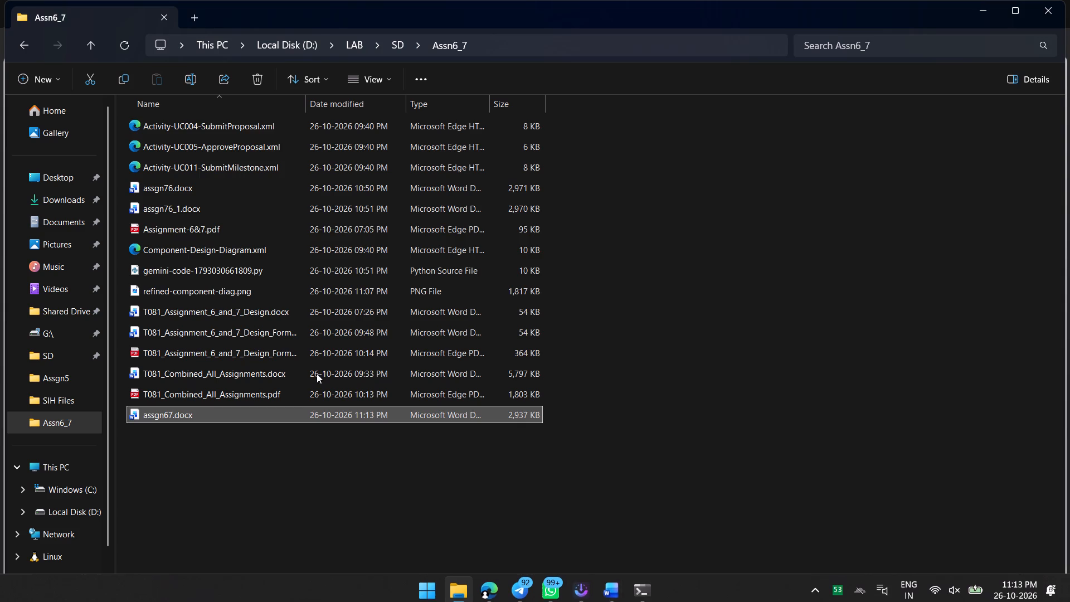
double_click(186, 273)
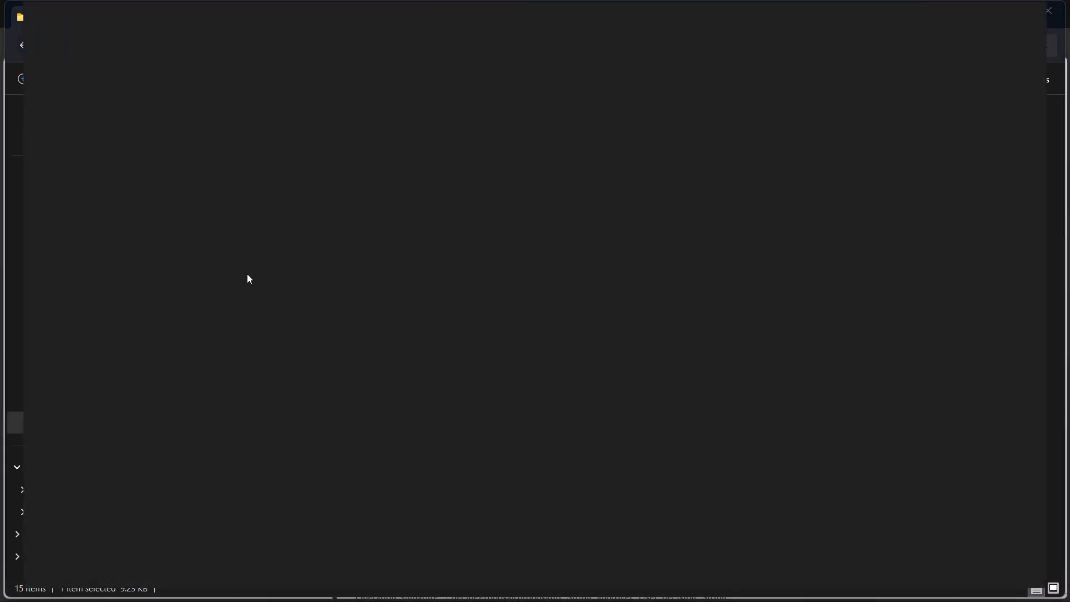
Copy the full file name of assgn67.docx in File Explorer and use it as the script's TARGET_DOC value.
key(alt+Tab)
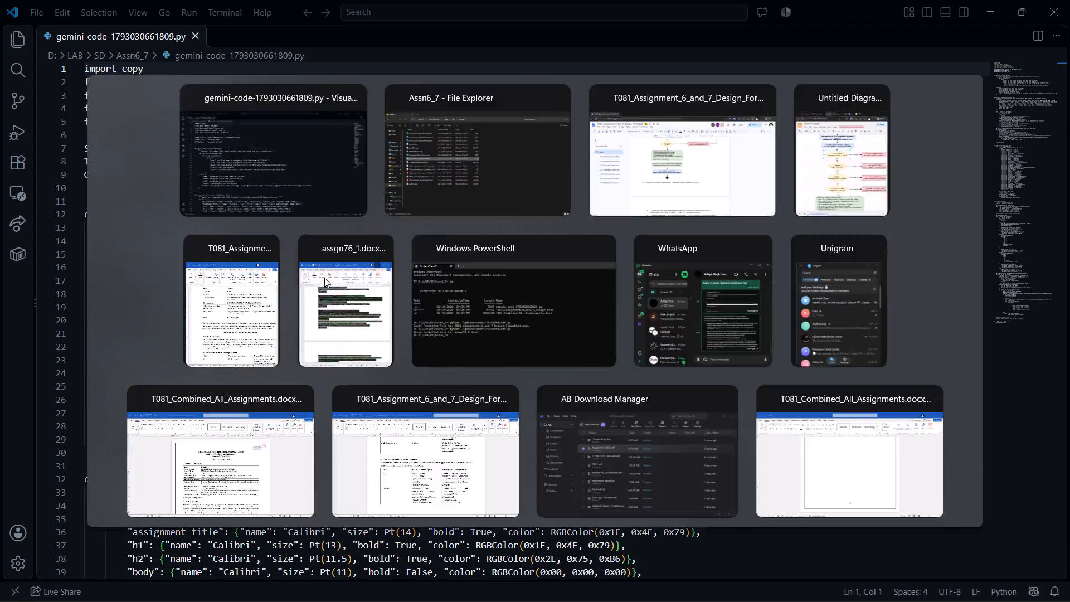
click(211, 414)
key(F2)
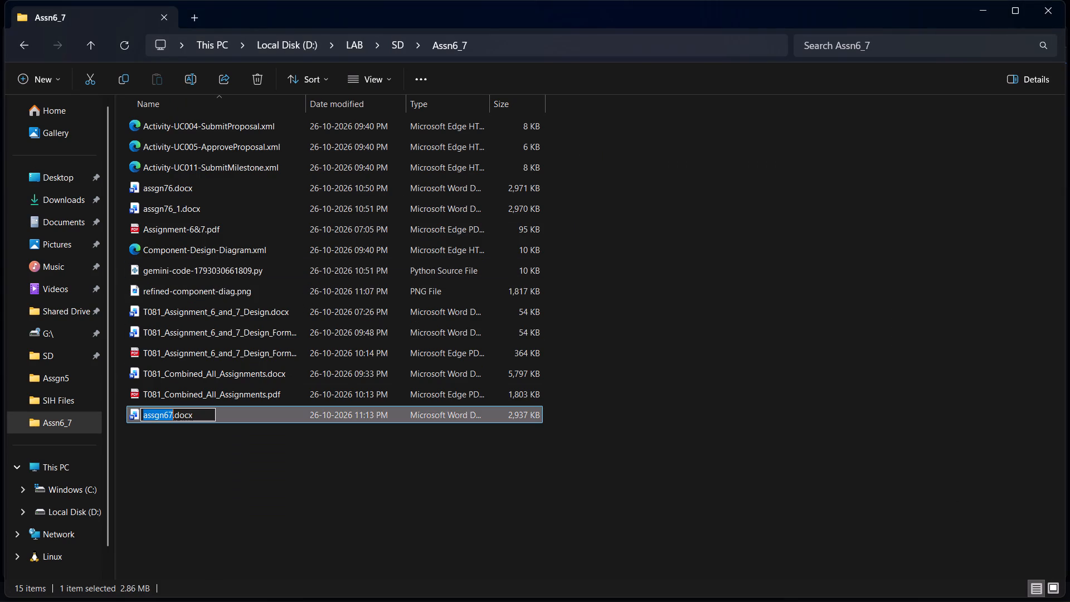
key(ctrl+a)
key(ctrl+c)
key(alt+Tab)
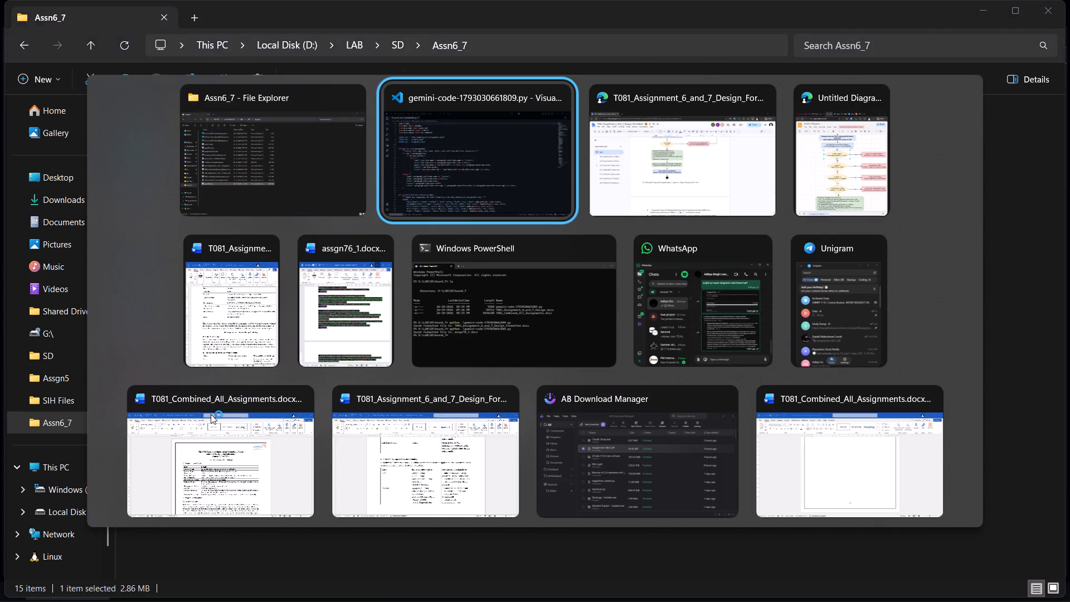
drag(223, 177, 222, 177)
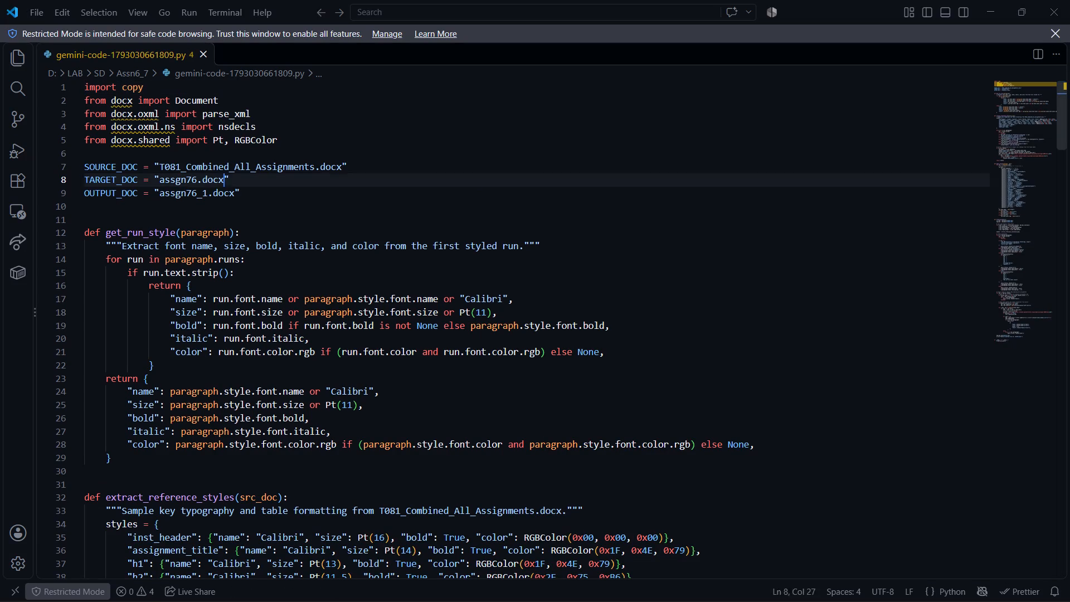
drag(222, 177, 161, 181)
key(ctrl+v)
Set the script's OUTPUT_DOC value to "assgn67_1.docx" and save the script.
drag(234, 191, 158, 190)
key(ctrl+v)
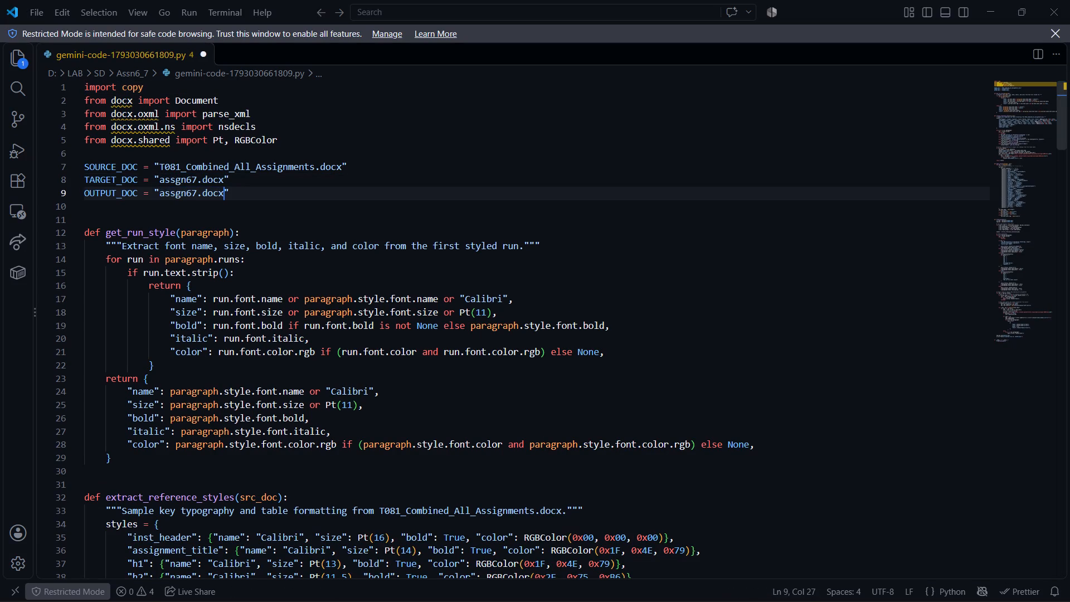
click(196, 192)
text(_1)
key(ctrl+s)
key(ctrl+s)
Switch to Windows PowerShell and rerun the gemini-code-1793030661809.py formatting script.
key(alt+Tab)
key(alt+Tab)
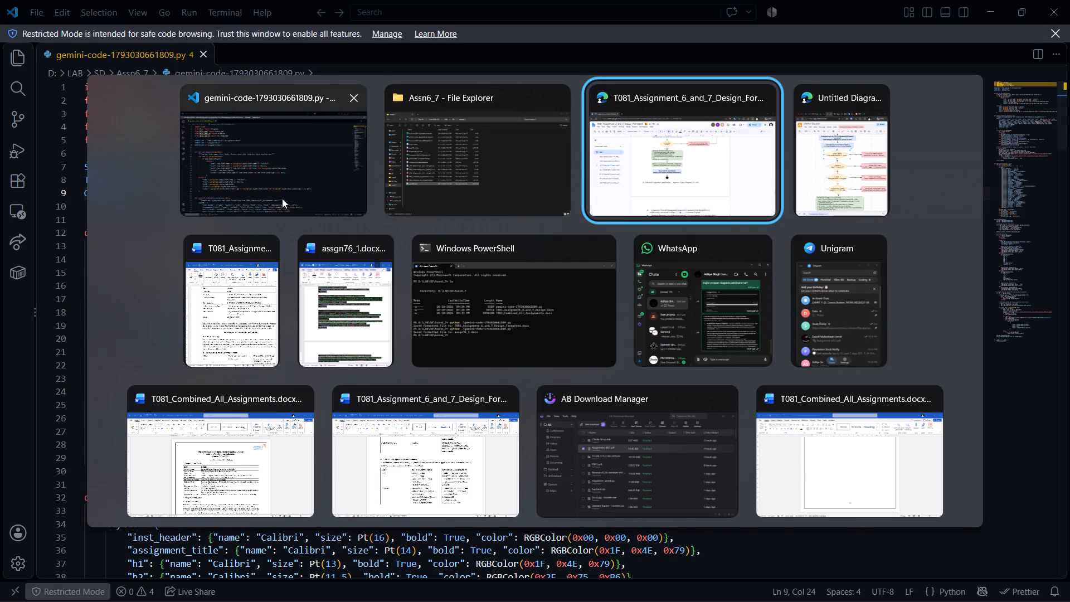
alt+click(478, 296)
key(Up)
key(Return)
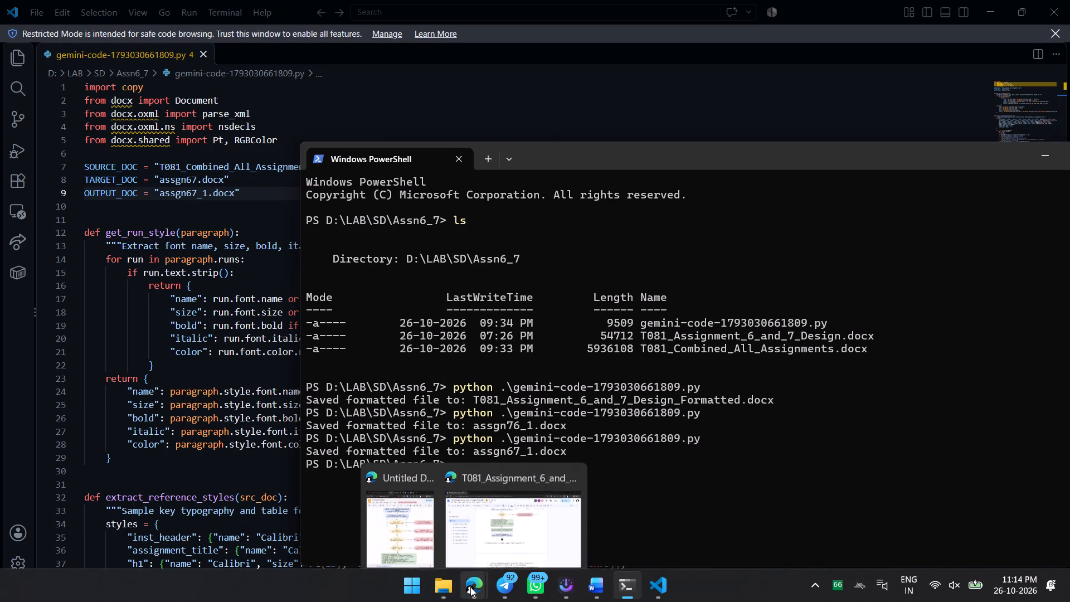
Open assgn67_1.docx from the Assn6_7 folder in Word.
click(451, 595)
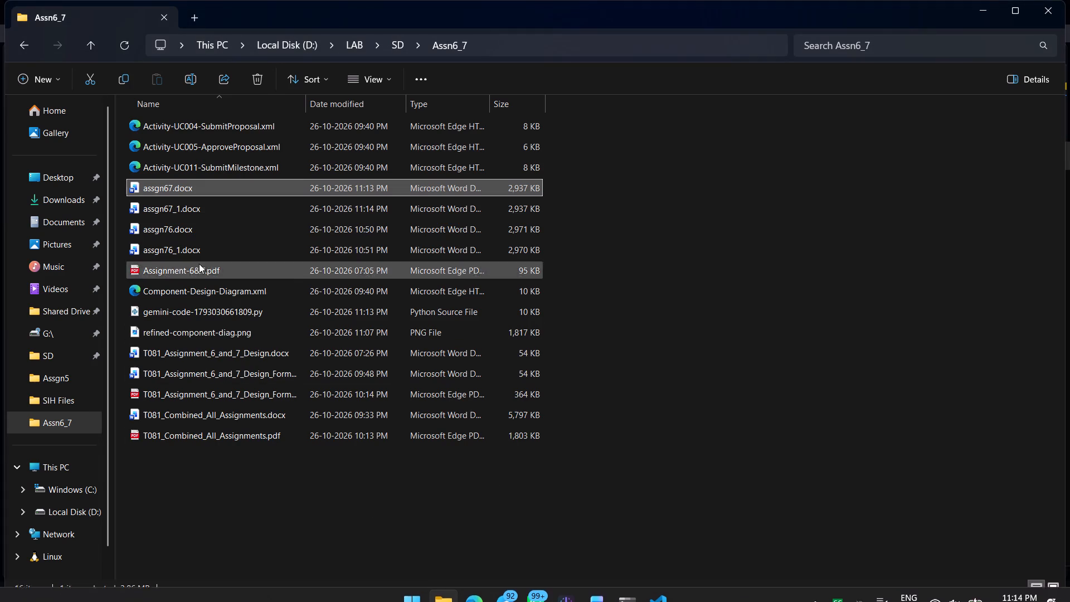
double_click(205, 212)
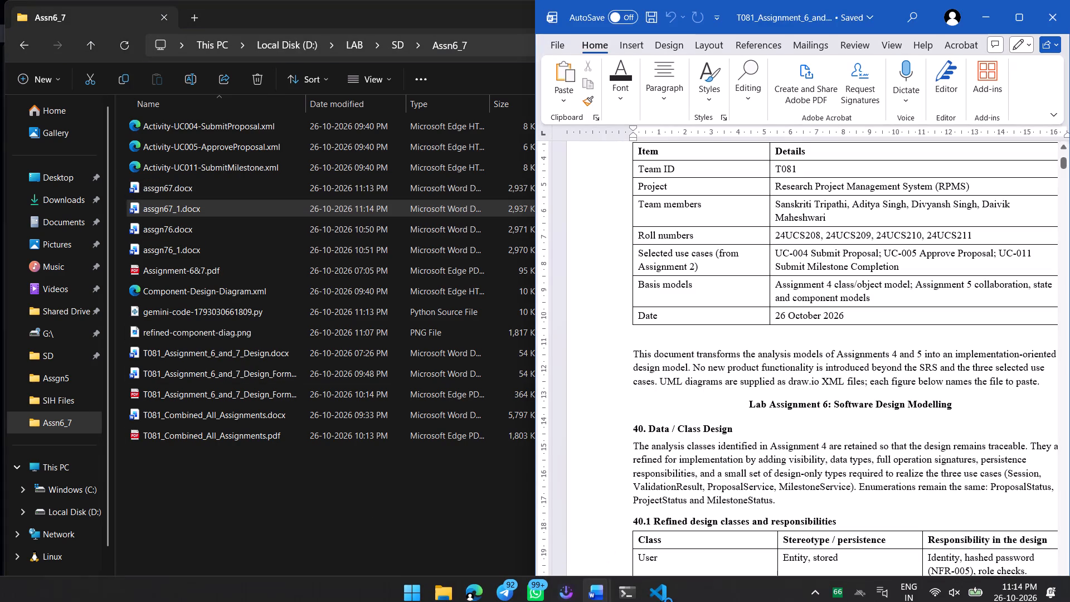
Close all open Word windows and reopen assgn67_1.docx from the Assn6_7 folder.
right_click(598, 589)
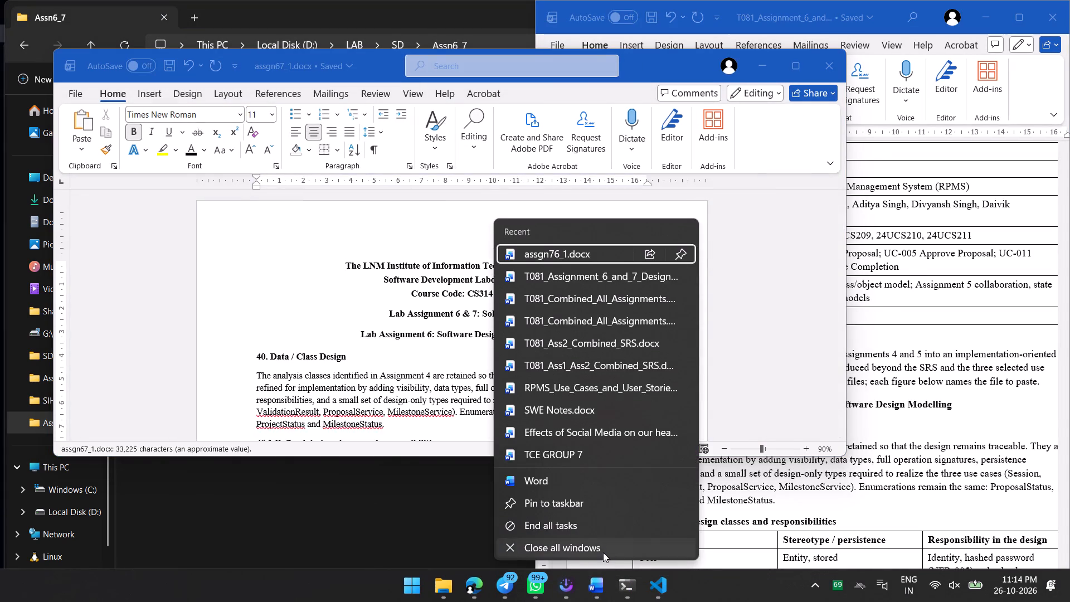
click(603, 552)
triple_click(200, 206)
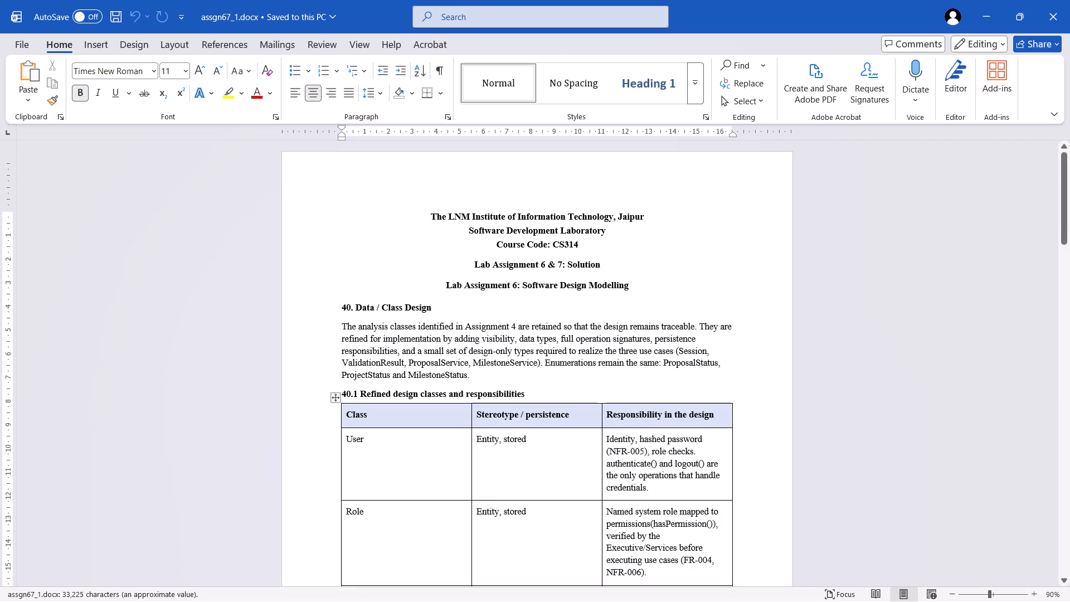
Review the formatting of headings, tables, diagrams and page layout throughout assgn67_1.docx, from Section 40 to the end.
scroll(736, 416, down, 20)
scroll(736, 416, down, 11)
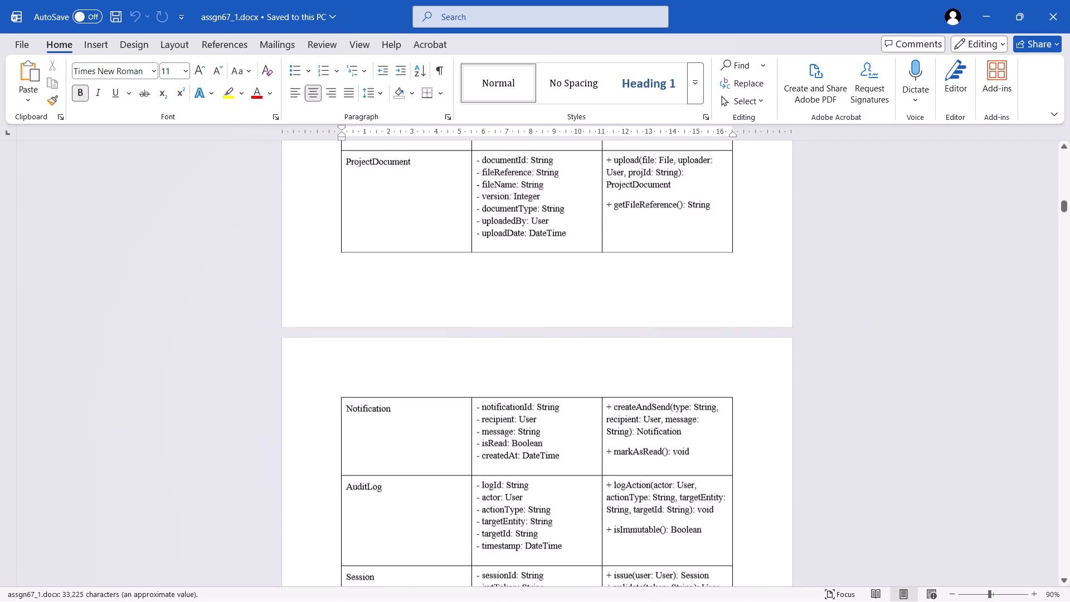
scroll(741, 392, down, 15)
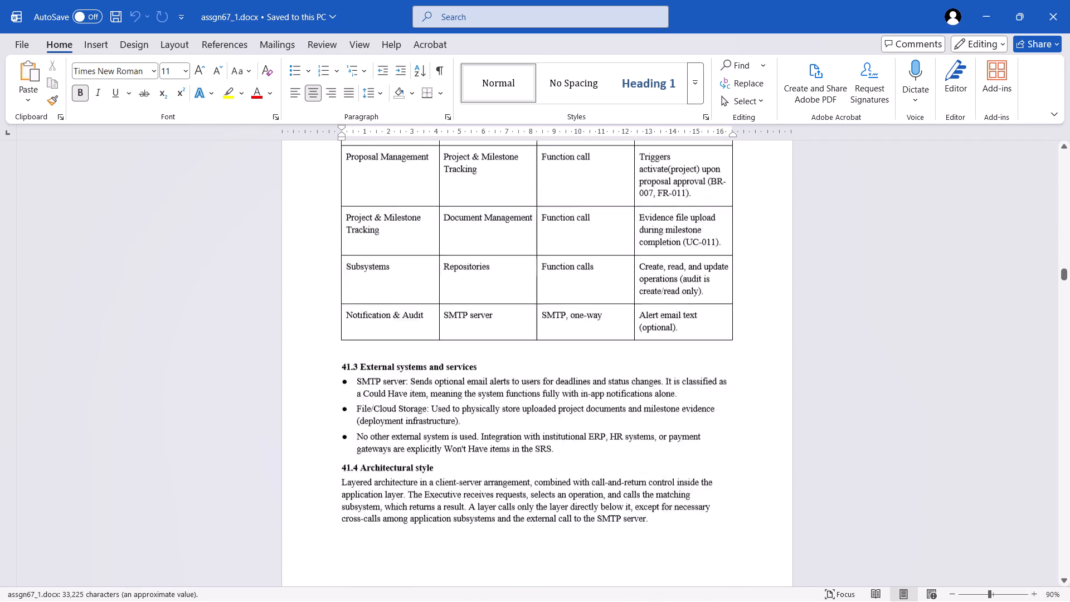
scroll(741, 392, down, 18)
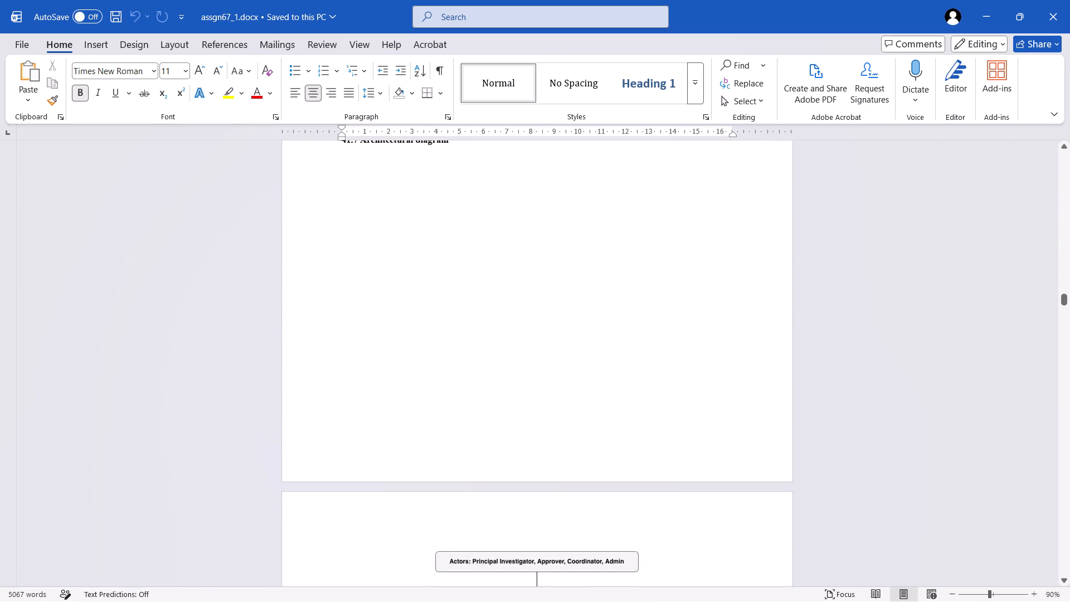
scroll(741, 392, down, 11)
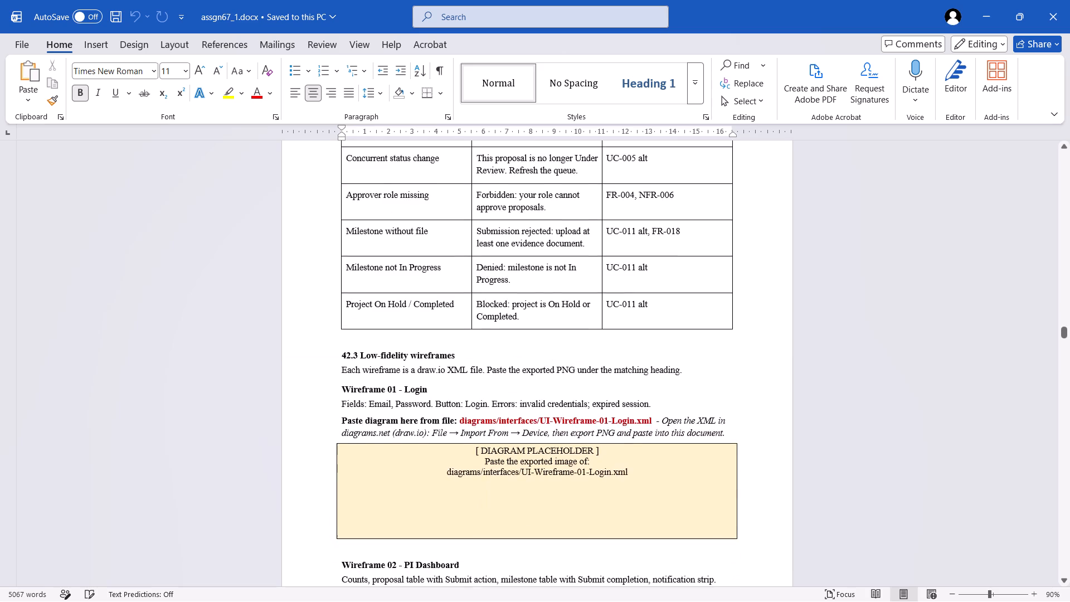
scroll(741, 392, down, 14)
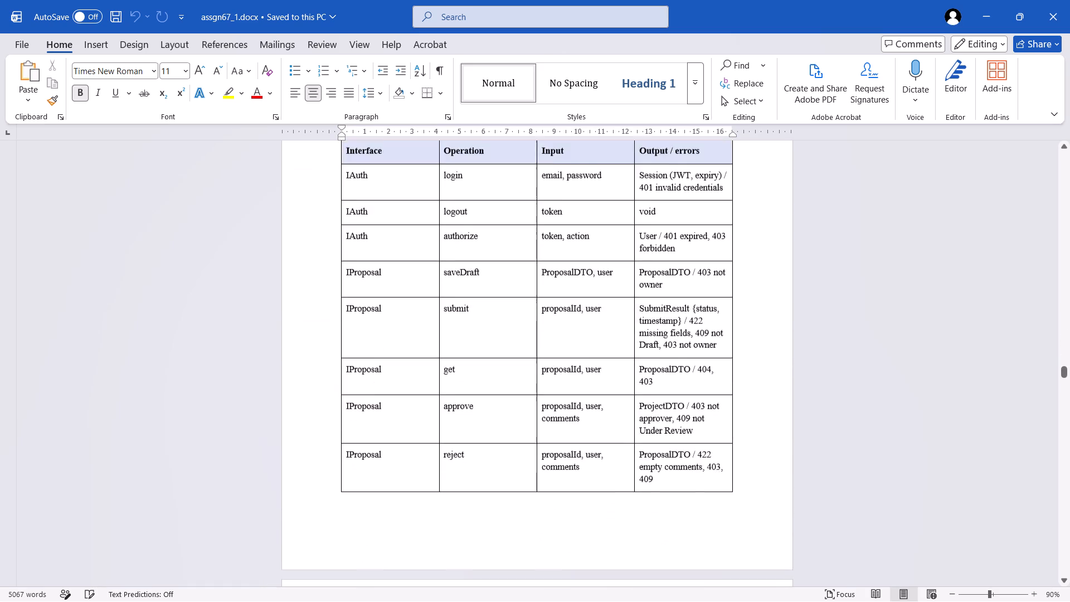
scroll(741, 392, down, 5)
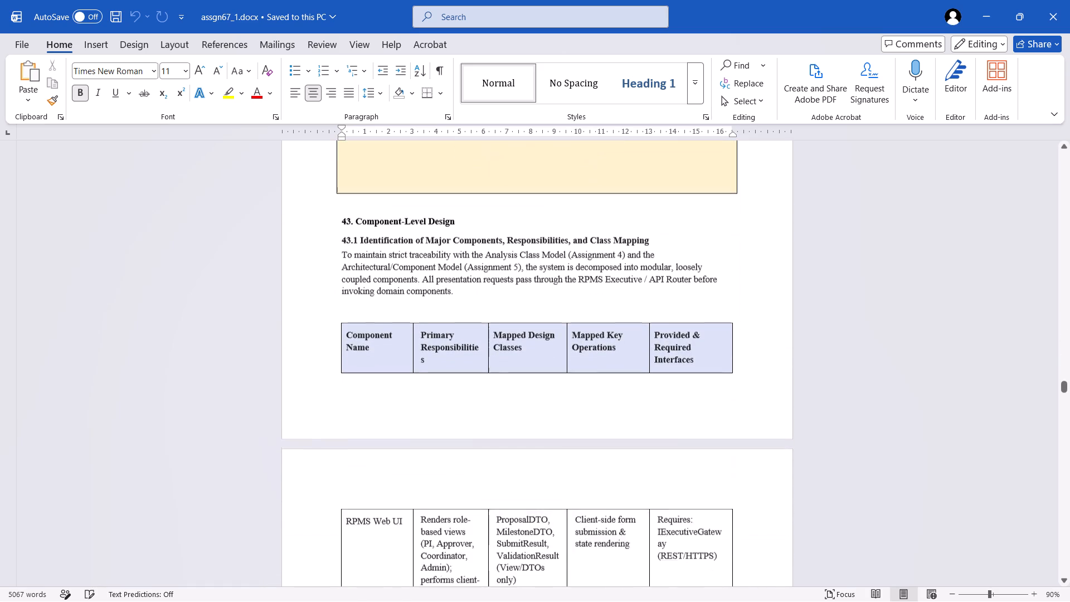
scroll(741, 392, down, 15)
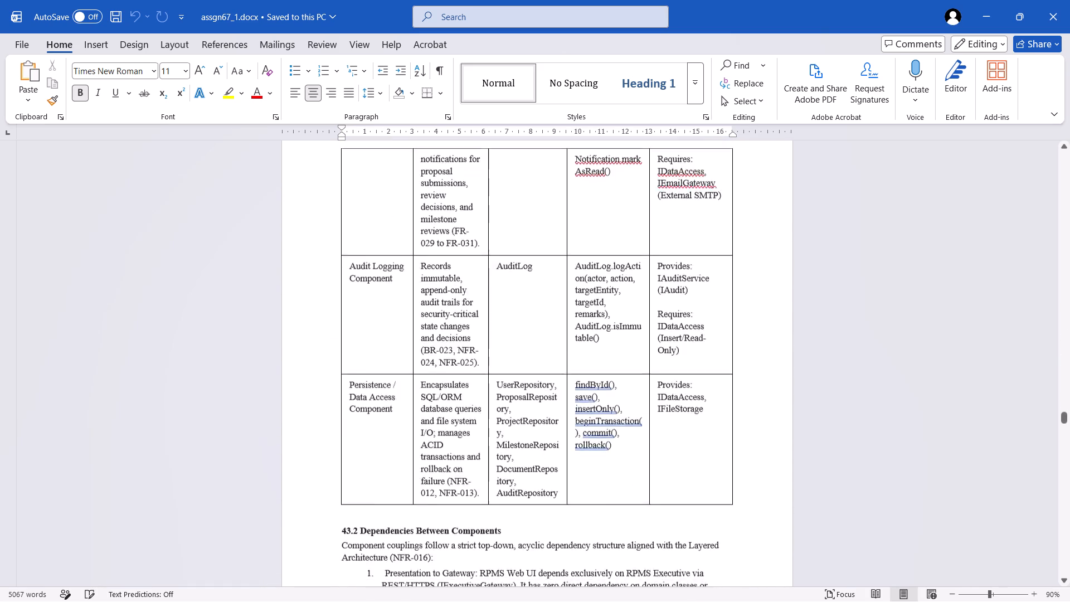
scroll(741, 392, down, 17)
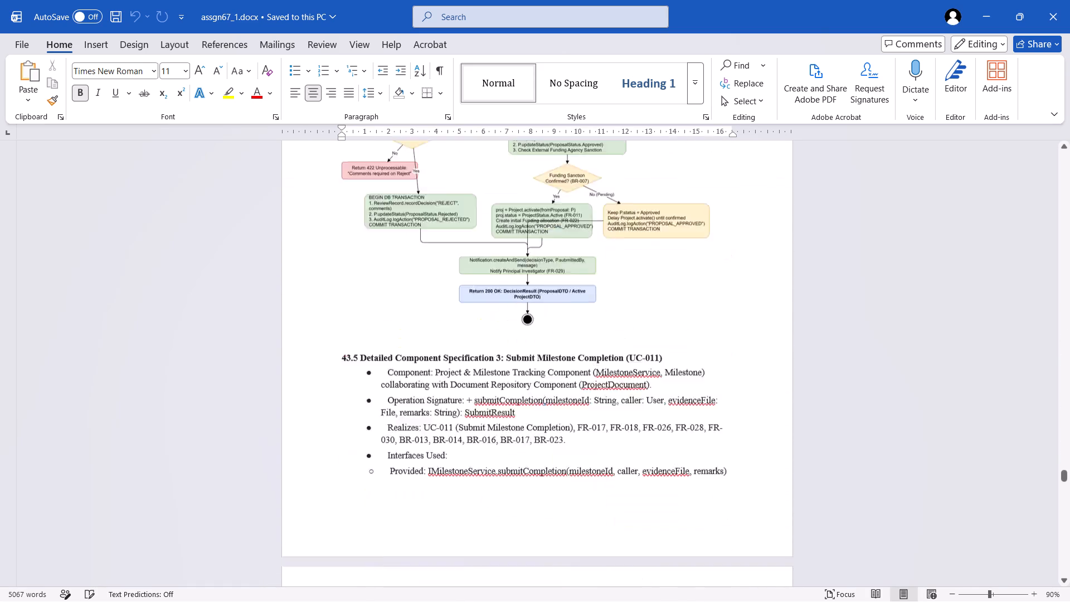
scroll(741, 392, down, 10)
scroll(741, 392, down, 20)
scroll(741, 392, down, 10)
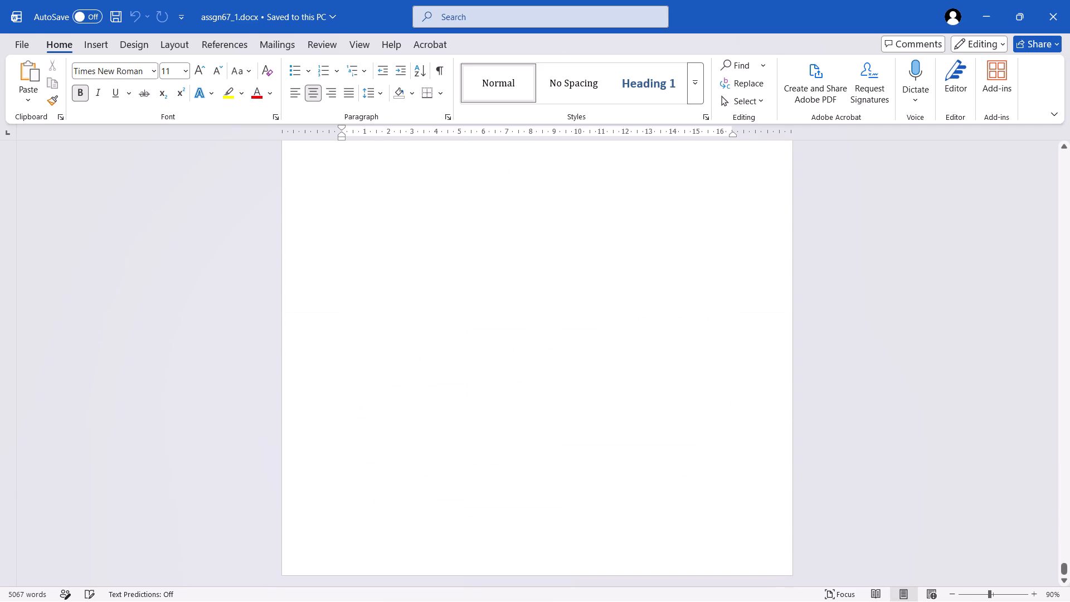
scroll(741, 392, down, 7)
scroll(741, 392, up, 20)
scroll(741, 392, up, 10)
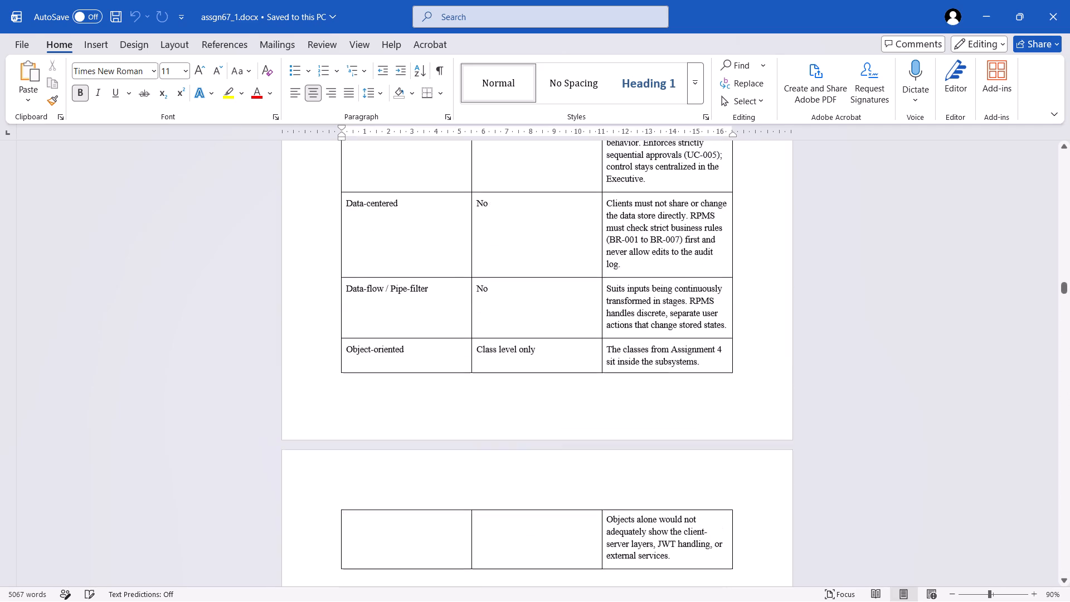
scroll(741, 392, up, 20)
scroll(741, 392, up, 7)
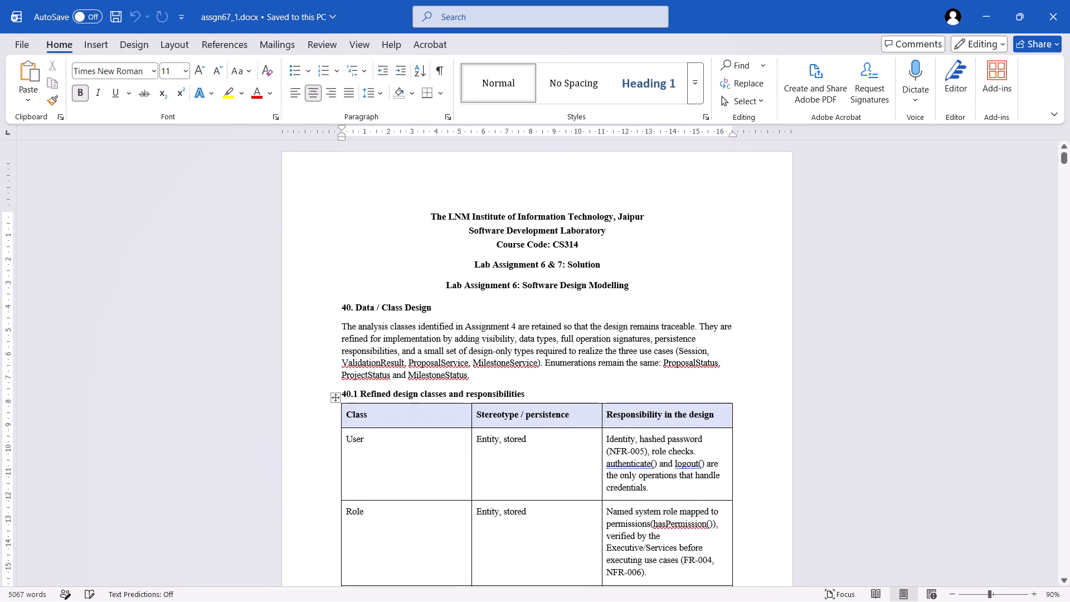
Remove the shading from the header row of the 40.1 refined design classes and responsibilities table.
drag(723, 417, 303, 426)
ctrl+scroll(717, 366, down, 1)
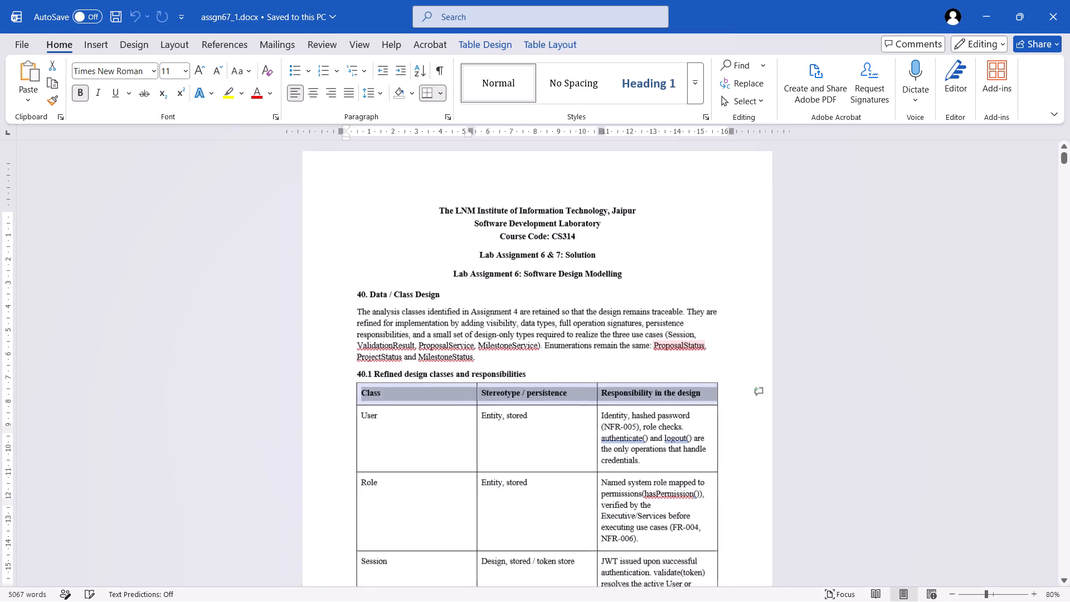
ctrl+scroll(717, 366, down, 1)
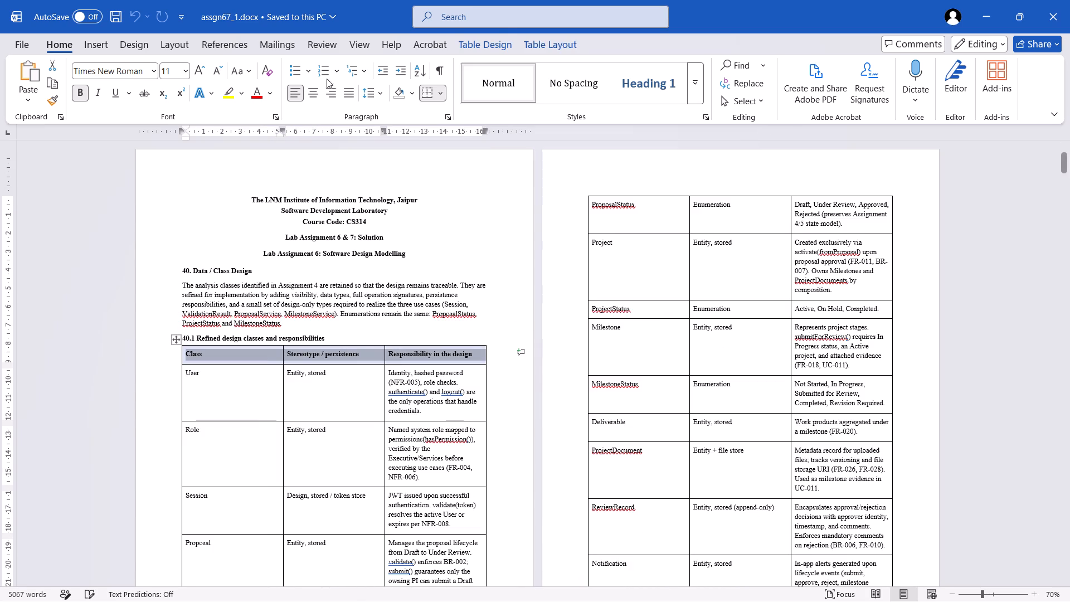
click(497, 46)
click(567, 63)
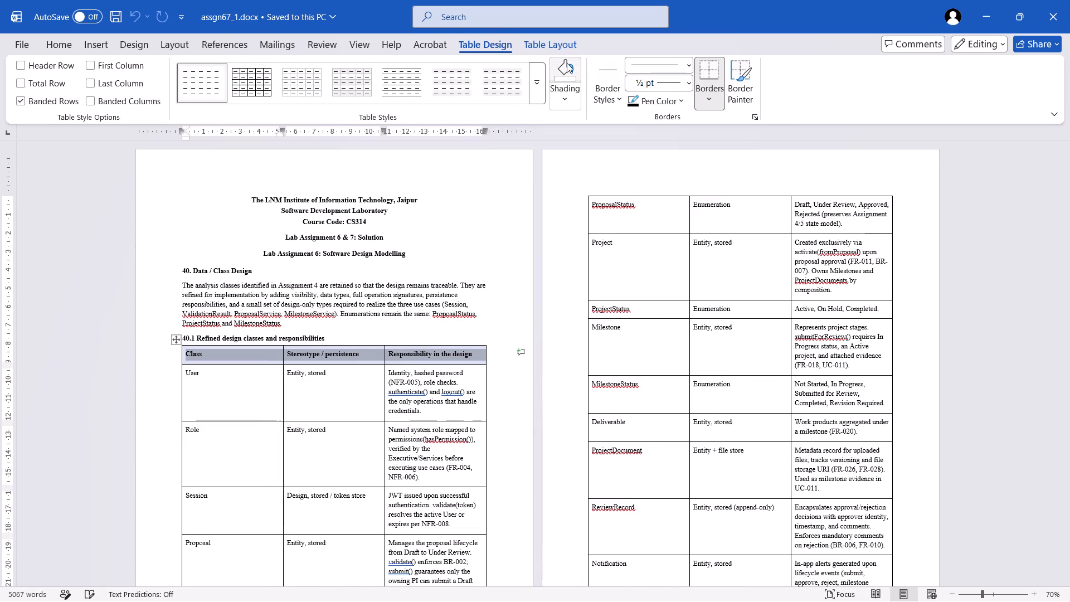
Remove the shading from the header row of the 40.2 attributes, operations and visibility table.
scroll(640, 430, down, 20)
scroll(640, 430, down, 1)
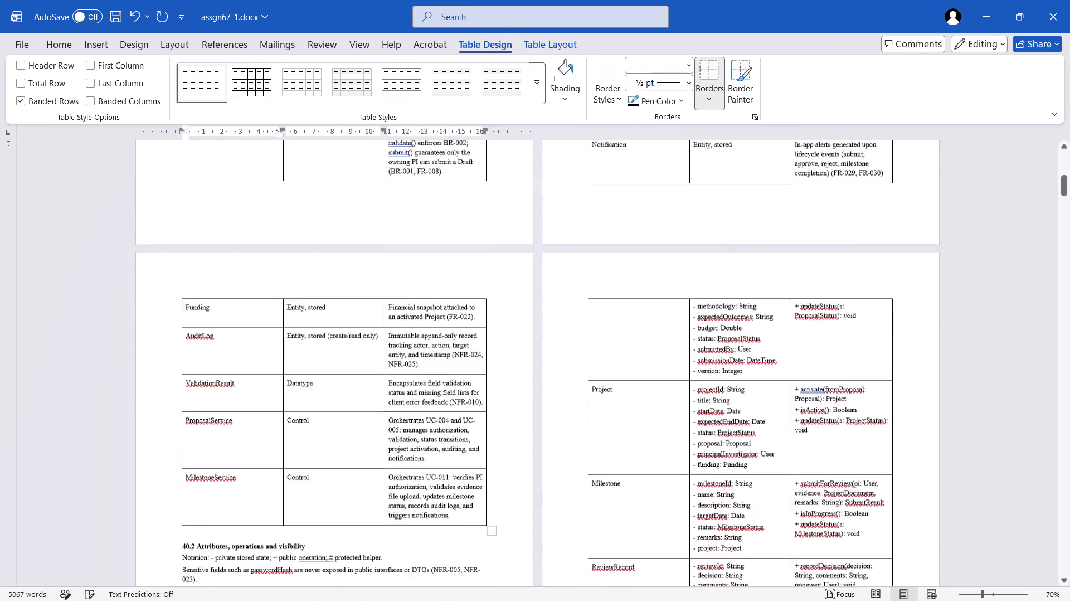
scroll(663, 431, down, 8)
triple_click(299, 334)
click(299, 334)
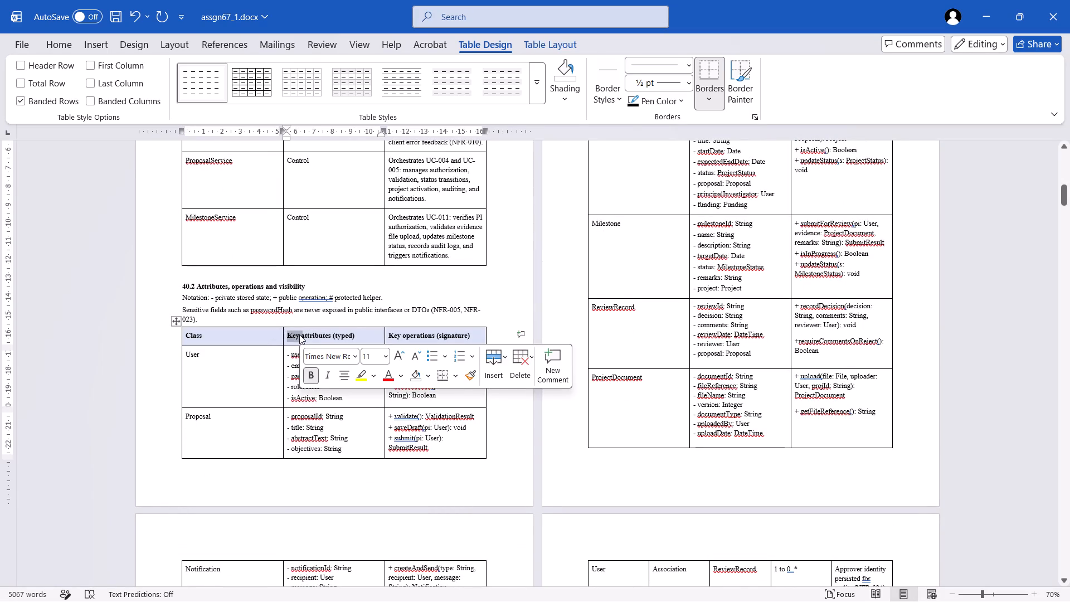
triple_click(299, 334)
triple_click(299, 334)
double_click(299, 334)
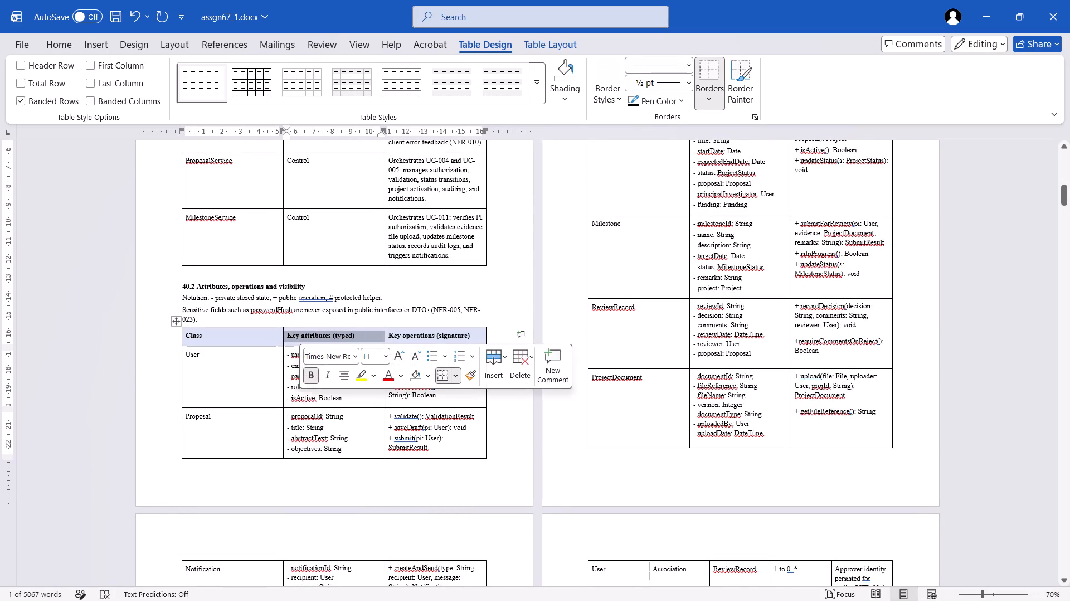
click(476, 335)
triple_click(182, 335)
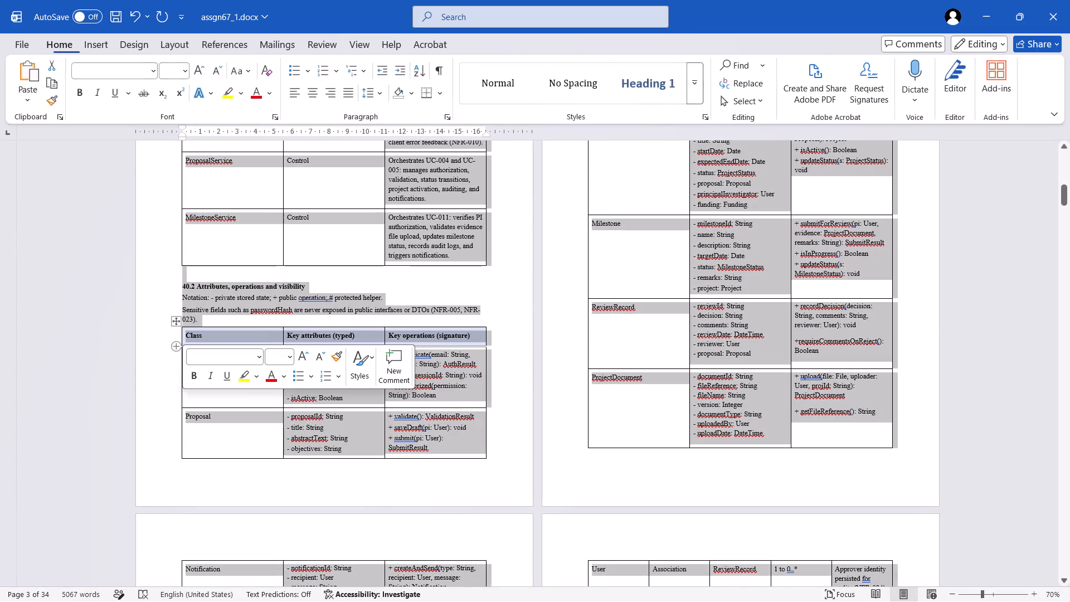
click(182, 335)
double_click(182, 335)
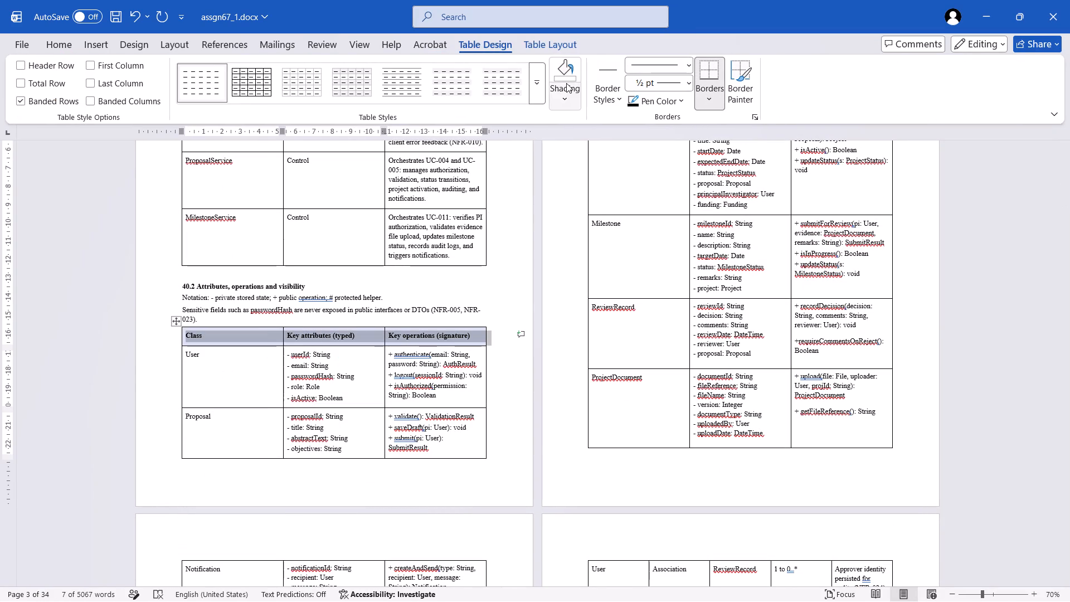
click(562, 72)
Remove the shading from the header row of the 40.3 relationships table.
scroll(541, 370, down, 17)
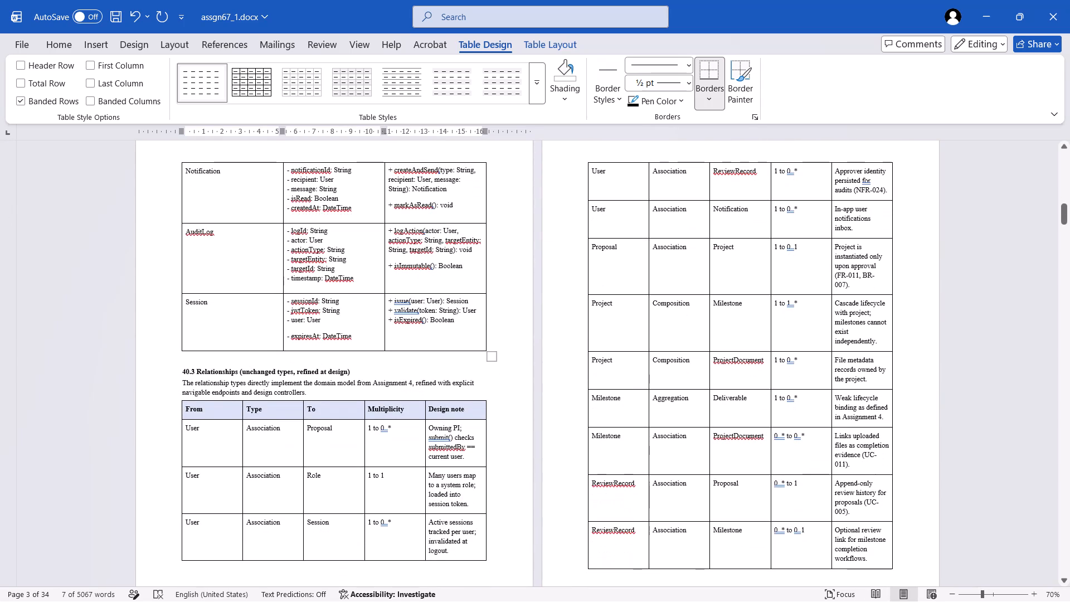
click(182, 410)
double_click(182, 410)
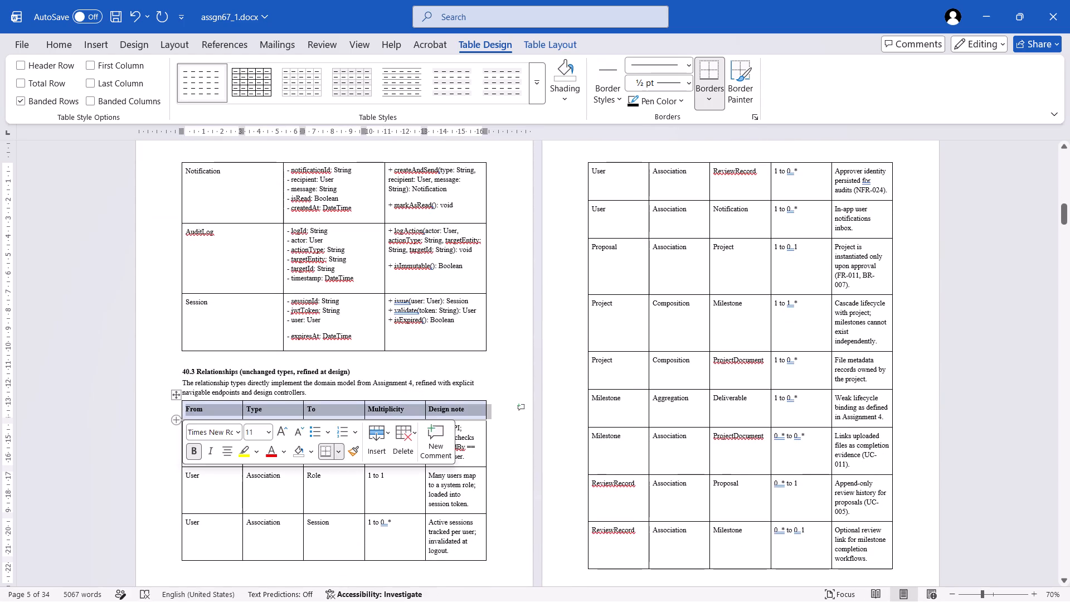
click(571, 70)
Remove the shading from the header row of the 41.1 major subsystems and responsibilities table.
scroll(442, 321, down, 12)
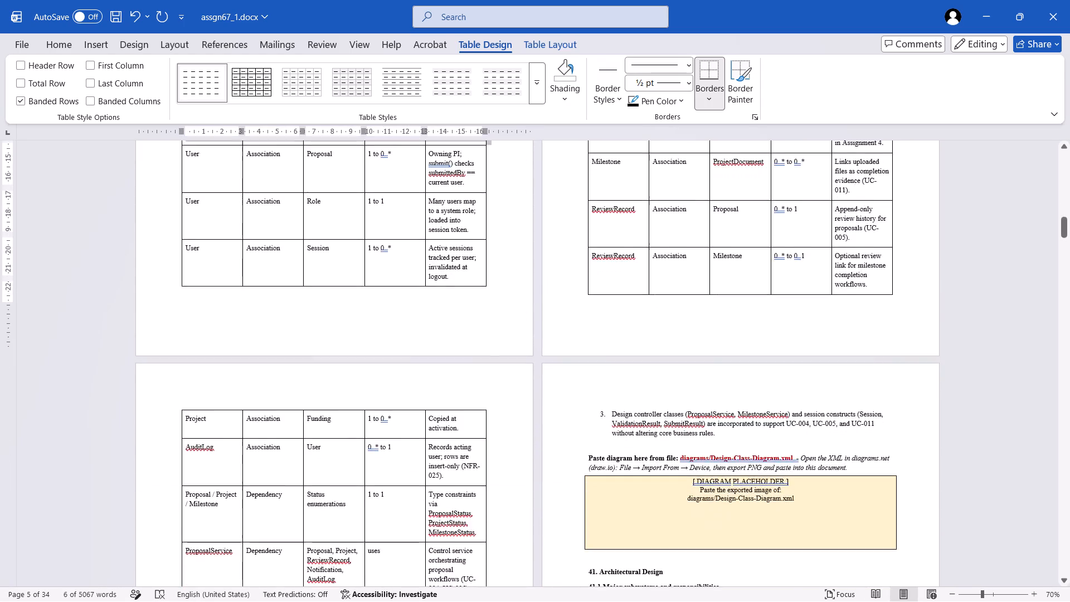
scroll(439, 332, down, 9)
click(589, 410)
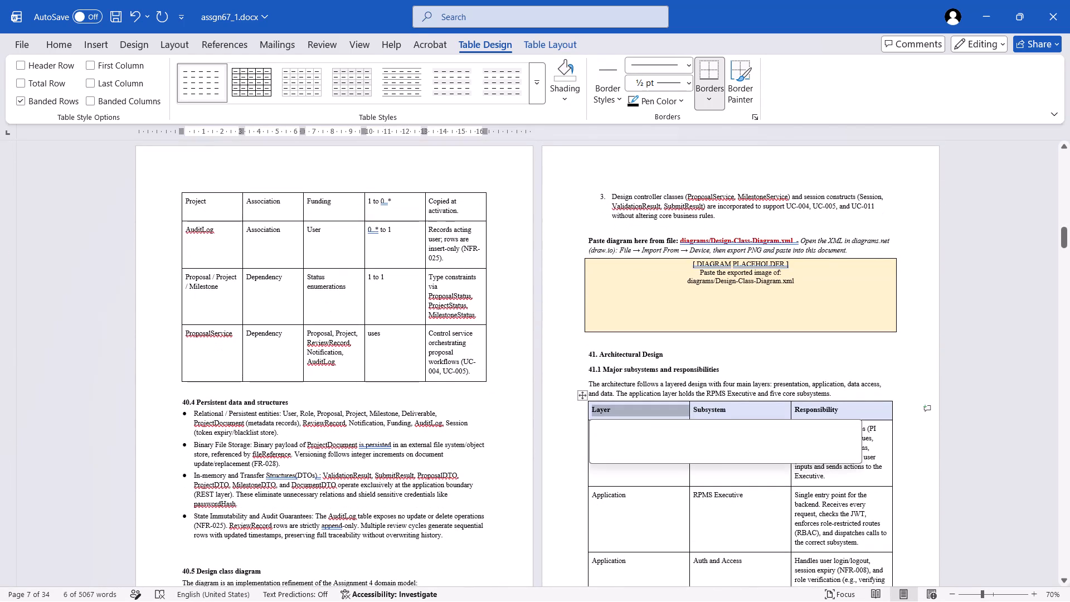
double_click(589, 410)
double_click(589, 410)
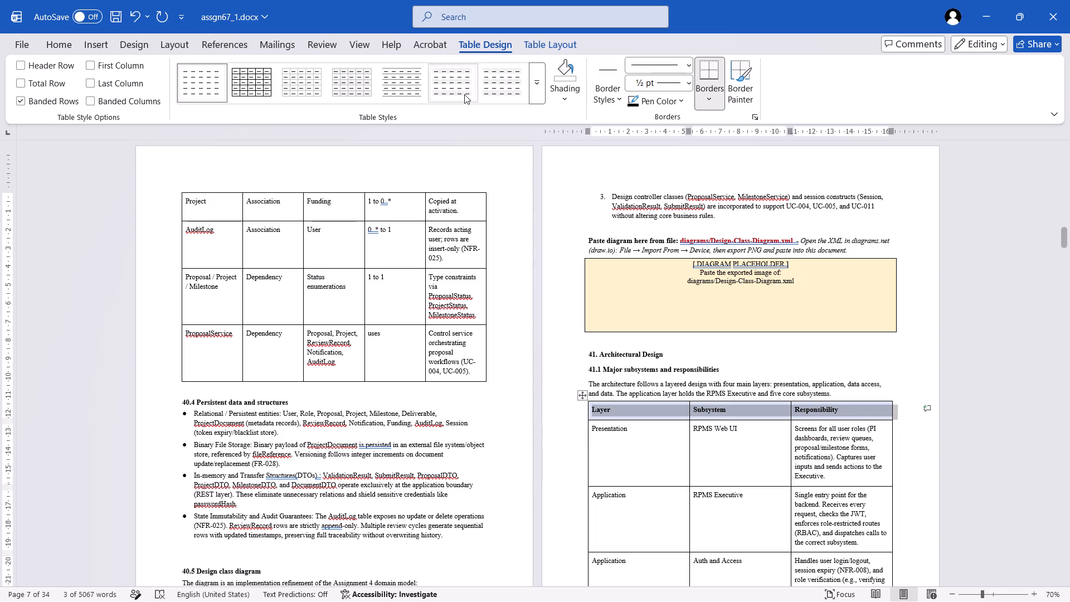
click(570, 69)
Remove the shading from the header row of the 41.2 communication and dependencies table.
scroll(610, 334, down, 20)
scroll(610, 334, down, 7)
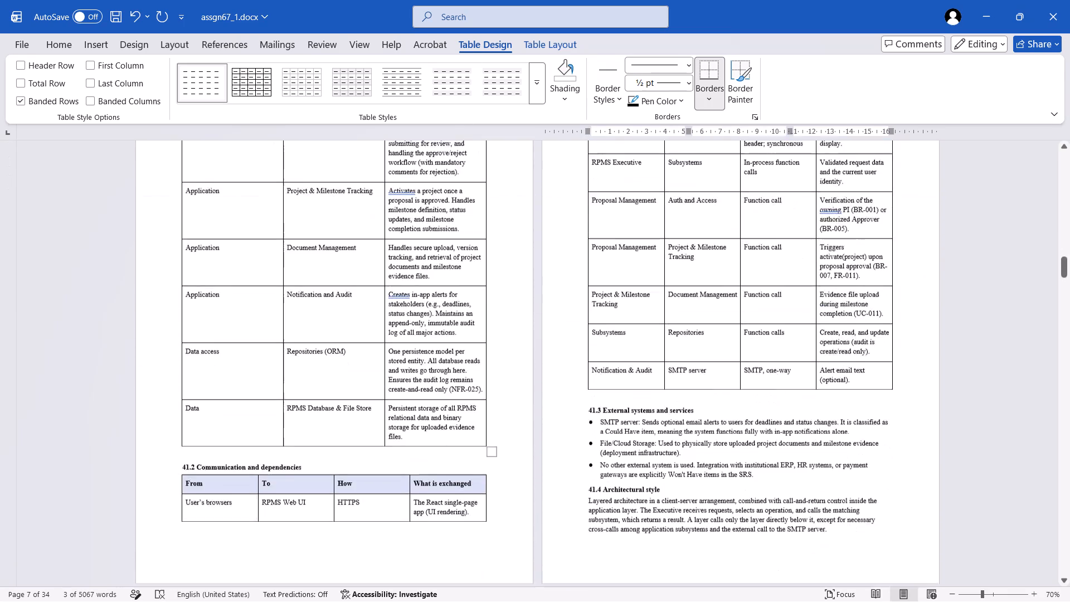
scroll(599, 367, down, 7)
double_click(182, 283)
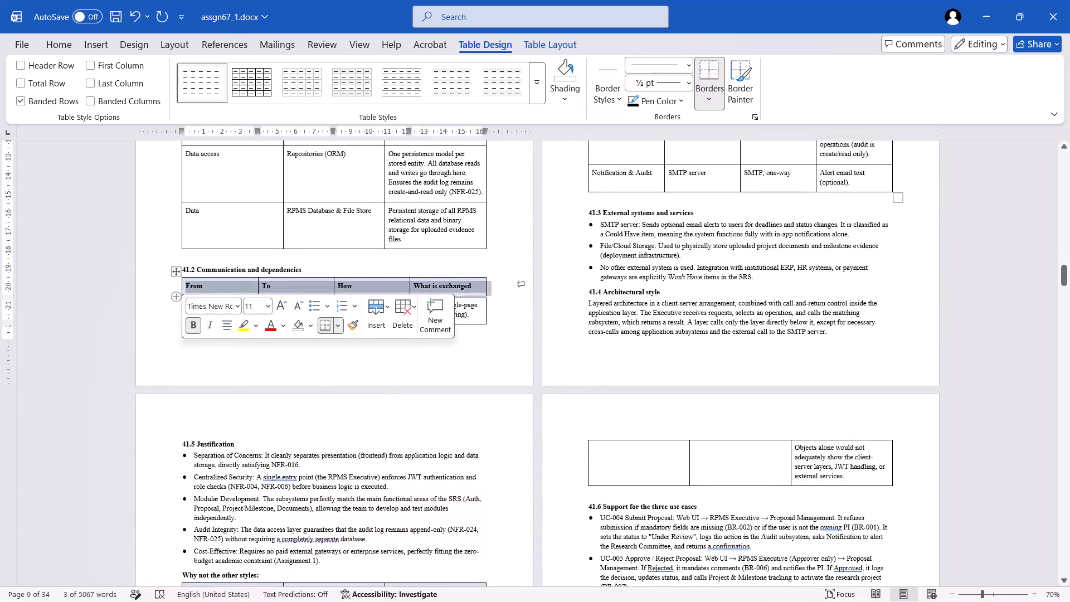
click(575, 69)
Remove the shading from the header row of the "Why not the other styles" table in Section 41.5.
scroll(537, 338, down, 10)
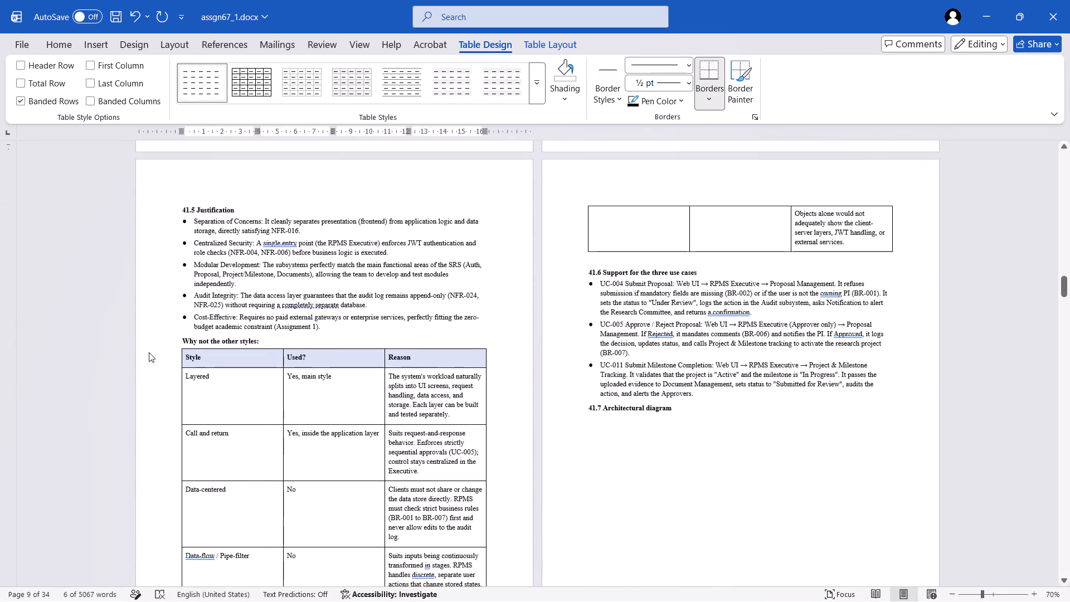
double_click(182, 357)
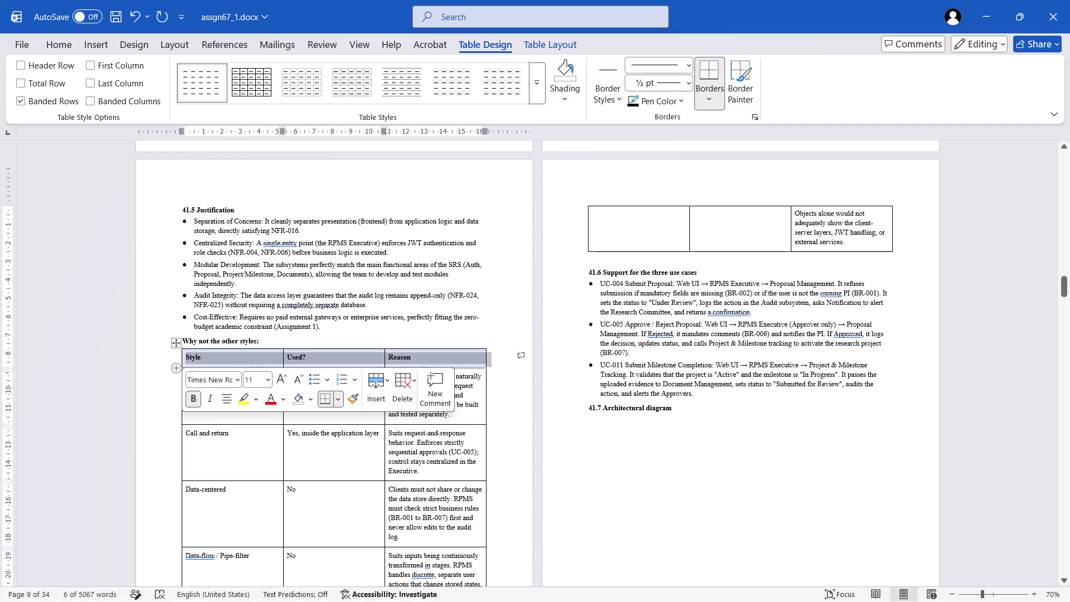
click(558, 67)
Remove the shading from the header row of the 42.2 validation and error messages table.
scroll(532, 351, down, 19)
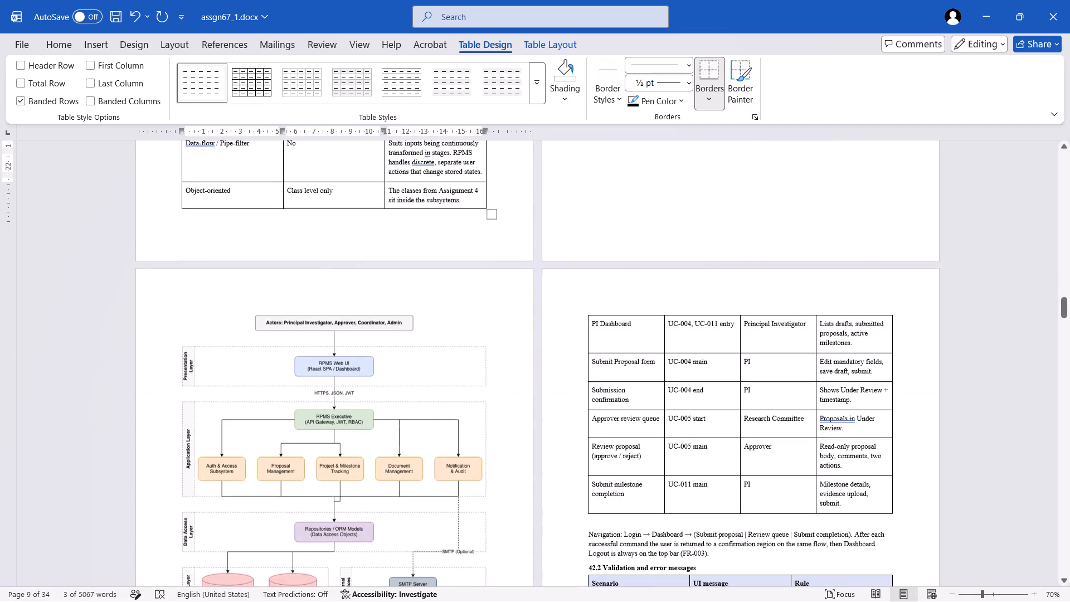
scroll(523, 366, down, 5)
double_click(590, 434)
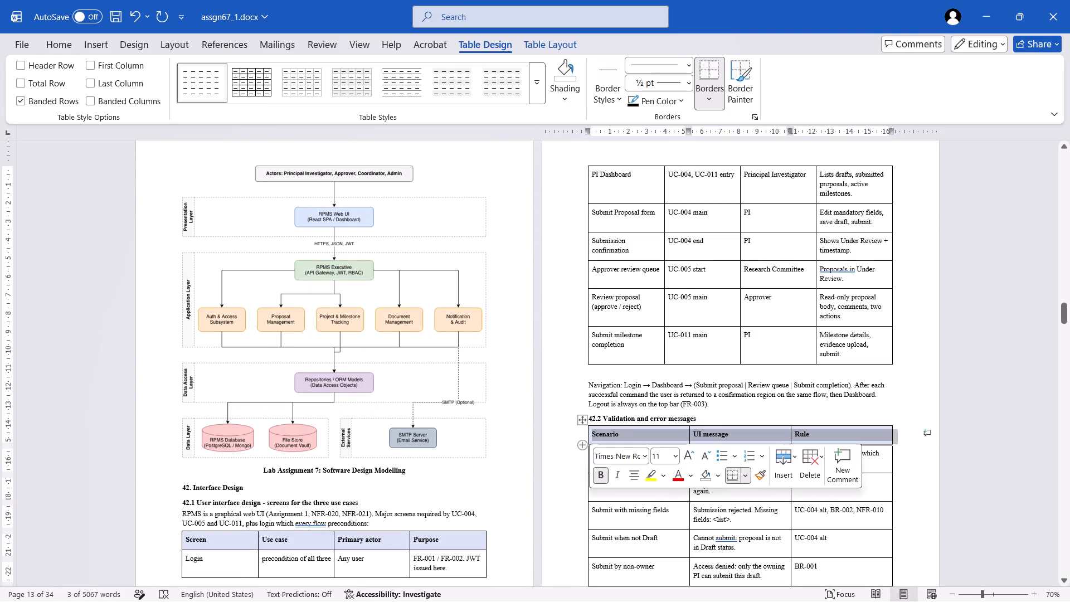
click(558, 69)
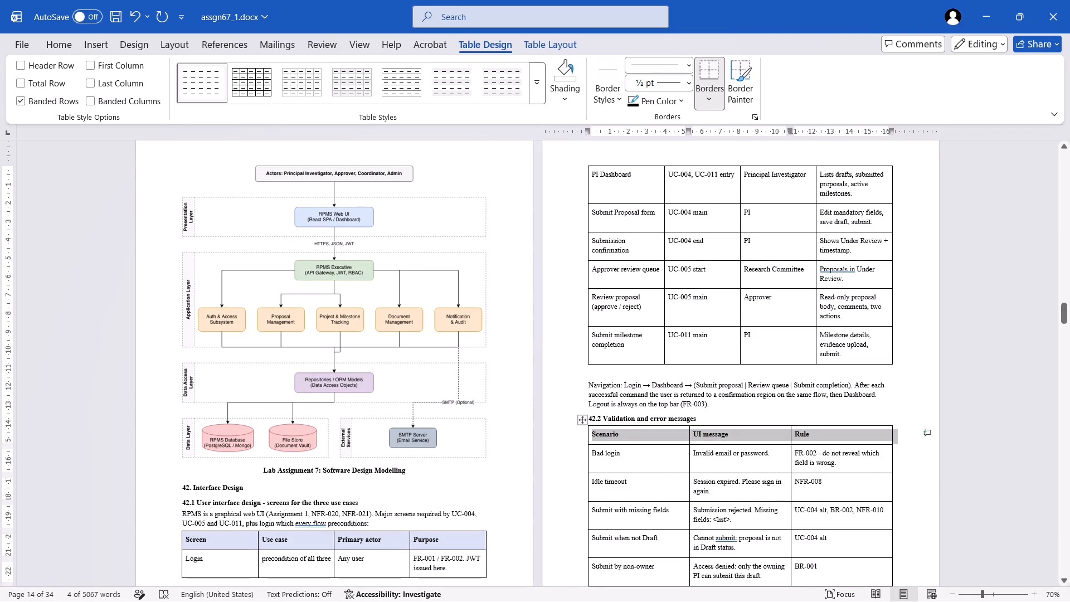
Remove the shading from the header row of the 42.1 user interface screens table.
triple_click(184, 541)
click(184, 541)
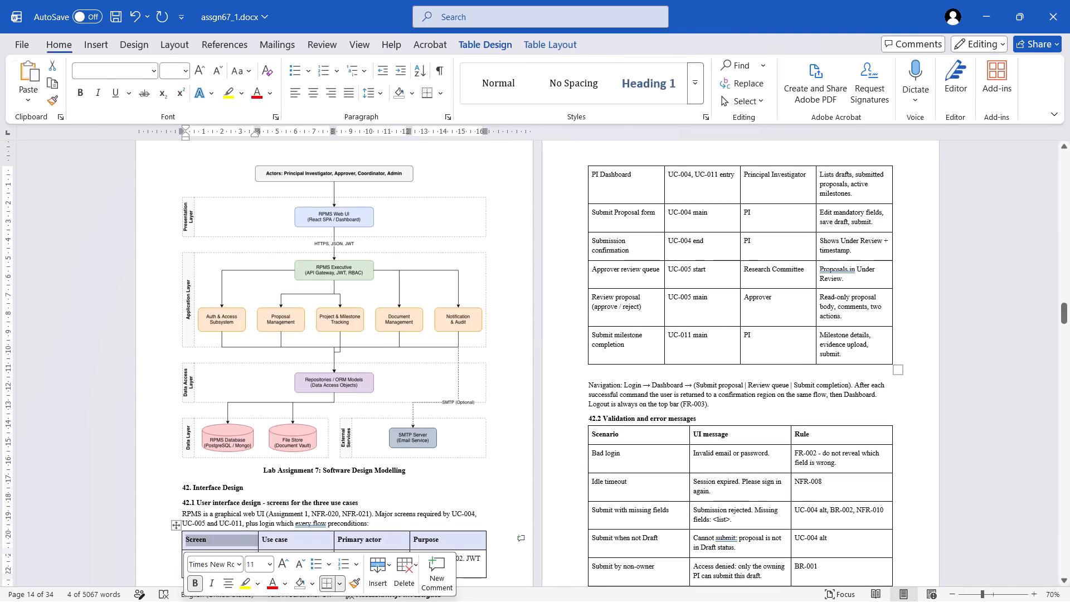
double_click(183, 541)
click(574, 70)
scroll(591, 362, down, 2)
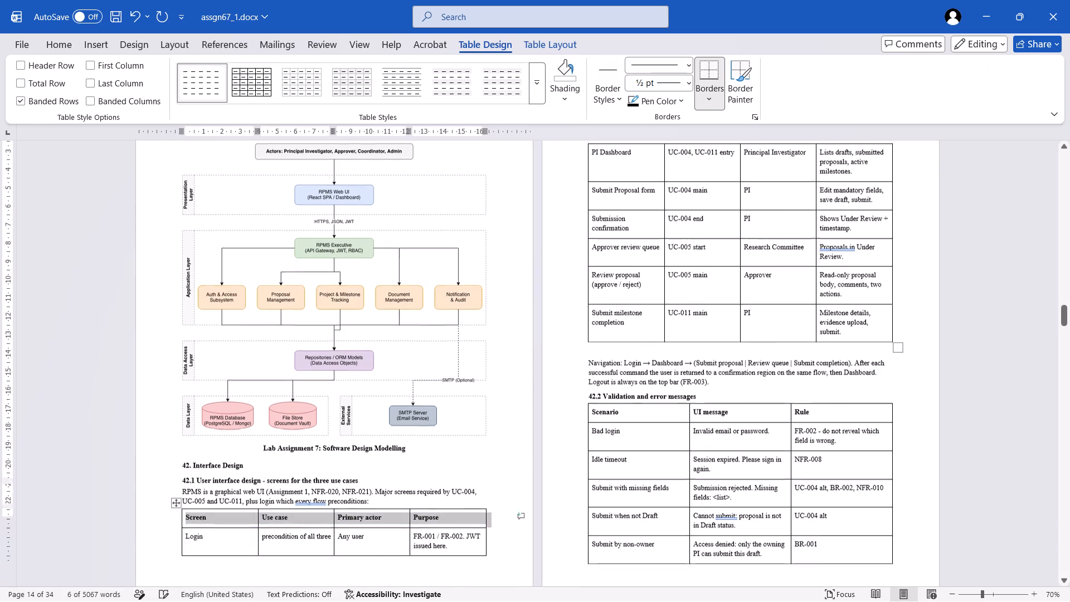
Remove the shading from the header row of the 42.4 software interface design table.
scroll(591, 369, down, 17)
scroll(590, 376, down, 20)
scroll(590, 376, down, 7)
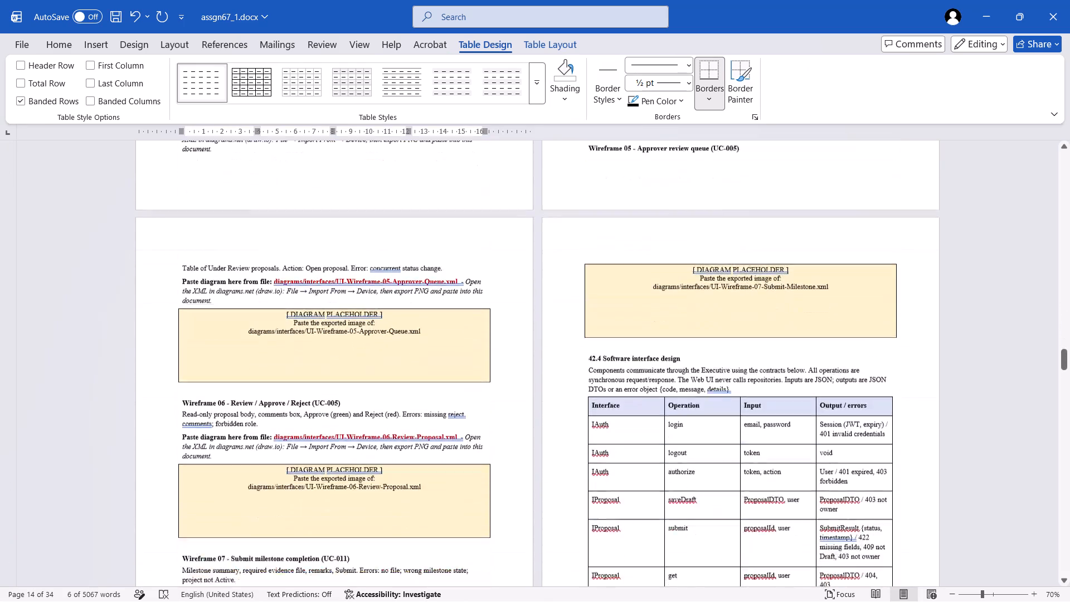
scroll(581, 389, down, 2)
double_click(588, 226)
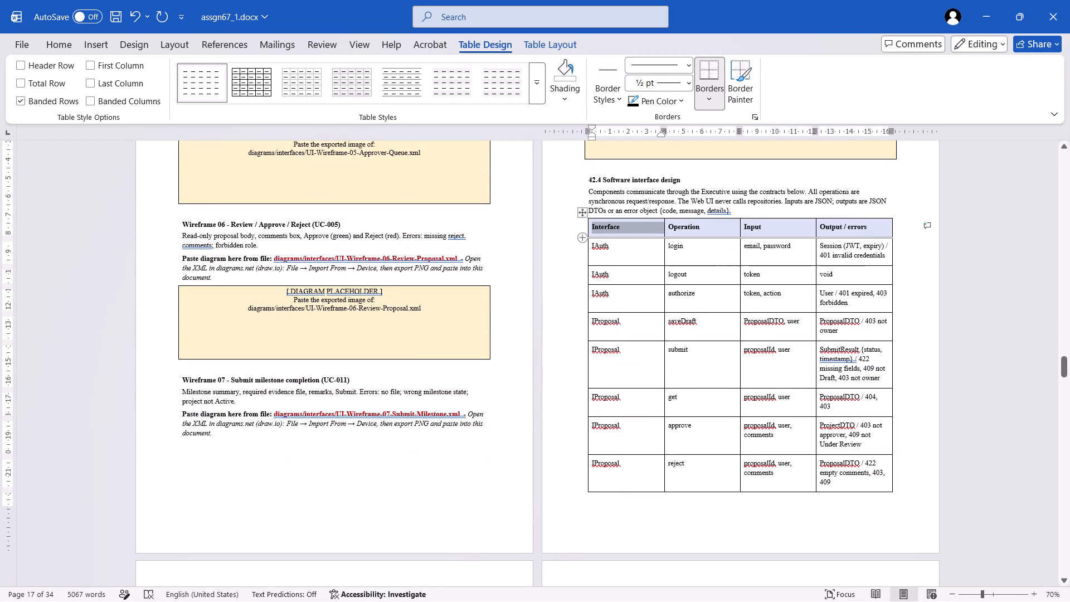
double_click(588, 226)
click(566, 54)
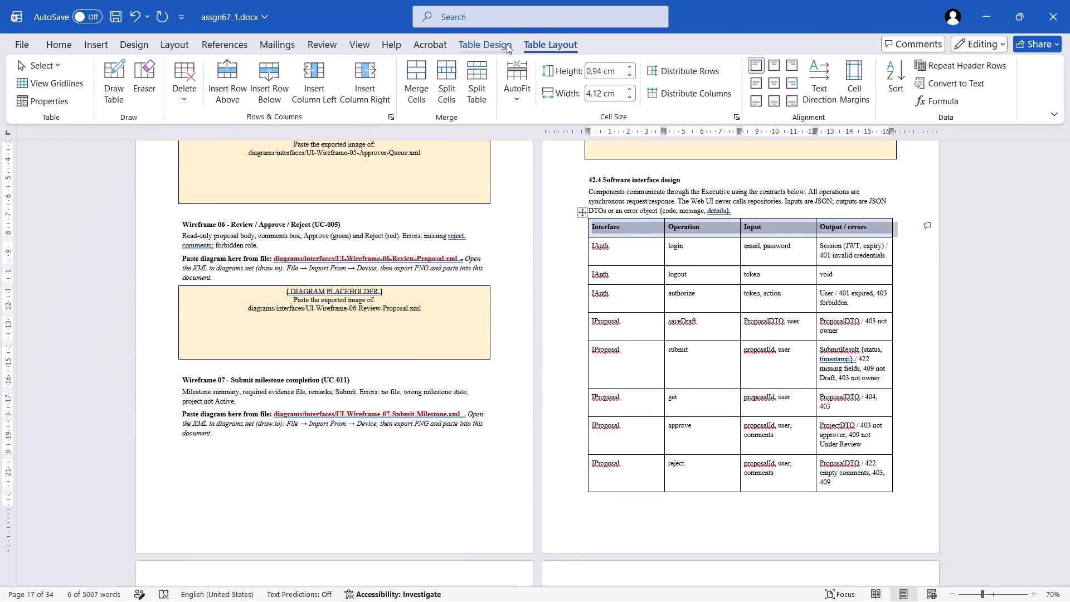
click(507, 44)
click(558, 66)
Remove the shading from the header row of the 43.1 component responsibilities and class mapping table.
scroll(543, 366, down, 20)
scroll(543, 366, down, 5)
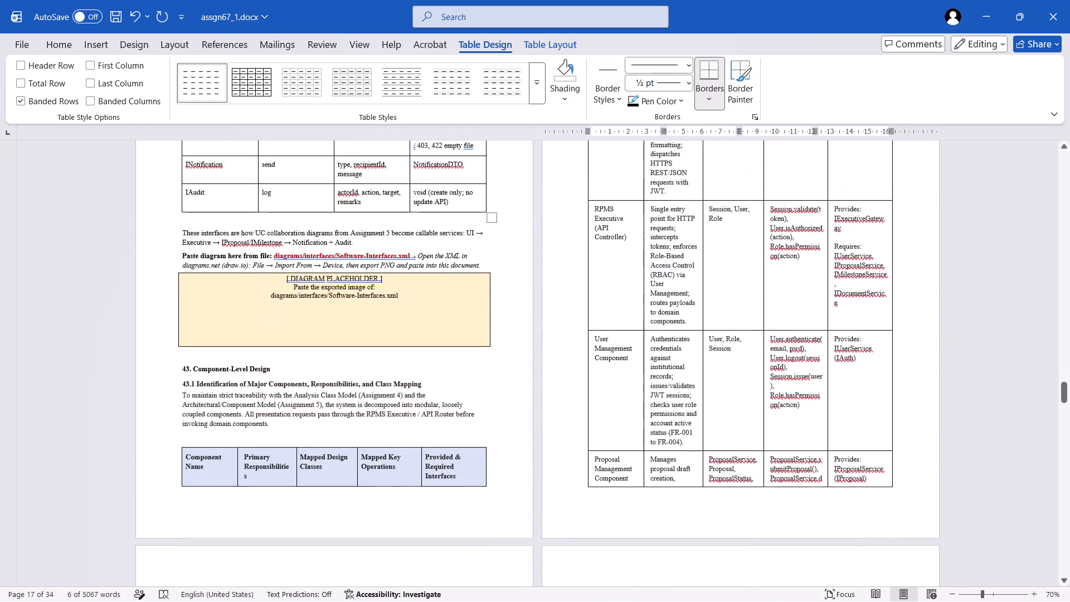
scroll(536, 372, down, 4)
double_click(183, 321)
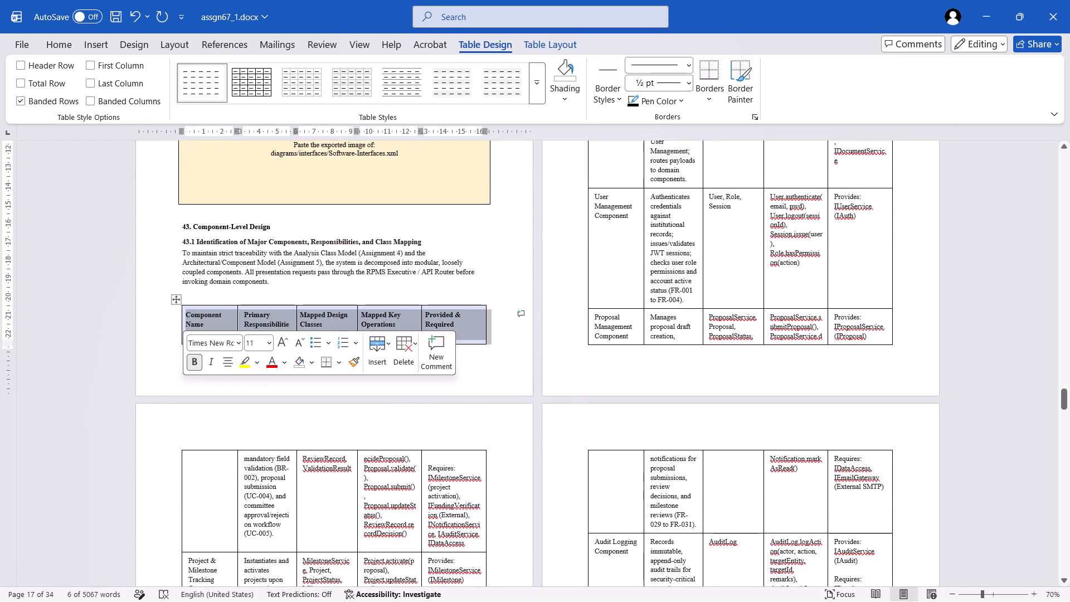
click(563, 67)
Remove the shading from the header row of the 43.6 conditions, decisions, error handling and exceptional cases table.
scroll(506, 308, down, 20)
scroll(506, 308, down, 5)
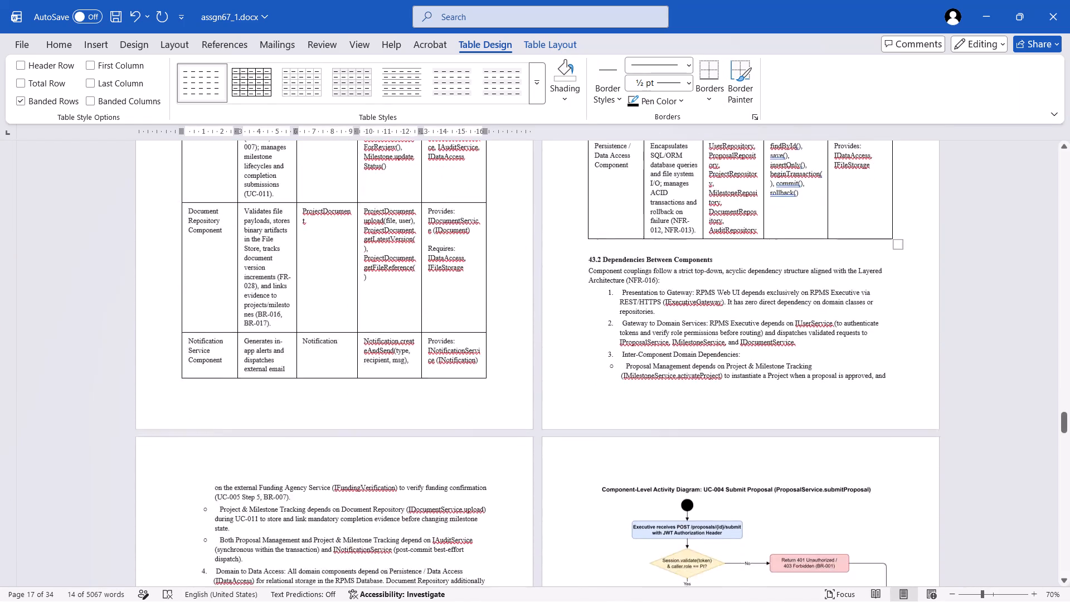
scroll(500, 322, down, 3)
scroll(499, 328, down, 20)
scroll(499, 328, down, 16)
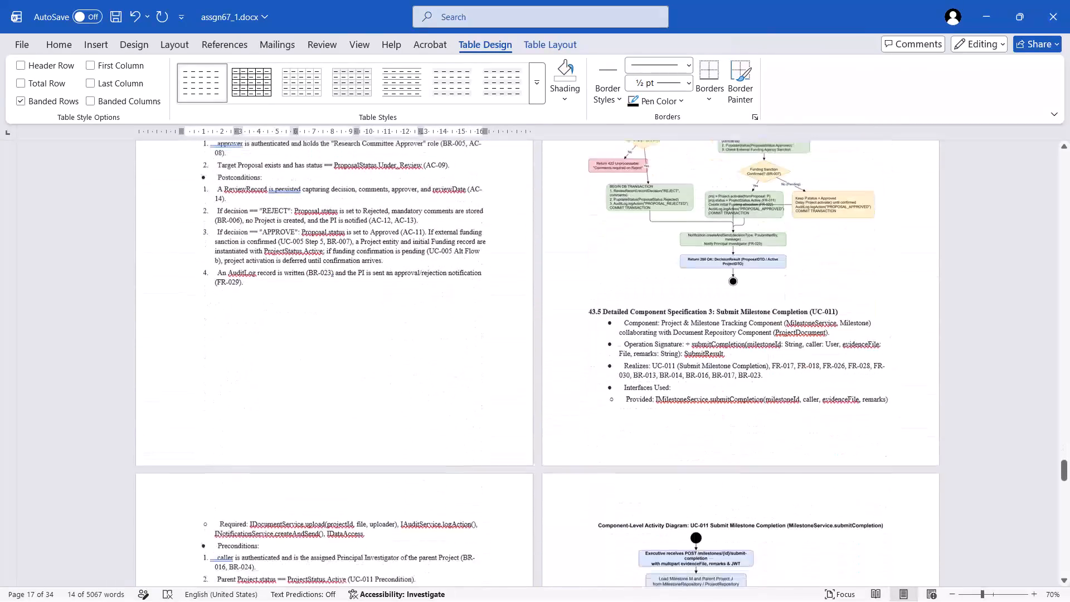
scroll(500, 336, down, 3)
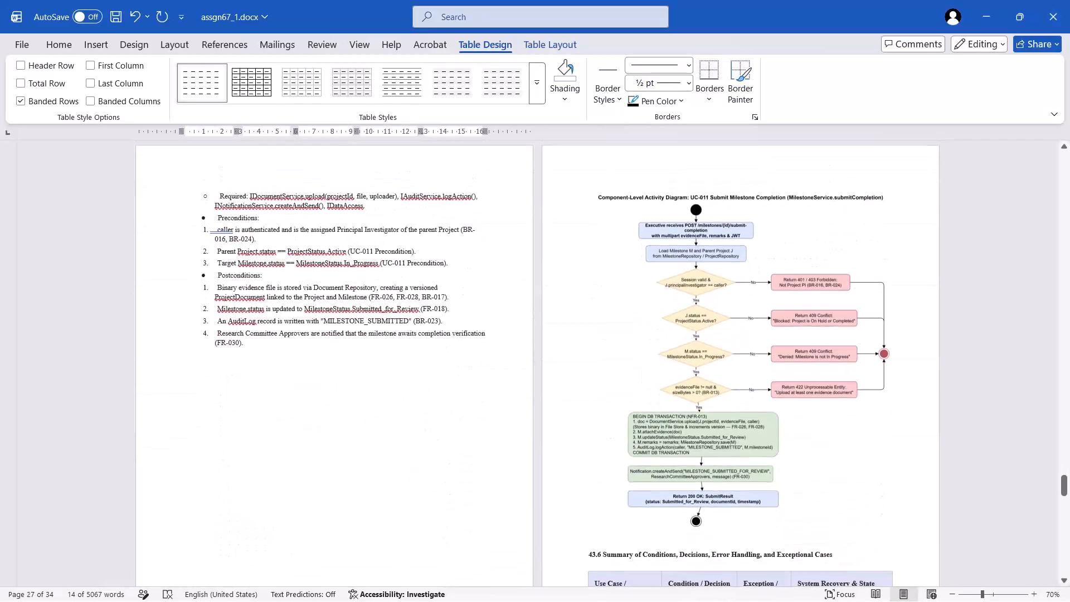
scroll(500, 336, down, 2)
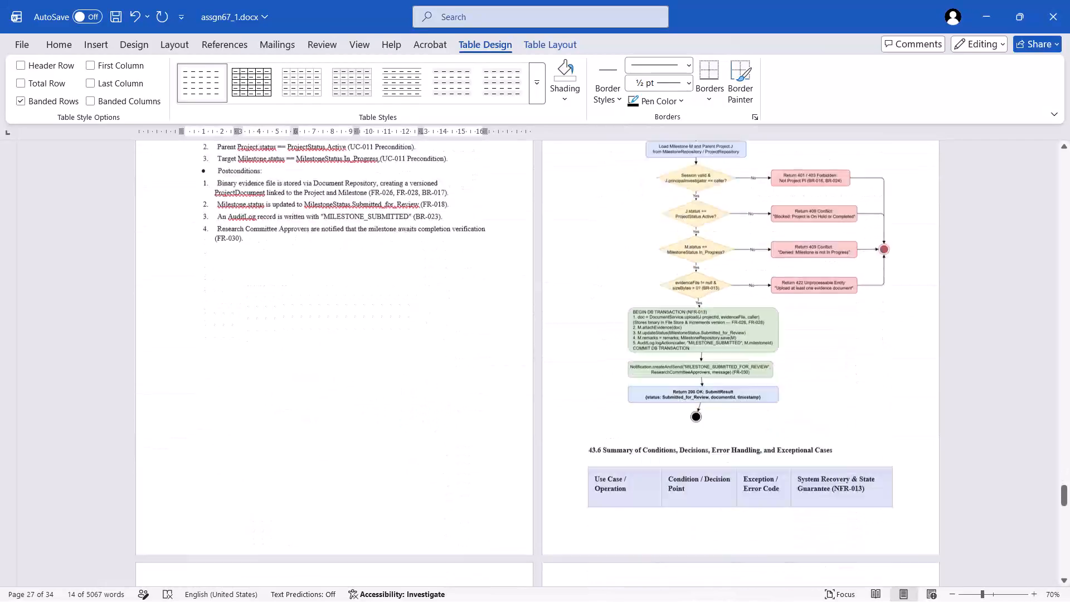
scroll(500, 336, down, 3)
scroll(500, 336, up, 1)
click(588, 323)
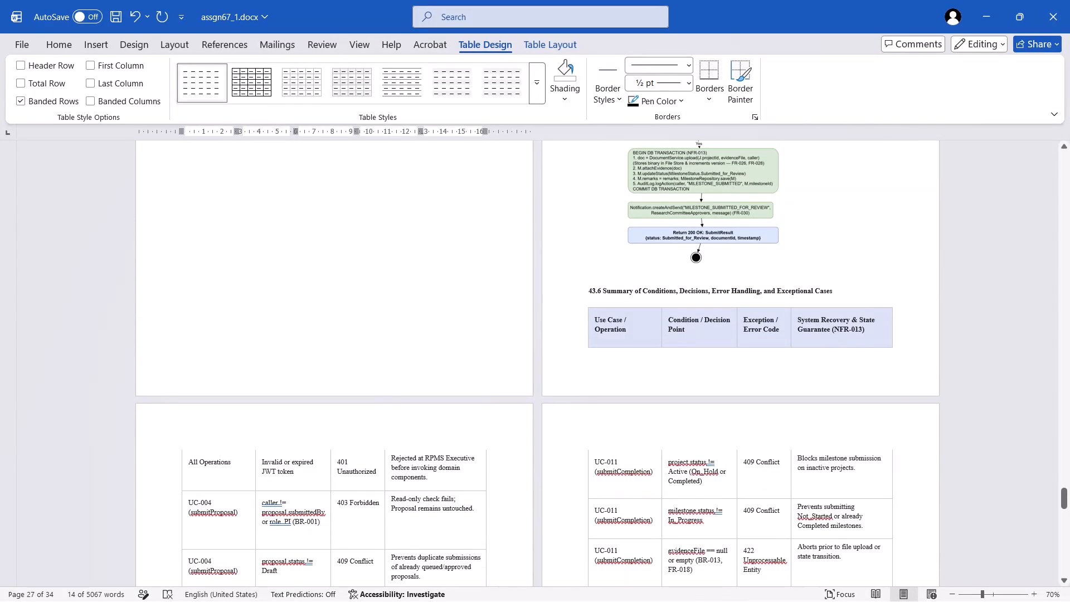
double_click(591, 325)
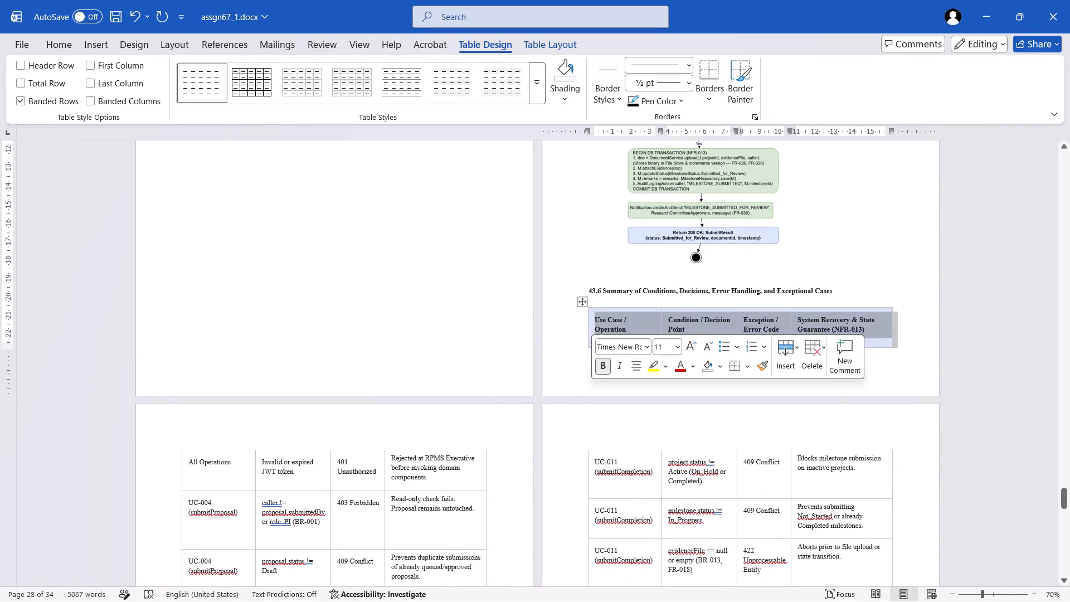
click(561, 70)
Remove the shading from the header row of the "Link" / "How it is preserved in this design" table.
scroll(565, 299, down, 7)
double_click(184, 171)
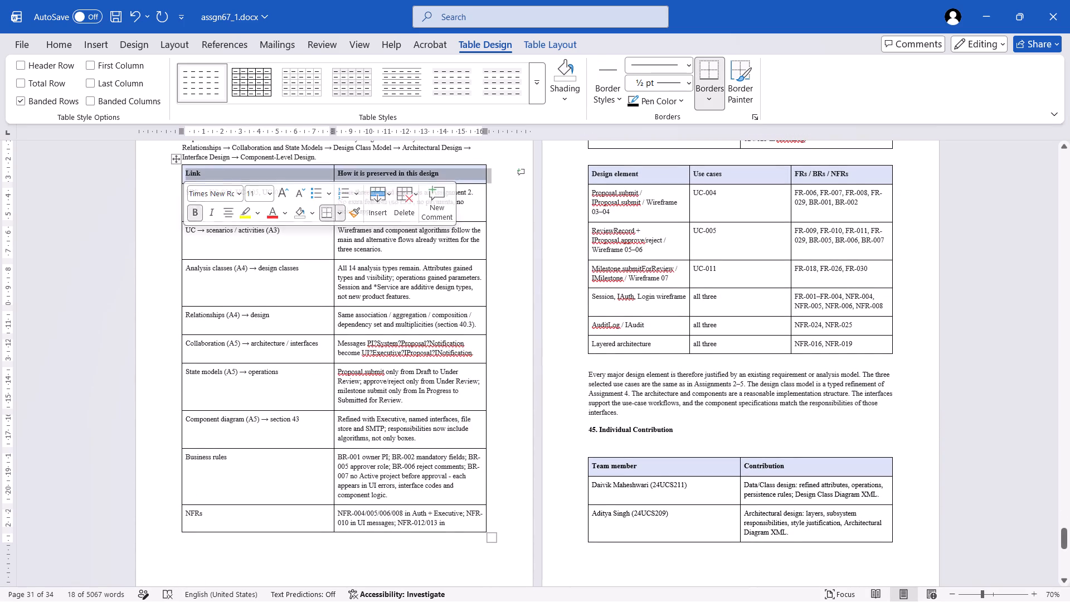
click(568, 68)
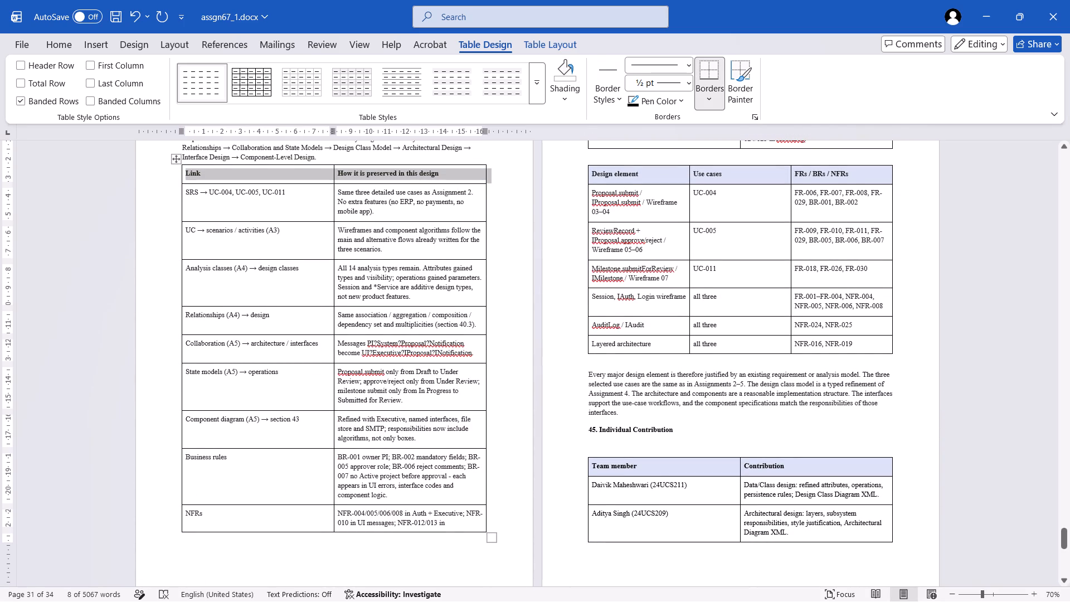
Remove the shading from the header row of the "Design element" / "Use cases" table before Section 45.
double_click(589, 174)
click(557, 67)
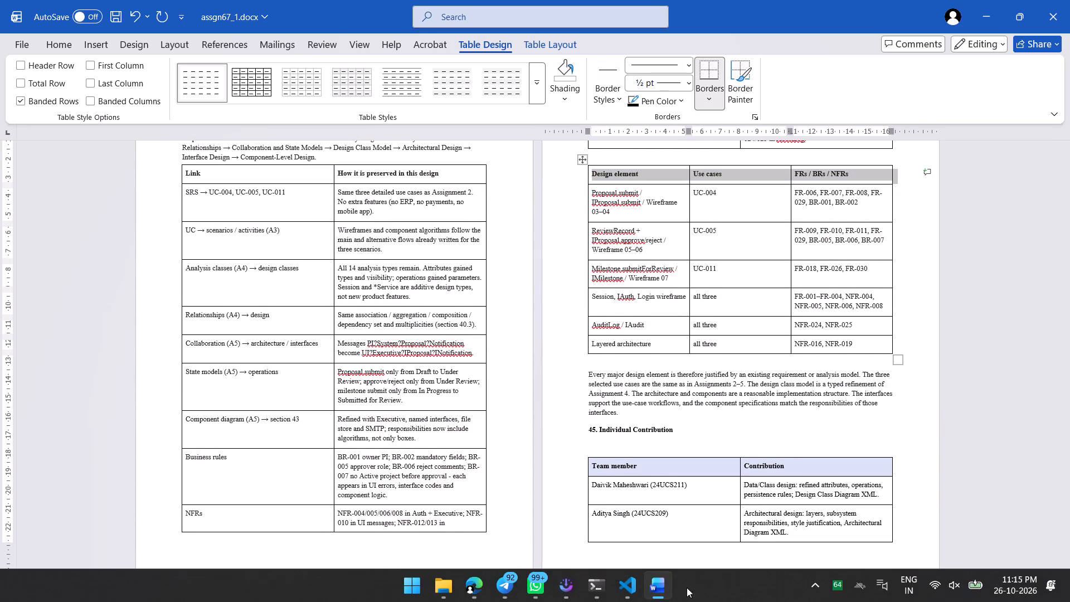
Remove the shading from the header row of the team contribution table in Section 45.
scroll(588, 389, down, 4)
triple_click(590, 370)
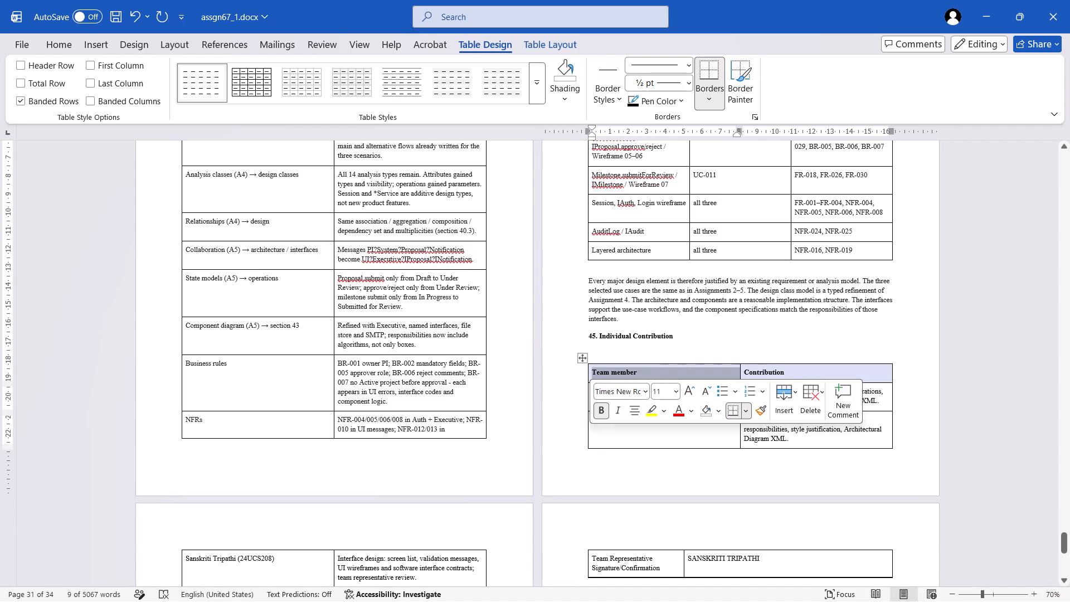
triple_click(590, 370)
click(590, 370)
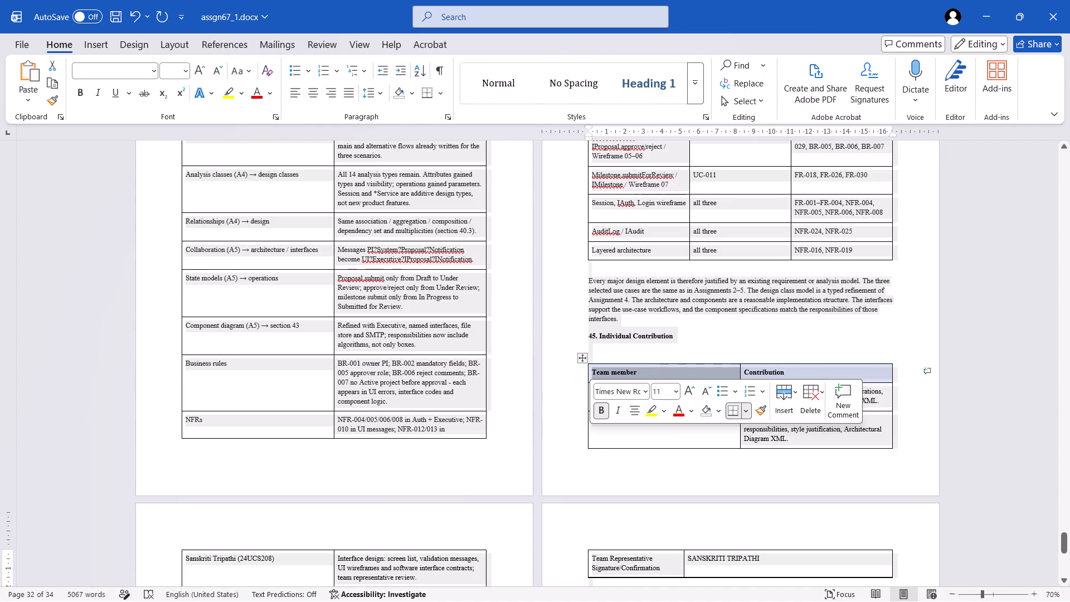
double_click(590, 370)
click(489, 36)
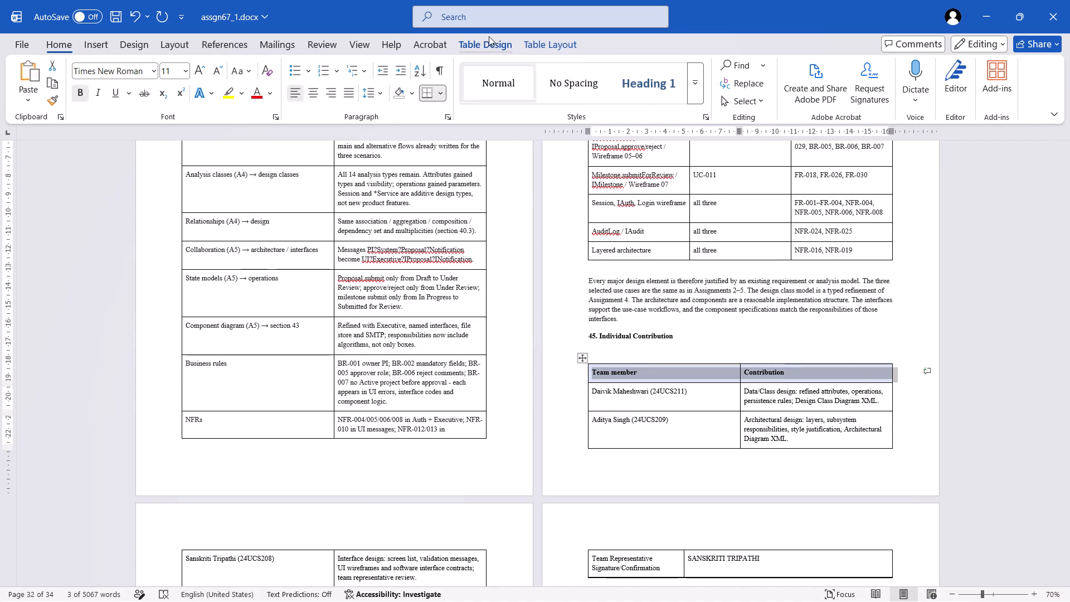
click(570, 72)
Remove the shading from the header row of the "Field" / "Value" table under the AI Usage Policy declaration.
scroll(666, 361, down, 3)
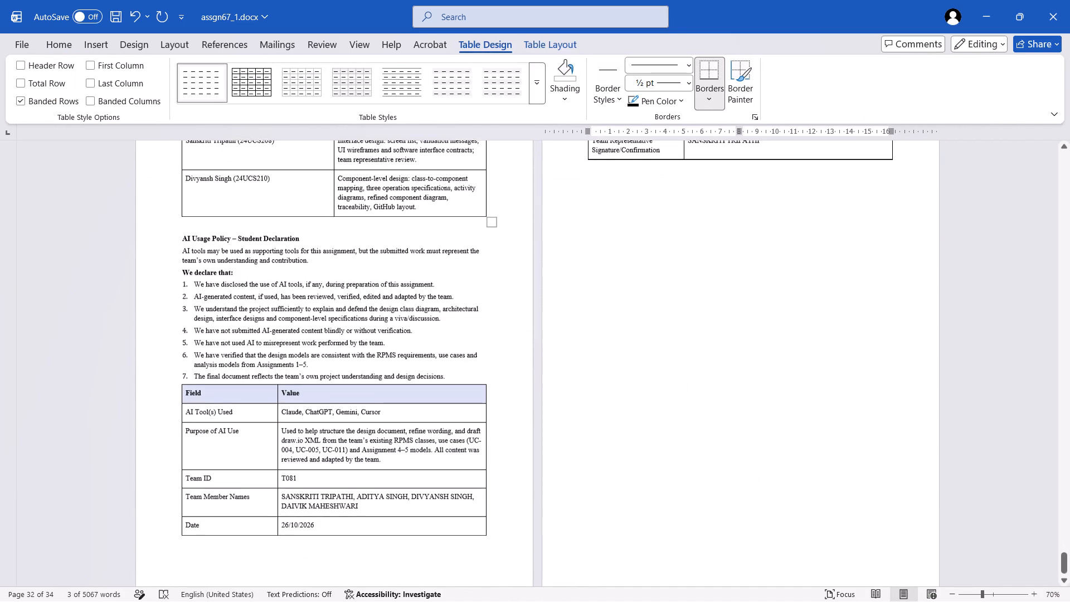
scroll(266, 391, down, 1)
double_click(184, 369)
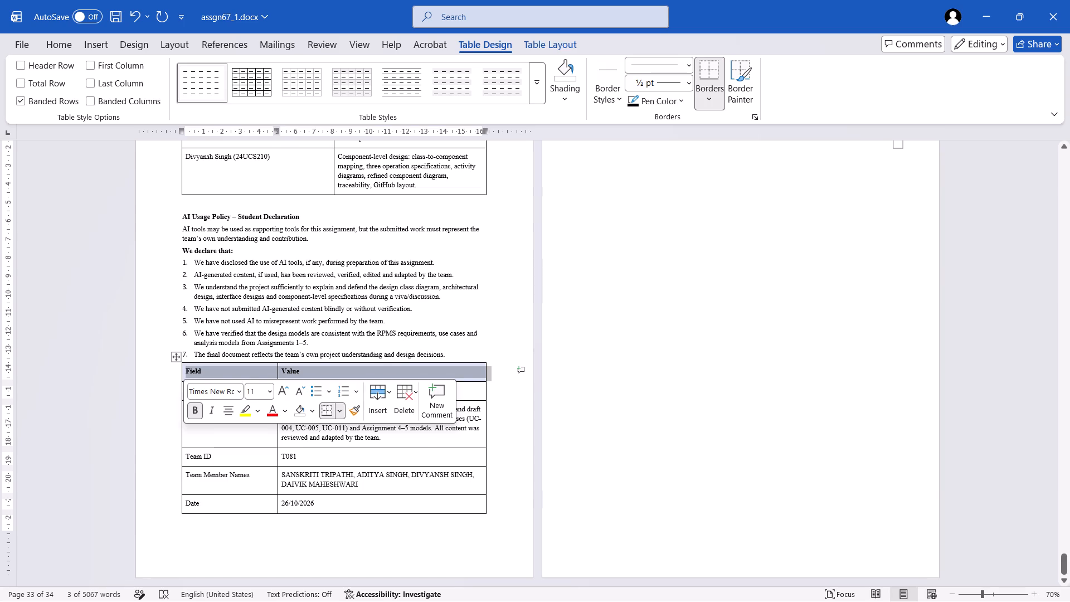
click(572, 68)
click(556, 426)
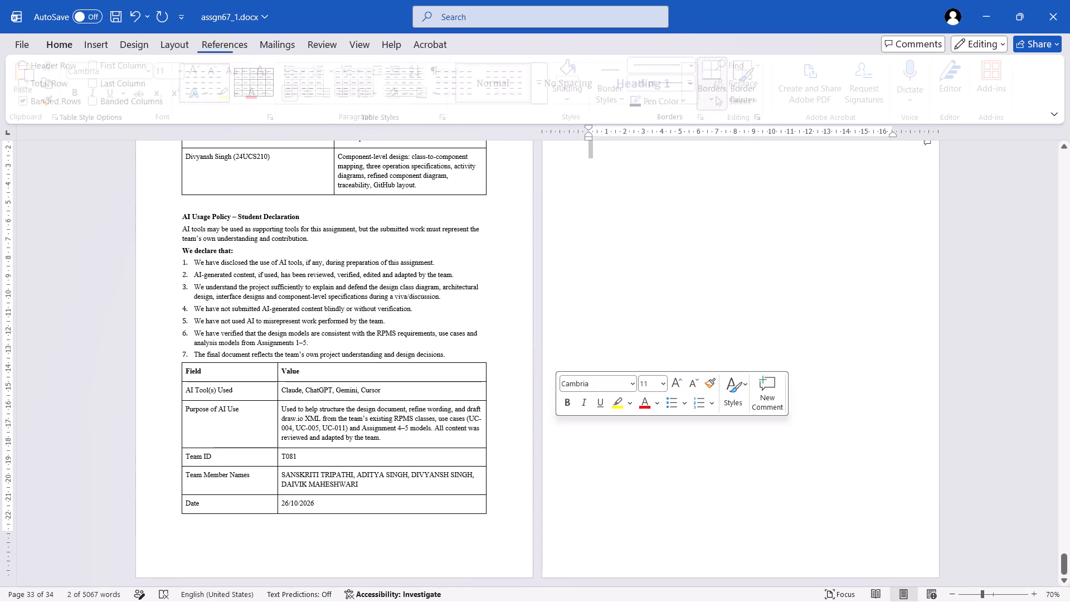
Save assgn67_1.docx and minimize it to return to the Assn6_7 folder.
scroll(553, 431, down, 2)
scroll(575, 430, up, 6)
scroll(602, 424, down, 6)
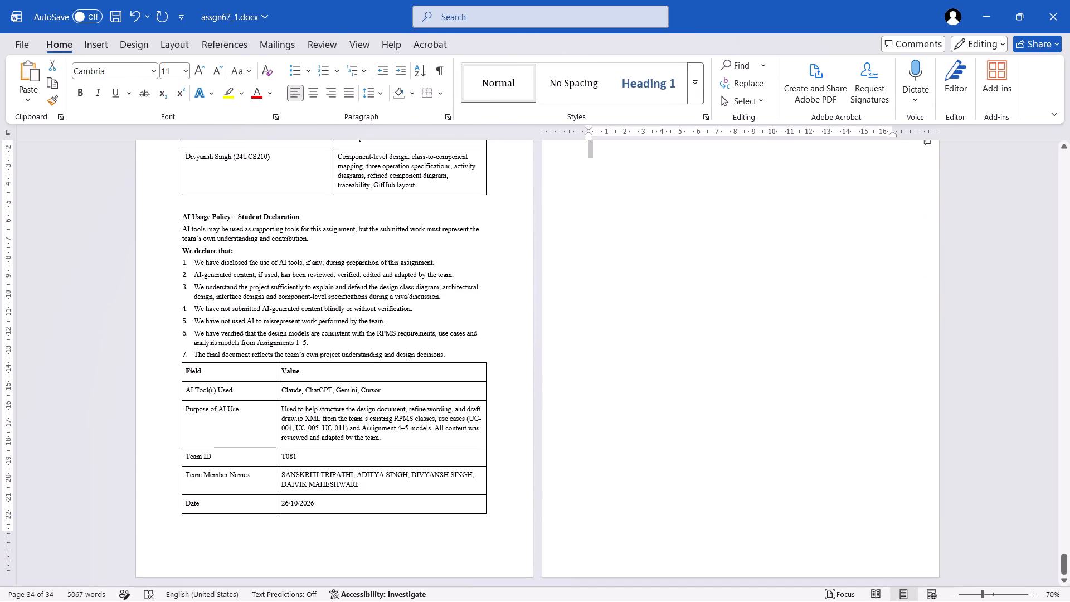
scroll(348, 504, down, 1)
scroll(486, 348, up, 20)
scroll(486, 348, up, 20)
scroll(486, 348, up, 9)
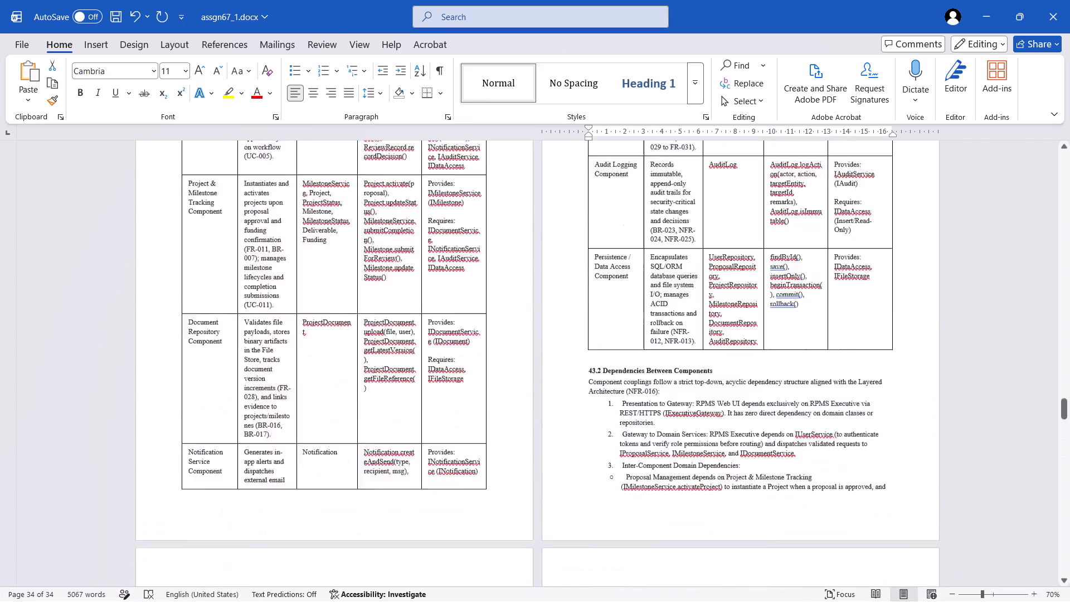
scroll(495, 275, up, 20)
scroll(495, 275, up, 12)
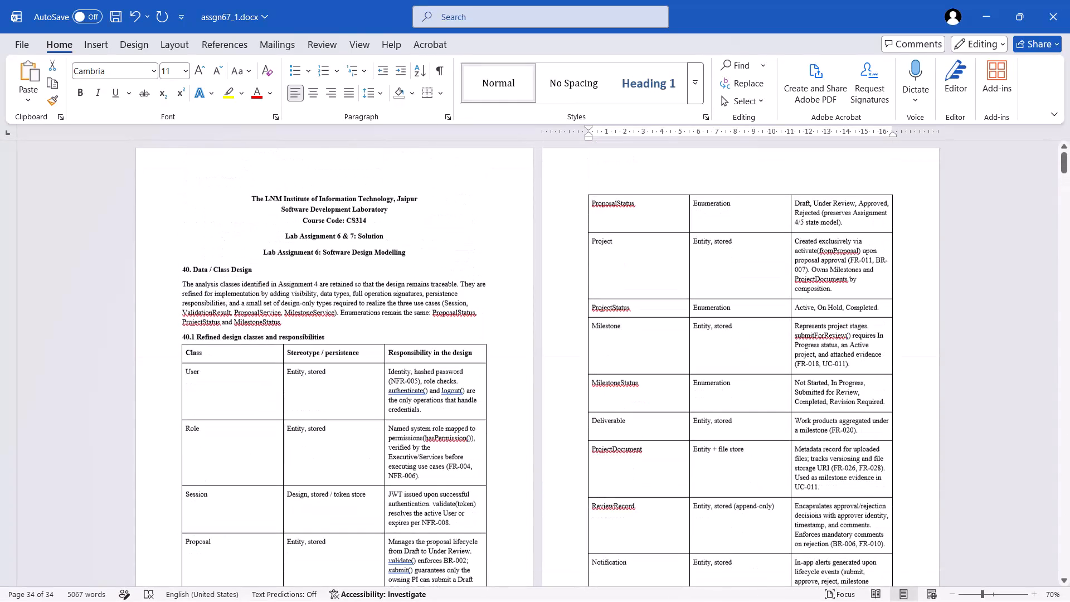
click(357, 312)
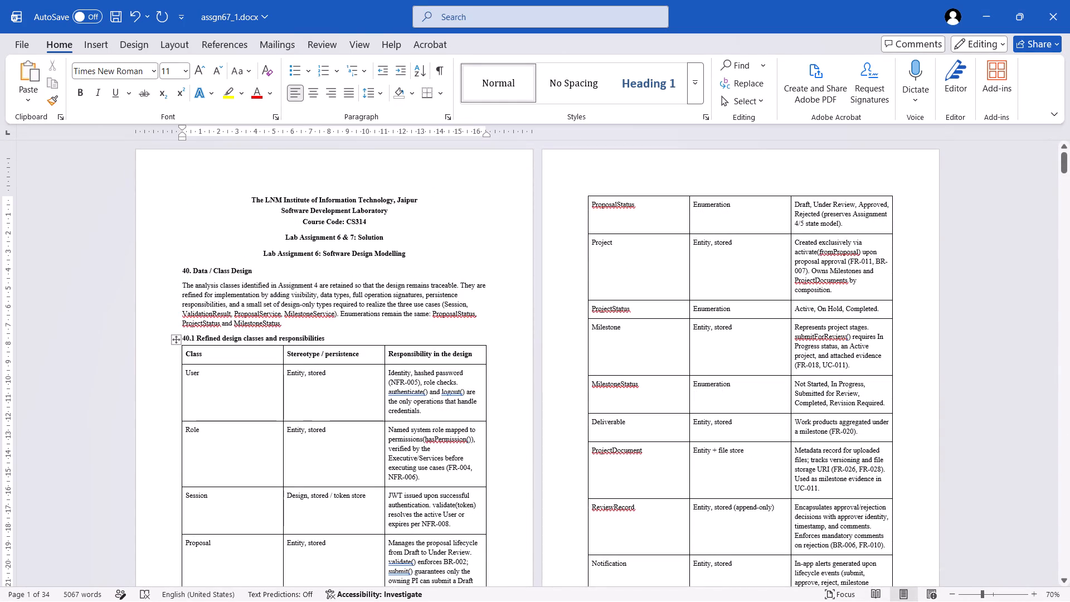
key(ctrl+s)
key(ctrl+s)
key(ctrl+s)
key(ctrl+s)
key(ctrl+s)
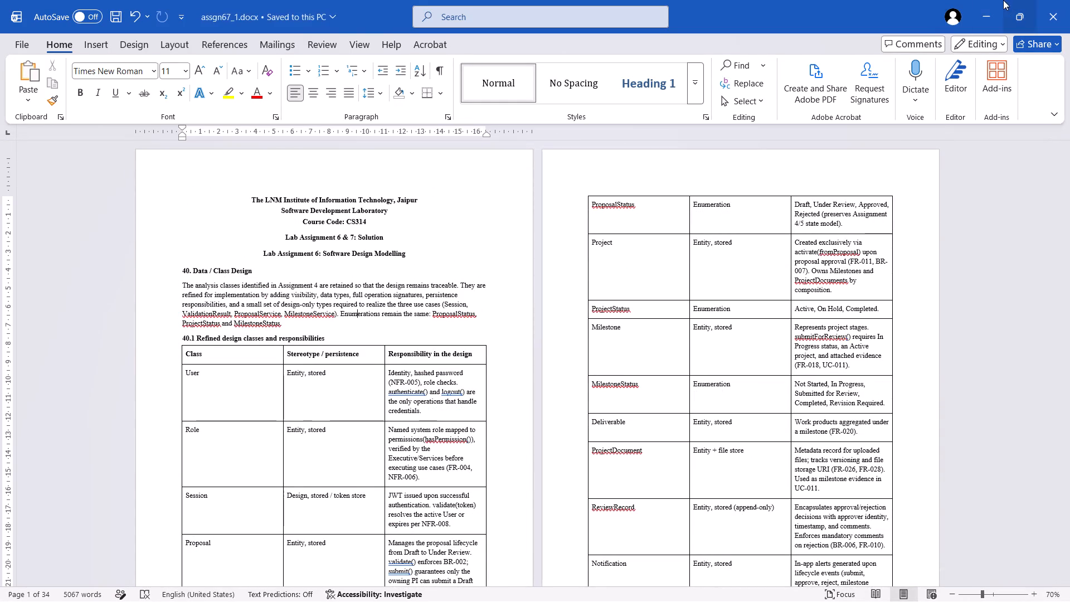
click(990, 0)
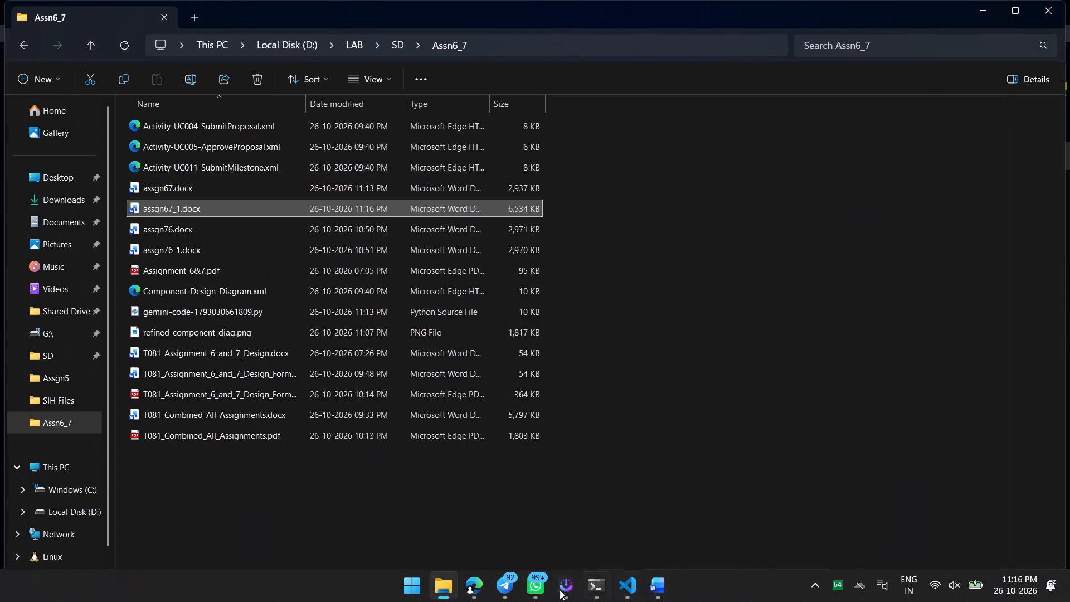
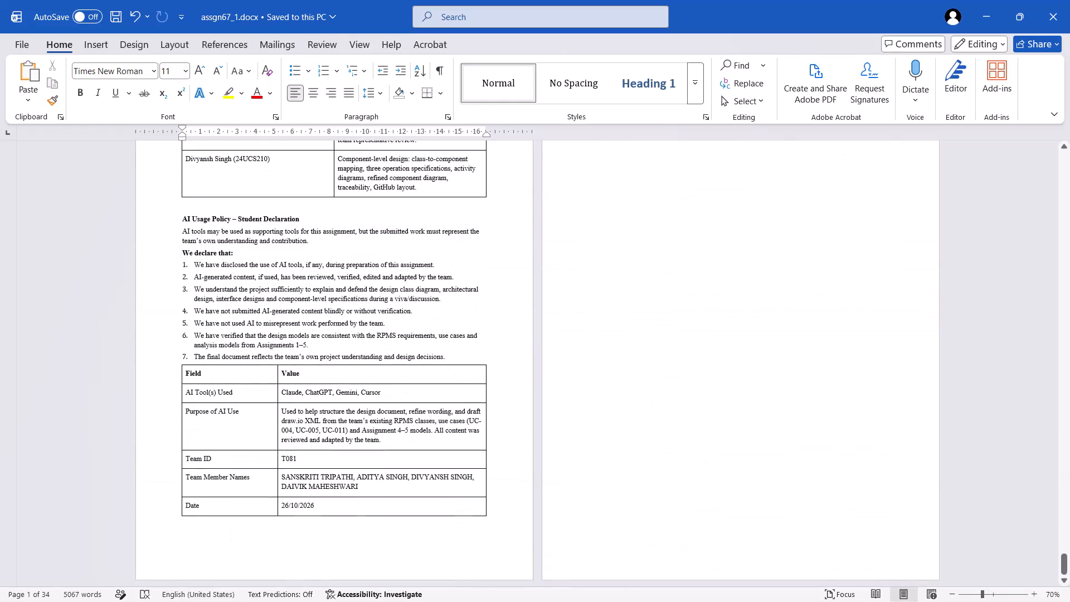
Review section 44's design consistency and traceability tables, the individual contributions and the AI usage declaration in the assignment document.
scroll(427, 310, up, 3)
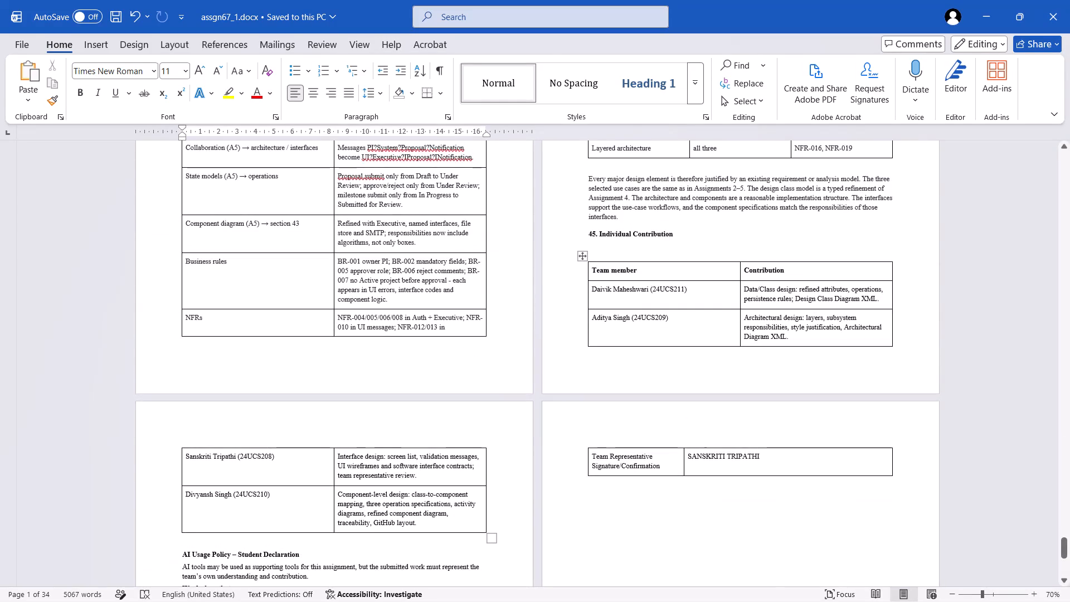
ctrl+scroll(427, 310, up, 4)
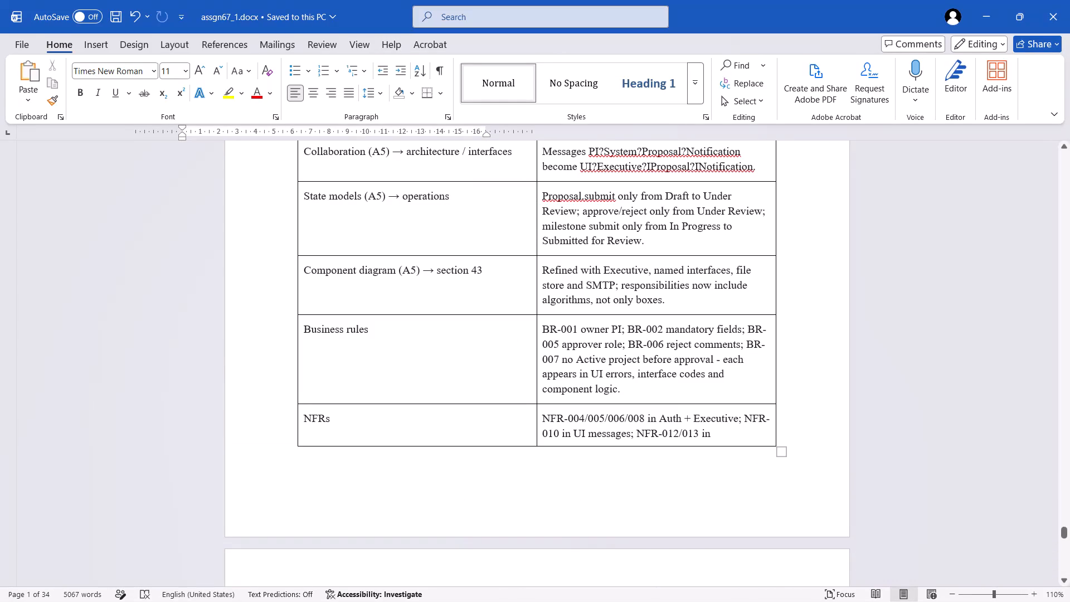
scroll(427, 310, up, 2)
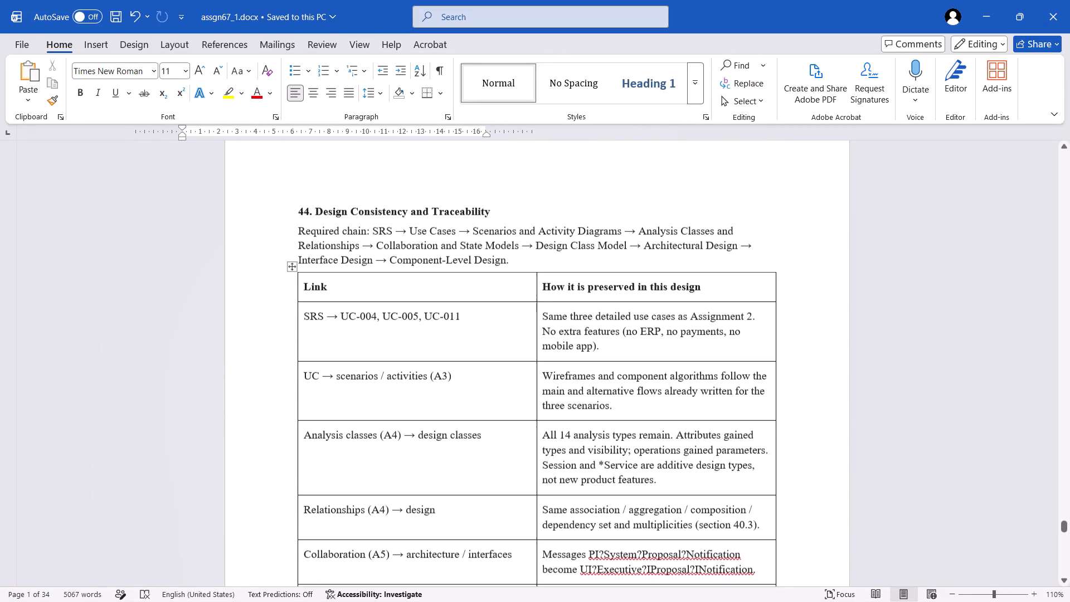
scroll(427, 310, down, 3)
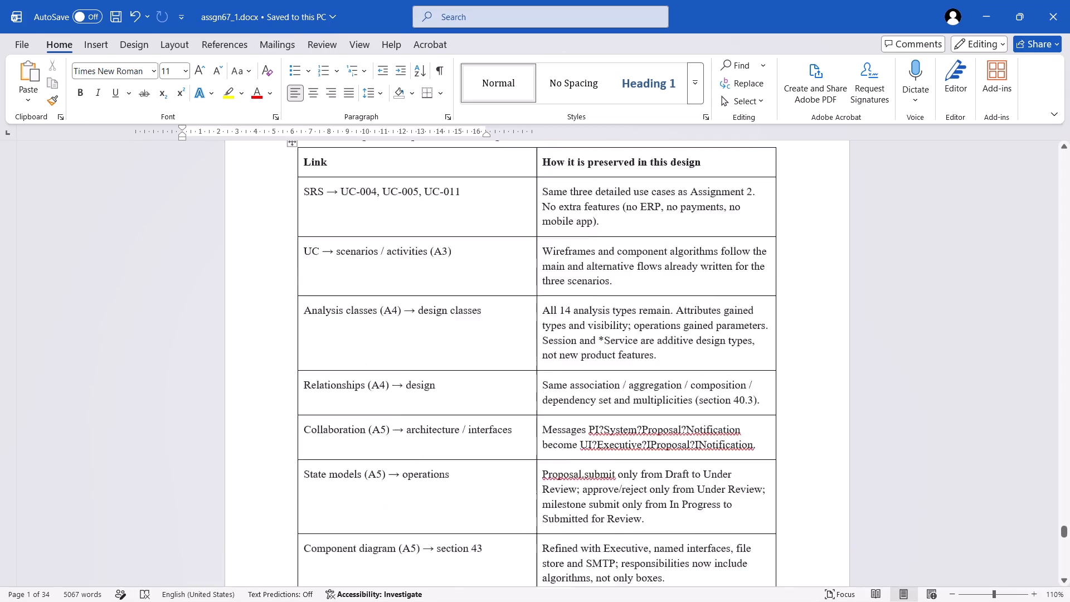
scroll(427, 310, down, 13)
scroll(427, 310, up, 5)
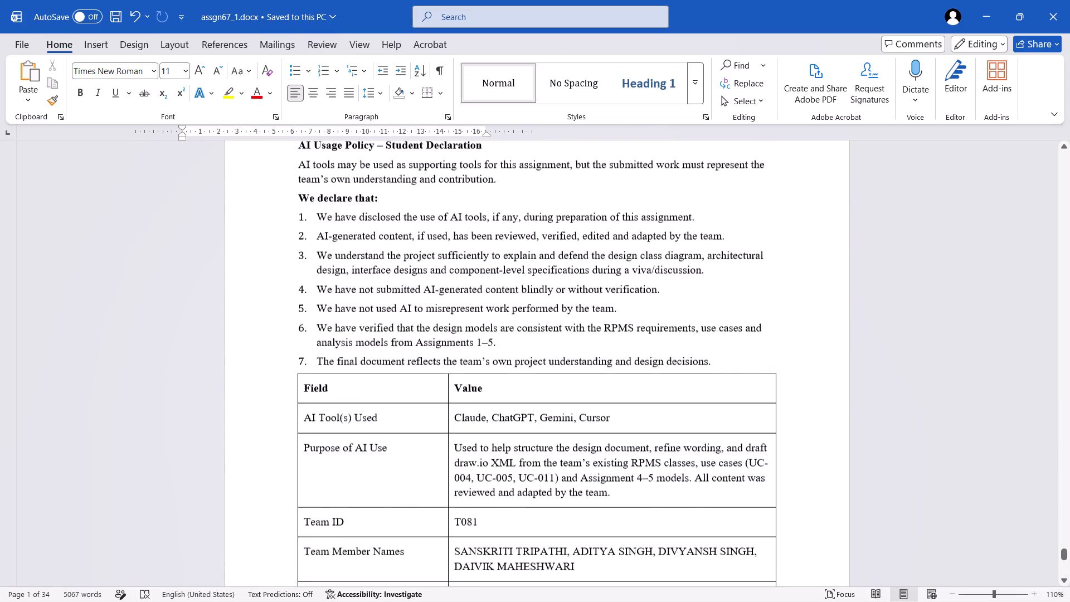
scroll(427, 310, up, 5)
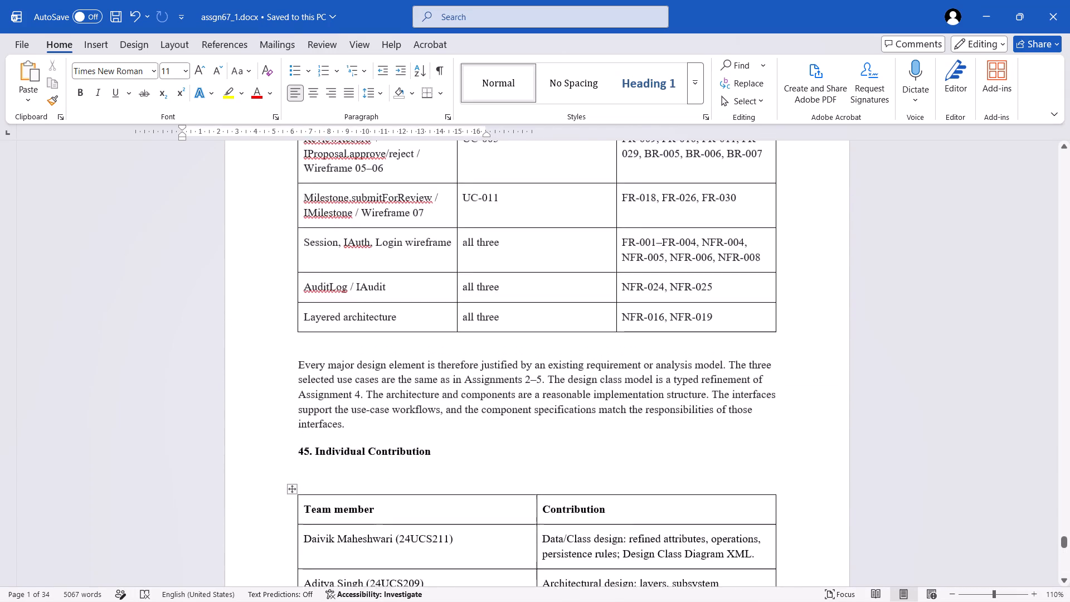
scroll(427, 310, up, 1)
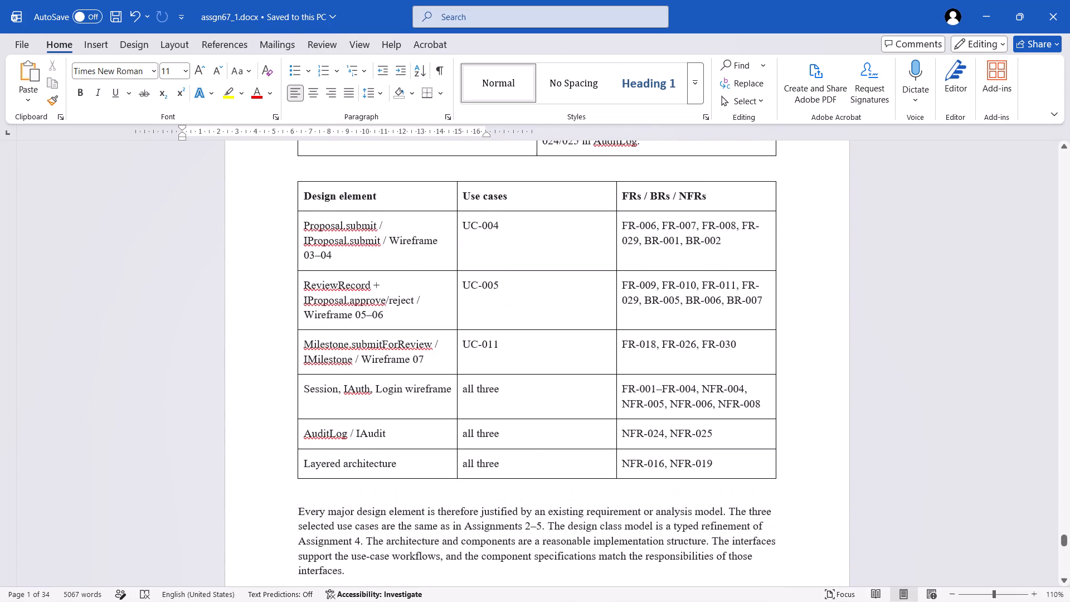
scroll(427, 310, up, 1)
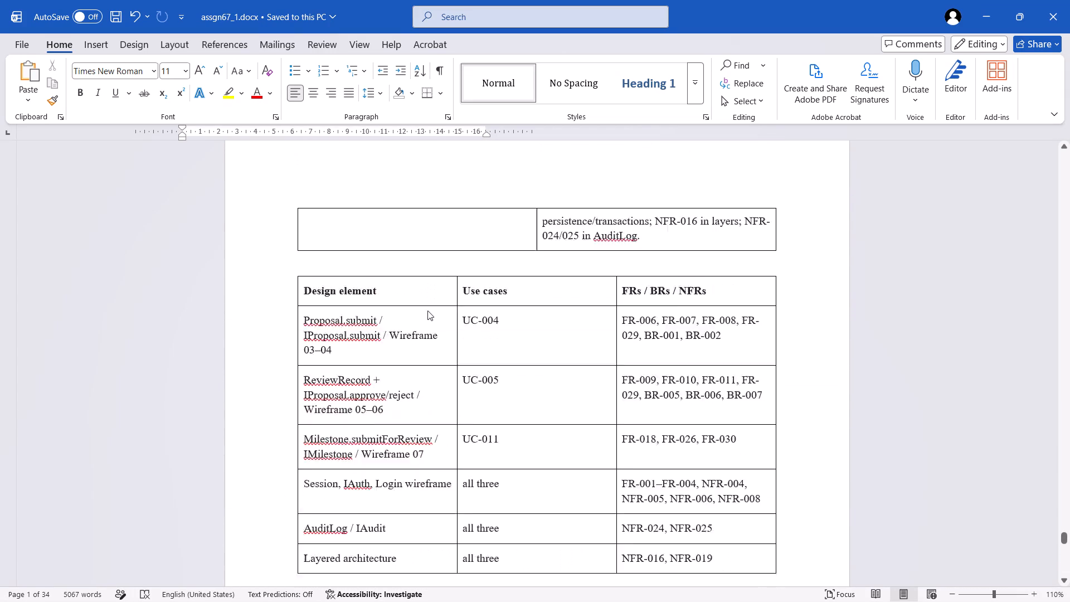
scroll(427, 310, up, 3)
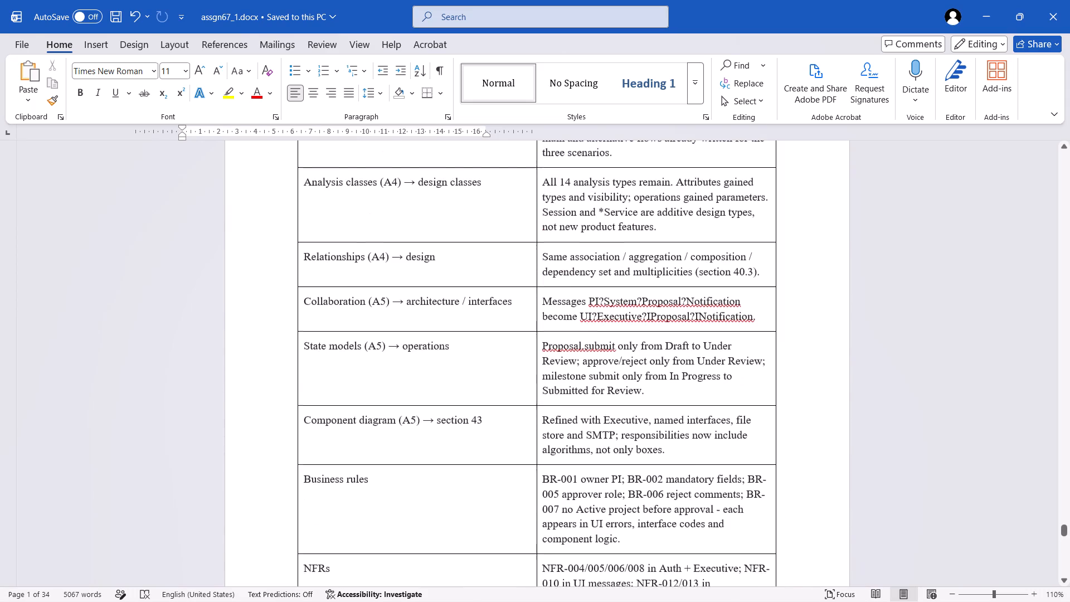
scroll(427, 310, up, 2)
Check the end of the document, covering the individual contribution table and the AI Usage Policy student declaration.
scroll(427, 310, down, 11)
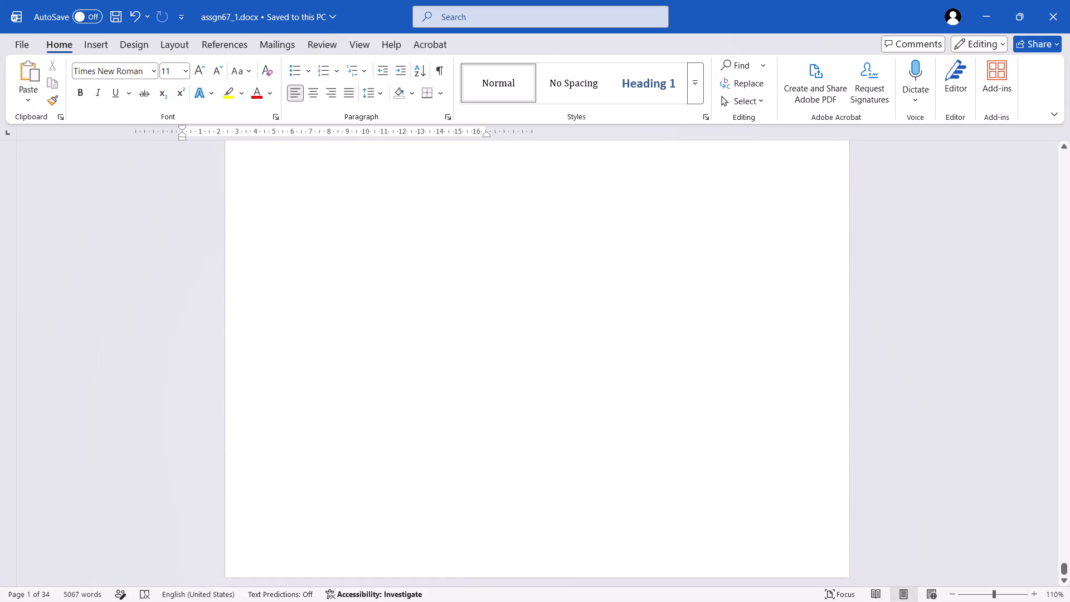
scroll(427, 310, down, 7)
scroll(427, 310, up, 5)
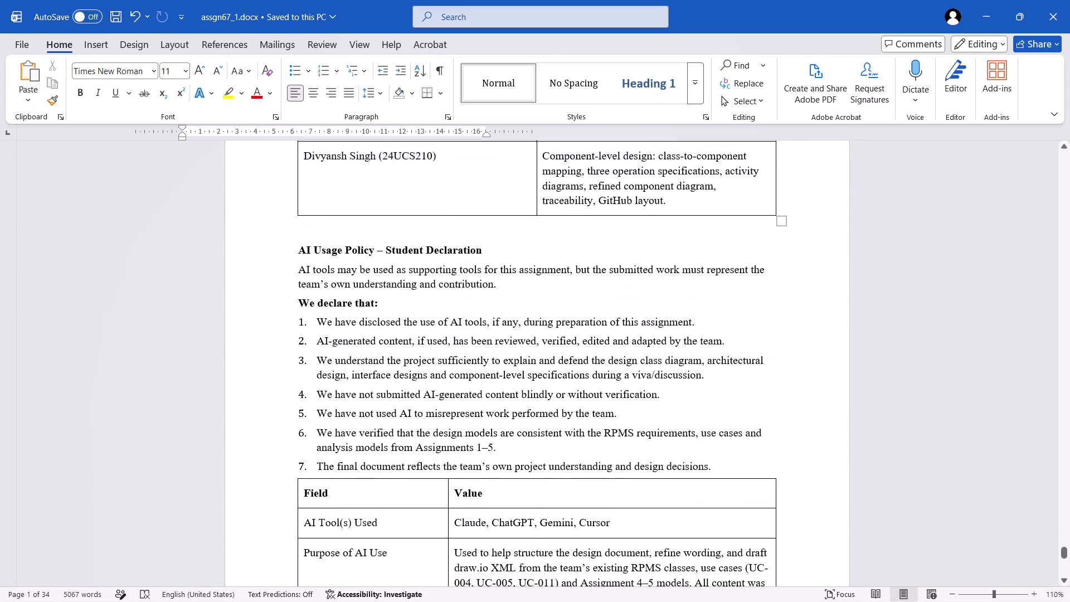
scroll(427, 310, up, 2)
scroll(427, 310, down, 1)
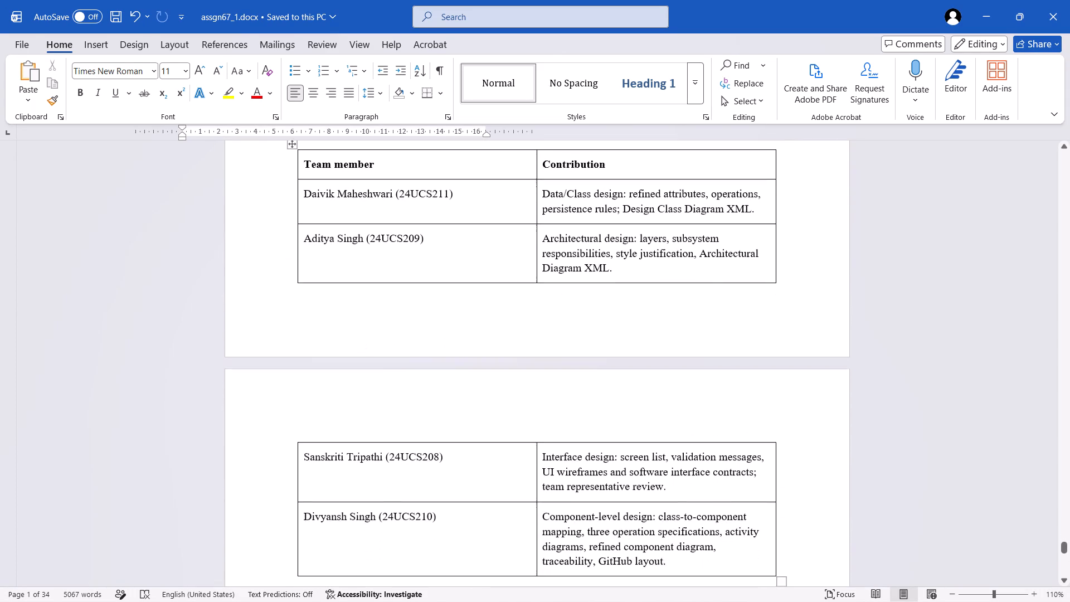
scroll(427, 310, down, 2)
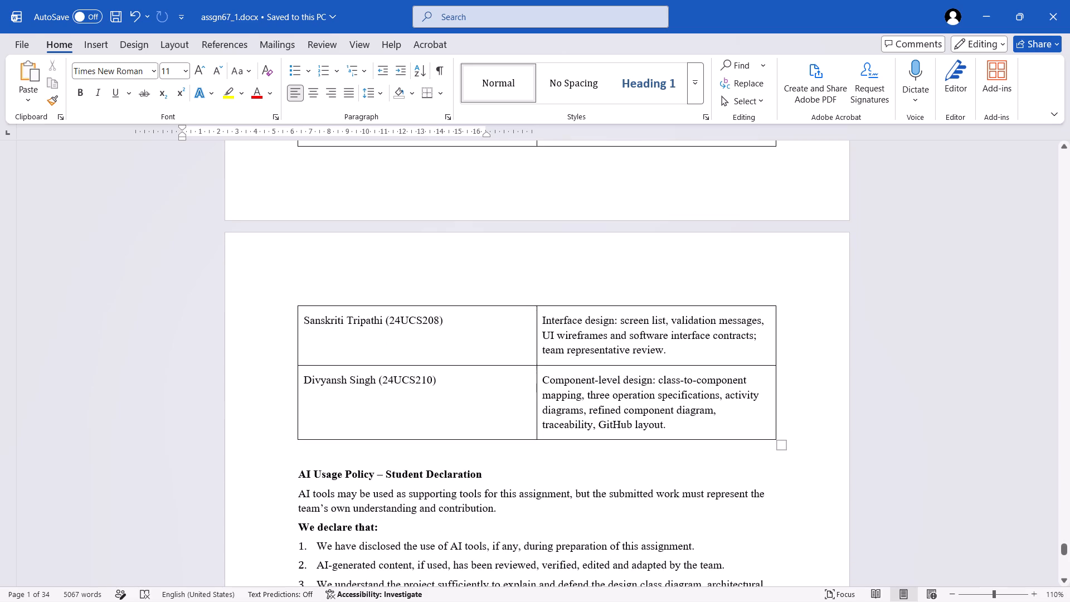
scroll(427, 310, down, 1)
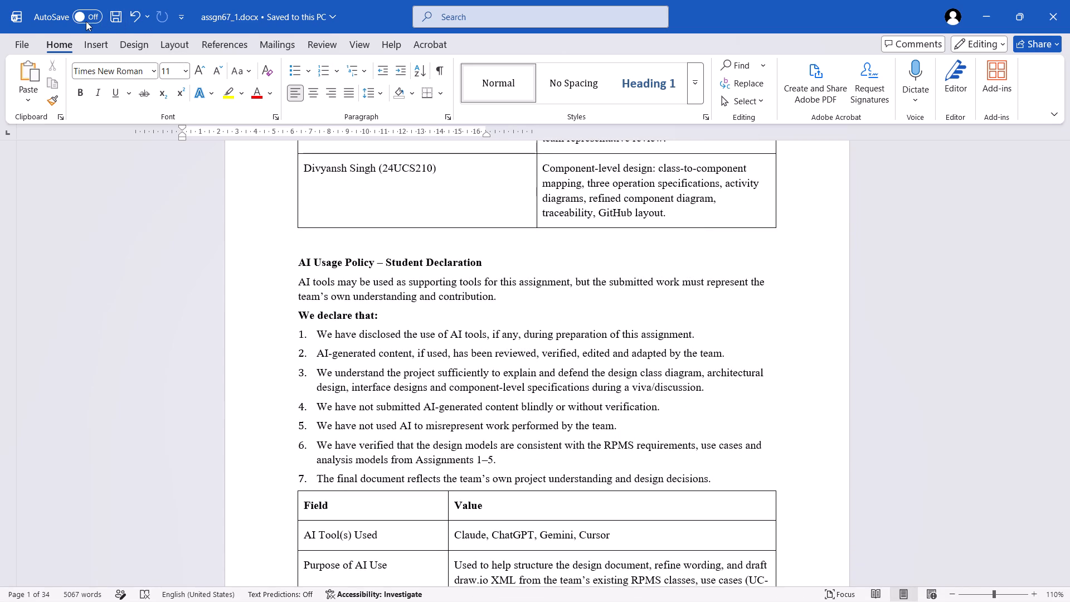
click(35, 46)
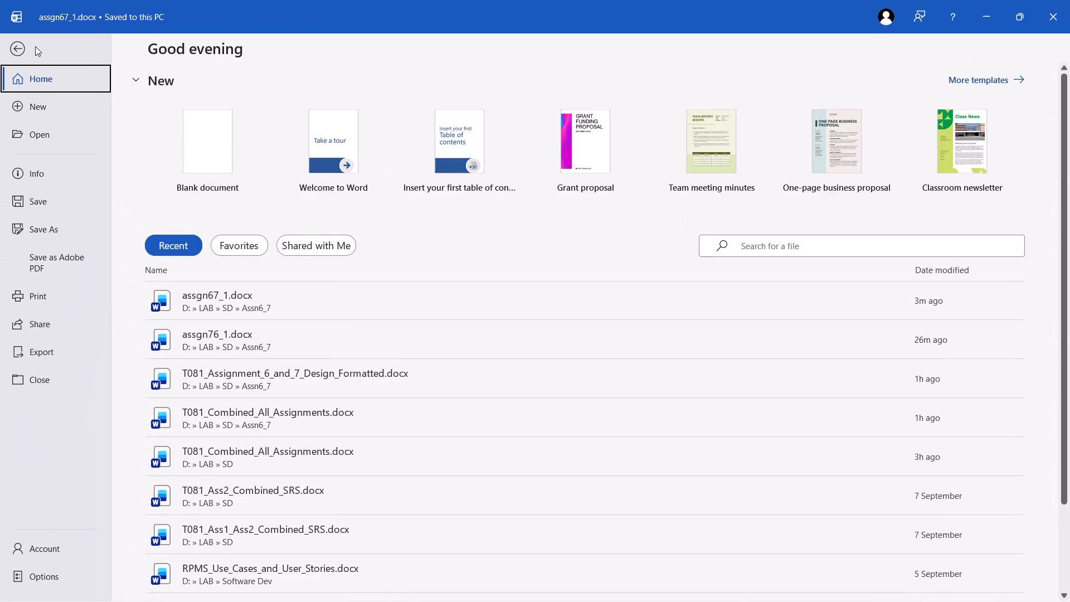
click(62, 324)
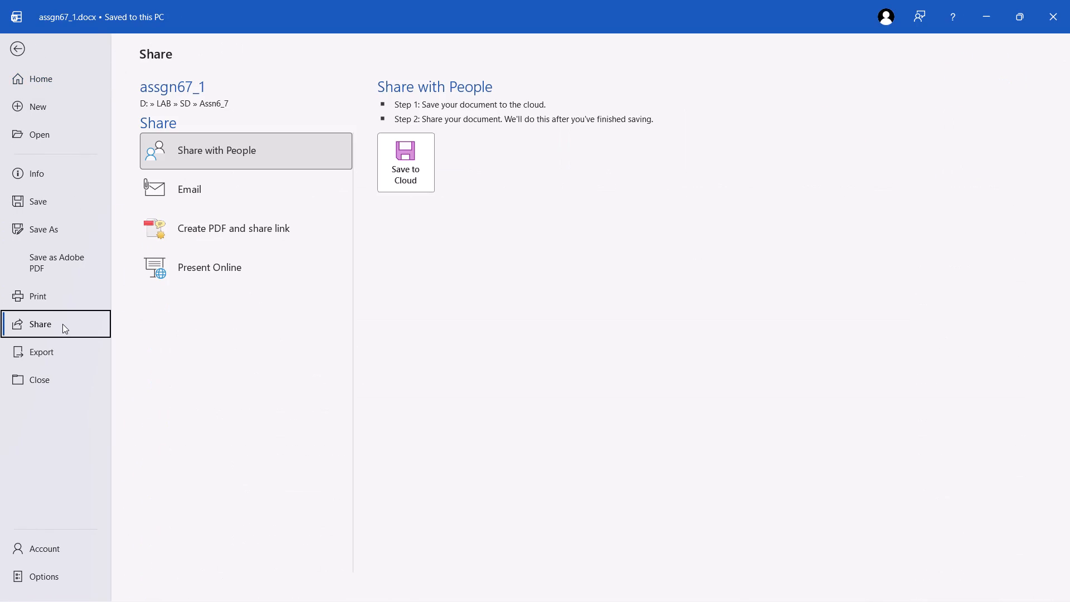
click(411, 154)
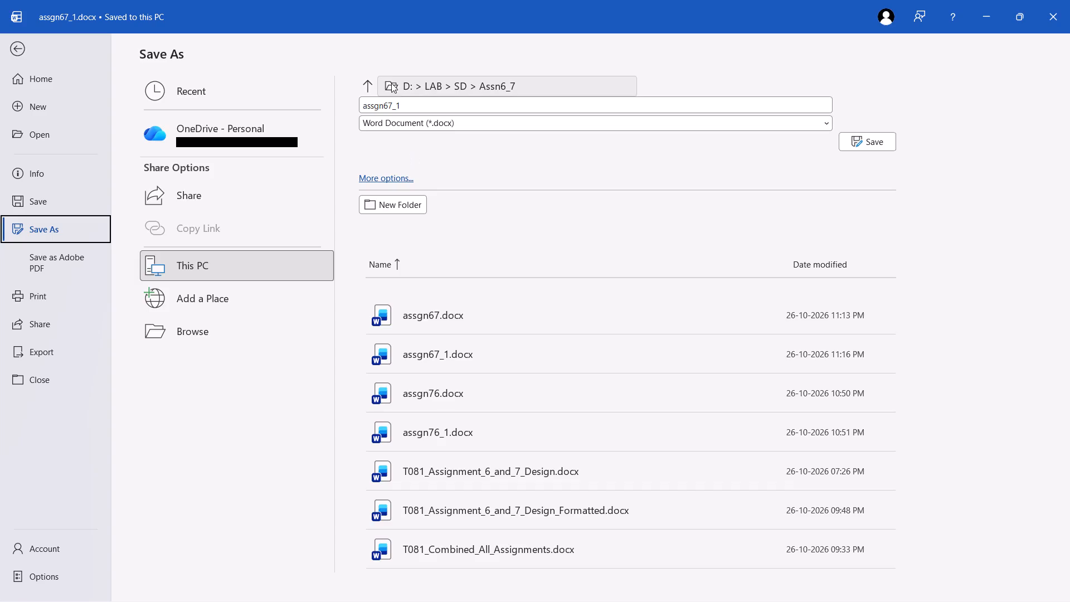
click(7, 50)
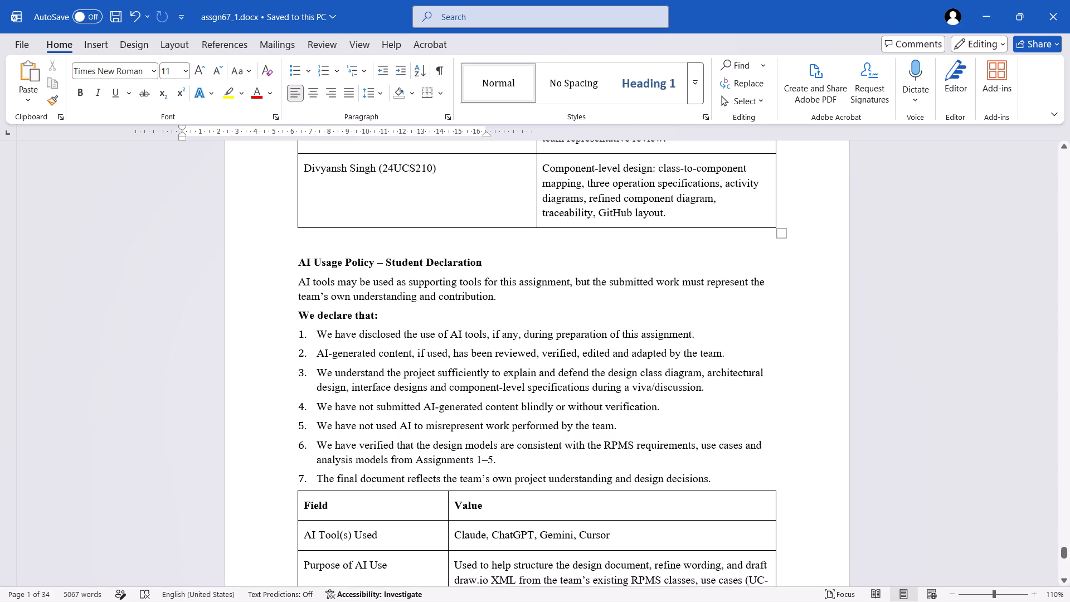
Skim the whole document between its title page and last pages to check the overall layout.
scroll(489, 319, down, 12)
scroll(489, 319, up, 20)
scroll(489, 319, up, 9)
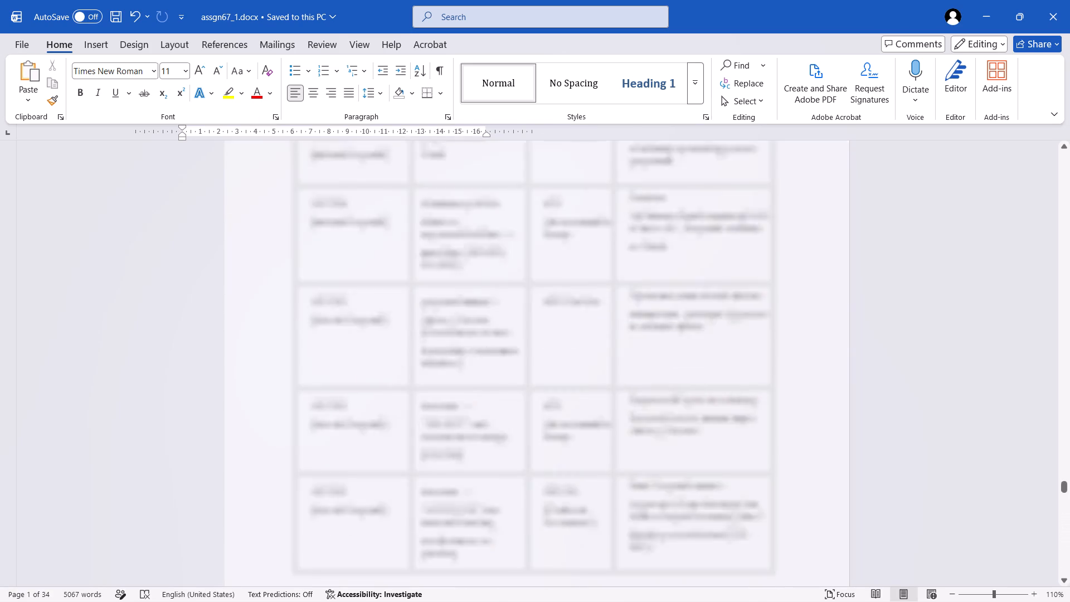
scroll(489, 319, up, 13)
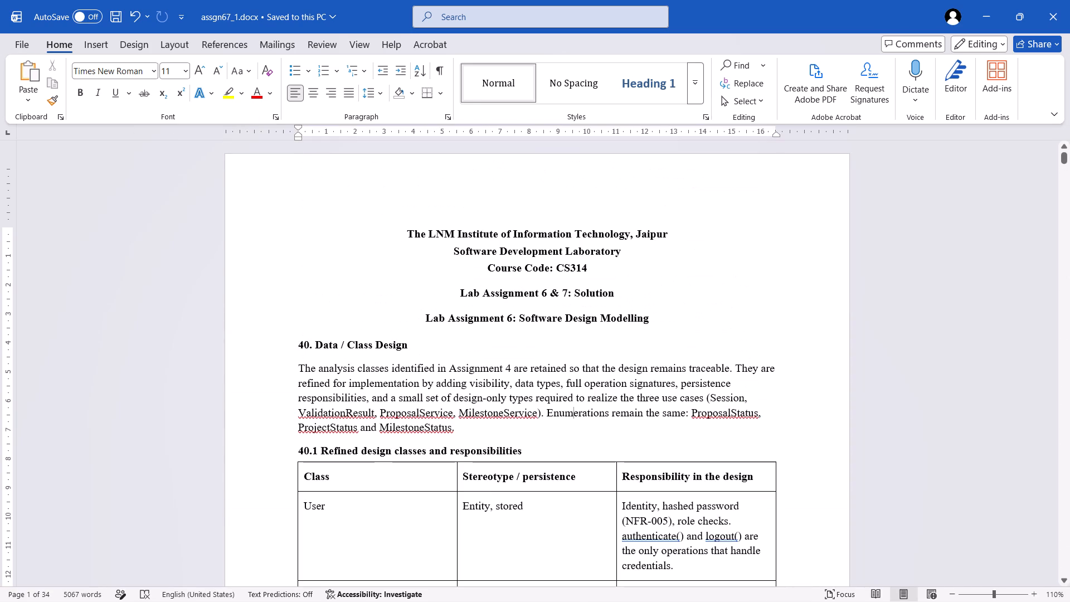
scroll(489, 319, down, 20)
scroll(489, 319, down, 20)
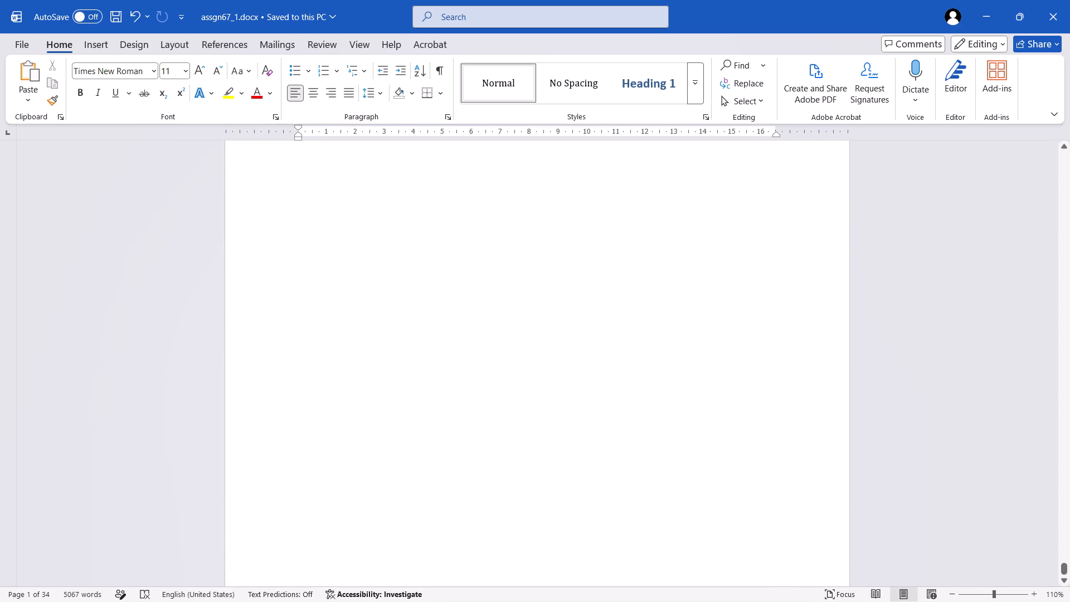
scroll(489, 319, up, 6)
scroll(489, 319, up, 15)
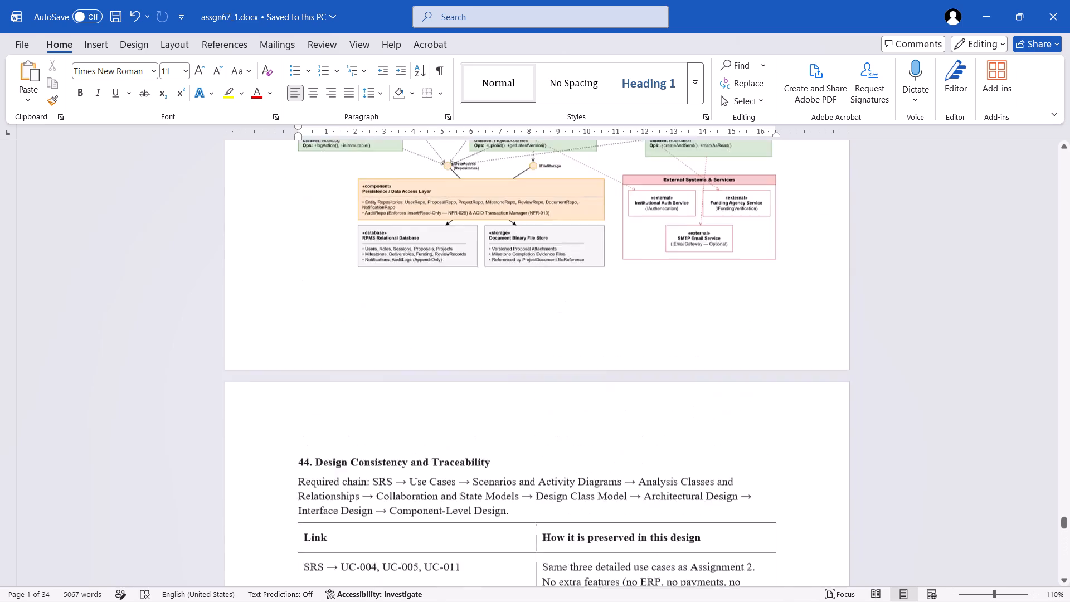
scroll(489, 319, up, 17)
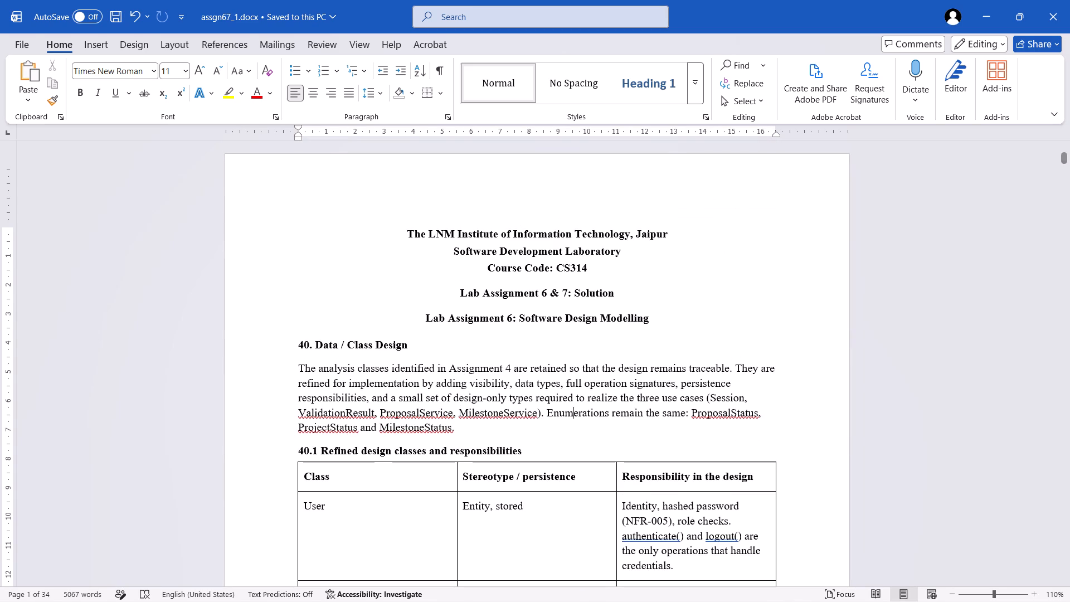
Examine the component-level design pages, including the traceability tables, the section 43.7 component diagram and the UC-011 activity diagram.
scroll(489, 319, down, 20)
scroll(489, 319, down, 20)
scroll(489, 319, down, 12)
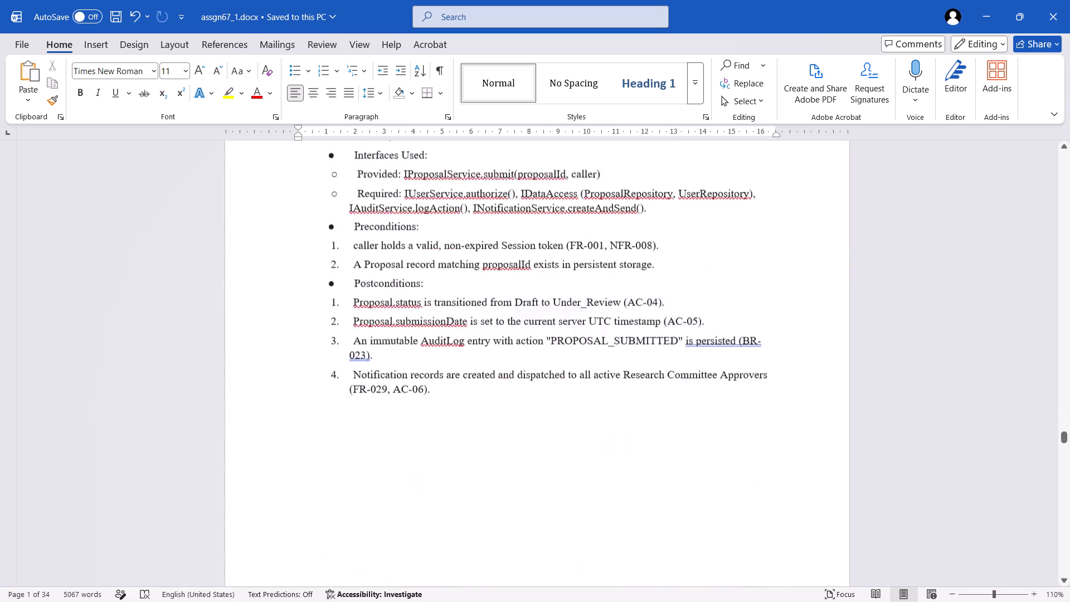
scroll(489, 319, down, 18)
scroll(489, 319, up, 1)
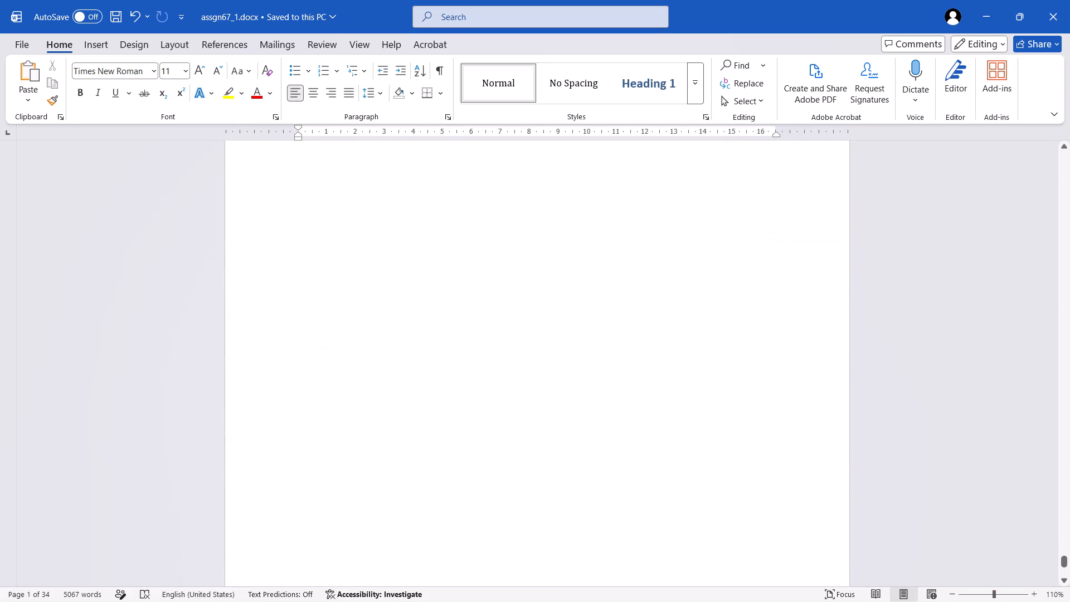
scroll(489, 319, up, 8)
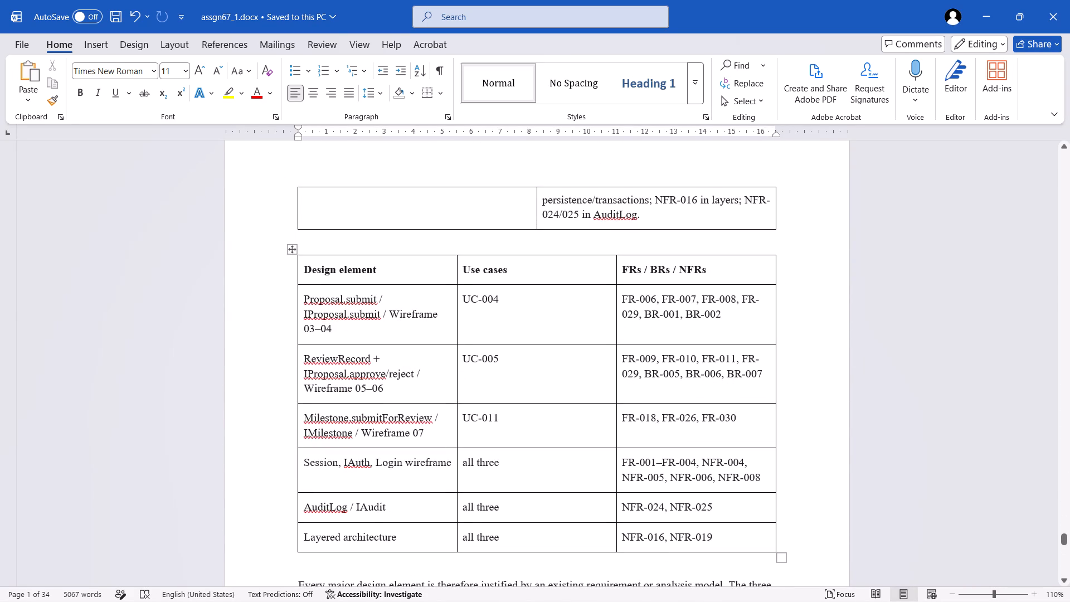
scroll(489, 319, up, 9)
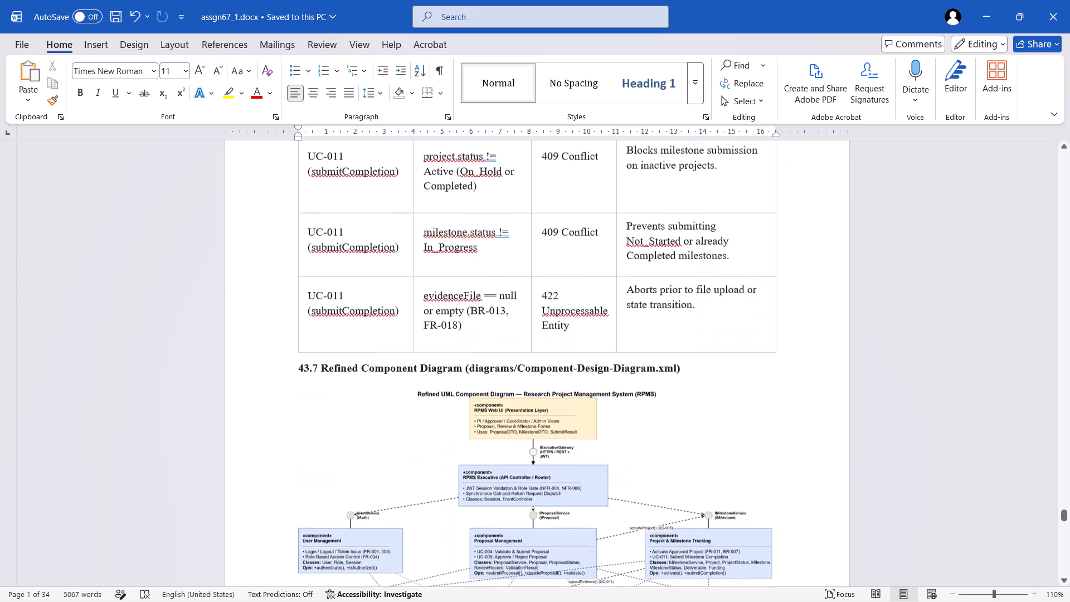
scroll(489, 319, up, 5)
scroll(489, 319, down, 3)
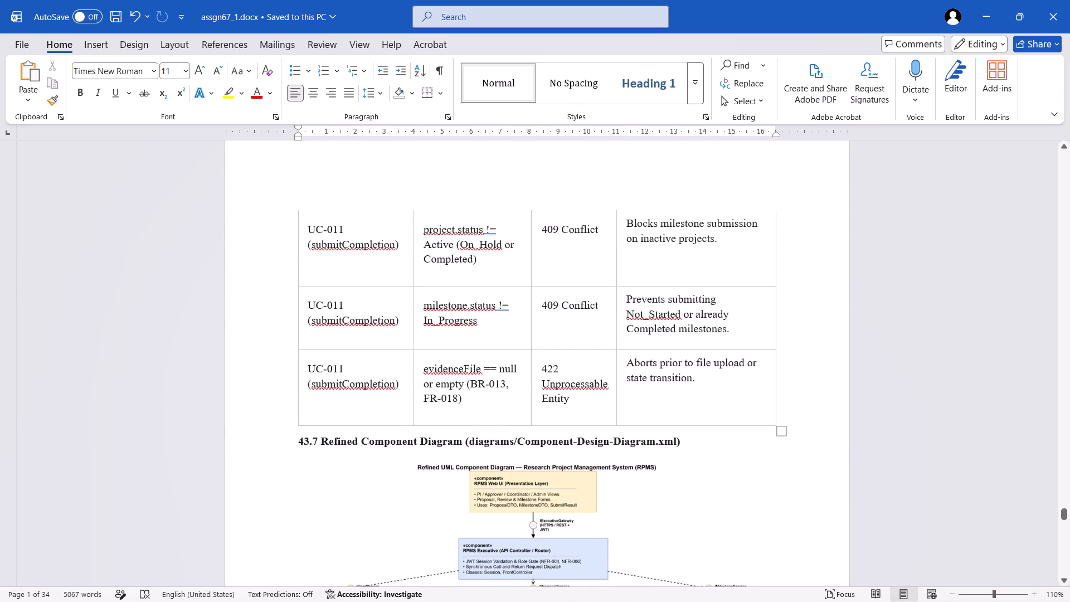
scroll(489, 319, down, 1)
scroll(489, 319, up, 11)
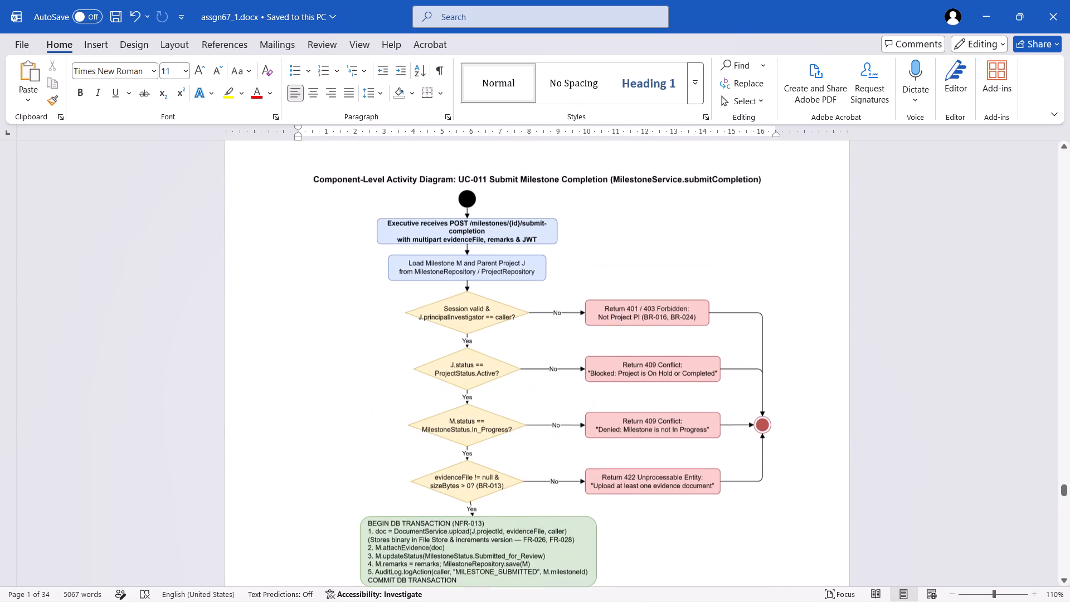
scroll(489, 319, up, 15)
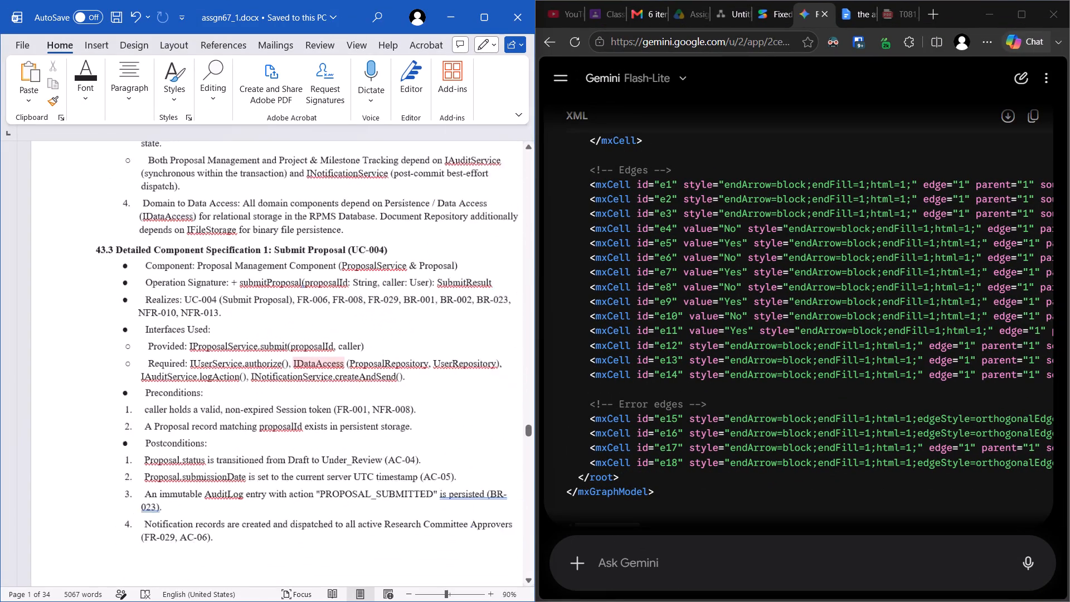
ctrl+scroll(343, 381, down, 1)
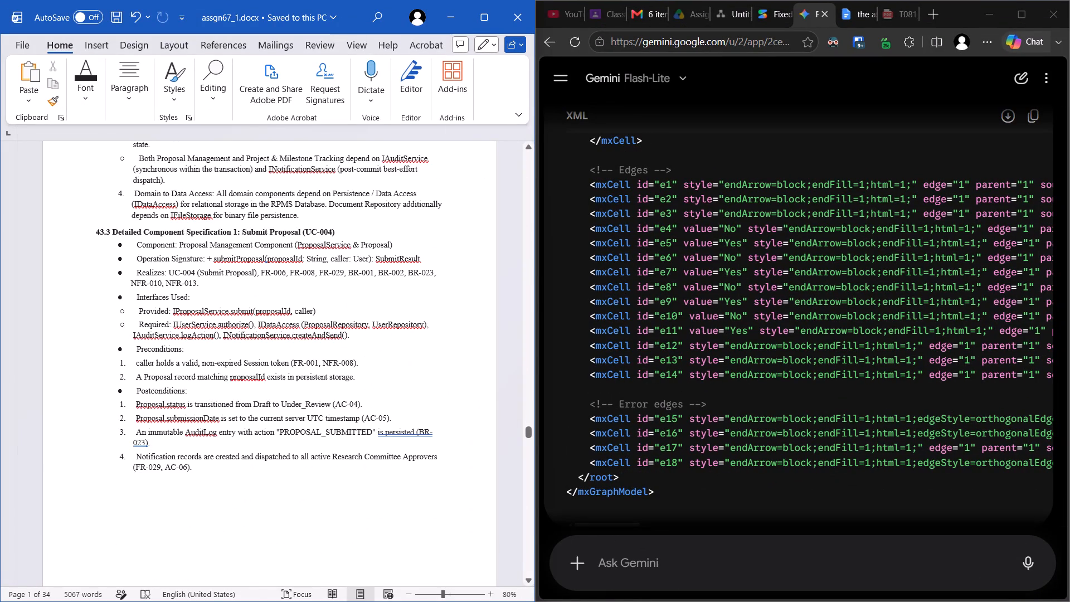
click(382, 290)
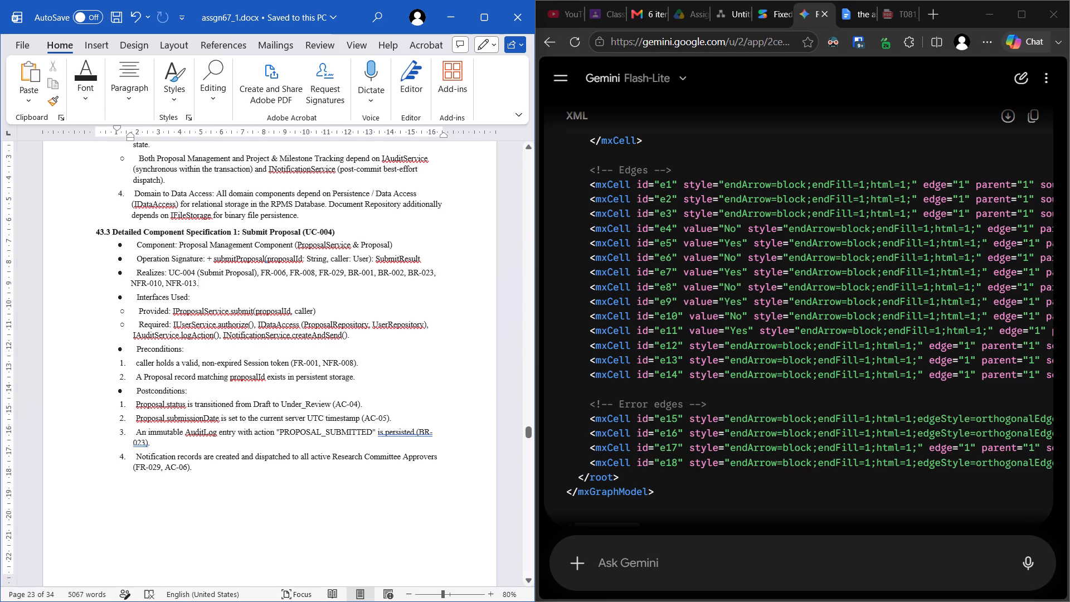
key(F7)
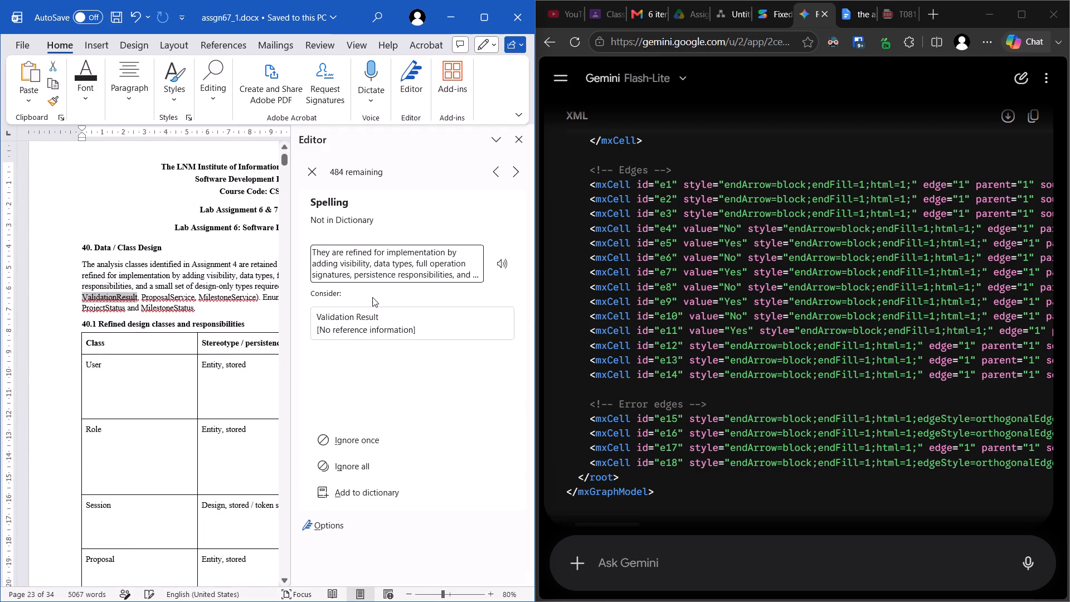
click(372, 465)
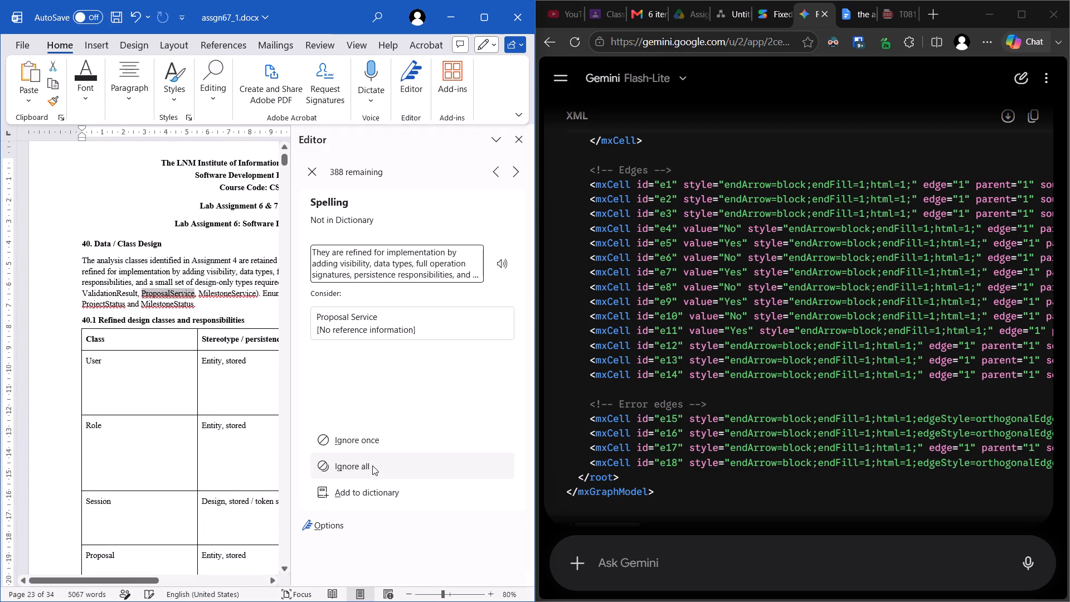
triple_click(372, 465)
triple_click(372, 465)
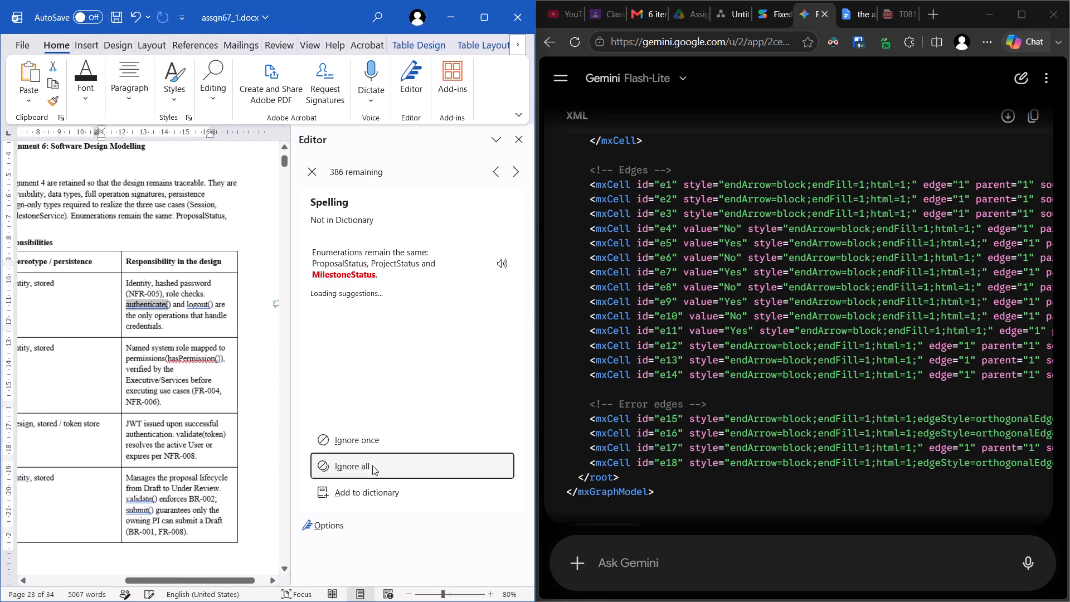
triple_click(372, 465)
triple_click(372, 465)
triple_click(372, 465)
triple_click(372, 465)
triple_click(372, 465)
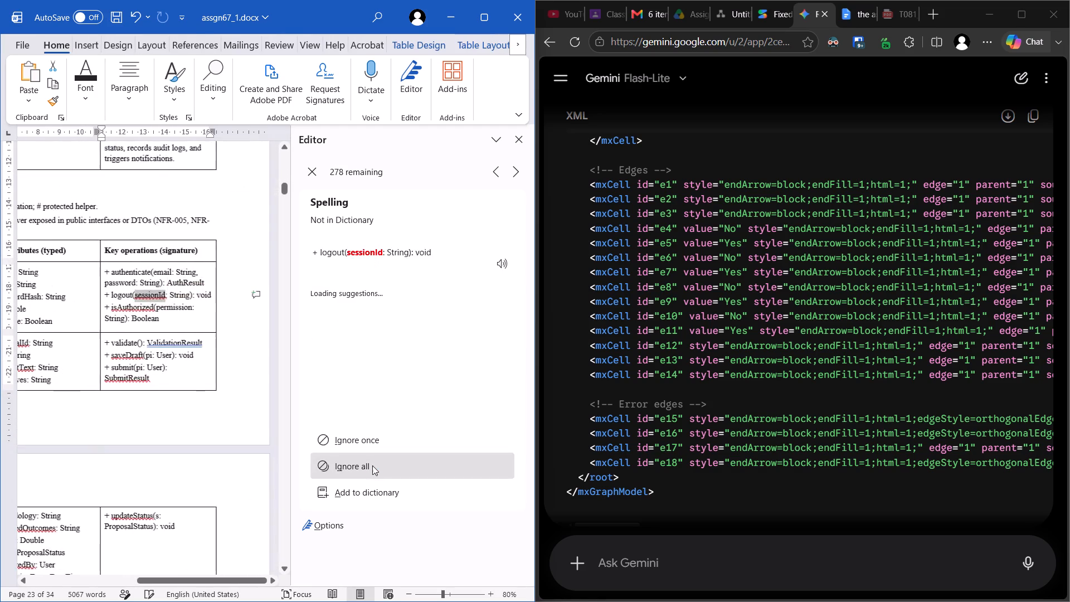
click(372, 465)
View Word's proofing options without changing them and close the spelling check.
click(346, 533)
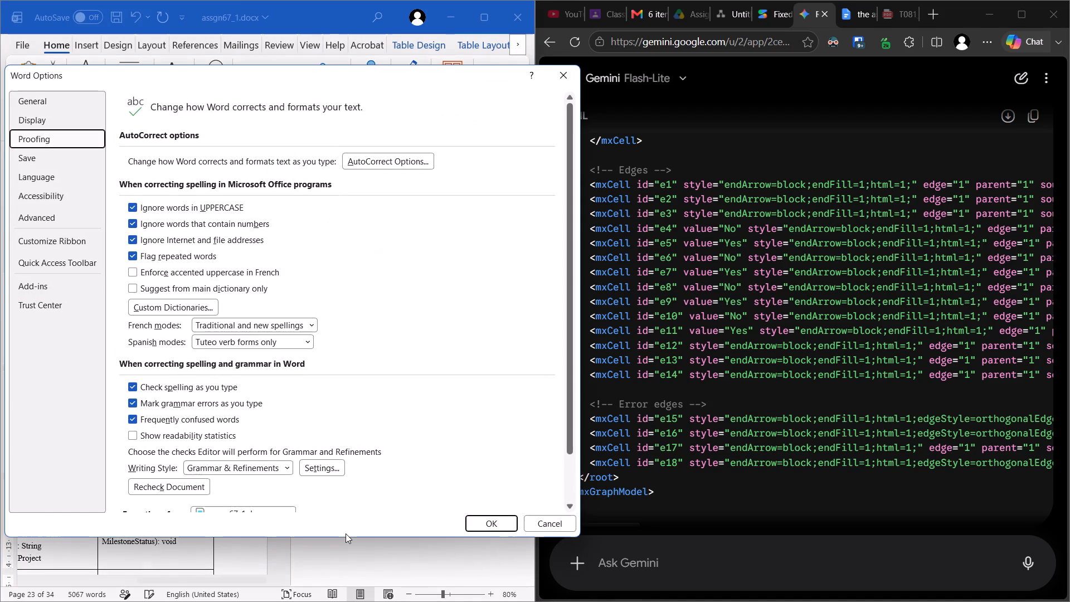
click(550, 520)
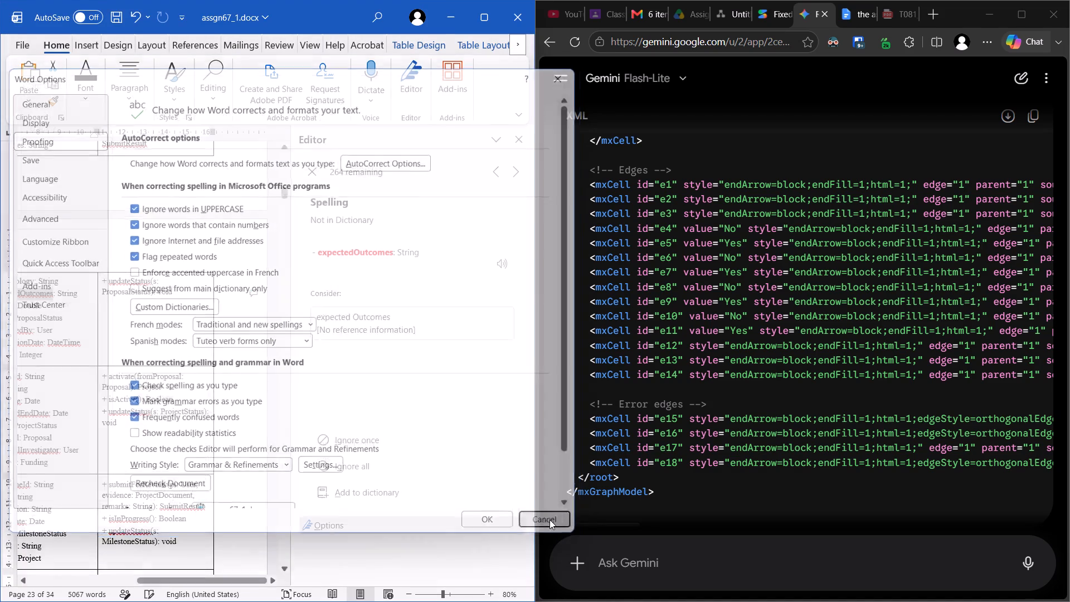
click(521, 130)
click(521, 138)
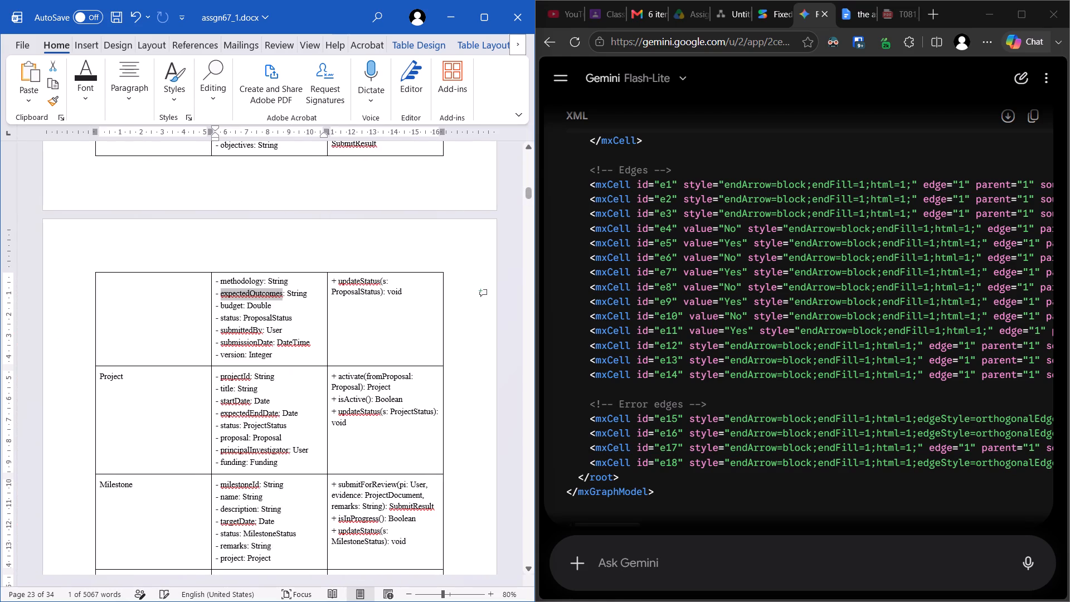
Look through the open browser tabs, including Assignment-6&7.pdf and the Google Docs copy of the Task 4 answer.
scroll(382, 349, down, 7)
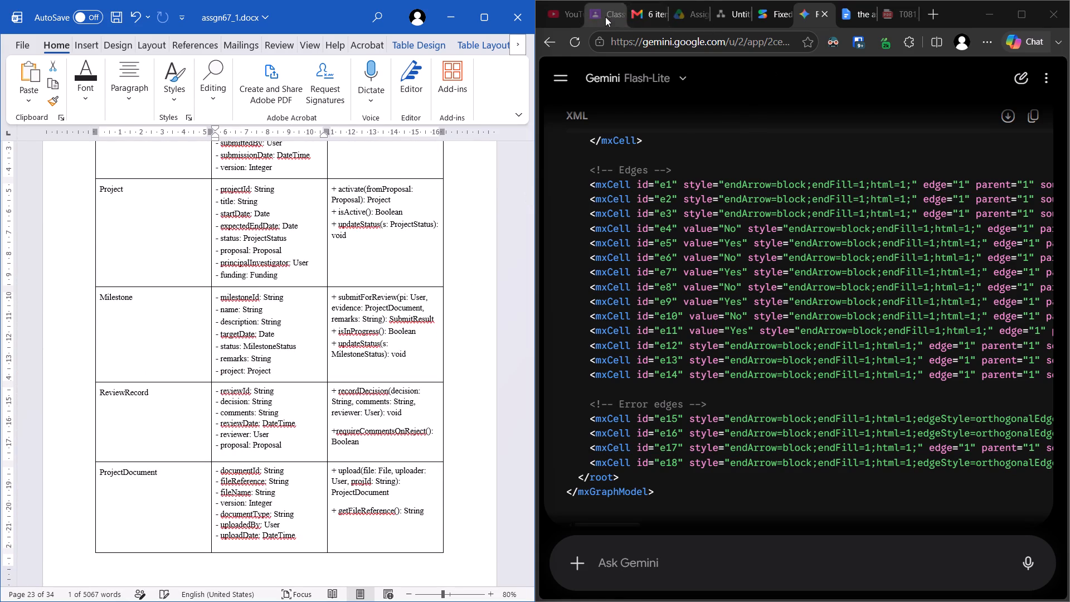
click(774, 13)
click(731, 10)
click(677, 10)
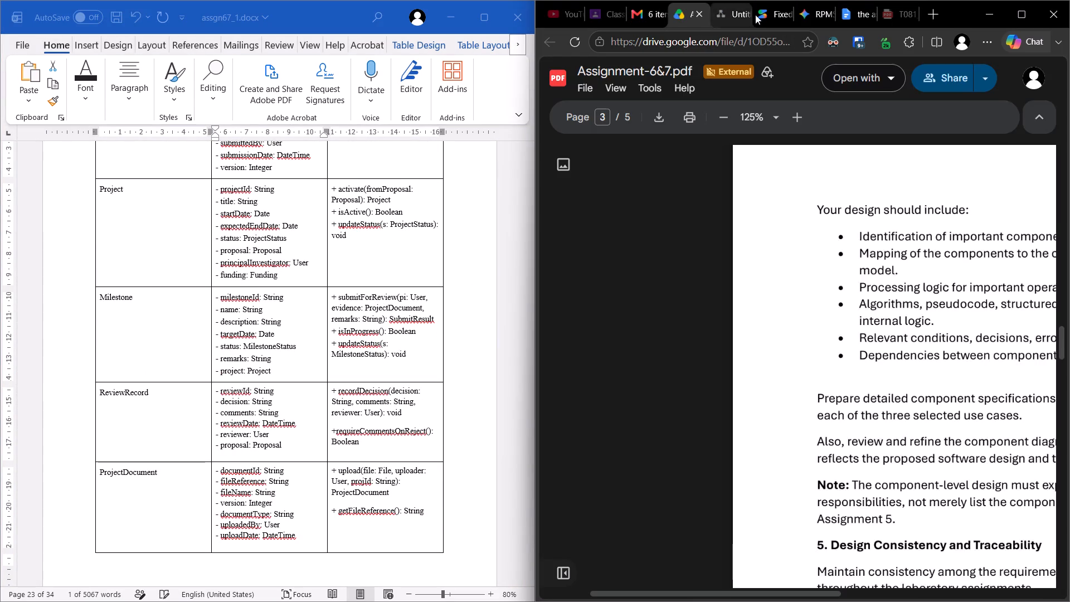
click(843, 16)
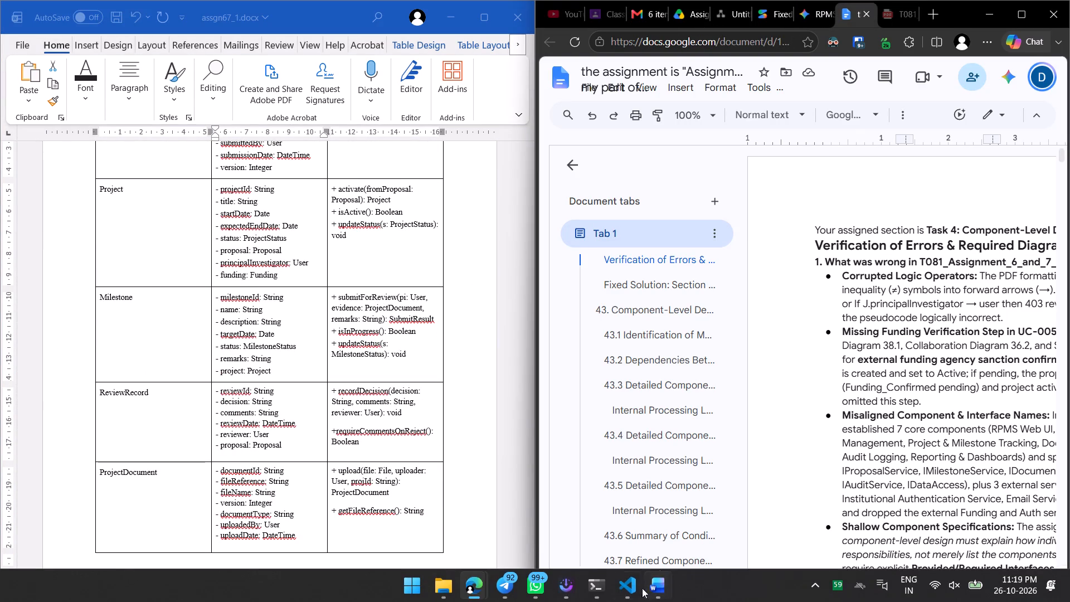
Move the T081_Assignment_6_and_7_Design_Formatted document from its own window into the browser window beside Word.
click(469, 594)
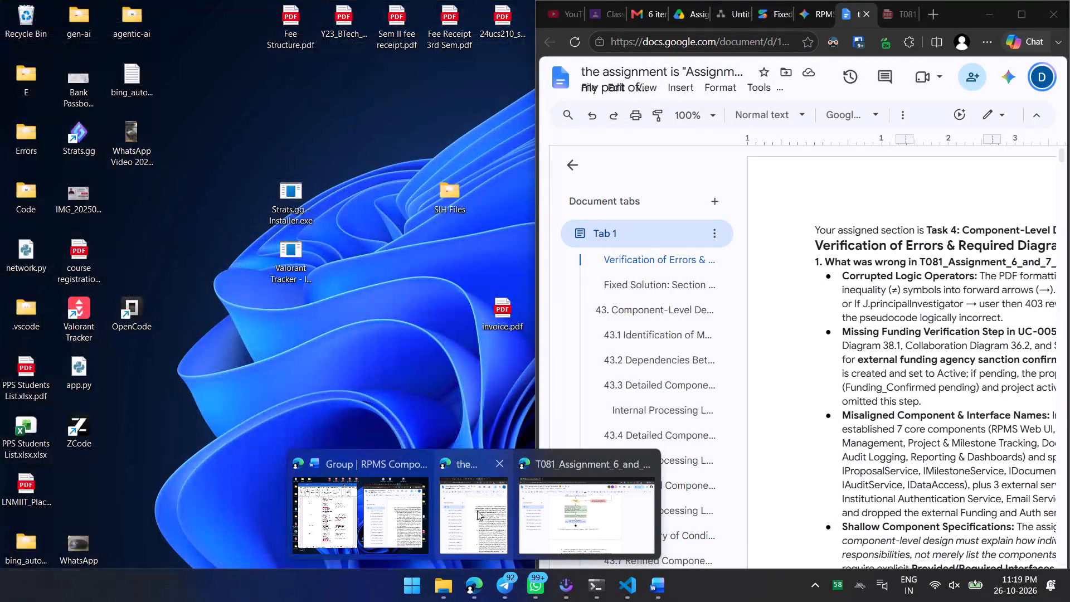
click(570, 513)
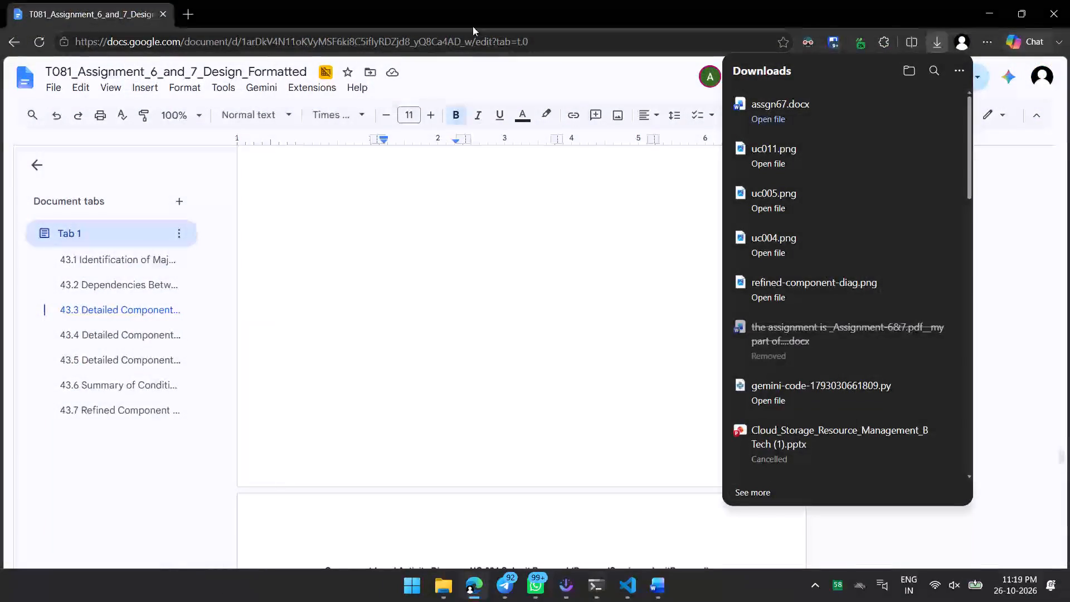
drag(572, 0, 573, 187)
drag(343, 177, 981, 31)
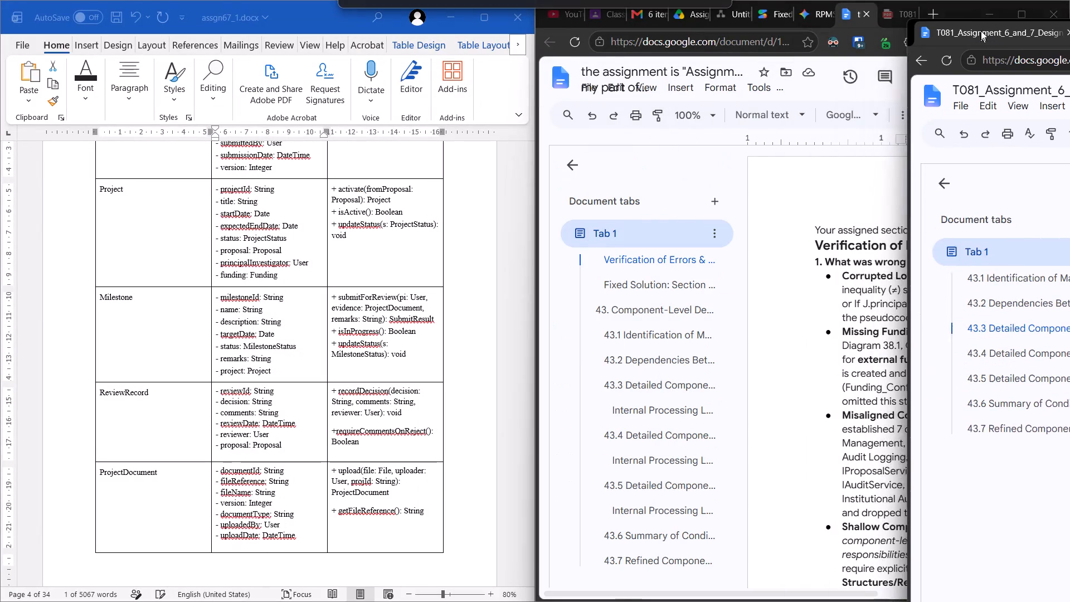
drag(981, 31, 918, 18)
Examine the shared T081 design document from section 43.4 through the 43.7 component diagram to section 44.
scroll(848, 456, down, 10)
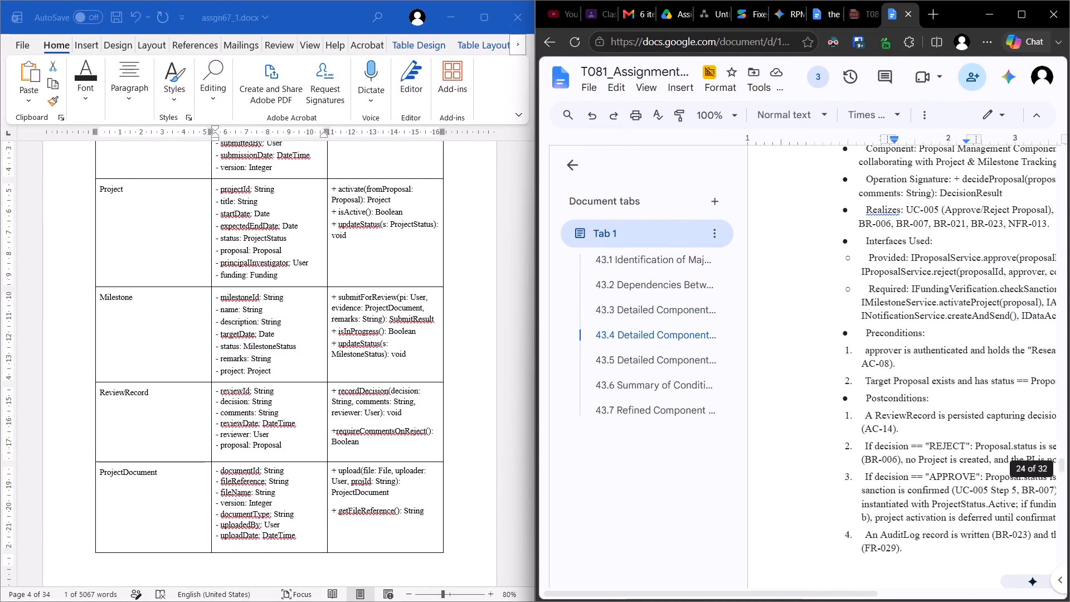
scroll(836, 463, down, 20)
scroll(836, 463, down, 9)
scroll(814, 443, down, 20)
scroll(814, 443, down, 1)
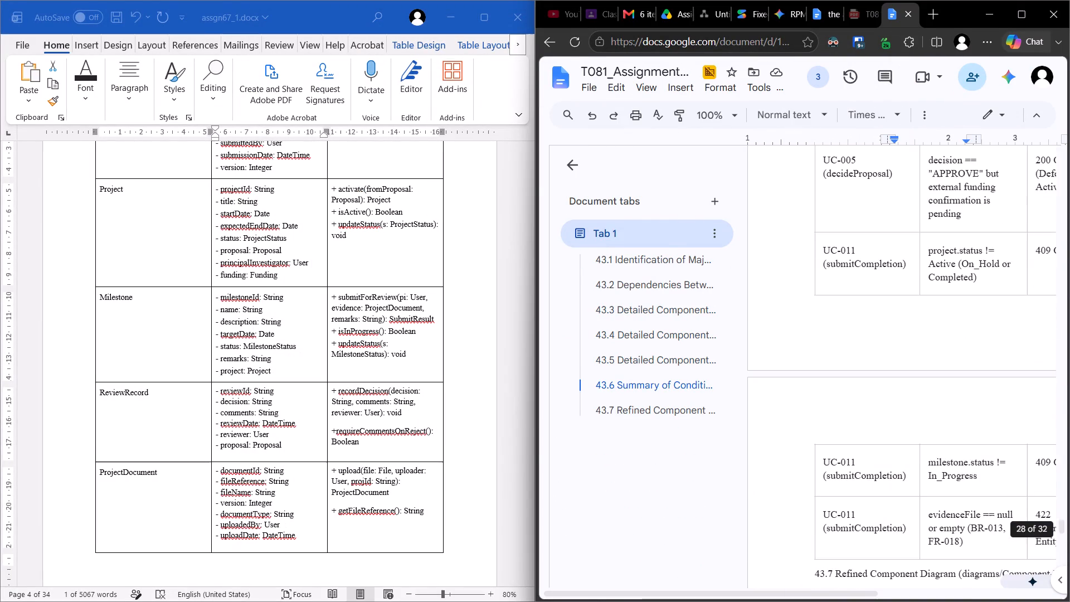
scroll(813, 439, down, 3)
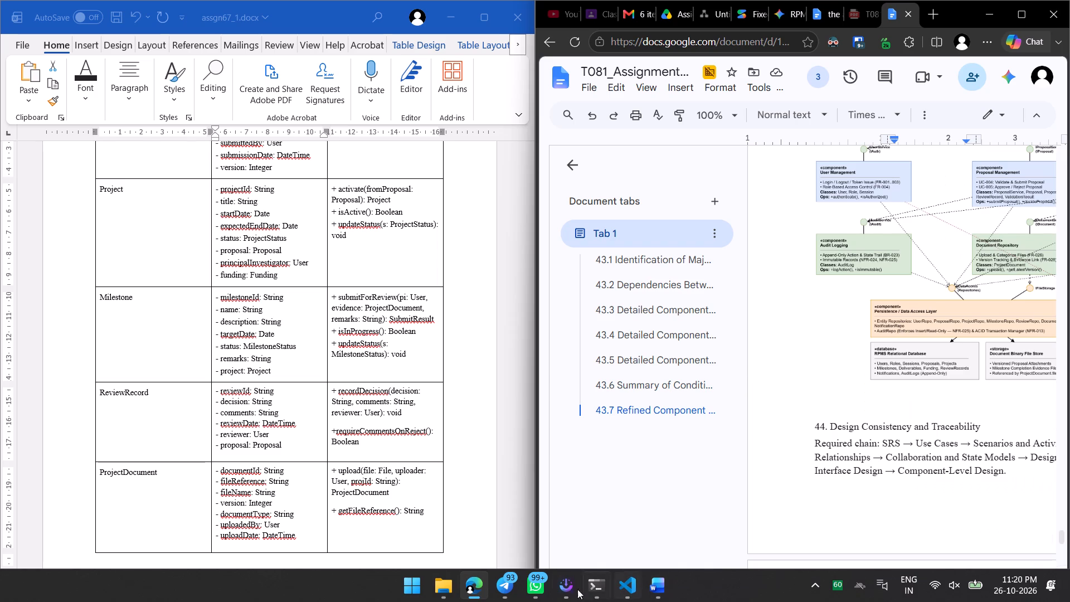
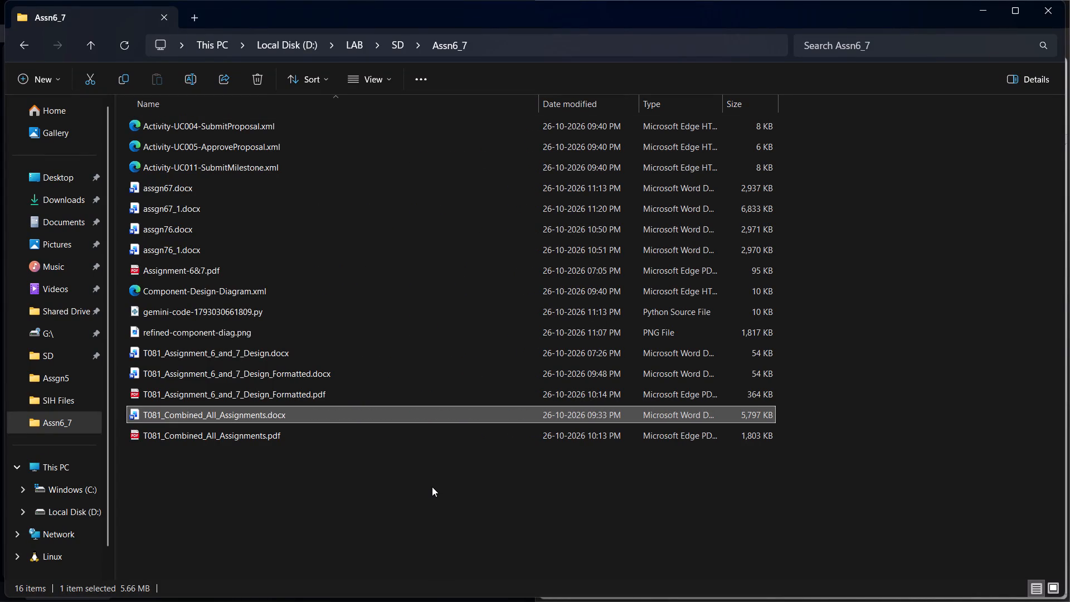
Duplicate T081_Combined_All_Assignments.docx within the Assn6_7 folder.
key(ctrl+c)
key(ctrl+v)
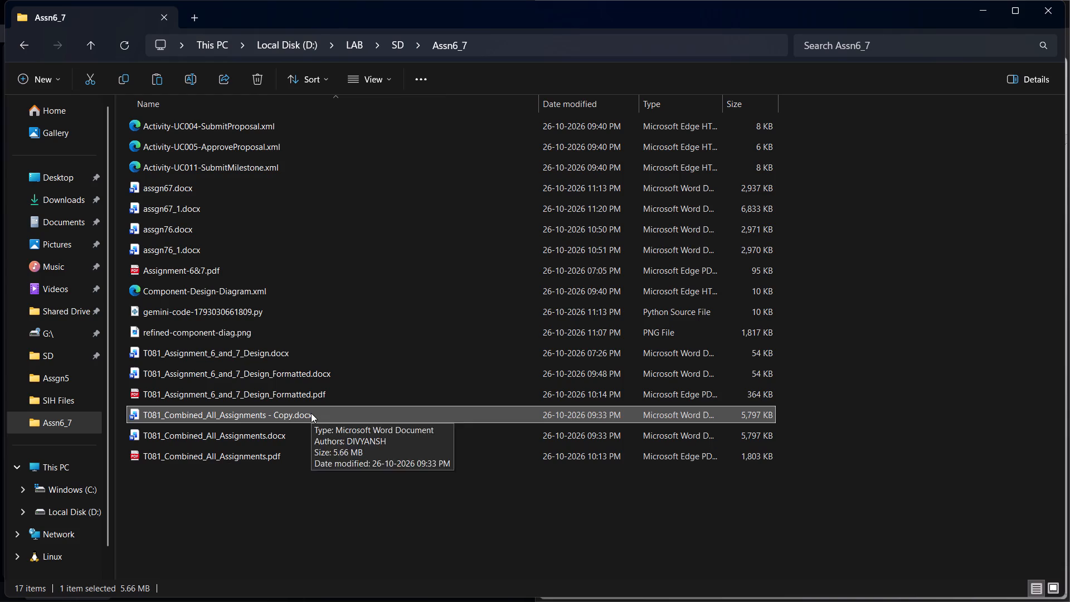
Close assgn67_1.docx and open T081_Combined_All_Assignments - Copy.docx for editing at its last page.
double_click(311, 413)
click(658, 591)
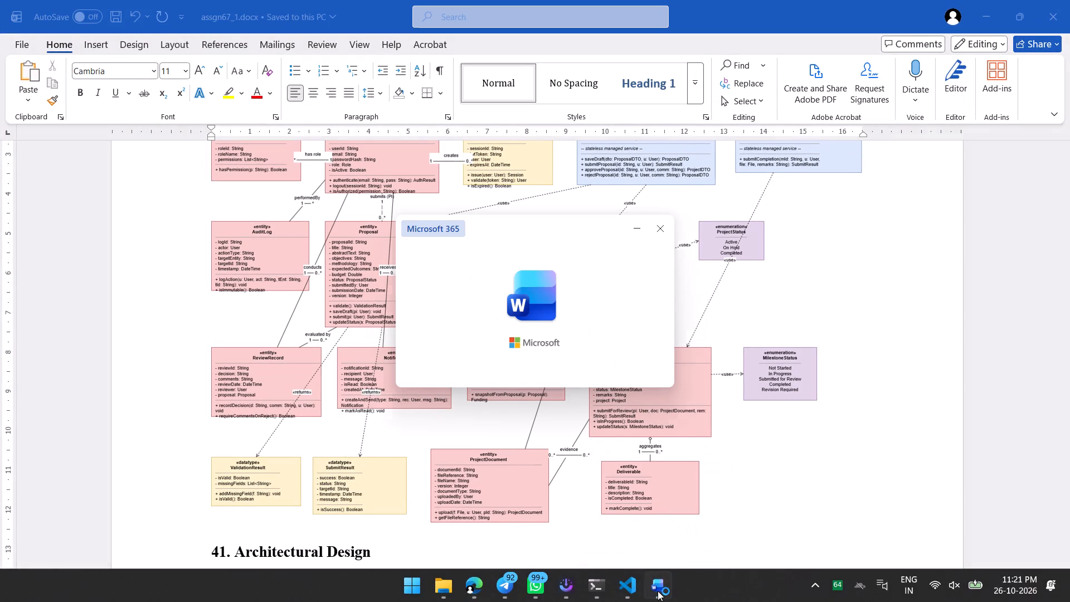
drag(855, 0, 720, 110)
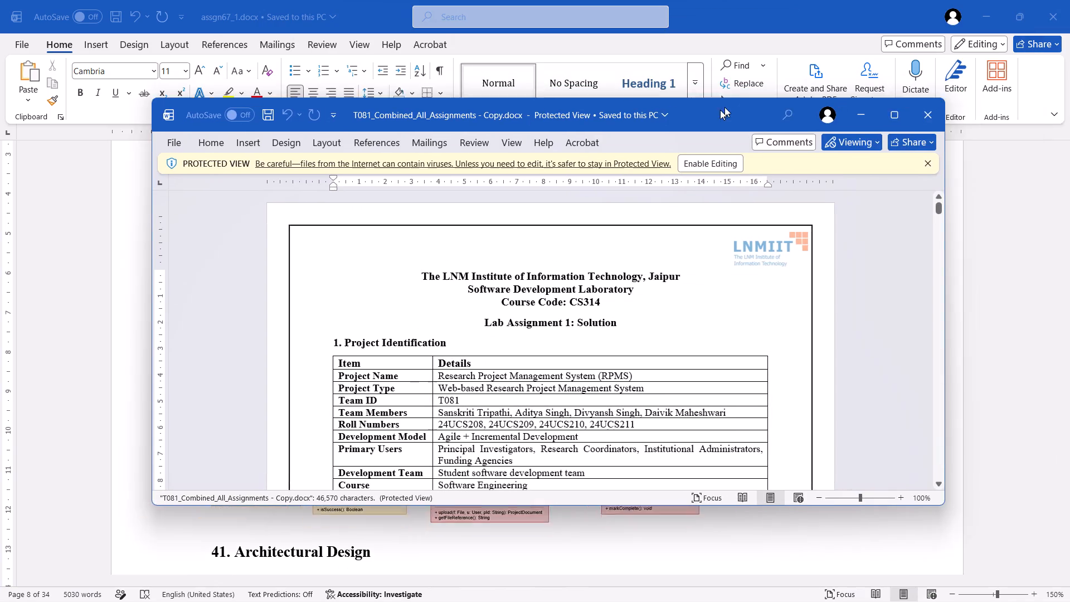
drag(720, 110, 656, 155)
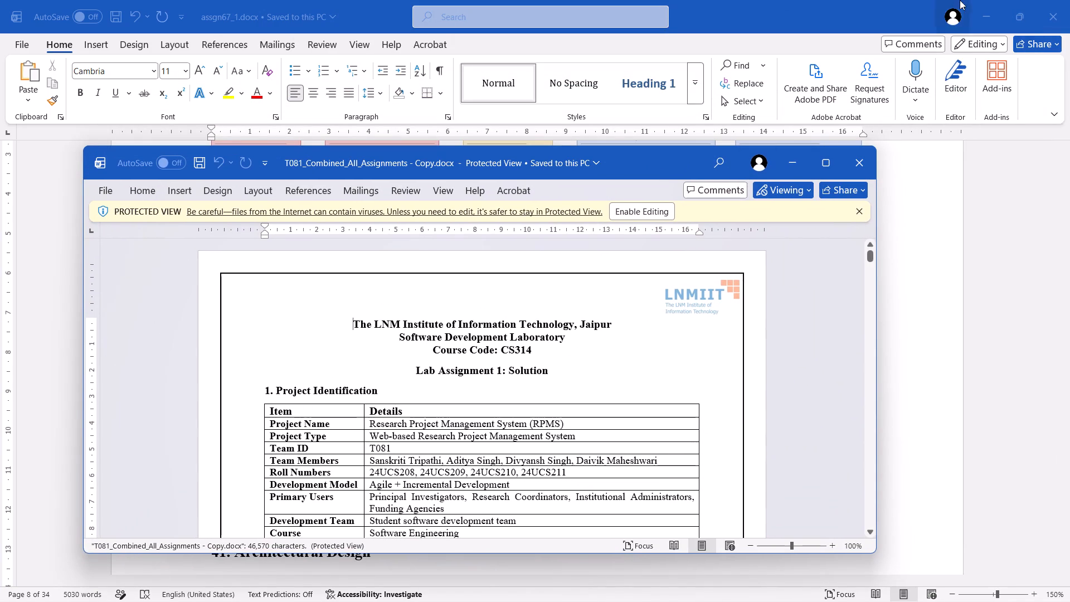
click(816, 0)
click(1069, 0)
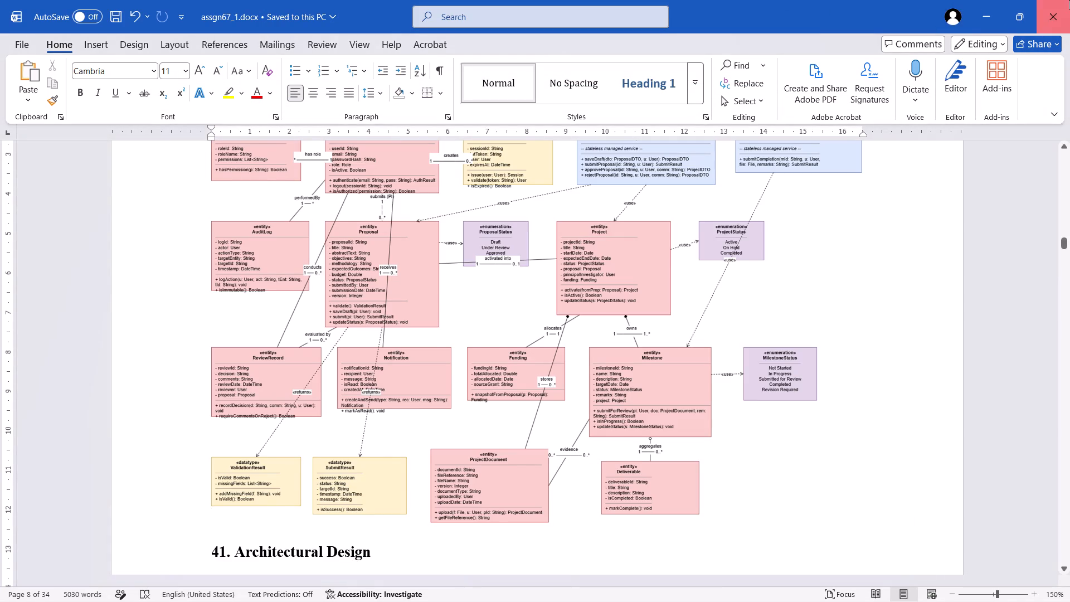
drag(670, 168, 703, 0)
scroll(419, 407, down, 5)
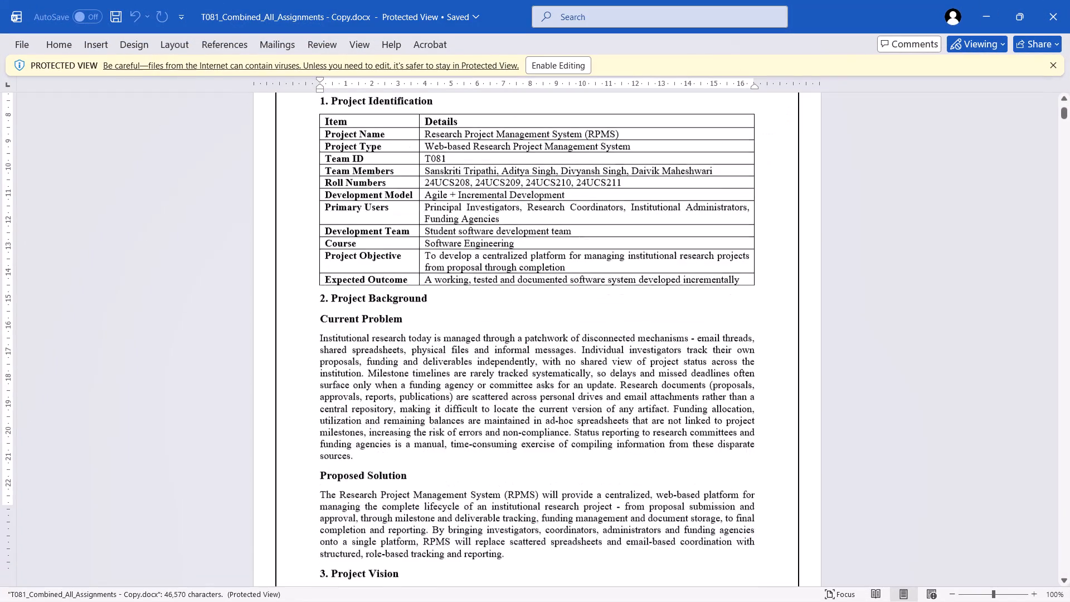
scroll(417, 417, down, 11)
click(566, 60)
scroll(583, 363, down, 20)
scroll(583, 363, down, 20)
scroll(583, 363, down, 14)
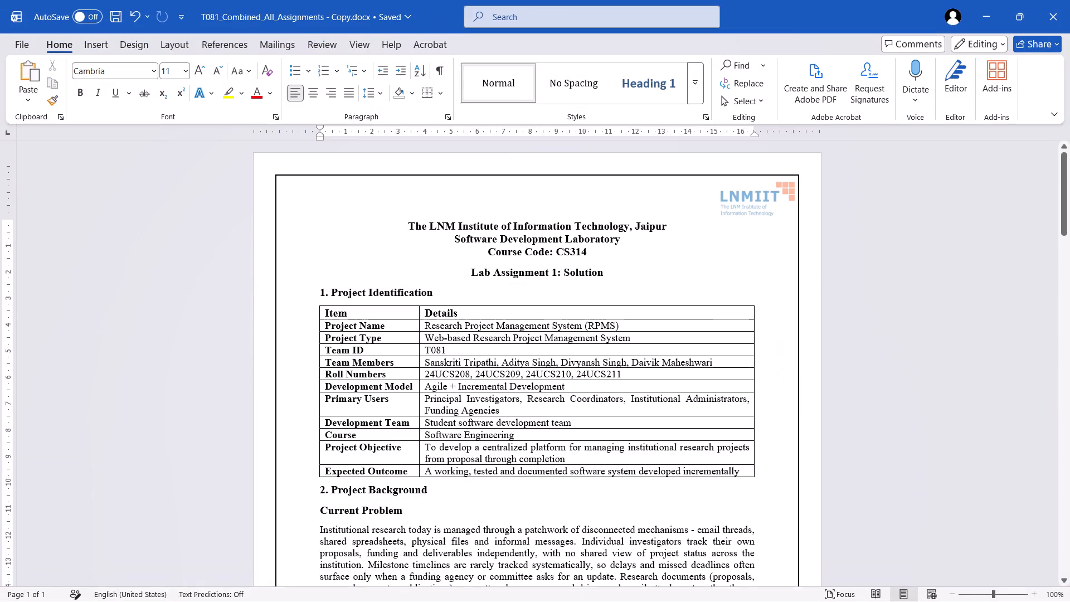
scroll(611, 379, down, 20)
scroll(611, 379, down, 20)
scroll(611, 379, down, 20)
scroll(600, 370, down, 20)
scroll(600, 370, down, 20)
scroll(600, 370, down, 20)
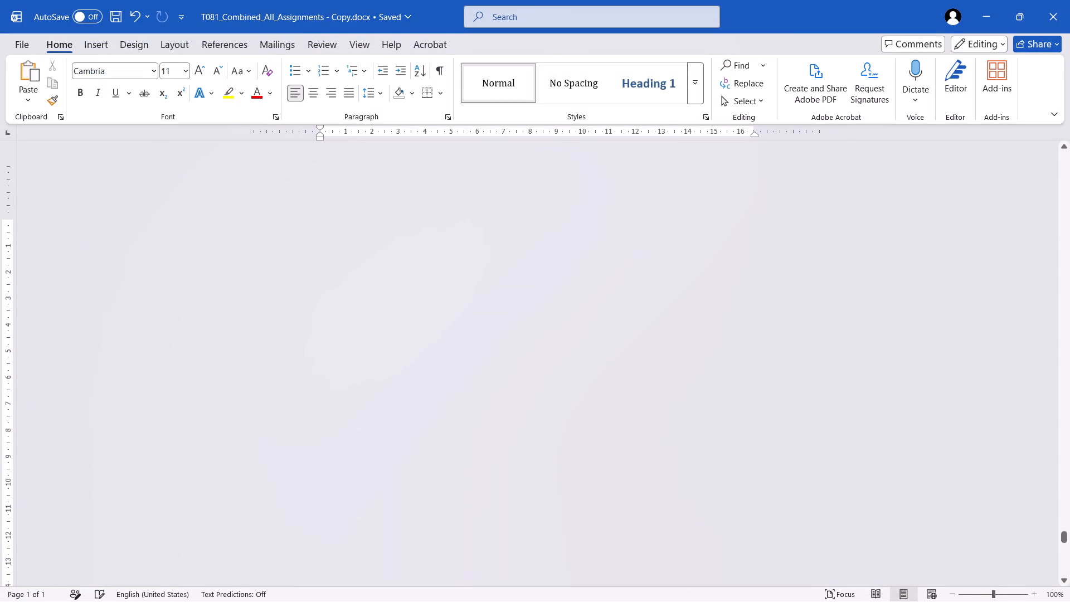
scroll(599, 368, down, 20)
scroll(599, 368, down, 20)
scroll(599, 368, down, 20)
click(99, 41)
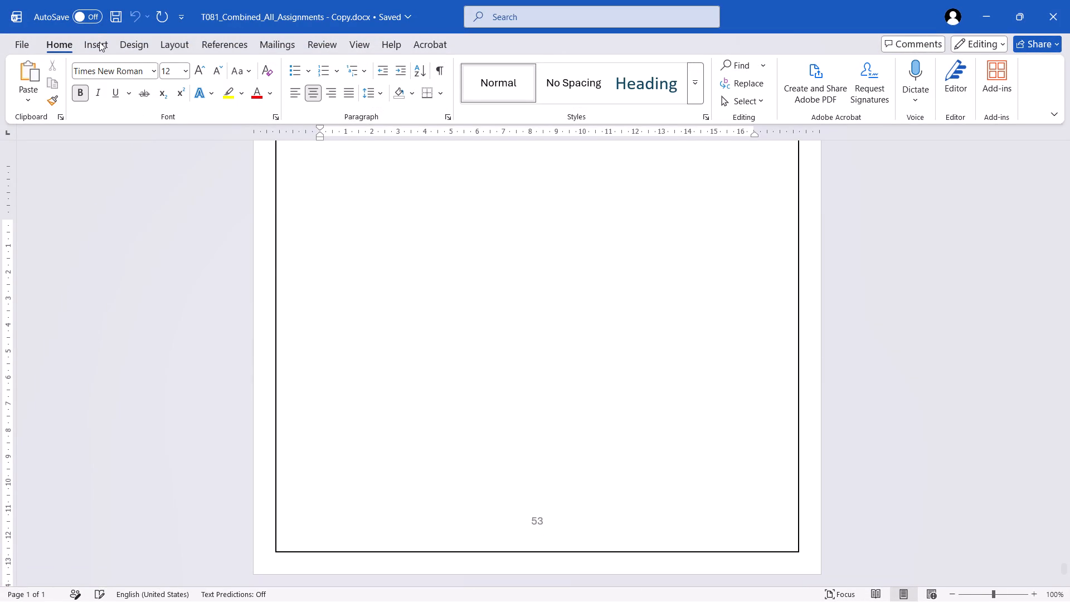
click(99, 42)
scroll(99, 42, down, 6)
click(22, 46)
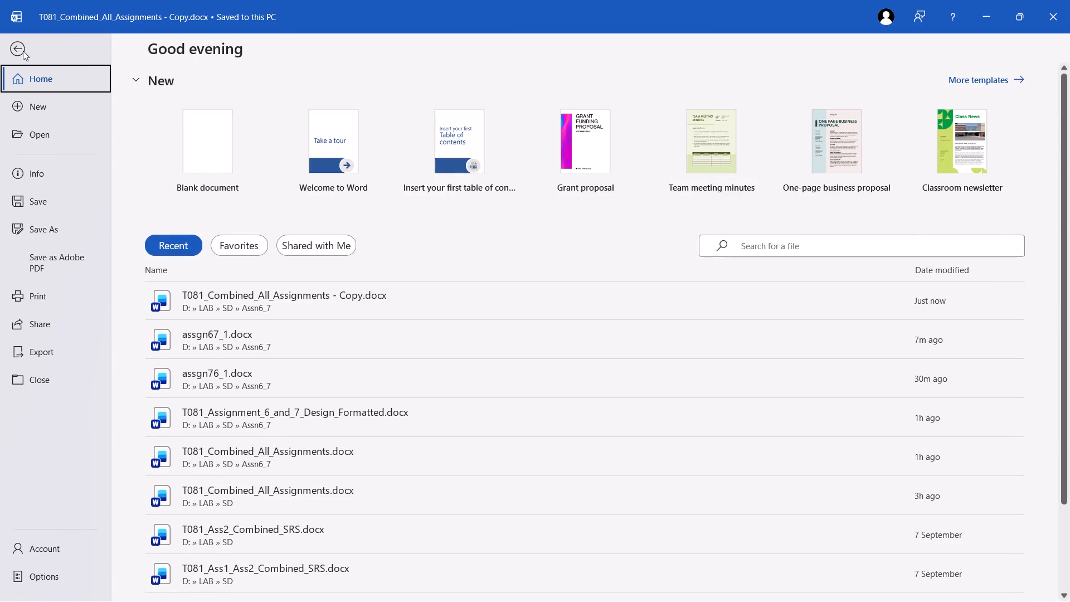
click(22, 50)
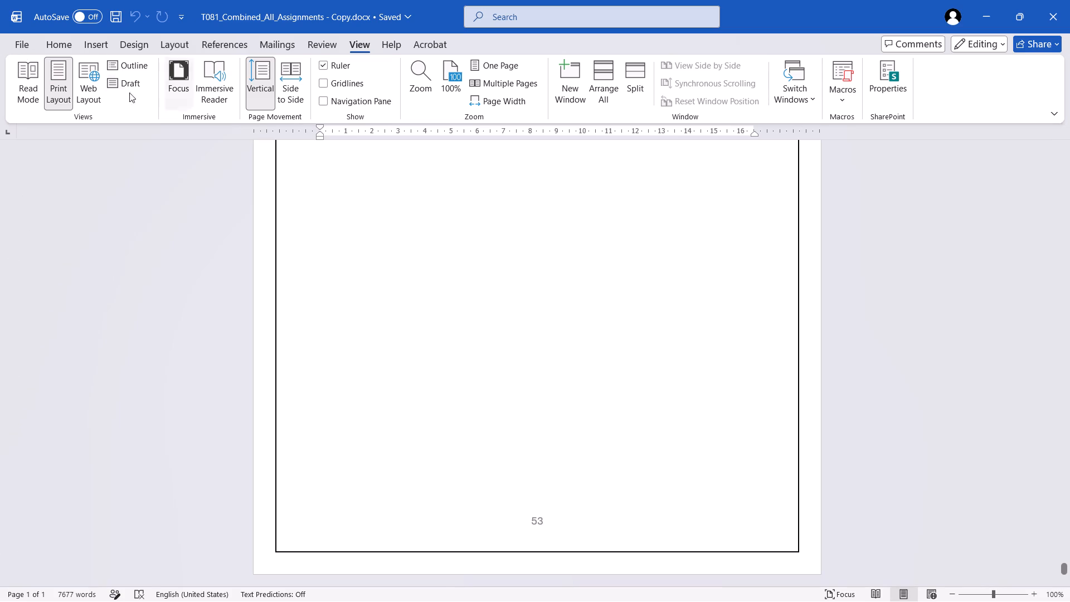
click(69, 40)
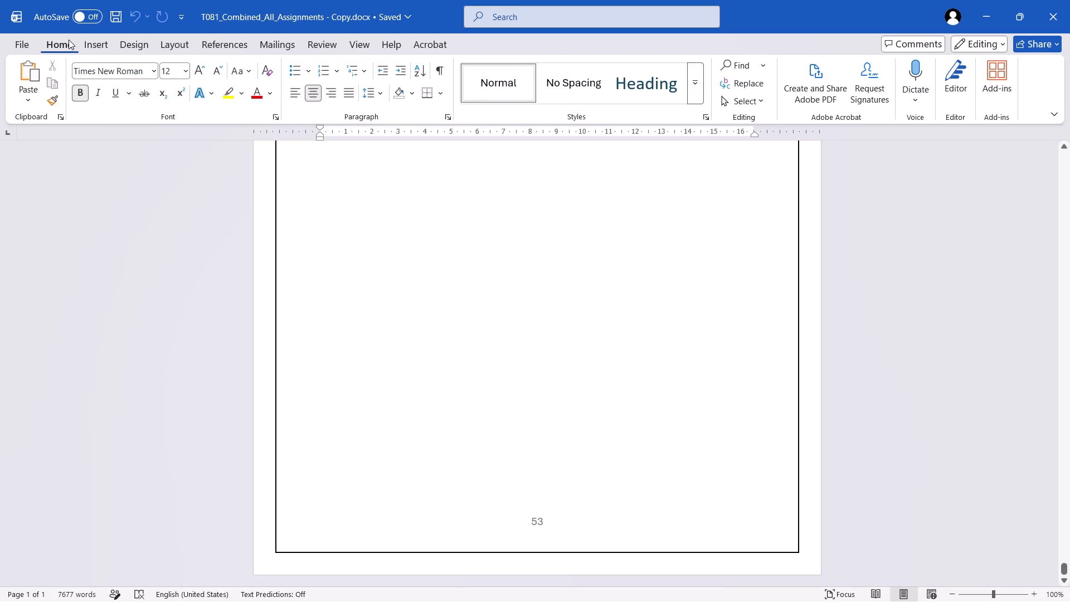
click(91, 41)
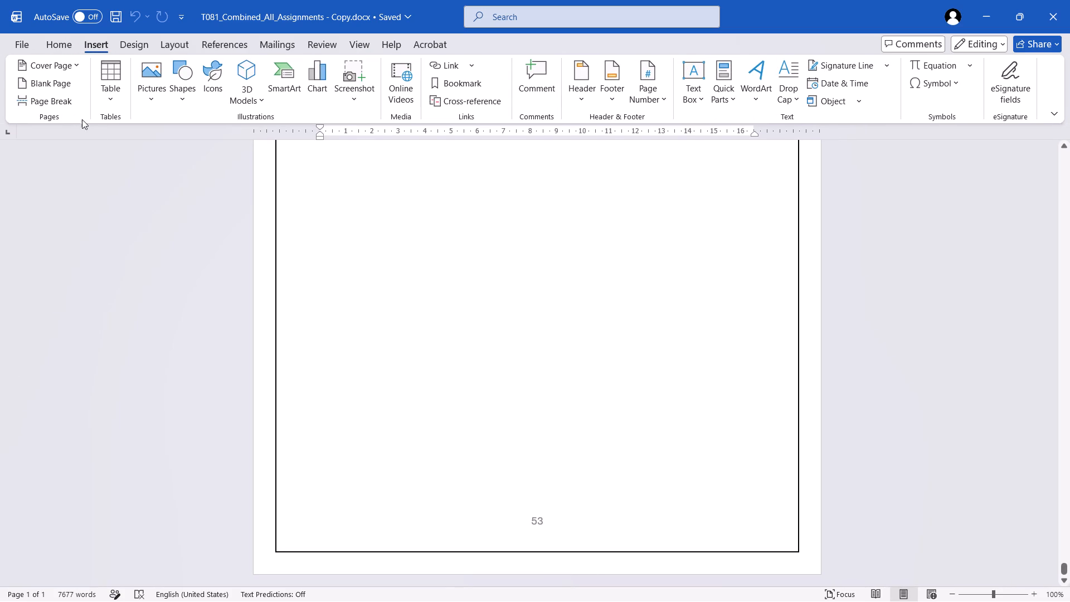
Delete the heading block on the last page, from the institute name through "Lab Assignment 6: Solution".
click(371, 231)
scroll(646, 236, up, 2)
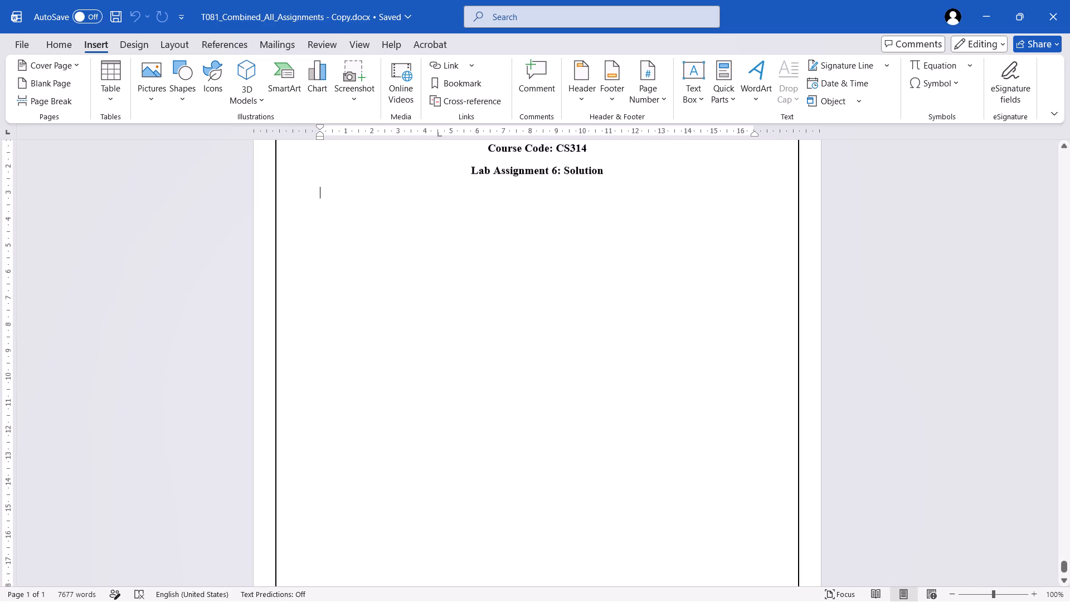
scroll(646, 236, up, 2)
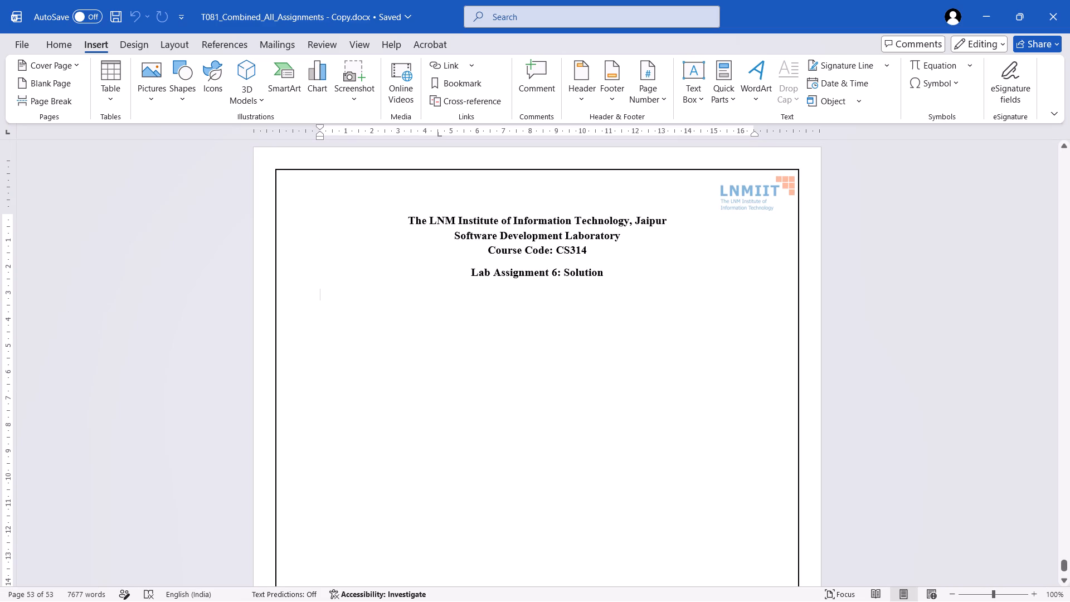
drag(605, 273, 604, 273)
drag(604, 273, 422, 225)
key(BackSpace)
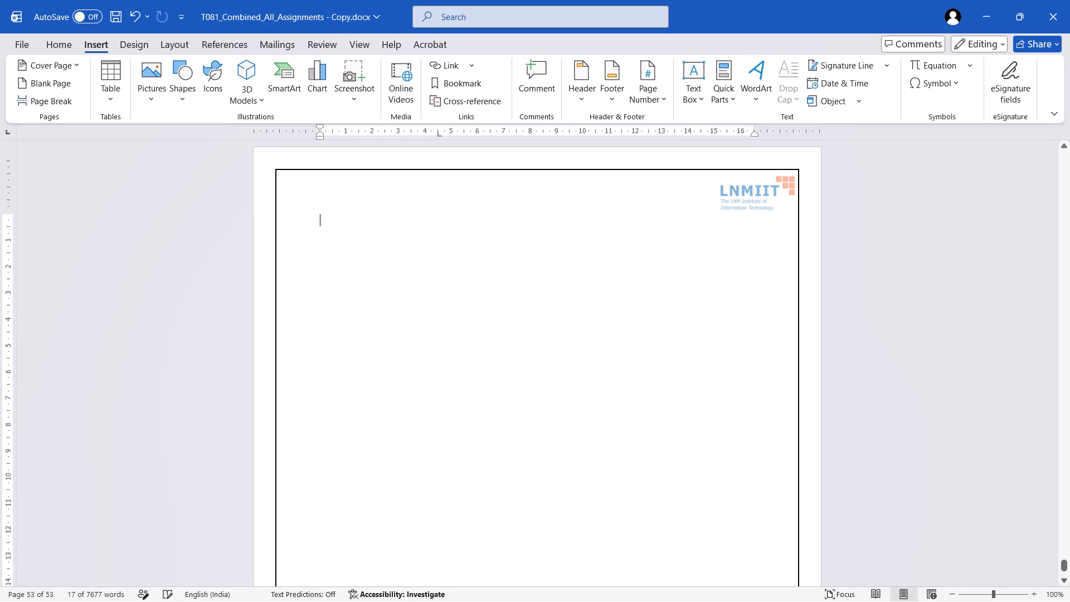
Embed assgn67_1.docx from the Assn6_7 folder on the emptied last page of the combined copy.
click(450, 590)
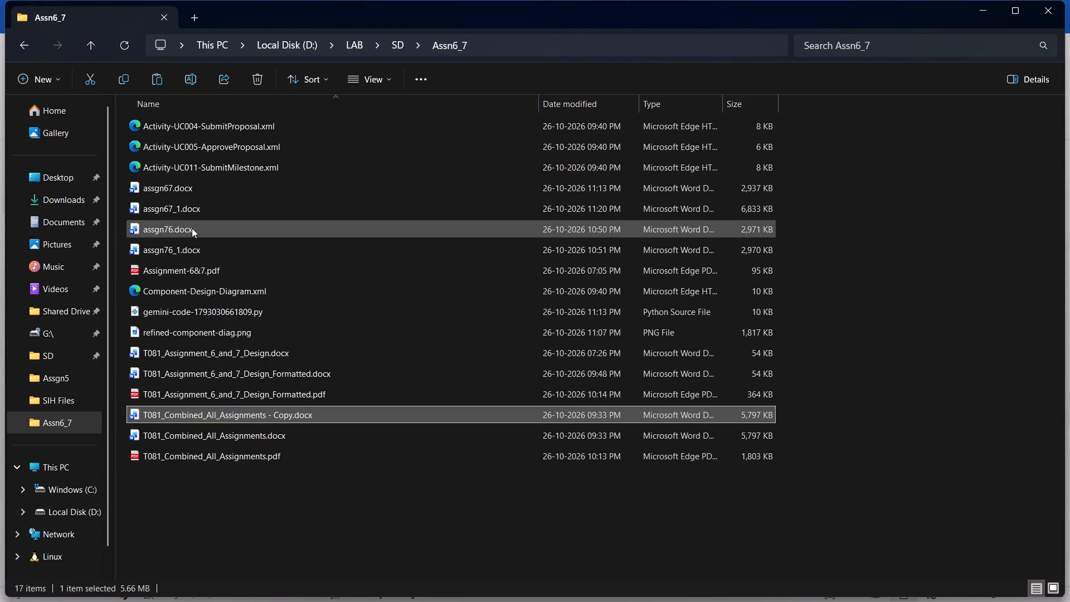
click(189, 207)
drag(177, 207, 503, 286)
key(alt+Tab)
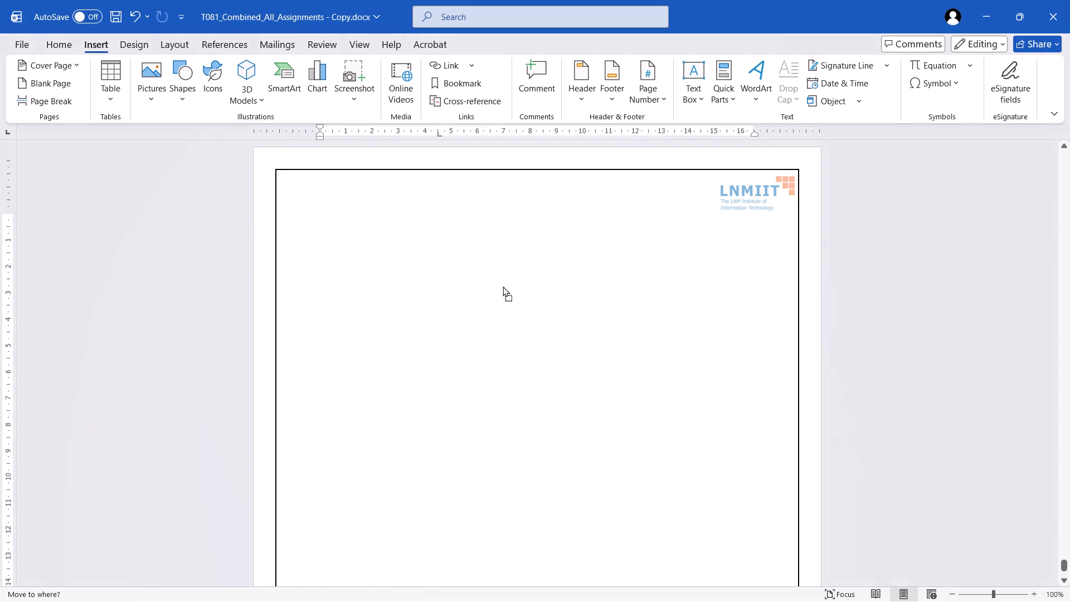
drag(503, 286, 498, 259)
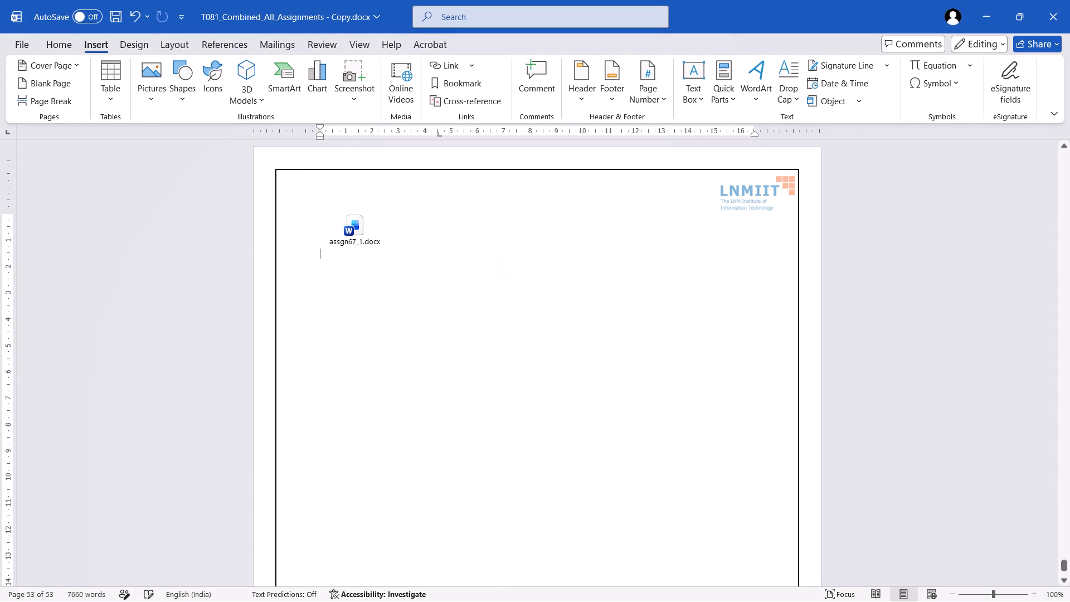
View the contents of the embedded assgn67_1.docx object and close it.
double_click(347, 225)
click(356, 224)
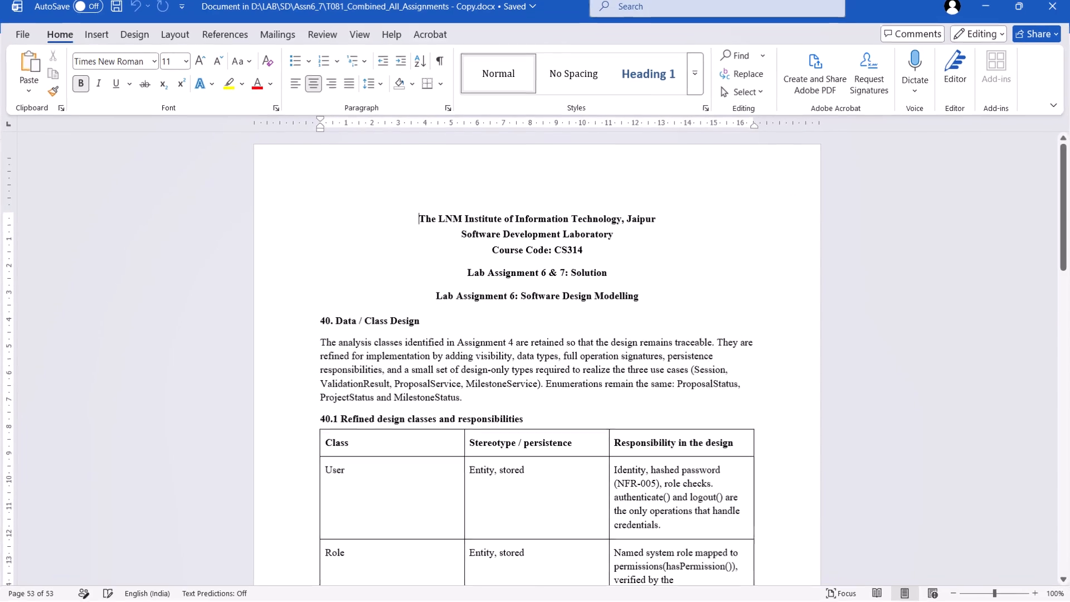
click(1069, 0)
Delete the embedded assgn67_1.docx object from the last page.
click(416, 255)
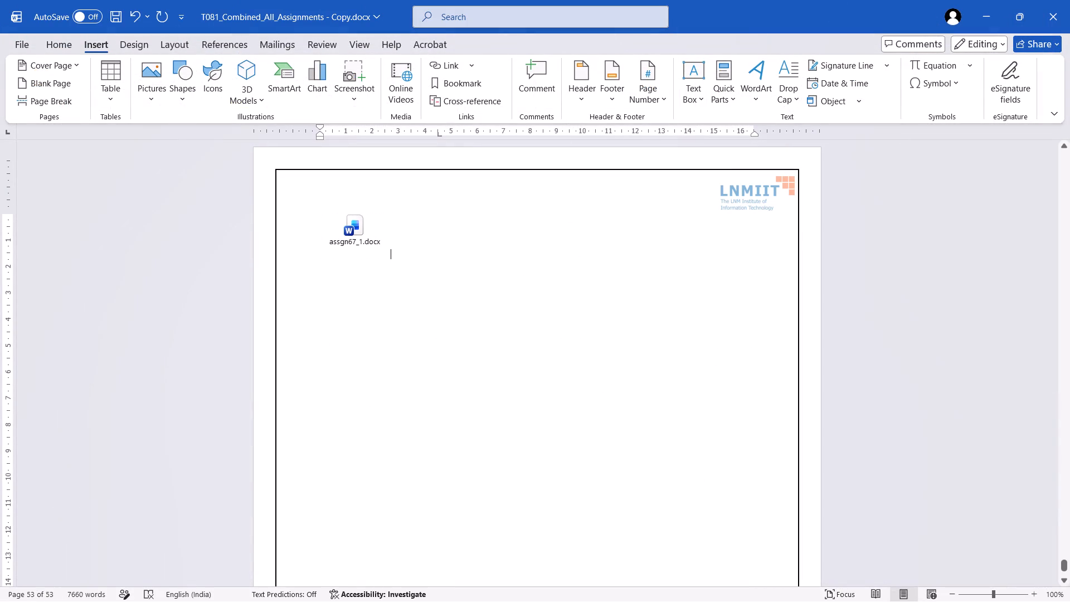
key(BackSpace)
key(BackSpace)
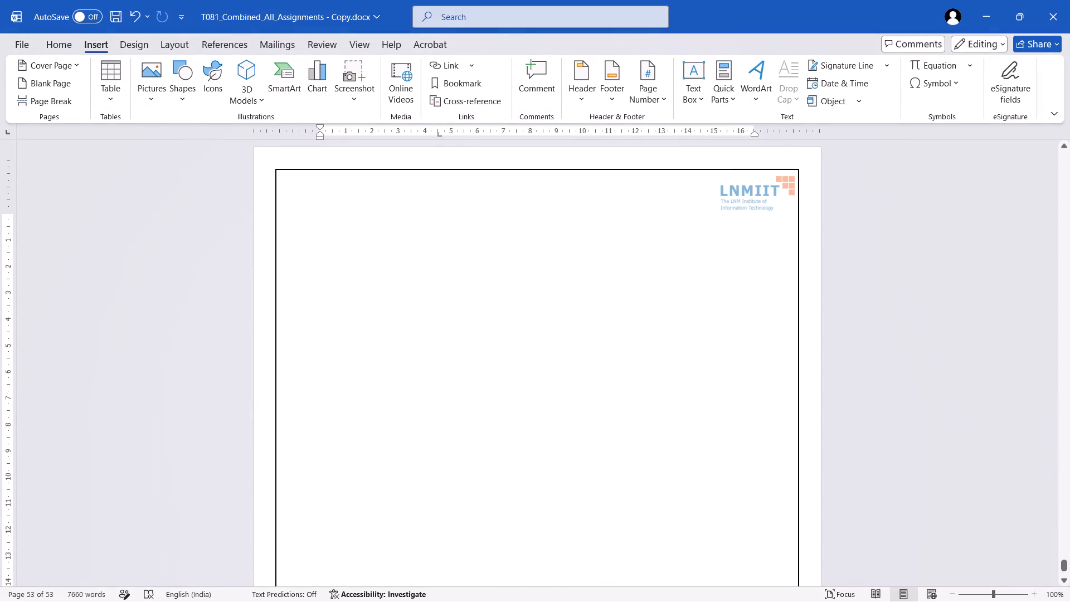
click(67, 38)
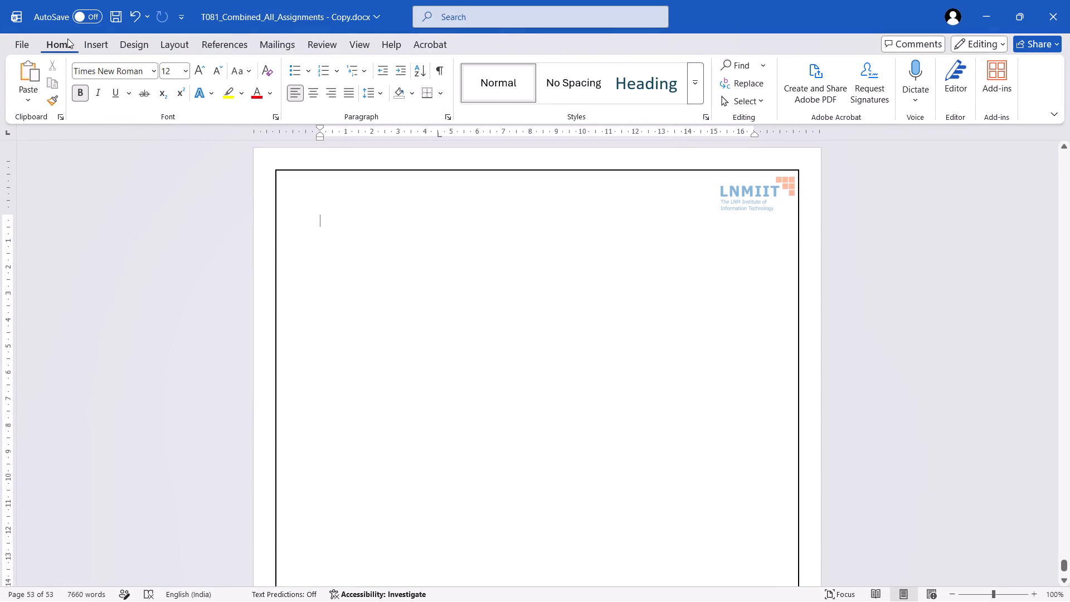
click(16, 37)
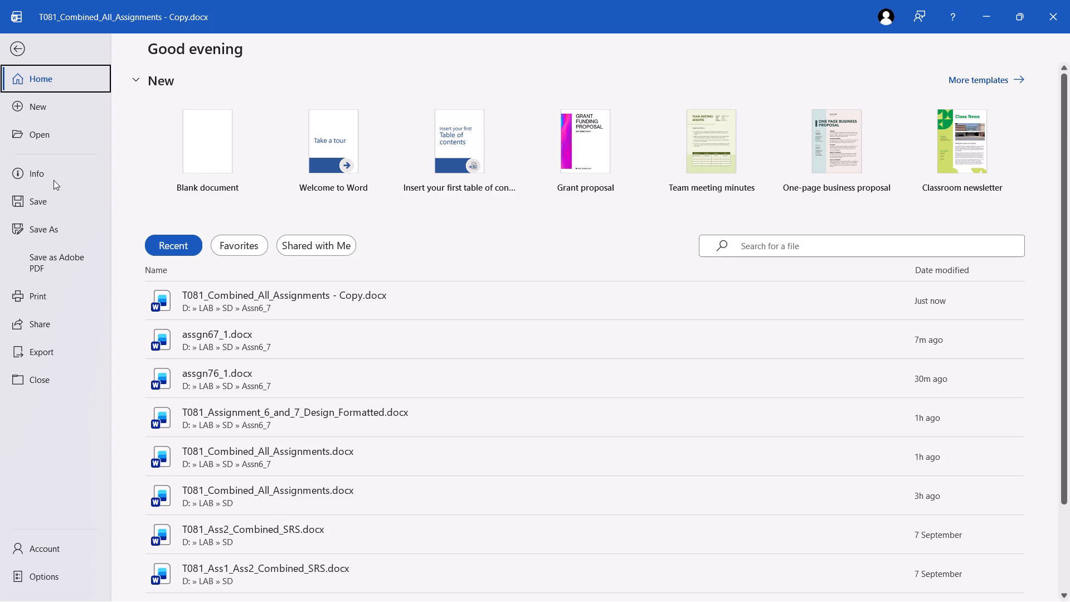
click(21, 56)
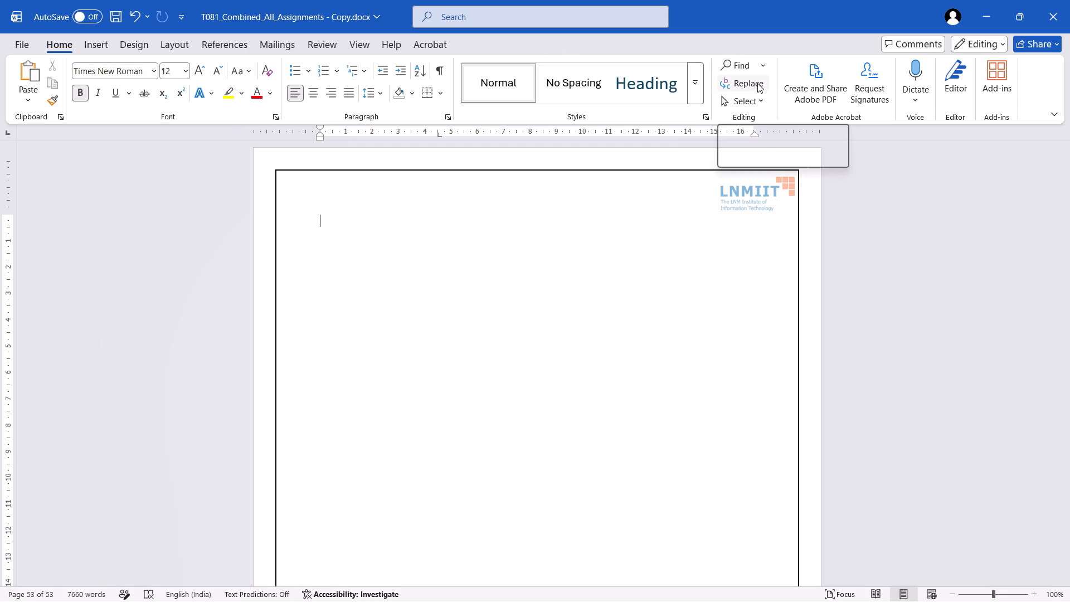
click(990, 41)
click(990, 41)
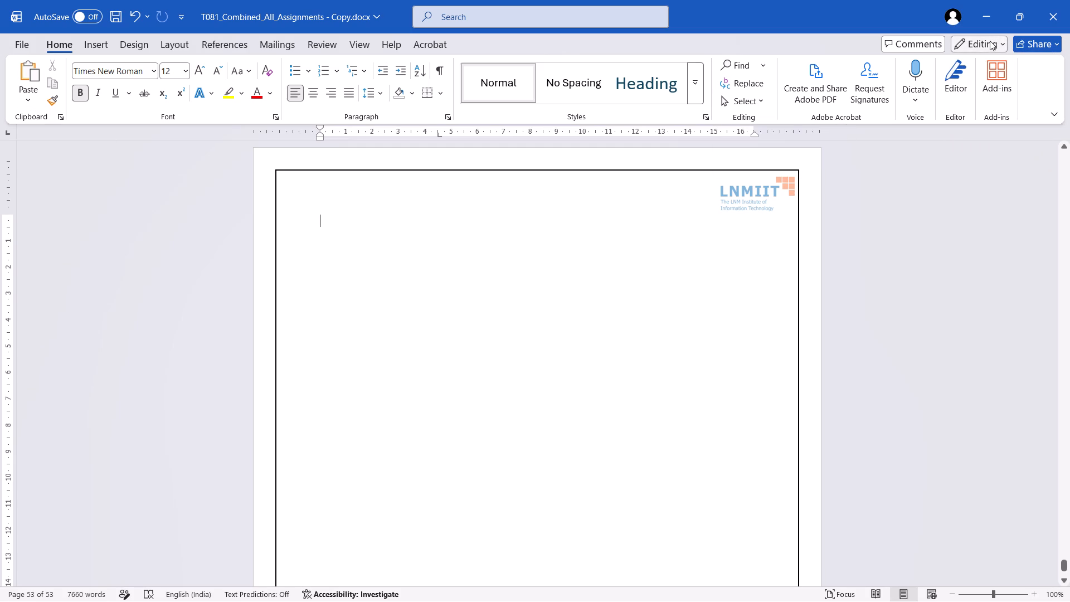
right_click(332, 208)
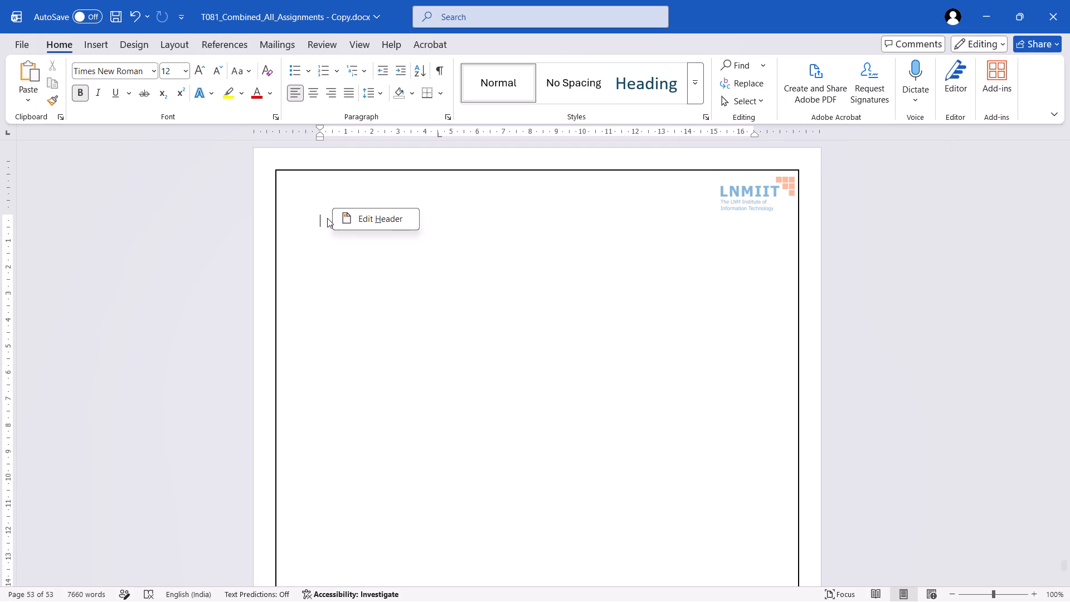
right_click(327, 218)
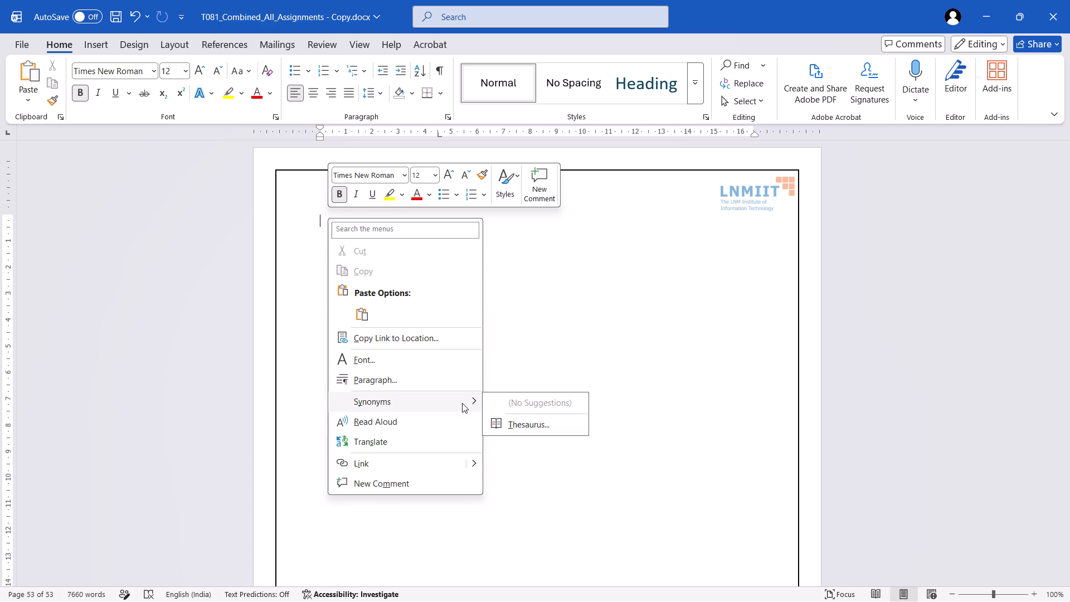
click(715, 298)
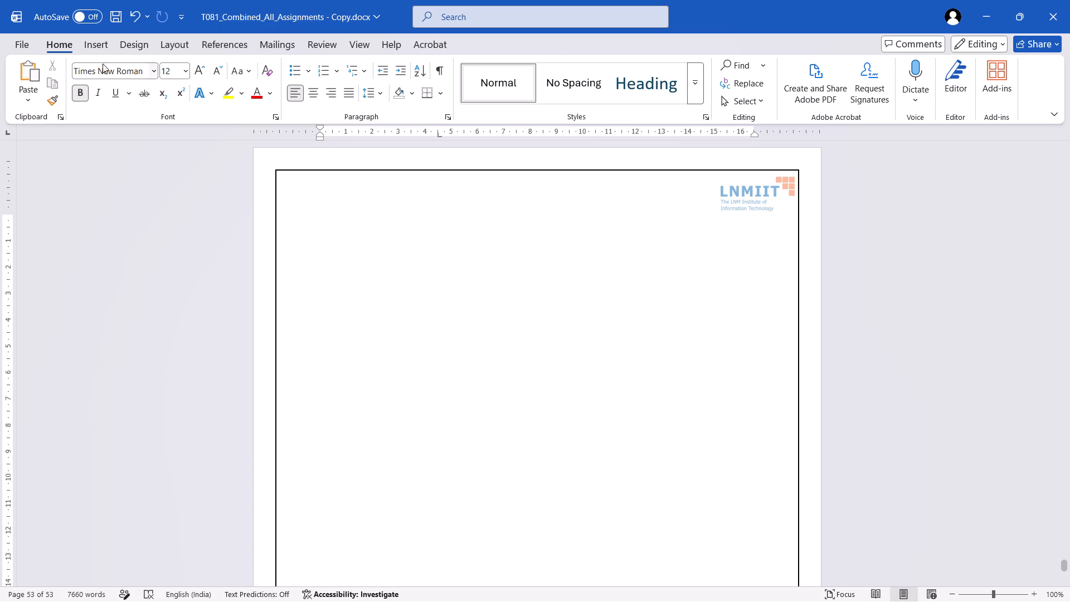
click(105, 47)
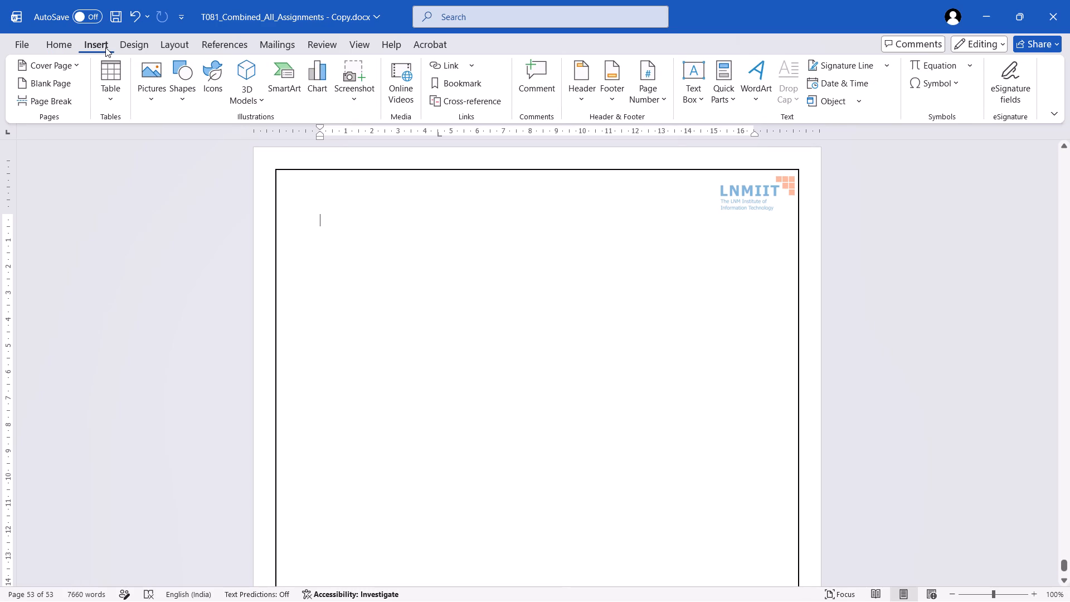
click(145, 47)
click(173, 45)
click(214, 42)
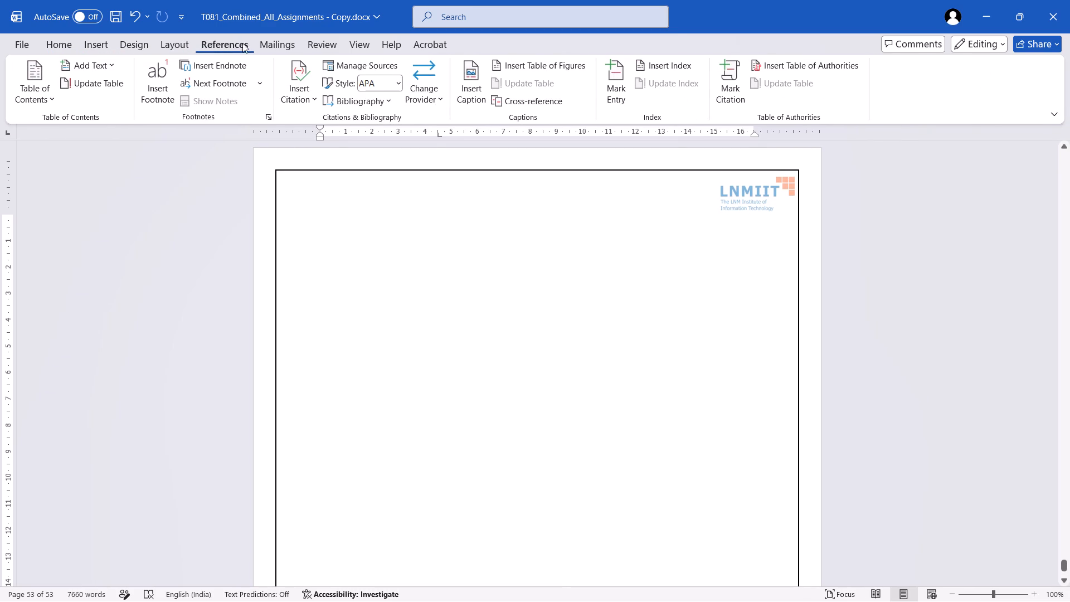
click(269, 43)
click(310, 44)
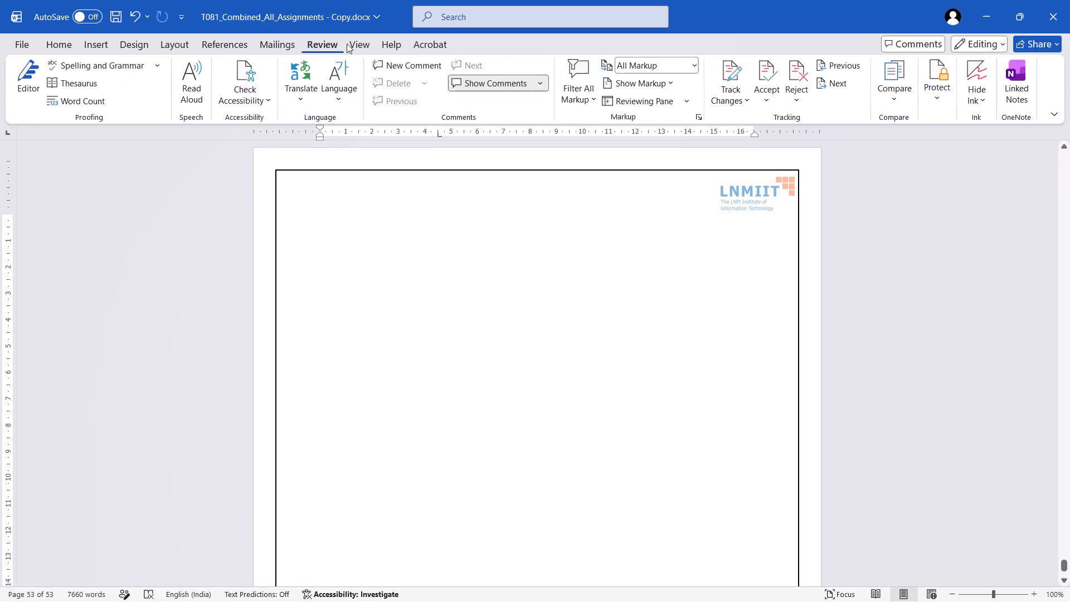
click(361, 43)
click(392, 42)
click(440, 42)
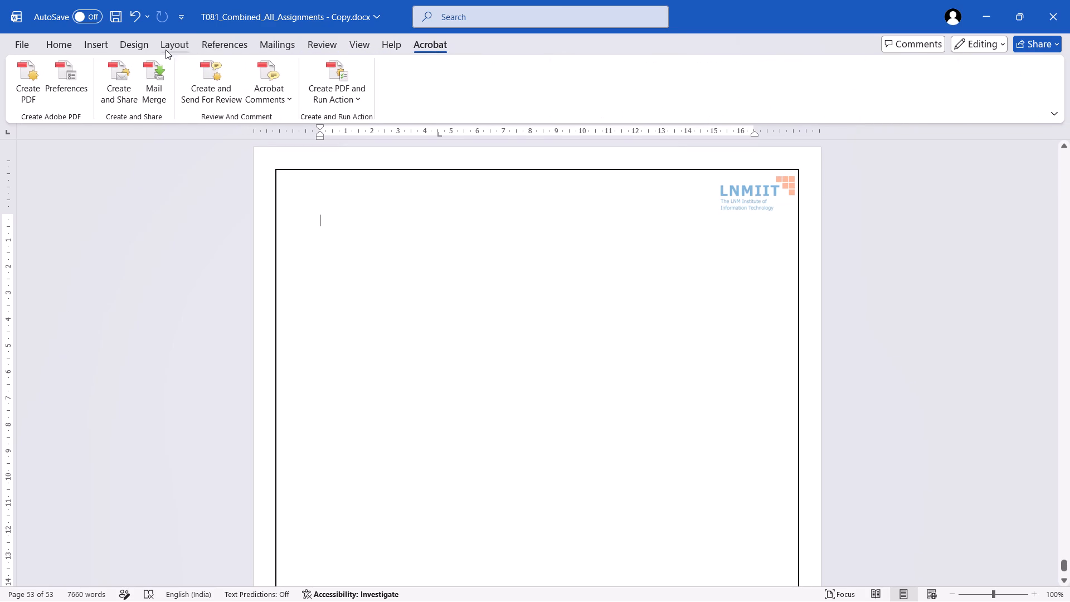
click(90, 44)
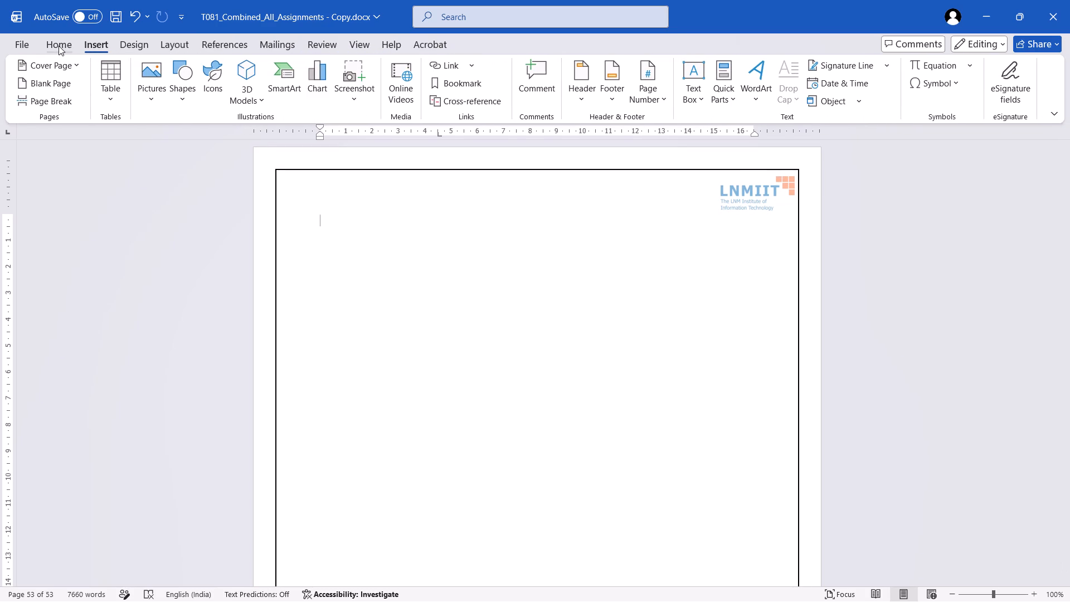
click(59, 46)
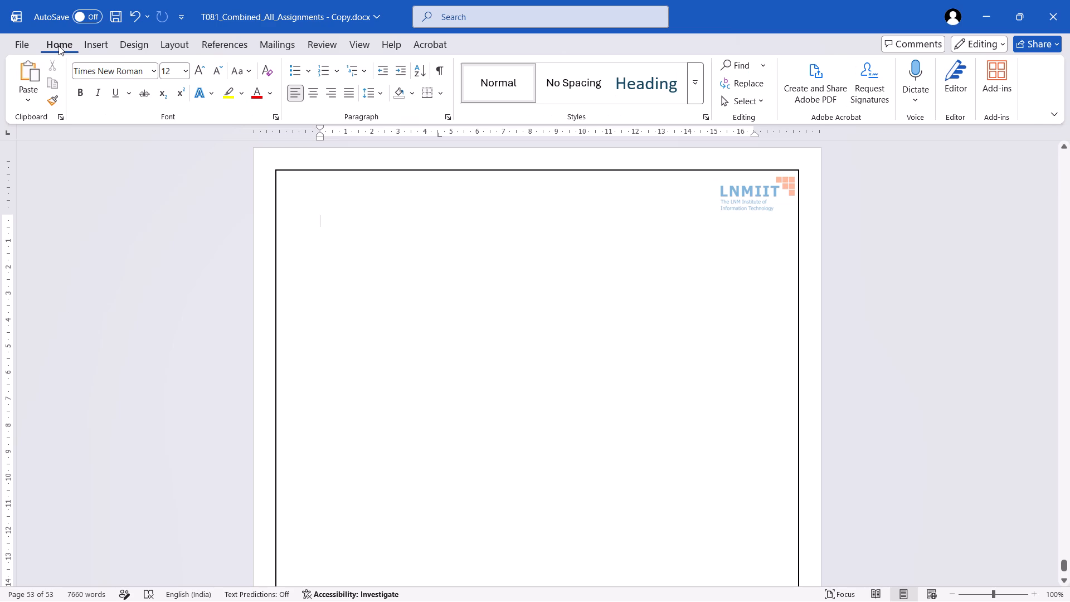
In the Edge browser, search the web for "how to merge to docx file in word" and read the full AI answer.
click(999, 0)
click(474, 588)
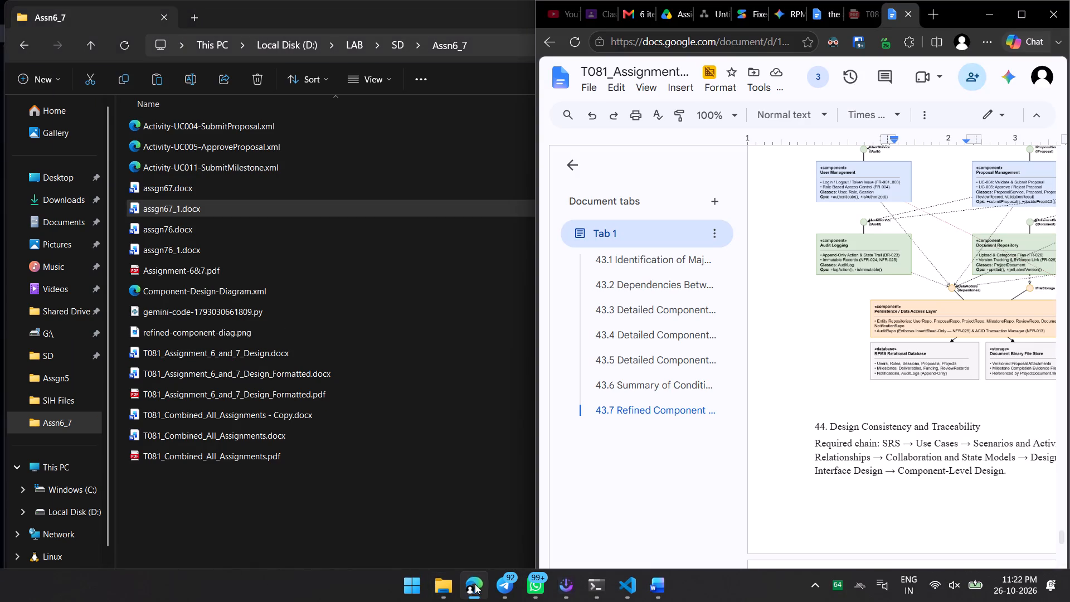
key(ctrl+t)
text(how to merge to docs)
key(space)
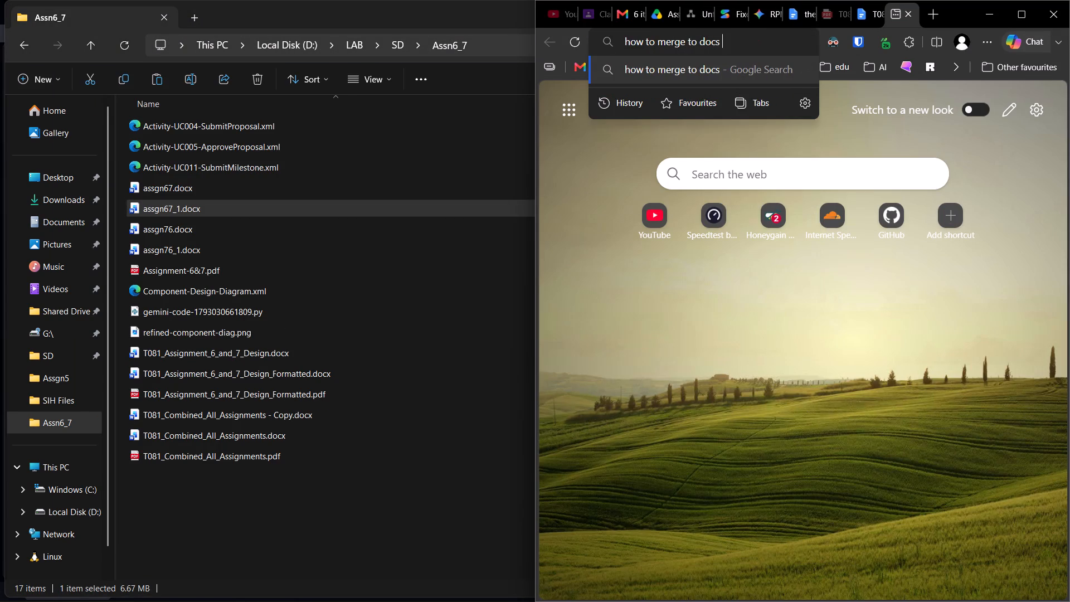
key(BackSpace)
key(BackSpace)
text(x file in word)
key(Return)
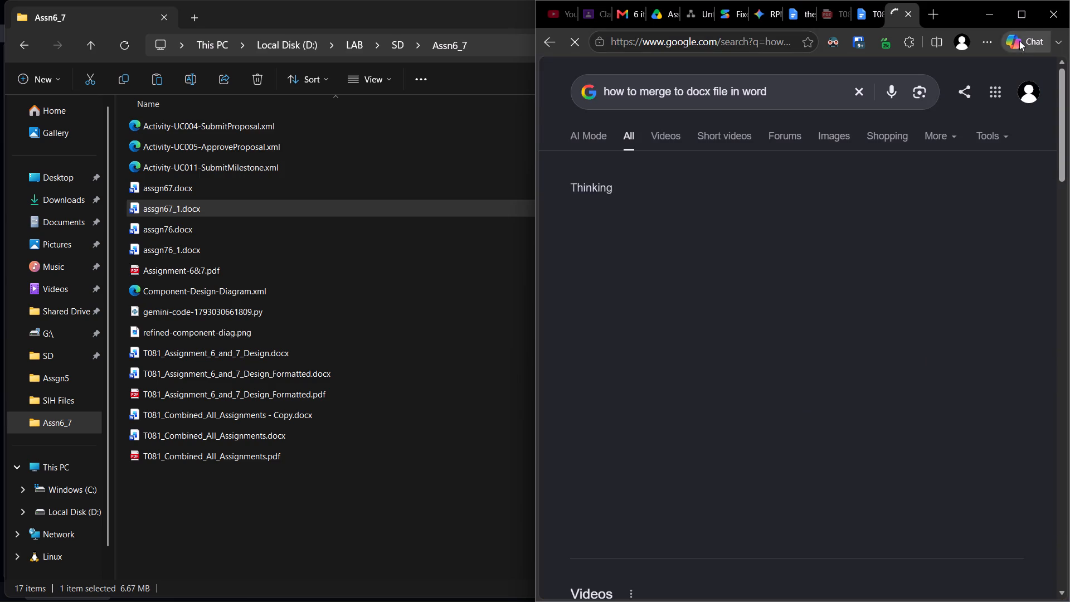
click(1019, 23)
click(176, 138)
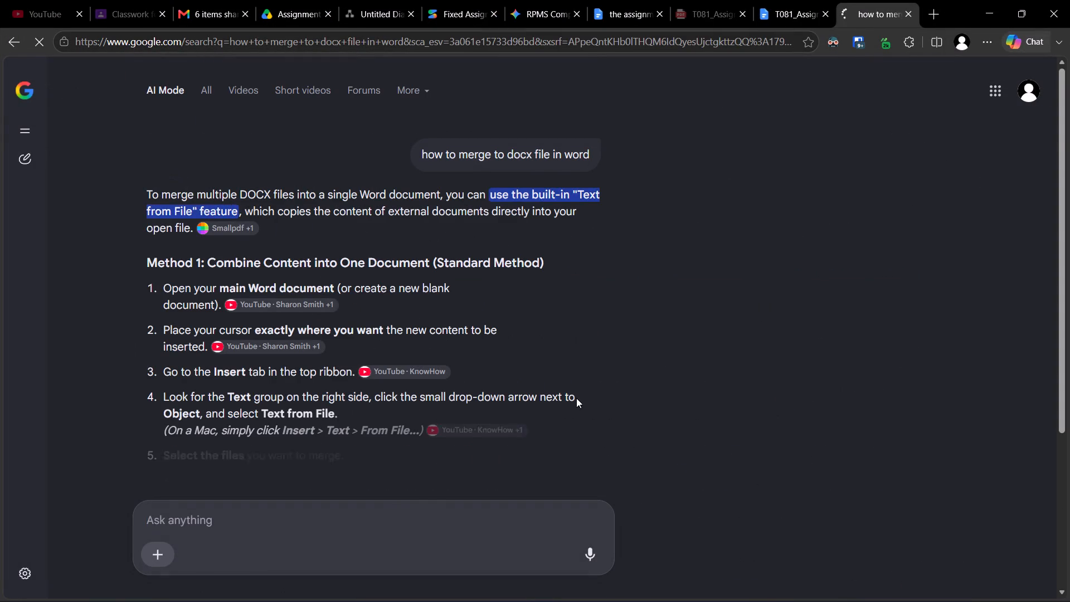
scroll(449, 292, down, 1)
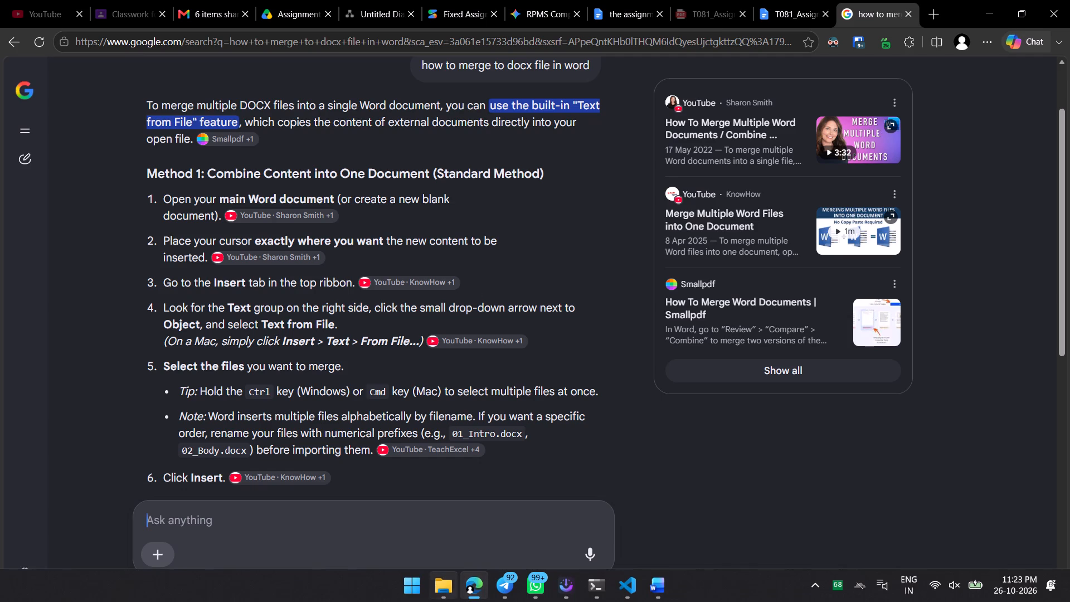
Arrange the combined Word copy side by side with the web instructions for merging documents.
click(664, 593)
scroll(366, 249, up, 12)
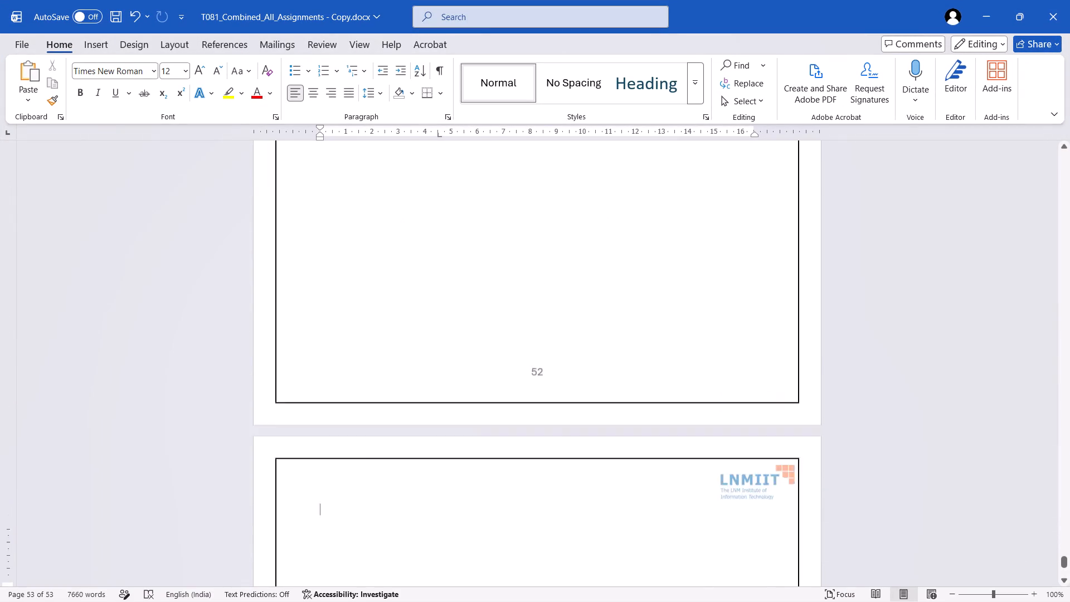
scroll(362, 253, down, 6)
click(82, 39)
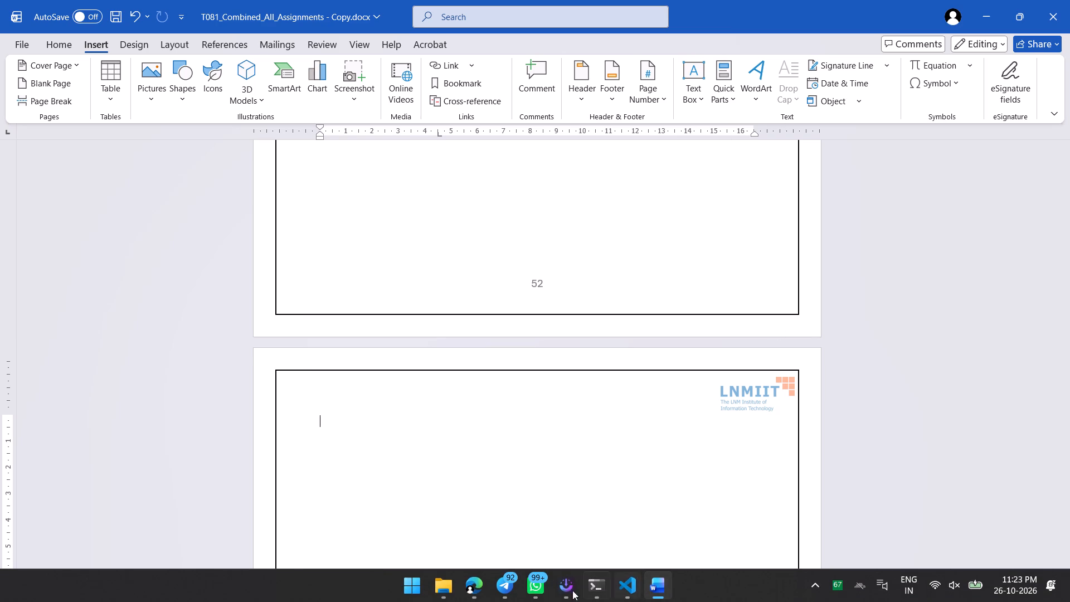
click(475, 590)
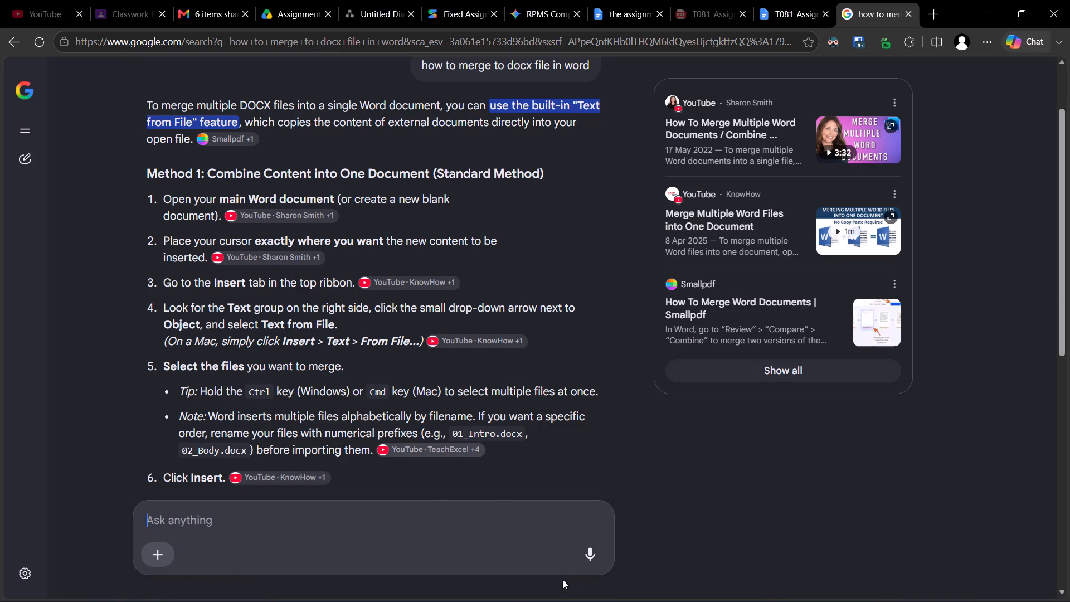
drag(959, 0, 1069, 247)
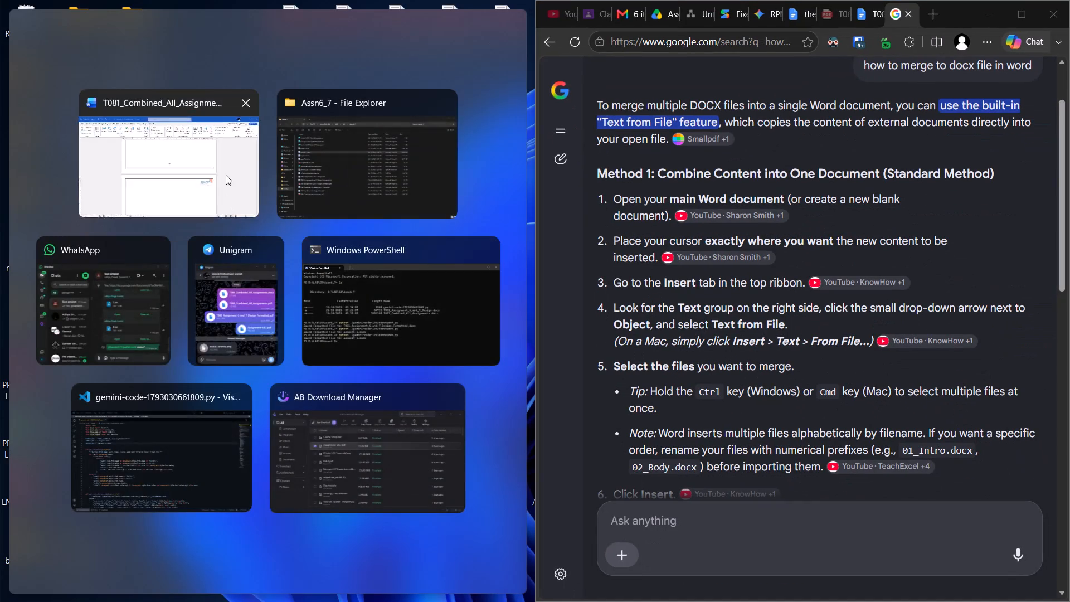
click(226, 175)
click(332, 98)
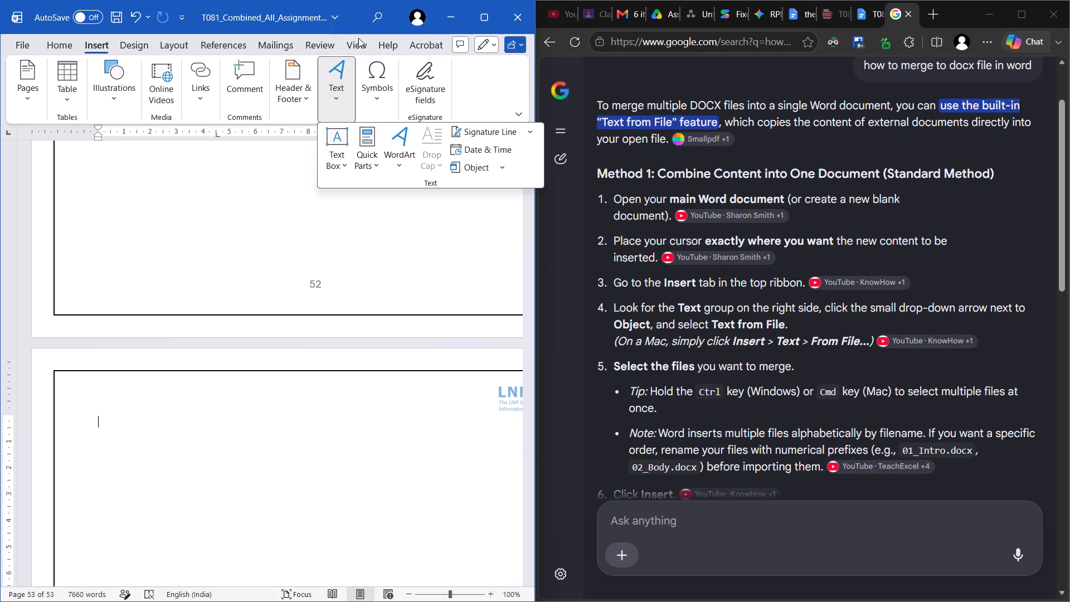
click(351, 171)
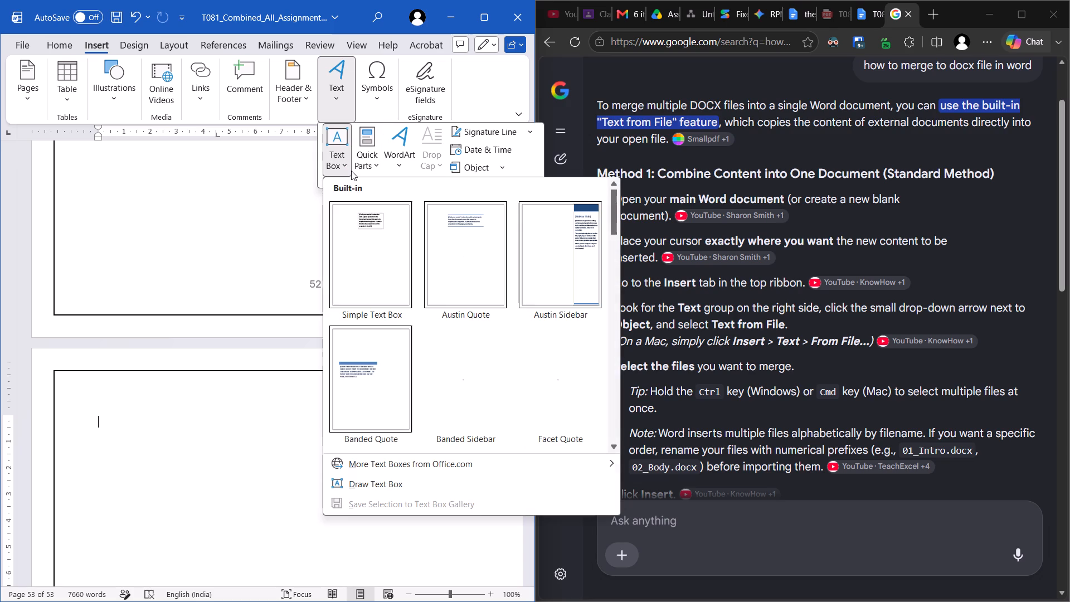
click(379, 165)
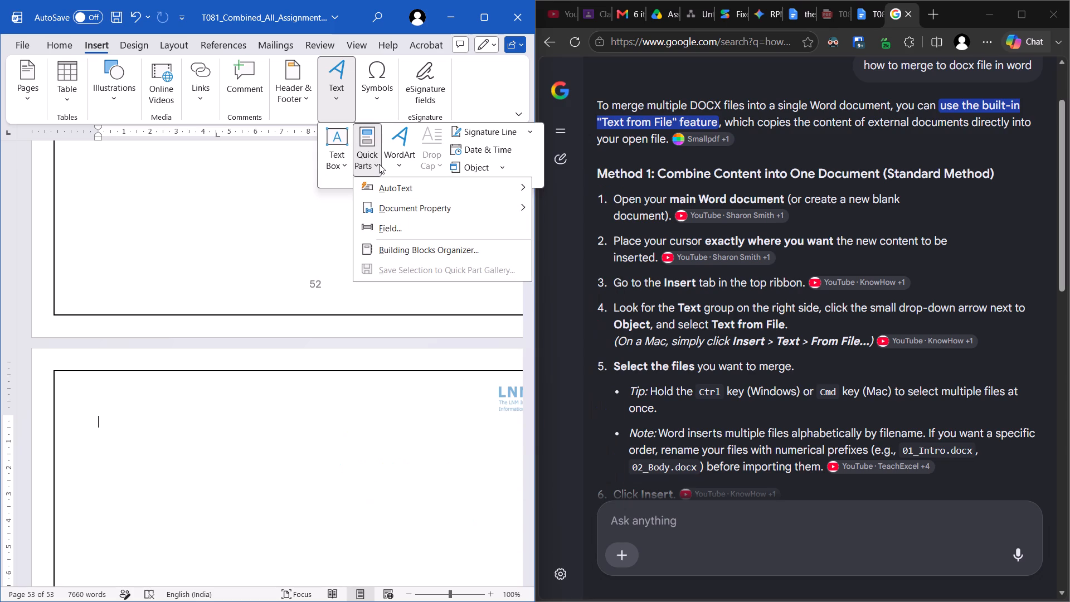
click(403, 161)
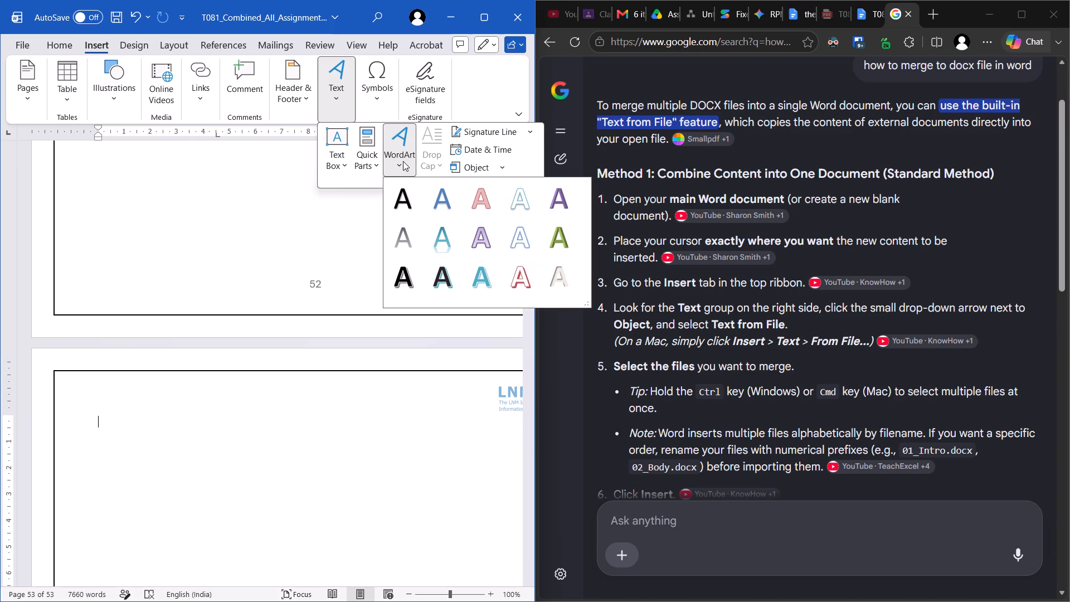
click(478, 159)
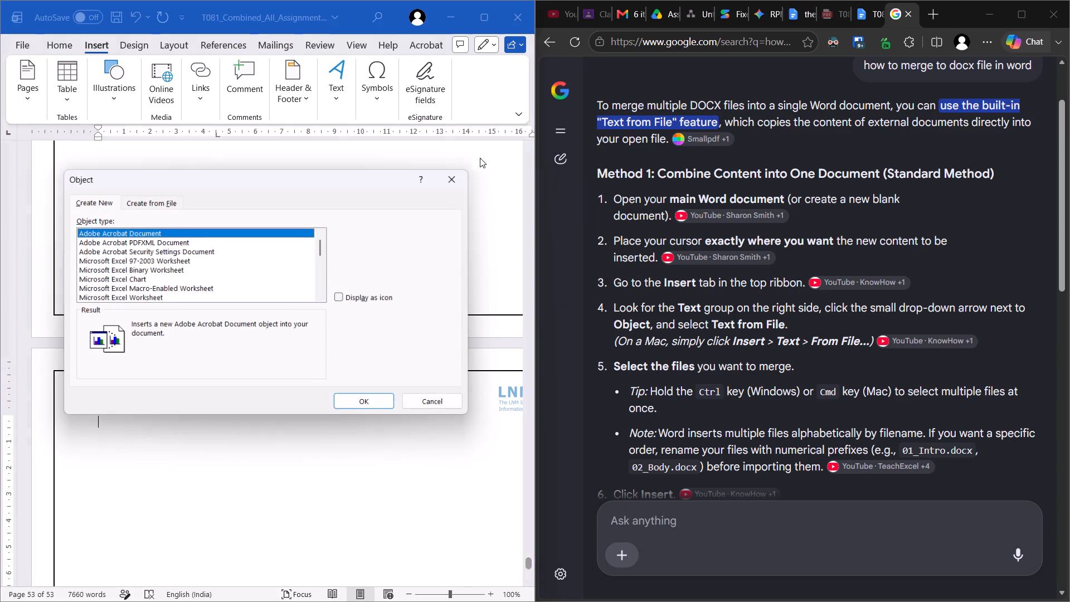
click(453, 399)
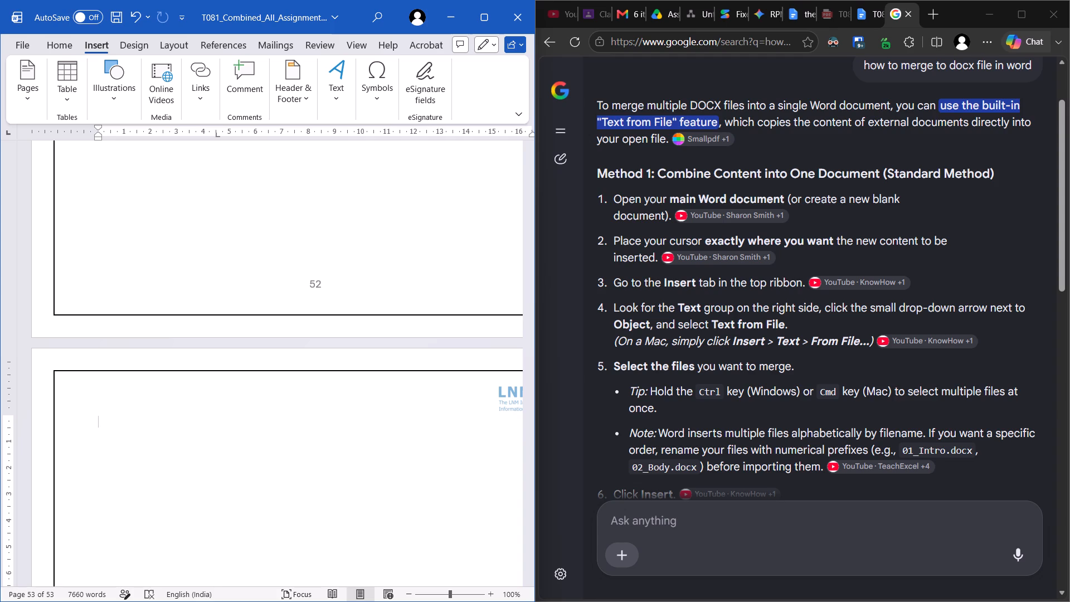
Insert the text of assgn67_1.docx from the Assn6_7 folder on the empty last page of the combined copy.
scroll(767, 450, down, 2)
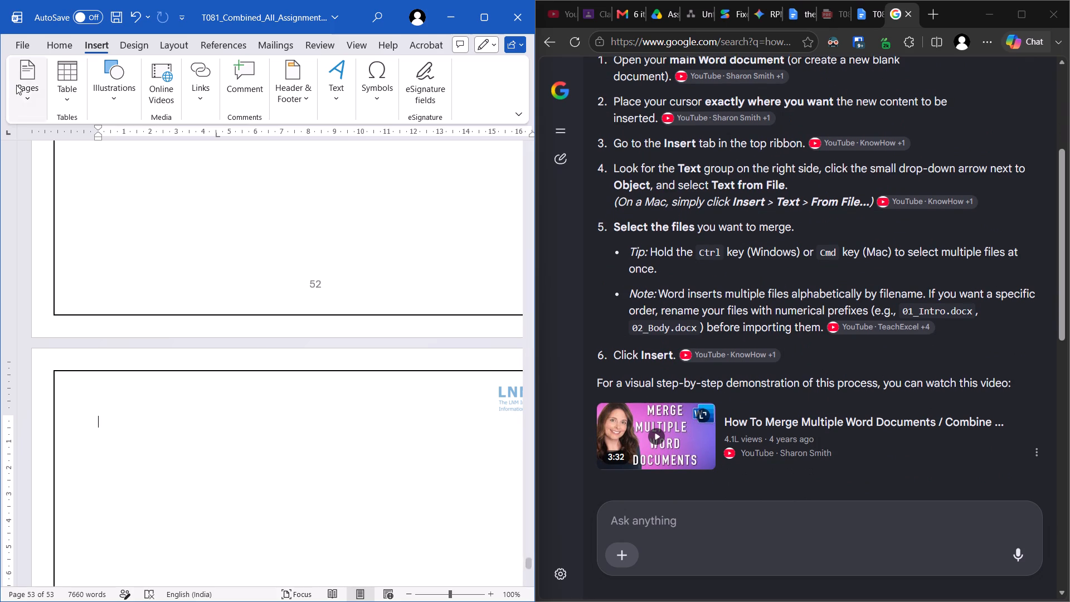
click(491, 14)
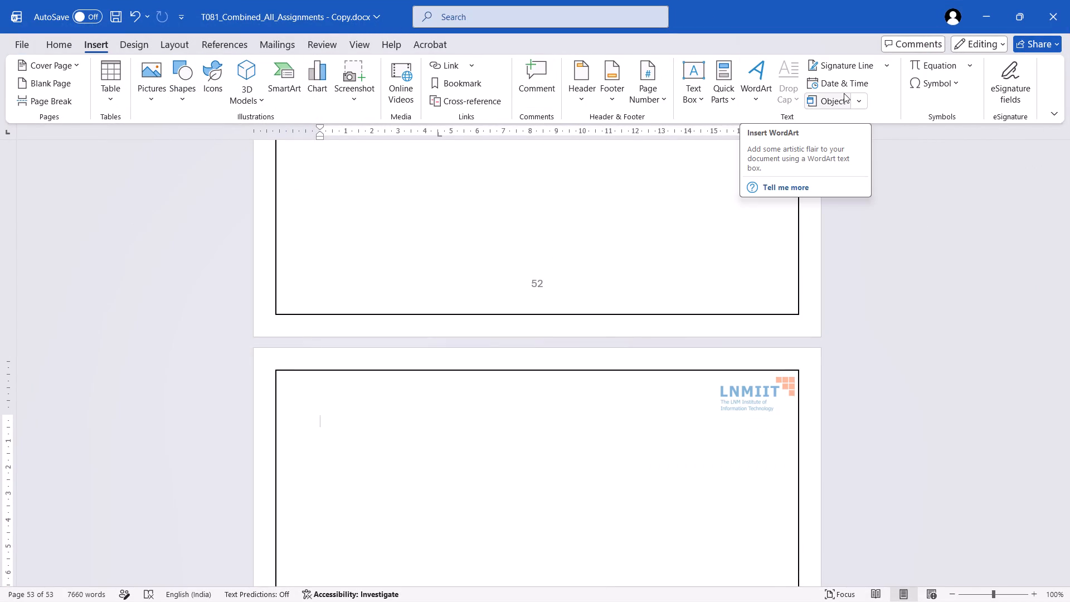
click(881, 65)
click(881, 65)
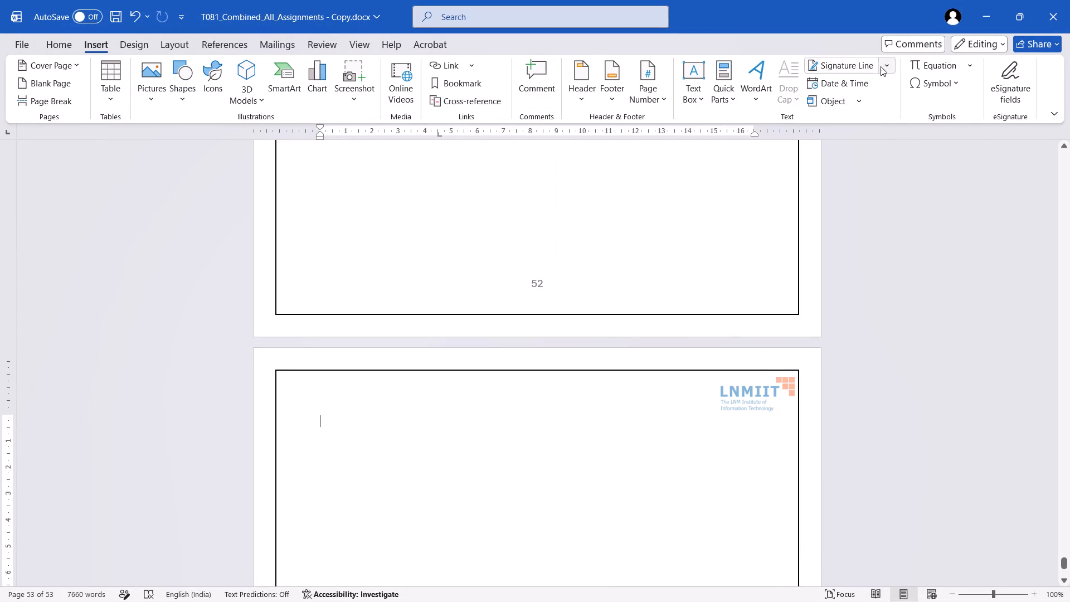
click(856, 101)
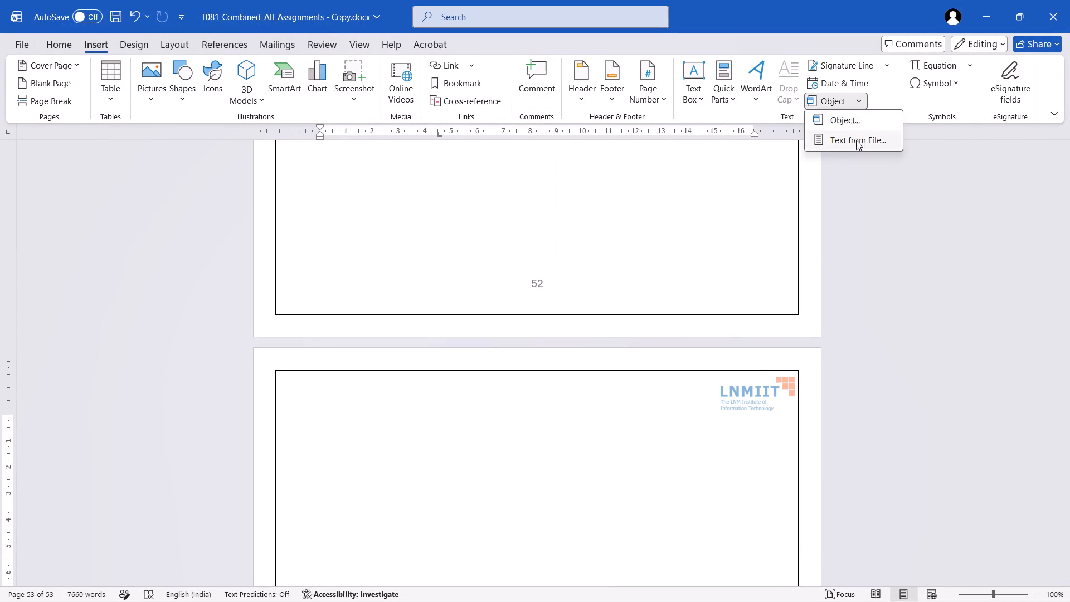
click(856, 140)
scroll(75, 206, down, 1)
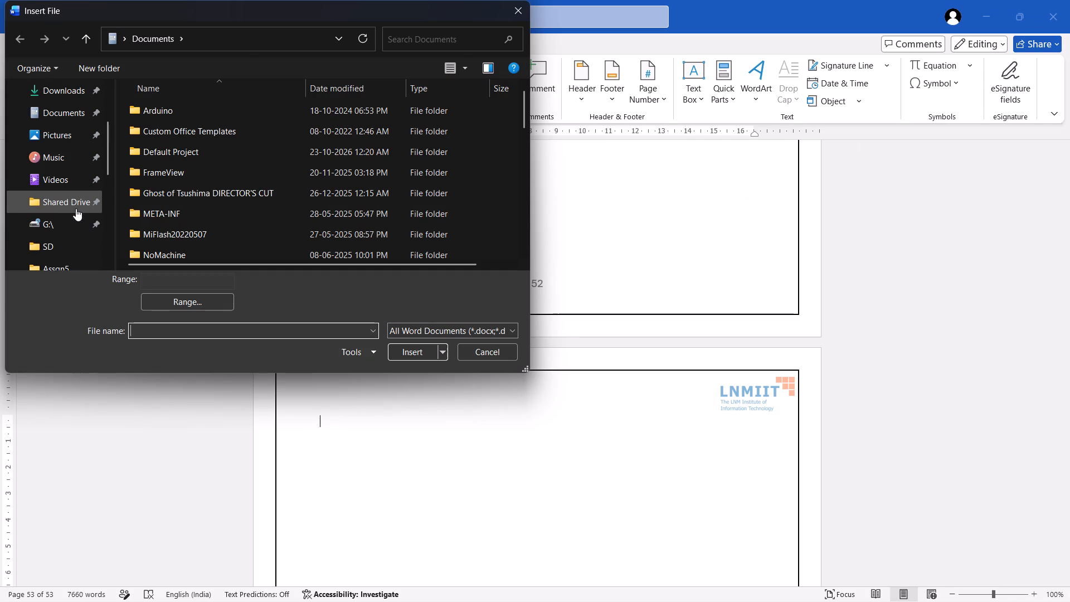
scroll(56, 246, down, 2)
click(66, 175)
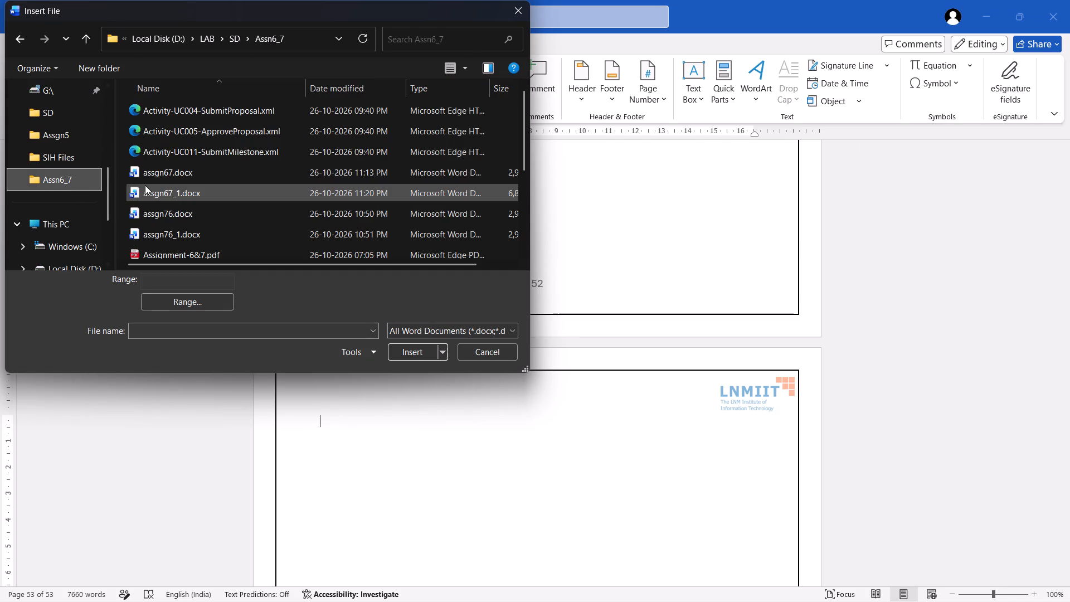
click(206, 191)
click(421, 353)
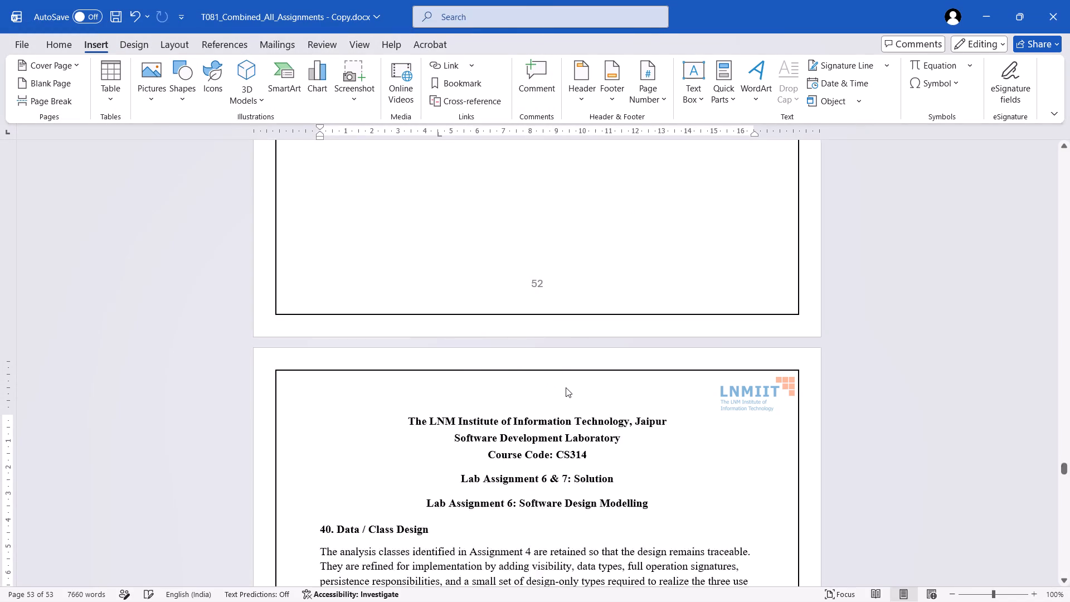
Review the inserted Assignment 6 & 7 pages, checking the tables, diagrams and text from the end of the document backwards.
scroll(566, 387, up, 17)
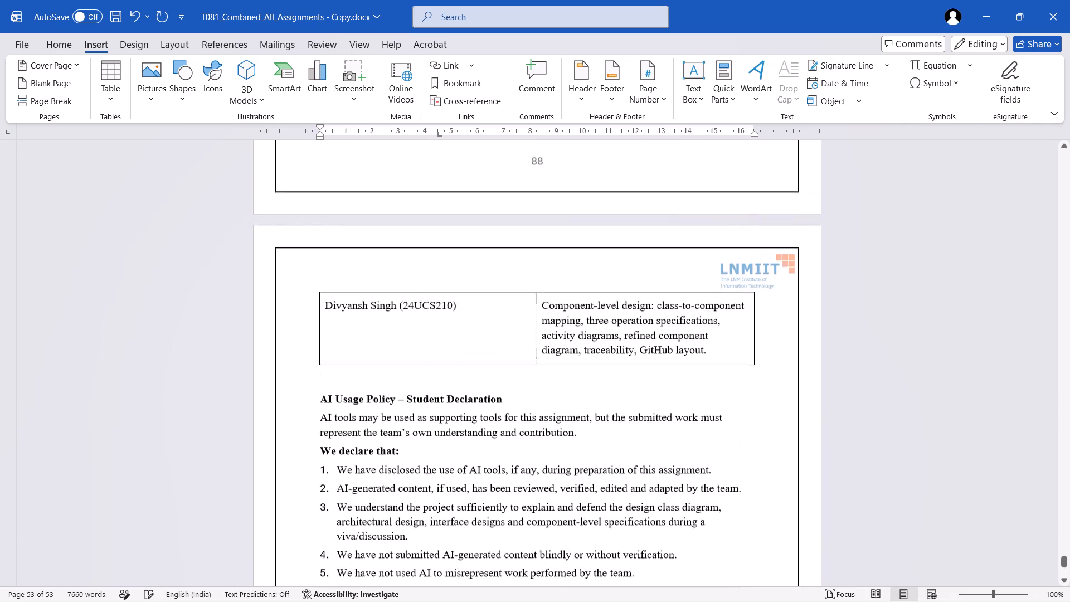
scroll(566, 387, up, 17)
scroll(567, 387, up, 7)
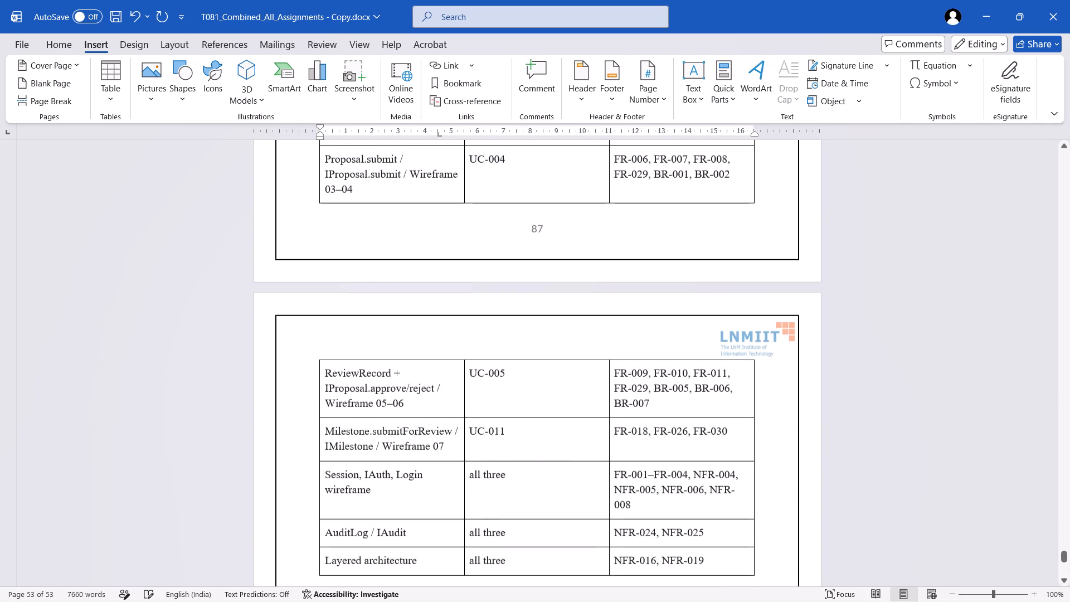
scroll(567, 382, down, 20)
scroll(567, 382, down, 20)
scroll(567, 382, down, 20)
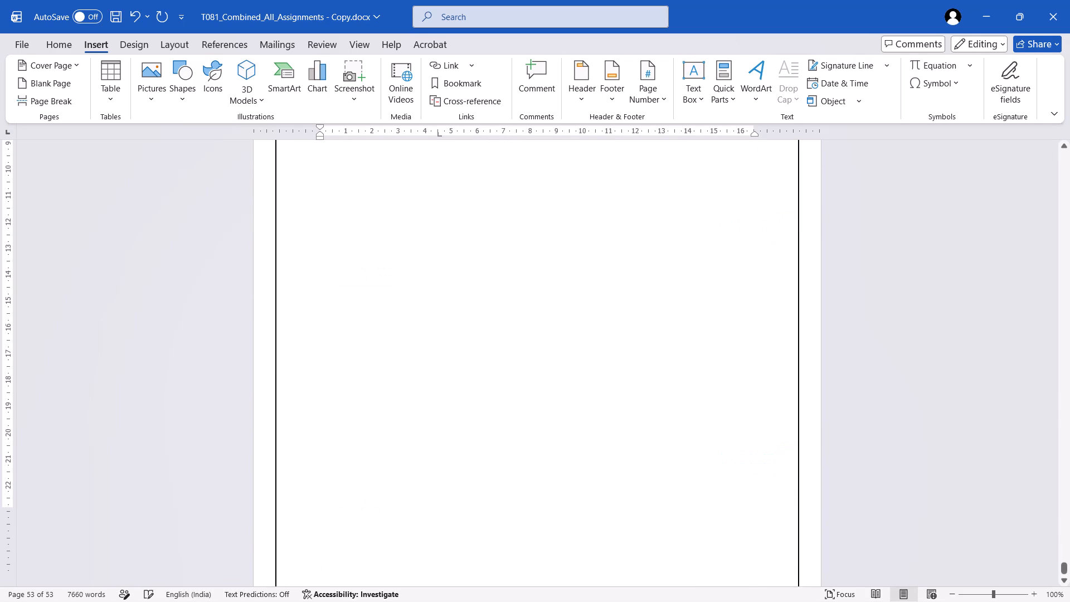
scroll(785, 281, down, 4)
scroll(785, 281, up, 13)
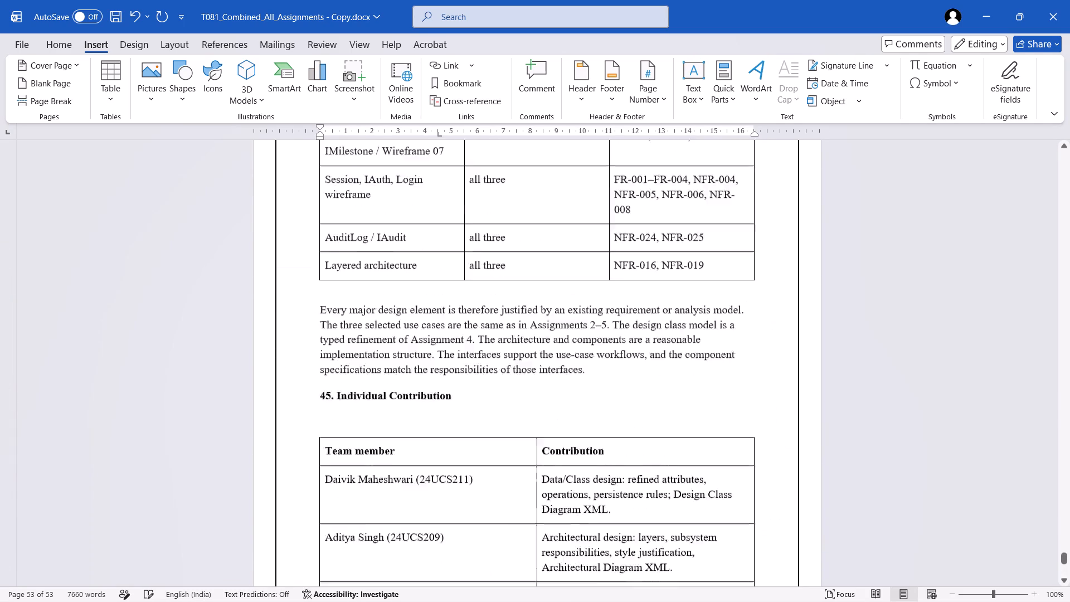
scroll(785, 281, up, 12)
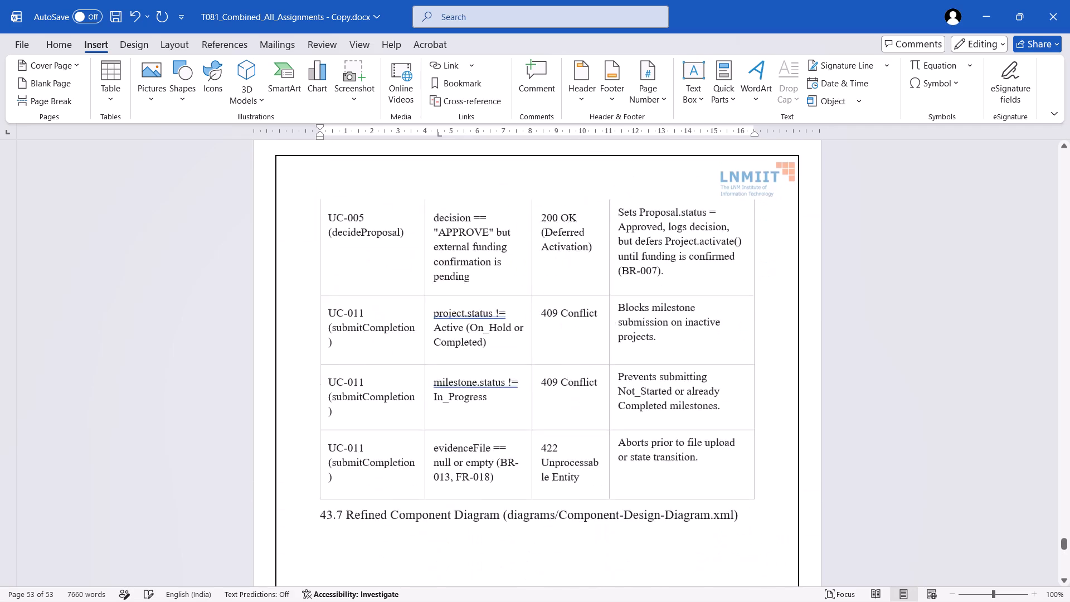
scroll(785, 281, up, 9)
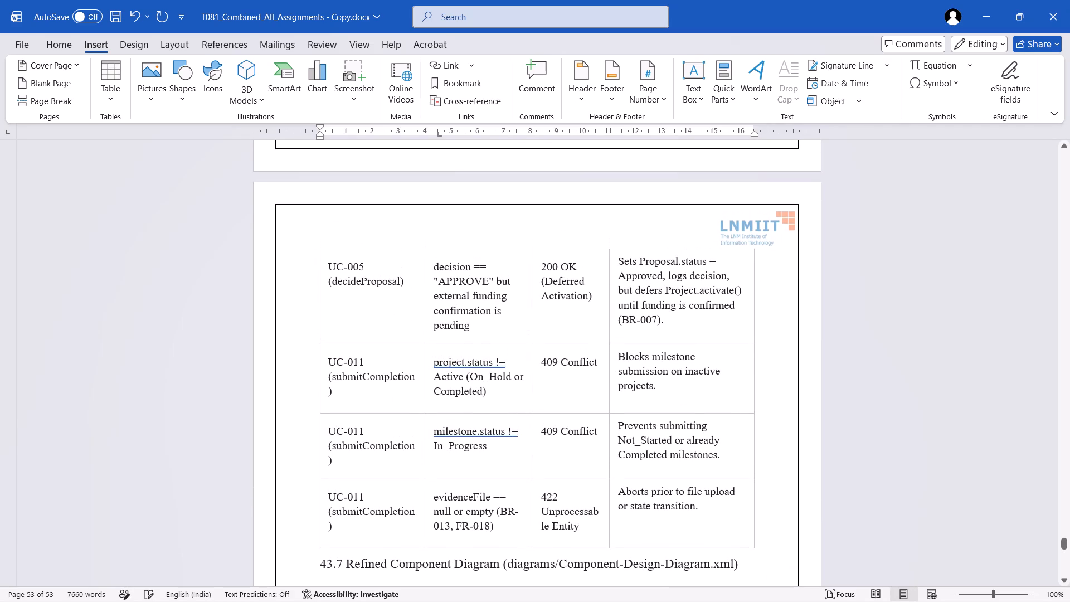
scroll(676, 419, up, 20)
scroll(676, 419, up, 1)
scroll(817, 420, up, 3)
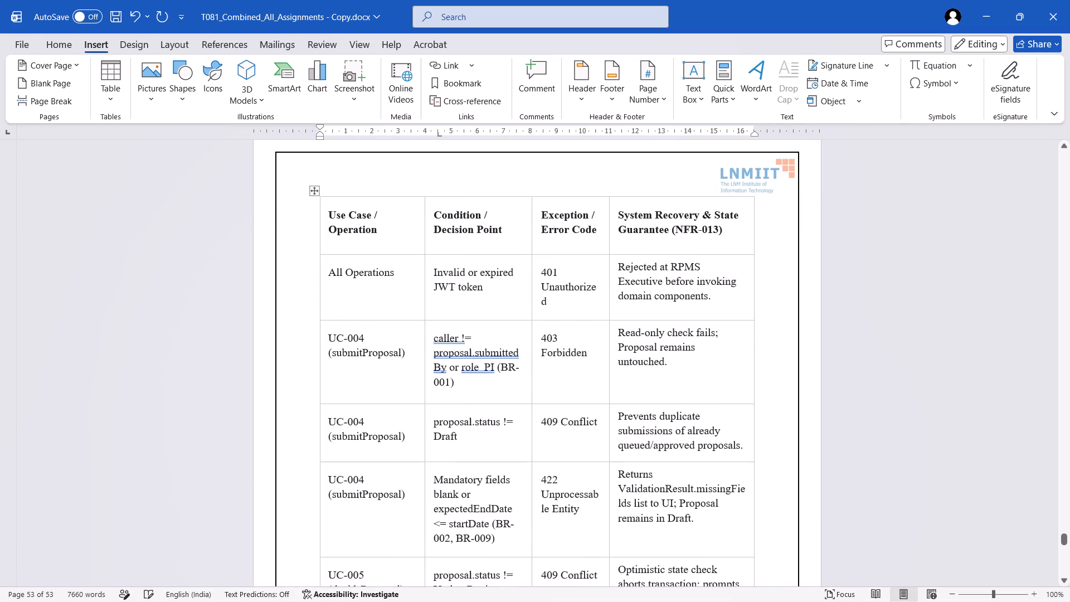
scroll(839, 261, up, 16)
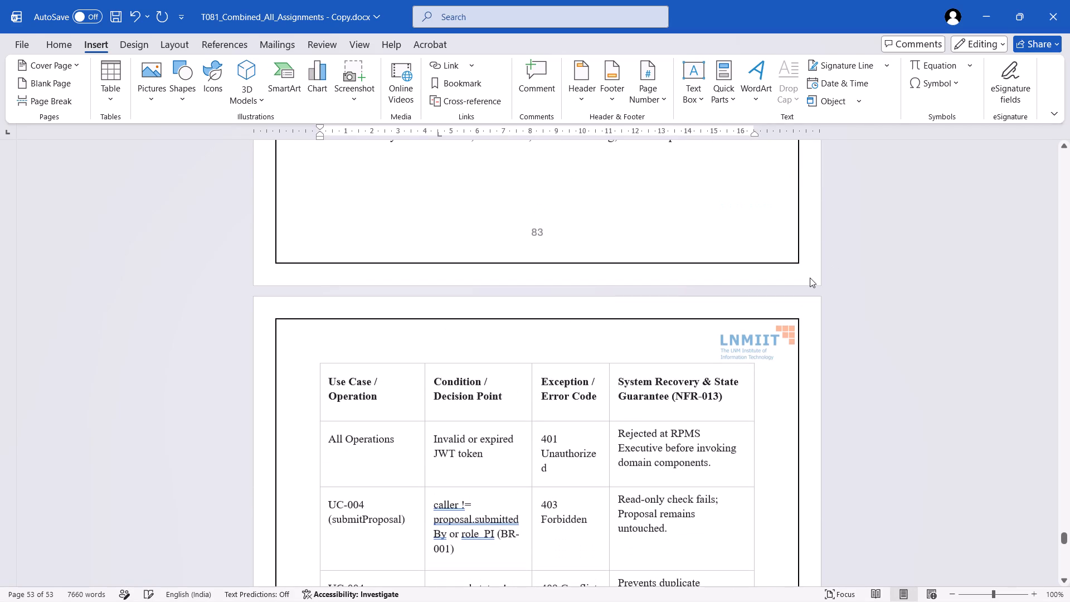
scroll(810, 278, up, 20)
scroll(810, 278, up, 20)
scroll(810, 278, up, 20)
scroll(819, 318, up, 4)
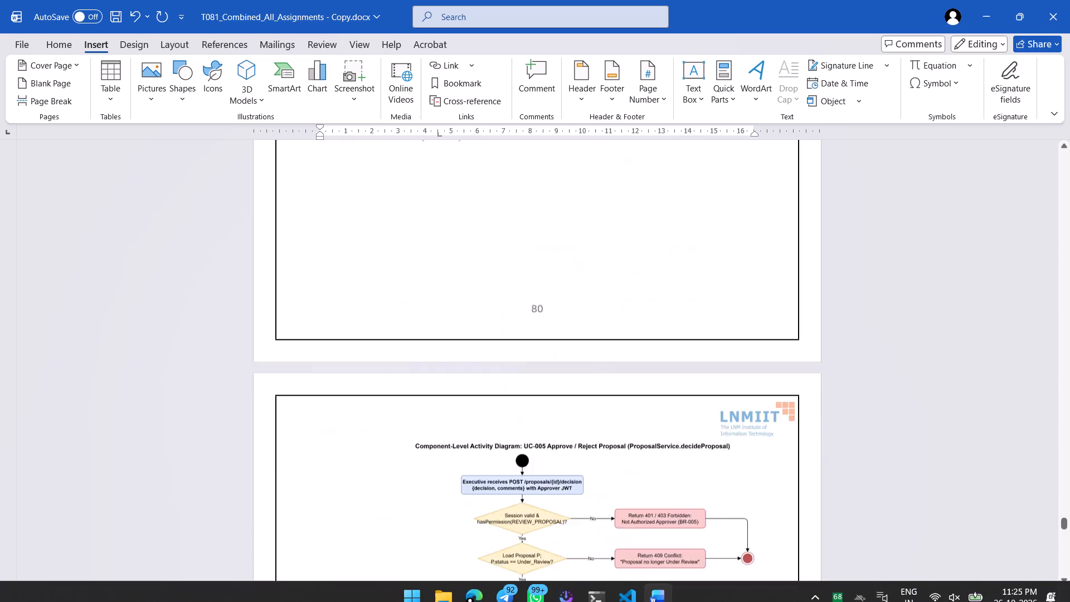
scroll(819, 318, up, 18)
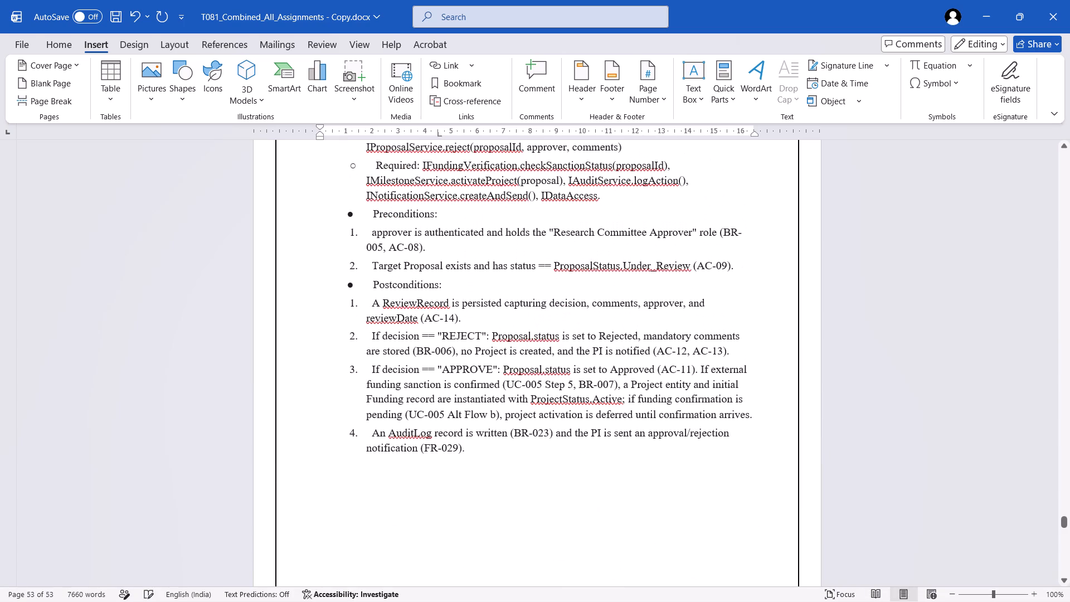
scroll(915, 0, up, 20)
scroll(915, 0, up, 20)
scroll(915, 0, up, 20)
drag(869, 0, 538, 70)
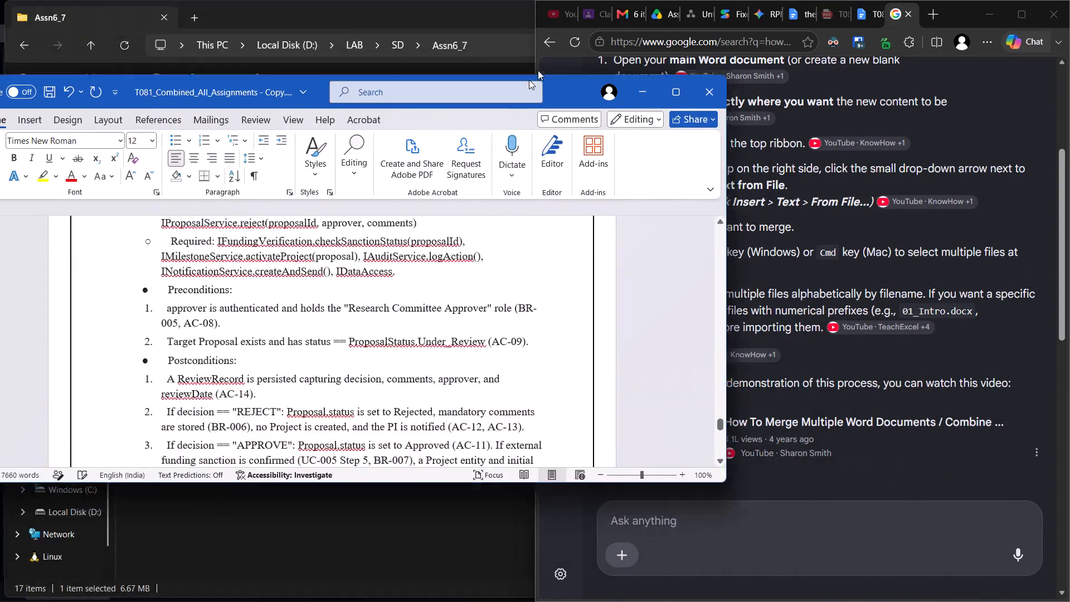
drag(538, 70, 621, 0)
Review the inserted Assignment 6 & 7 pages backwards to their title page and check how they follow the preceding page.
scroll(644, 425, up, 8)
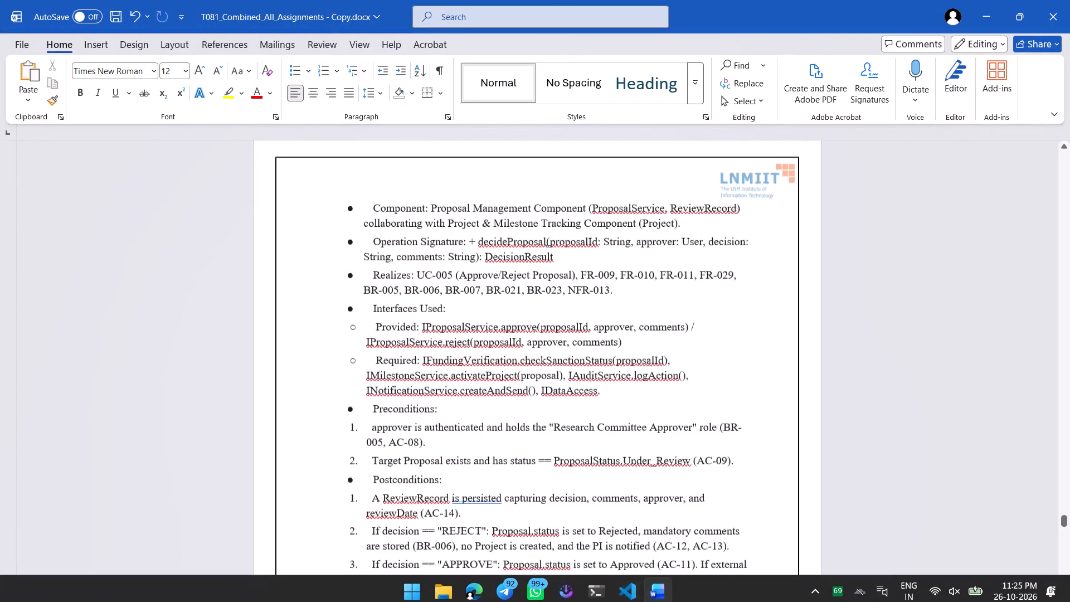
scroll(649, 414, up, 20)
scroll(649, 414, up, 20)
scroll(649, 414, up, 9)
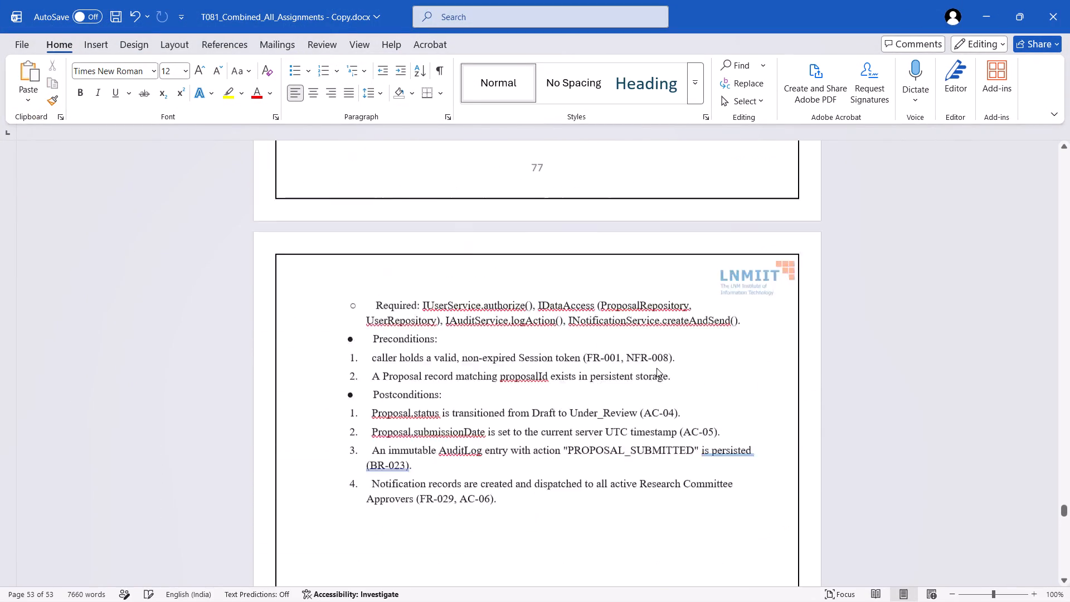
scroll(657, 368, up, 20)
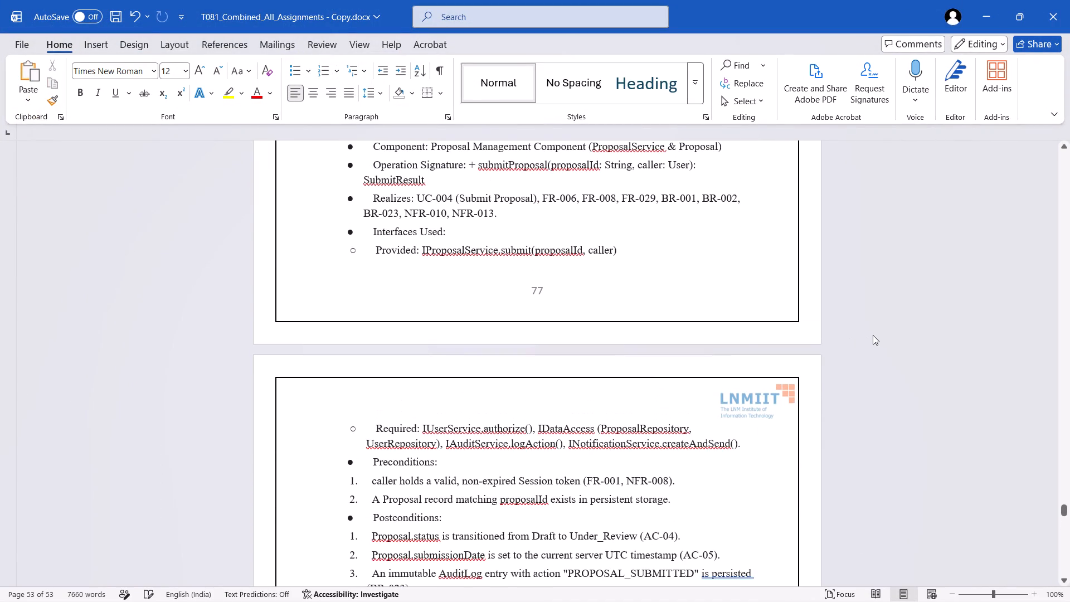
scroll(873, 335, up, 11)
scroll(872, 334, up, 19)
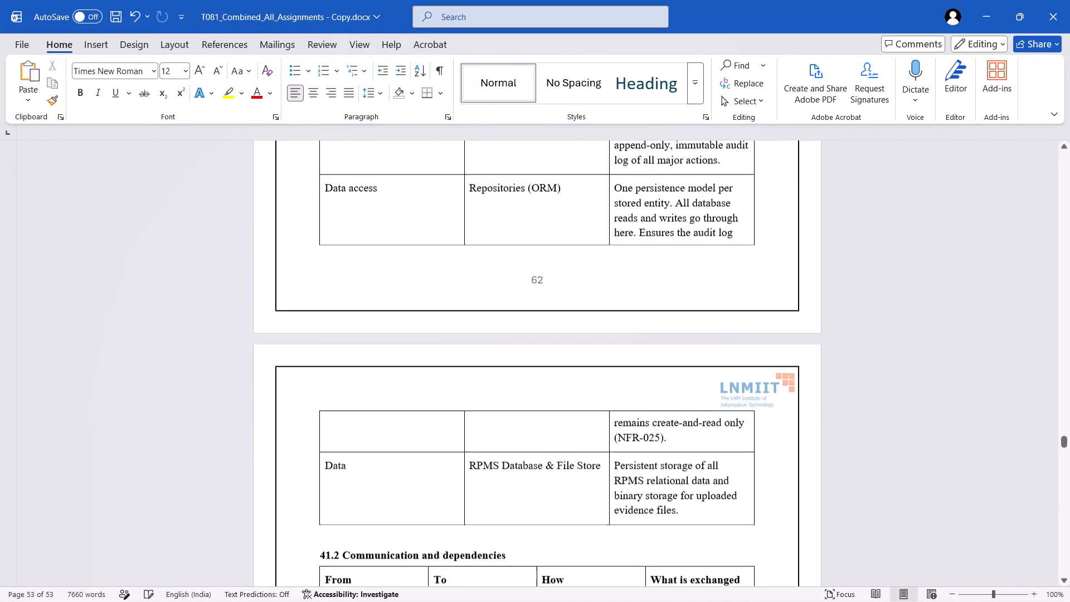
scroll(872, 321, up, 20)
scroll(872, 321, up, 6)
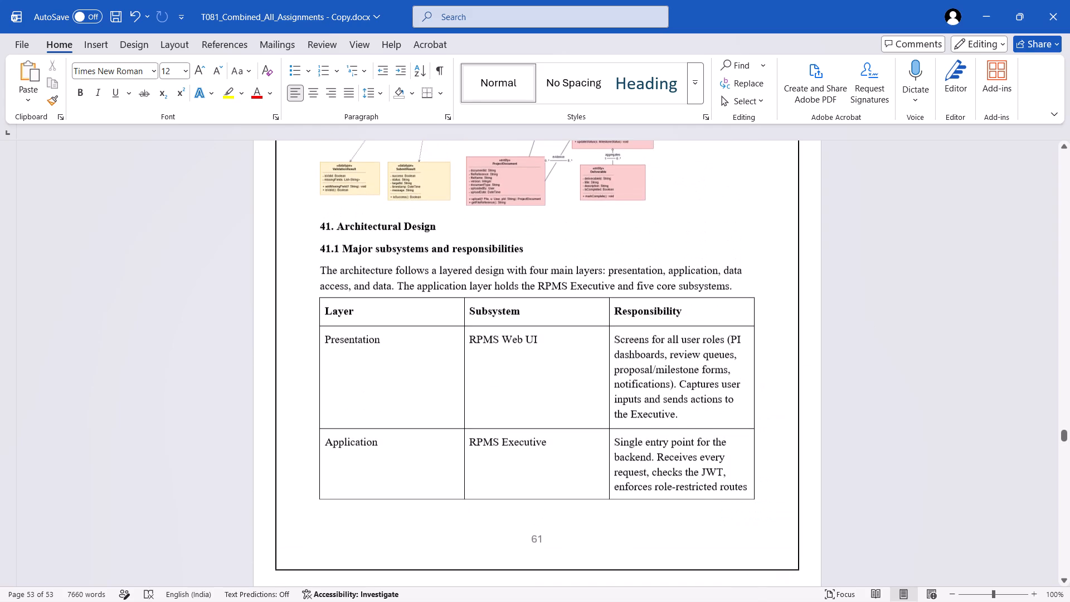
scroll(870, 317, up, 11)
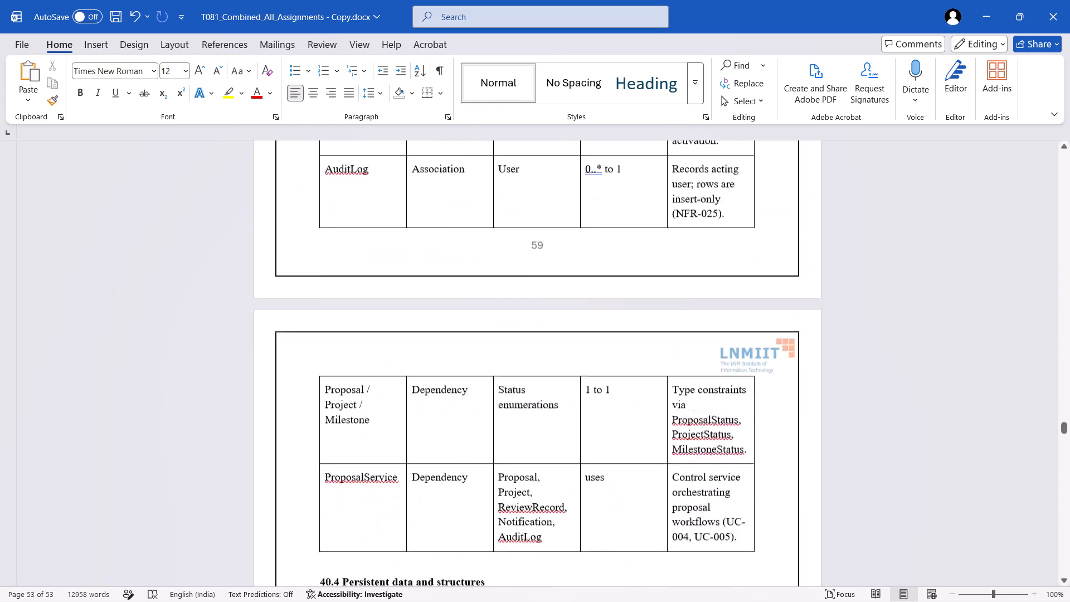
scroll(870, 317, up, 11)
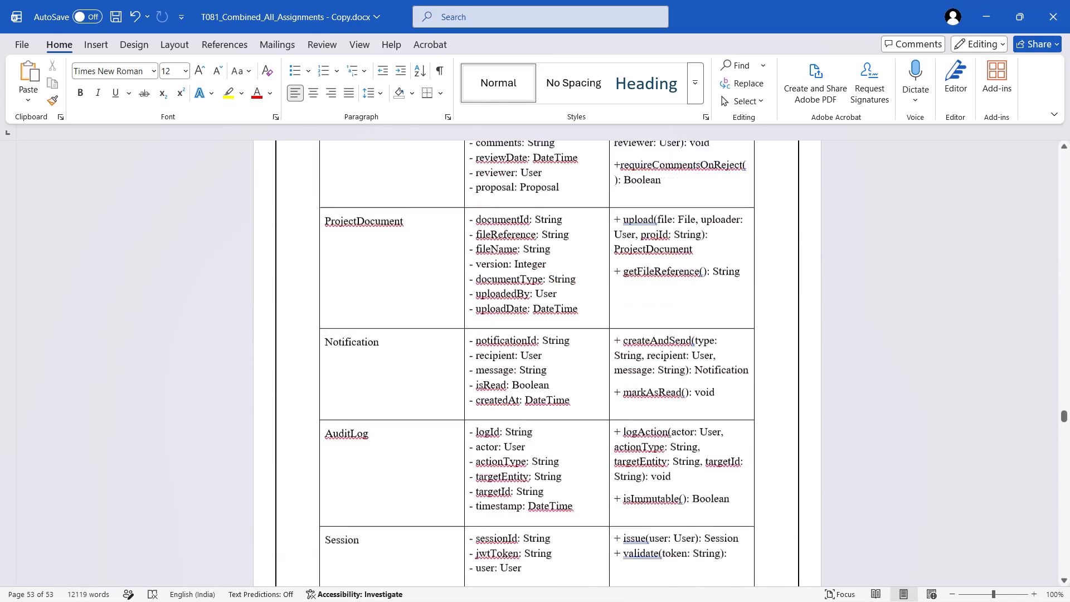
scroll(870, 317, up, 11)
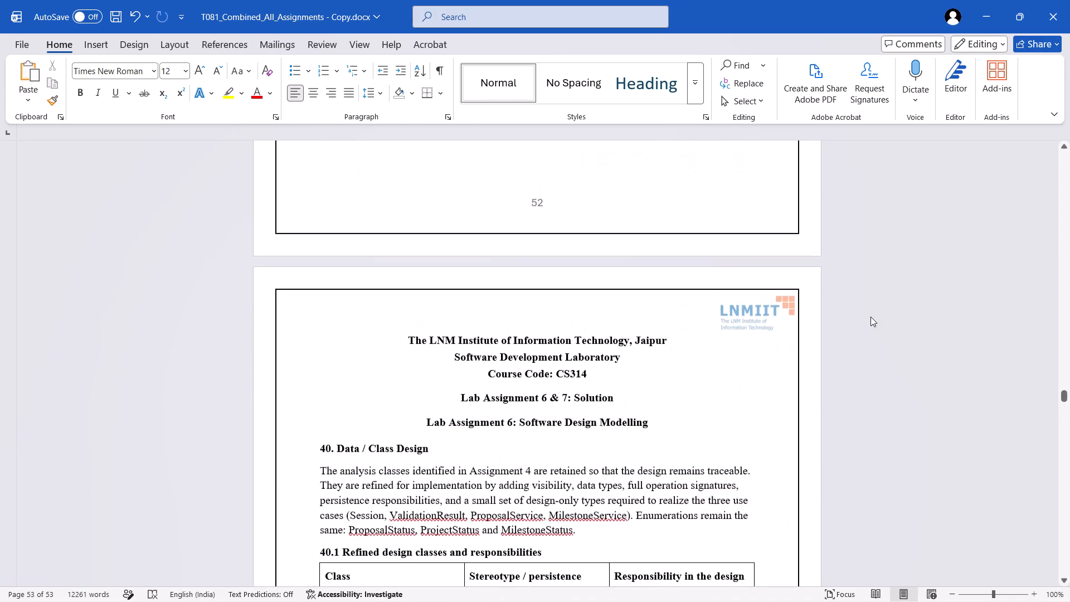
scroll(870, 317, up, 4)
scroll(869, 321, down, 11)
scroll(869, 322, up, 4)
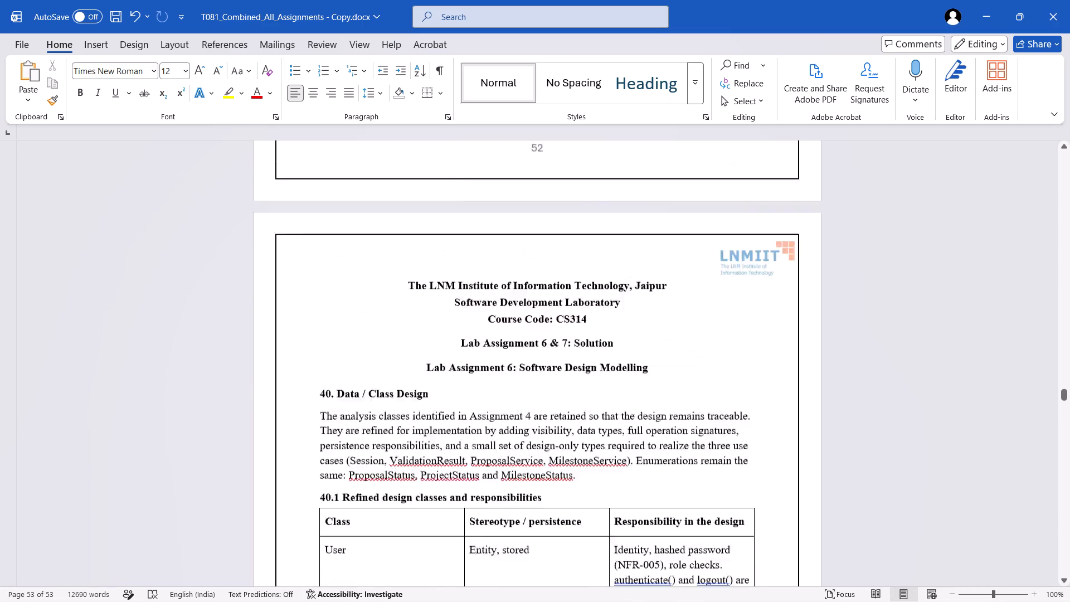
scroll(869, 322, up, 3)
scroll(869, 322, down, 8)
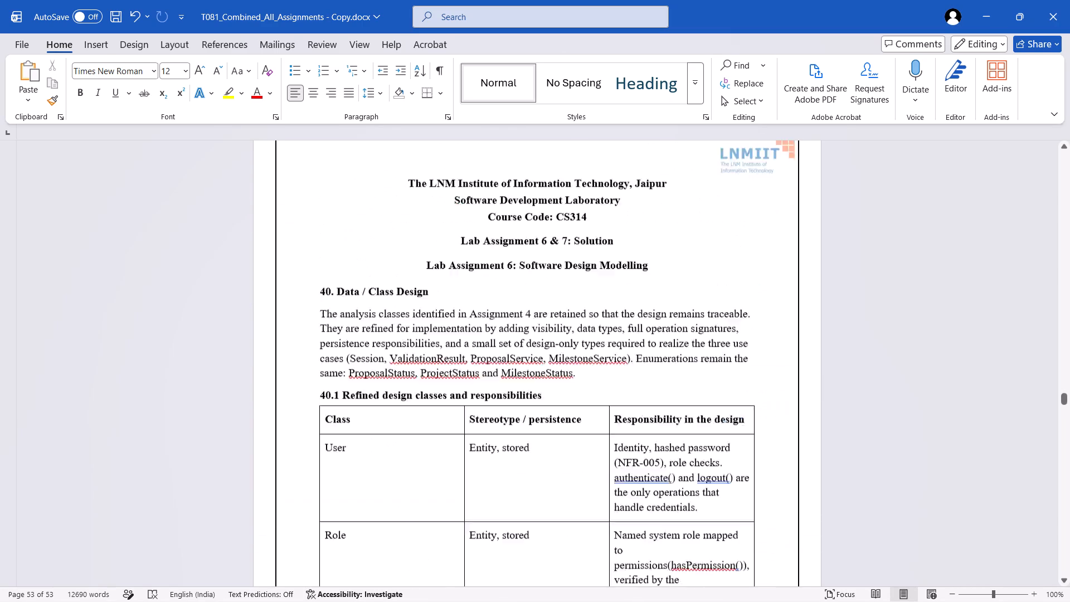
scroll(869, 322, down, 2)
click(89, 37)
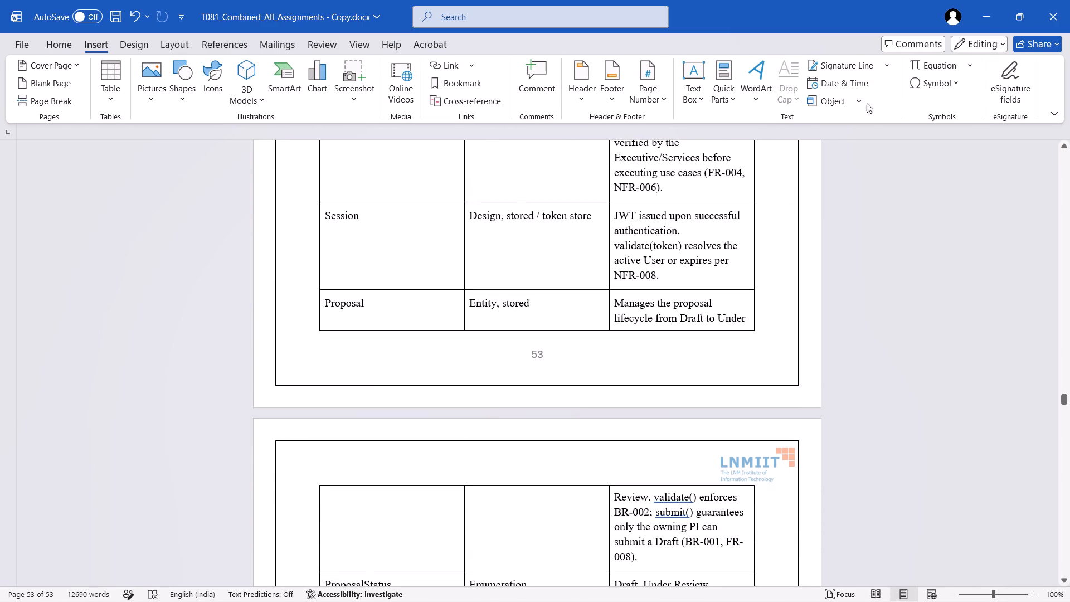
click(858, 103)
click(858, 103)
Review the inserted section from its title page forward through the class design, architectural design and low-fidelity wireframe placeholders.
scroll(799, 421, up, 3)
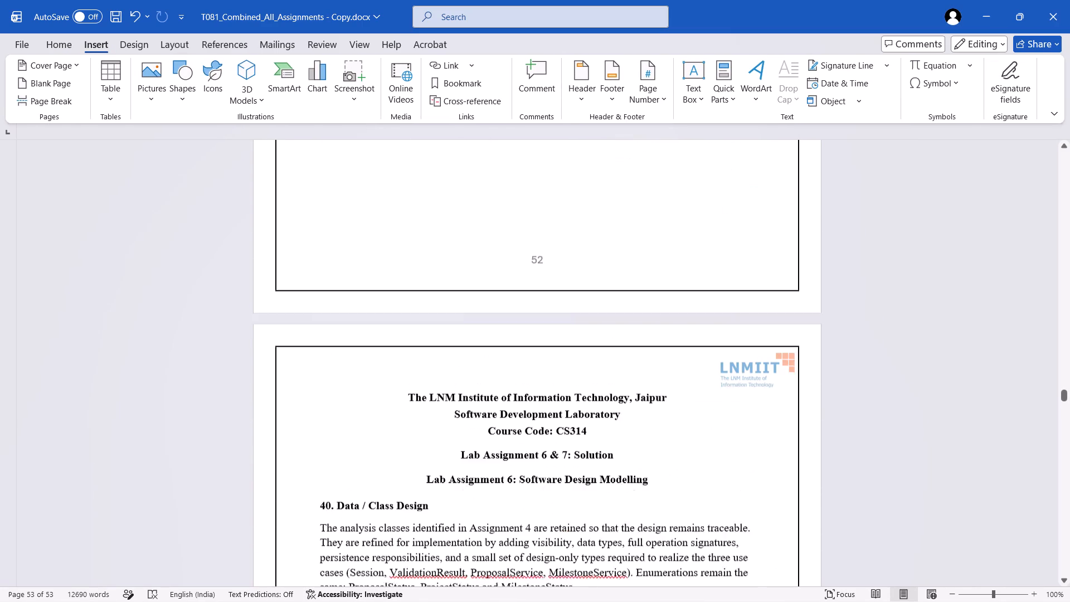
scroll(799, 421, down, 3)
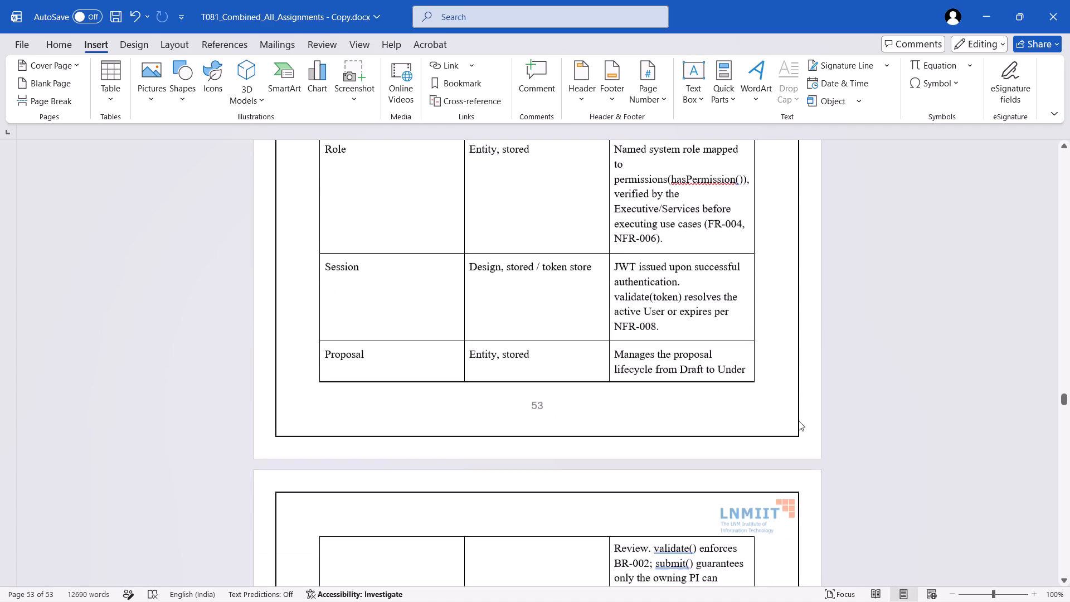
scroll(799, 421, down, 8)
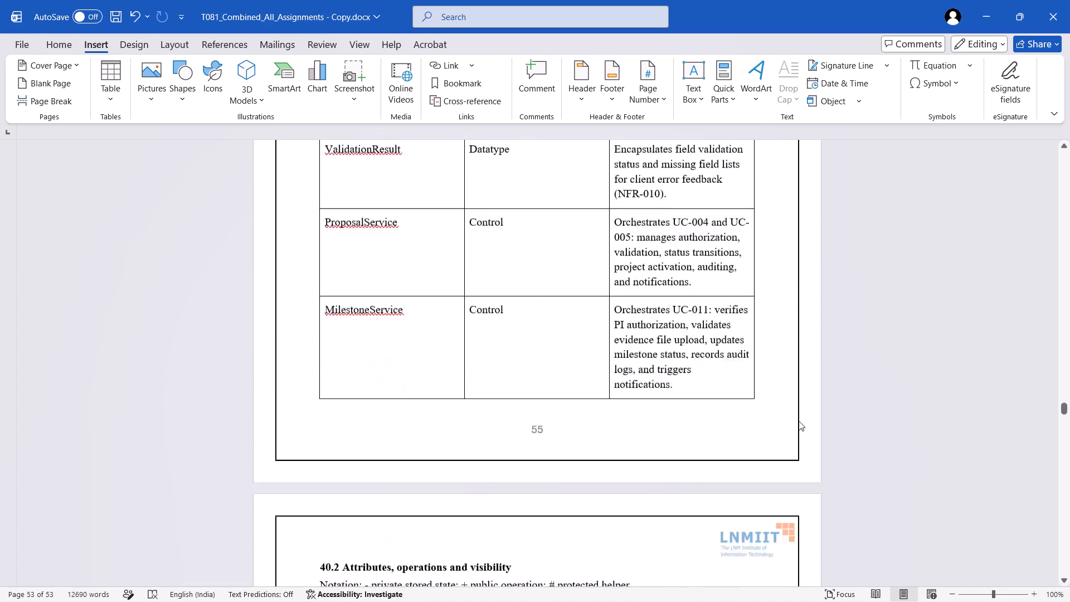
scroll(799, 421, down, 9)
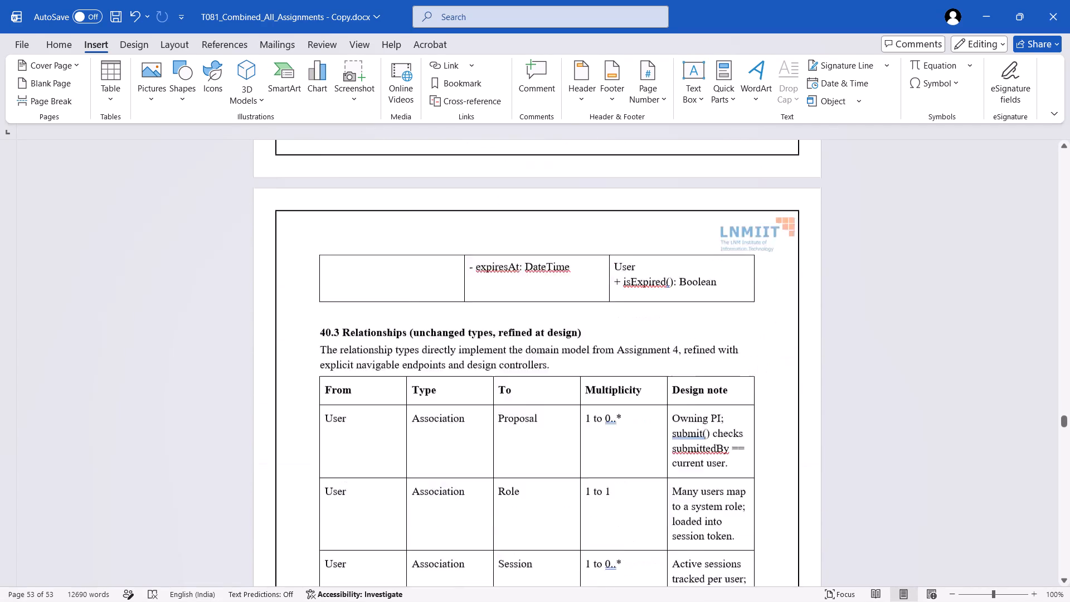
scroll(799, 421, down, 9)
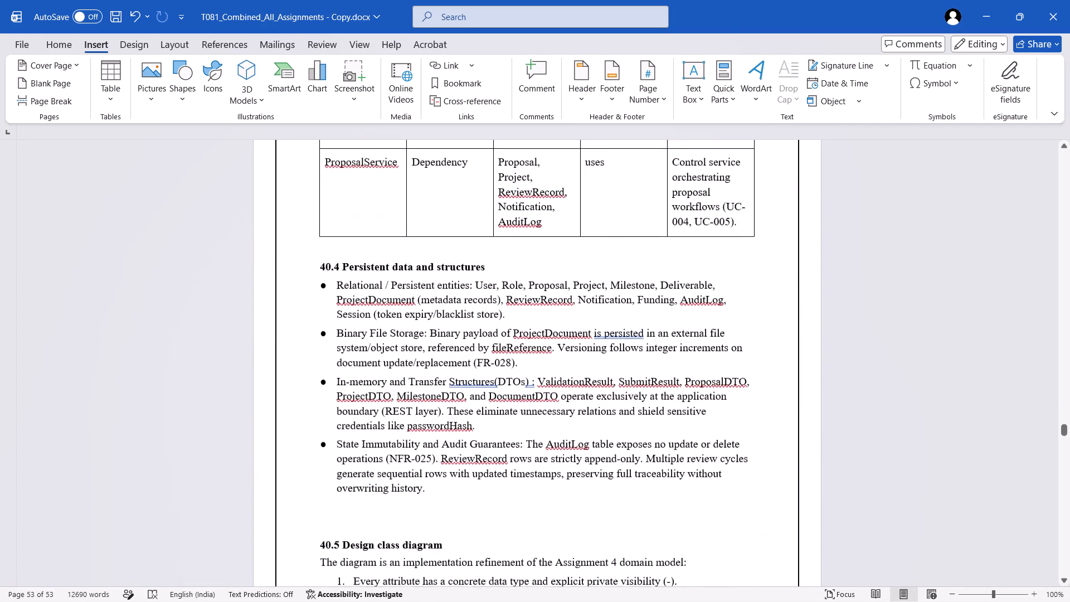
scroll(799, 421, down, 12)
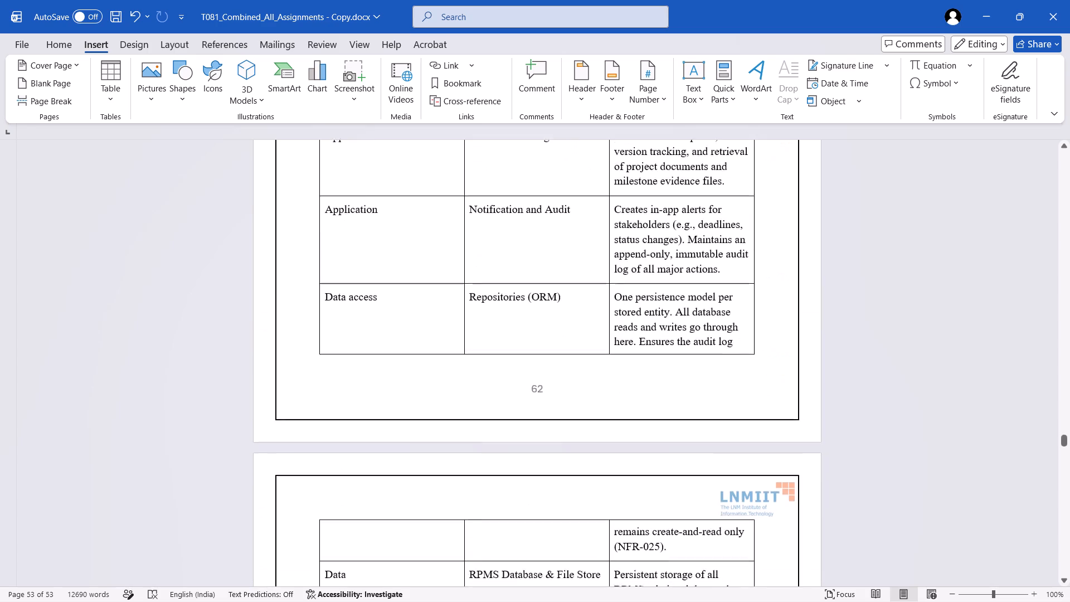
scroll(799, 421, down, 14)
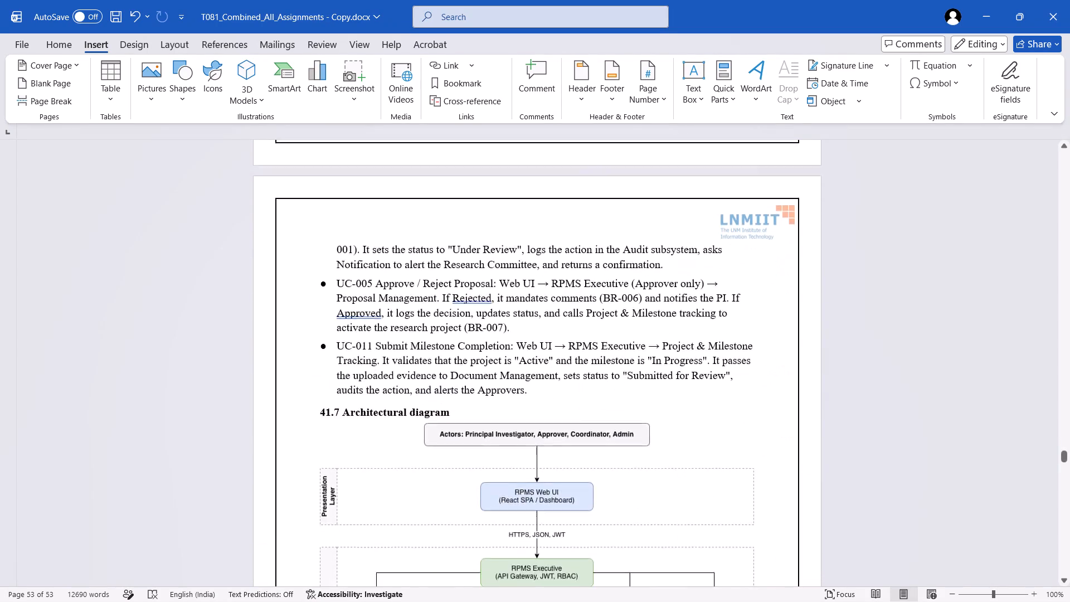
scroll(799, 421, down, 12)
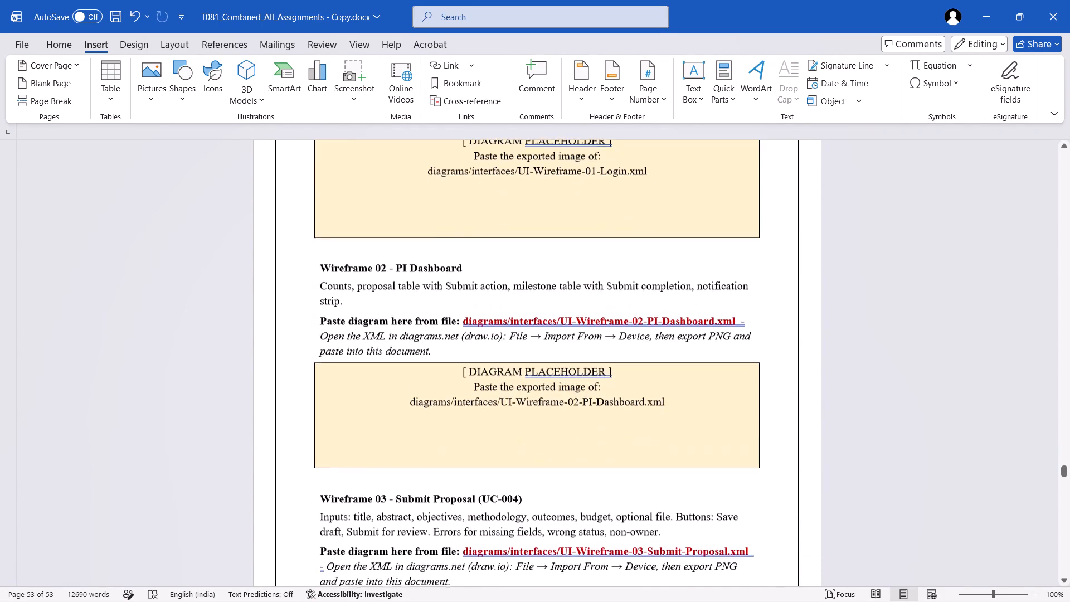
scroll(799, 421, up, 1)
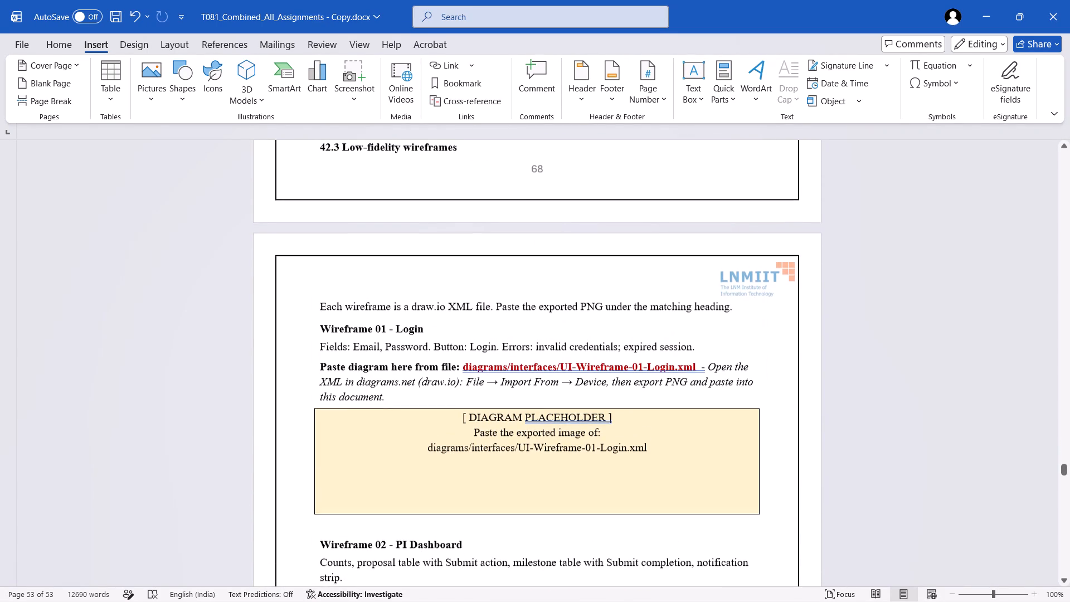
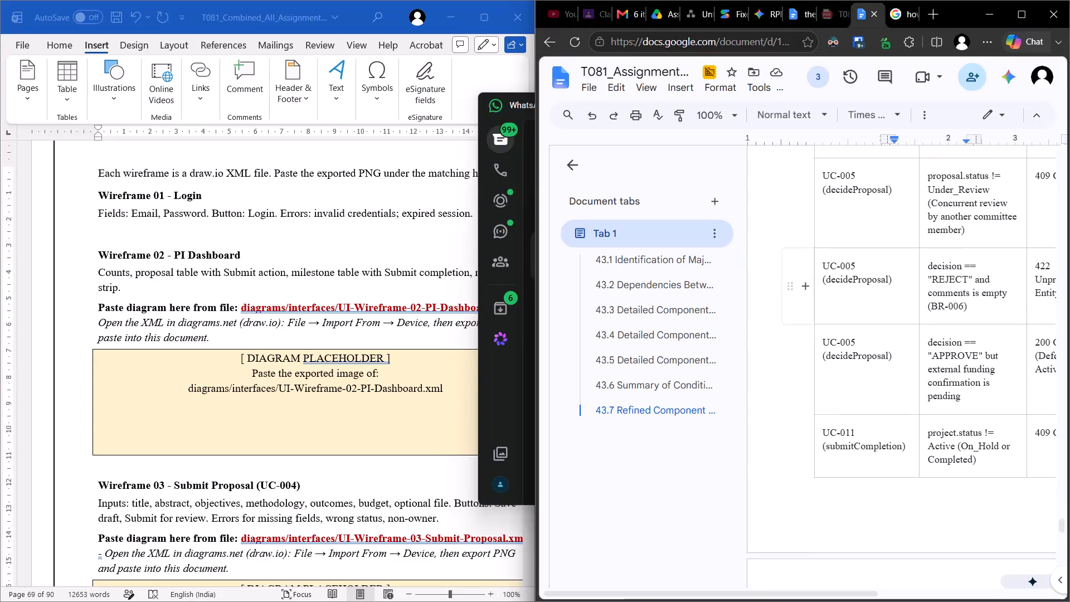
Look through the Google Docs version of the assignment for the wireframe images in section 42.3 Low-fidelity wireframes.
scroll(850, 297, down, 1)
scroll(856, 284, left, 4)
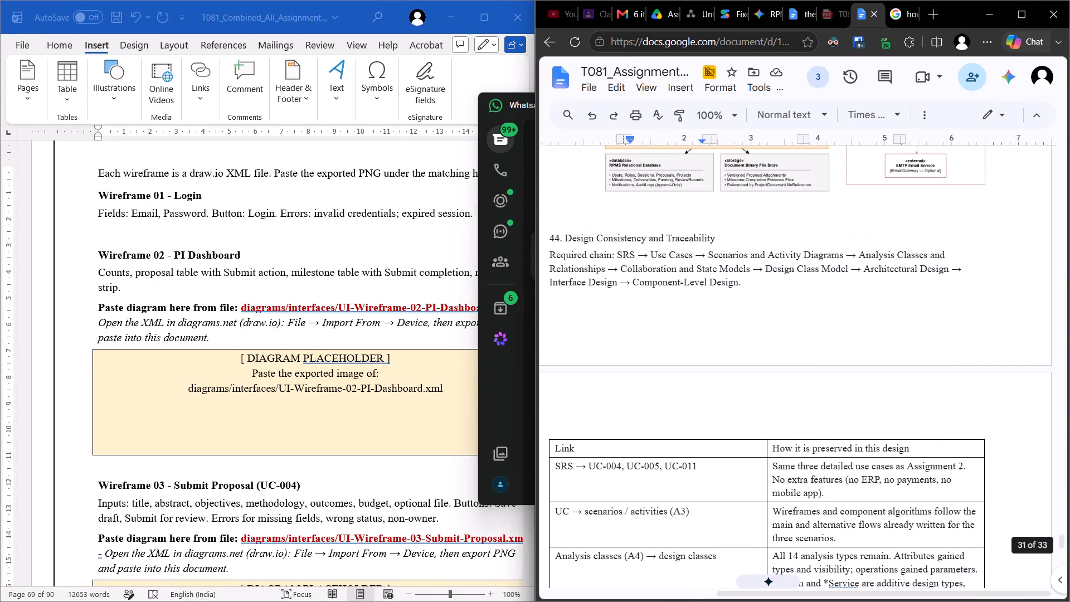
scroll(828, 298, up, 20)
scroll(828, 298, up, 11)
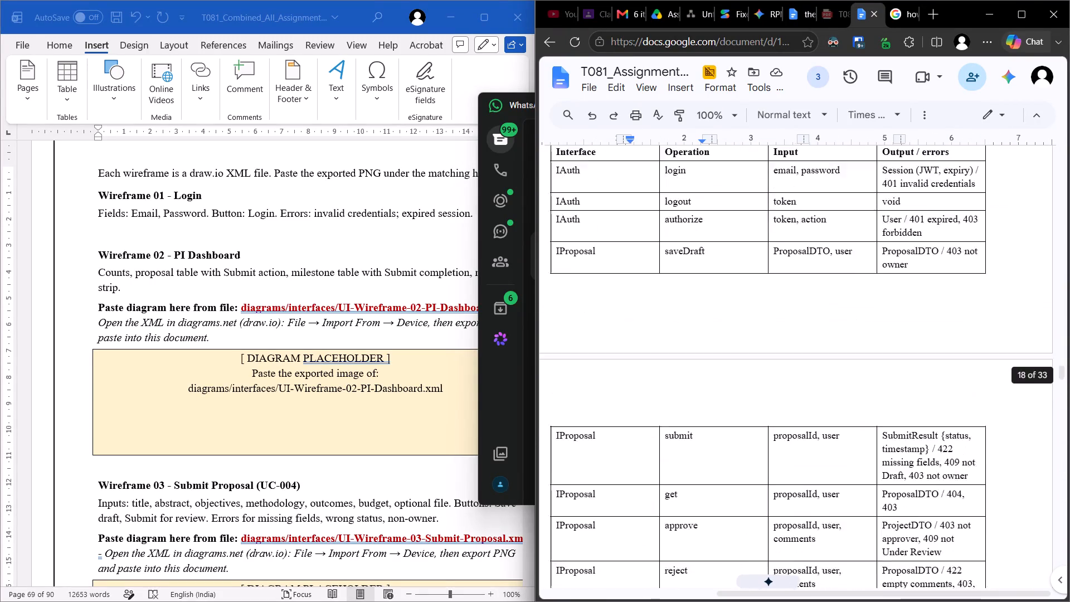
scroll(828, 297, up, 18)
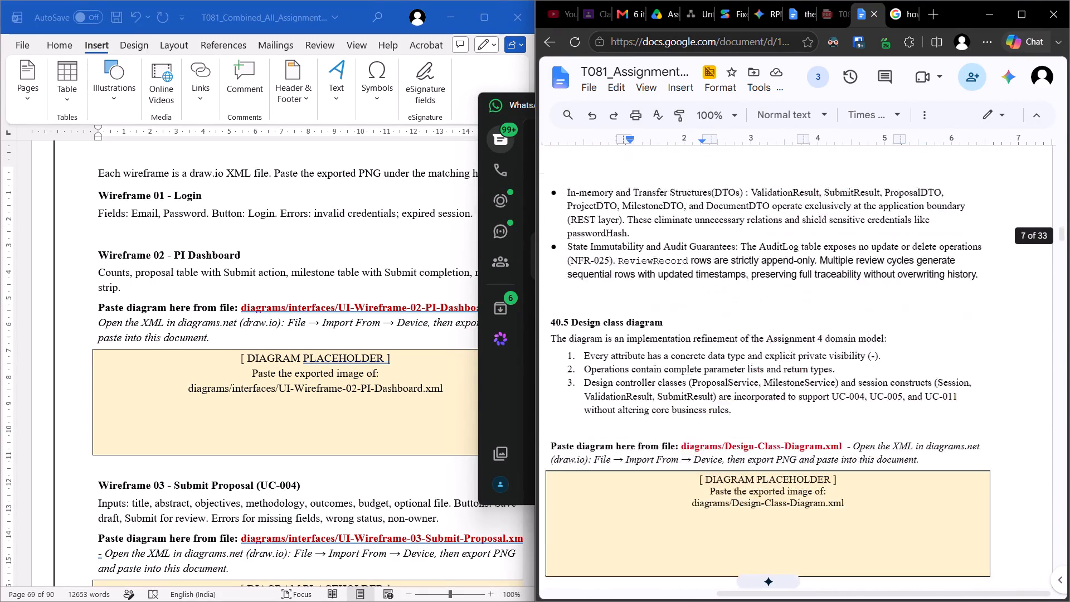
scroll(828, 297, up, 15)
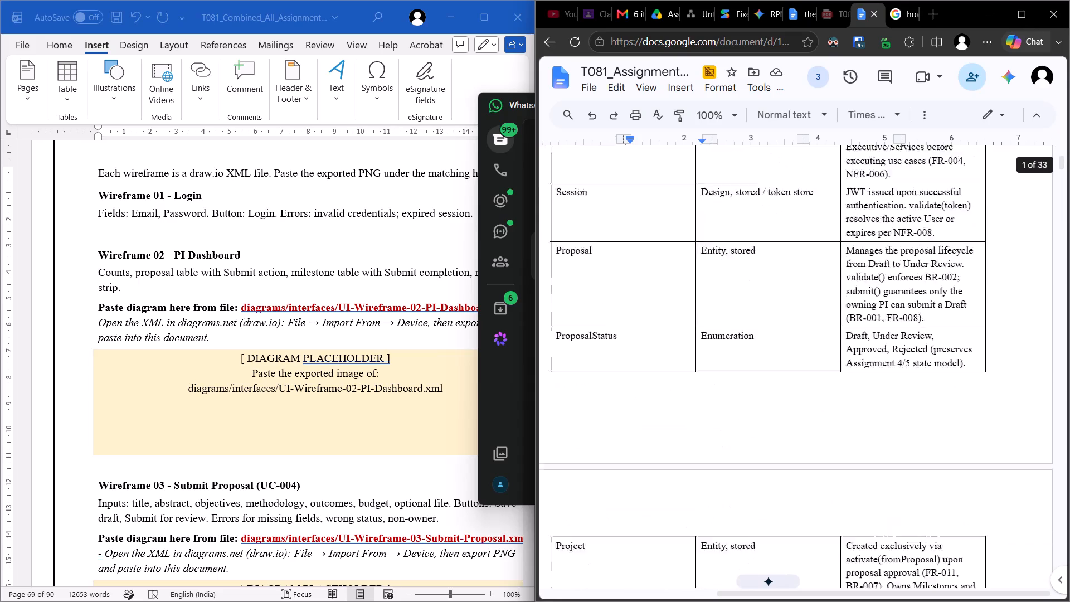
scroll(828, 297, up, 5)
scroll(828, 297, down, 16)
scroll(828, 297, down, 6)
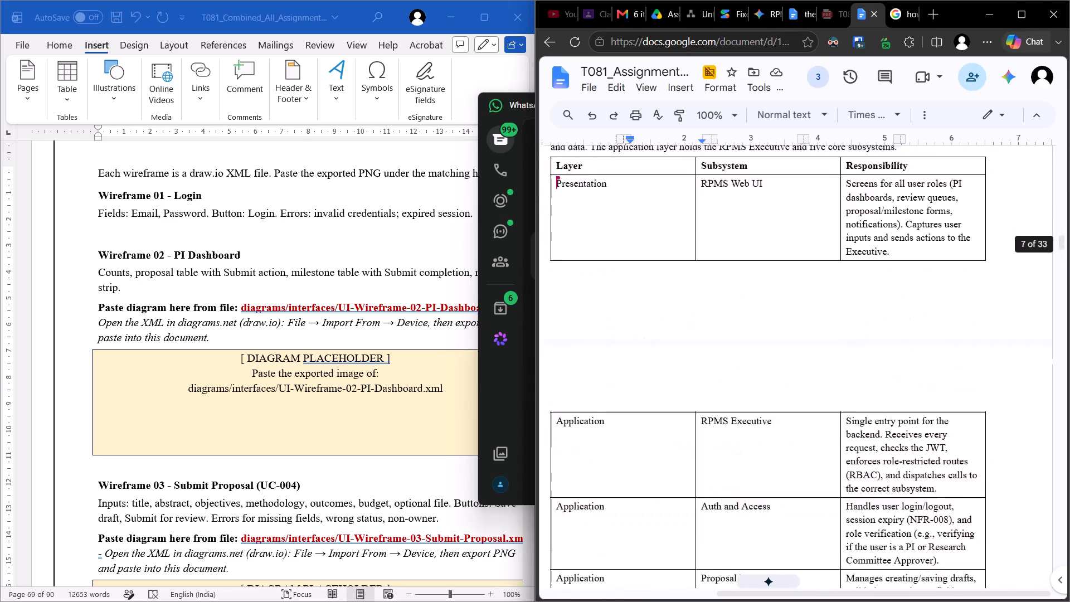
scroll(828, 297, down, 18)
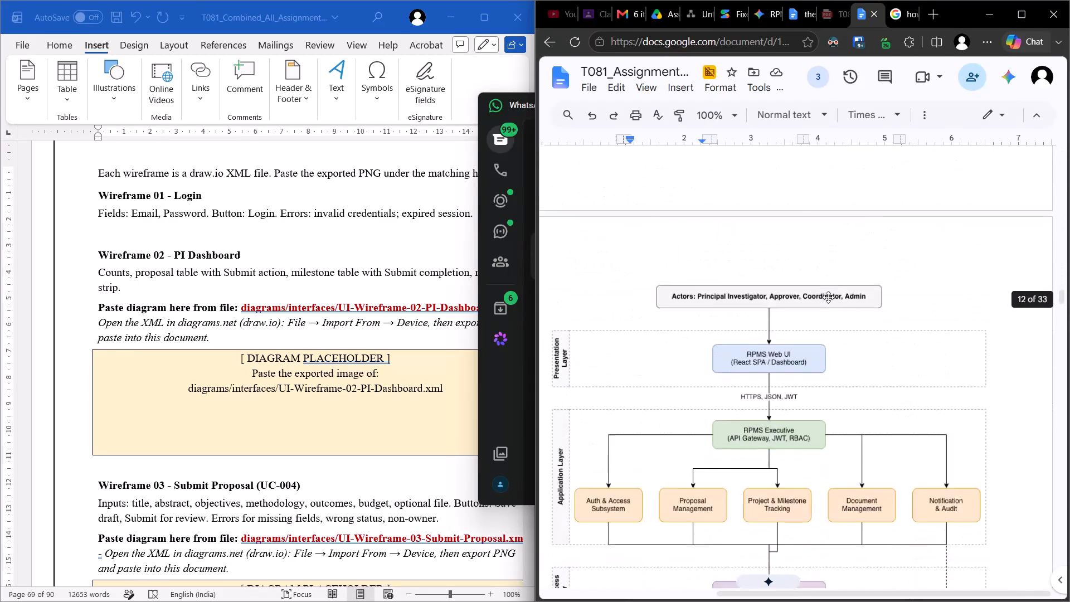
scroll(828, 297, down, 15)
scroll(828, 297, up, 1)
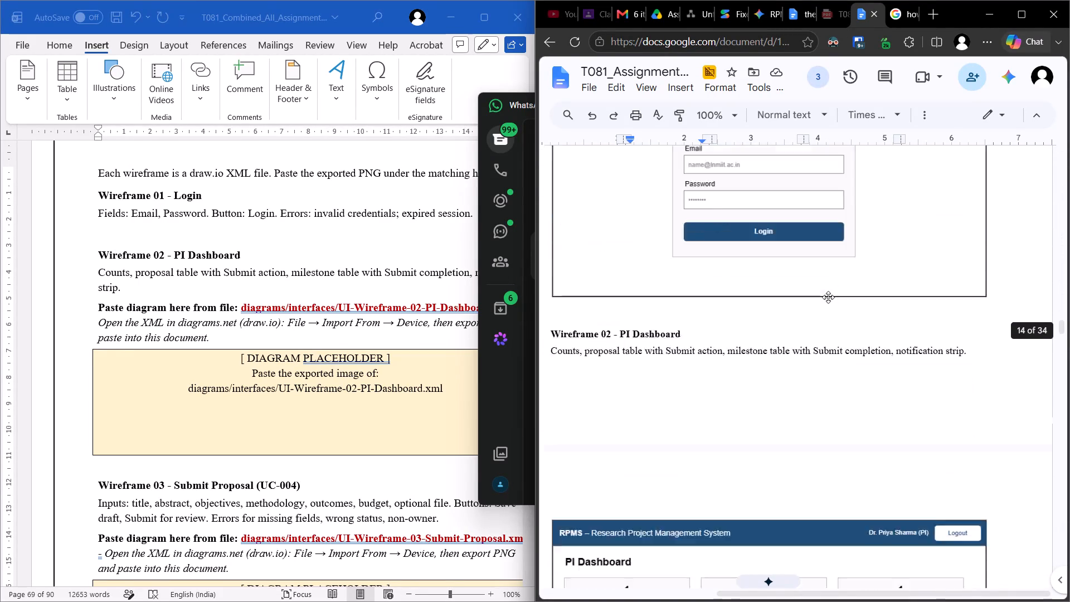
scroll(828, 297, up, 2)
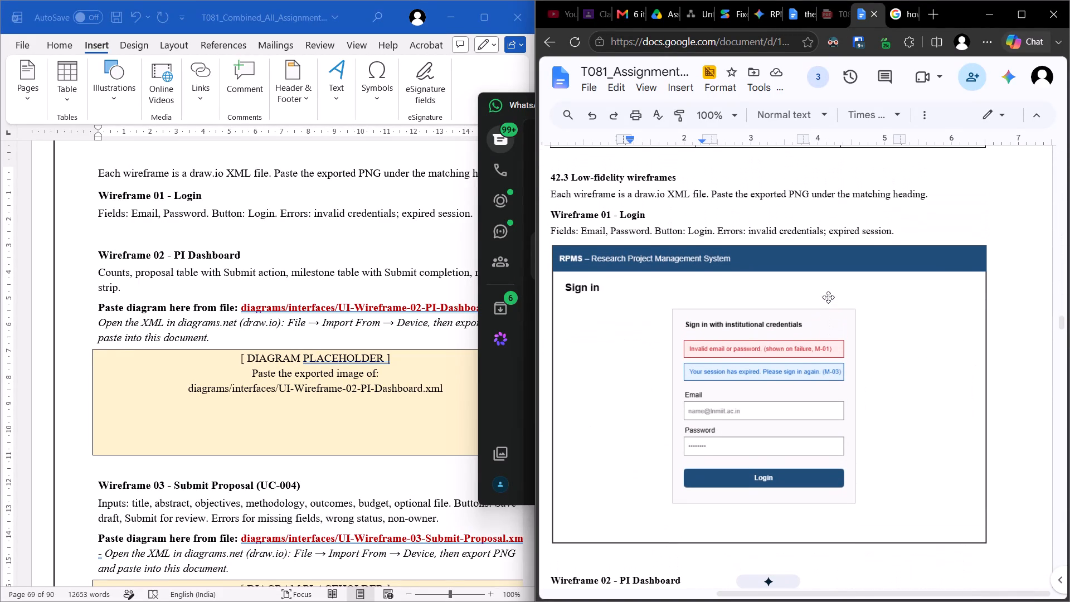
Copy the Sign in wireframe image from Google Docs onto the empty line under Wireframe 01 - Login in the combined Word copy.
click(776, 322)
right_click(766, 344)
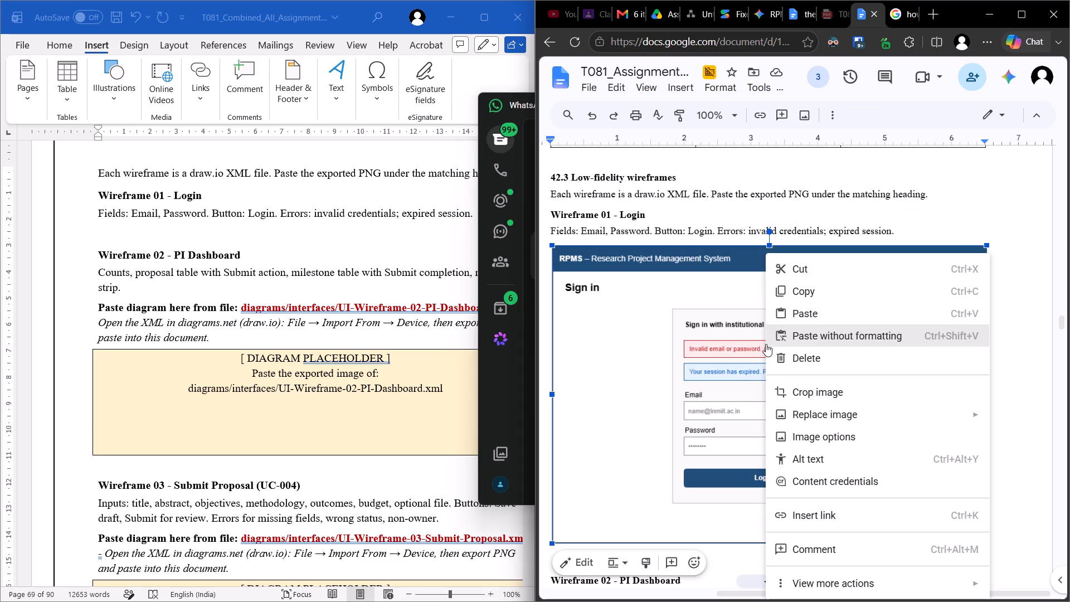
scroll(867, 482, down, 6)
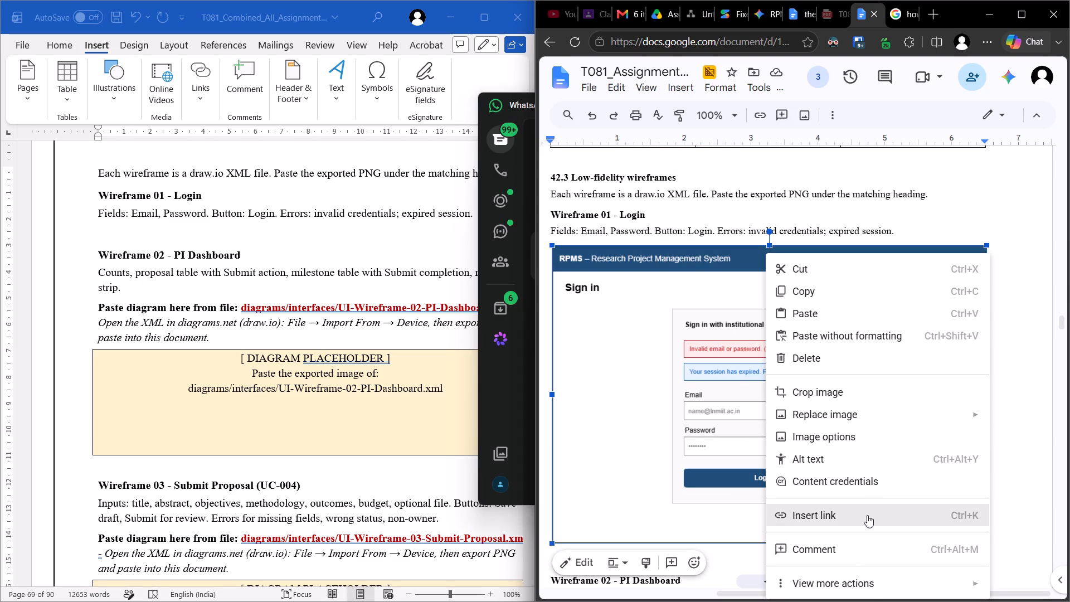
scroll(851, 553, down, 4)
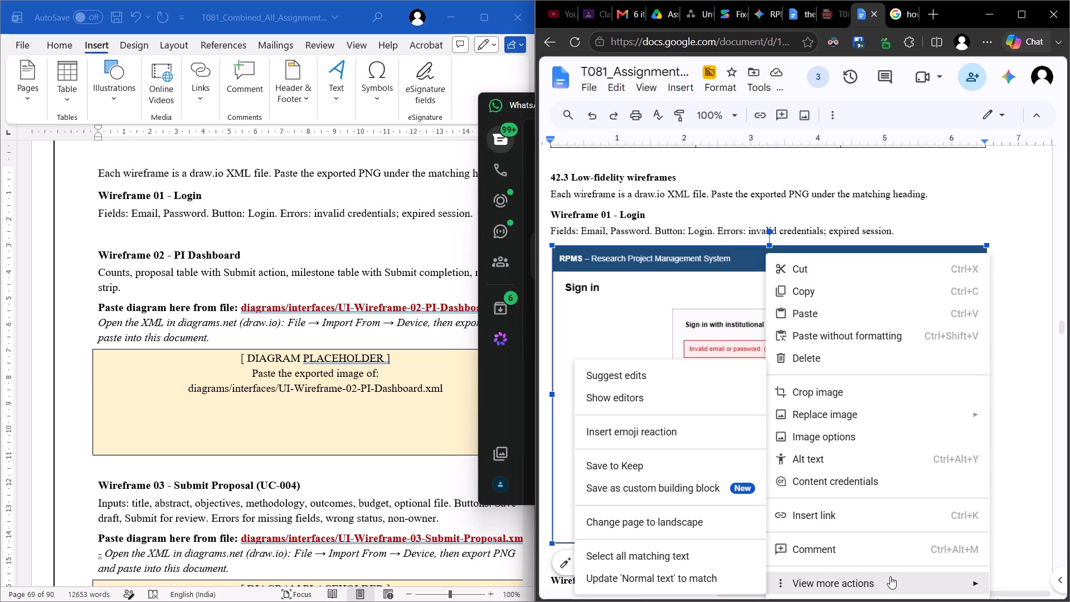
click(868, 290)
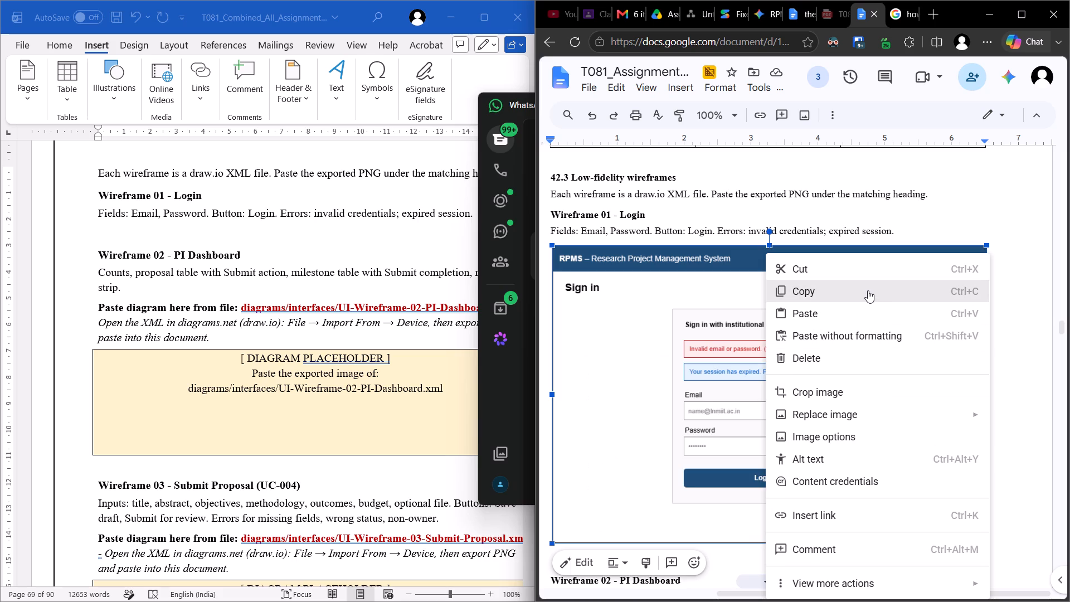
click(222, 387)
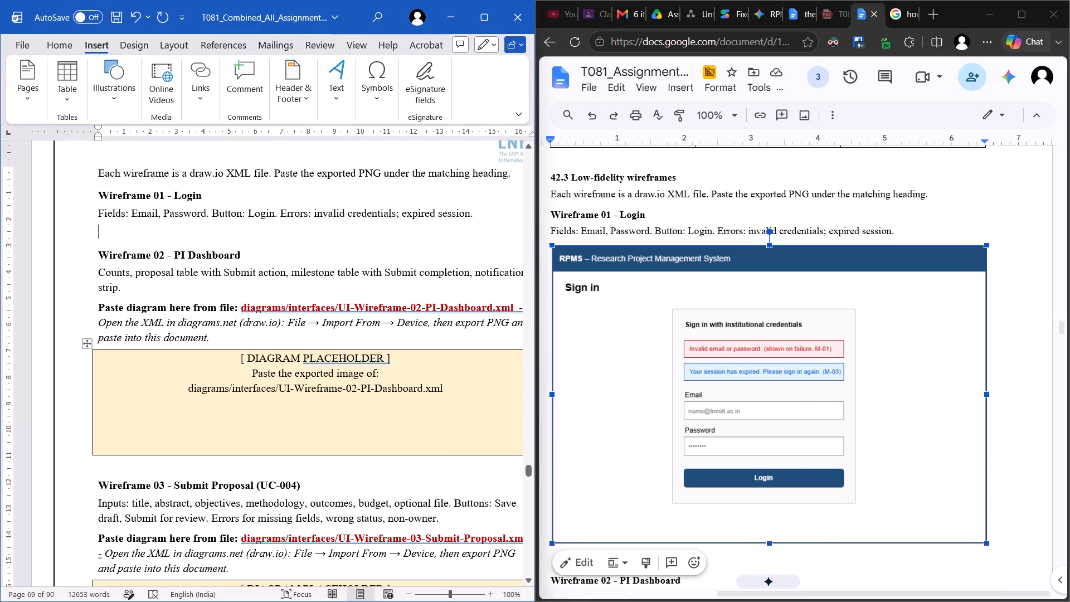
click(172, 236)
key(ctrl+v)
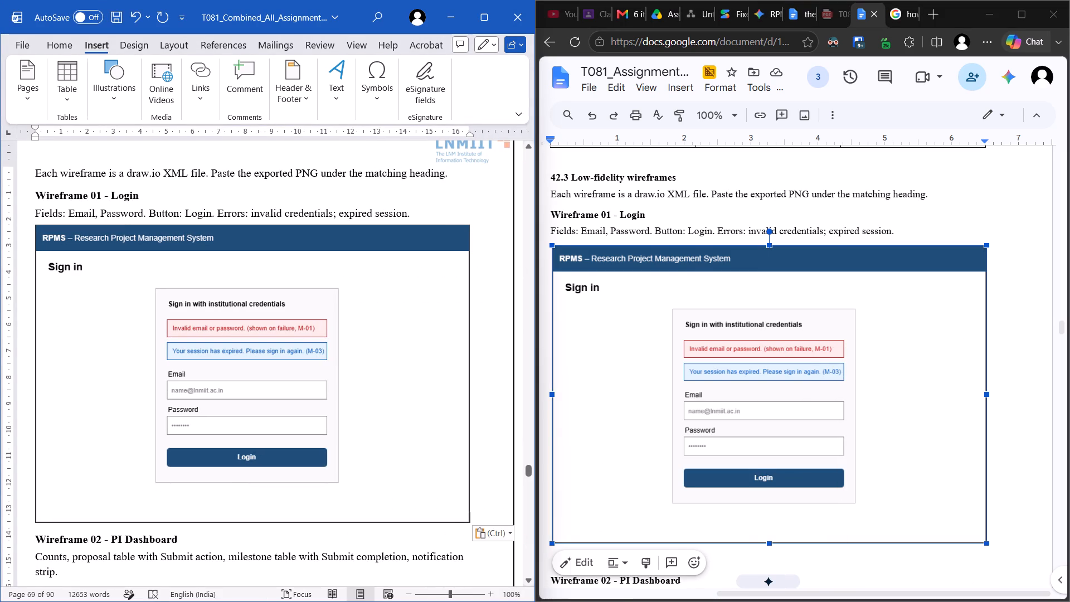
Replace the Wireframe 02 - PI Dashboard paste instruction and diagram placeholder in Word with the PI Dashboard image from Google Docs.
scroll(811, 387, down, 6)
click(735, 428)
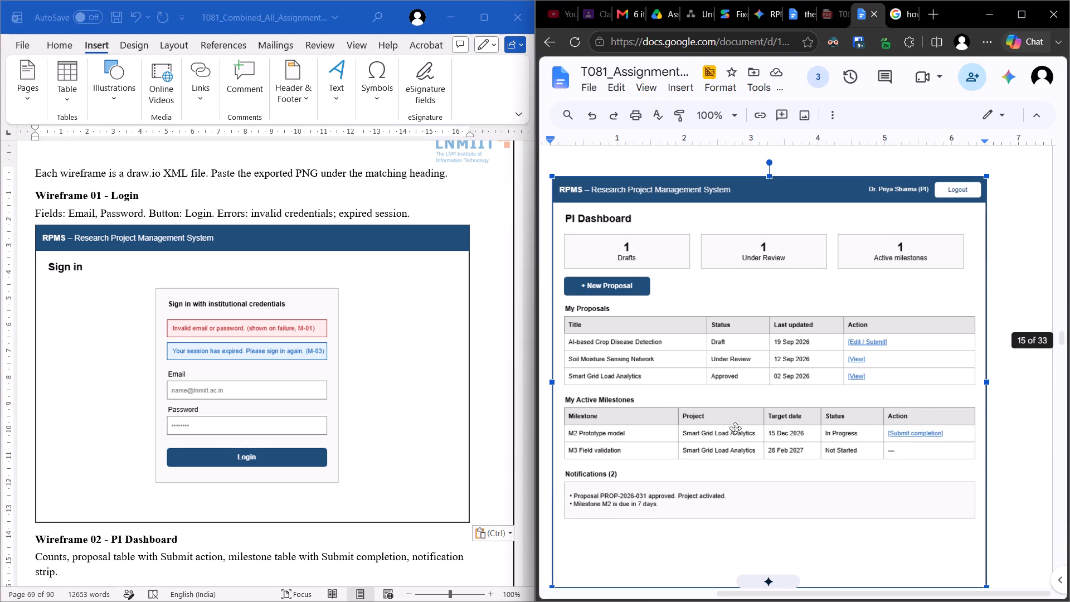
scroll(731, 393, up, 1)
scroll(729, 395, down, 4)
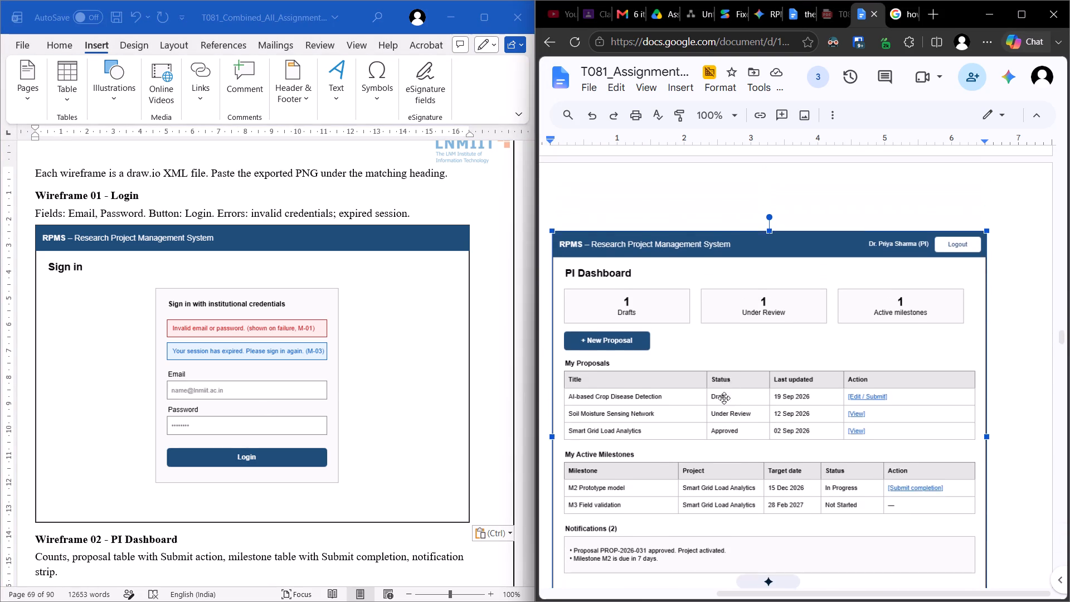
key(ctrl+c)
scroll(182, 414, down, 7)
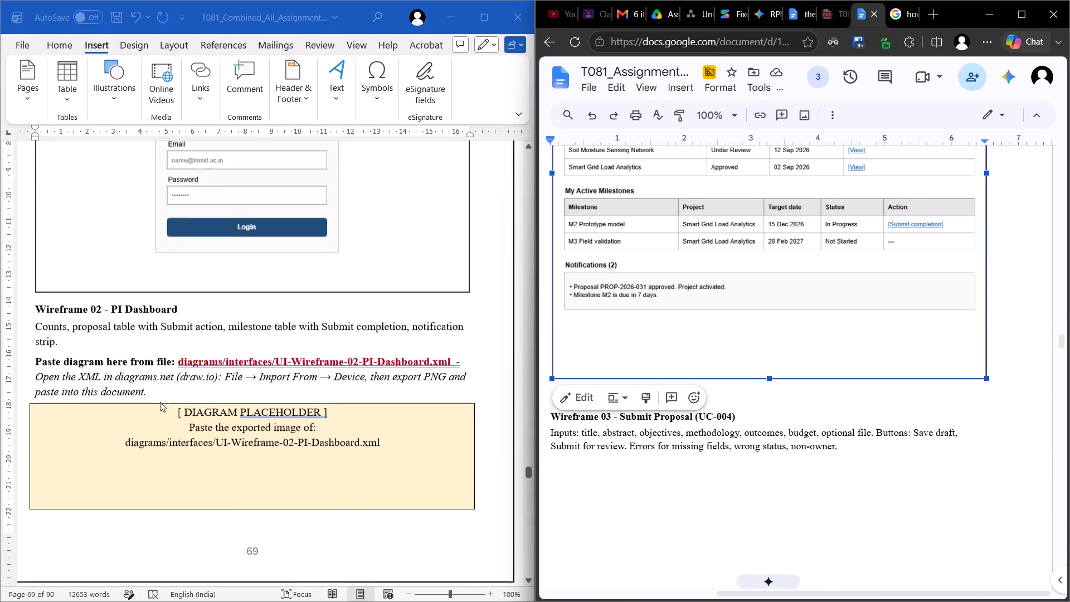
click(35, 358)
drag(35, 357, 174, 445)
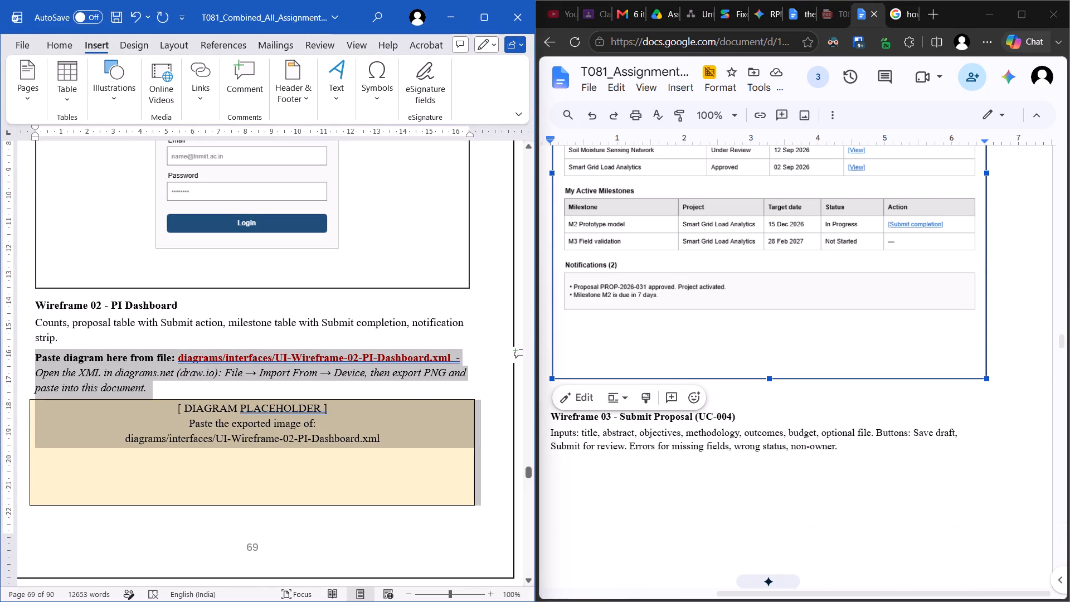
drag(174, 445, 176, 447)
key(BackSpace)
key(ctrl+v)
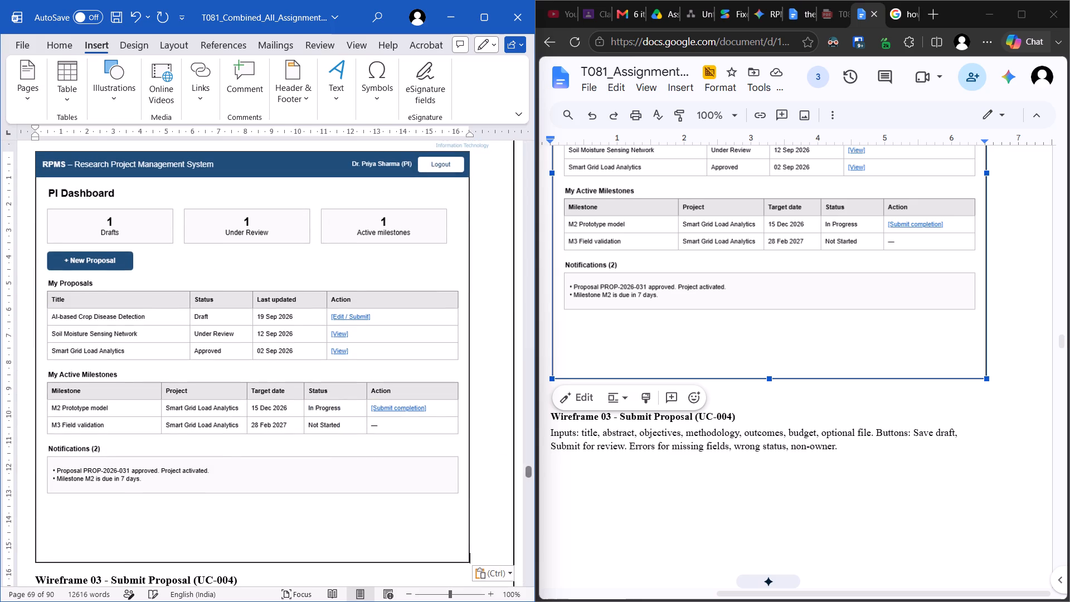
Replace the Wireframe 03 - Submit Proposal paste instruction and placeholder in Word with the Proposal – Edit Draft and Submit image from Google Docs.
scroll(813, 383, down, 8)
click(731, 366)
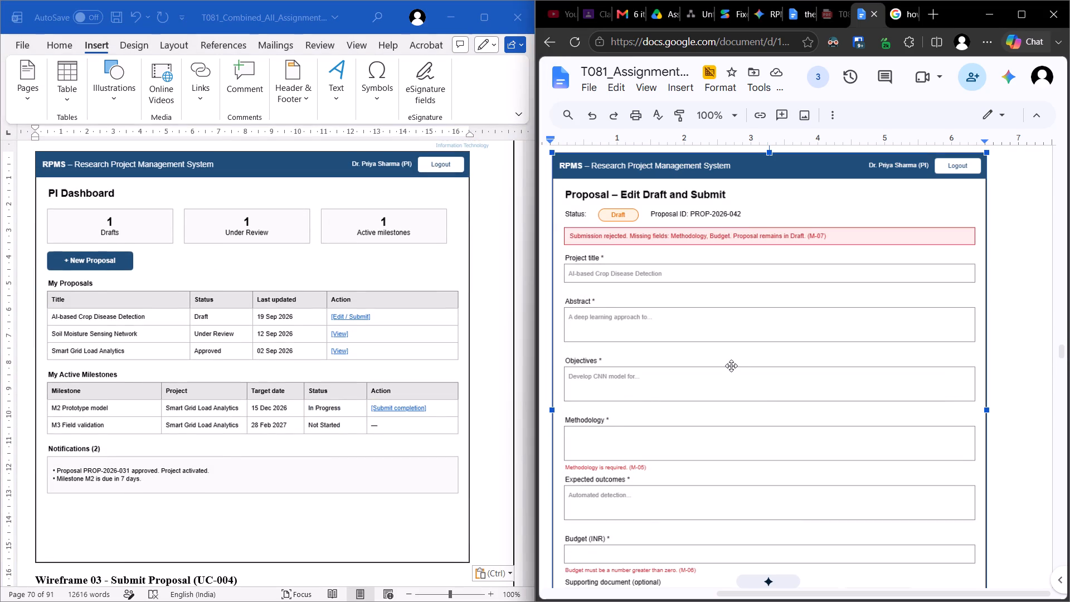
key(ctrl+c)
scroll(280, 400, down, 11)
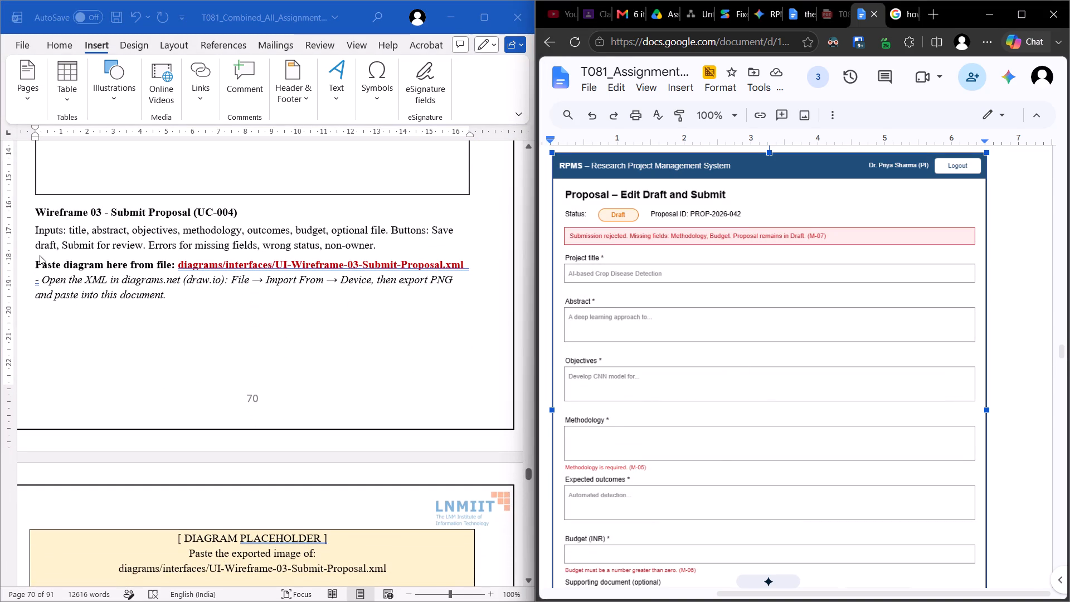
click(34, 264)
drag(37, 264, 224, 542)
key(BackSpace)
key(ctrl+v)
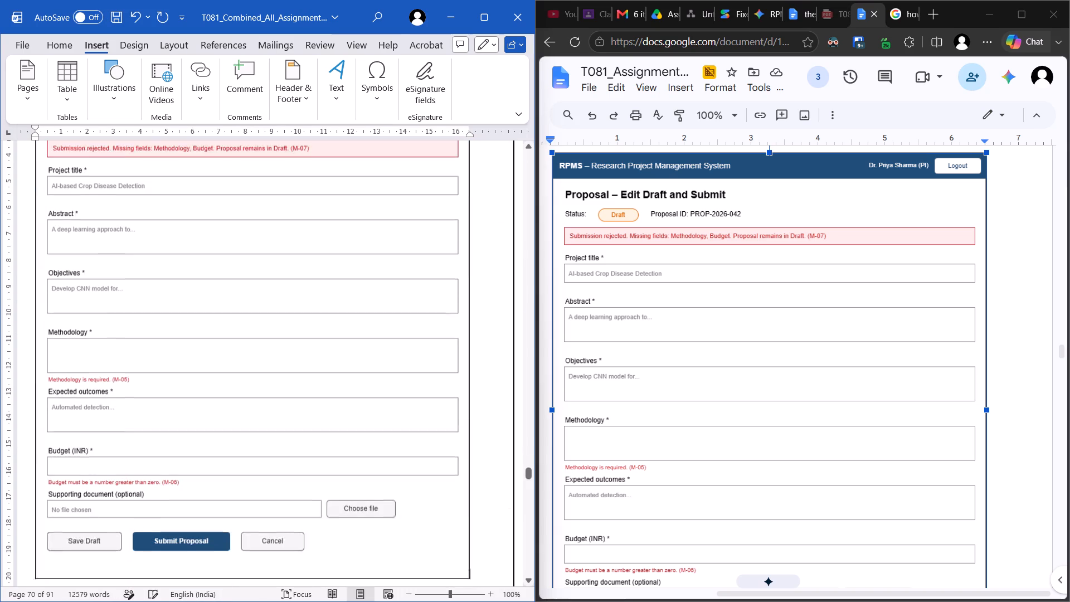
Check the Wireframe 04 - Submission confirmation section in both Google Docs and the combined Word copy for its diagram.
scroll(740, 507, down, 10)
scroll(721, 476, up, 4)
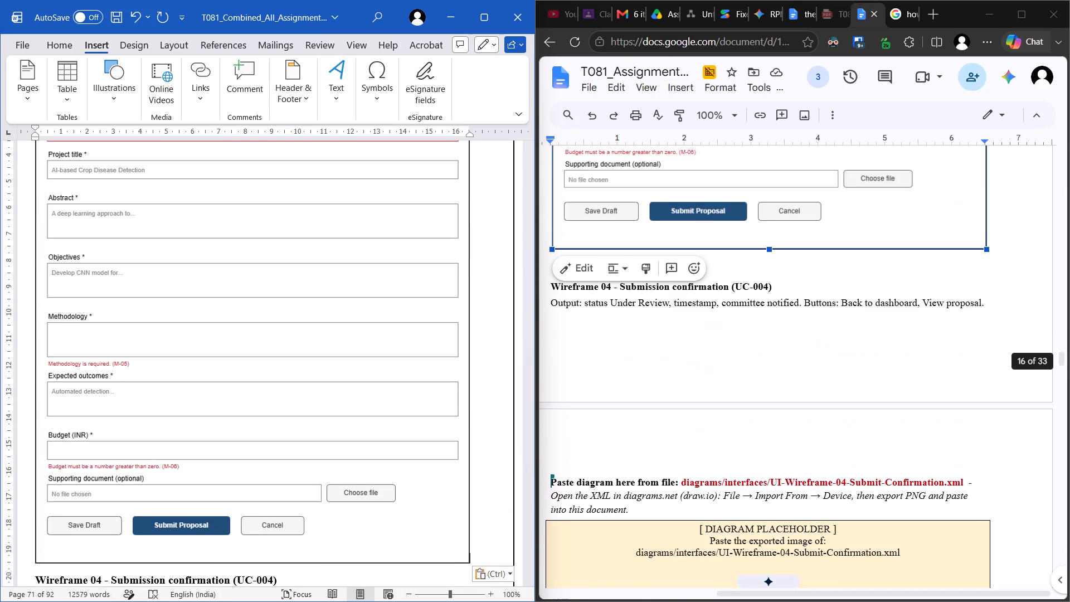
scroll(721, 476, up, 7)
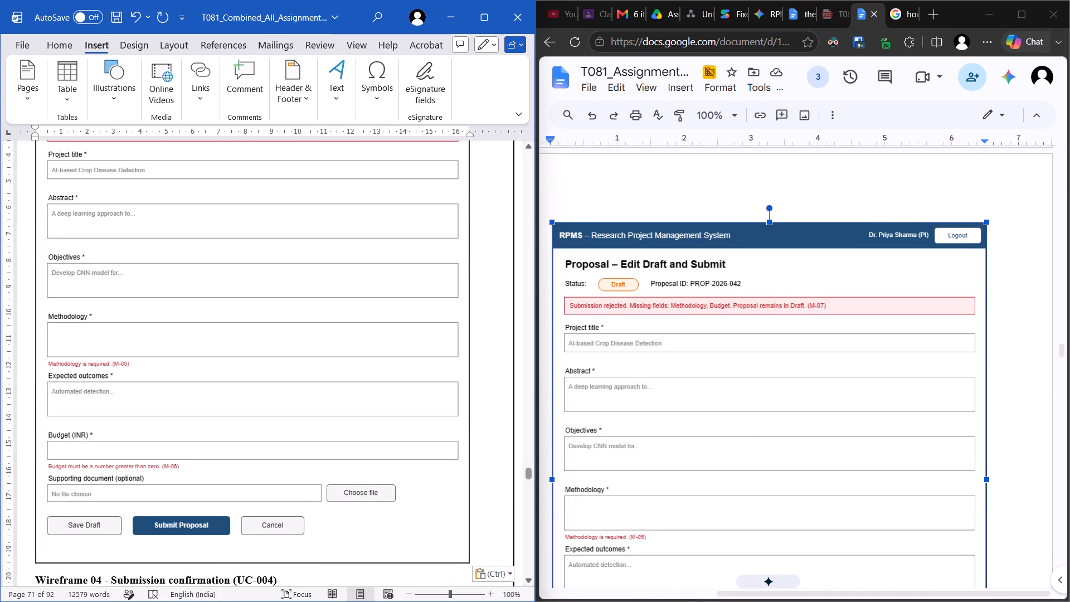
scroll(327, 405, down, 8)
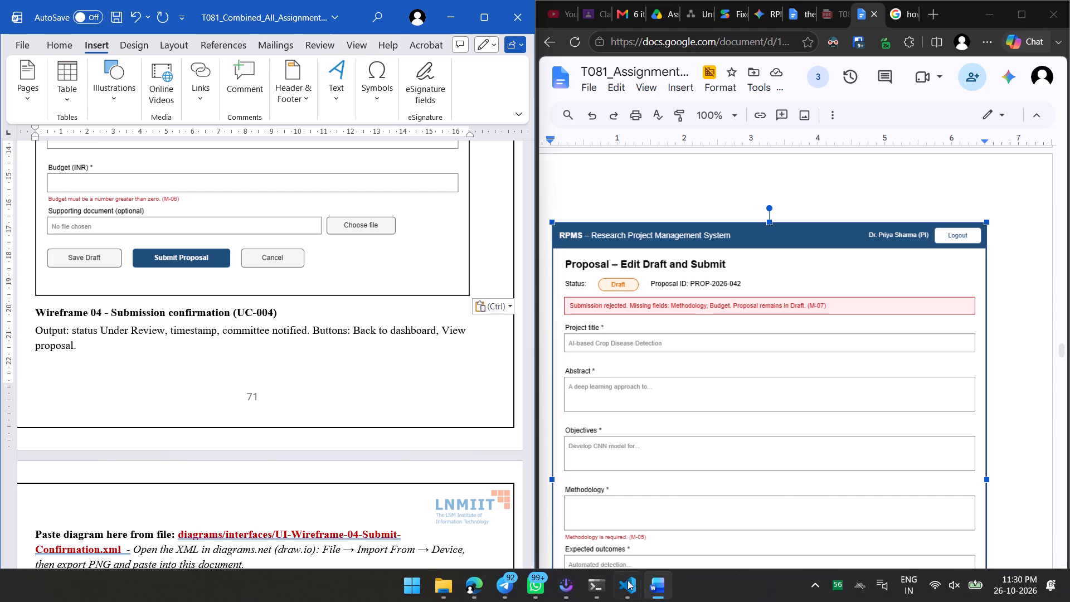
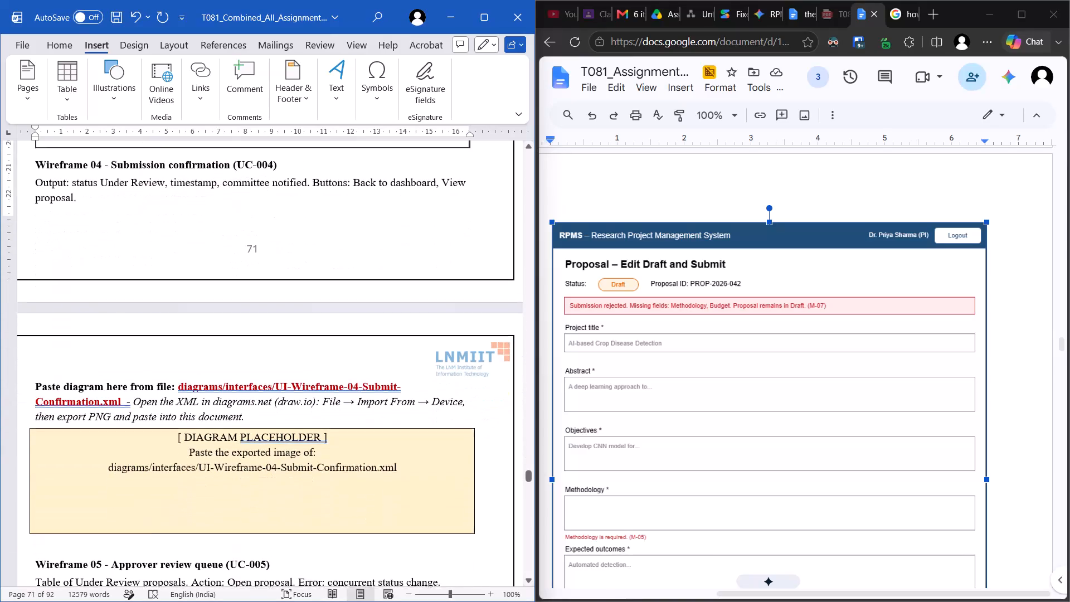
Delete the Wireframe 04 - Submission confirmation paste instruction and its diagram placeholder from the combined Word copy.
scroll(422, 375, down, 2)
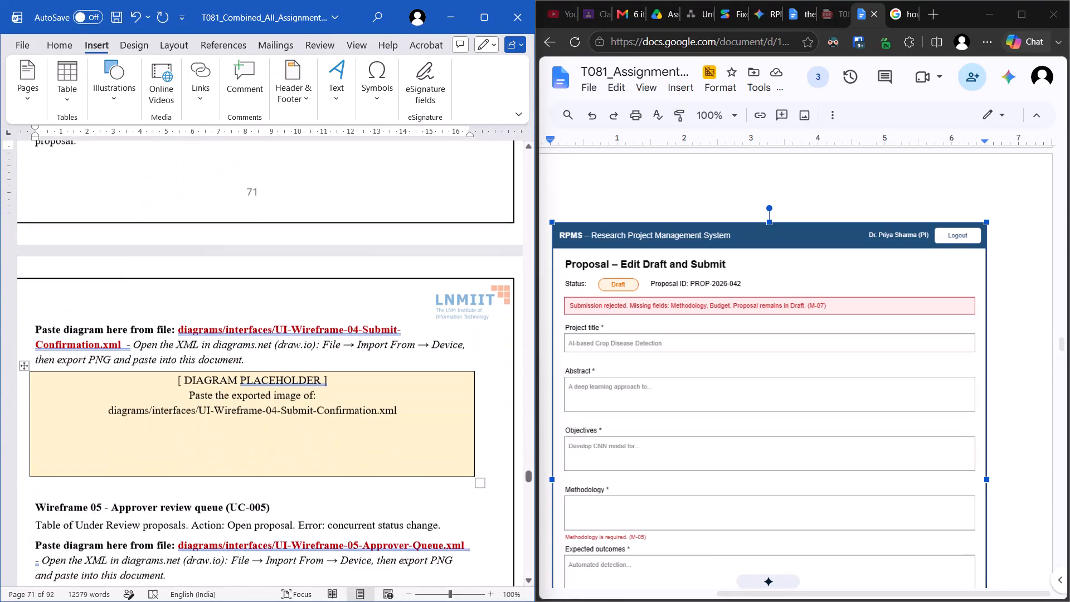
scroll(422, 375, down, 10)
scroll(422, 375, up, 7)
scroll(855, 374, down, 6)
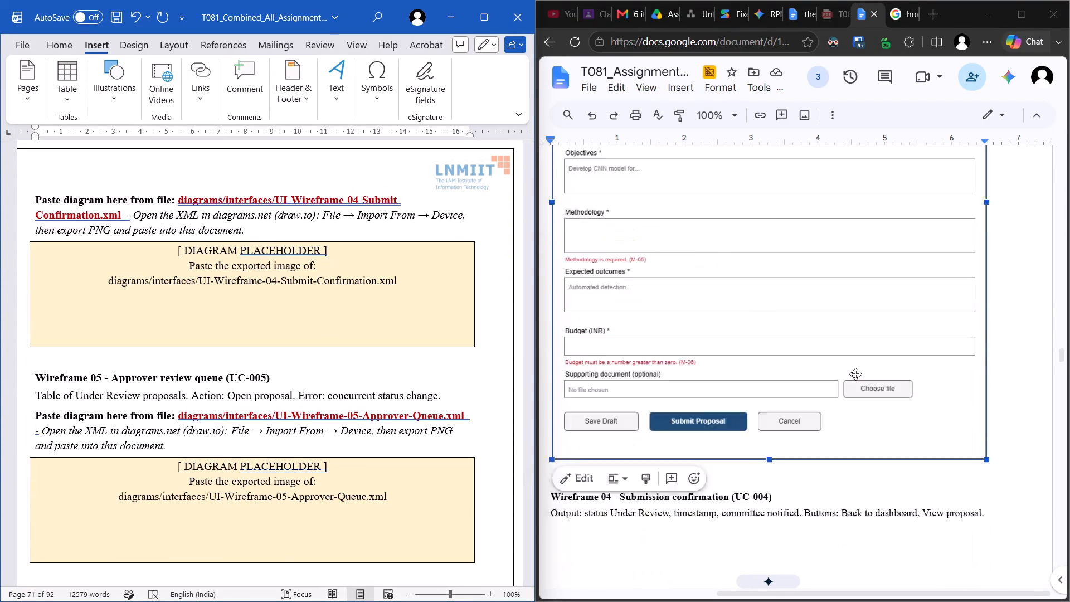
scroll(855, 374, down, 2)
scroll(855, 374, up, 10)
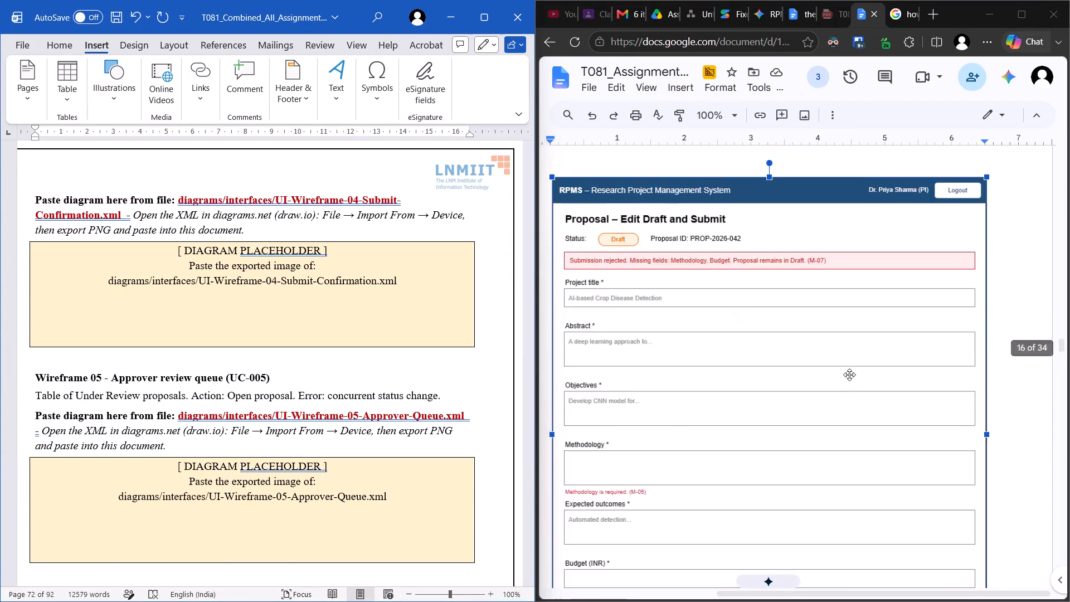
scroll(845, 376, up, 1)
scroll(845, 376, down, 1)
scroll(372, 348, up, 5)
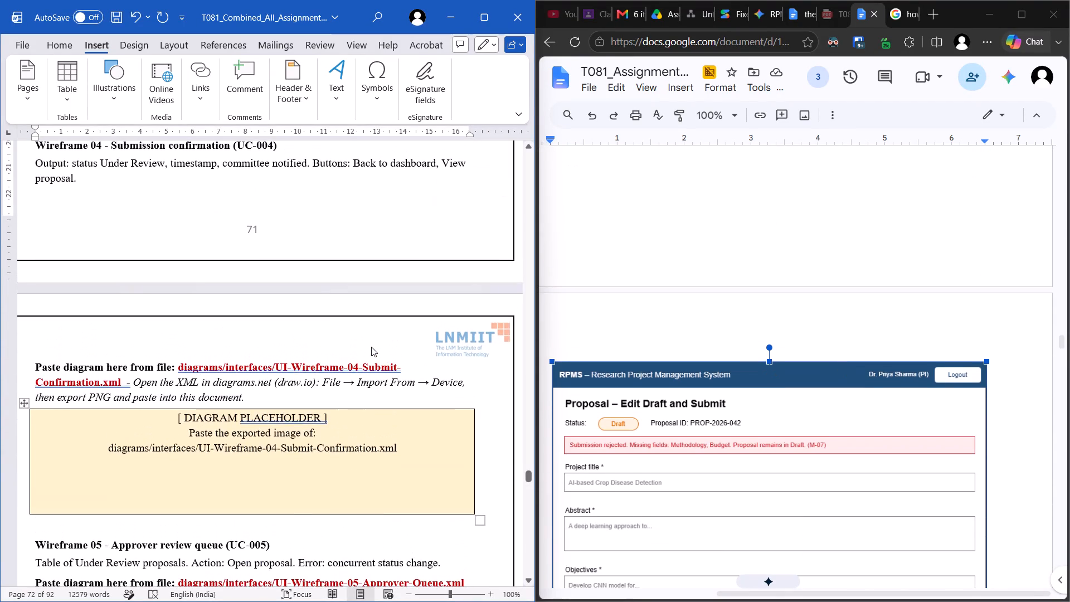
scroll(371, 347, up, 4)
scroll(822, 419, up, 5)
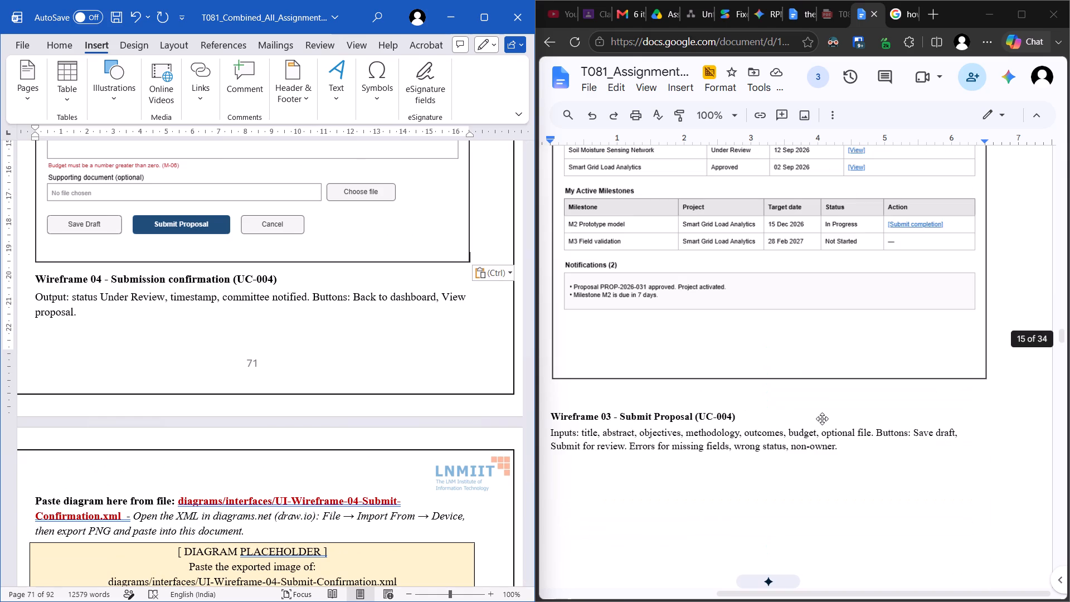
scroll(822, 419, down, 5)
scroll(187, 348, up, 6)
scroll(259, 360, down, 10)
click(36, 362)
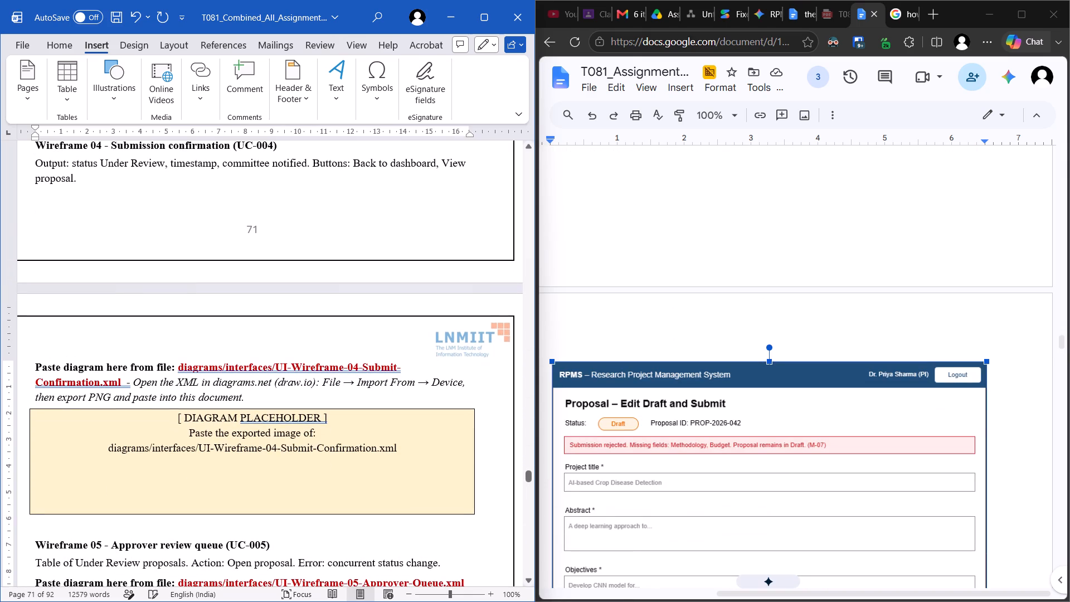
drag(32, 366, 245, 472)
key(BackSpace)
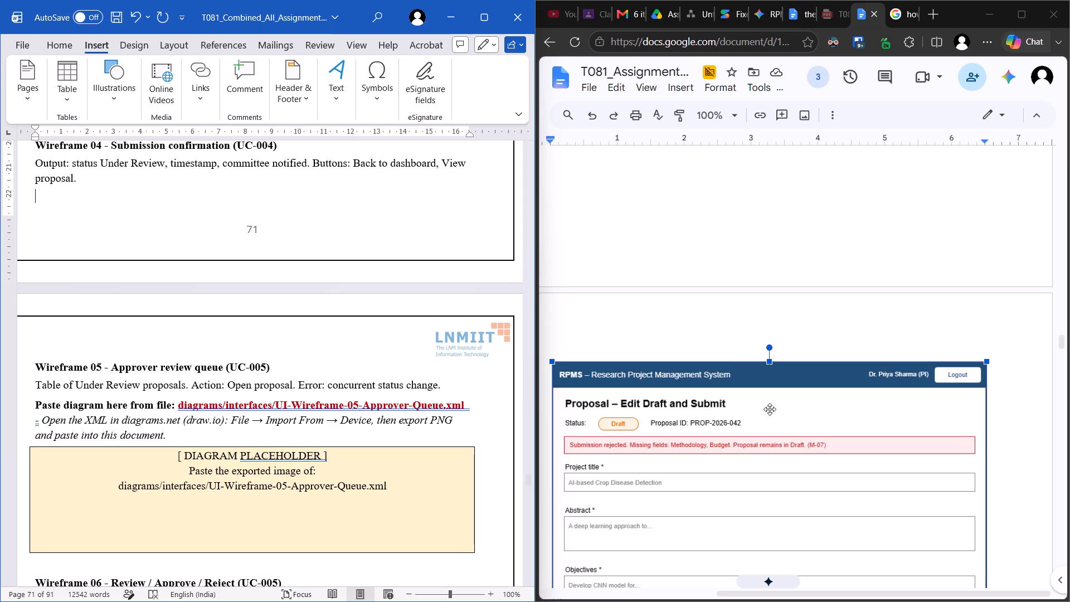
Copy the Submission Confirmation wireframe image from Google Docs onto the empty line under Wireframe 04 in the combined Word copy.
scroll(770, 409, up, 4)
scroll(770, 409, down, 14)
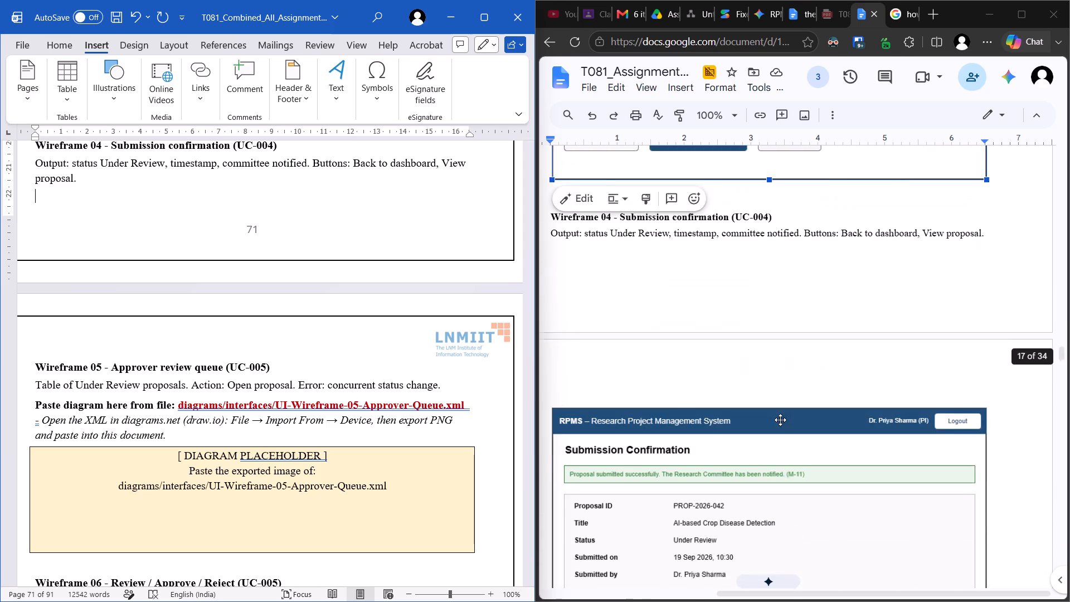
scroll(780, 420, down, 2)
click(771, 420)
key(ctrl+c)
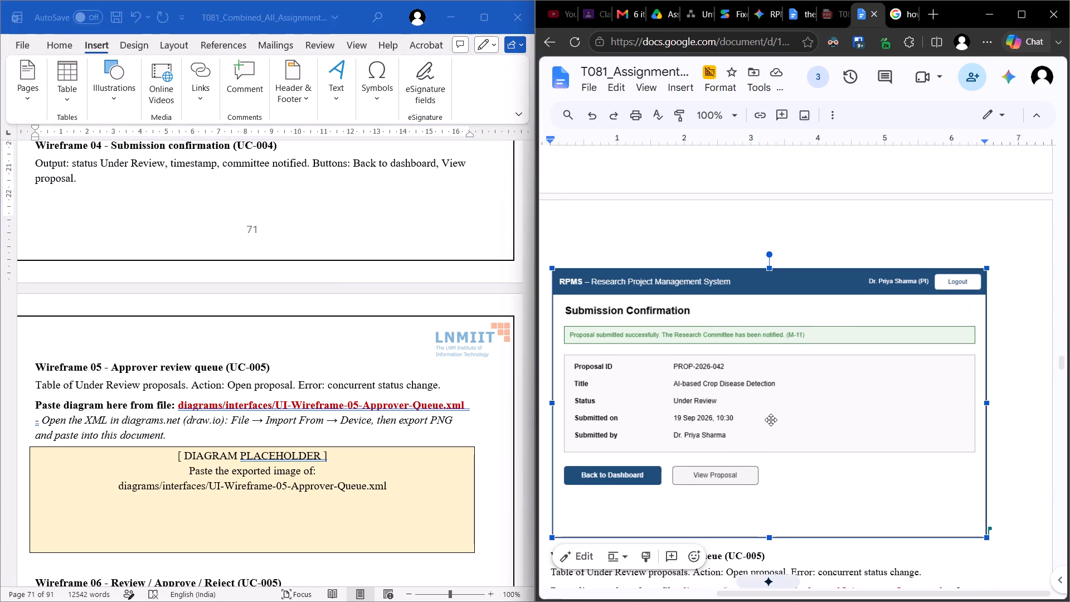
click(142, 224)
key(ctrl+v)
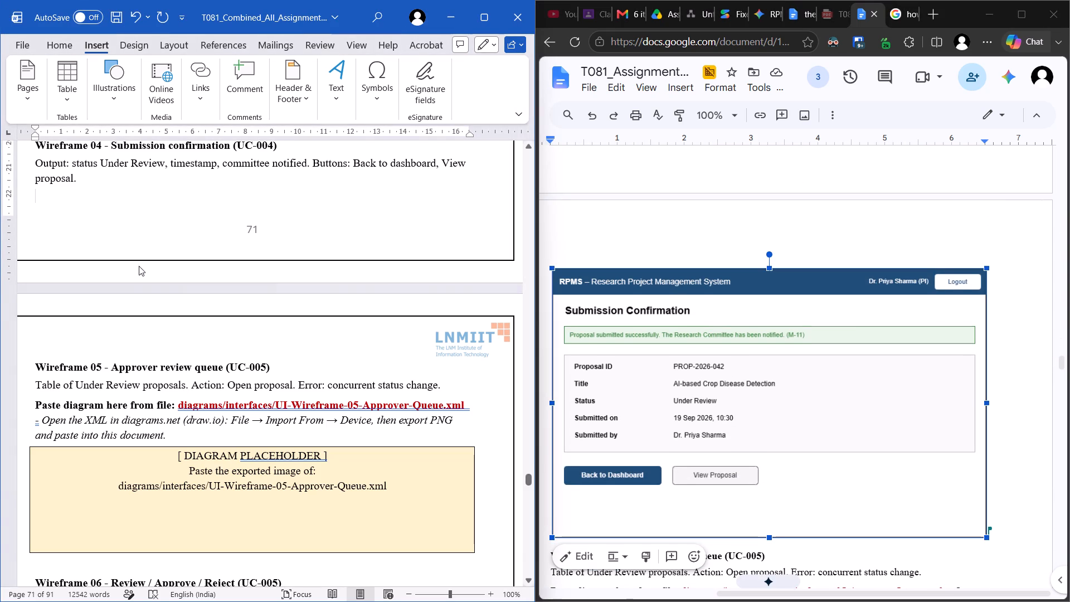
Check the Wireframe 05 section in both documents for its diagram and look back through the combined Word copy to section 40.4.
scroll(270, 349, down, 8)
scroll(767, 391, down, 4)
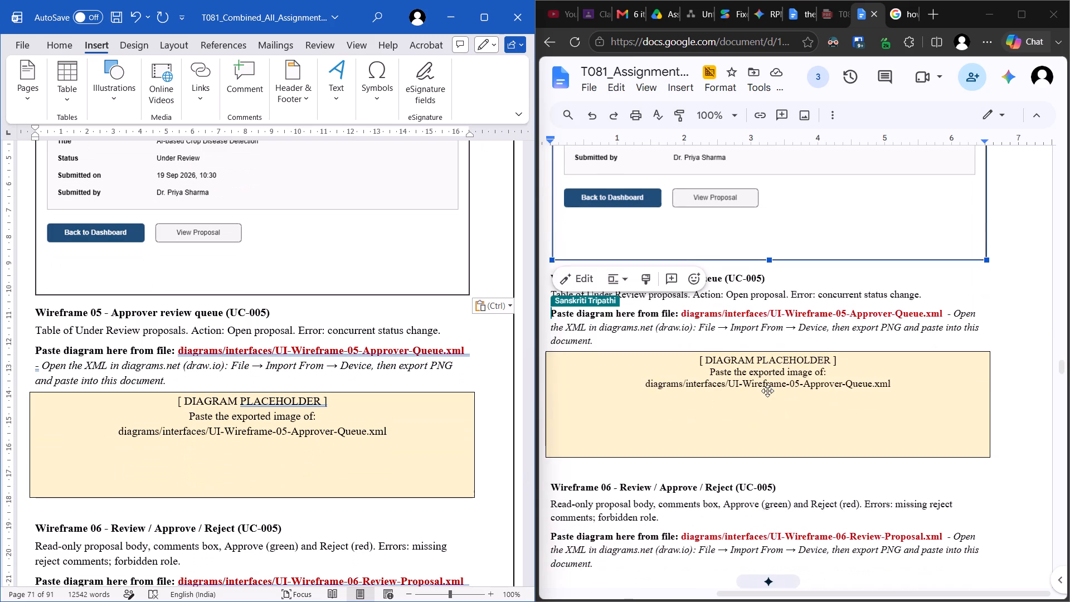
click(767, 391)
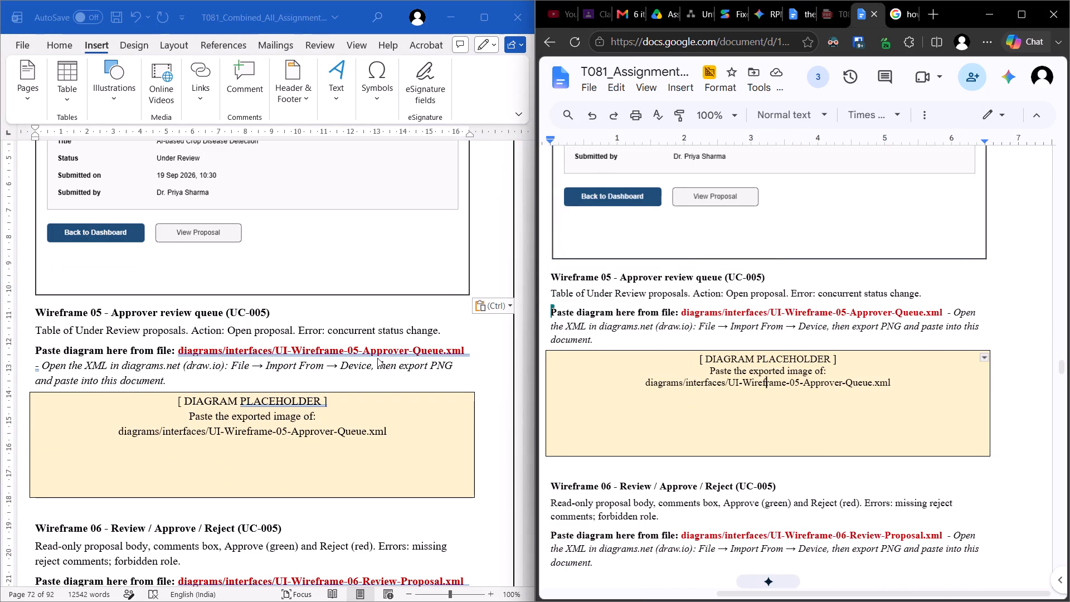
scroll(292, 348, up, 19)
scroll(293, 346, up, 10)
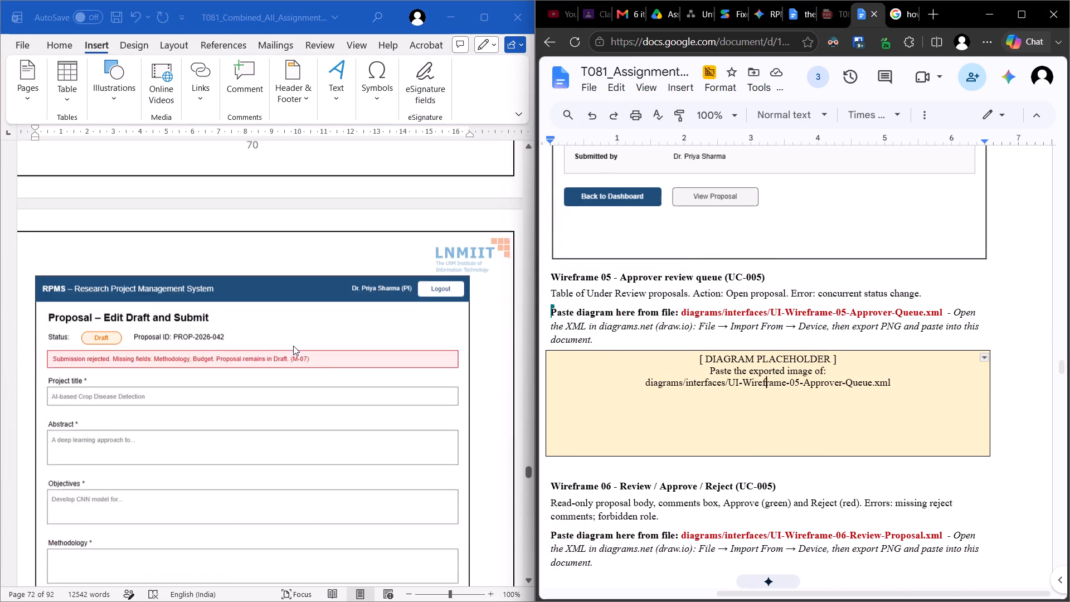
scroll(293, 346, up, 17)
scroll(293, 346, up, 16)
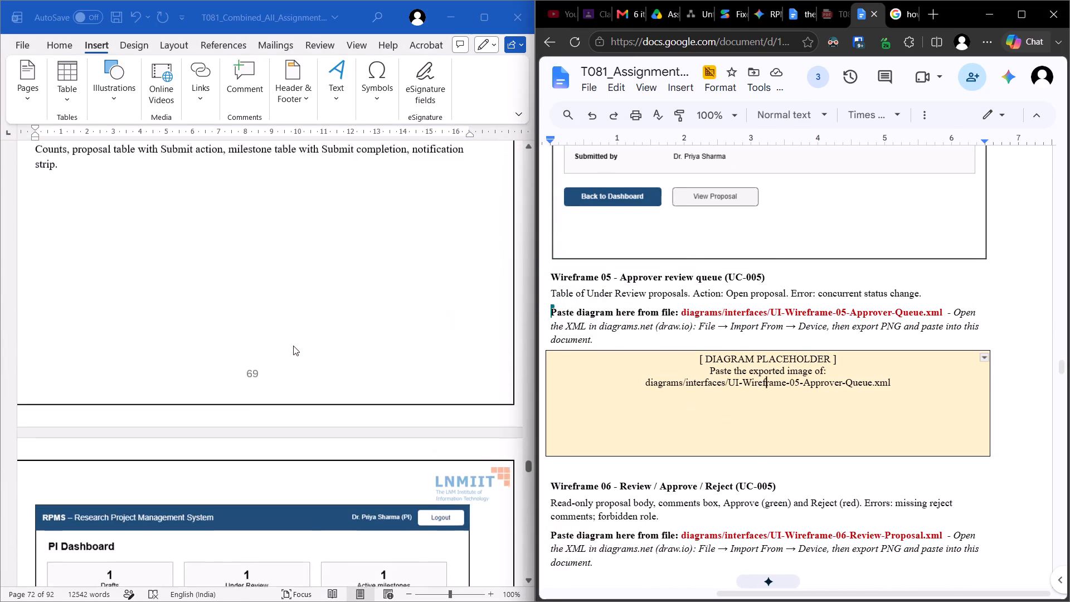
scroll(293, 346, up, 20)
scroll(293, 346, up, 20)
scroll(293, 346, up, 8)
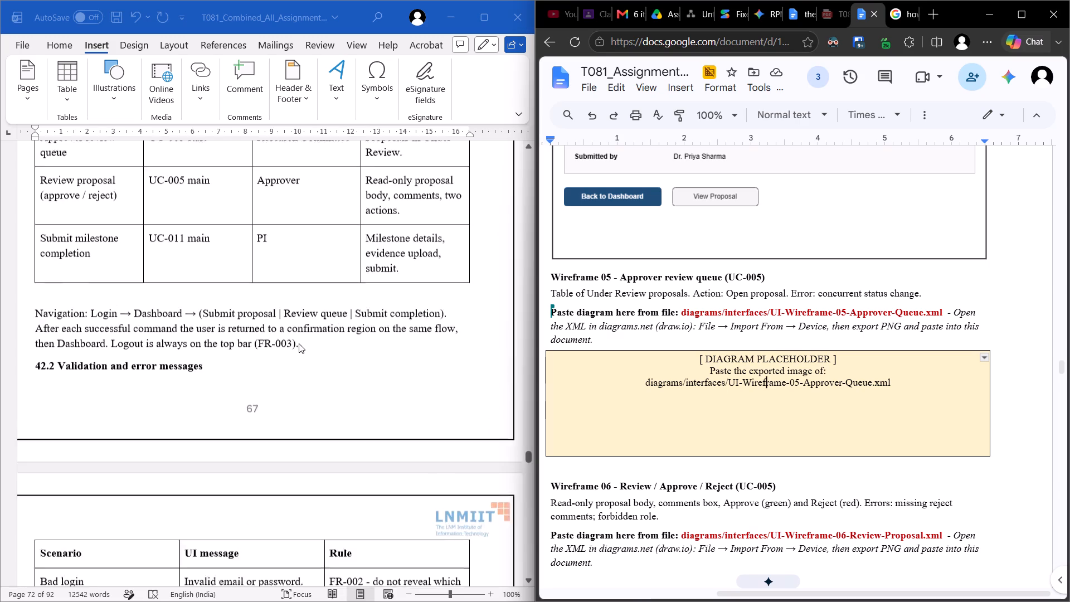
scroll(299, 343, up, 20)
scroll(299, 343, up, 20)
scroll(299, 343, up, 7)
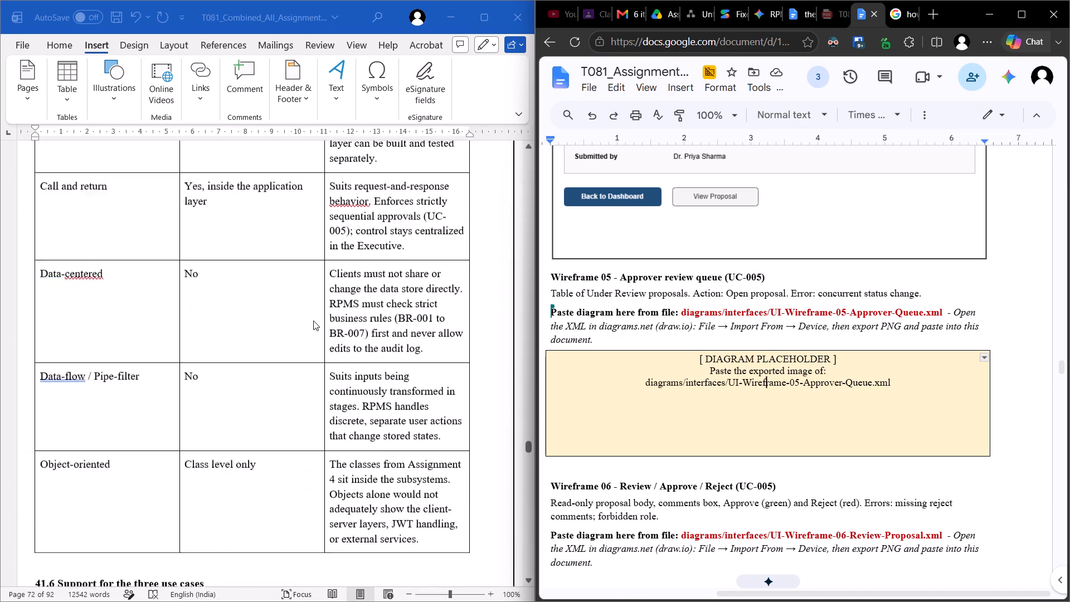
scroll(313, 321, up, 20)
scroll(313, 321, up, 18)
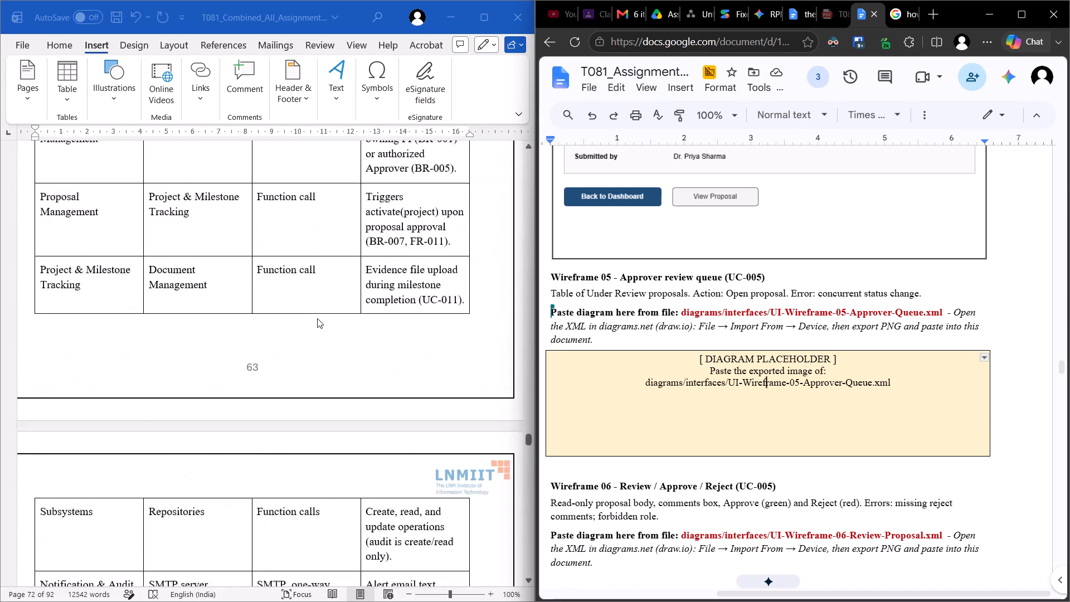
scroll(317, 318, up, 11)
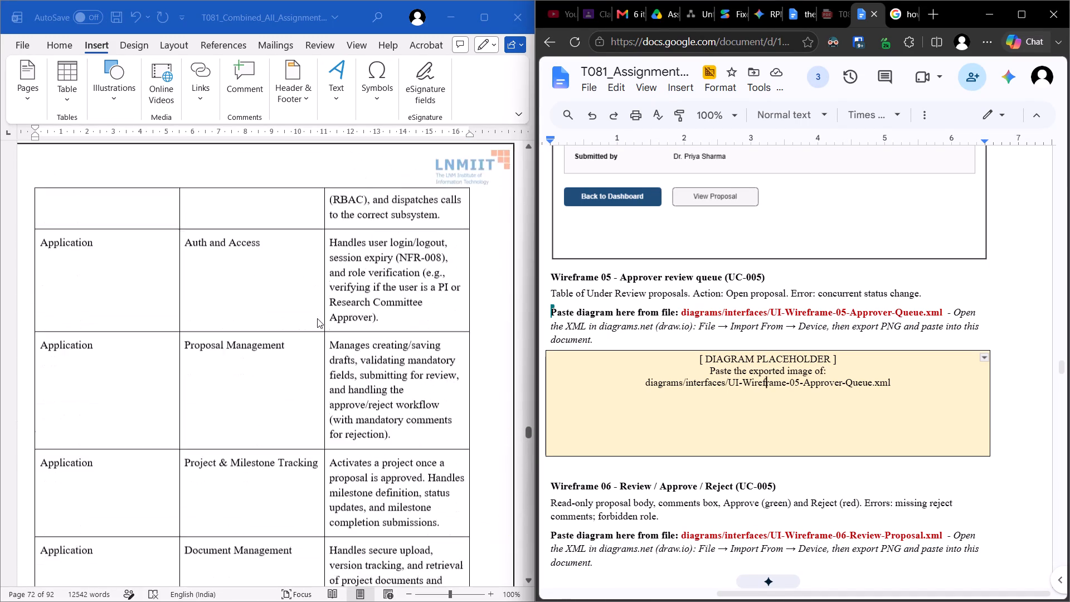
scroll(317, 318, up, 7)
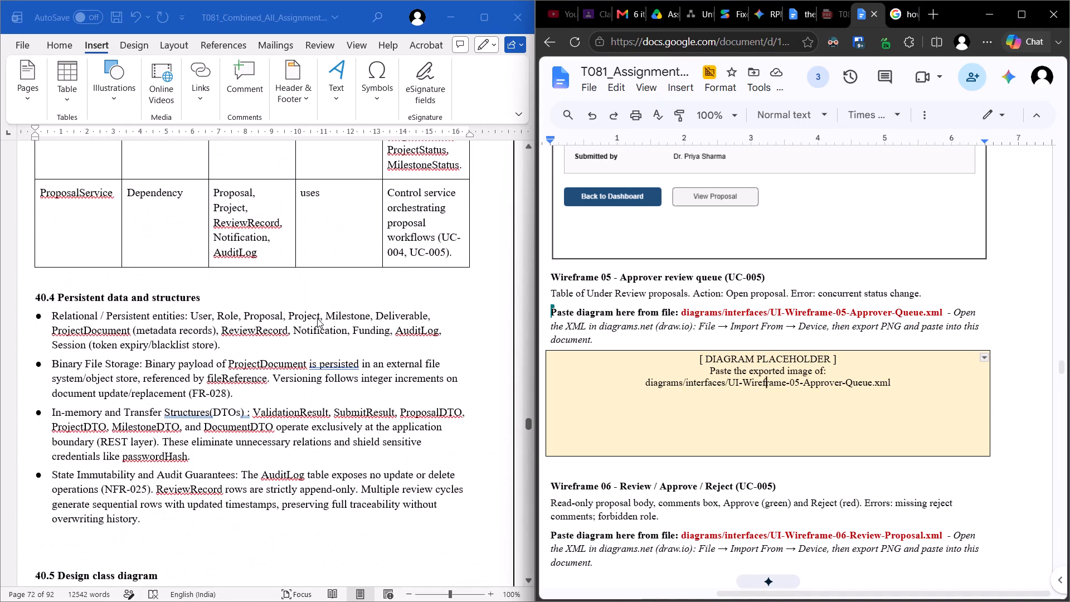
scroll(317, 318, down, 20)
scroll(317, 318, down, 12)
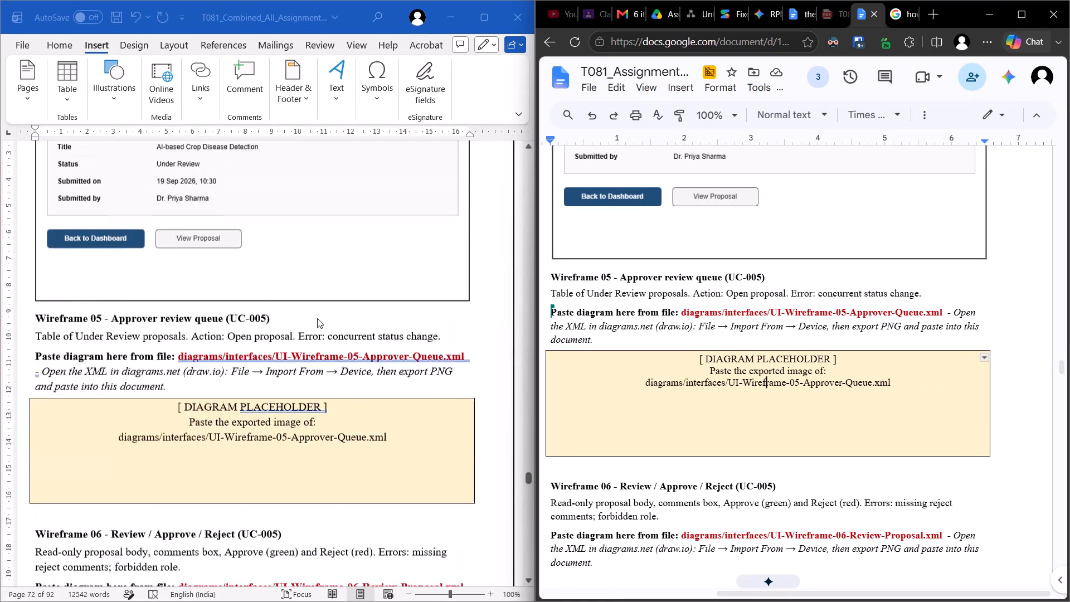
scroll(317, 318, down, 5)
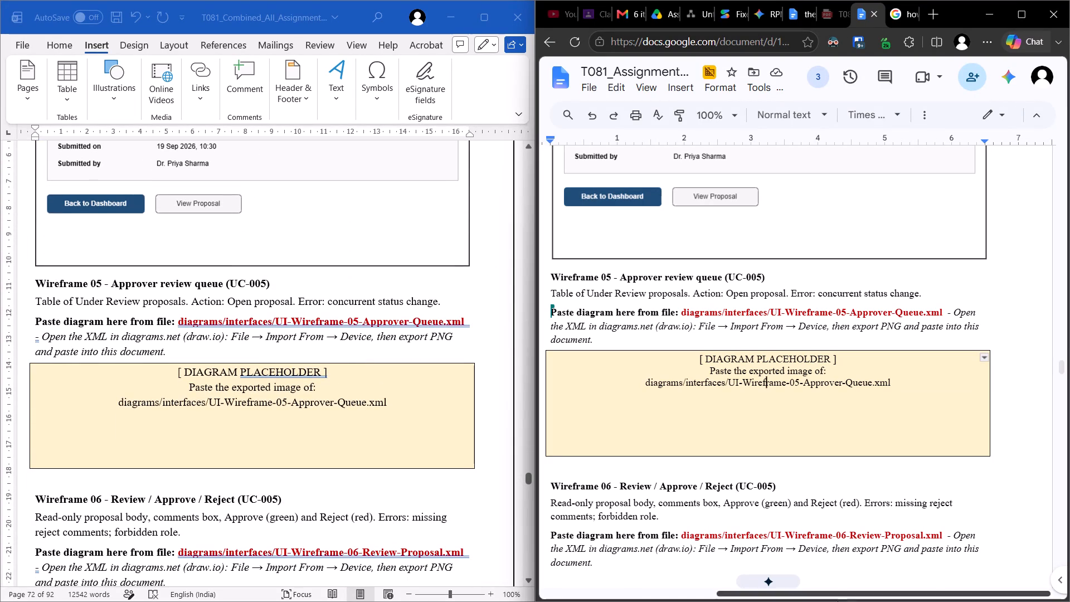
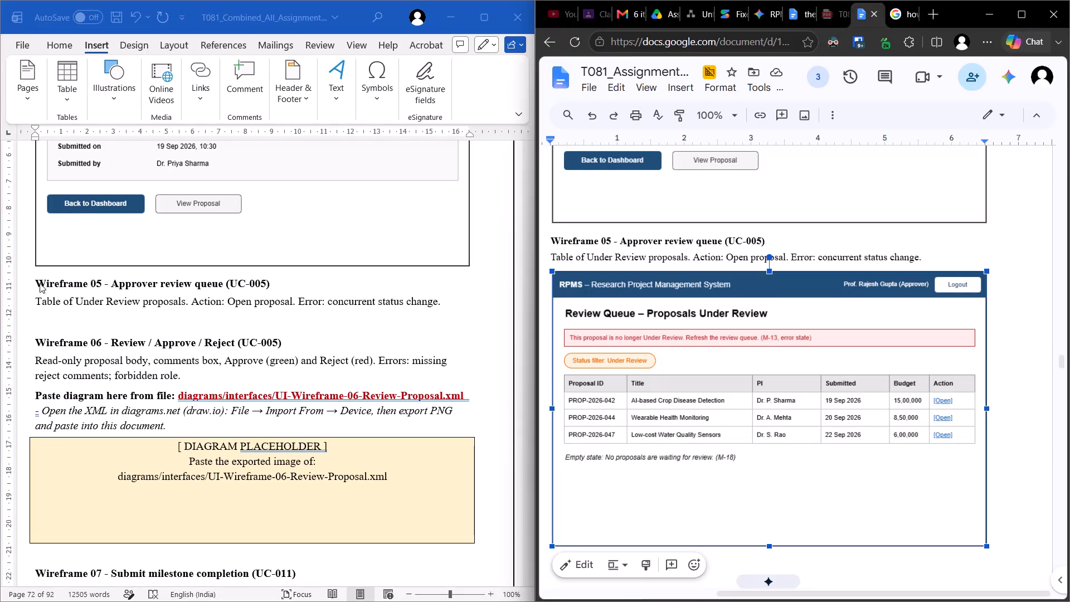
Paste the copied Review Queue wireframe image onto the empty line under Wireframe 05 in the combined Word copy.
click(61, 322)
key(ctrl+v)
Copy the Review Proposal PROP-2026-042 wireframe image from the Wireframe 06 section in Google Docs.
scroll(826, 407, down, 6)
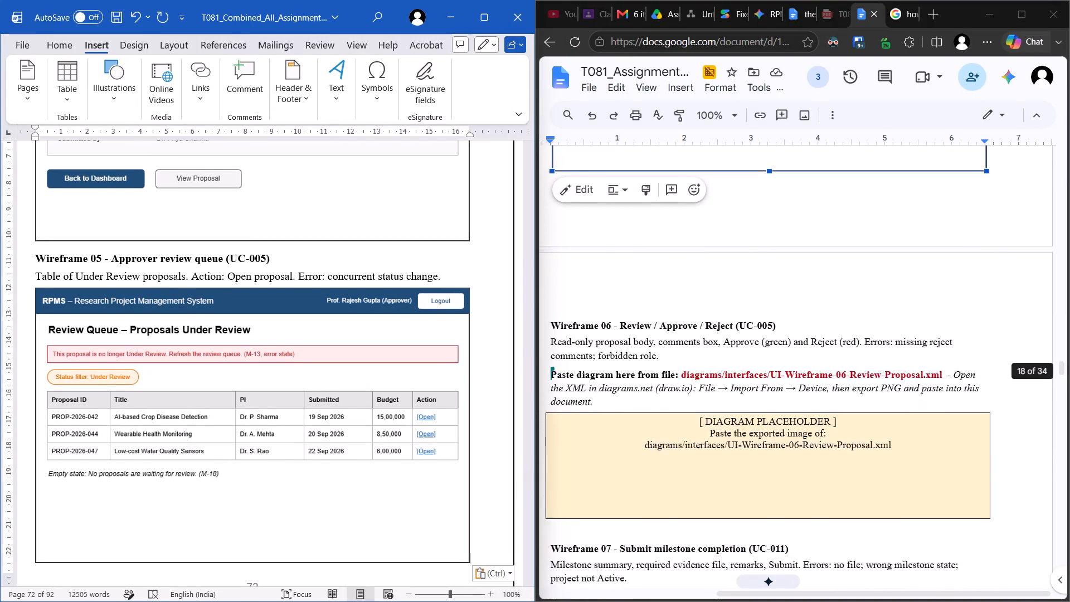
scroll(815, 404, up, 2)
scroll(815, 404, down, 2)
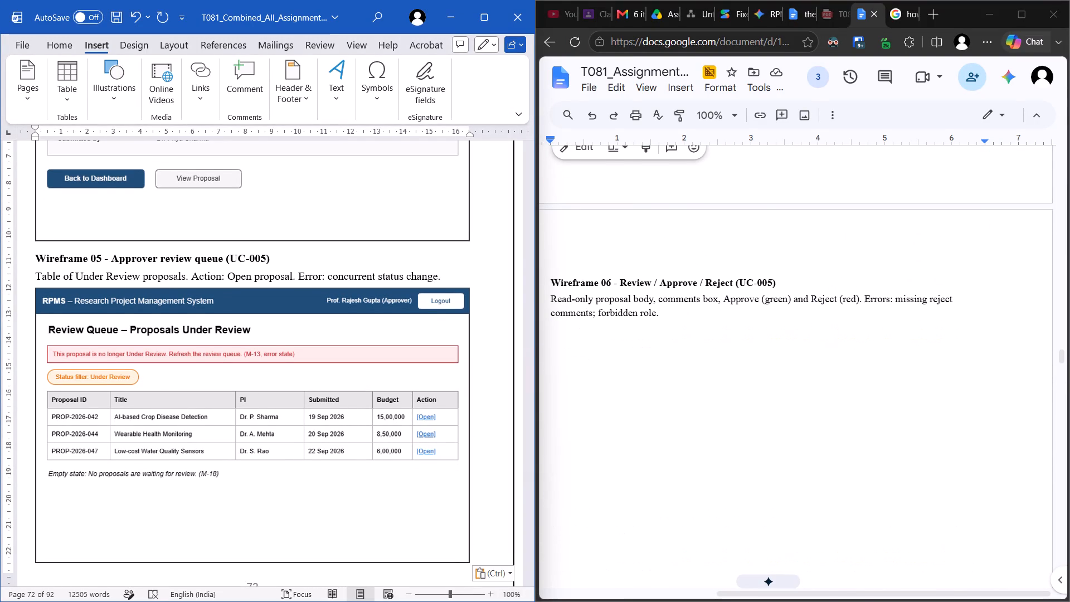
scroll(630, 360, down, 2)
click(694, 309)
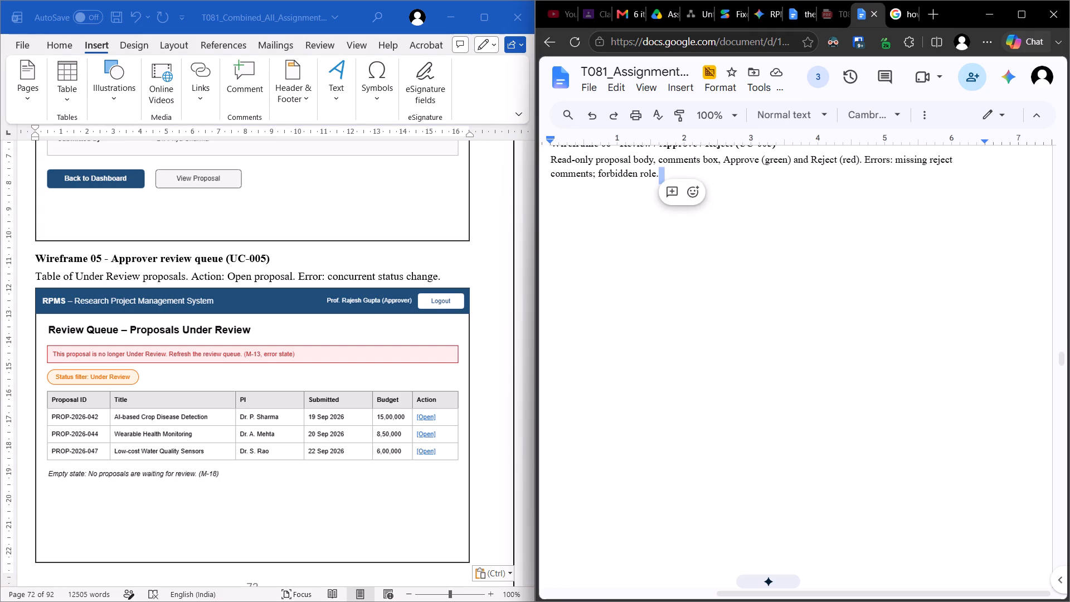
click(679, 333)
scroll(701, 324, down, 10)
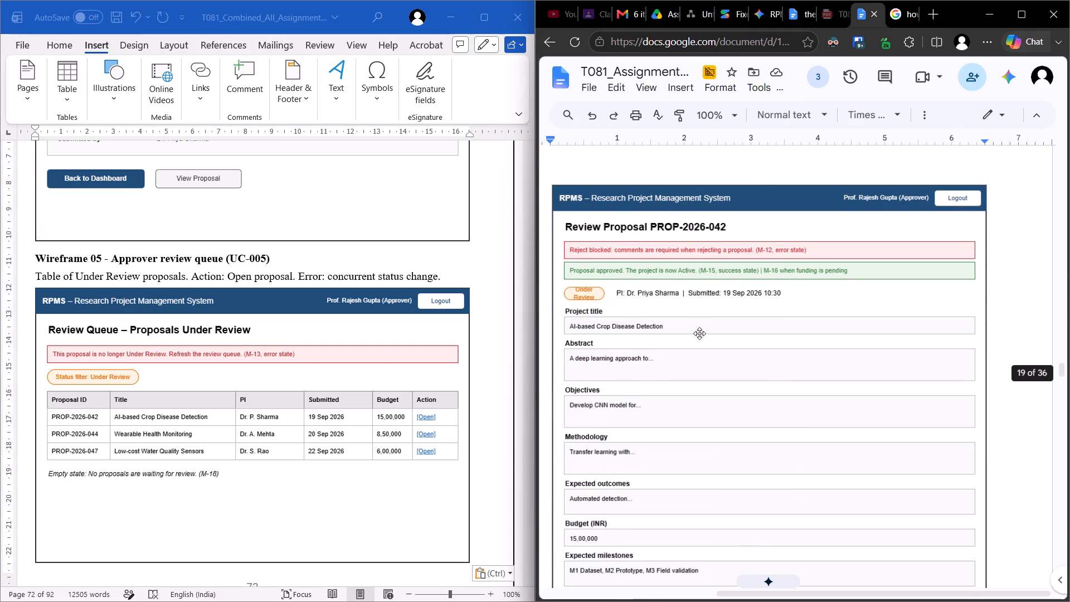
click(698, 336)
key(ctrl+c)
Replace the Wireframe 06 paste instruction and diagram placeholder in the combined Word copy with the copied Review Proposal image.
scroll(219, 382, down, 4)
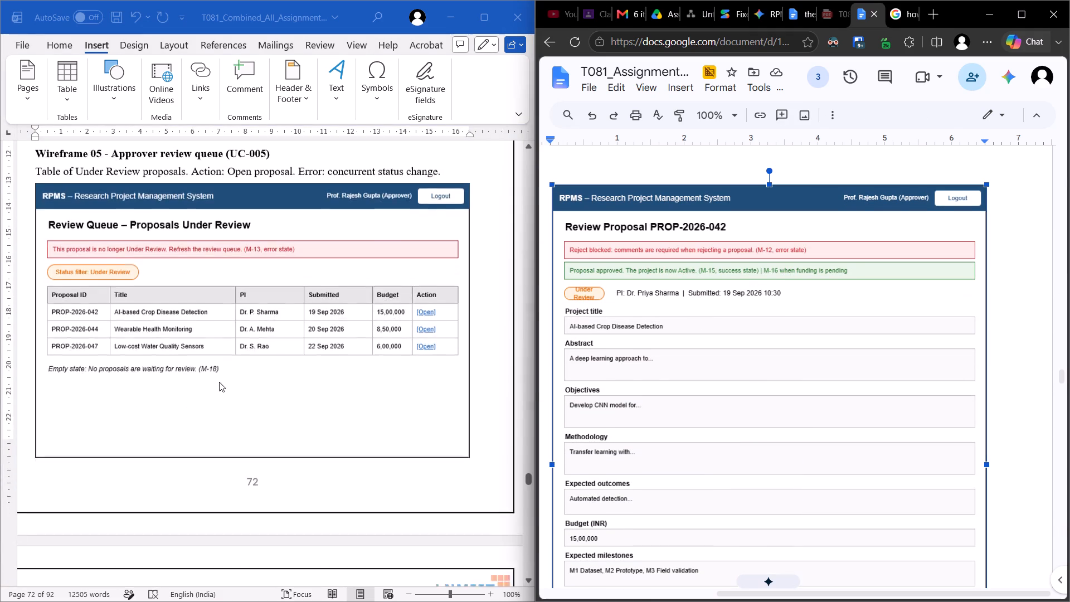
scroll(219, 382, down, 9)
click(51, 371)
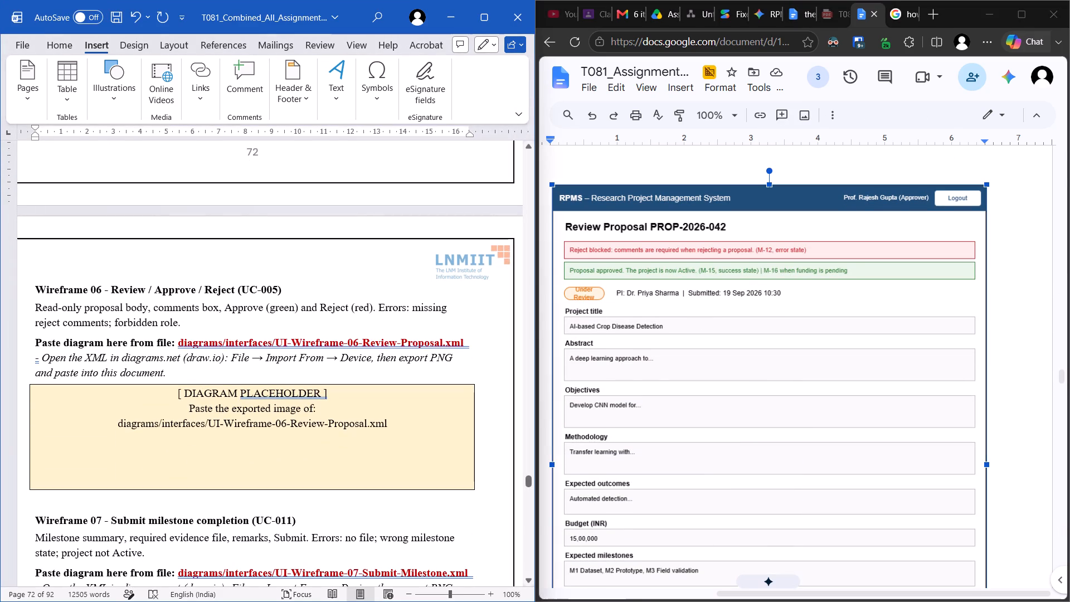
drag(36, 341, 215, 448)
key(BackSpace)
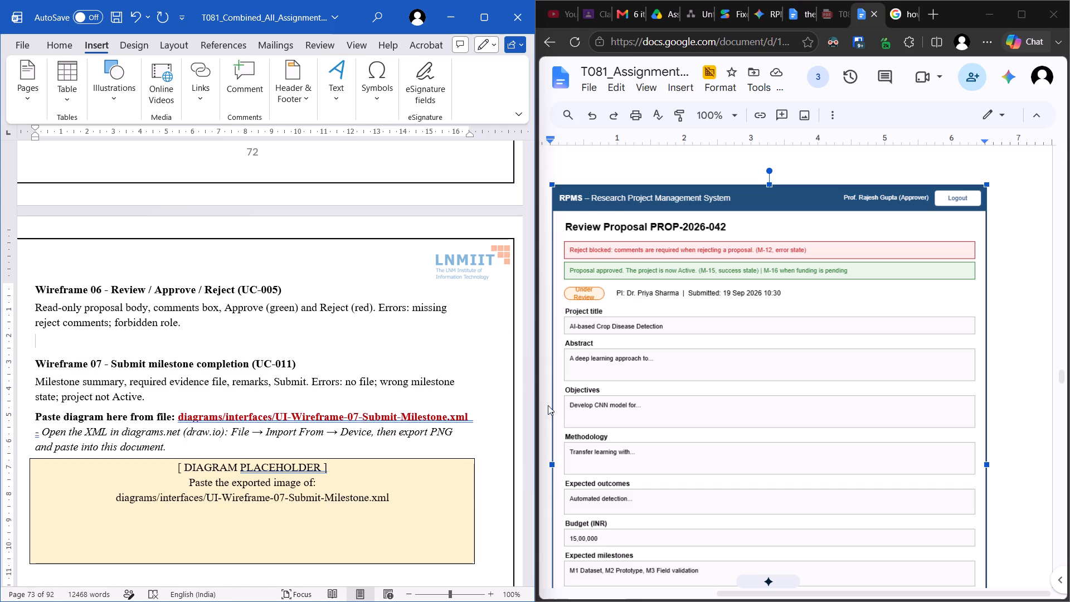
key(ctrl+v)
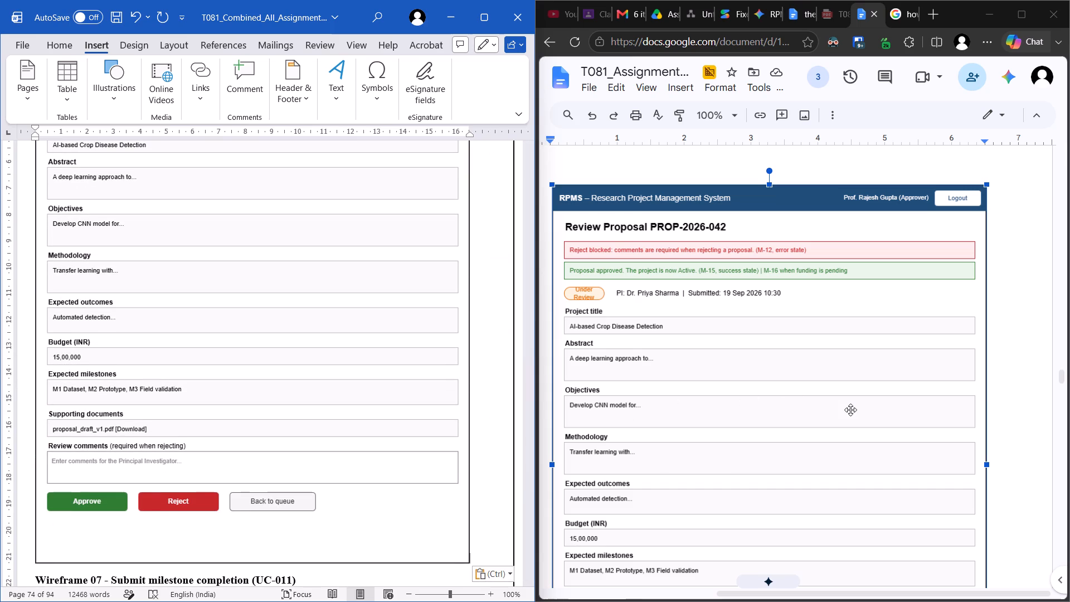
Delete the Wireframe 07 - Submit milestone completion paste instruction and its diagram placeholder from the combined Word copy.
scroll(850, 410, down, 11)
scroll(274, 413, down, 3)
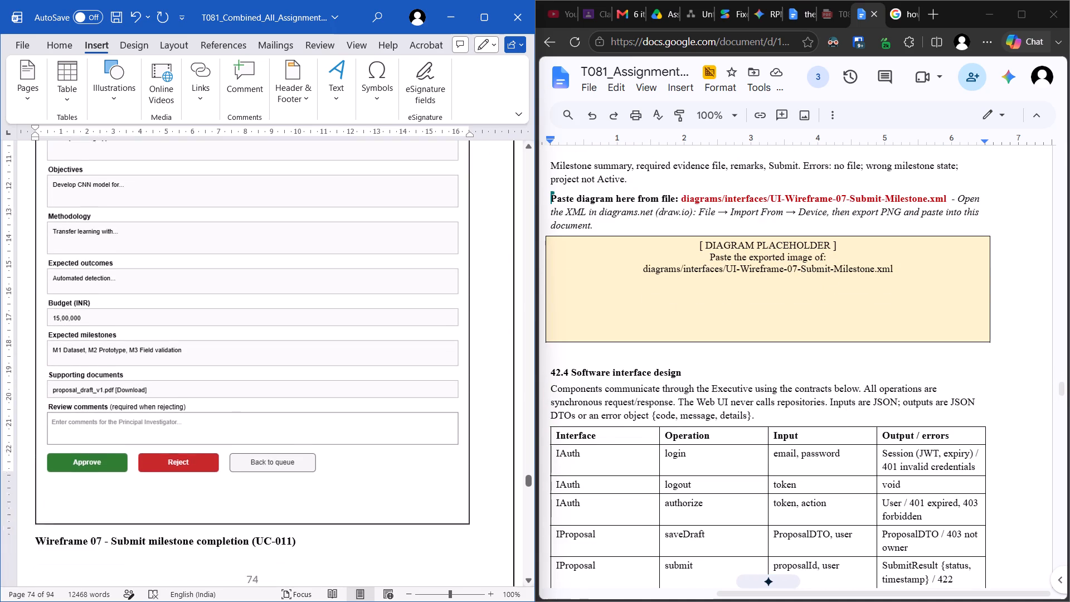
scroll(274, 413, down, 11)
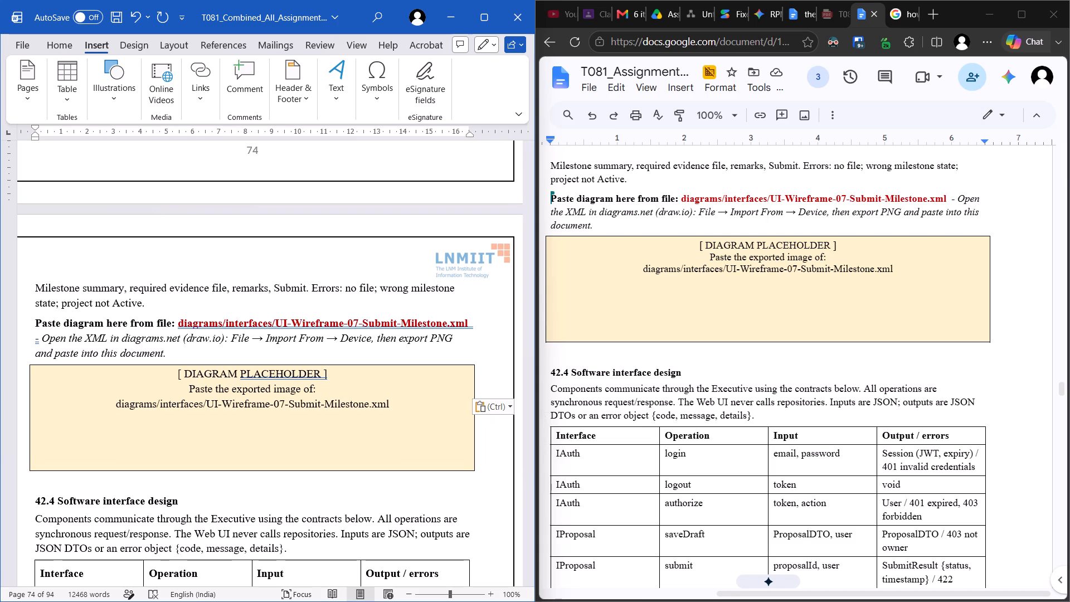
scroll(780, 377, up, 1)
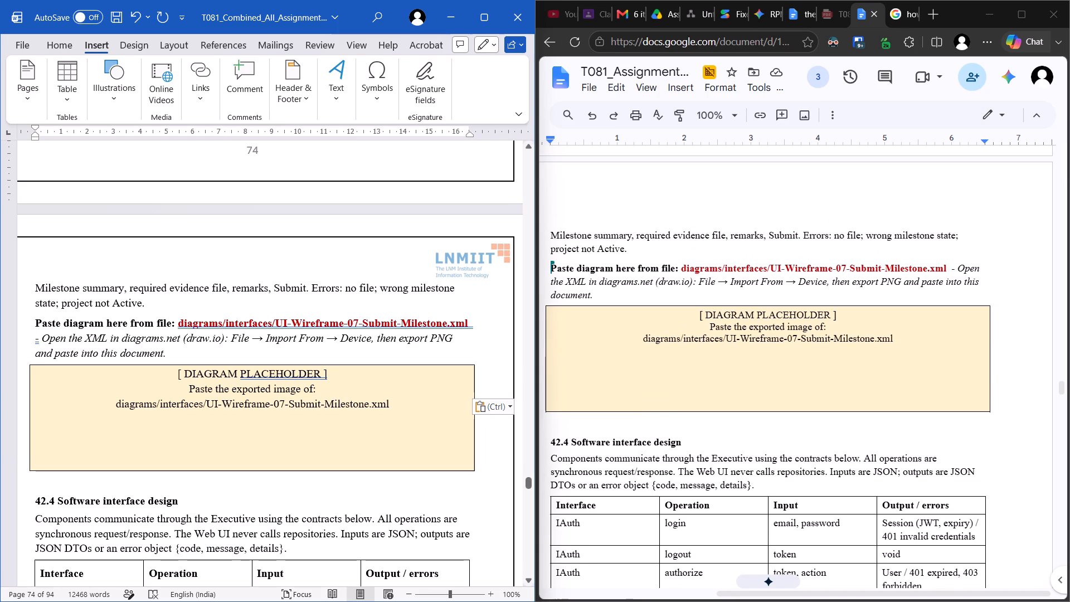
drag(35, 321, 148, 409)
key(BackSpace)
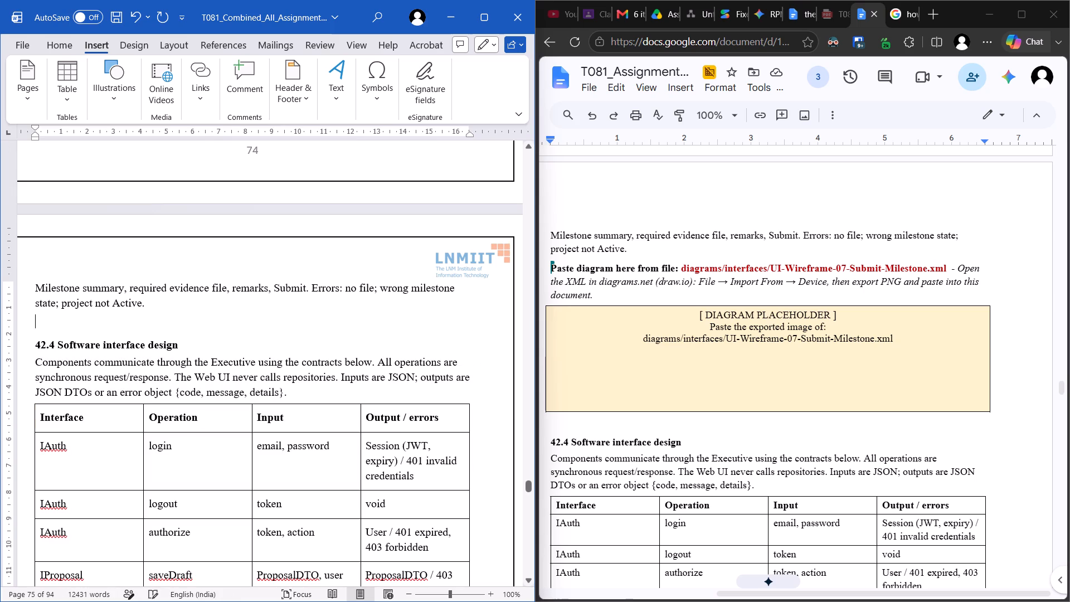
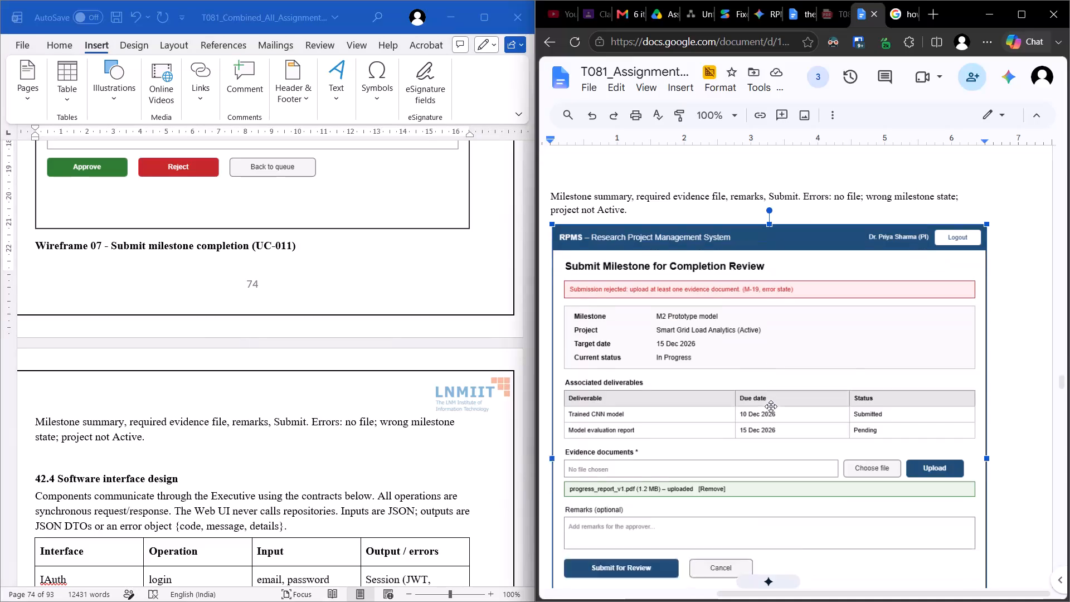
Copy the Submit Milestone for Completion Review wireframe from Google Docs and paste it below the Wireframe 07 description in the combined Word copy.
scroll(768, 410, down, 3)
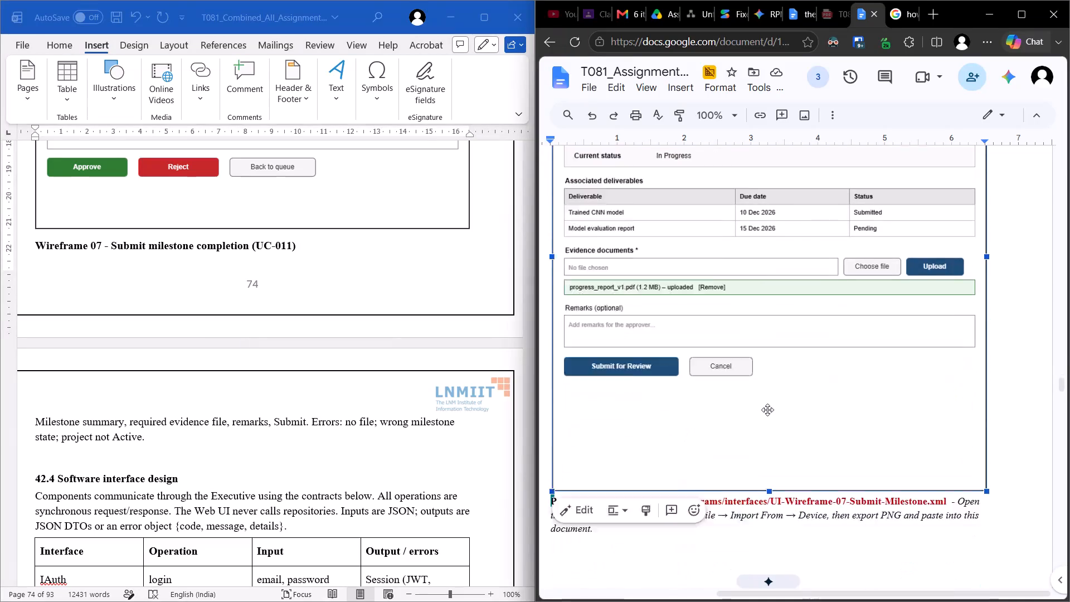
key(ctrl+c)
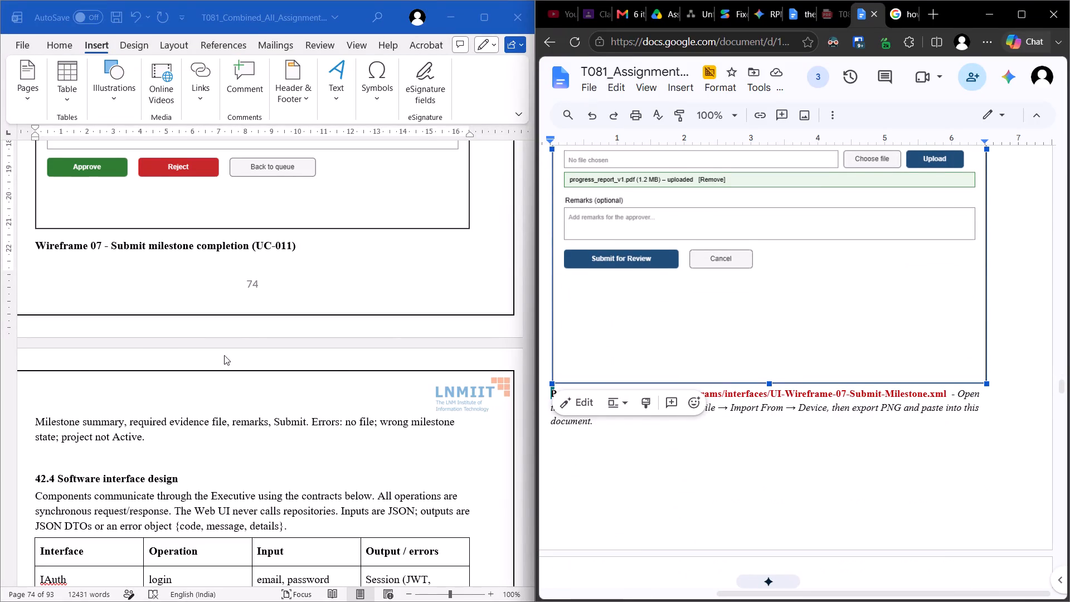
click(167, 444)
click(175, 431)
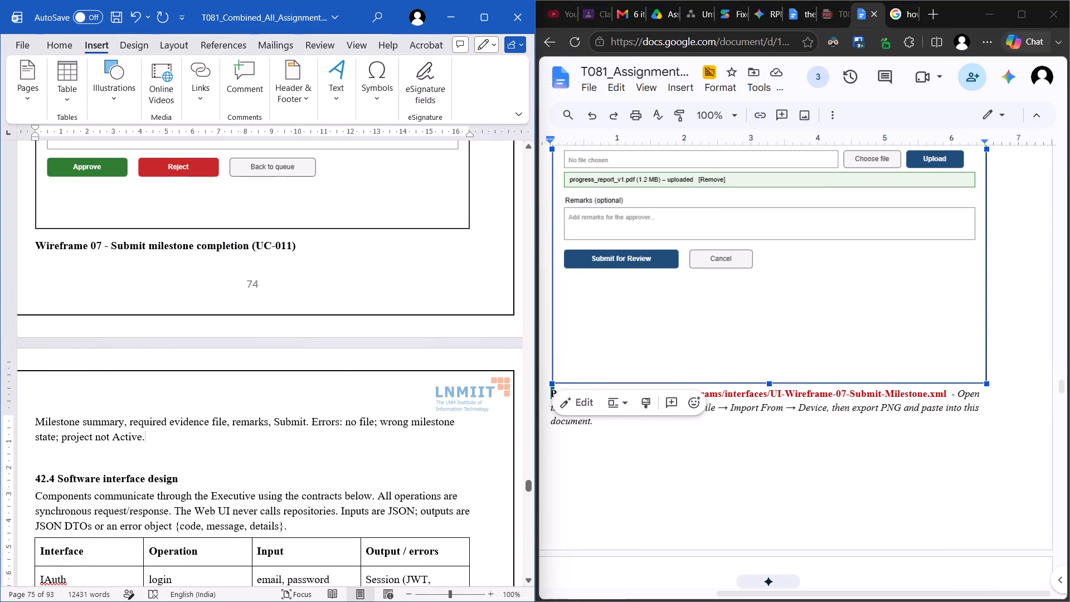
key(Return)
key(ctrl+v)
scroll(198, 451, down, 9)
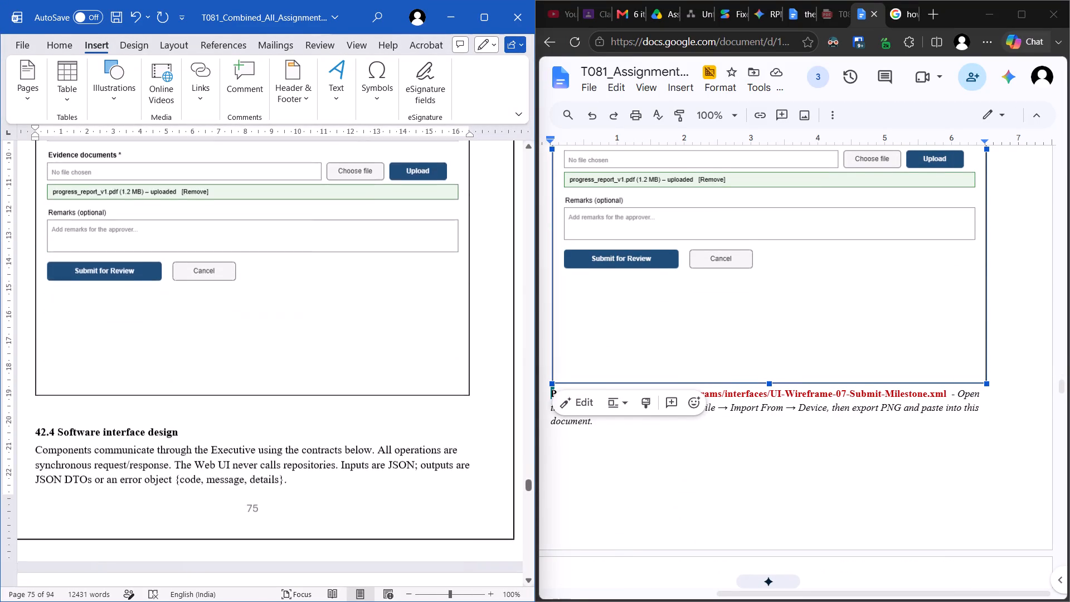
Look through section 42.4 Software interface design in the combined Word copy for the next remaining diagram placeholder.
scroll(229, 461, down, 20)
scroll(229, 461, down, 20)
scroll(229, 461, down, 4)
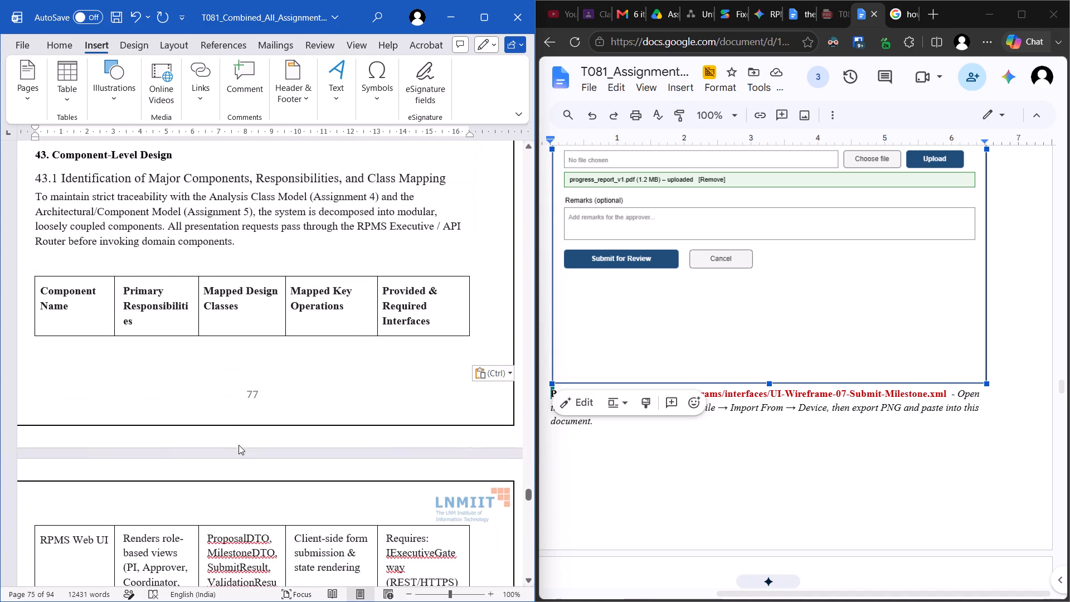
scroll(239, 445, up, 20)
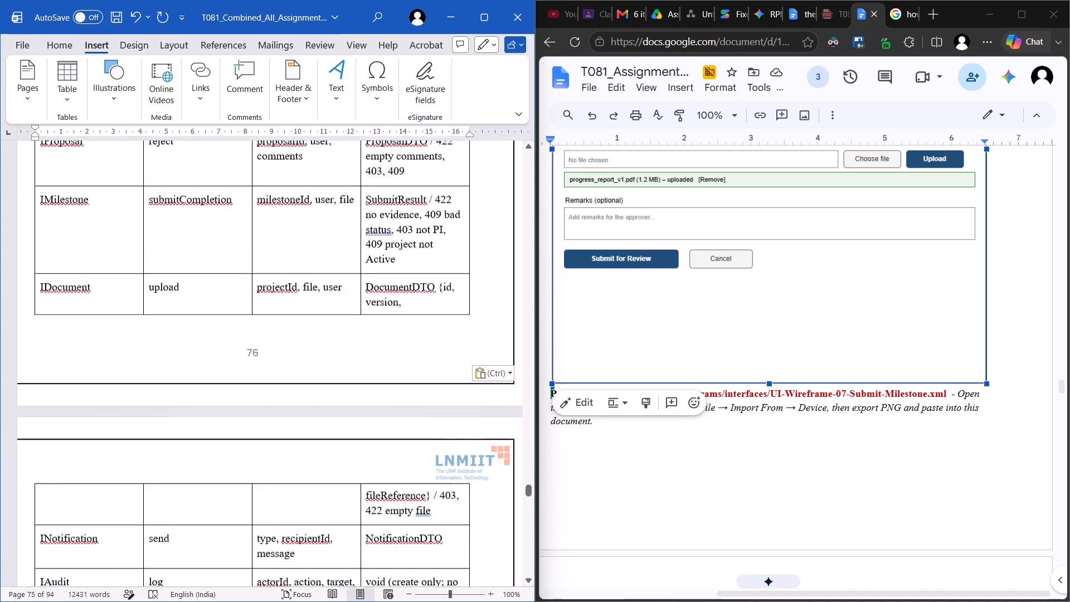
scroll(239, 445, up, 20)
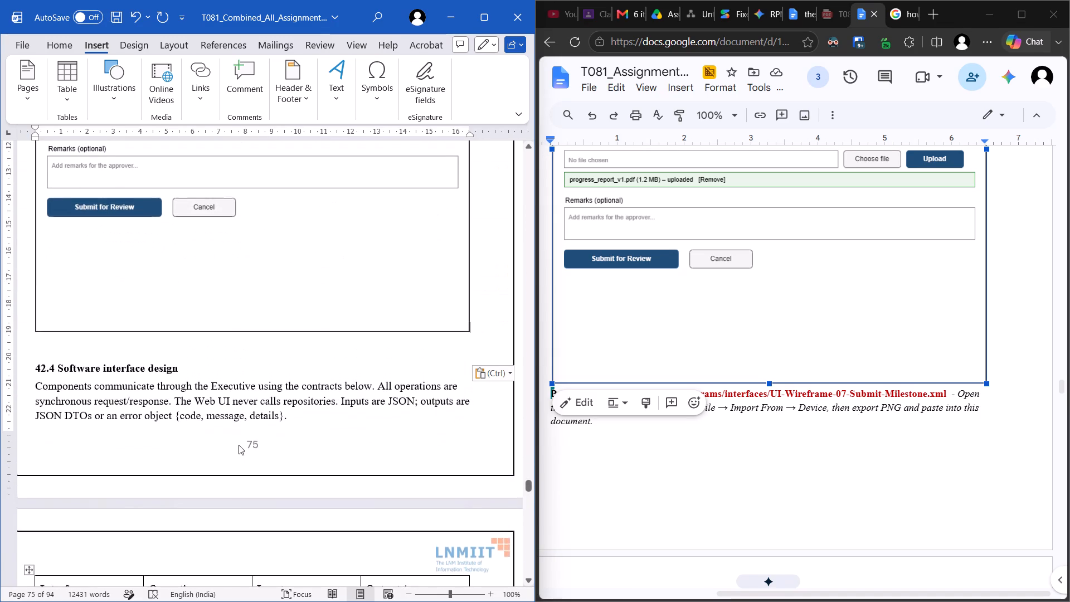
scroll(239, 445, down, 12)
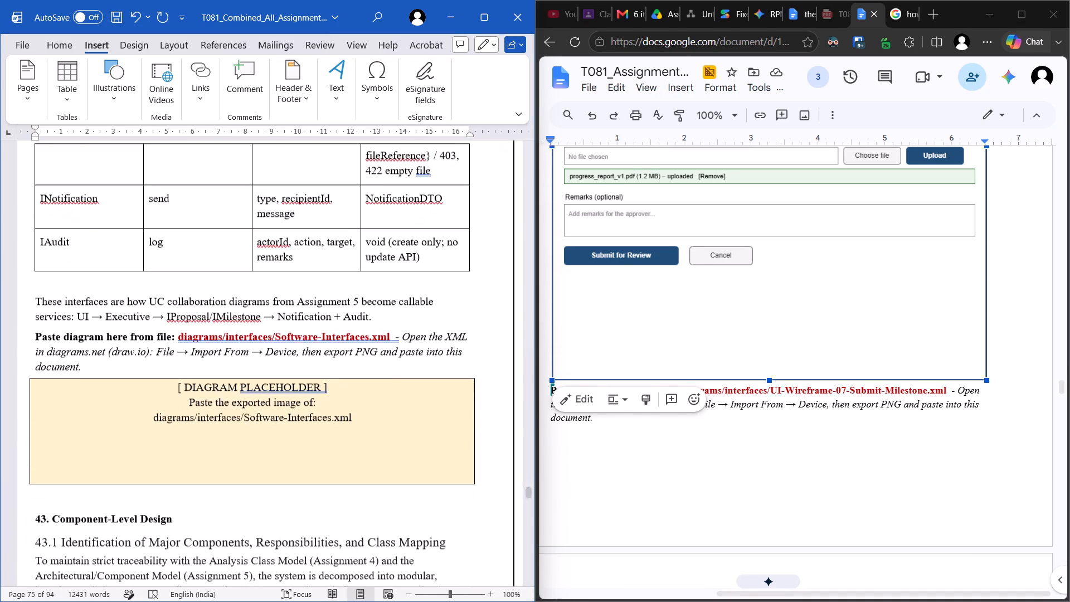
scroll(921, 453, down, 1)
scroll(897, 459, up, 6)
Check section 42.4 of the Google Docs assignment for an actual Software-Interfaces diagram between the Wireframe 07 image and section 43.
click(806, 431)
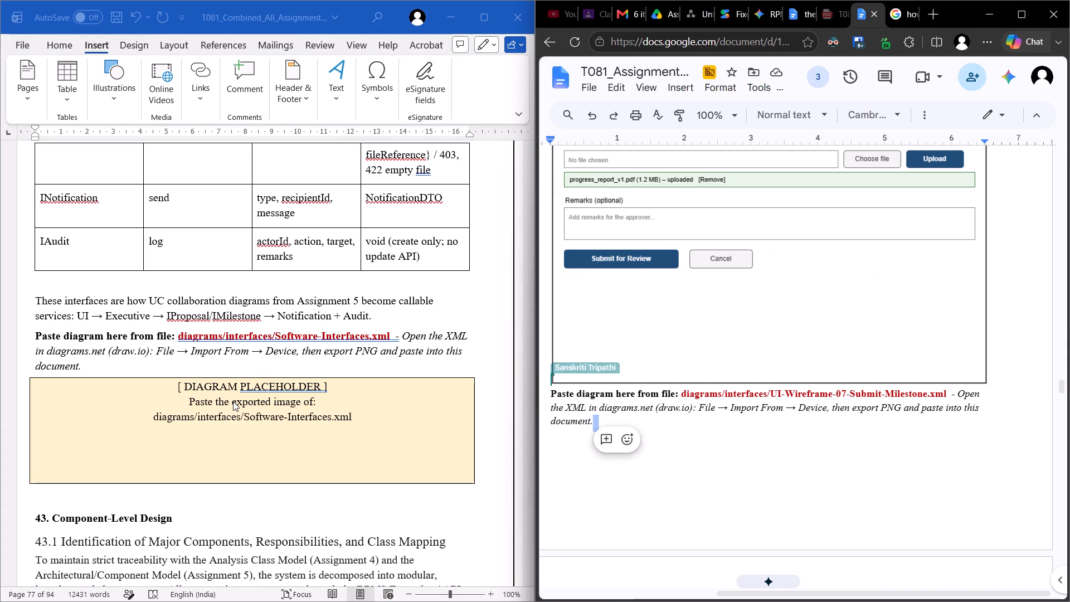
scroll(233, 401, up, 5)
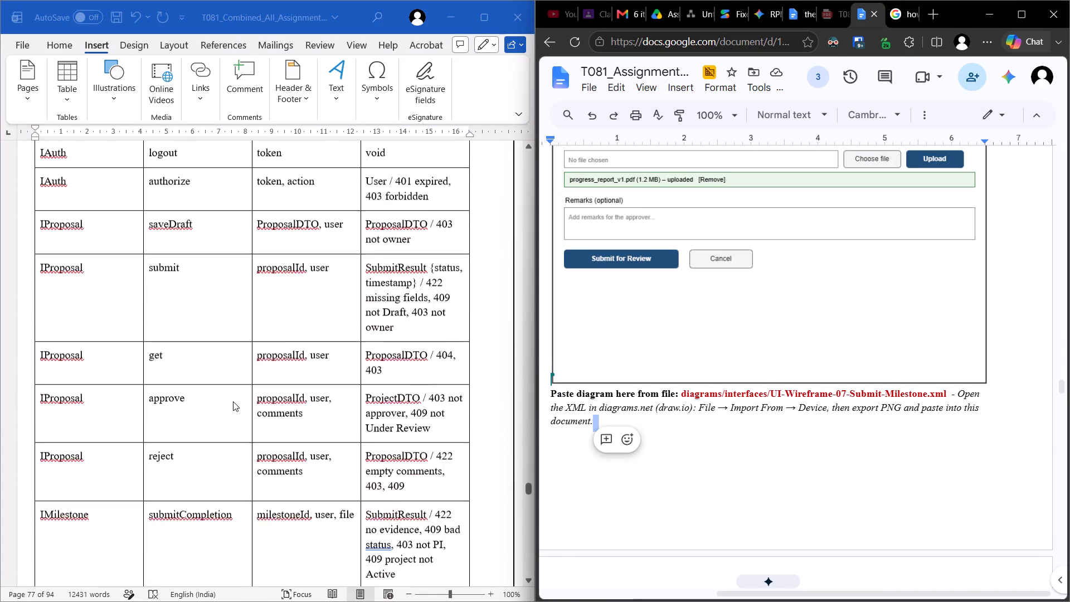
scroll(233, 401, up, 4)
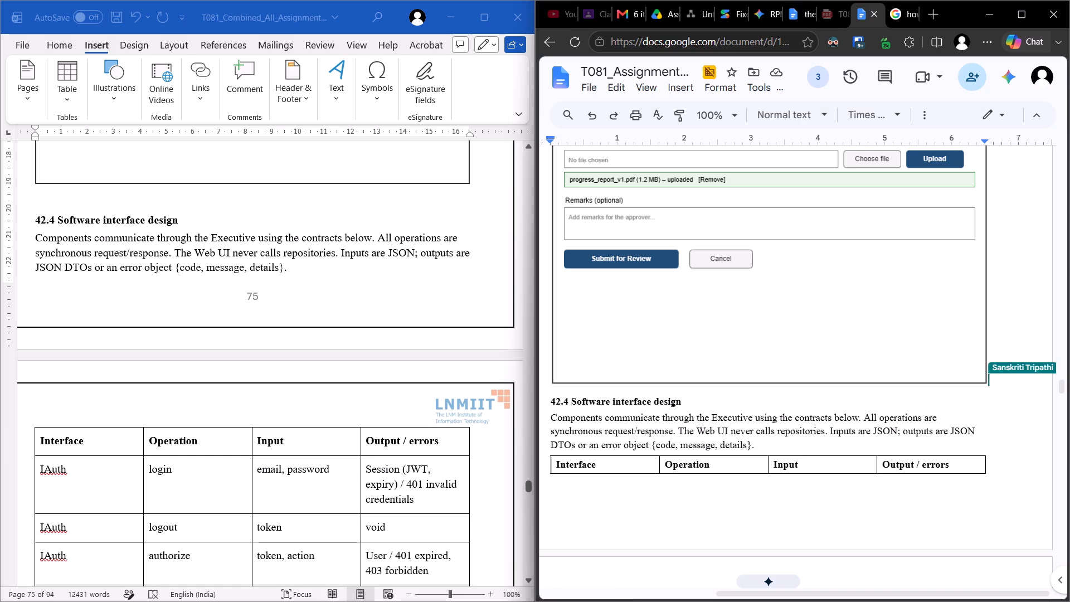
scroll(750, 435, up, 1)
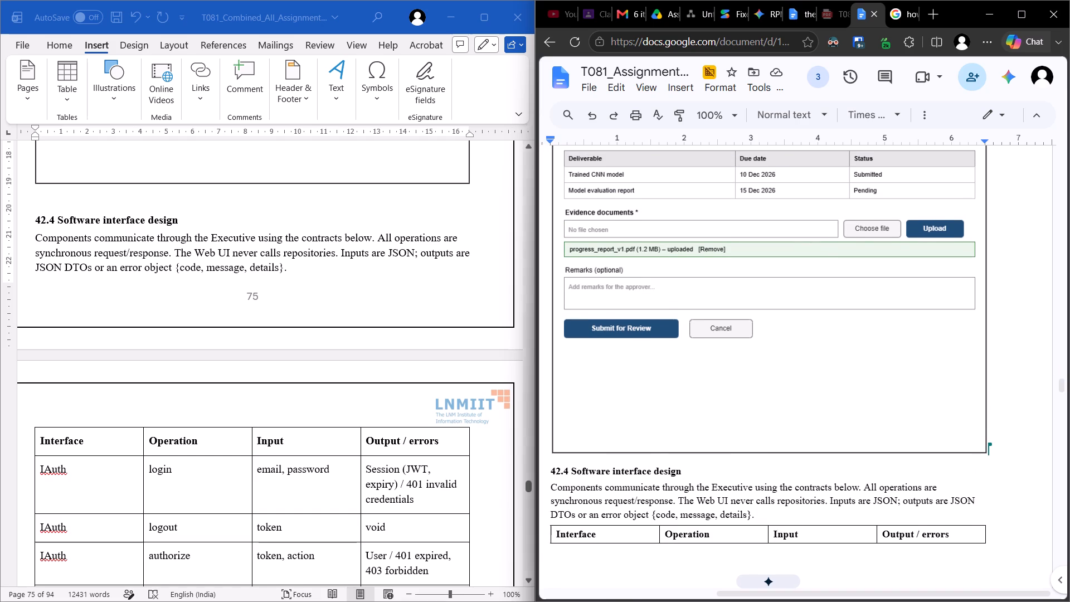
scroll(755, 478, down, 15)
scroll(755, 478, up, 2)
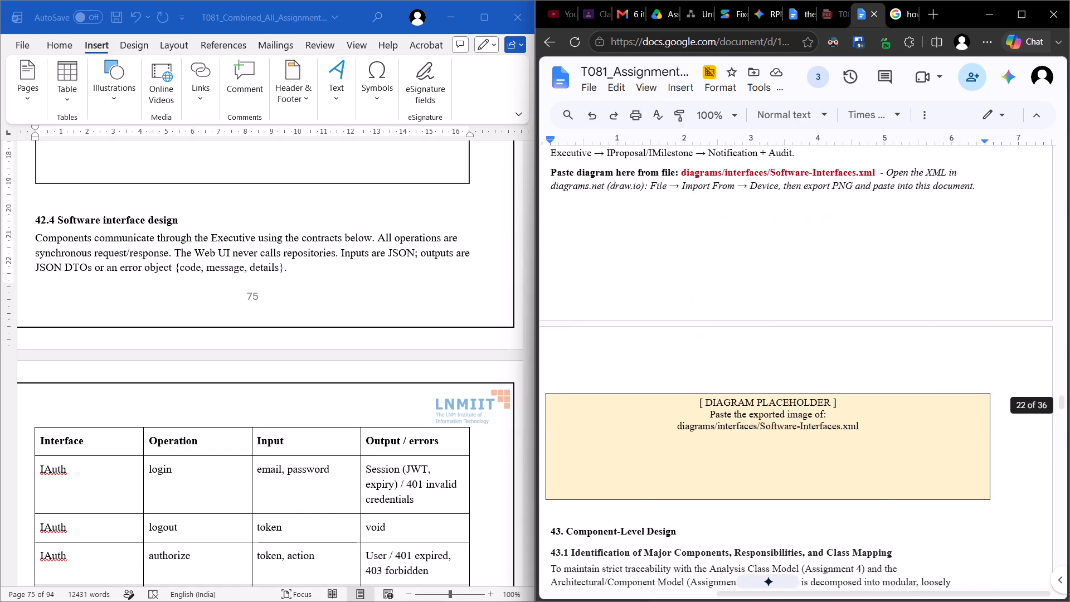
scroll(755, 478, up, 14)
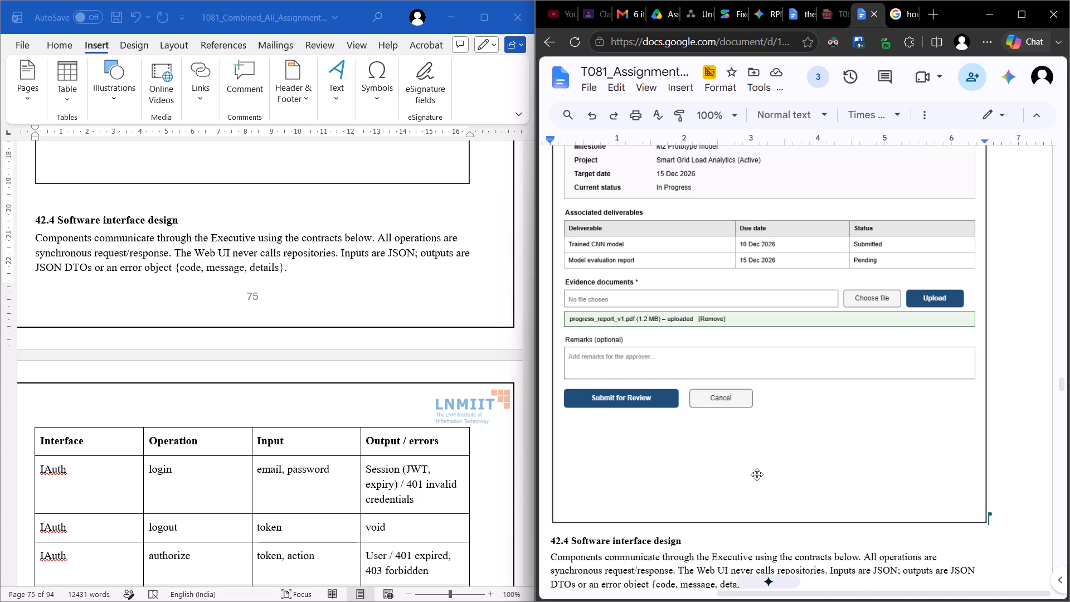
scroll(757, 474, down, 14)
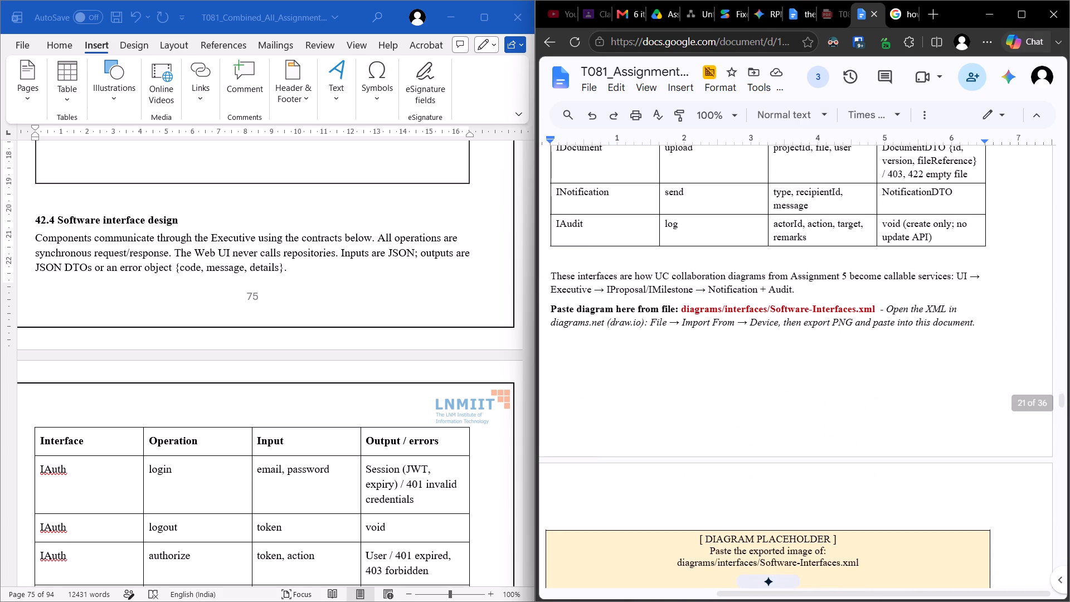
click(637, 362)
click(683, 363)
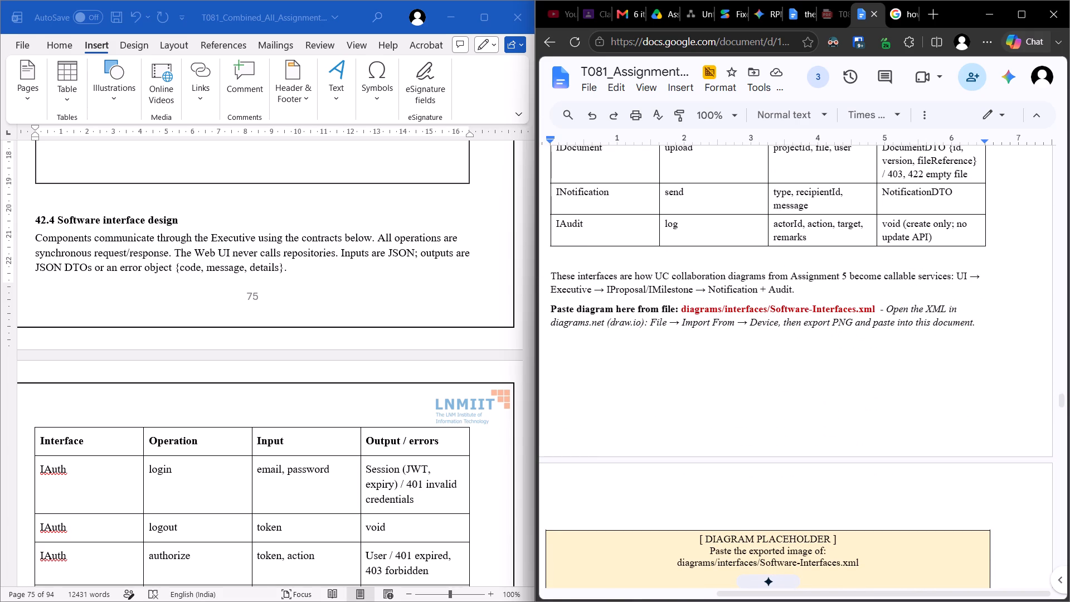
click(673, 308)
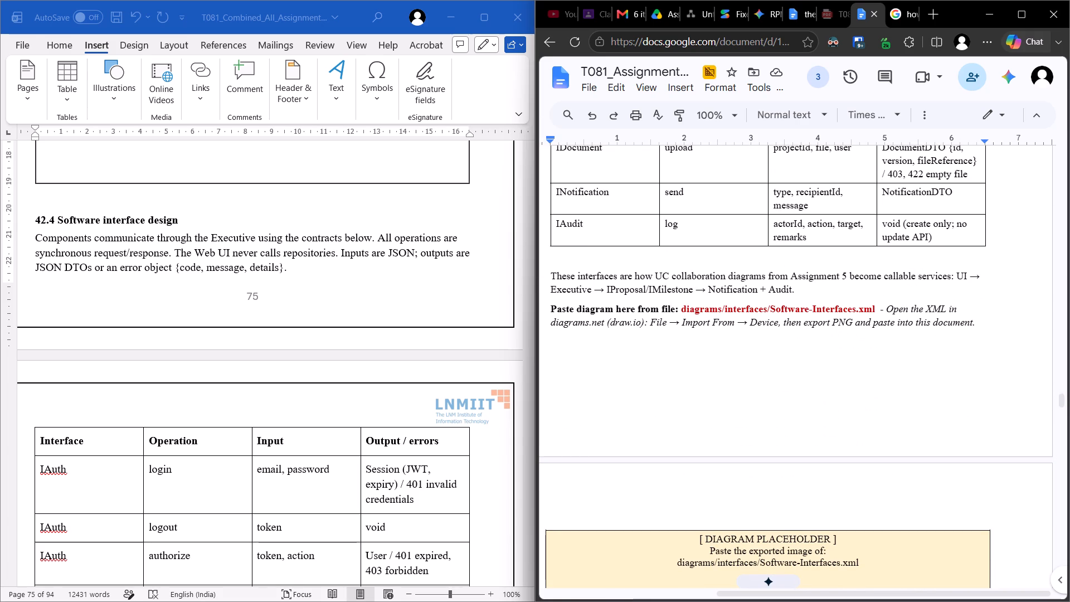
scroll(747, 285, up, 11)
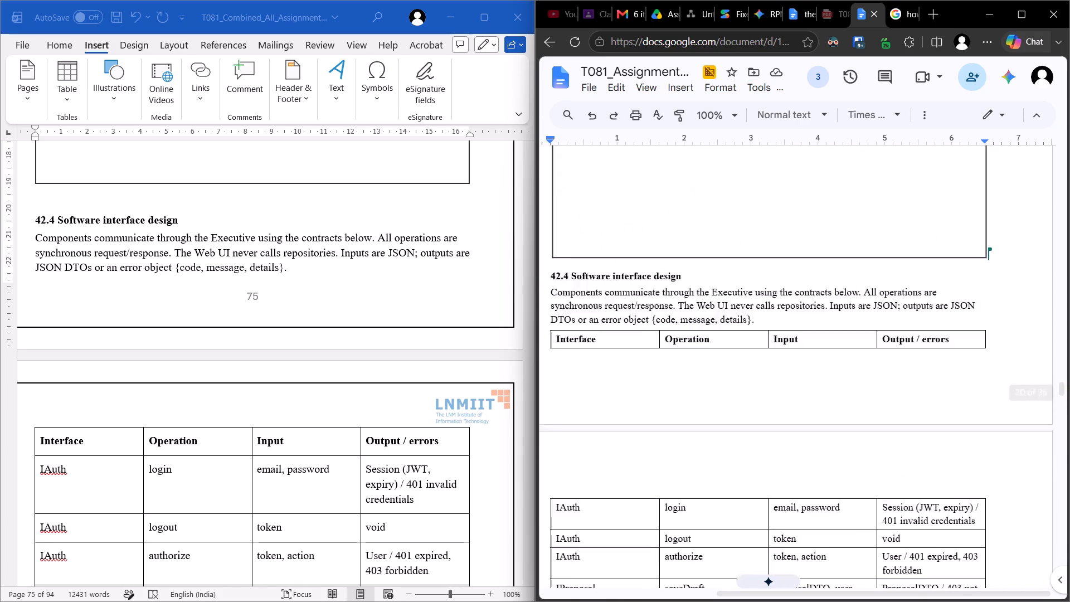
scroll(748, 285, up, 3)
scroll(743, 322, down, 15)
scroll(287, 366, up, 5)
scroll(287, 366, down, 7)
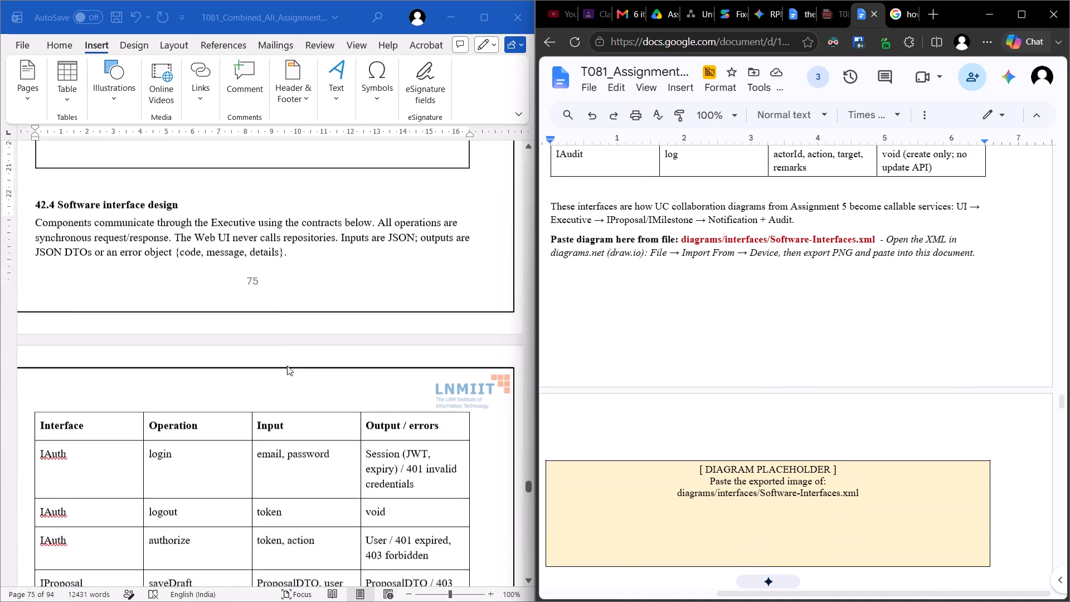
Make the 43.1 Identification of Major Components heading in the combined Word copy bold and reduce its font size to match the section 43 heading.
scroll(287, 366, down, 20)
scroll(287, 366, down, 11)
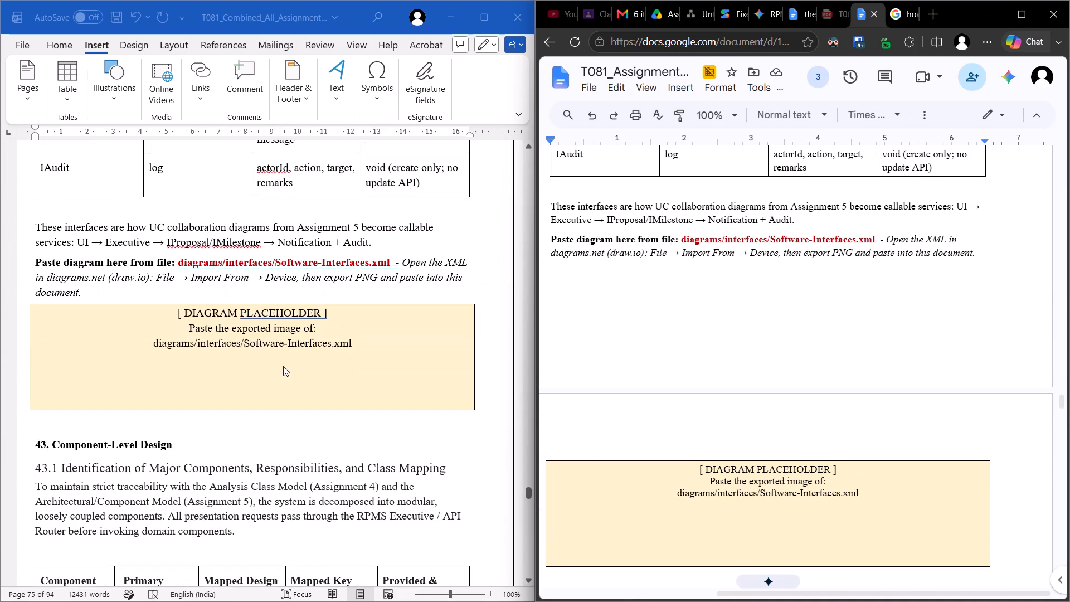
click(143, 353)
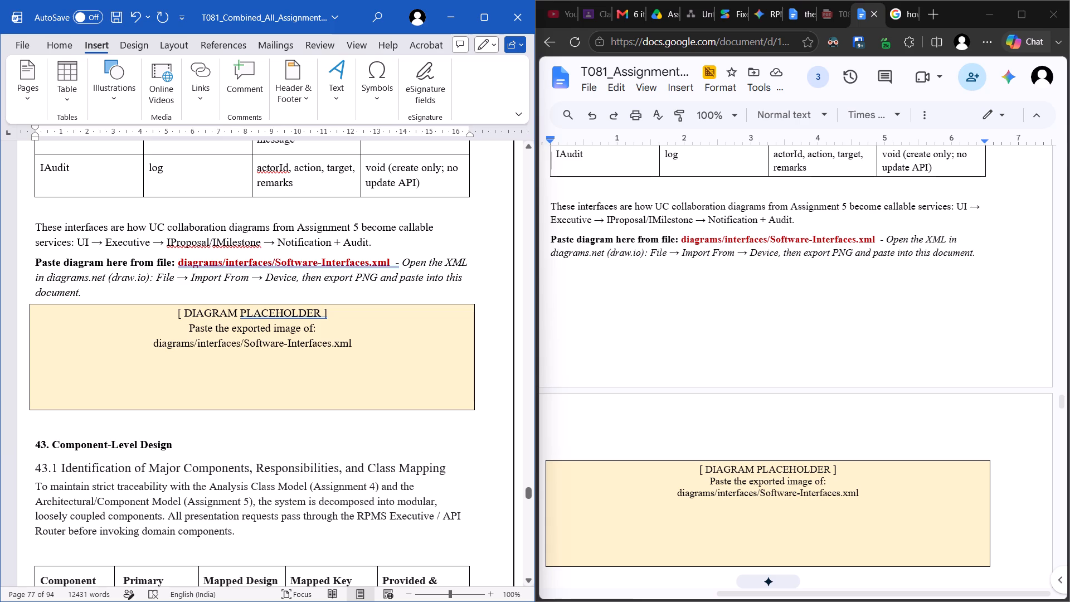
drag(446, 468, 303, 467)
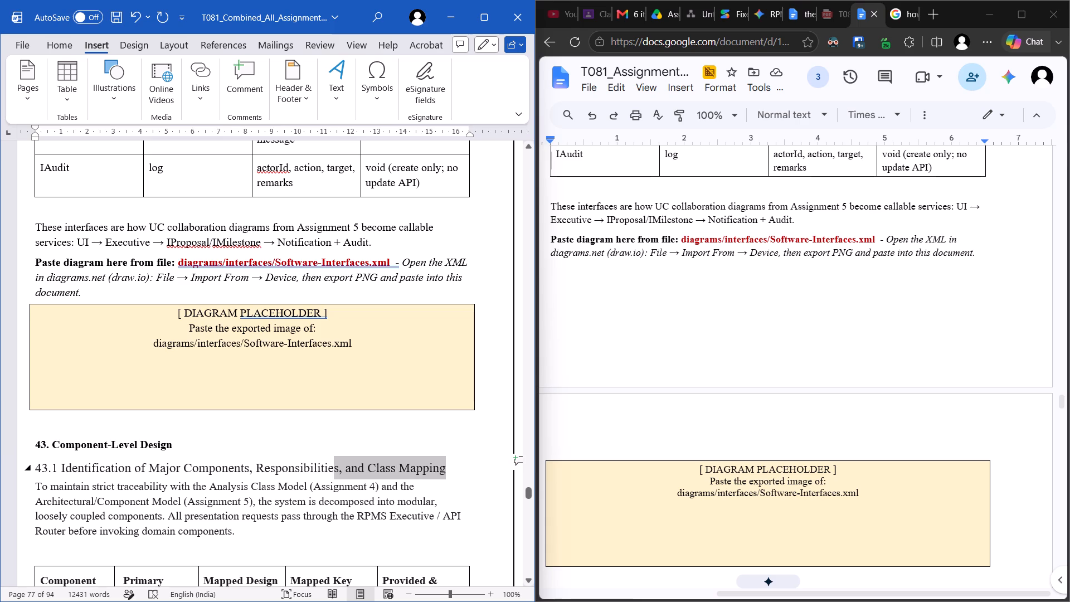
drag(303, 467, 32, 464)
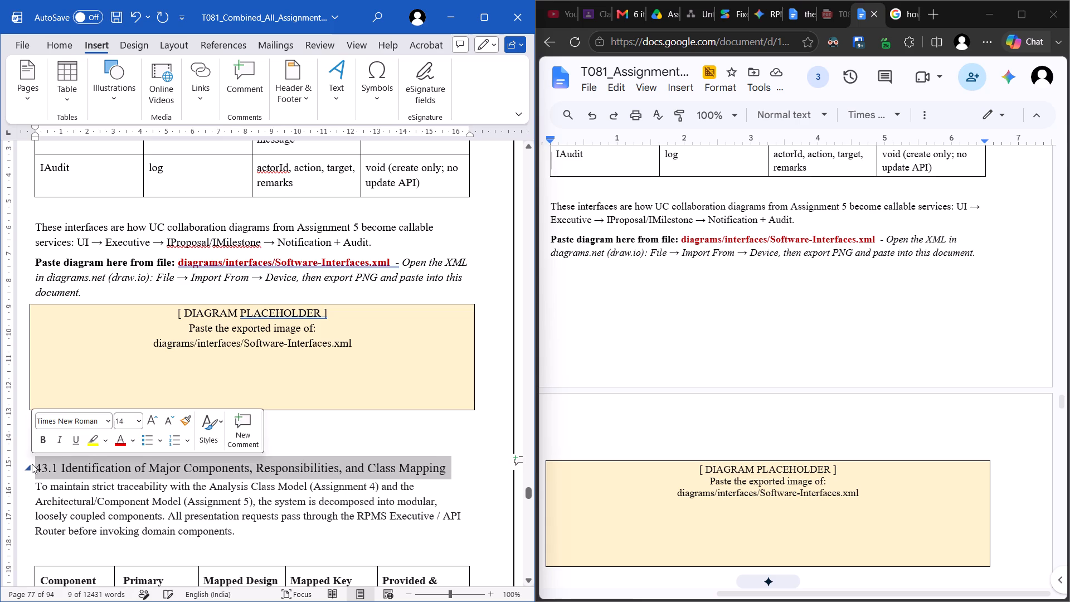
key(ctrl+b)
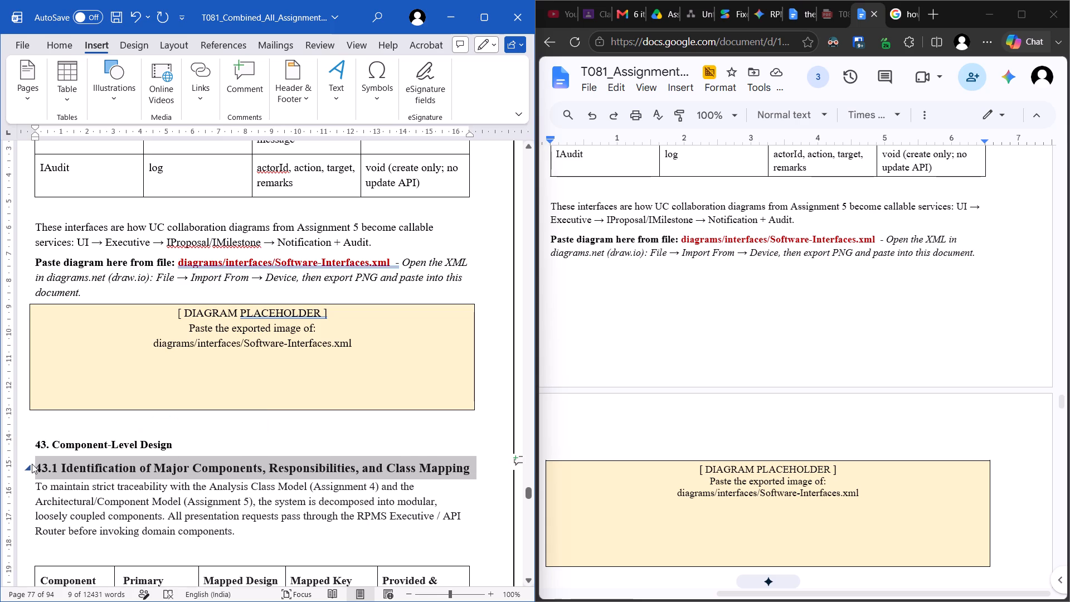
key(ctrl+shift+comma)
key(ctrl+shift+comma)
key(ctrl+shift+period)
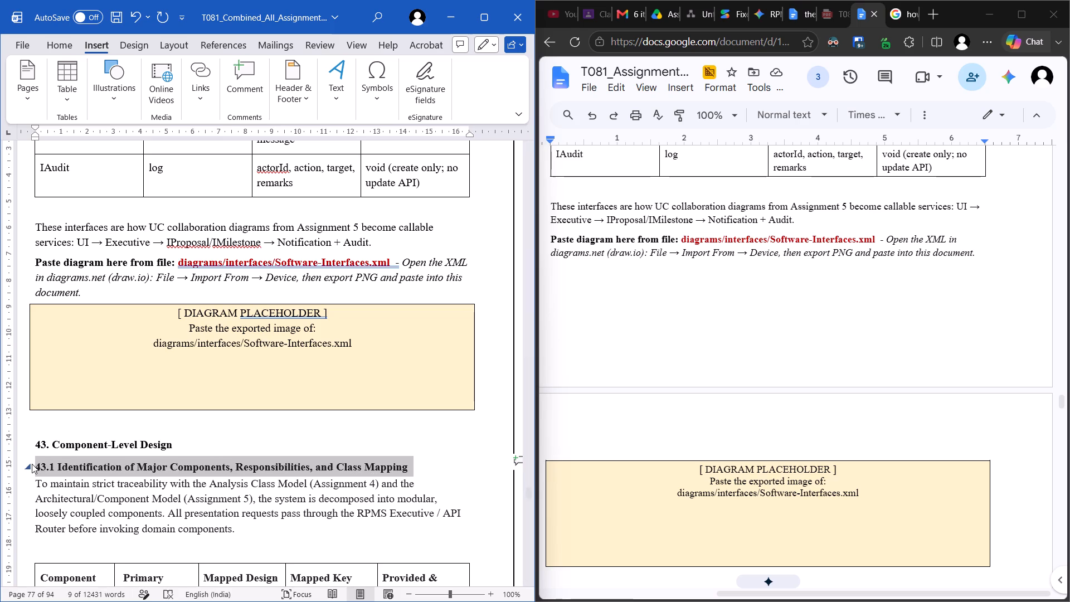
click(94, 457)
Make the 43.3 Detailed Component Specification 1: Submit Proposal (UC-004) heading bold and reduce its font size by one step.
scroll(94, 457, down, 2)
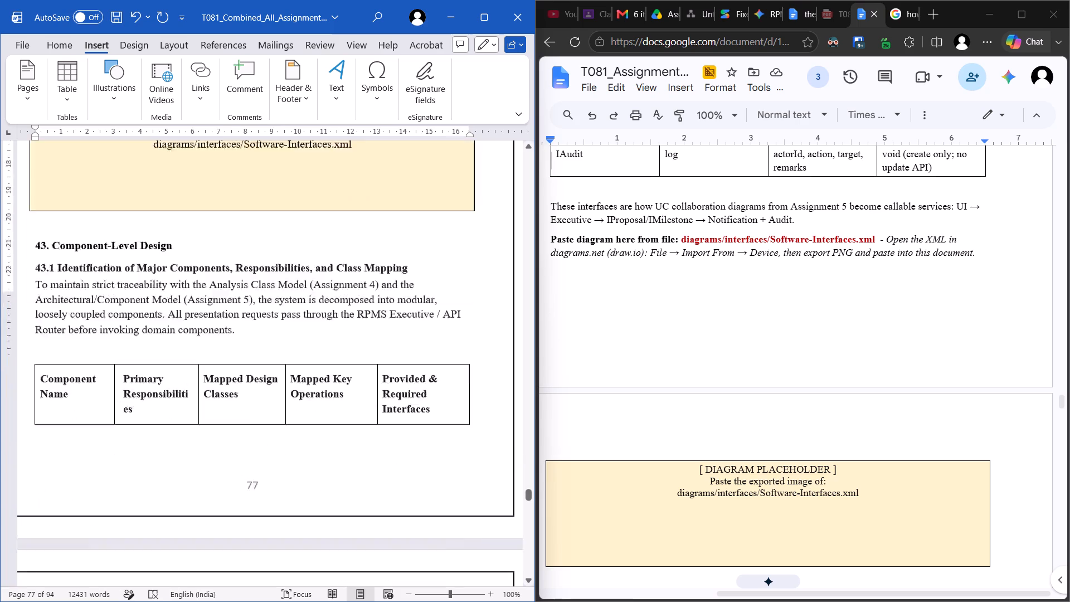
scroll(94, 457, down, 16)
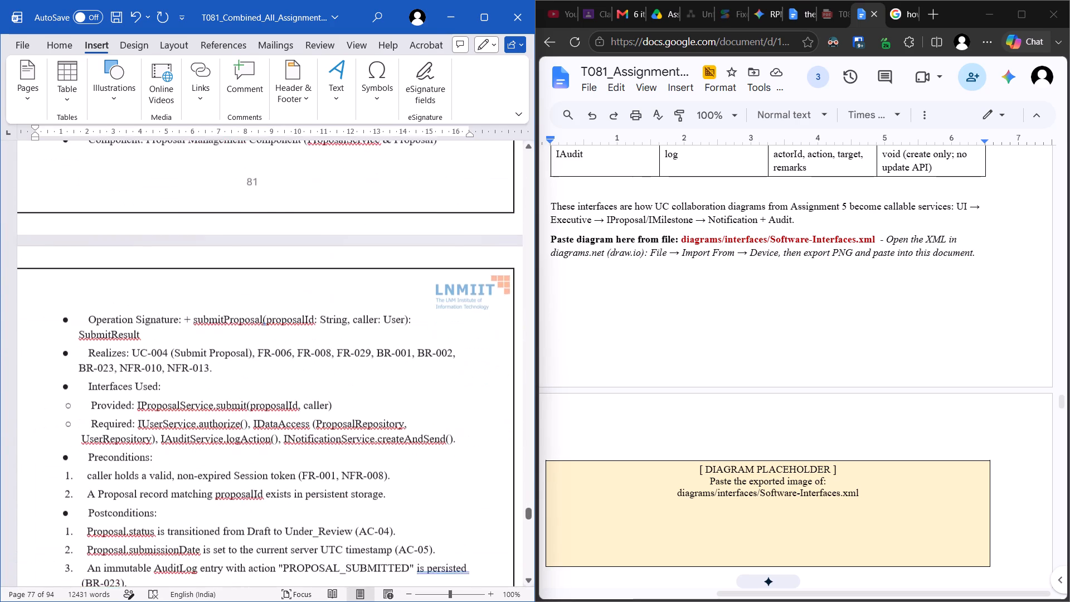
scroll(110, 450, up, 12)
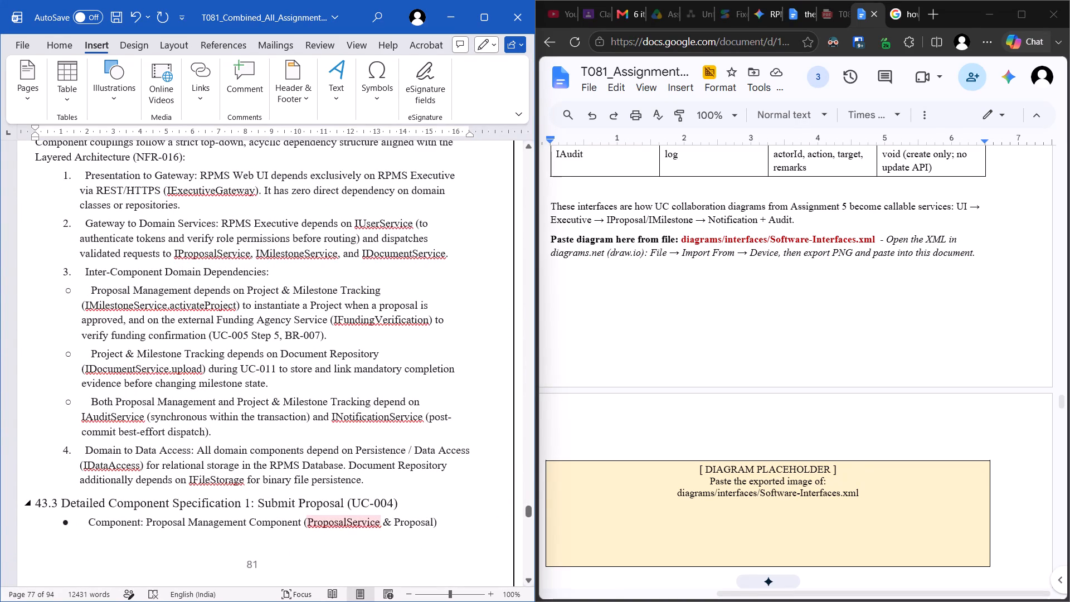
triple_click(323, 511)
key(ctrl+b)
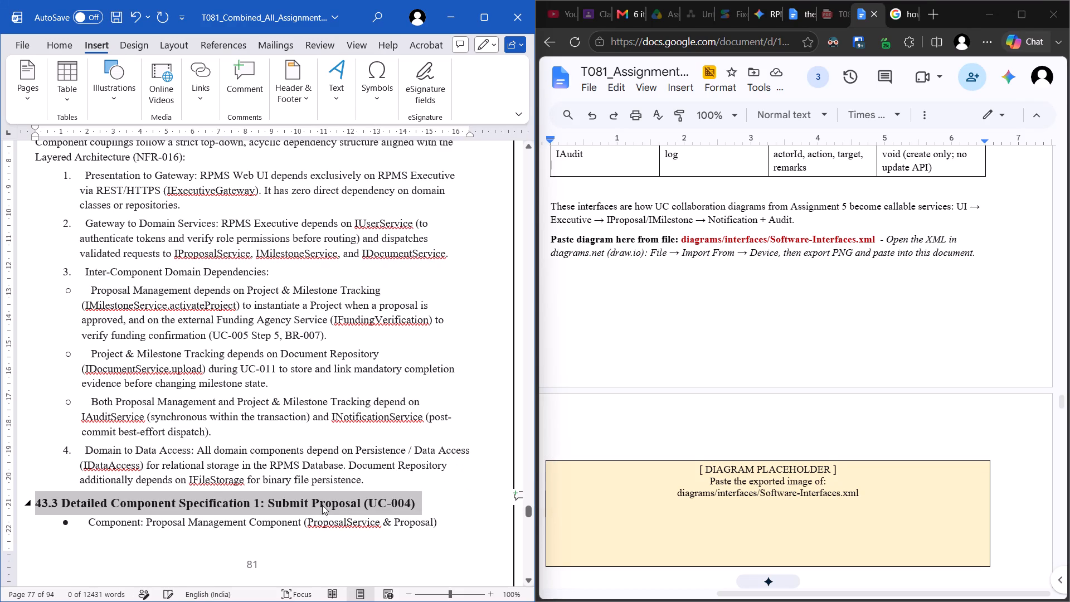
key(ctrl+shift+comma)
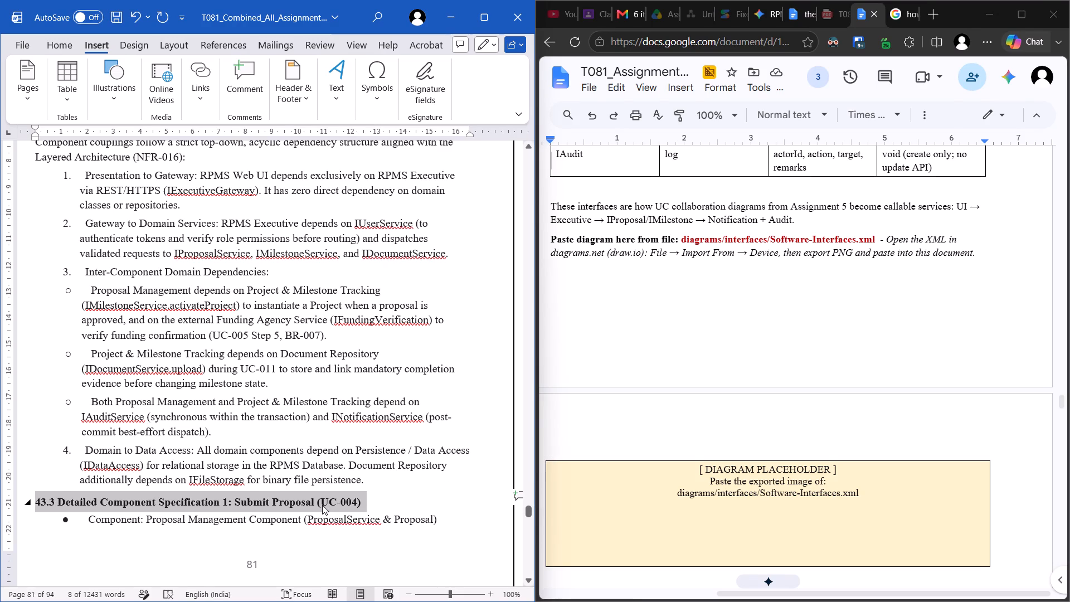
Review the combined Word copy backwards from heading 43.3 through the section 42 wireframes to the error-message table, checking images and headings.
scroll(308, 483, up, 20)
scroll(308, 483, up, 11)
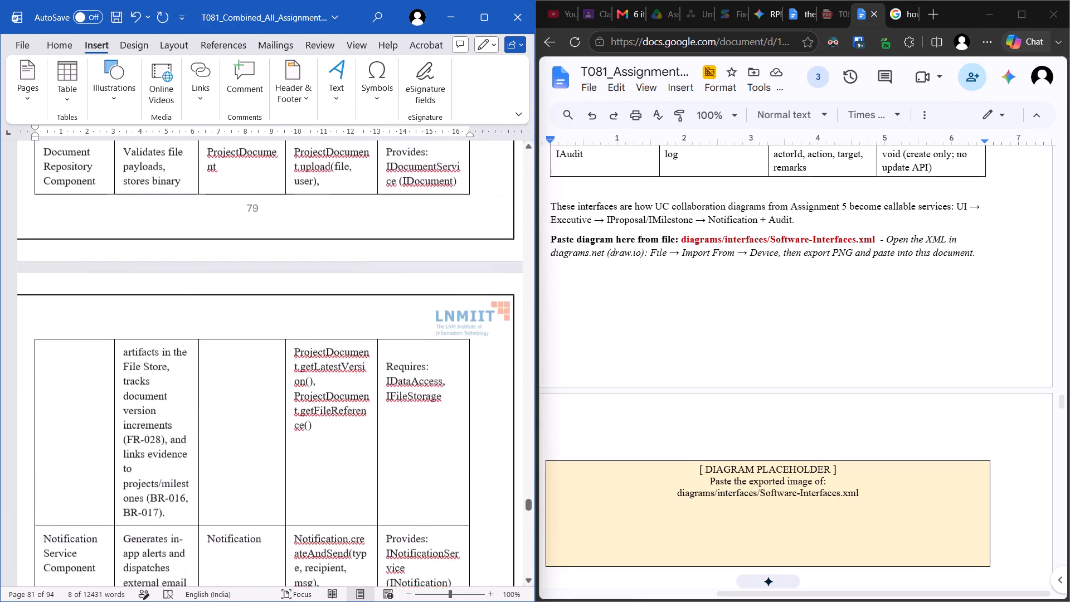
scroll(297, 471, up, 20)
scroll(297, 471, up, 19)
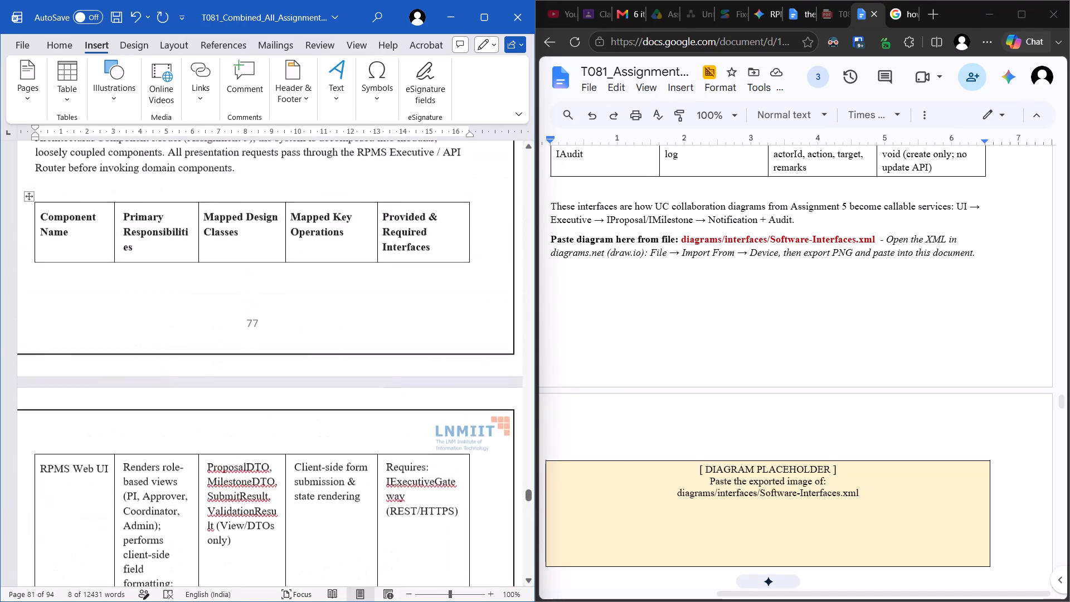
scroll(307, 460, up, 20)
scroll(307, 460, up, 8)
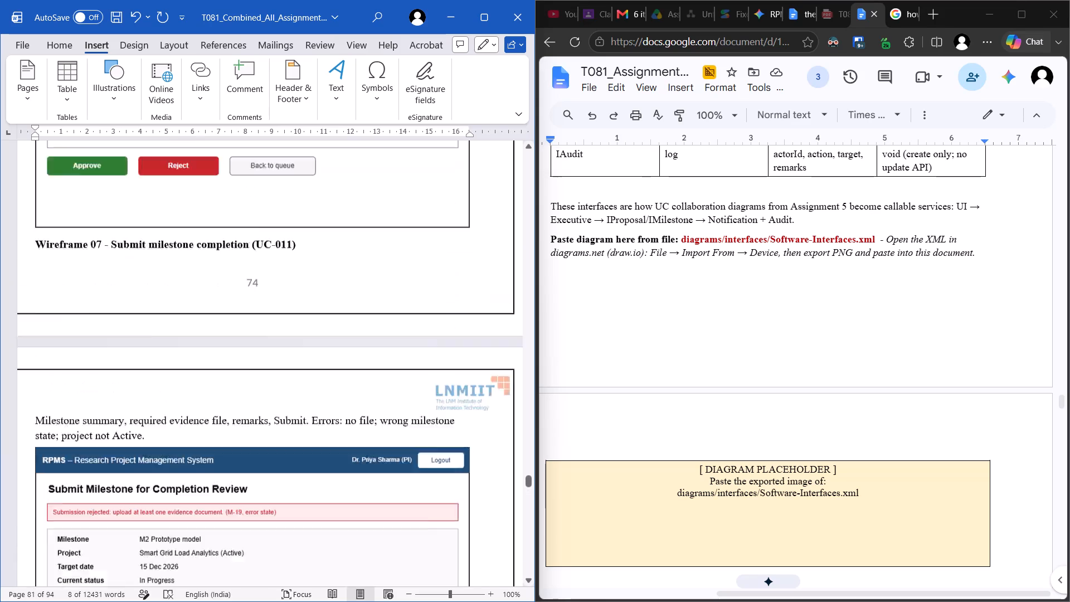
scroll(307, 460, up, 4)
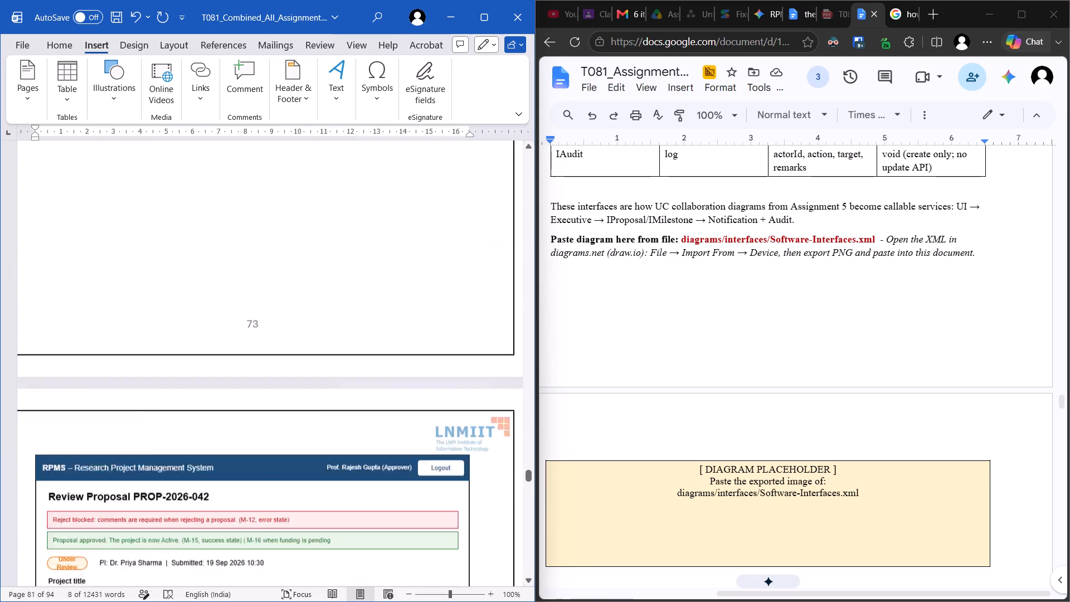
scroll(307, 460, up, 9)
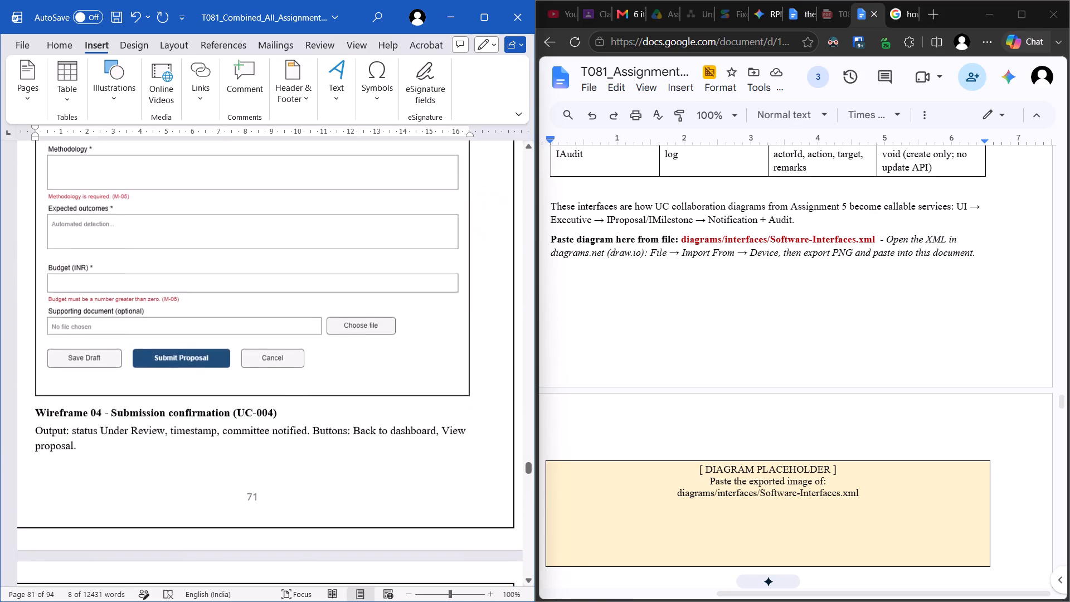
scroll(307, 460, up, 6)
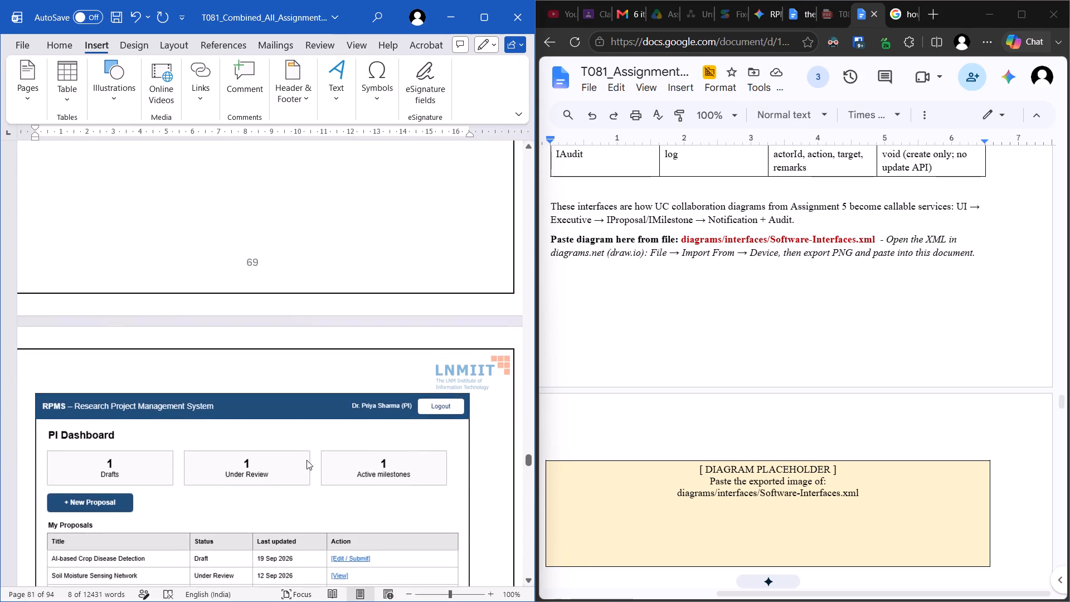
scroll(307, 460, up, 7)
Recheck the combined Word copy forwards from the error-message table, past the Software-Interfaces diagram placeholder, to the section 43.1 component table.
scroll(307, 460, down, 4)
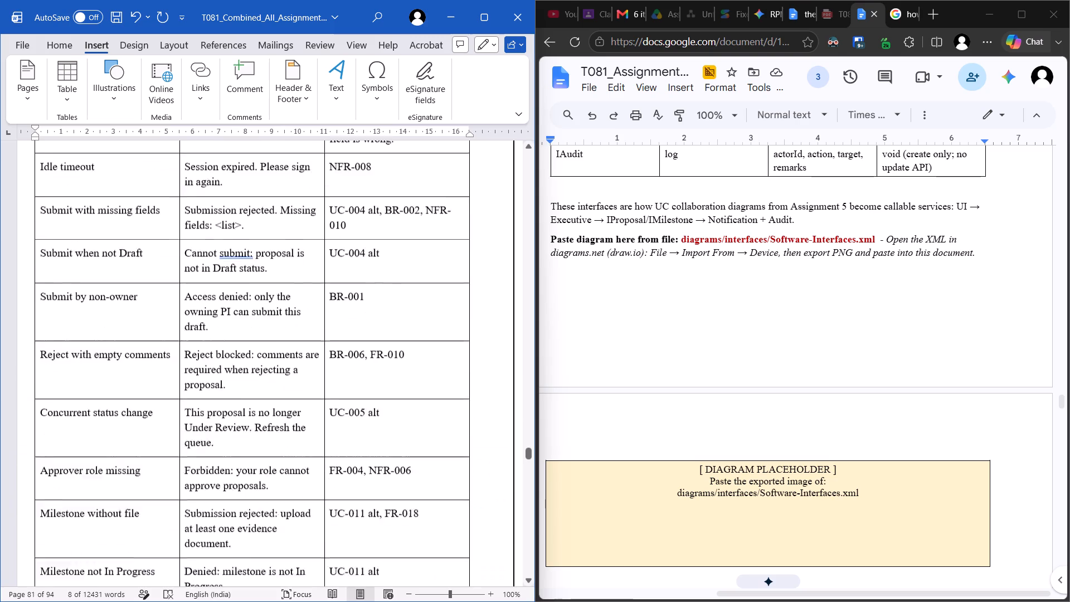
scroll(307, 460, down, 12)
scroll(307, 460, down, 9)
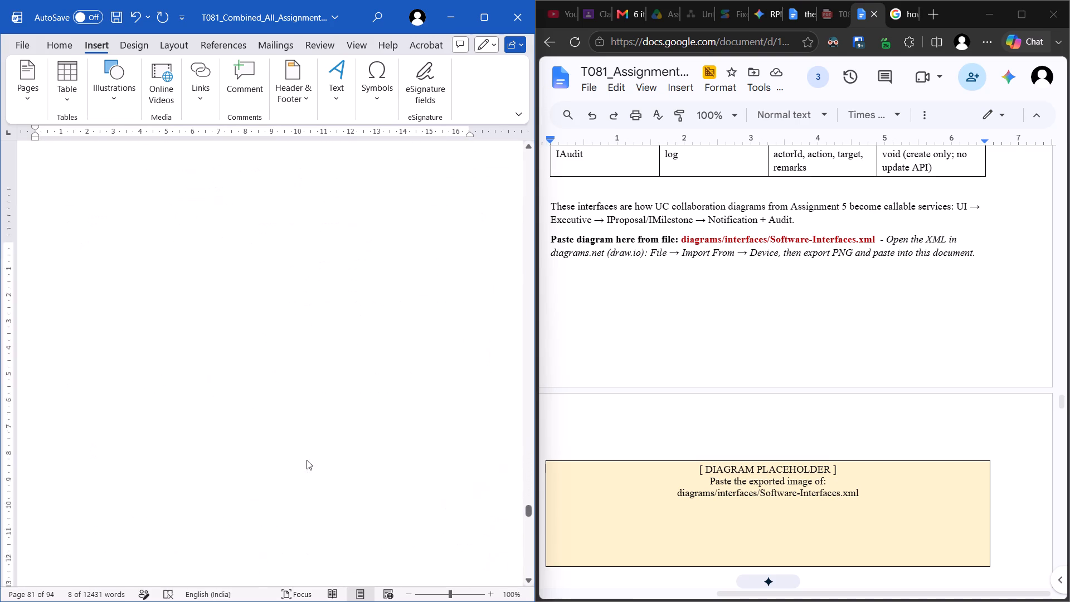
scroll(307, 460, up, 1)
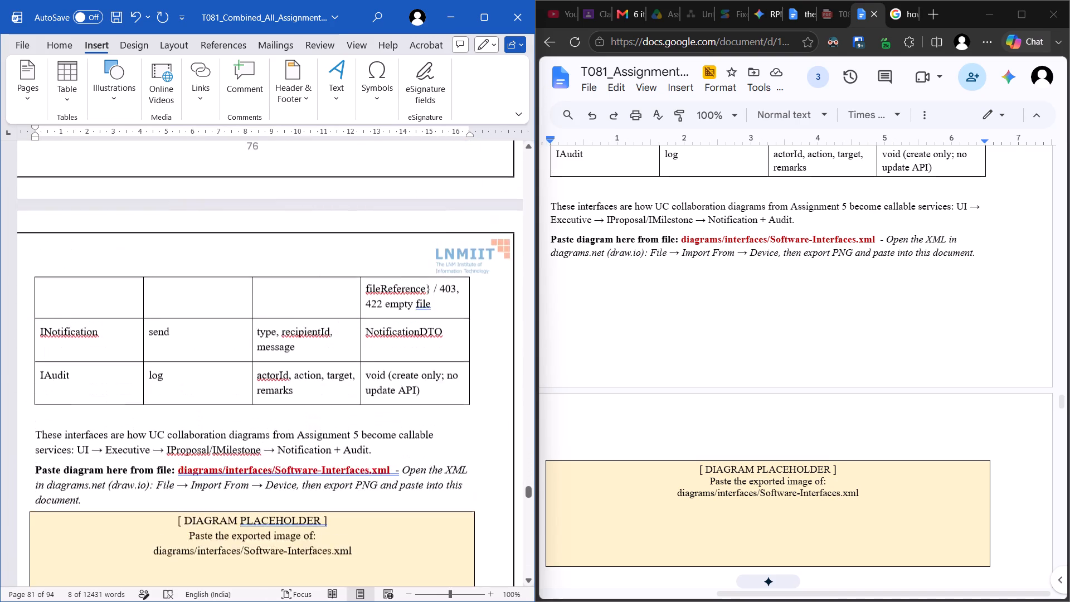
scroll(304, 456, up, 5)
scroll(304, 456, down, 20)
scroll(304, 456, down, 3)
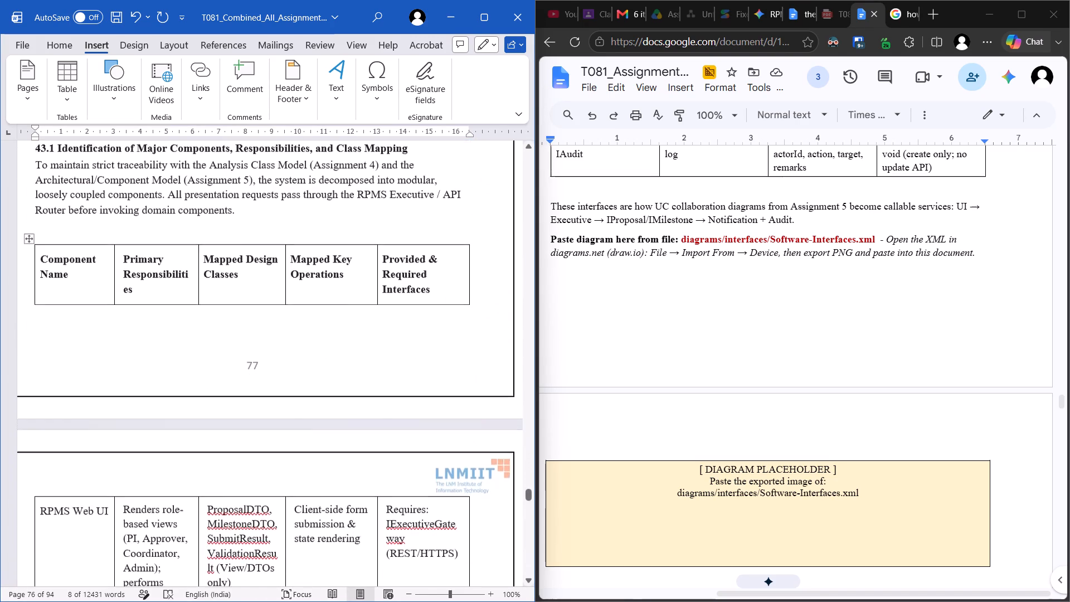
scroll(299, 443, down, 20)
scroll(299, 443, down, 20)
scroll(299, 443, down, 12)
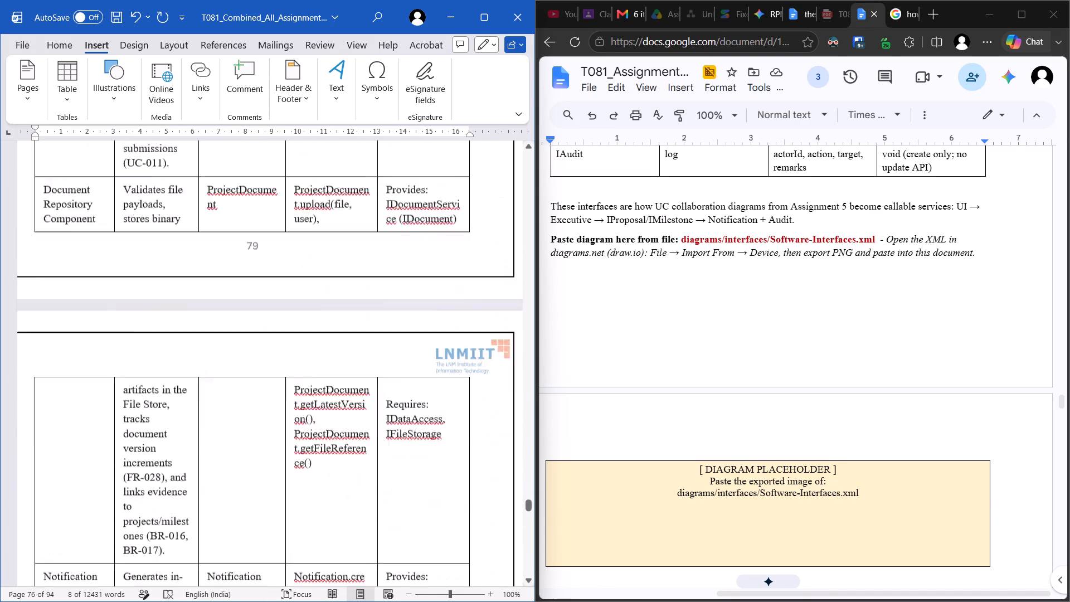
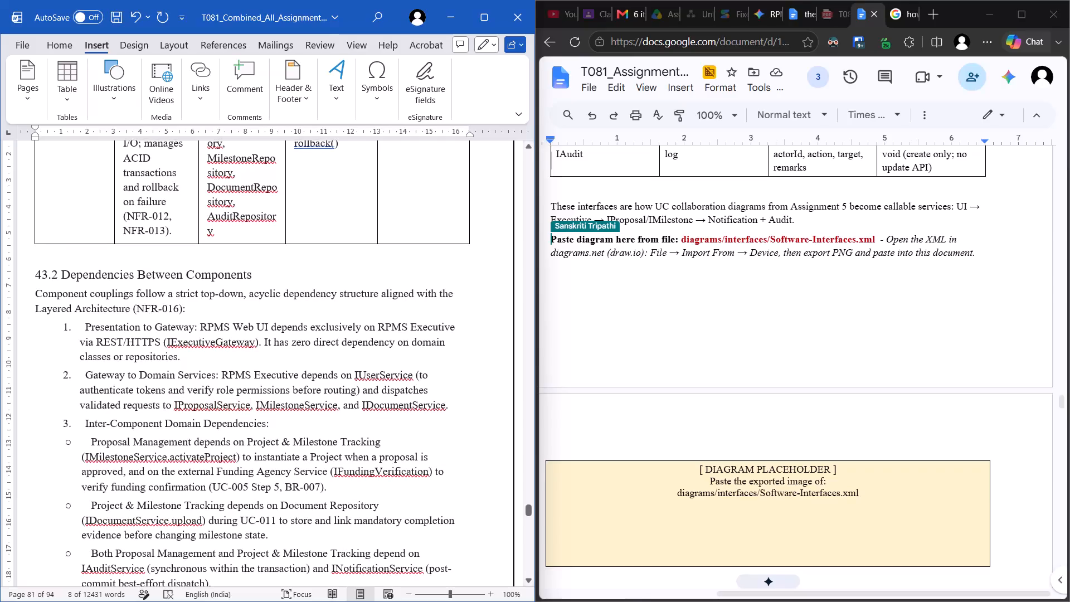
Make the 43.2 Dependencies Between Components heading bold and reduce its font size by one step.
triple_click(222, 273)
key(ctrl+b)
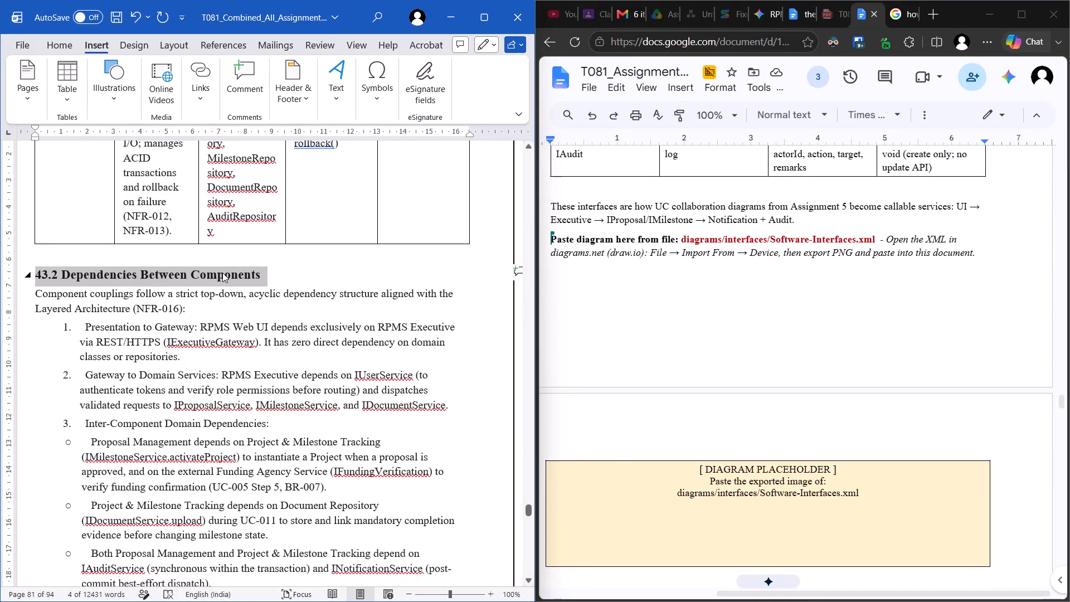
key(ctrl+shift+comma)
Make the 43.4 Approve / Reject Proposal (UC-005) heading bold and one size smaller, and add a blank line before it to move it to the following page.
scroll(223, 268, down, 20)
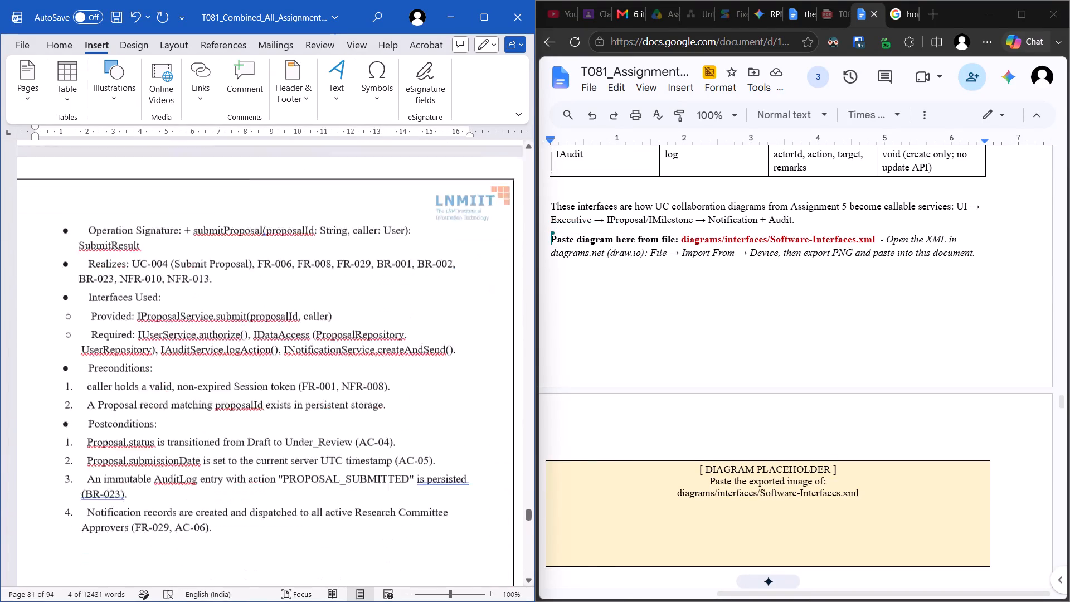
scroll(230, 328, down, 20)
scroll(230, 328, down, 17)
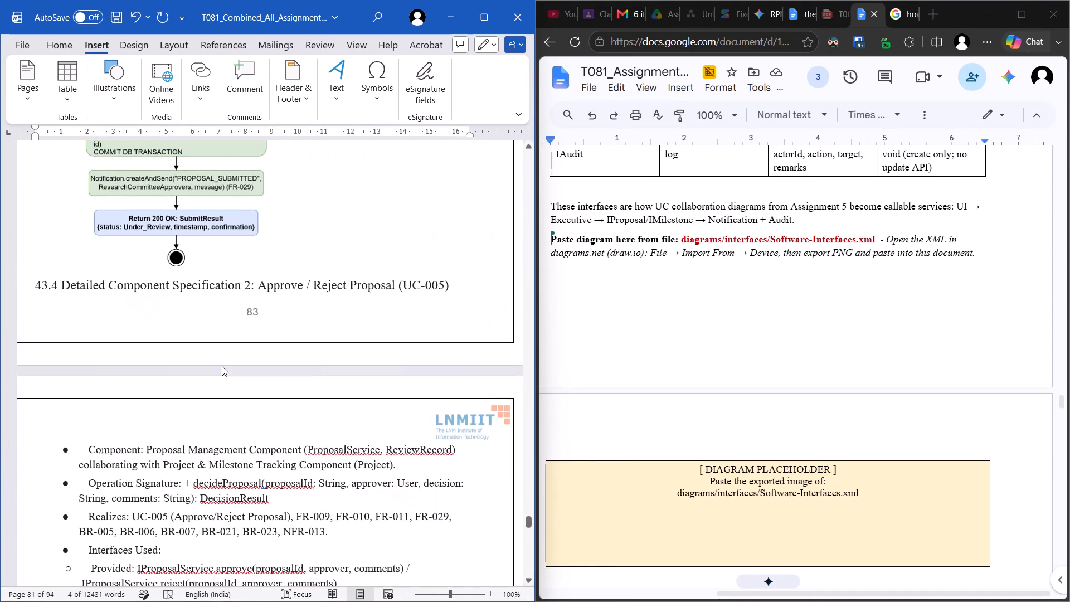
triple_click(297, 276)
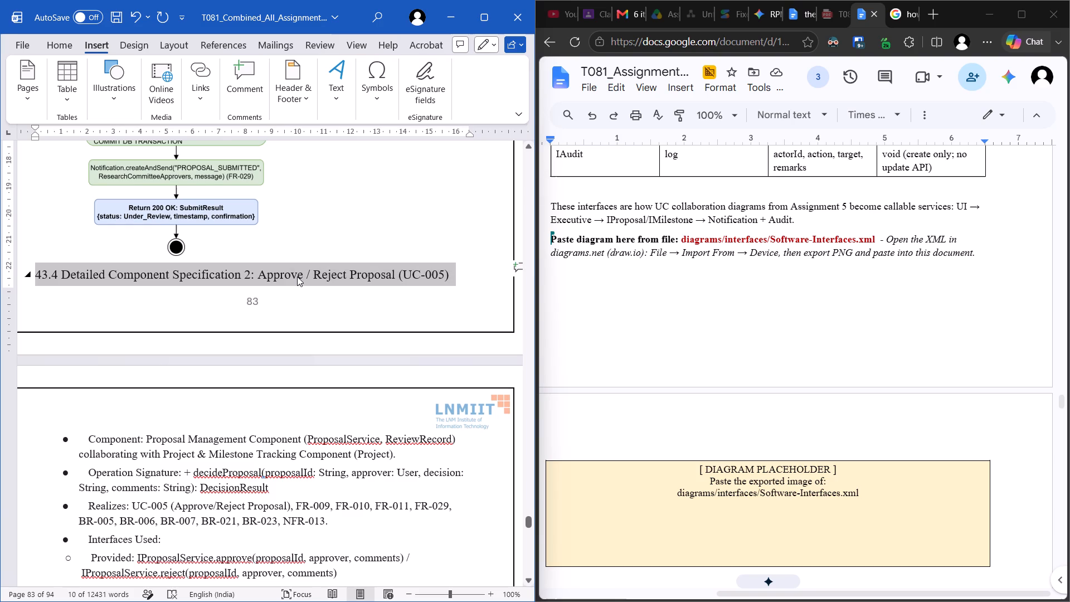
key(ctrl+b)
key(ctrl+shift+comma)
key(Left)
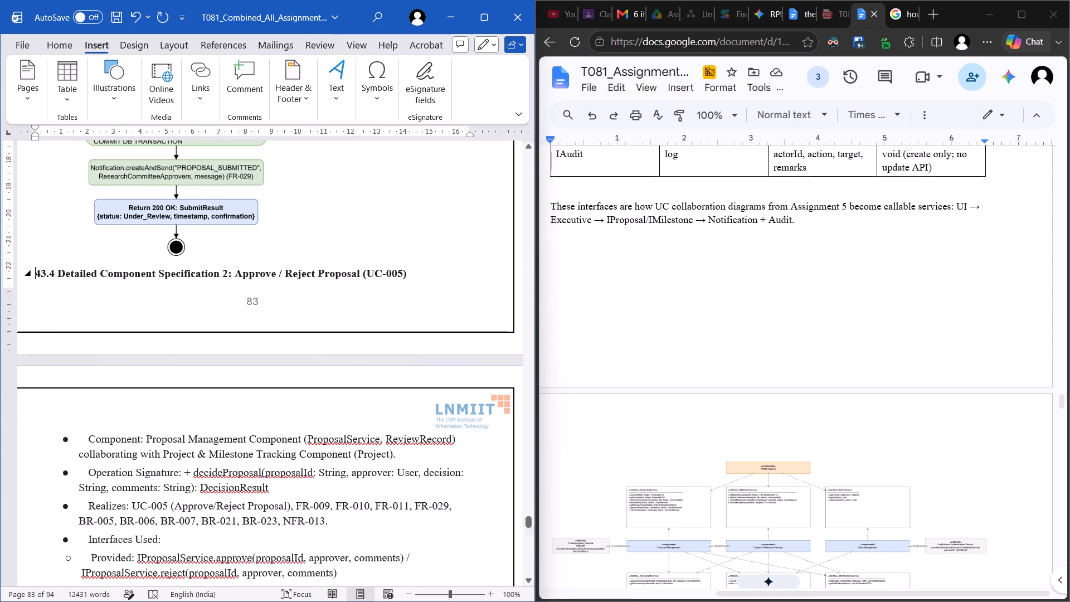
key(Return)
Make the 43.5 Detailed Component Specification 3: Submit Milestone Completion (UC-011) heading bold and reduce its font size by one step.
scroll(332, 259, down, 12)
scroll(319, 331, up, 1)
scroll(320, 332, down, 2)
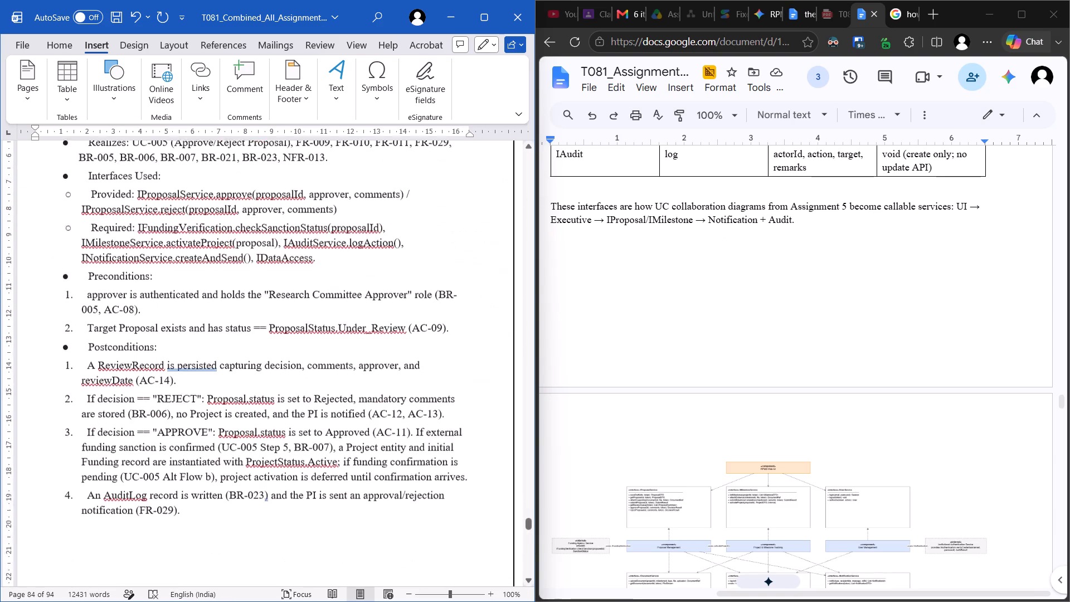
scroll(320, 339, down, 12)
scroll(311, 356, down, 14)
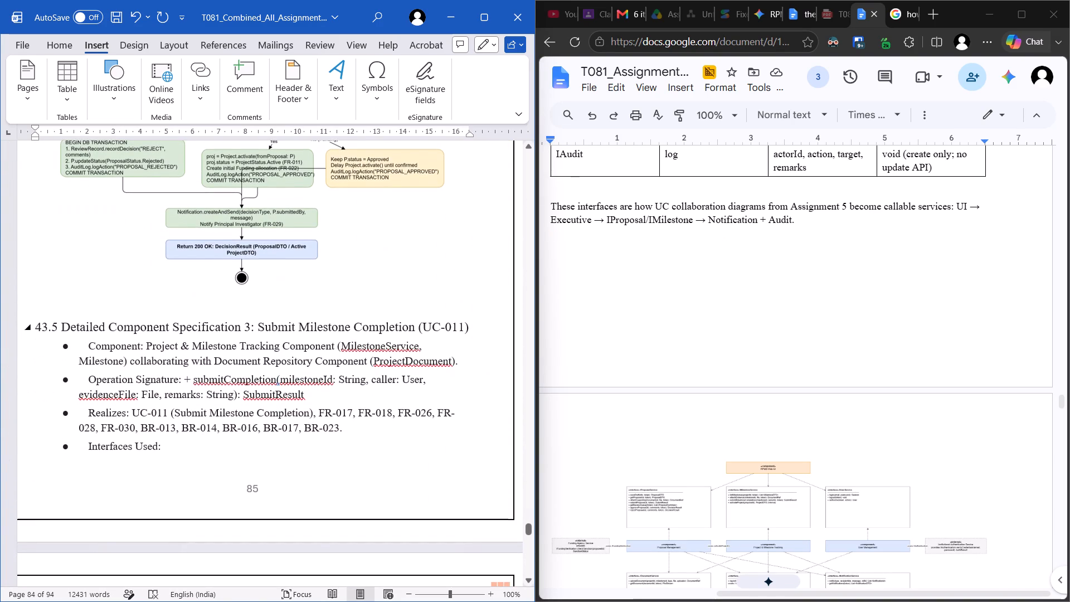
triple_click(271, 329)
key(ctrl+b)
key(ctrl+shift+comma)
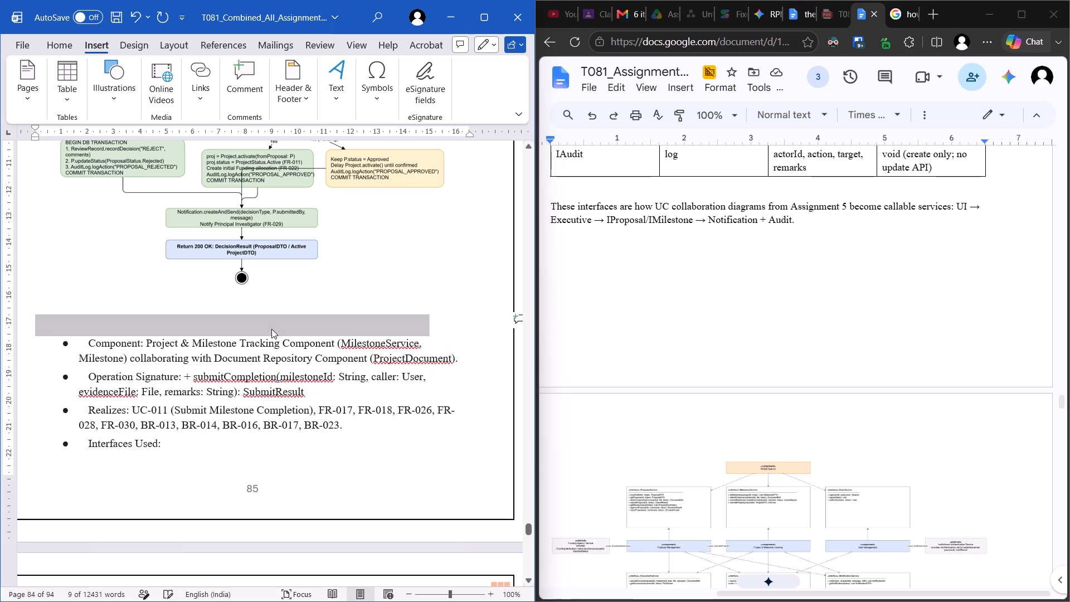
Make the 43.6 Summary of Conditions, Decisions, Error Handling, and Exceptional Cases heading bold and reduce its font size by one step.
scroll(276, 329, down, 7)
scroll(275, 350, down, 15)
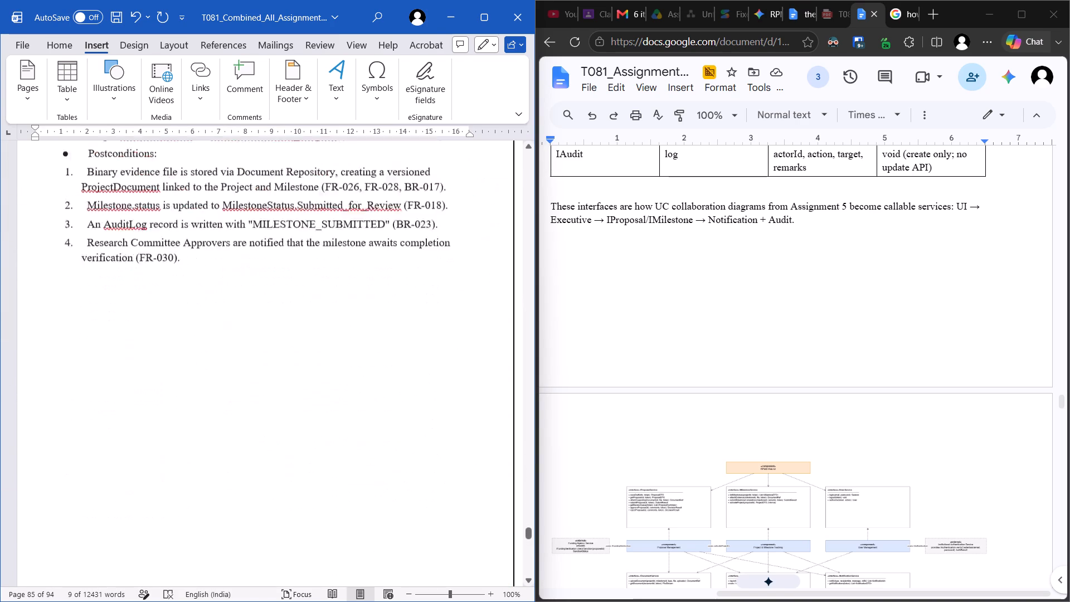
scroll(263, 378, down, 8)
scroll(262, 380, down, 18)
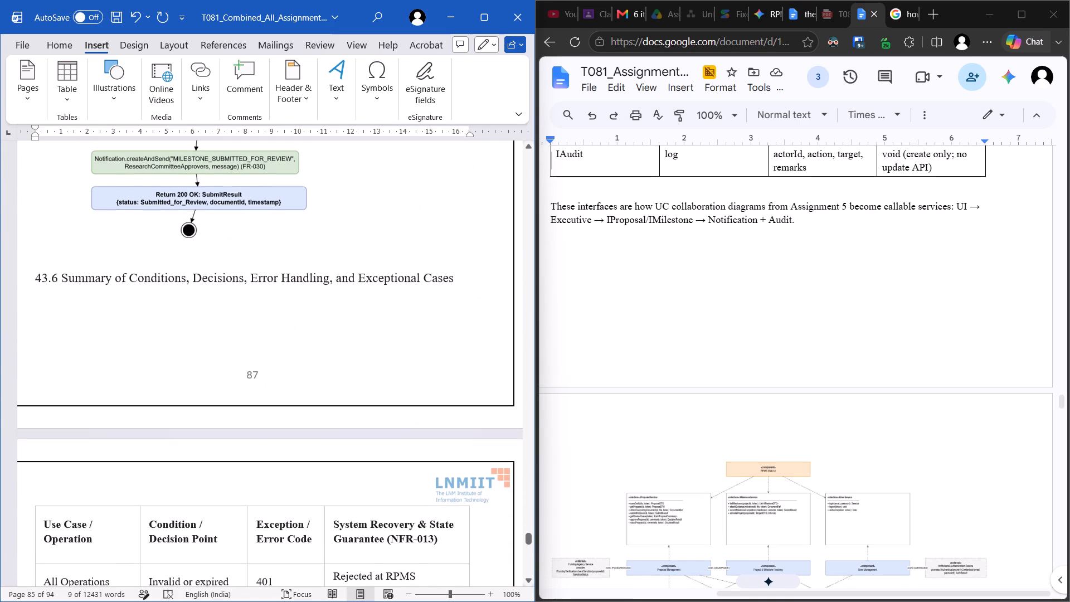
triple_click(283, 279)
key(ctrl+b)
key(ctrl+shift+comma)
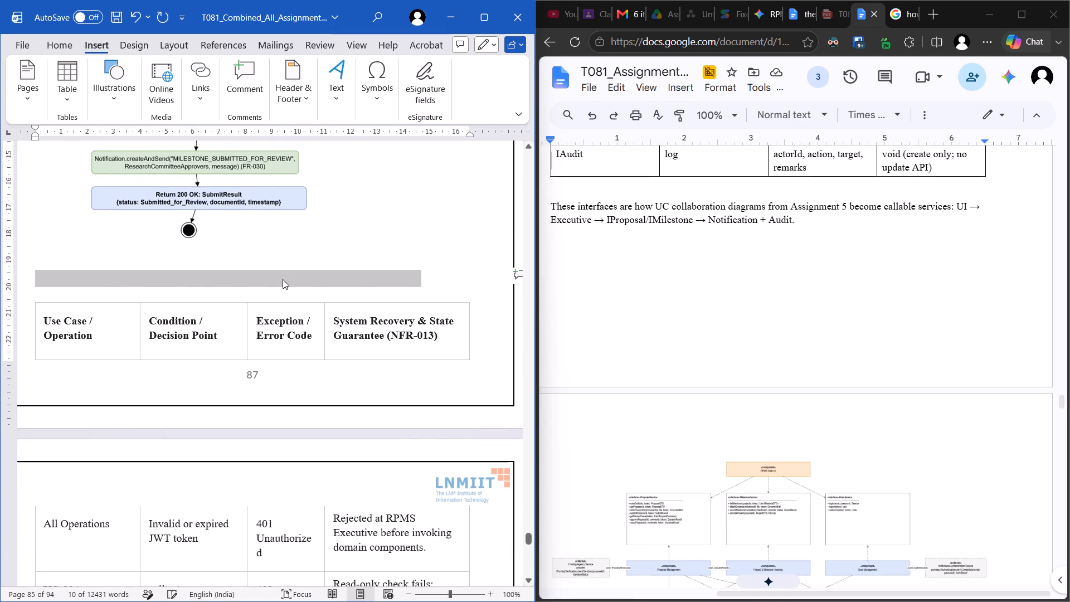
Make the 43.7 Refined Component Diagram heading bold and reduce its font size by one step.
scroll(319, 282, down, 20)
scroll(319, 282, down, 13)
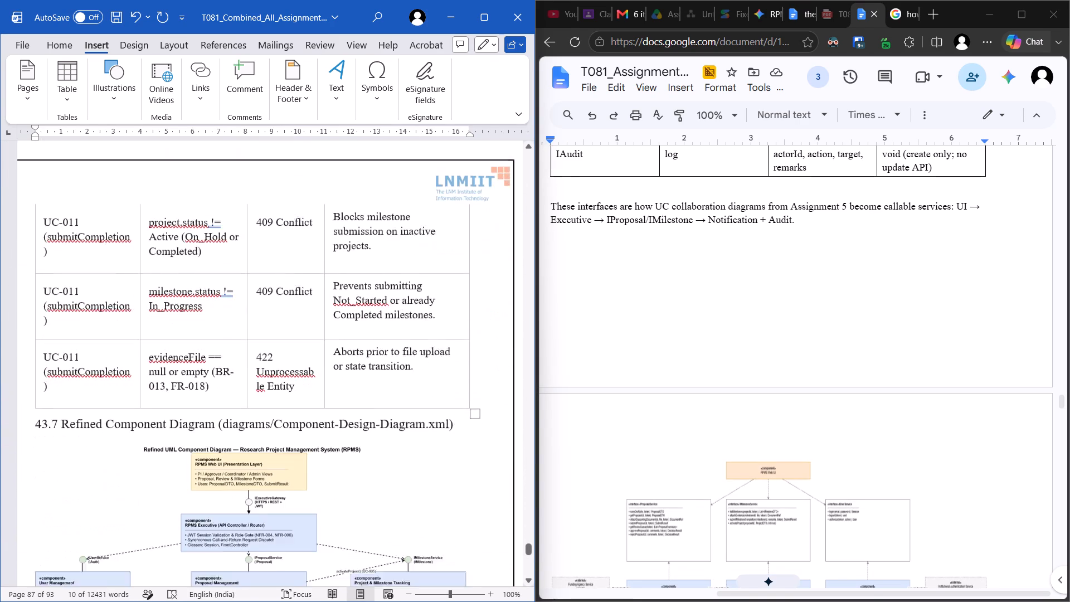
scroll(317, 300, down, 3)
triple_click(318, 268)
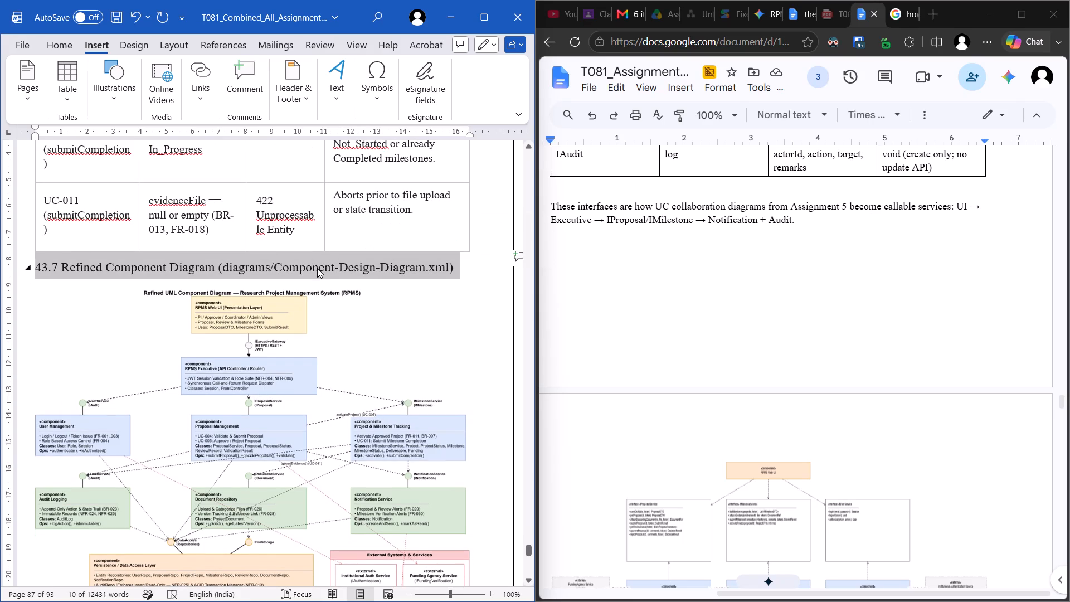
key(ctrl+b)
key(ctrl+shift+comma)
Check the heading formatting from section 44 backwards through the 43.7 diagram and the 43.6 table to the UC-005 activity diagram.
scroll(326, 261, down, 17)
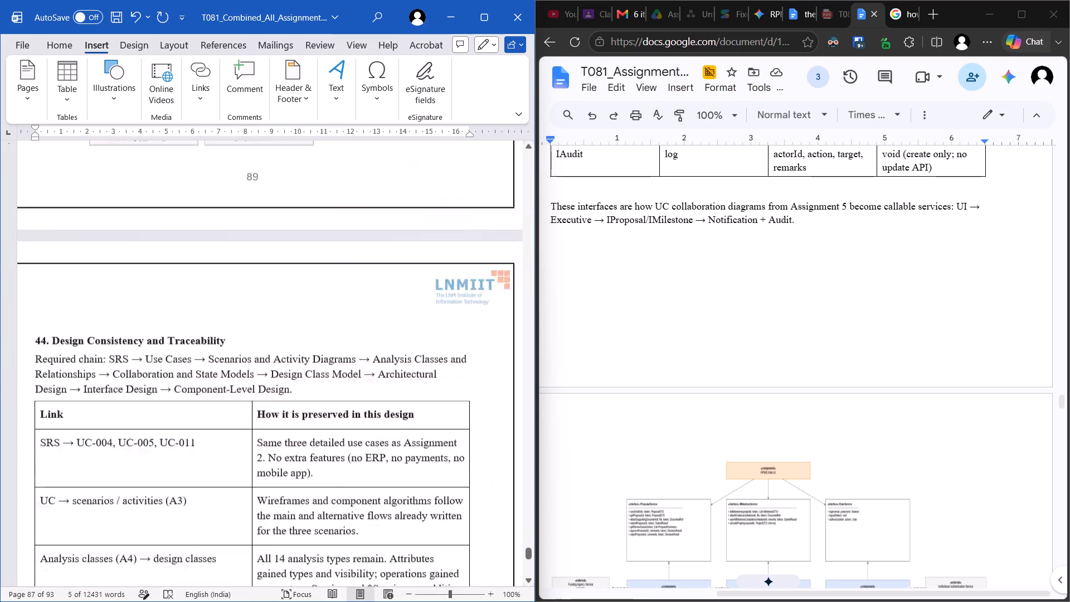
scroll(349, 352, up, 16)
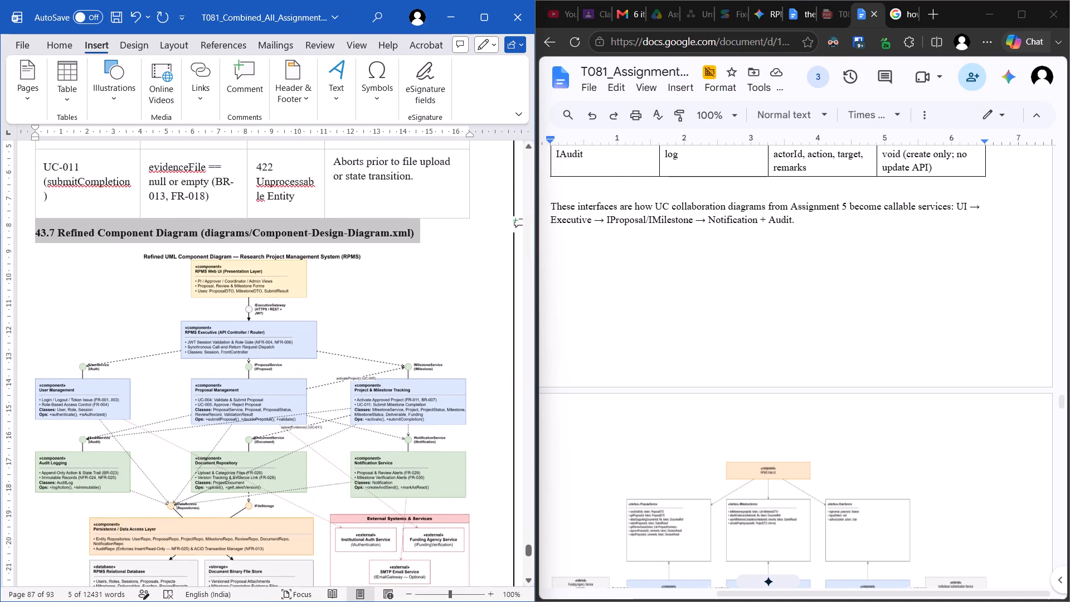
scroll(349, 352, up, 1)
scroll(348, 353, down, 11)
scroll(343, 361, up, 5)
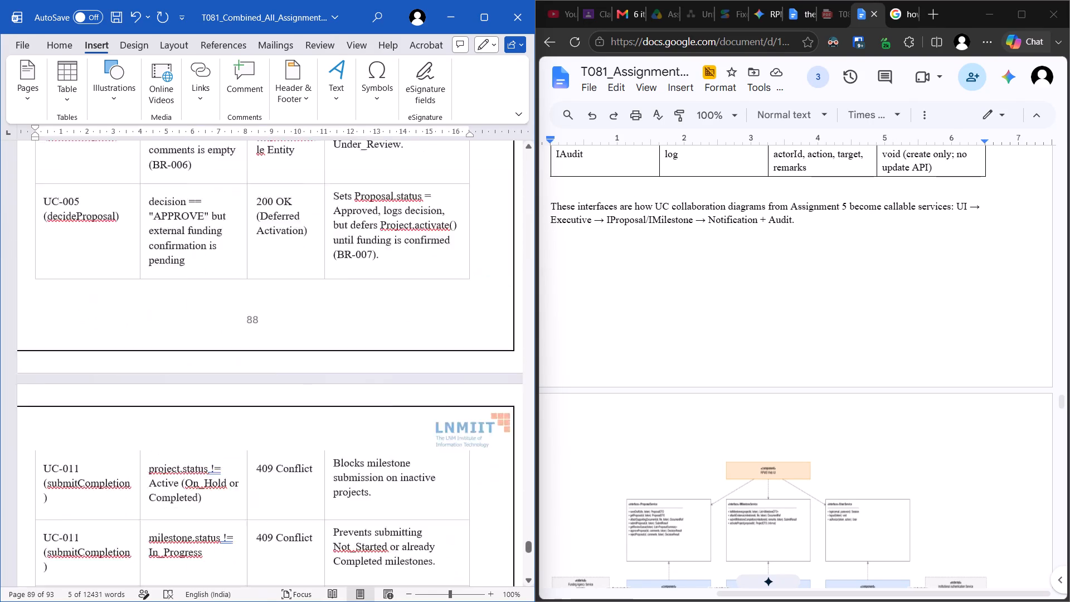
scroll(343, 361, up, 7)
Delete the Software-Interfaces paste instruction and its diagram placeholder box before section 43 in the combined Word copy.
click(798, 513)
scroll(830, 446, up, 6)
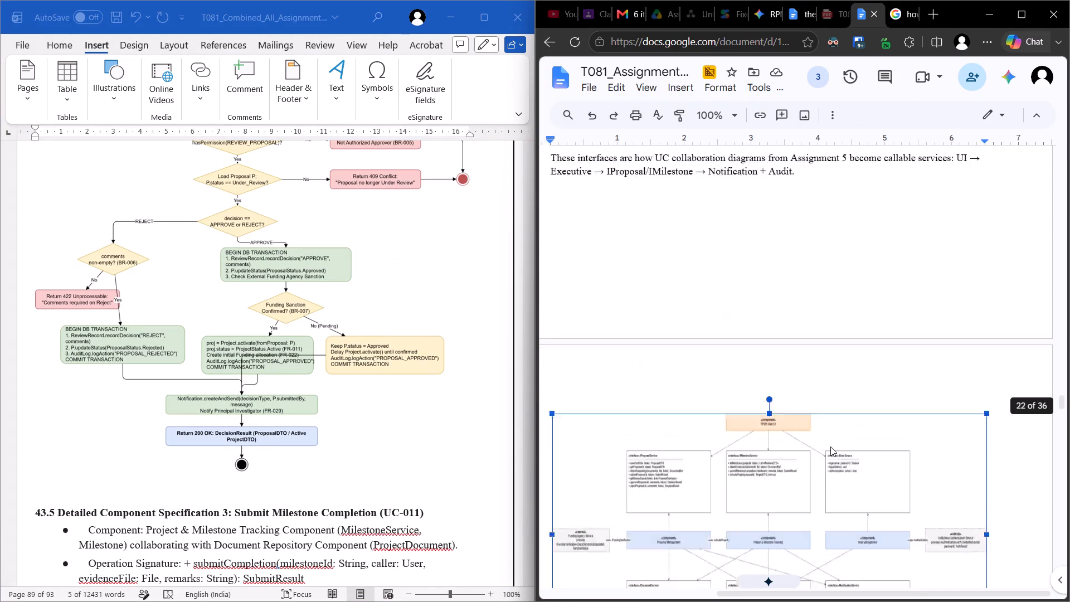
scroll(830, 435, up, 6)
scroll(230, 341, up, 5)
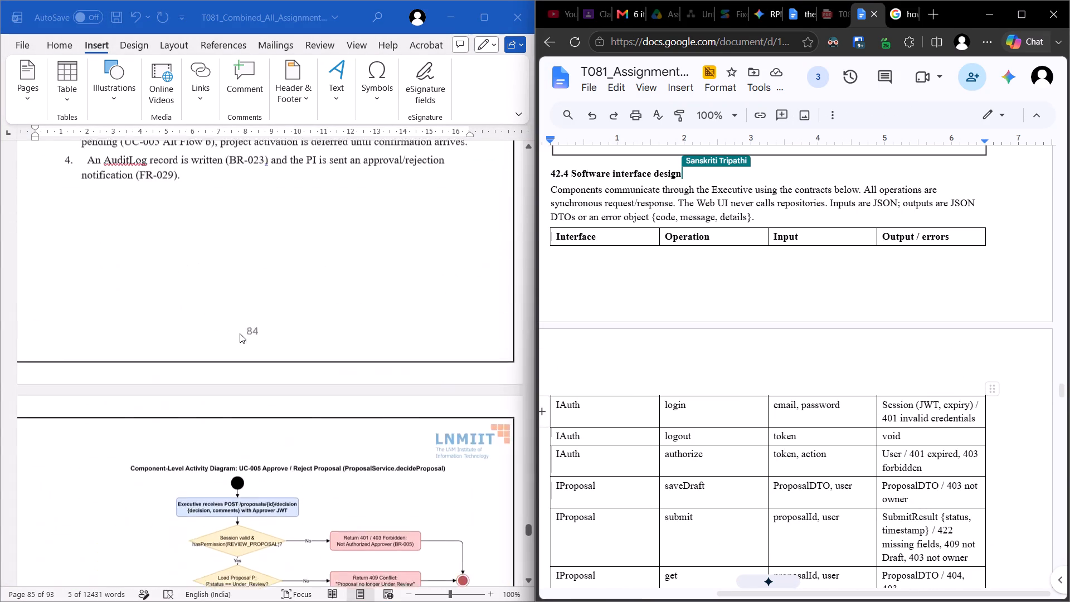
scroll(240, 333, up, 17)
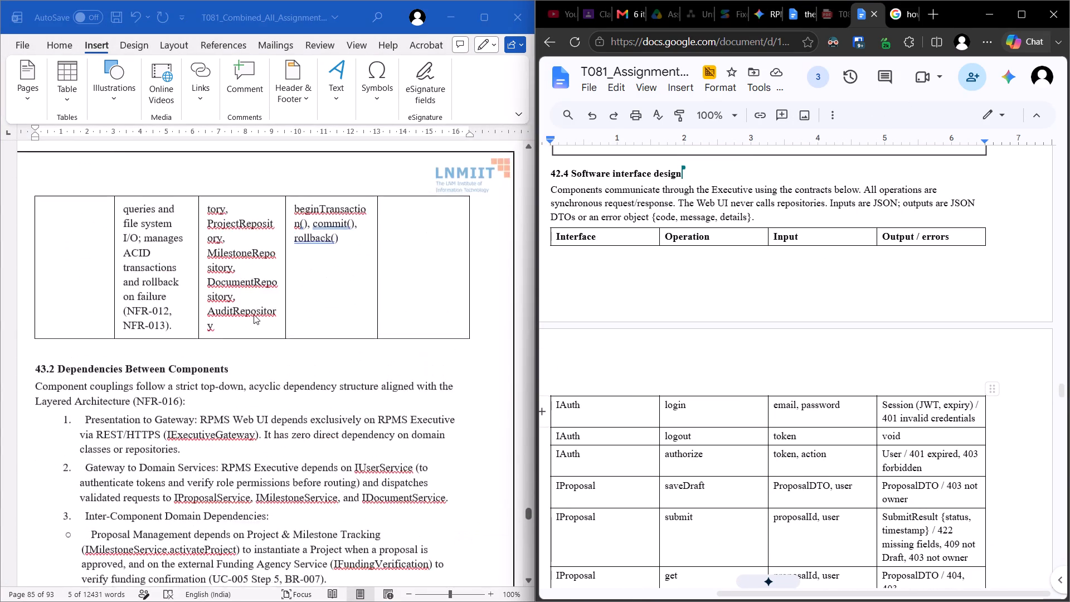
scroll(254, 314, up, 16)
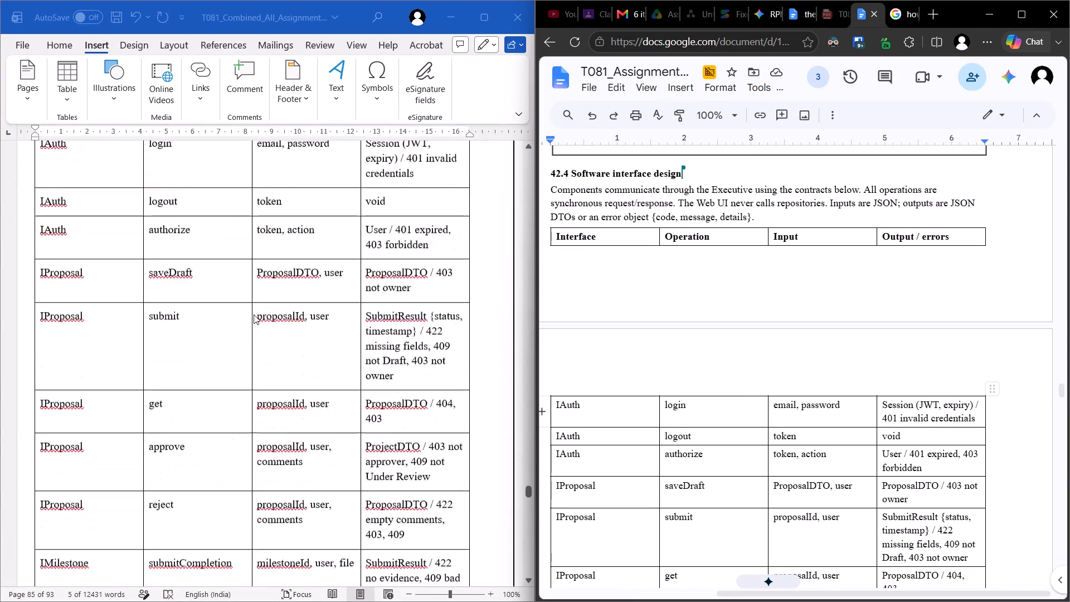
scroll(254, 314, up, 16)
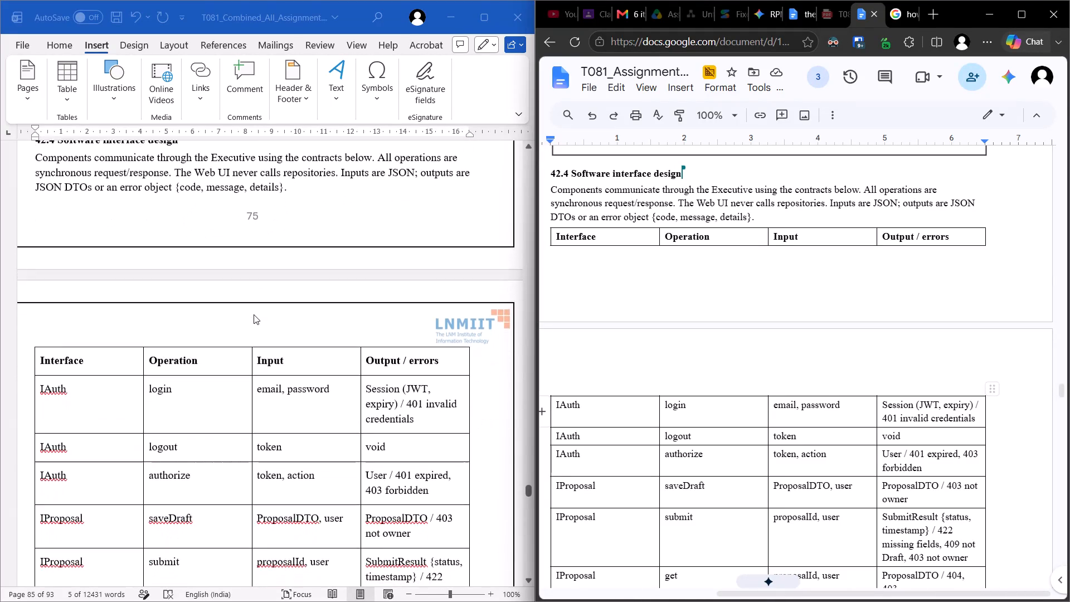
scroll(254, 314, down, 9)
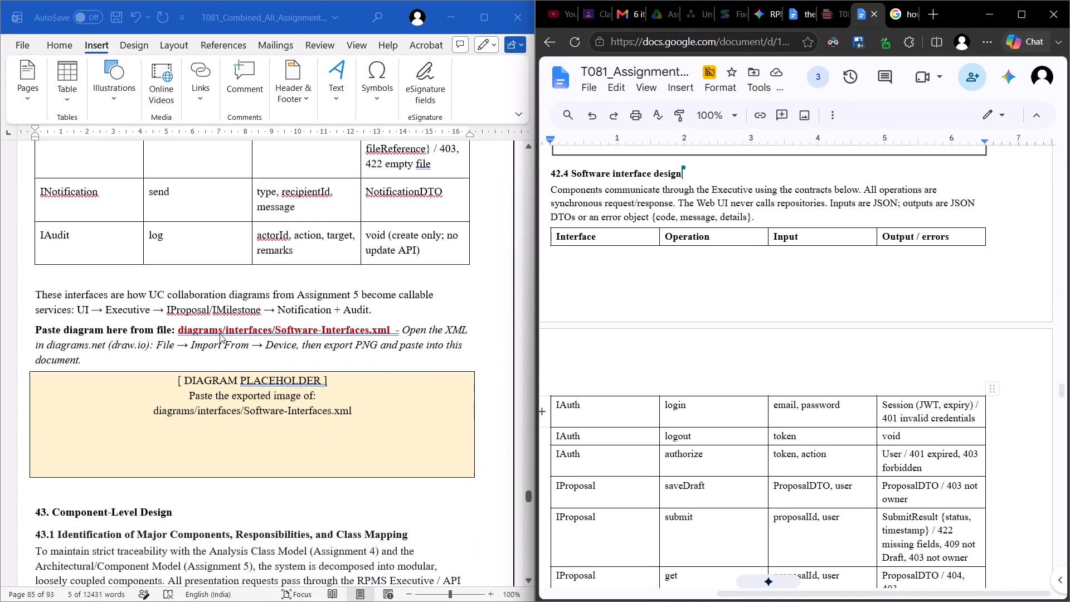
click(53, 336)
drag(36, 326, 223, 412)
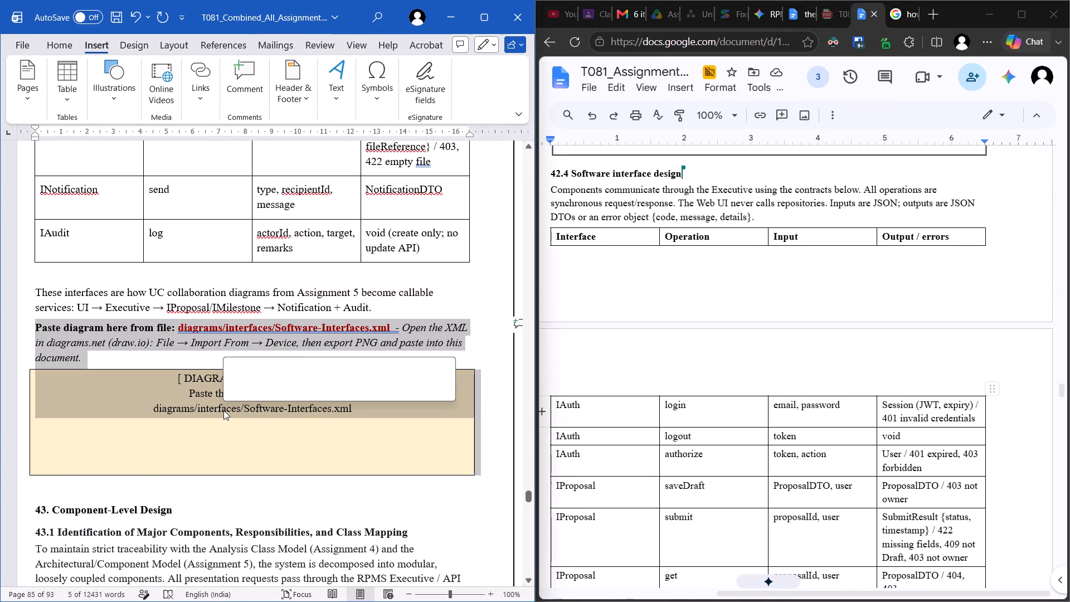
key(BackSpace)
Copy the Software-Interfaces diagram image from the Google Docs assignment and paste it above the section 43 heading in the Word copy.
scroll(802, 381, down, 14)
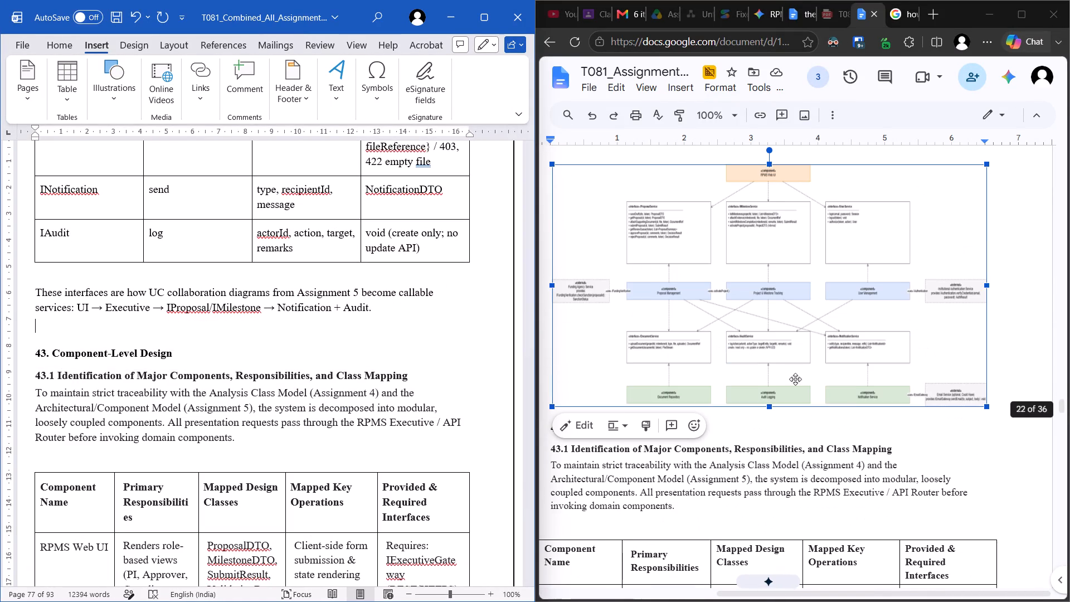
click(745, 331)
key(ctrl+c)
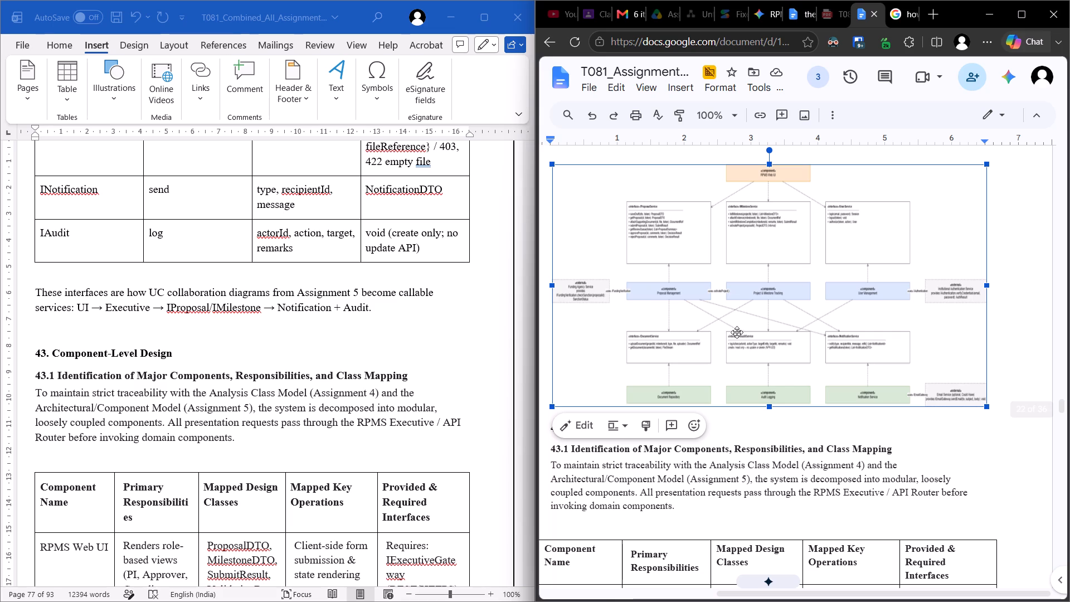
click(80, 323)
key(ctrl+v)
Maximize the Word window and review the document from the pasted interface diagram through section 43 to the 43.6 error-handling table.
scroll(382, 375, down, 7)
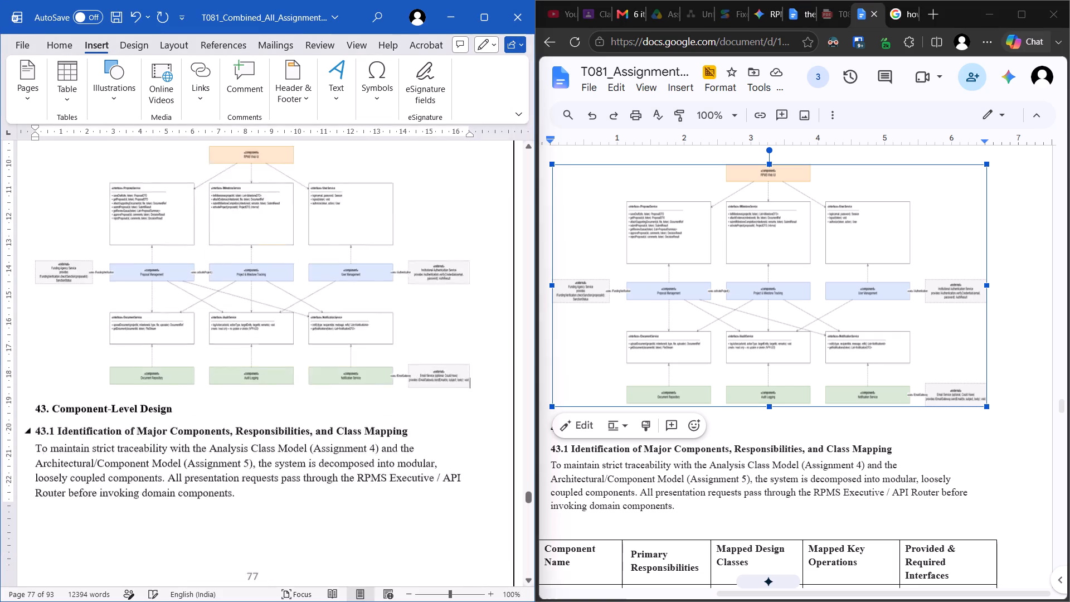
scroll(382, 376, down, 8)
scroll(819, 415, down, 20)
scroll(819, 415, down, 2)
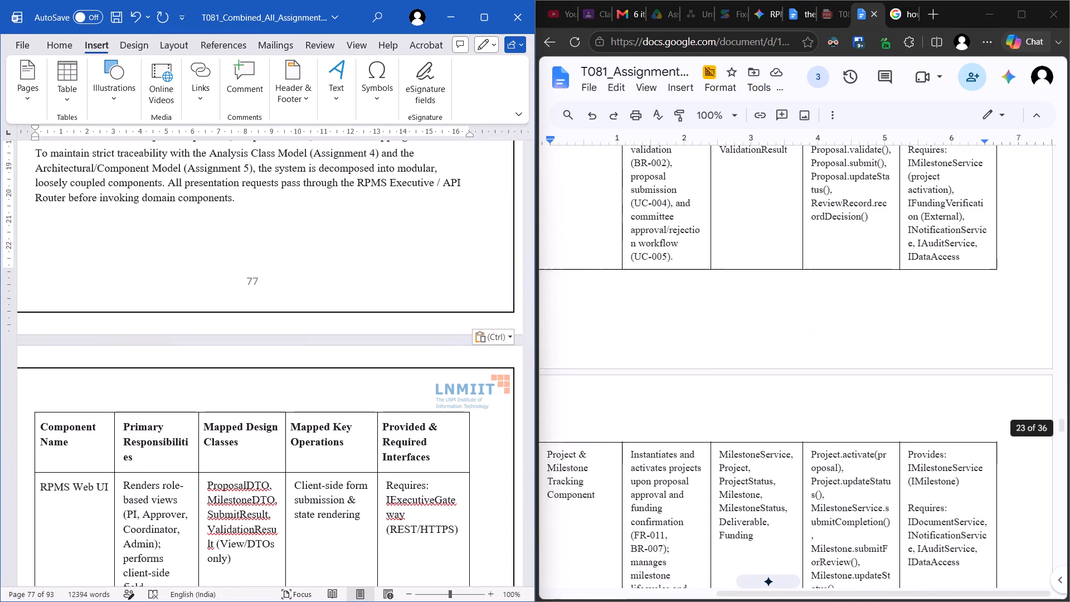
scroll(822, 410, down, 2)
click(474, 12)
scroll(588, 392, down, 8)
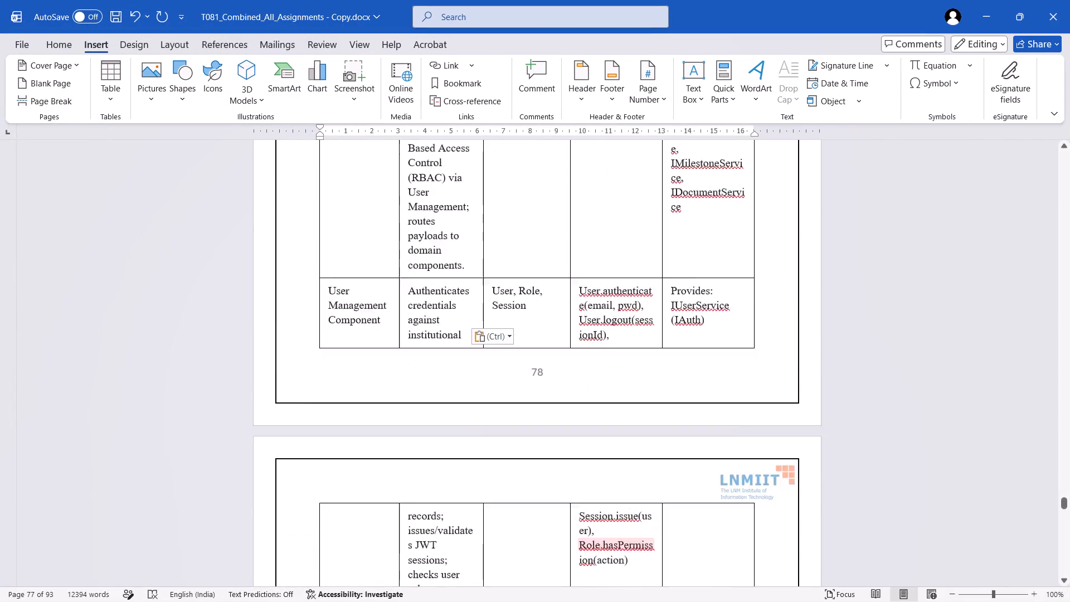
scroll(588, 392, down, 16)
scroll(588, 392, down, 6)
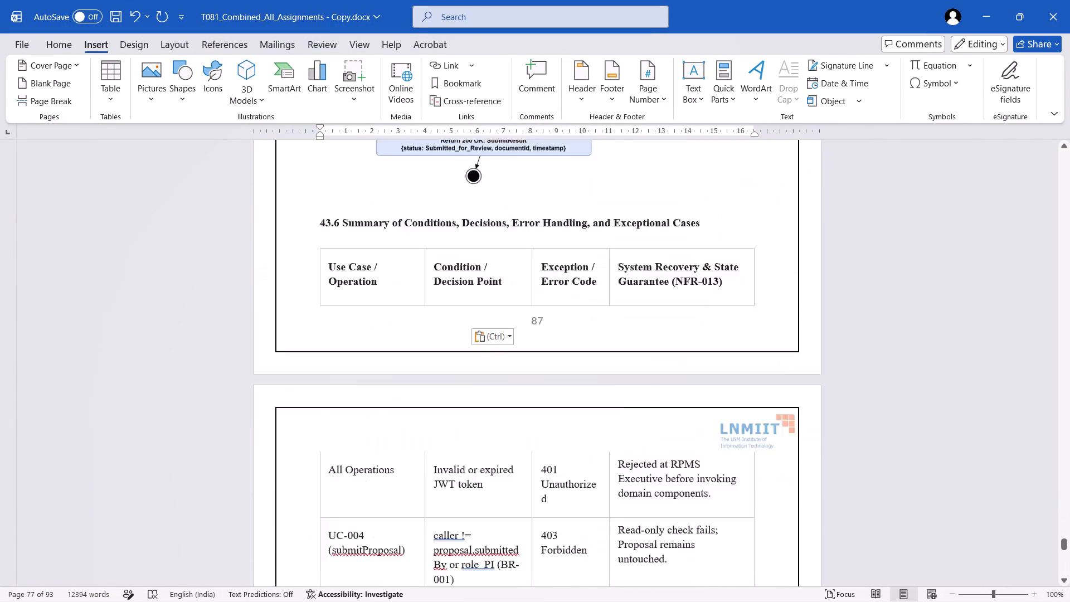
scroll(588, 392, down, 1)
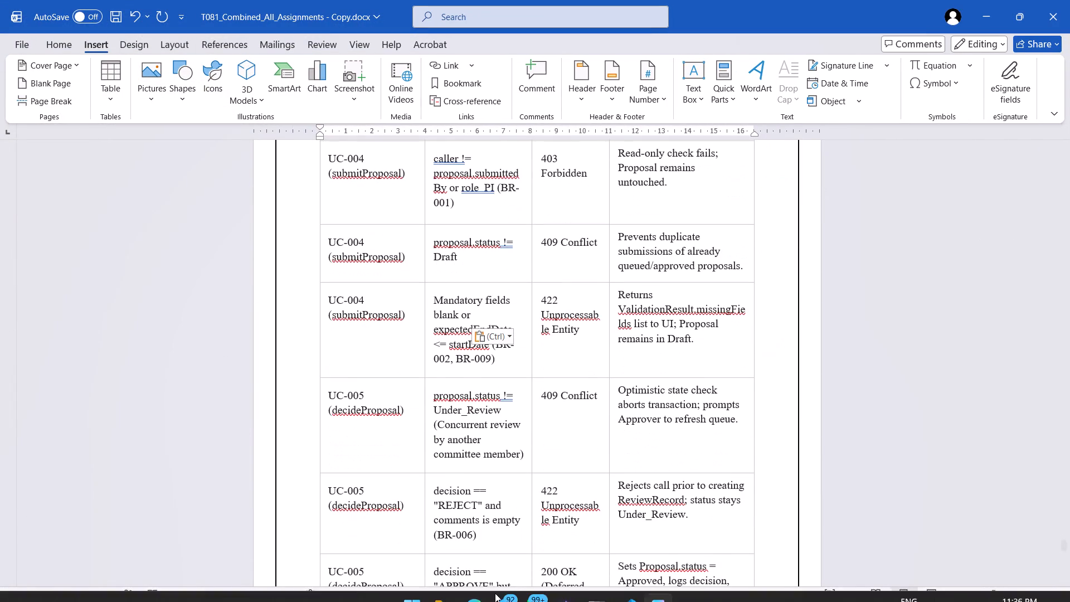
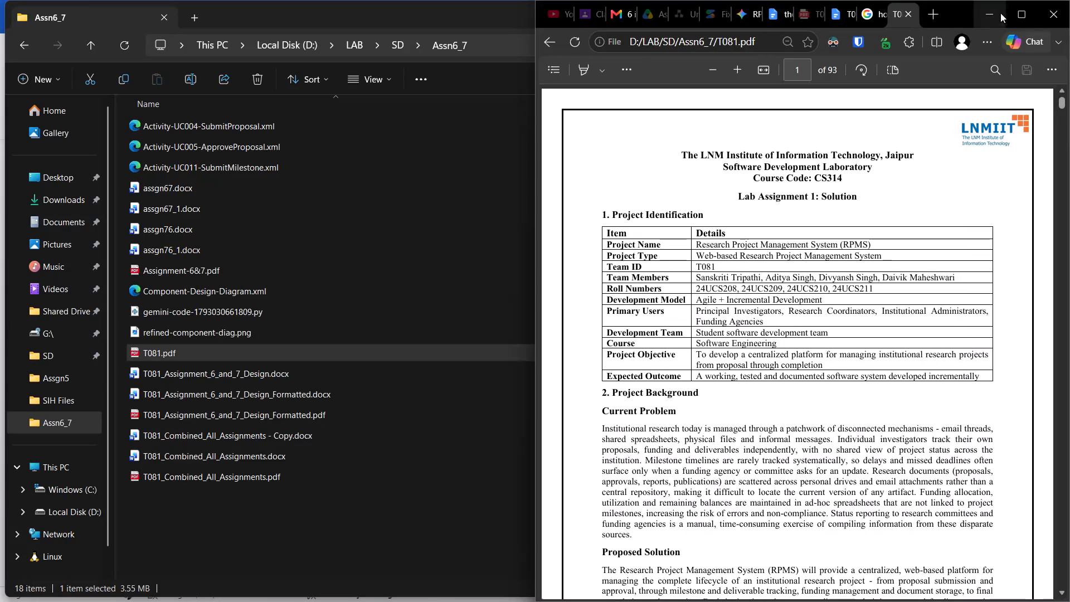
Maximize the browser window and skim T081.pdf to its closing declaration page and back up to section 35.
click(1011, 11)
scroll(635, 395, down, 20)
scroll(635, 395, down, 8)
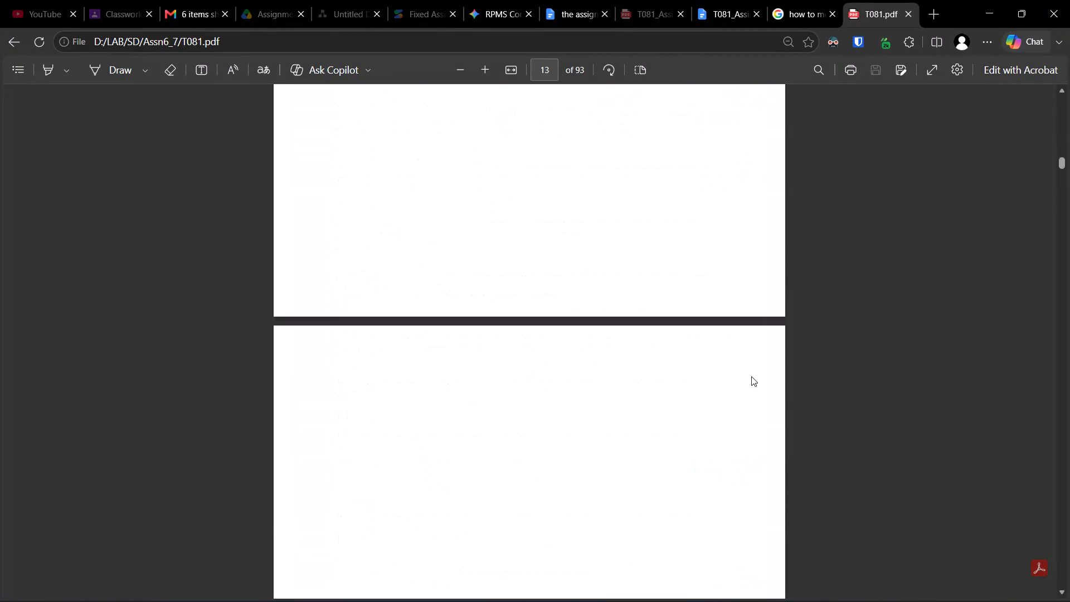
scroll(751, 376, down, 20)
scroll(751, 376, down, 20)
scroll(751, 376, down, 12)
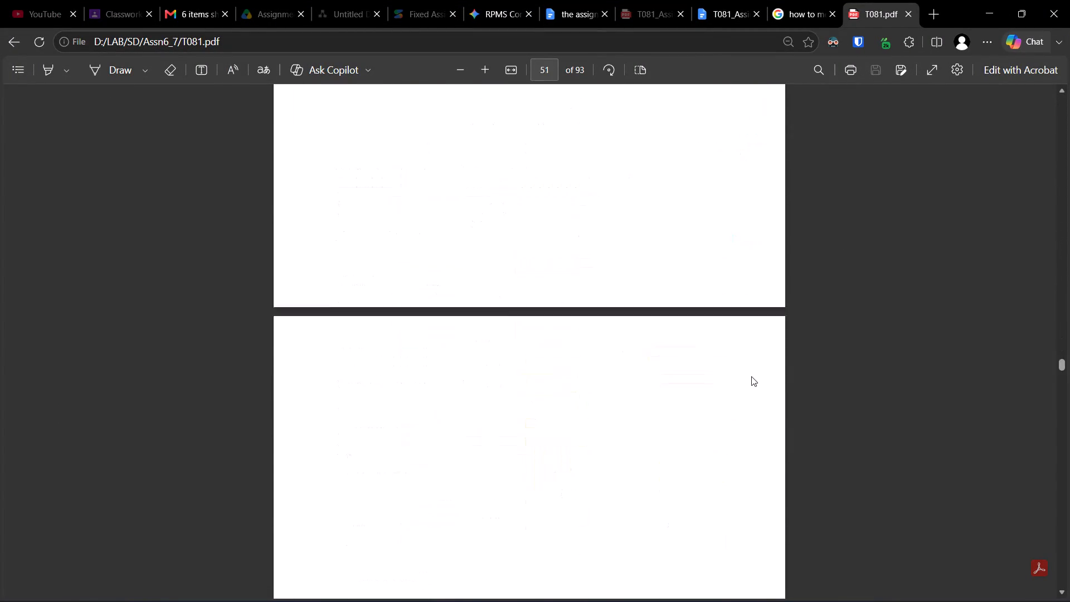
scroll(751, 376, down, 20)
scroll(751, 376, down, 20)
scroll(751, 376, down, 12)
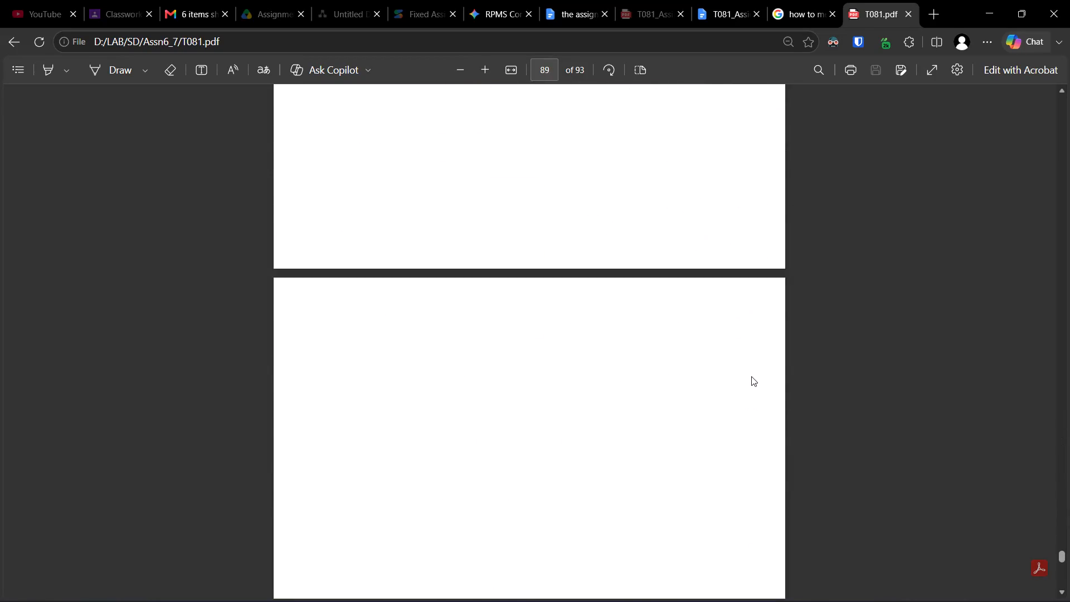
scroll(751, 376, down, 20)
scroll(751, 376, up, 7)
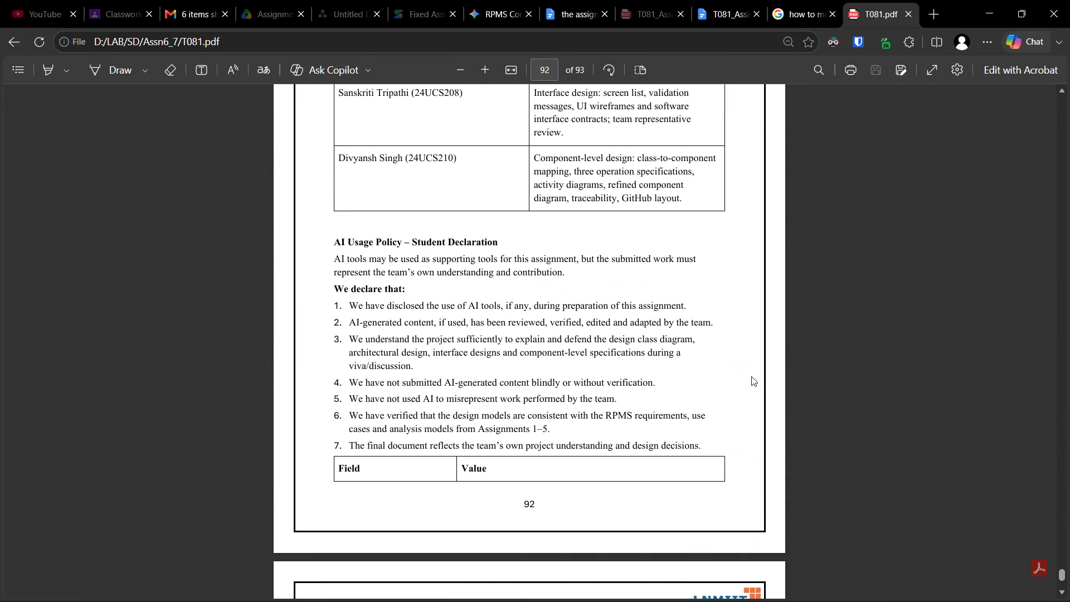
scroll(751, 376, down, 1)
scroll(751, 376, up, 20)
scroll(751, 376, up, 3)
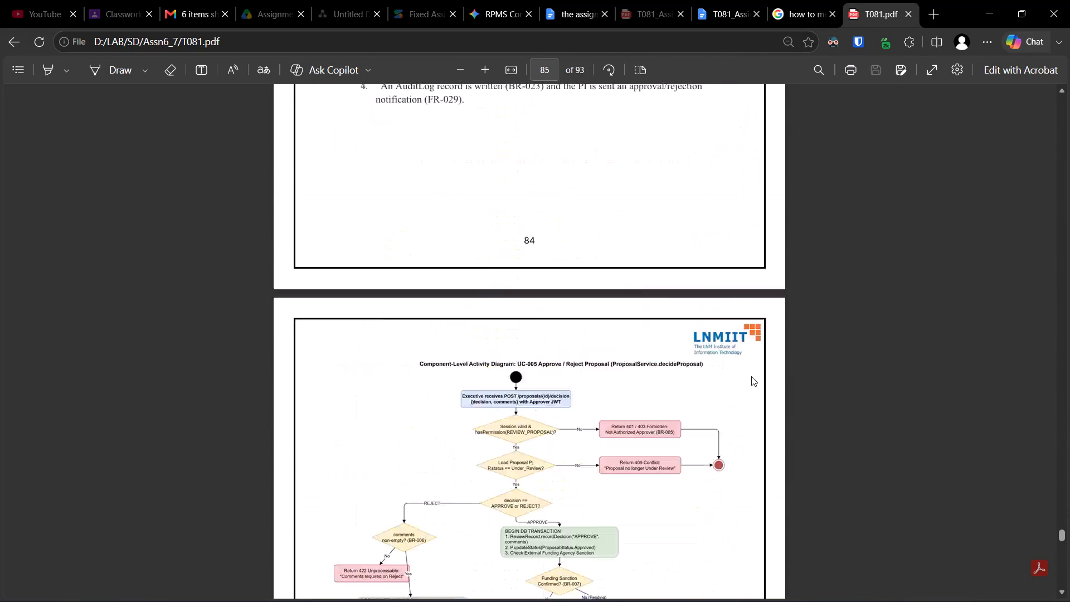
scroll(751, 376, up, 20)
scroll(751, 376, up, 16)
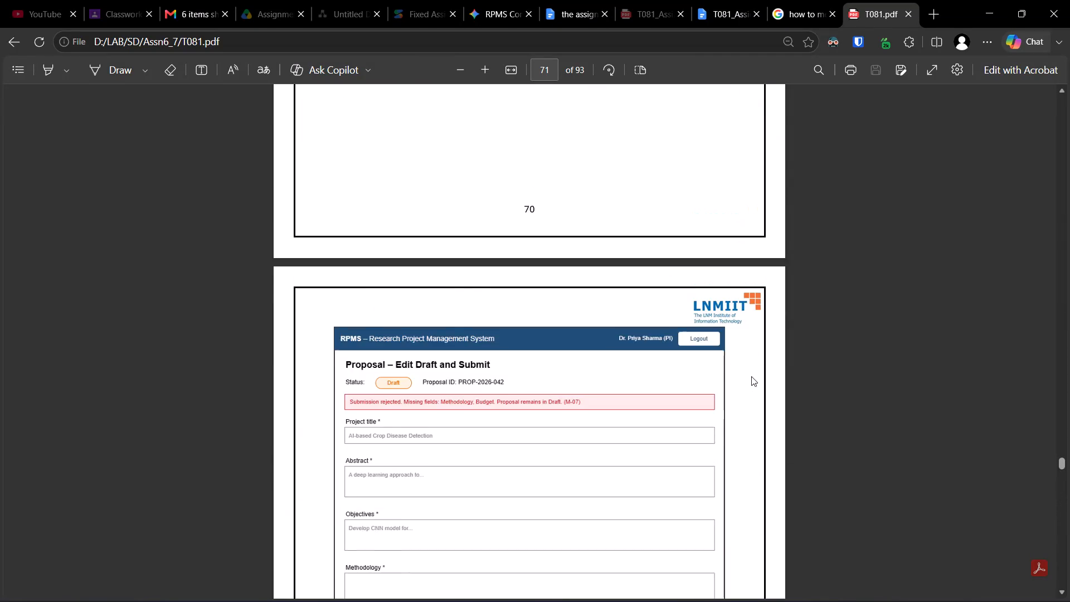
scroll(751, 376, up, 19)
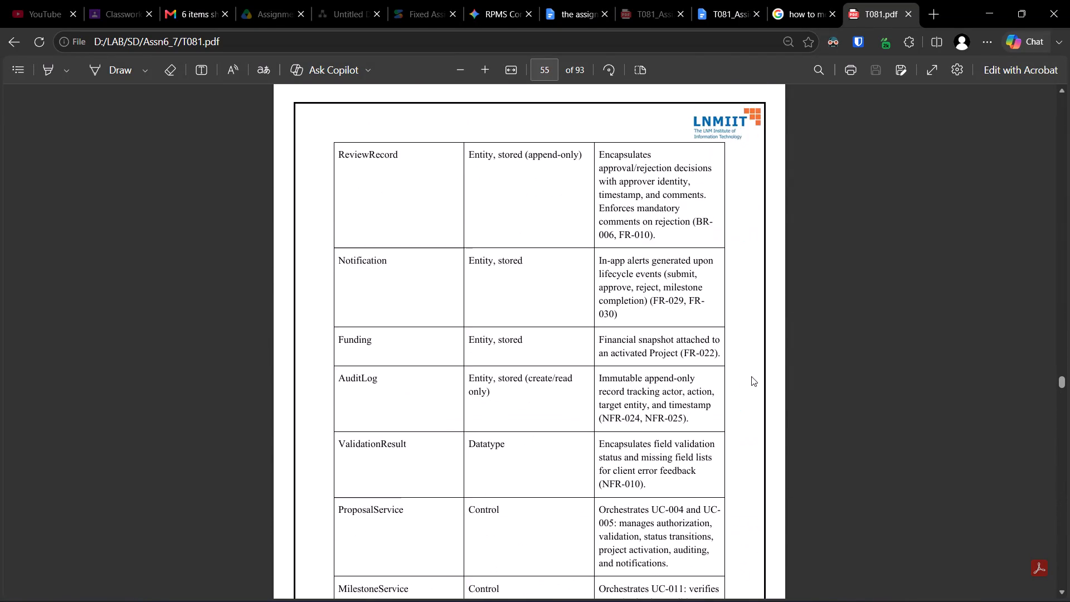
scroll(751, 376, up, 19)
scroll(751, 376, up, 2)
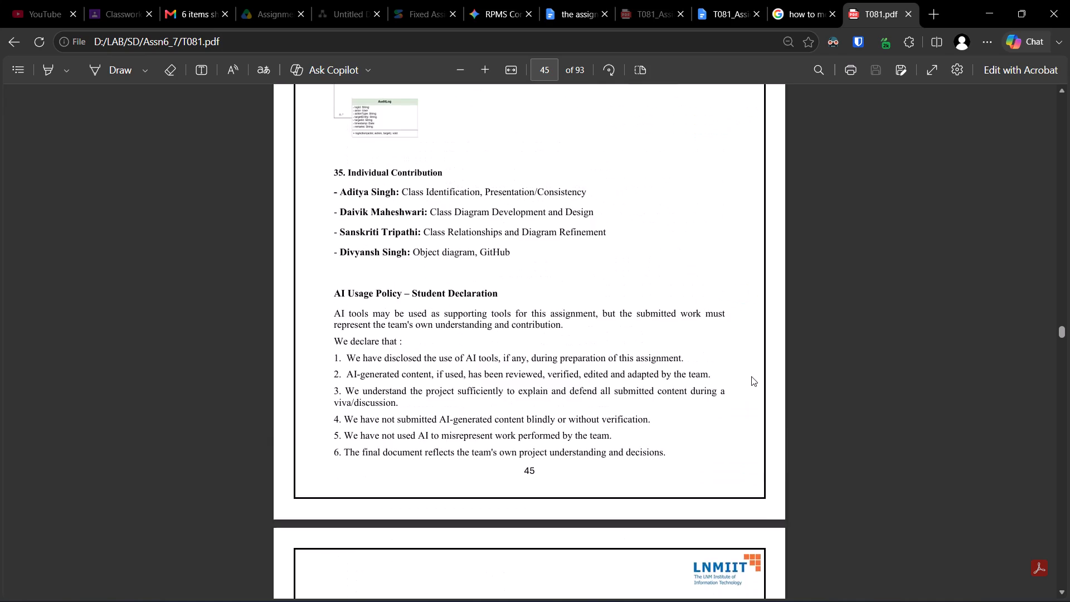
Review T081.pdf from the Lab Assignment 5 collaboration diagrams through the section 40 data and class design to its design class diagram.
scroll(751, 376, down, 8)
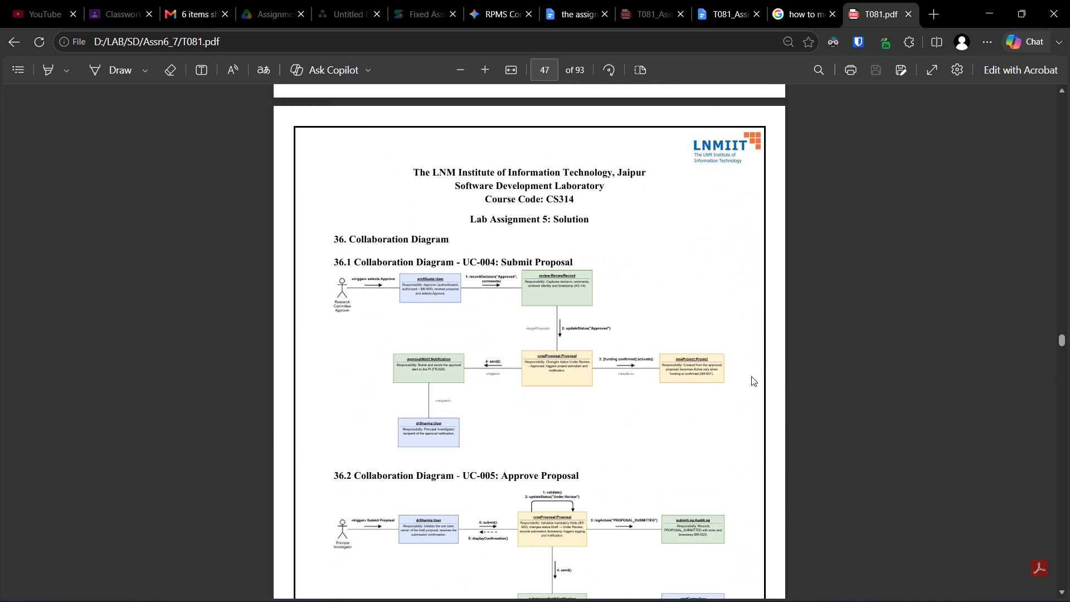
scroll(751, 376, down, 11)
scroll(751, 376, down, 14)
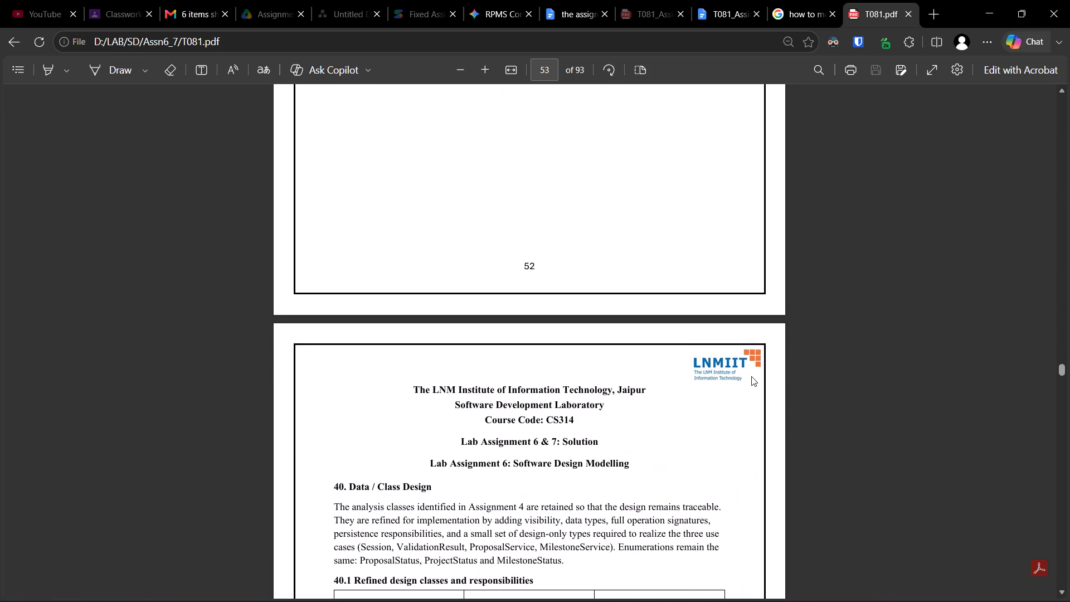
scroll(751, 376, down, 4)
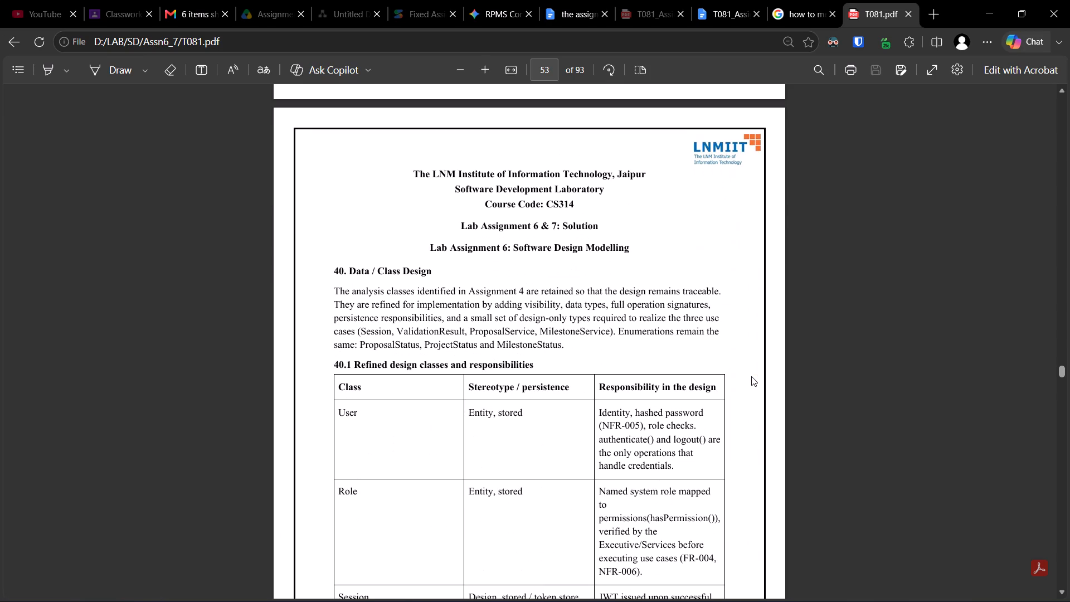
scroll(751, 376, down, 1)
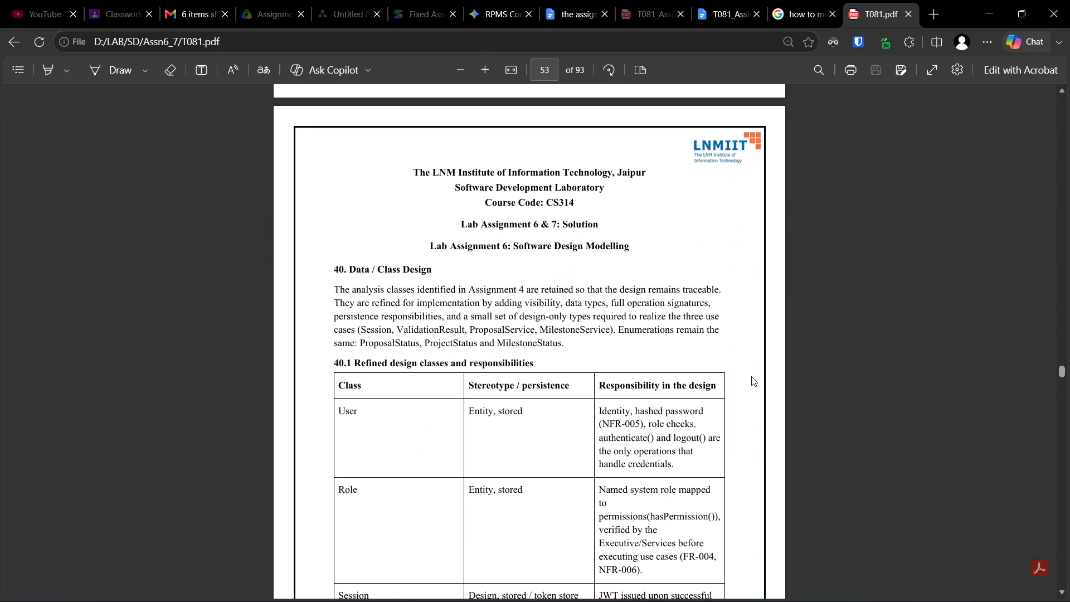
scroll(751, 376, down, 8)
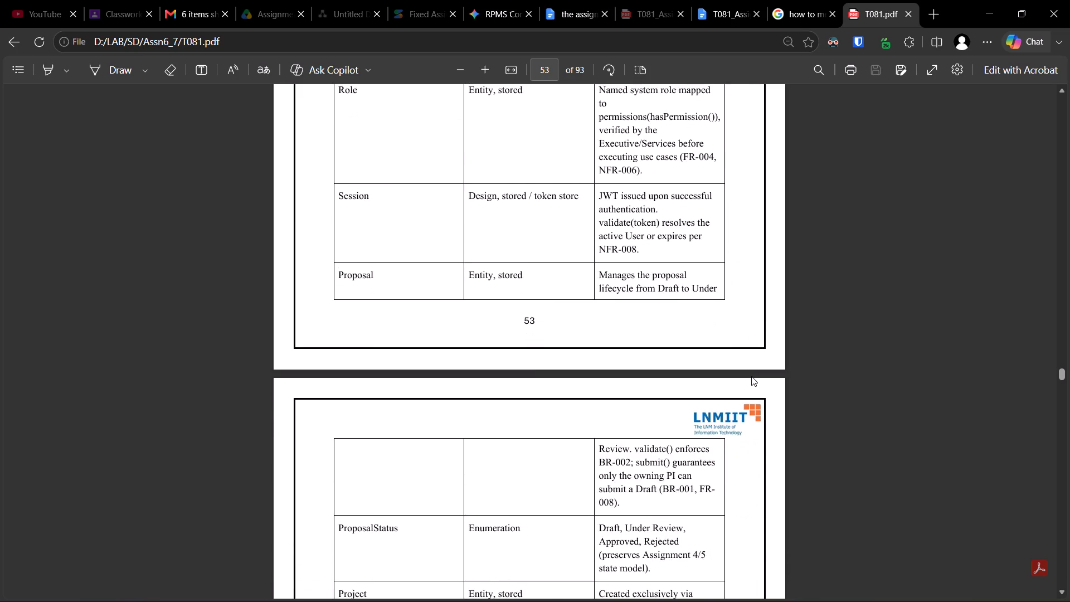
scroll(751, 376, down, 12)
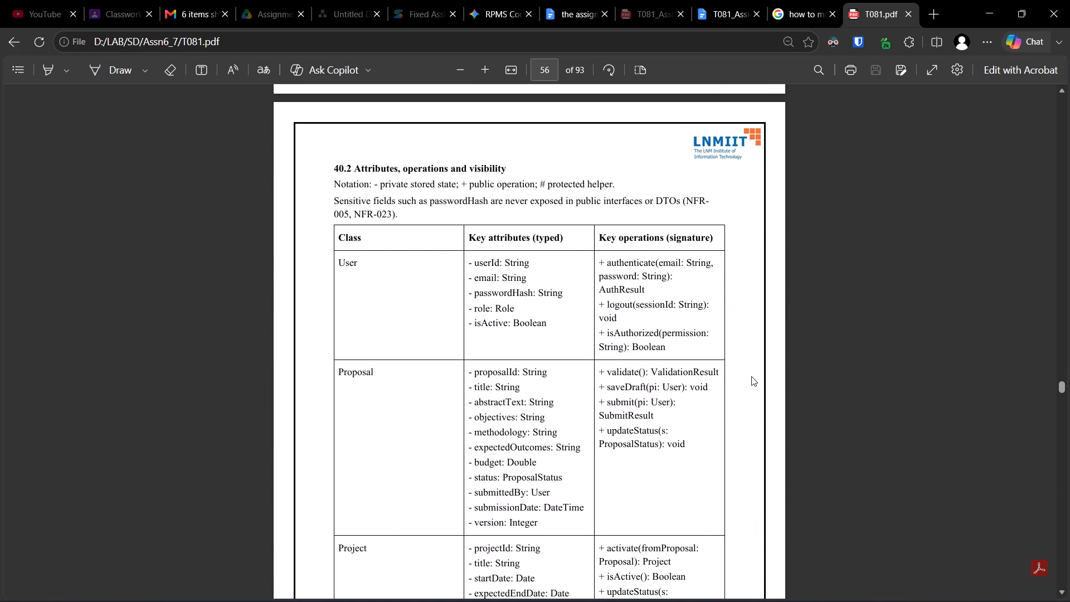
scroll(751, 376, down, 3)
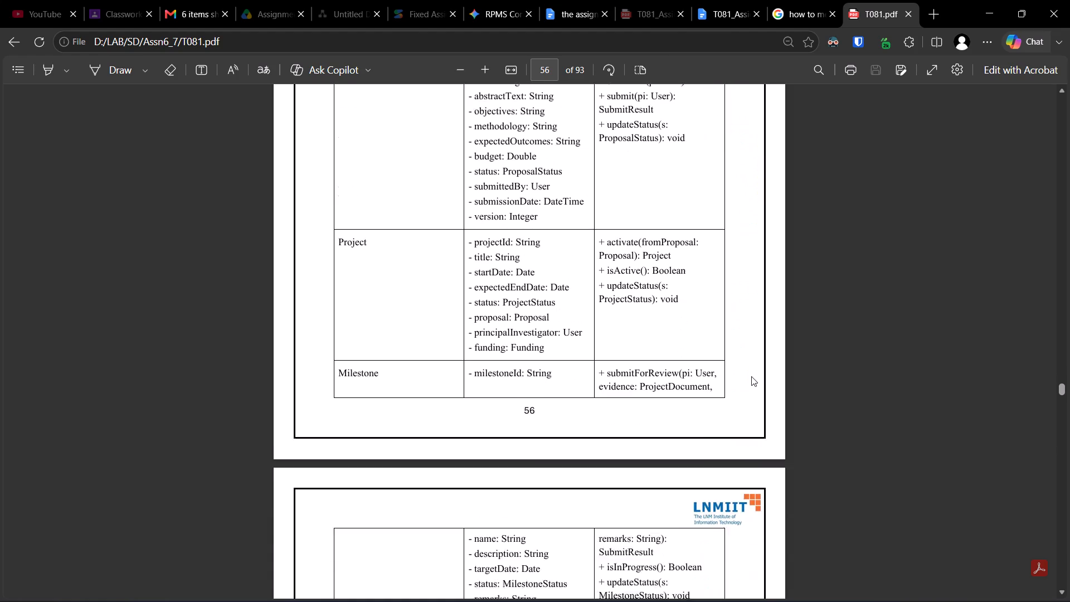
scroll(751, 376, down, 13)
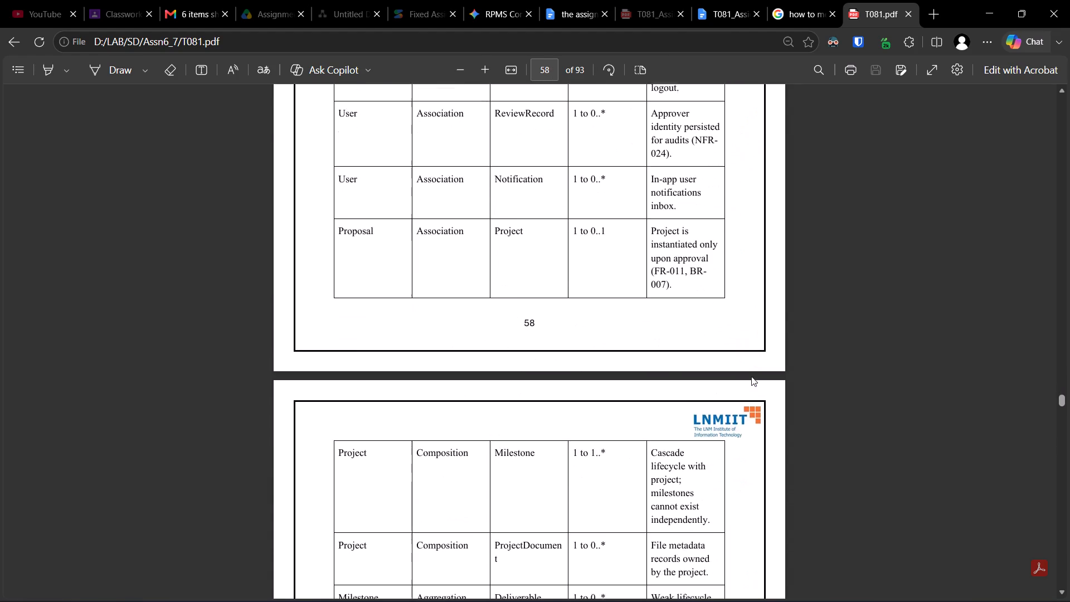
scroll(751, 376, down, 10)
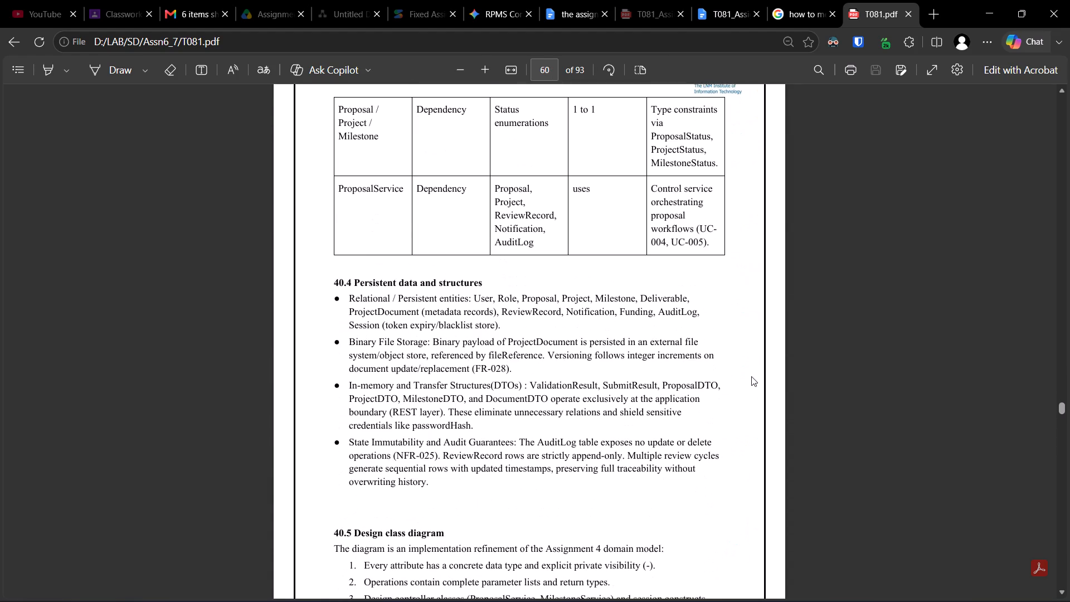
scroll(751, 376, down, 7)
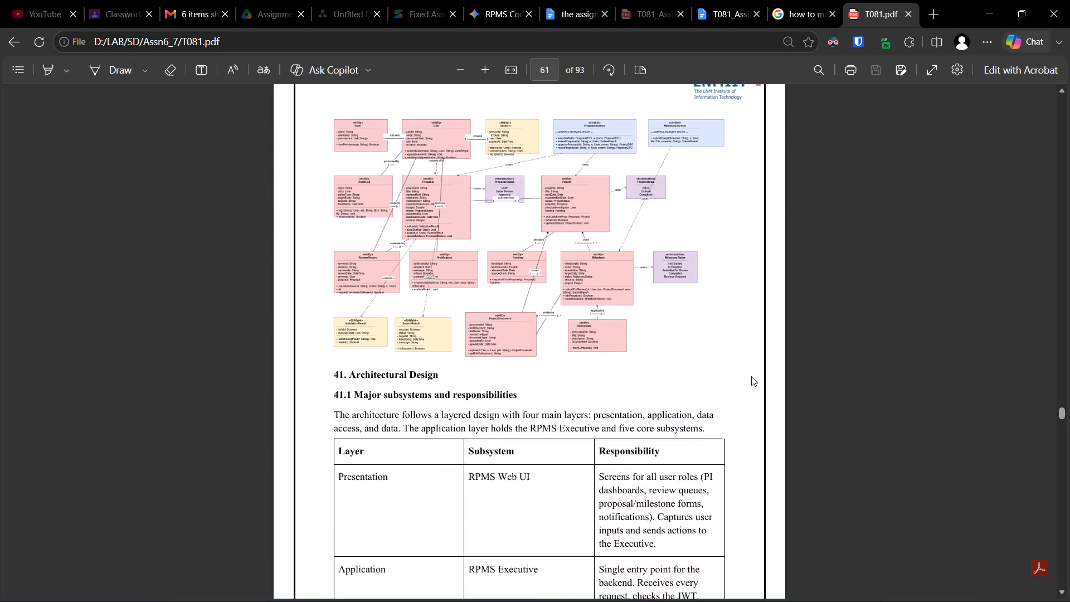
Review section 41 Architectural Design in the PDF, including the 41.7 architectural diagram, and continue to the 42.3 low-fidelity wireframes.
scroll(751, 376, down, 2)
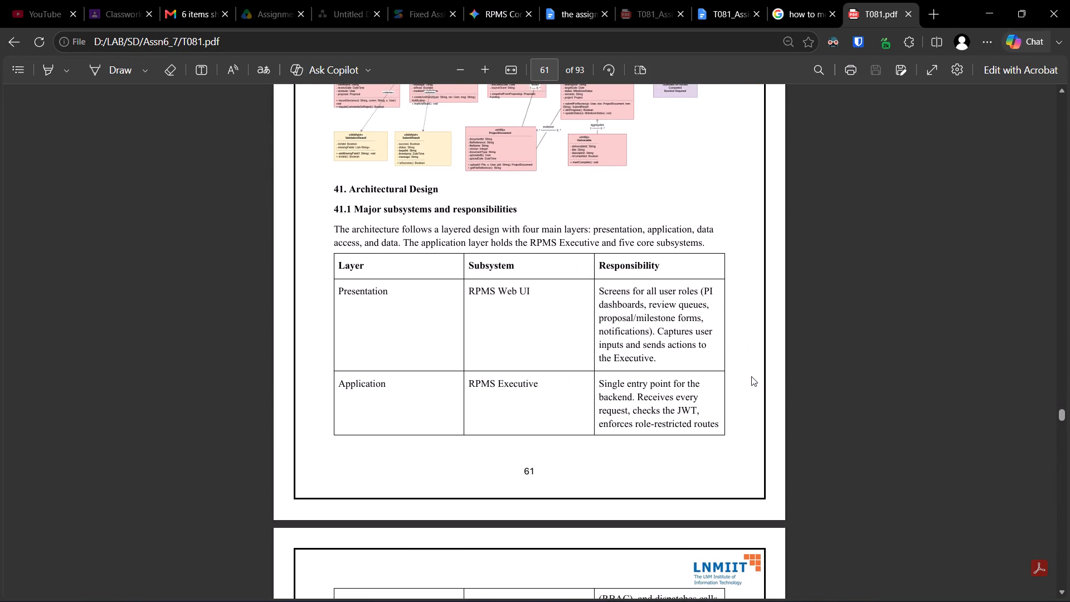
scroll(751, 376, down, 12)
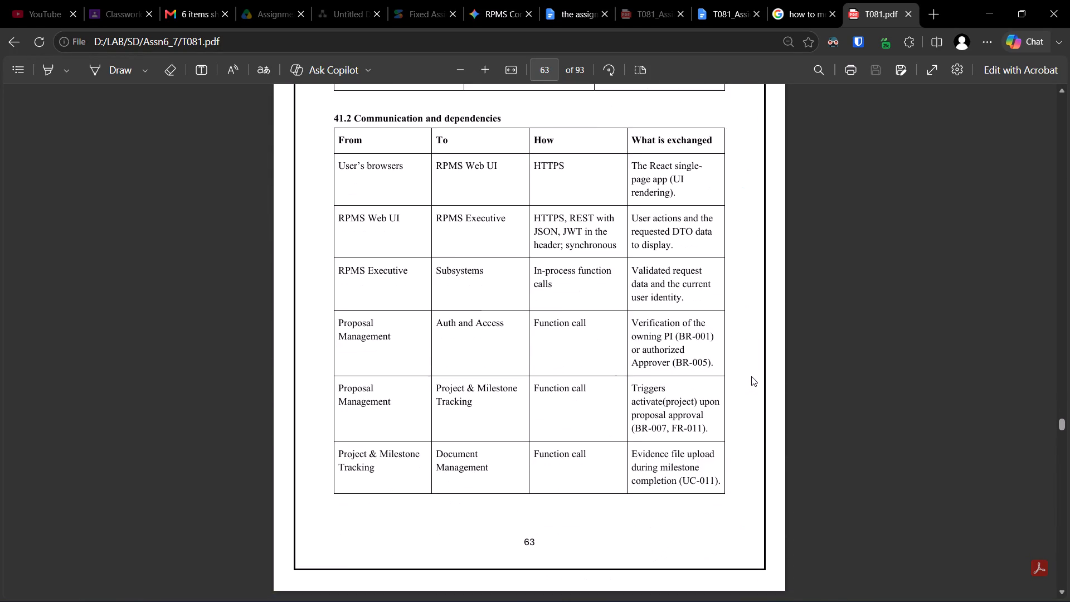
scroll(751, 376, down, 10)
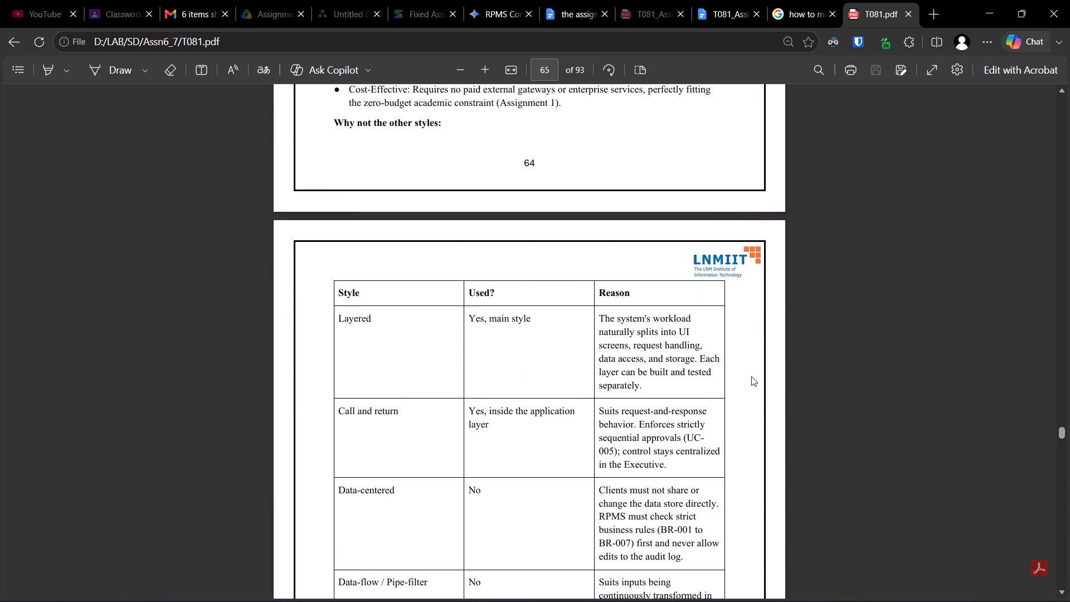
scroll(751, 376, down, 11)
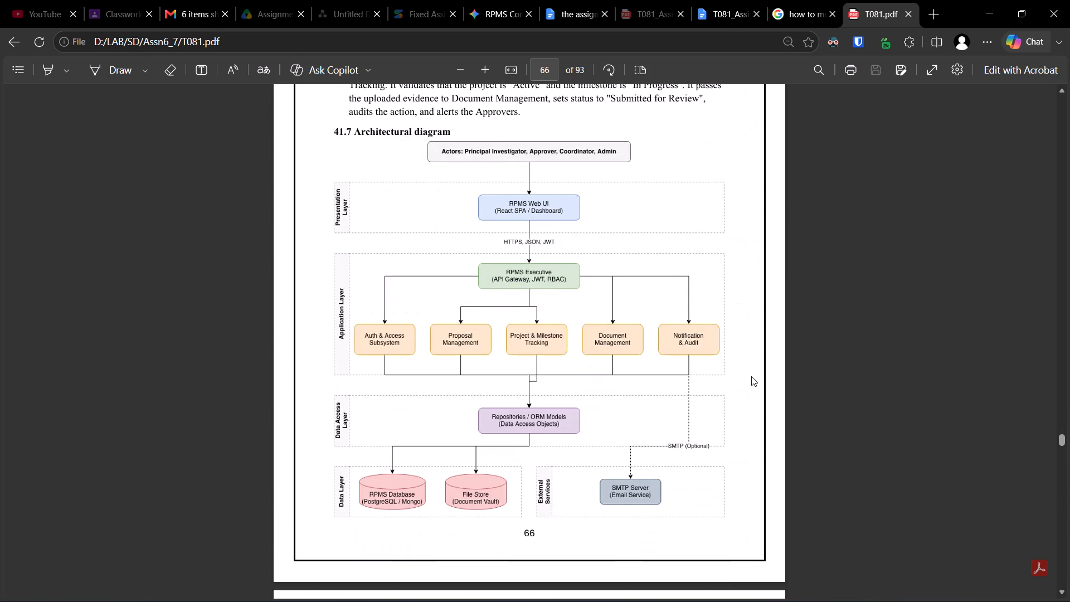
scroll(751, 376, down, 13)
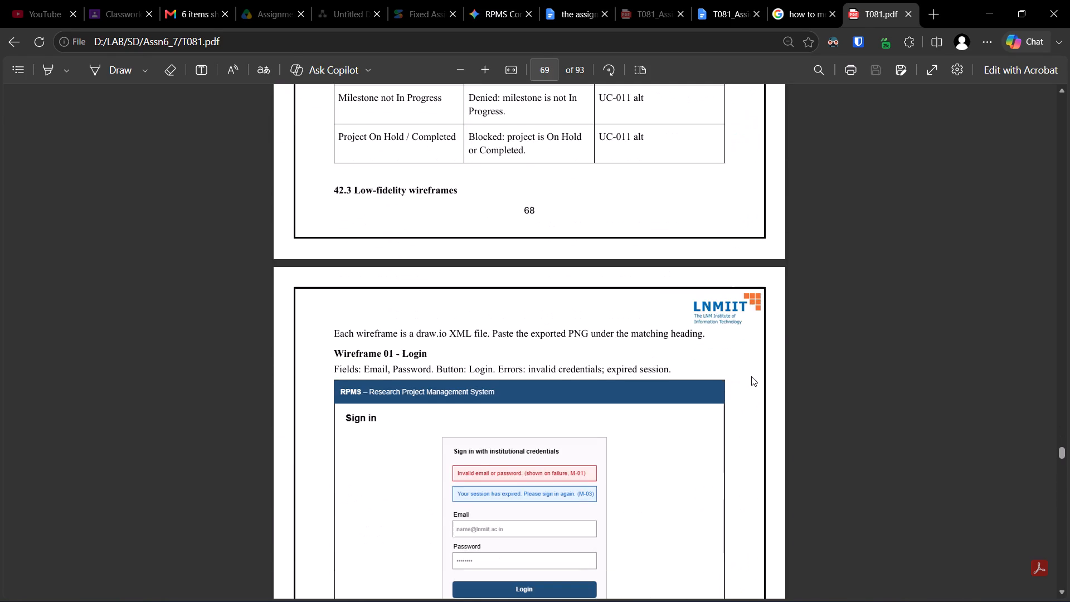
Check the placement of the wireframe images and captions from the PI Dashboard to the Submission Confirmation, and switch to File Explorer.
scroll(751, 376, down, 13)
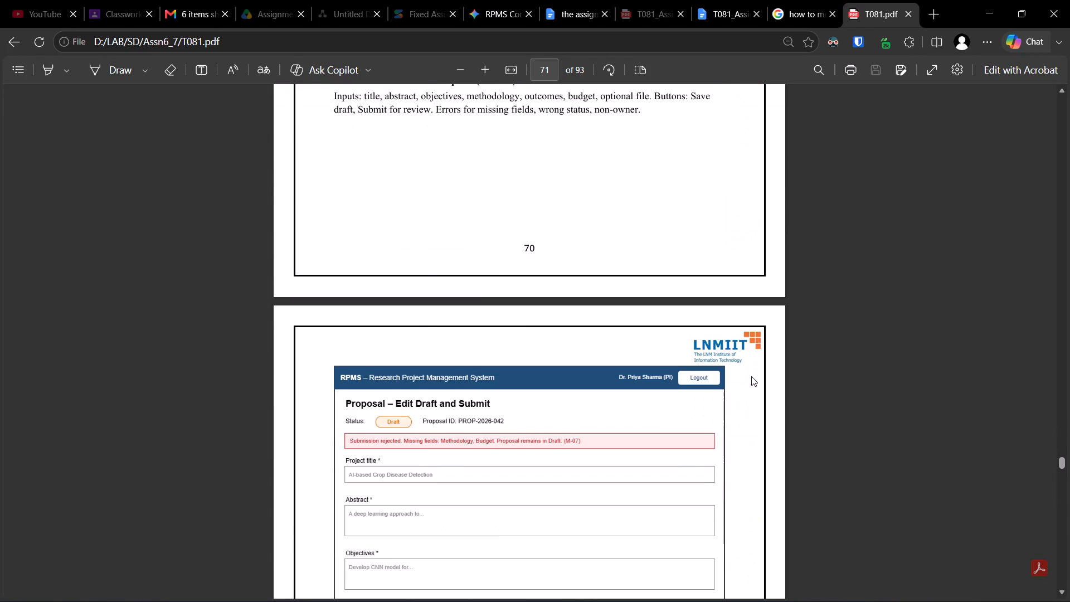
scroll(751, 376, up, 8)
scroll(751, 376, down, 4)
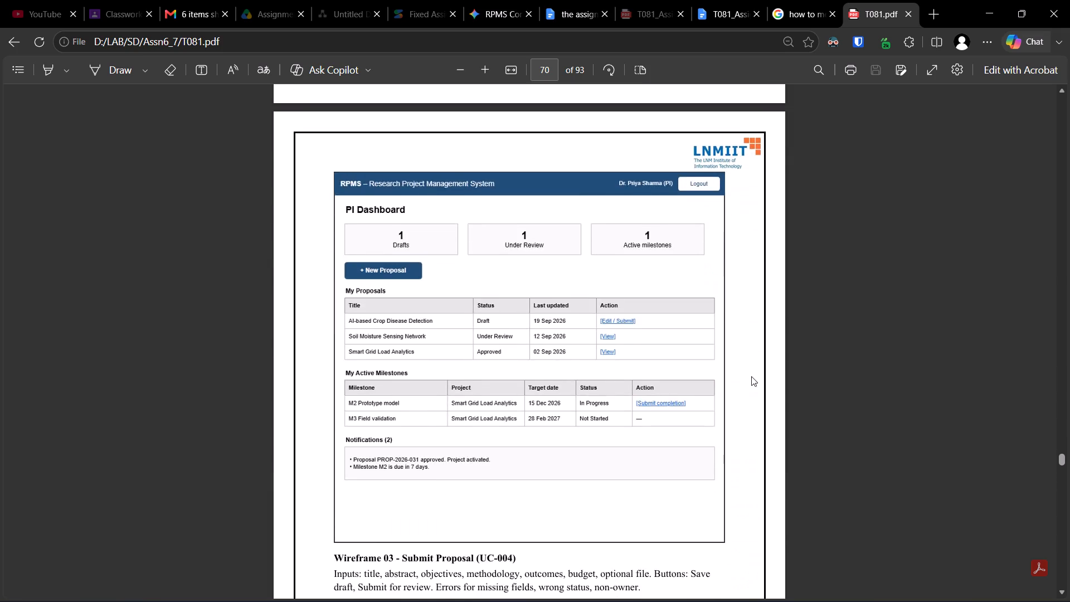
scroll(751, 376, down, 4)
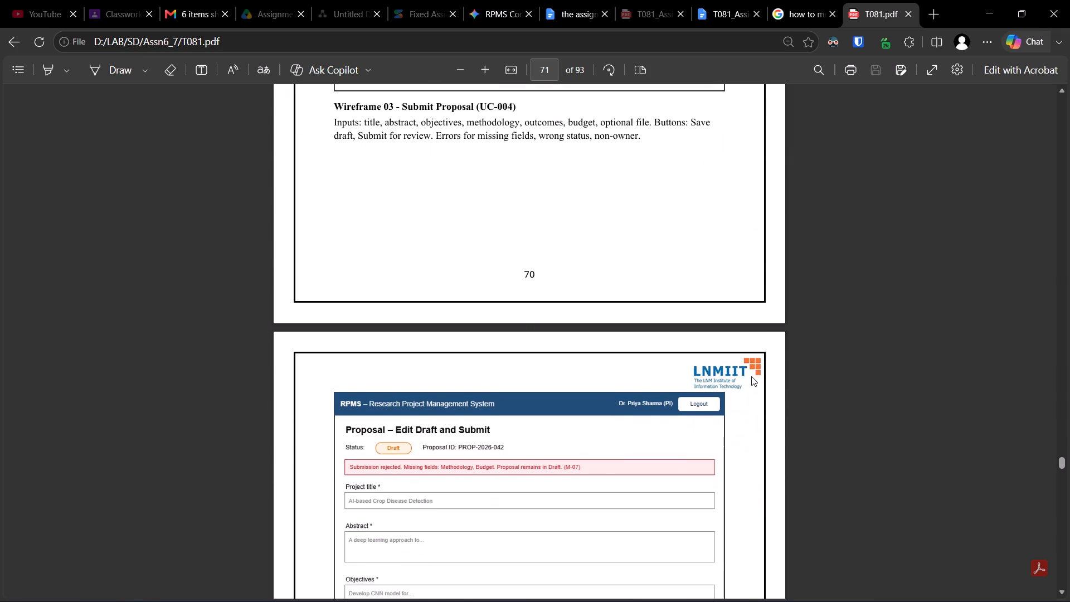
scroll(751, 376, down, 2)
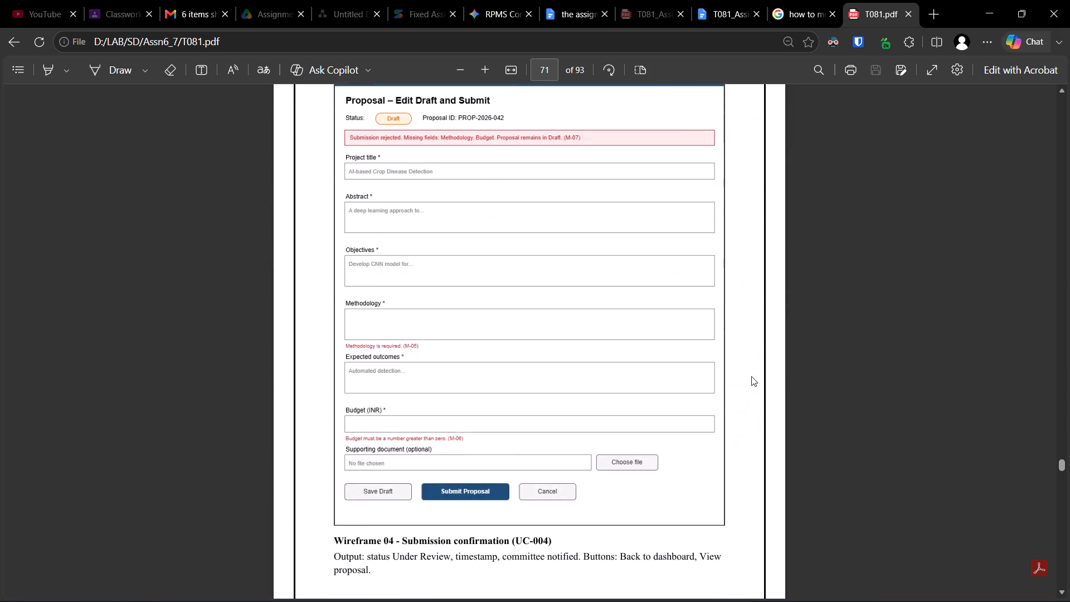
scroll(751, 376, down, 5)
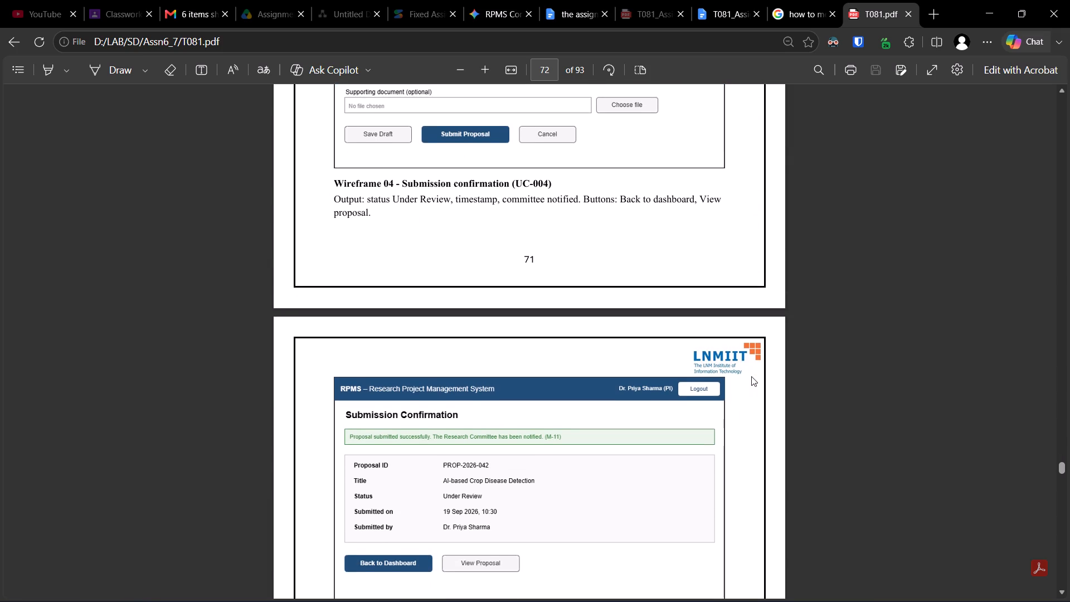
scroll(751, 376, down, 5)
key(alt+Tab)
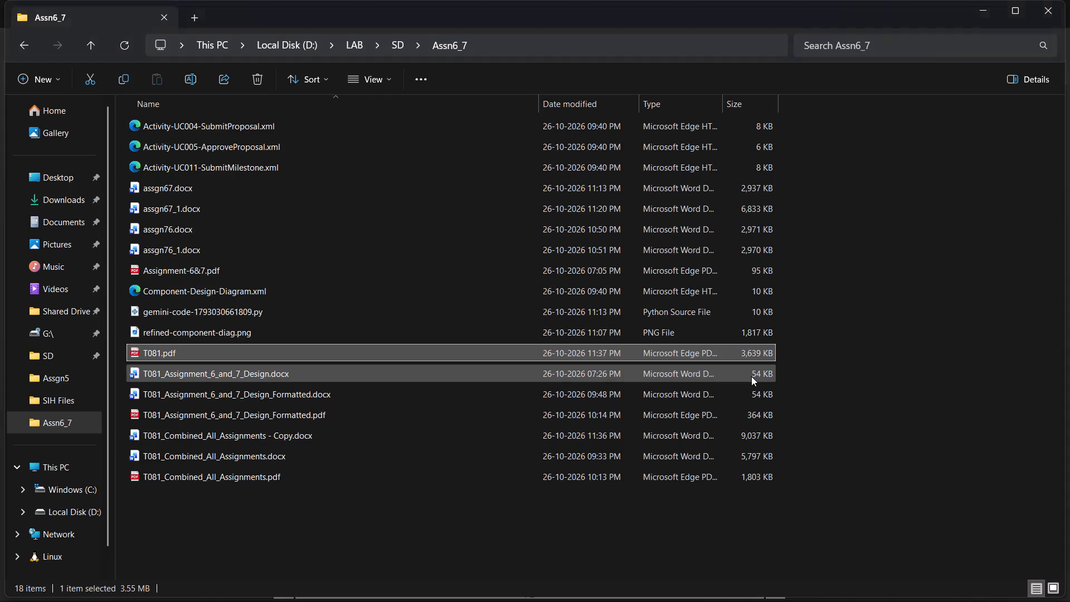
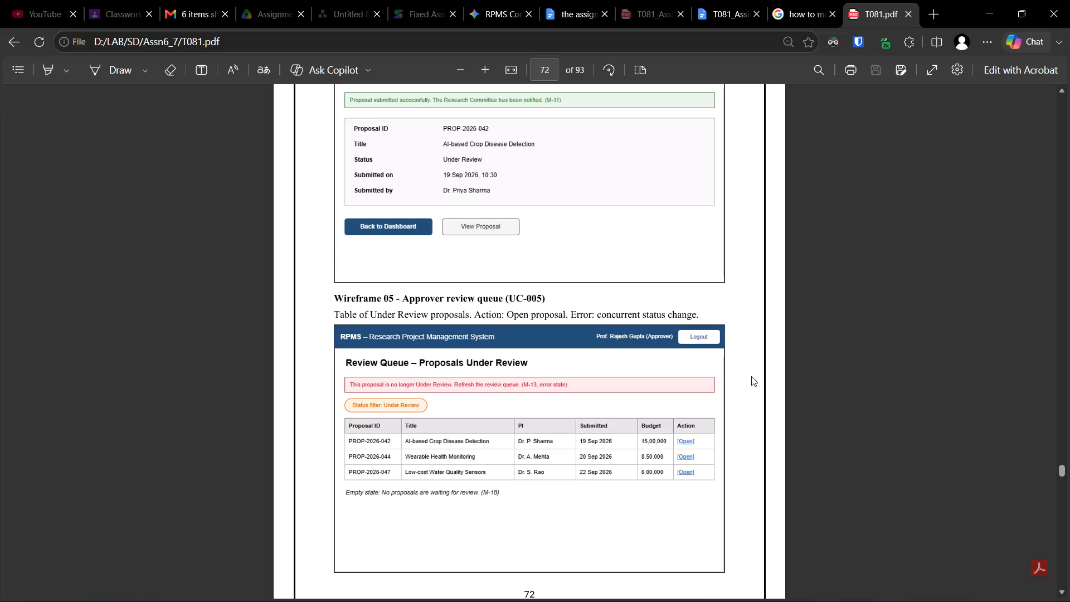
Examine how Wireframe 05 and Wireframe 06 and their captions are laid out across pages 72 to 74 of the PDF.
scroll(751, 376, down, 5)
scroll(751, 376, up, 1)
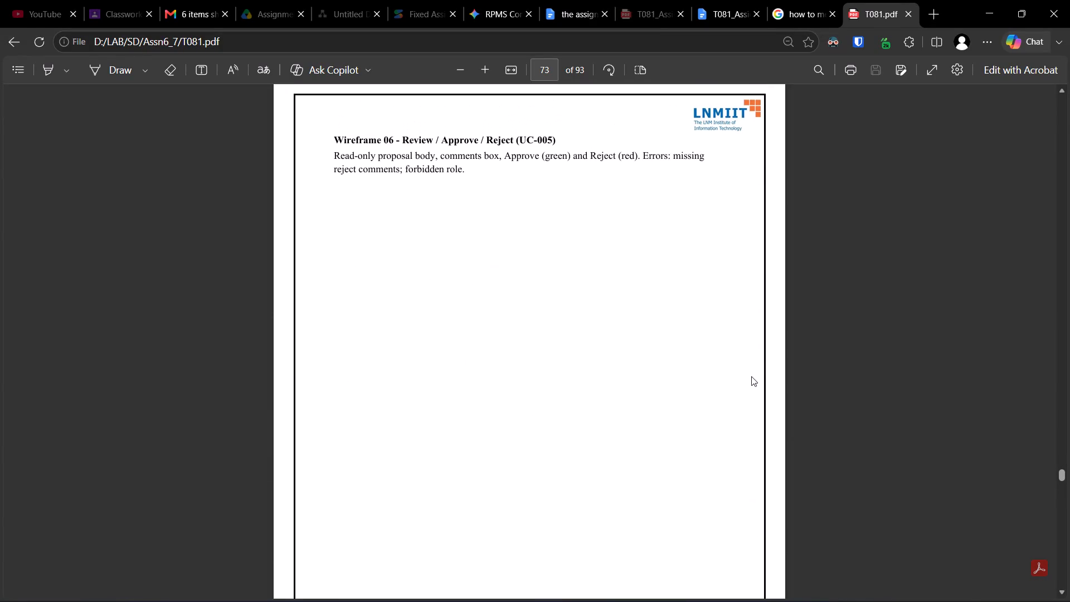
scroll(751, 376, down, 5)
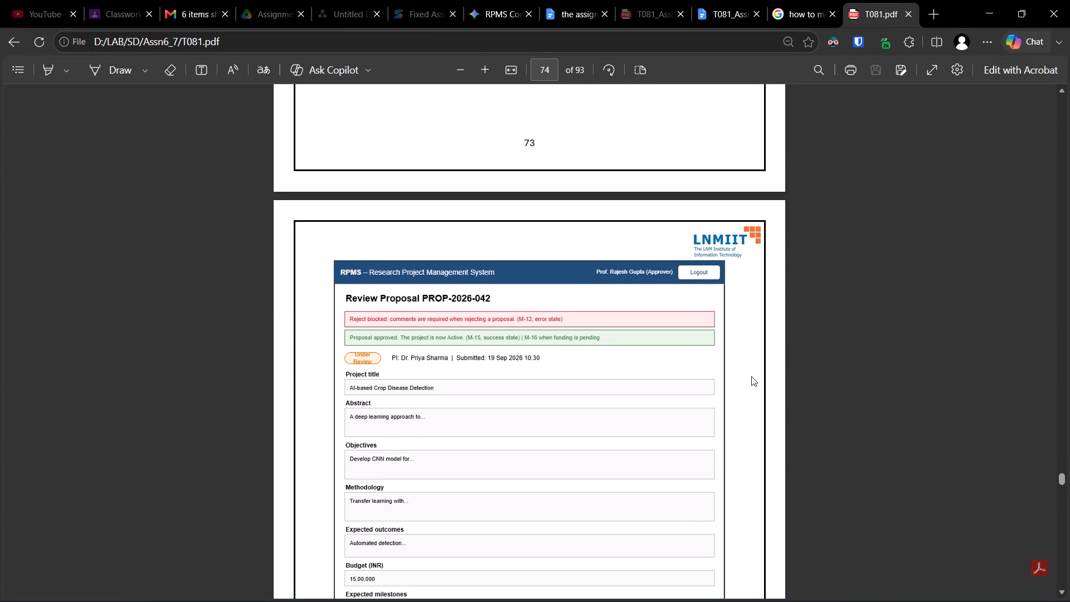
scroll(751, 376, up, 3)
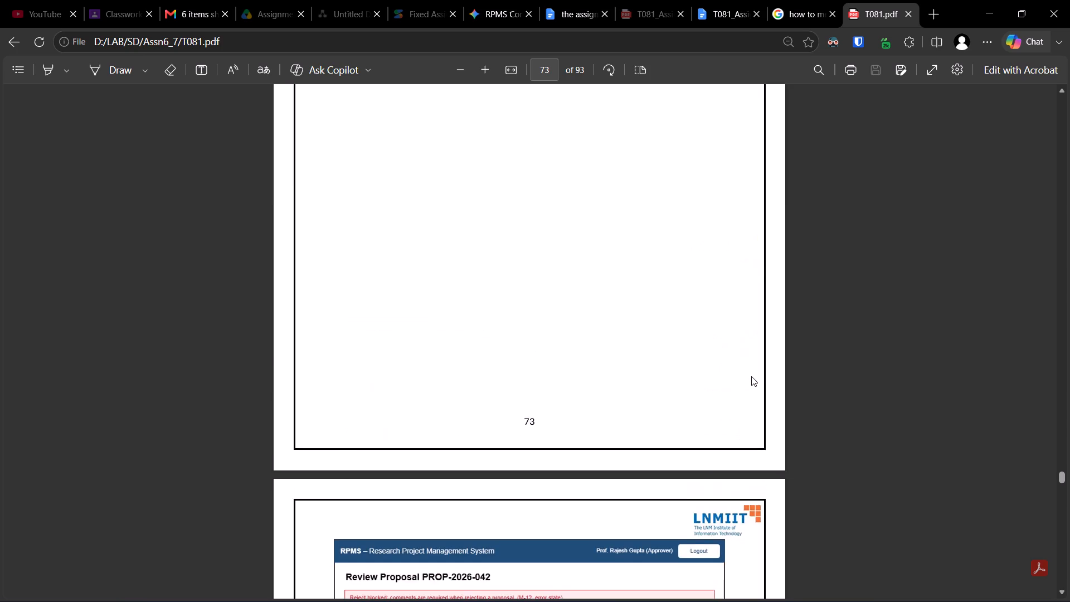
scroll(751, 376, up, 4)
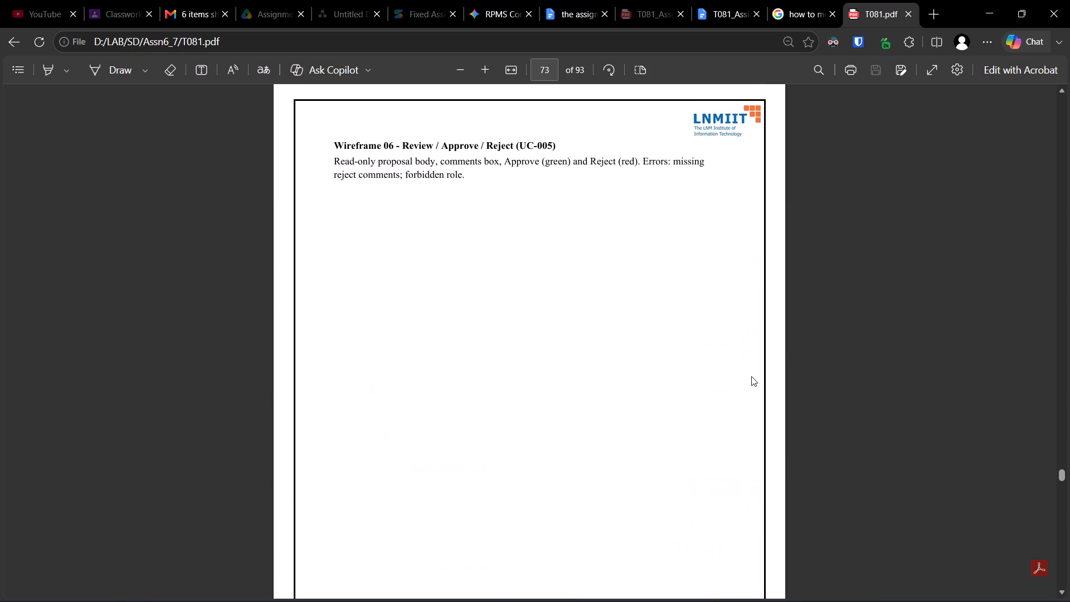
scroll(751, 376, down, 6)
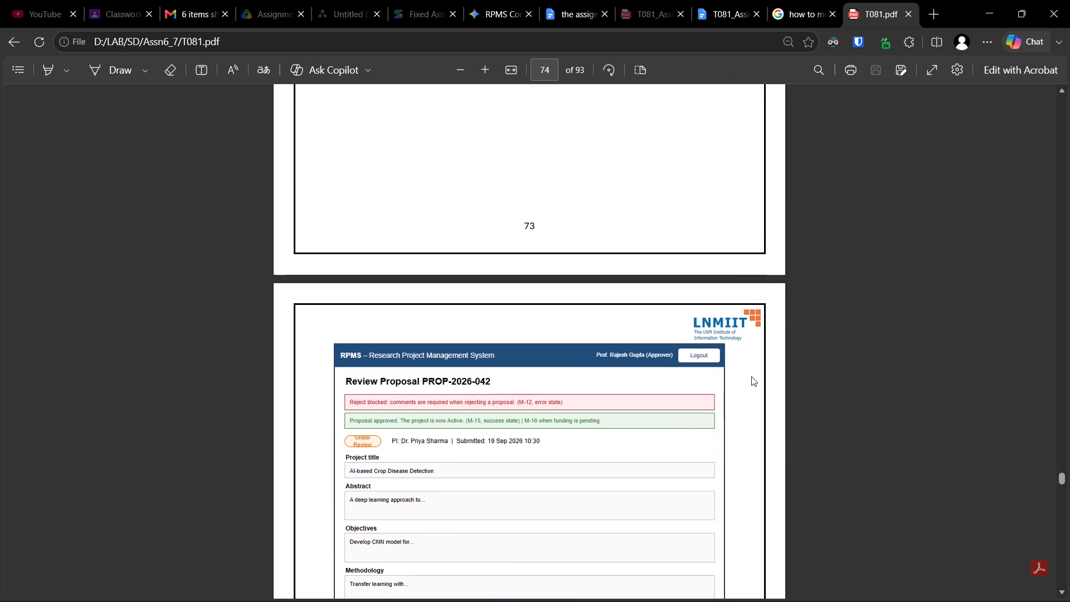
scroll(751, 376, up, 6)
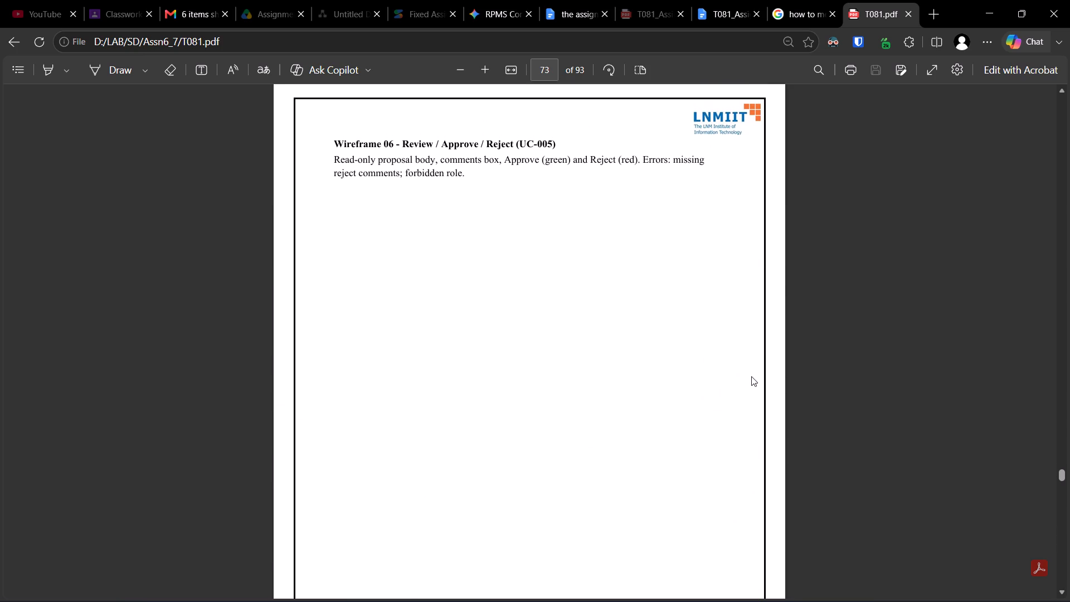
scroll(751, 376, down, 7)
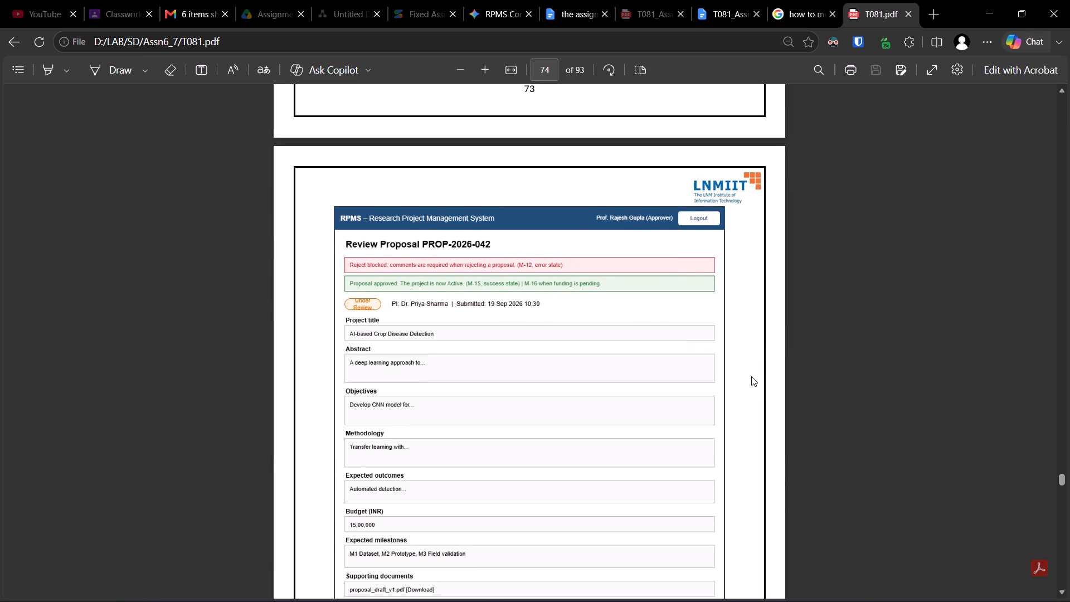
scroll(751, 376, up, 10)
scroll(751, 376, down, 1)
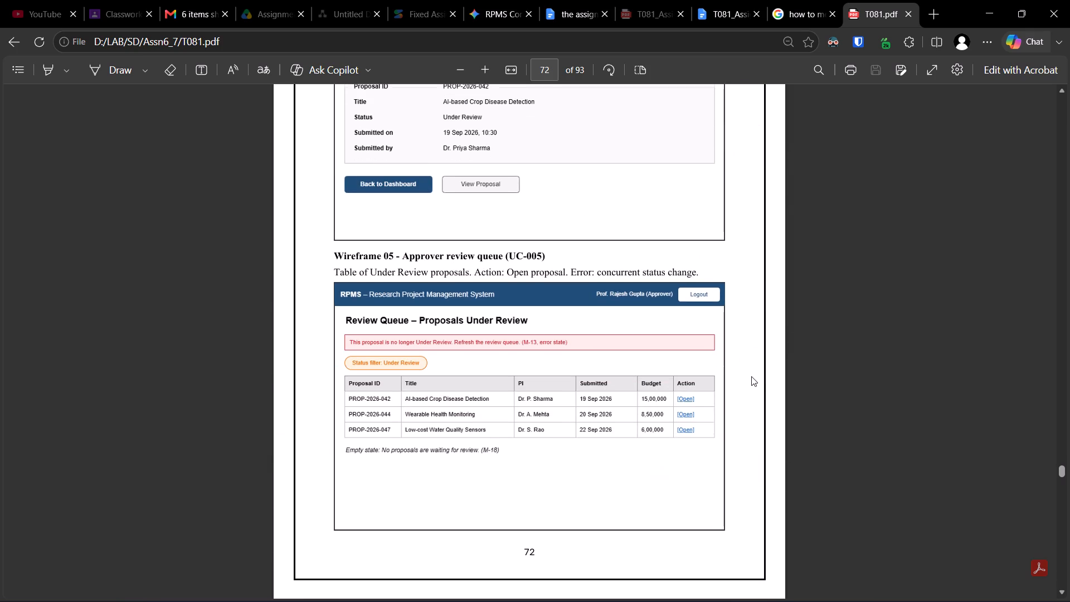
scroll(751, 376, down, 1)
Review the PDF from the Wireframe 06 image through Wireframe 07 to the 42.4 Software interface design section.
scroll(751, 376, down, 8)
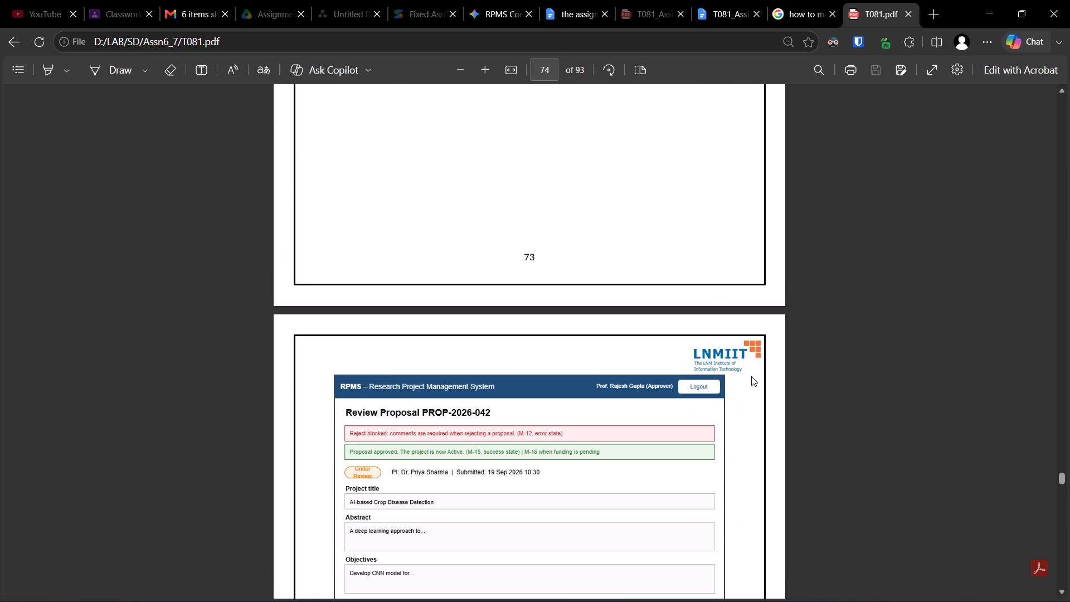
scroll(751, 376, down, 7)
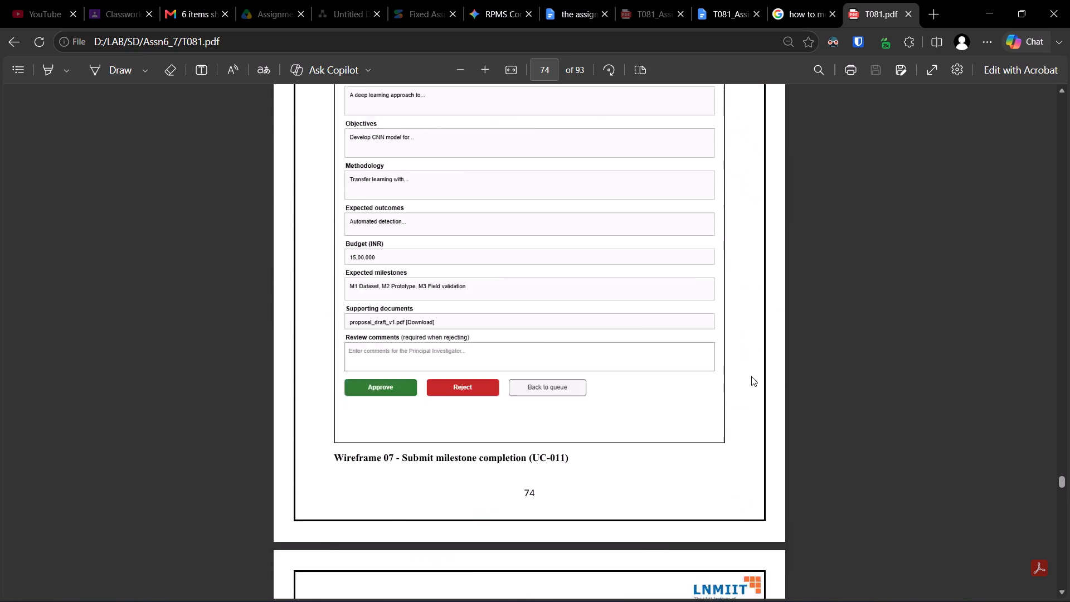
scroll(751, 376, down, 3)
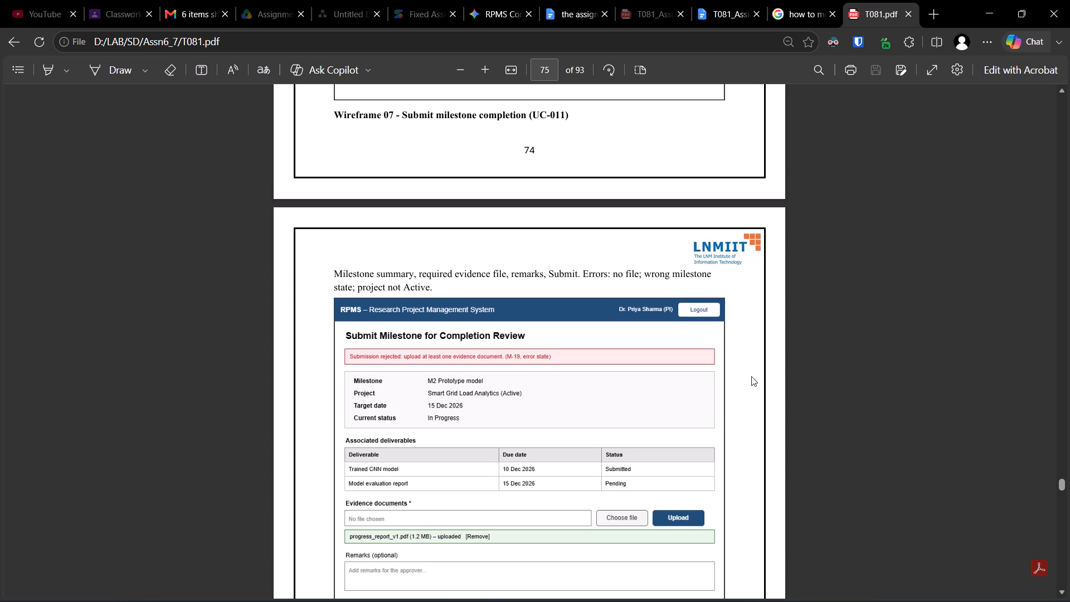
scroll(751, 376, down, 5)
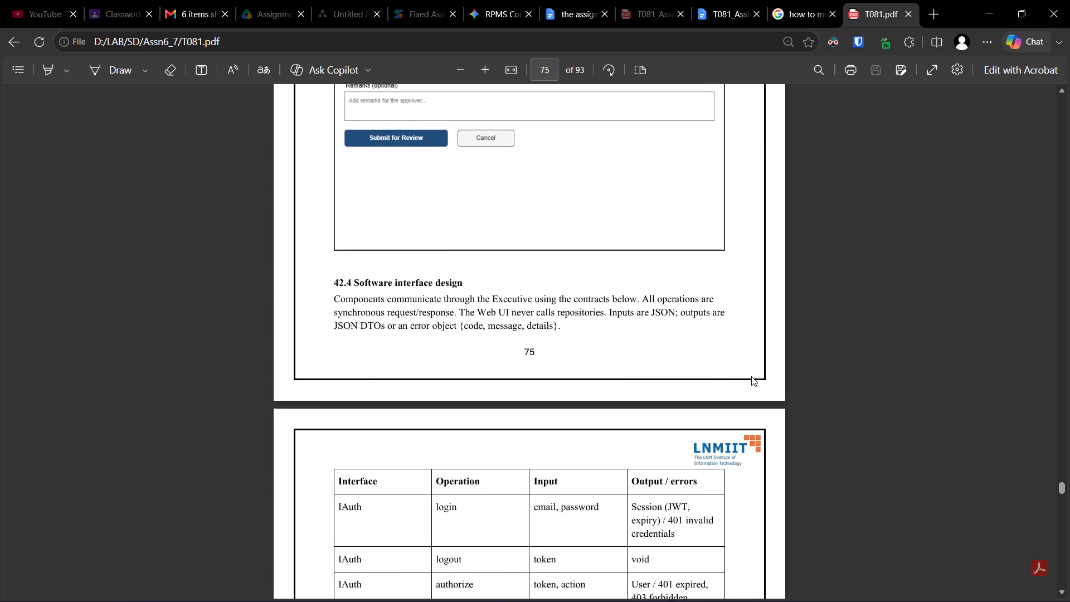
Review the PDF's interface and component tables, 43.2 dependencies and the 43.3 Submit Proposal component specification.
scroll(751, 376, down, 12)
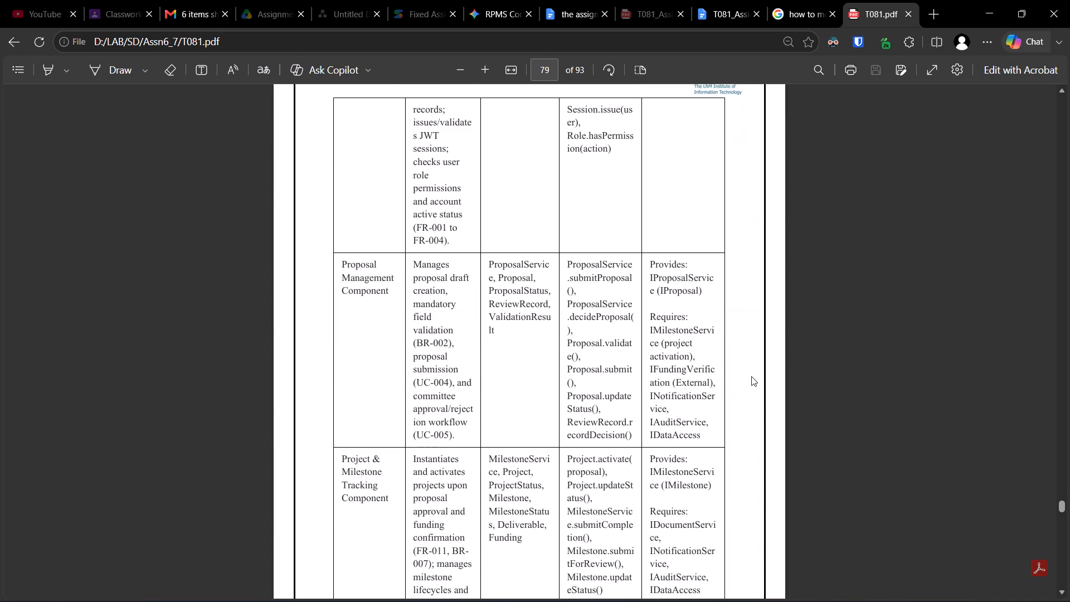
scroll(751, 376, down, 11)
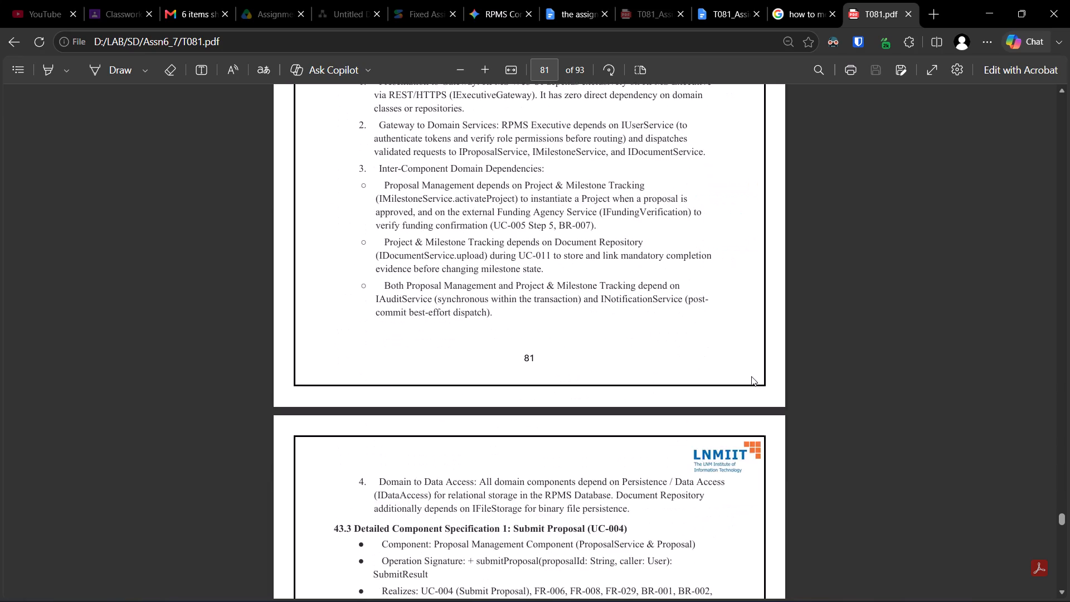
scroll(751, 376, down, 4)
scroll(751, 376, up, 1)
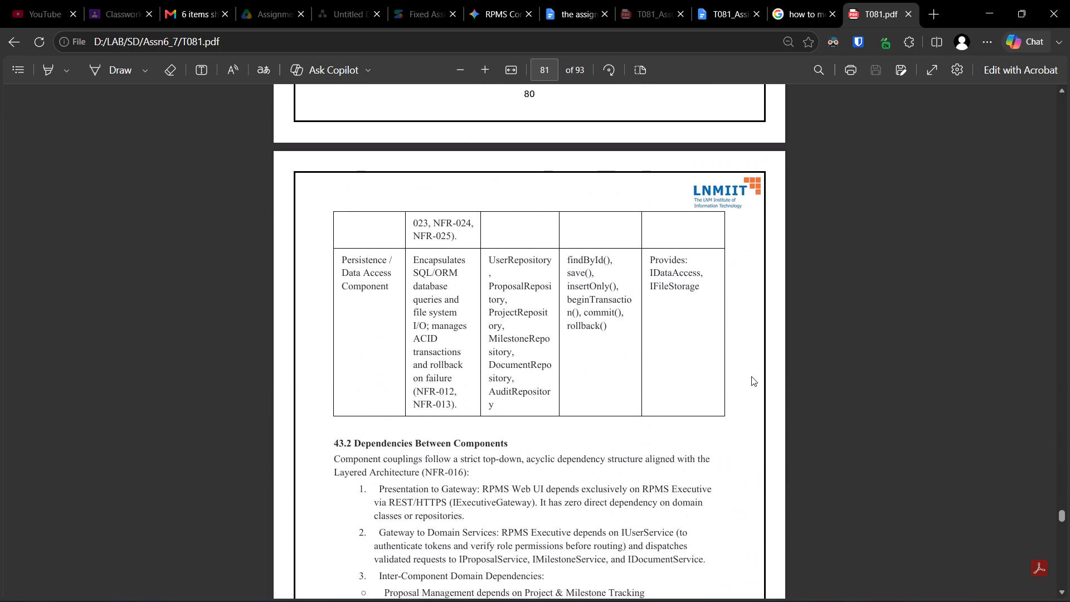
scroll(751, 376, up, 6)
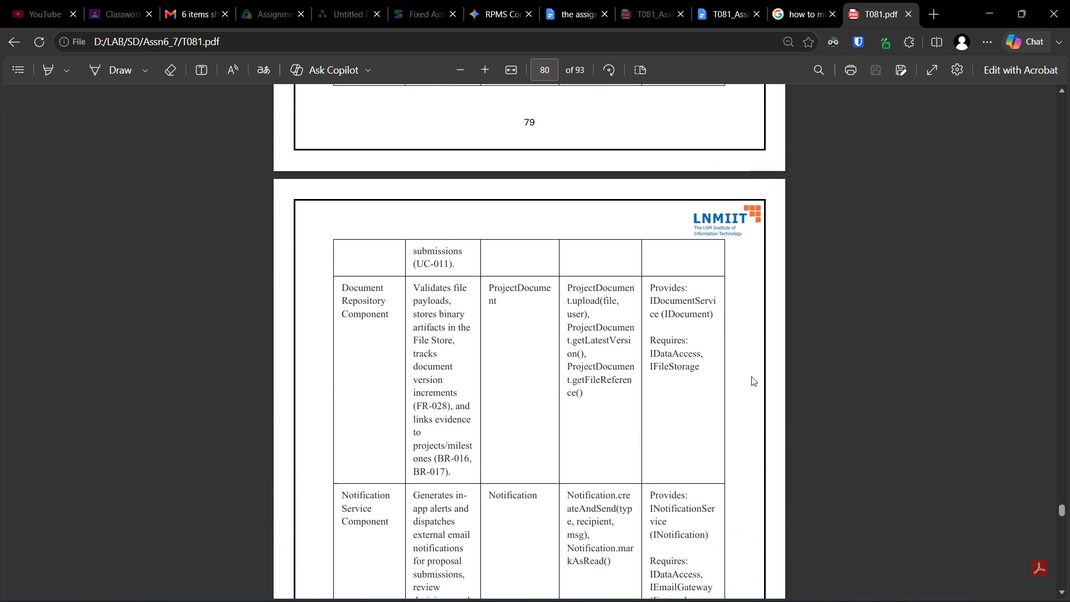
scroll(751, 376, up, 12)
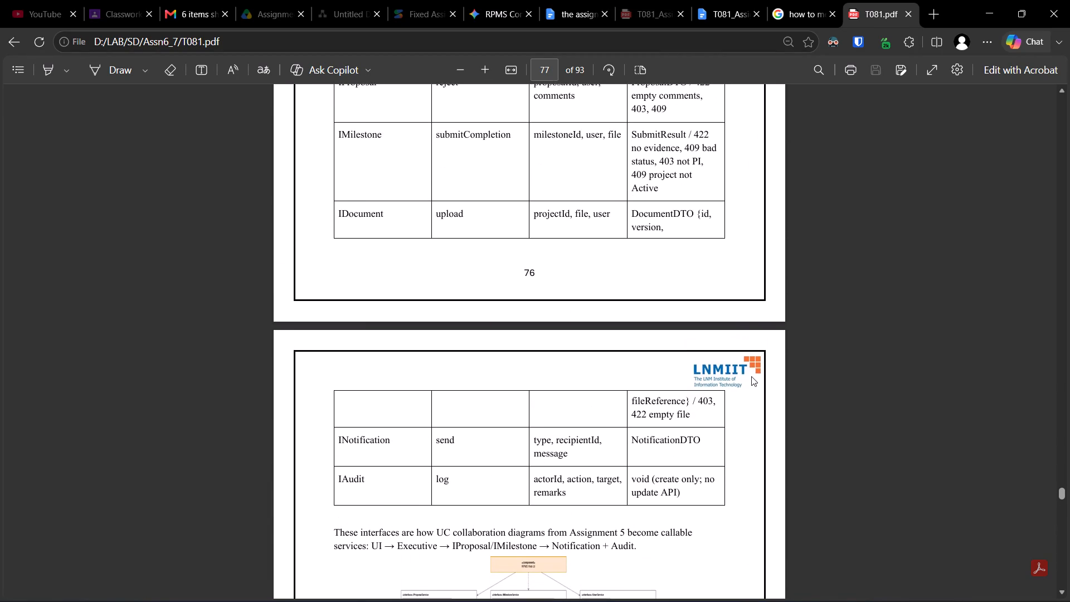
scroll(751, 376, down, 15)
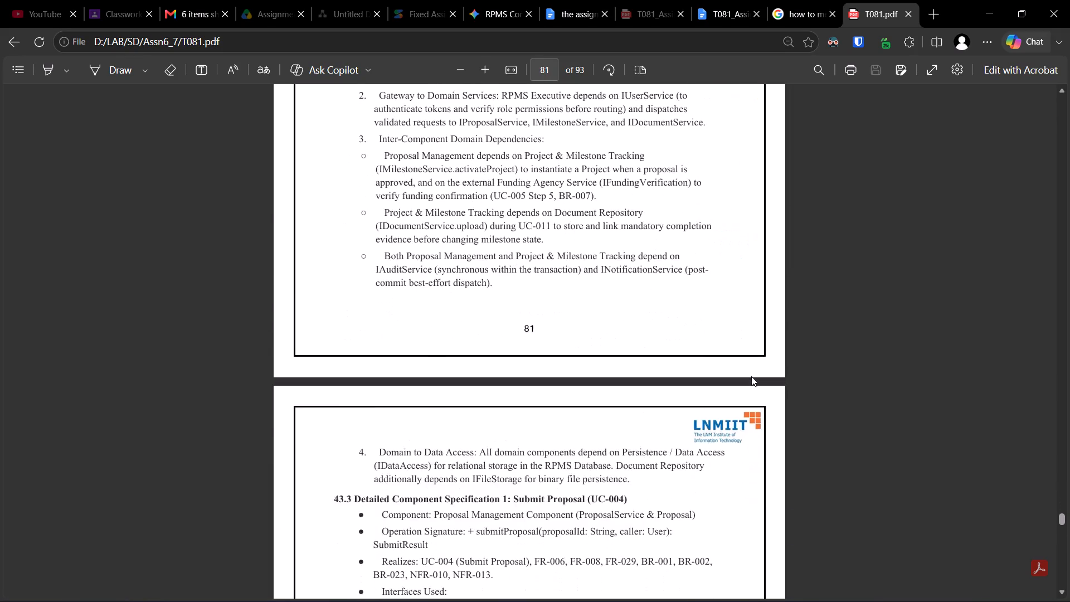
scroll(751, 376, down, 8)
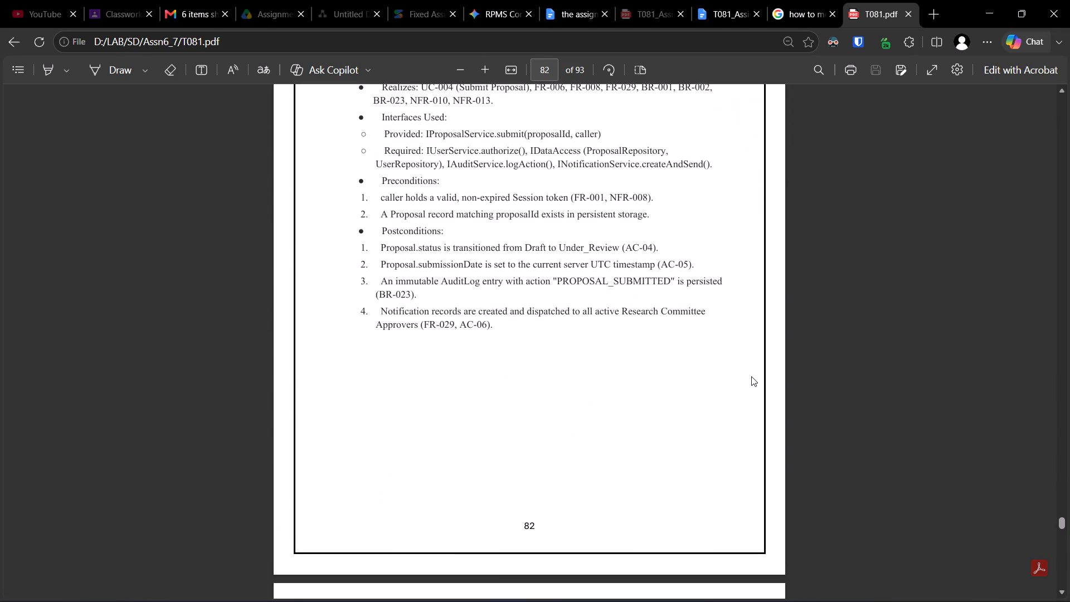
Skim the PDF from the UC-011 activity diagram and 43.6 table to the closing declaration, and back to the section 37 Component Diagram.
scroll(751, 376, down, 13)
scroll(751, 376, down, 9)
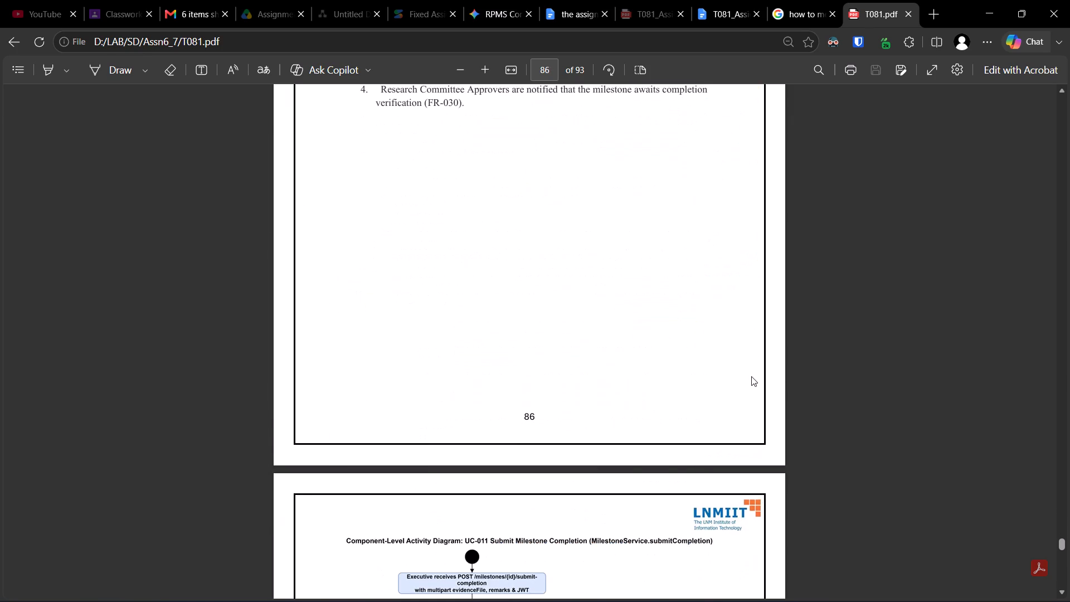
scroll(751, 376, down, 10)
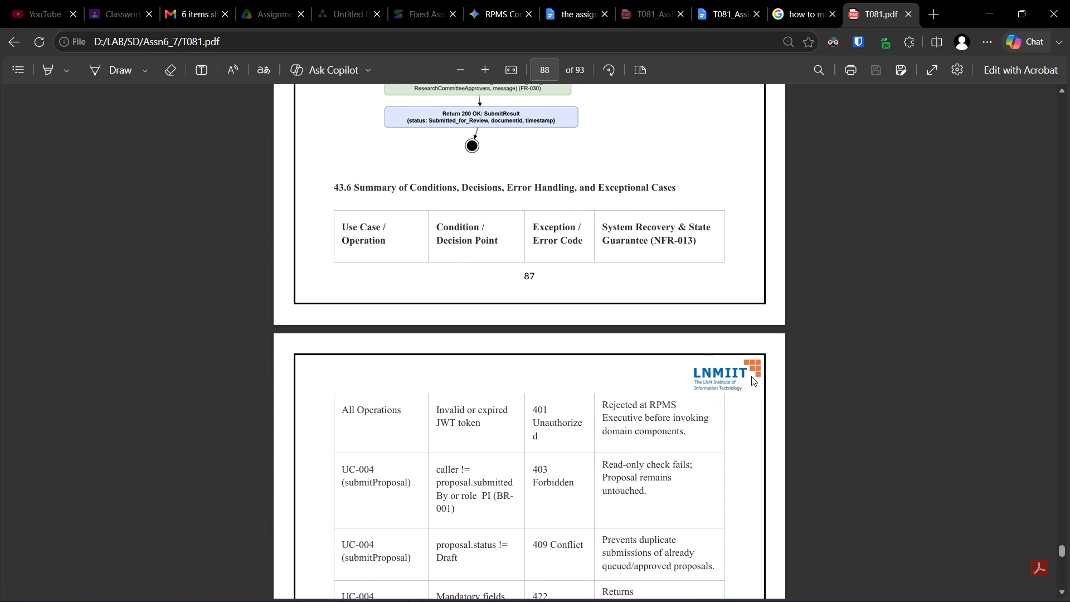
scroll(751, 376, up, 1)
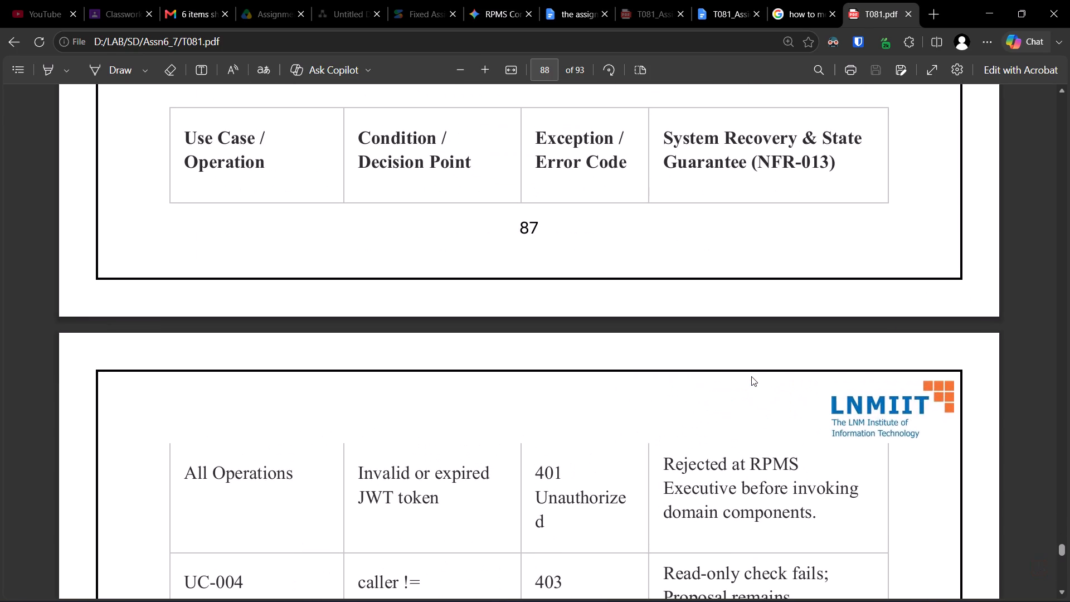
scroll(751, 376, down, 19)
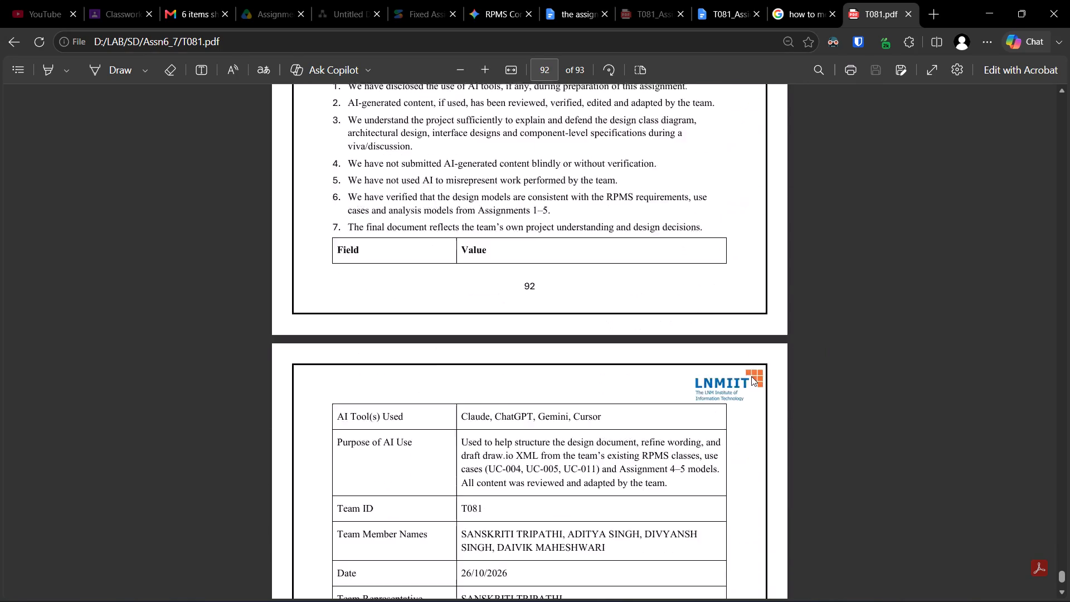
scroll(751, 376, down, 6)
scroll(751, 376, up, 18)
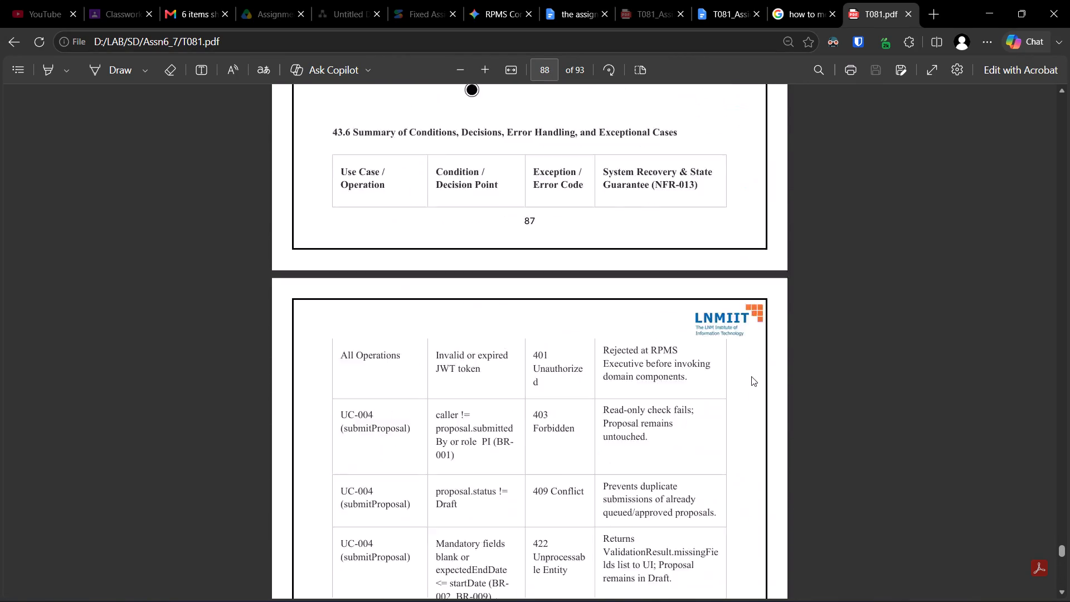
scroll(751, 376, up, 20)
scroll(751, 376, up, 20)
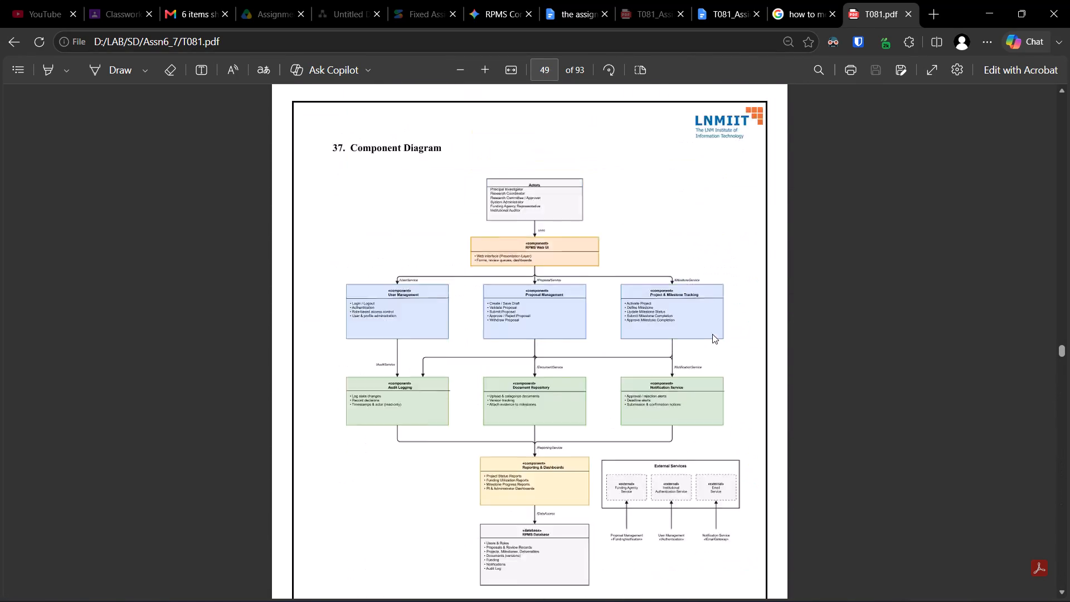
scroll(712, 334, up, 20)
scroll(712, 334, up, 7)
scroll(712, 334, down, 11)
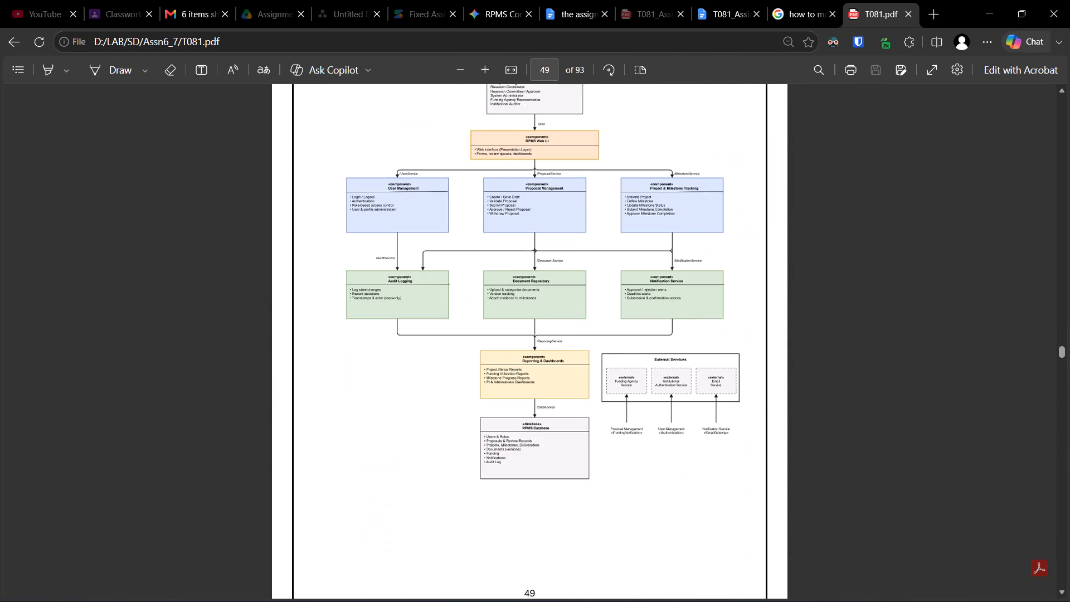
Switch to Word and set the font colour to Automatic for the Team Member Names, Date and Team Representative rows in the closing declaration table.
click(658, 580)
scroll(662, 414, down, 10)
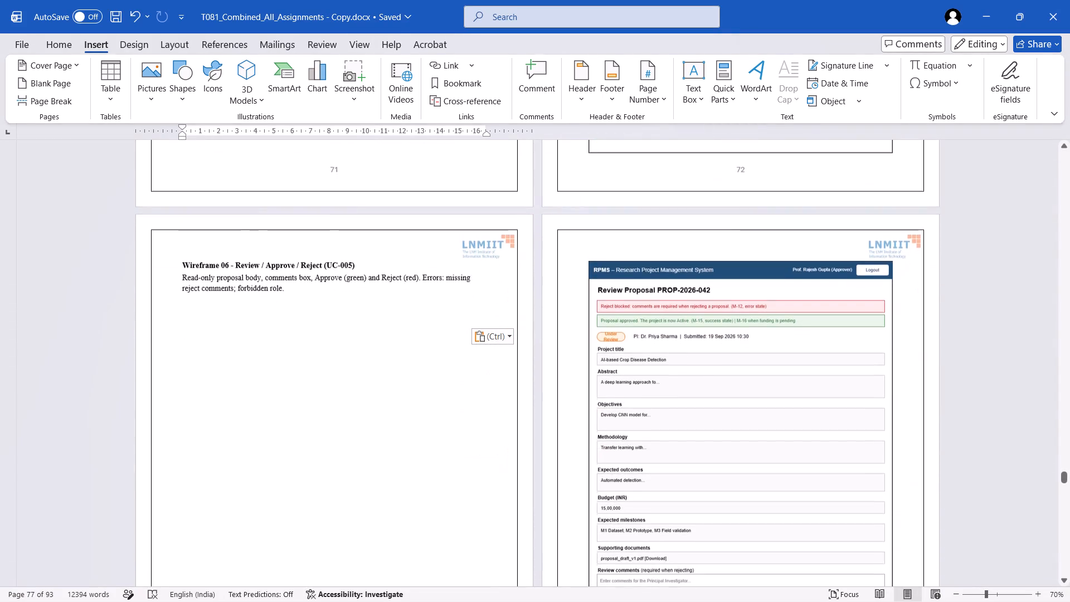
scroll(633, 402, down, 20)
scroll(633, 402, down, 20)
scroll(633, 402, down, 4)
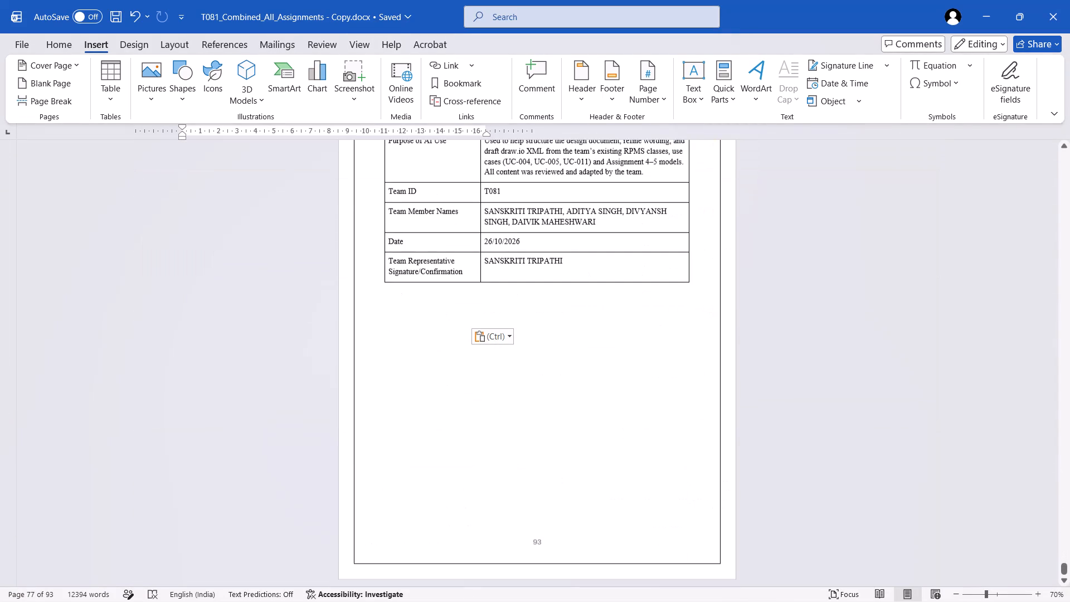
scroll(607, 347, down, 4)
scroll(604, 334, up, 7)
click(582, 383)
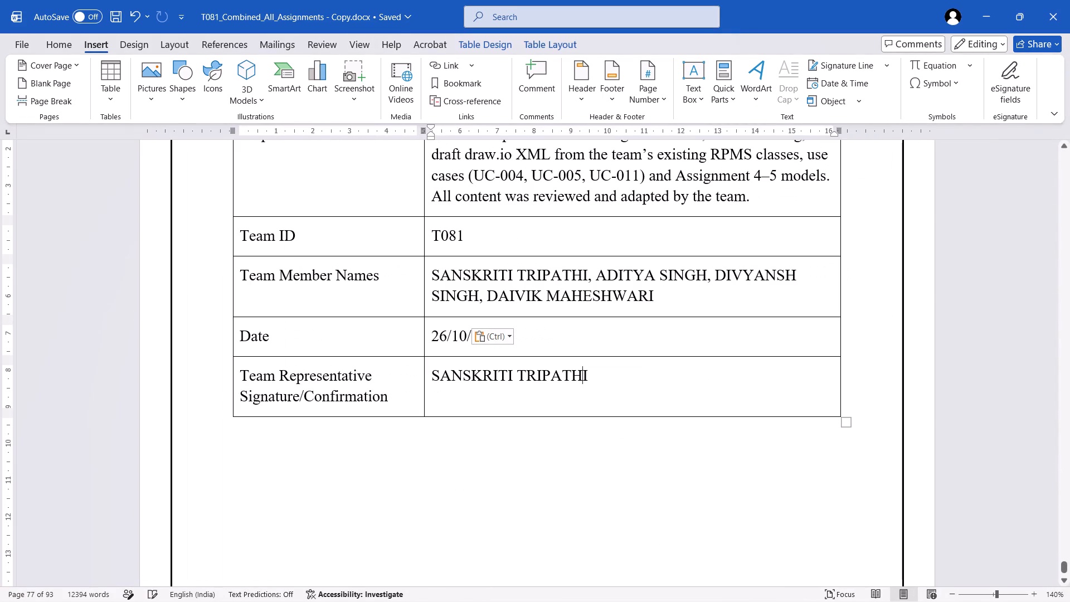
drag(610, 387, 361, 265)
click(59, 37)
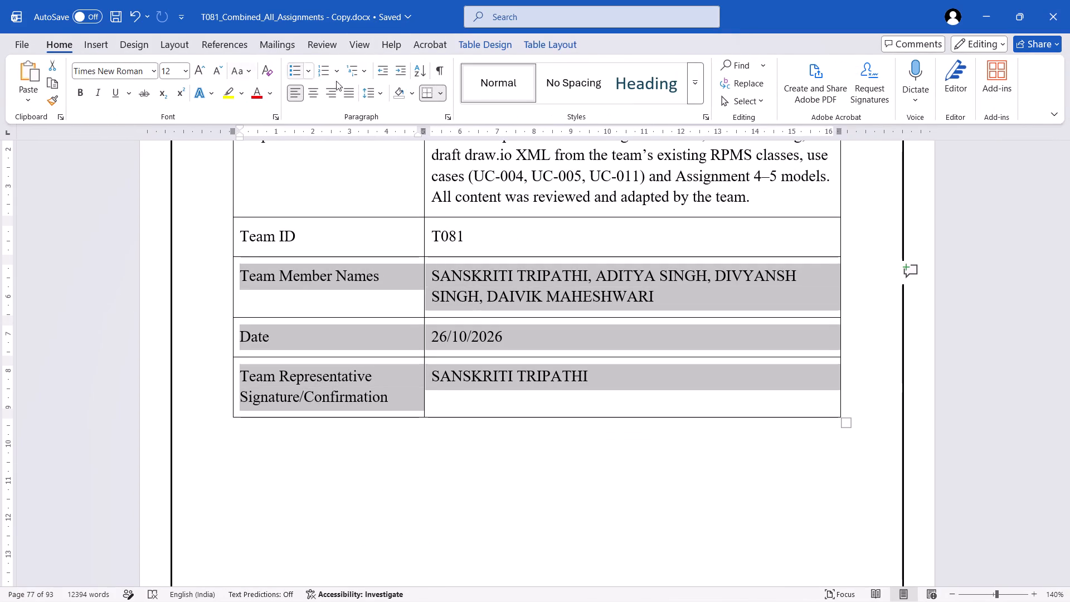
click(271, 93)
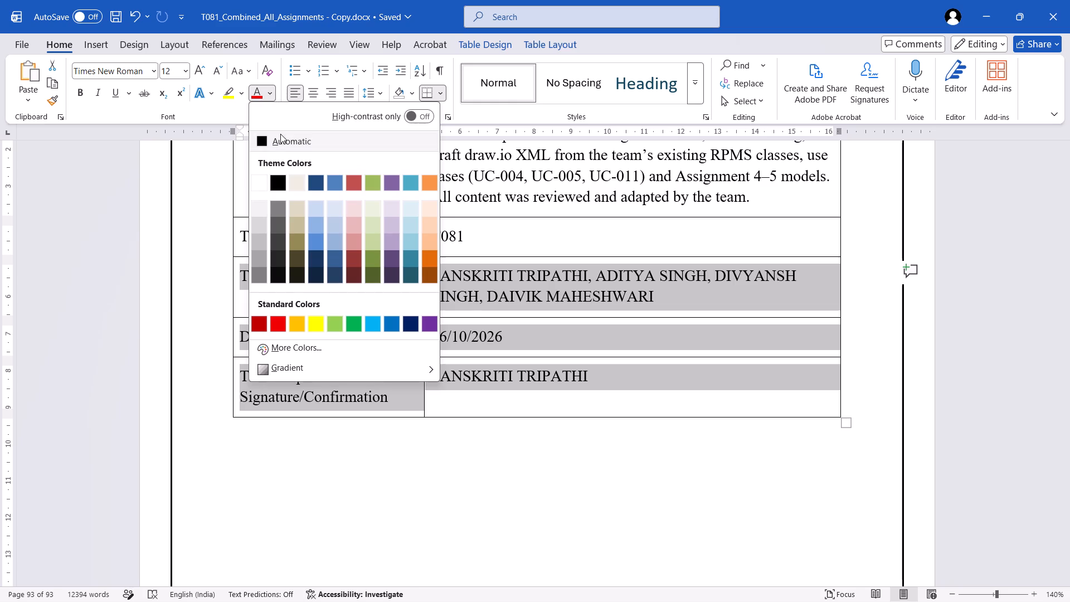
click(280, 135)
click(555, 326)
Look back through the Word document's page layout from the closing declaration to the Wireframe 06 and 07 pages.
scroll(555, 326, up, 5)
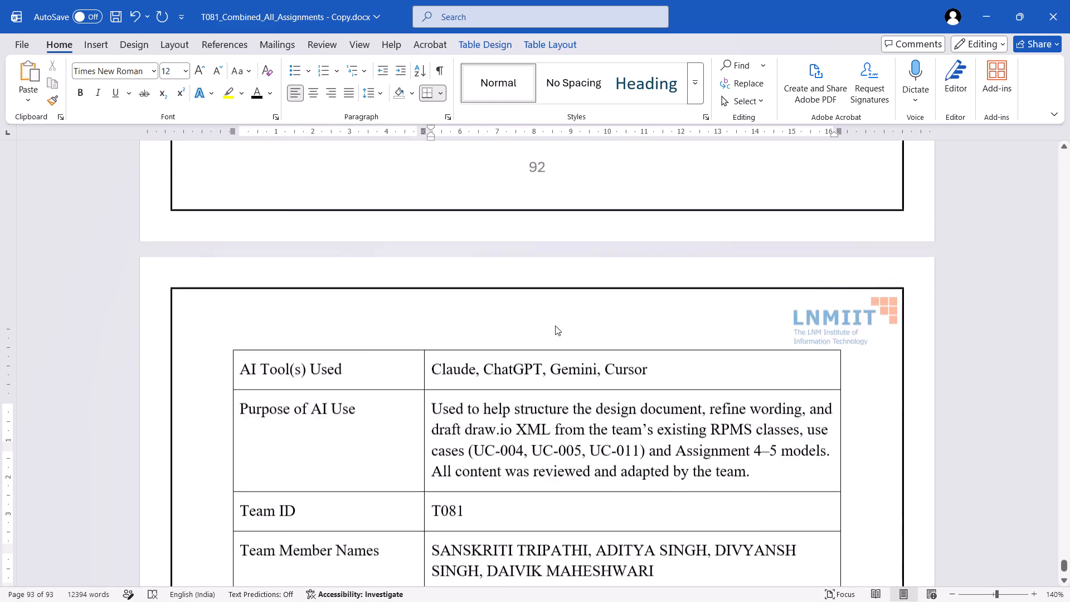
scroll(555, 326, up, 15)
ctrl+scroll(558, 318, down, 4)
ctrl+scroll(558, 318, up, 1)
ctrl+scroll(558, 318, down, 3)
scroll(559, 313, up, 2)
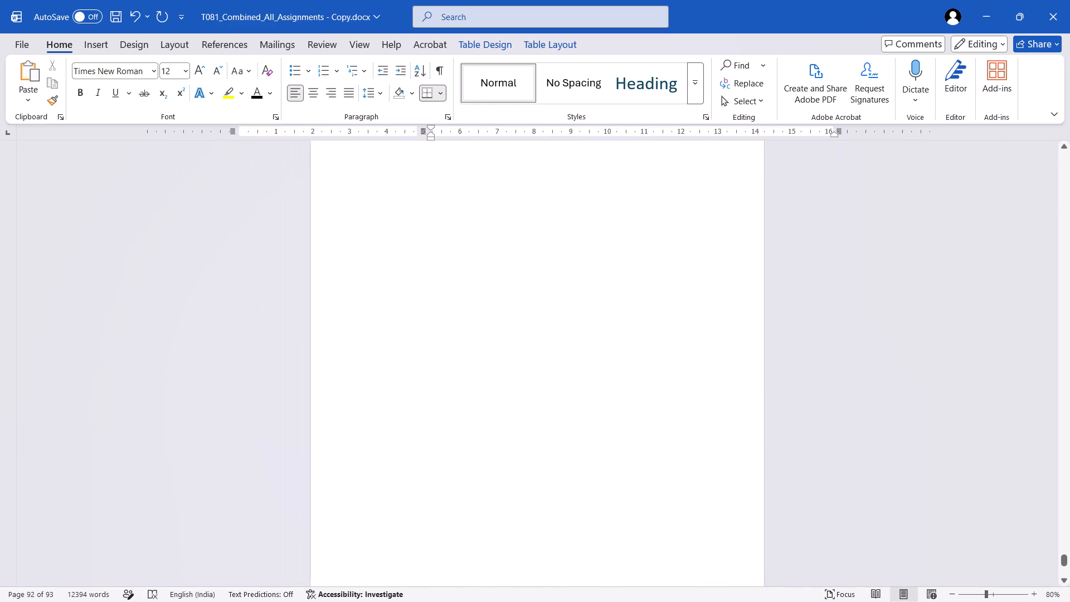
scroll(559, 313, up, 15)
scroll(560, 310, down, 3)
scroll(560, 310, up, 3)
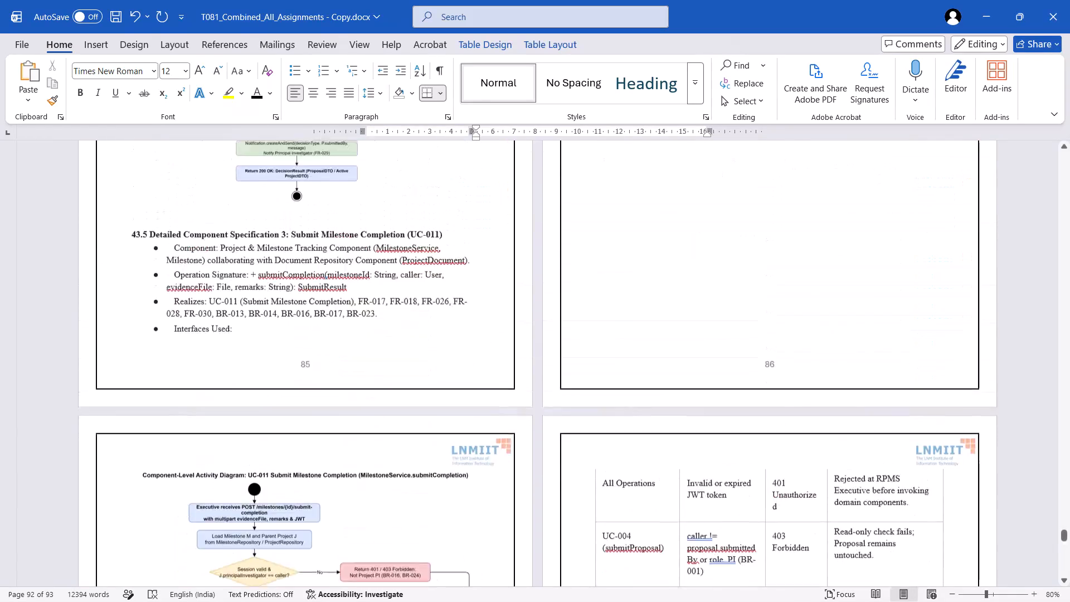
scroll(560, 310, up, 7)
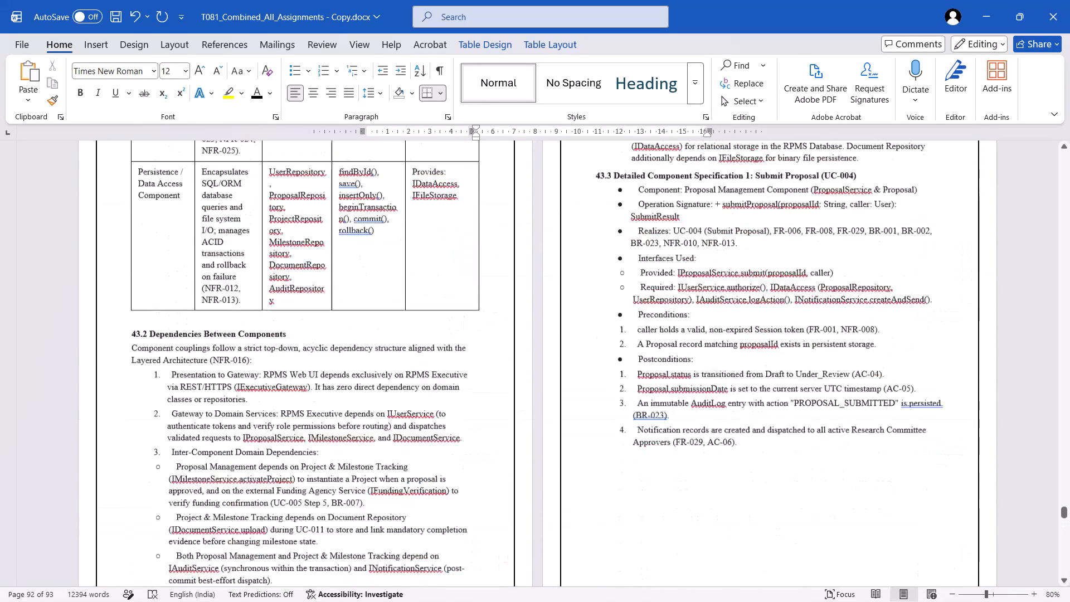
scroll(560, 310, up, 1)
ctrl+scroll(560, 310, down, 3)
scroll(560, 310, up, 4)
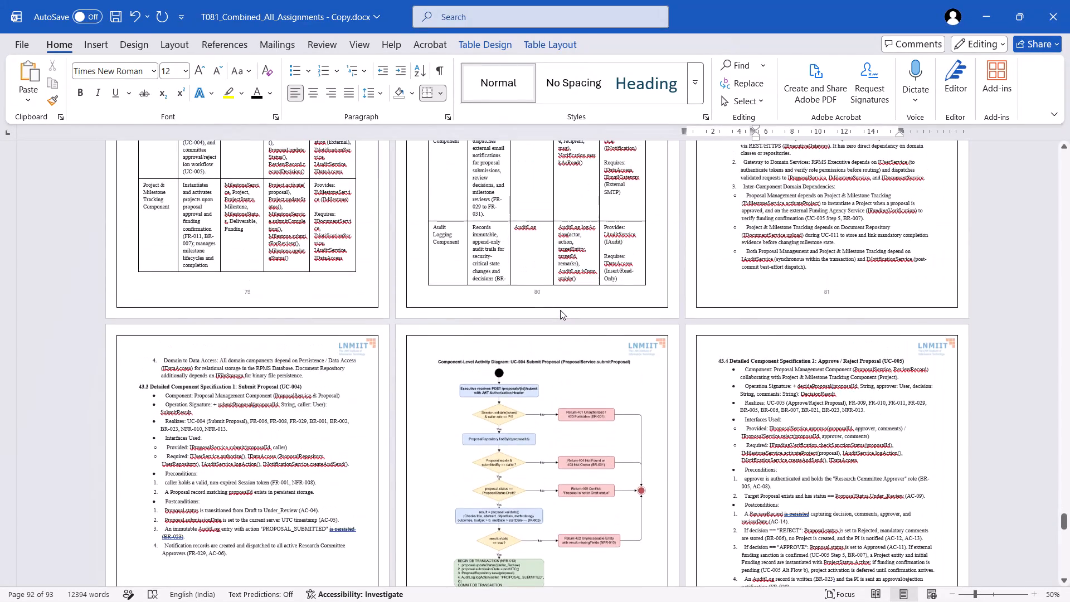
scroll(560, 310, up, 6)
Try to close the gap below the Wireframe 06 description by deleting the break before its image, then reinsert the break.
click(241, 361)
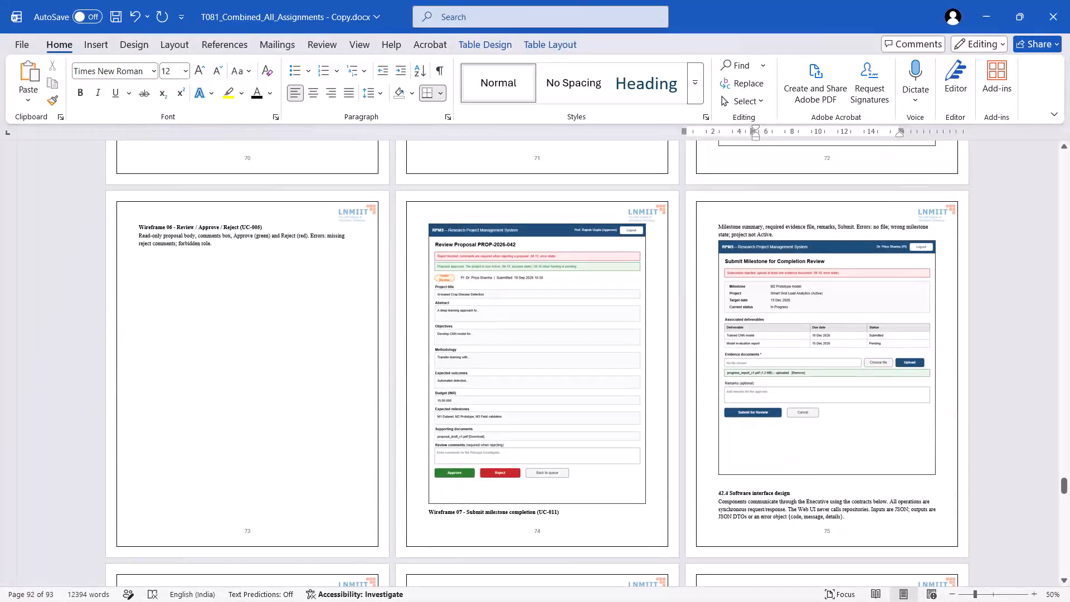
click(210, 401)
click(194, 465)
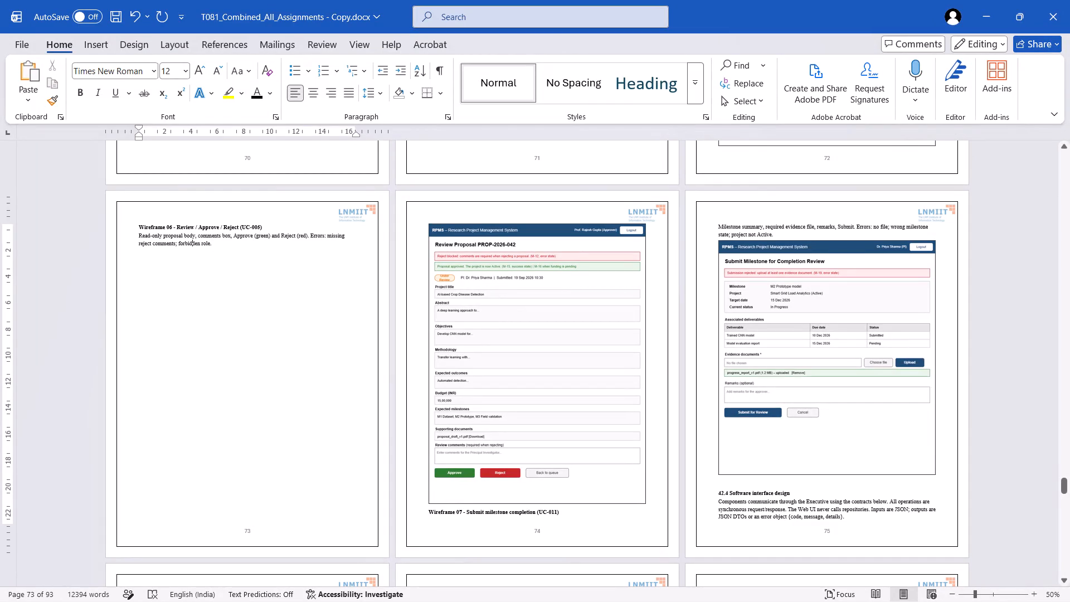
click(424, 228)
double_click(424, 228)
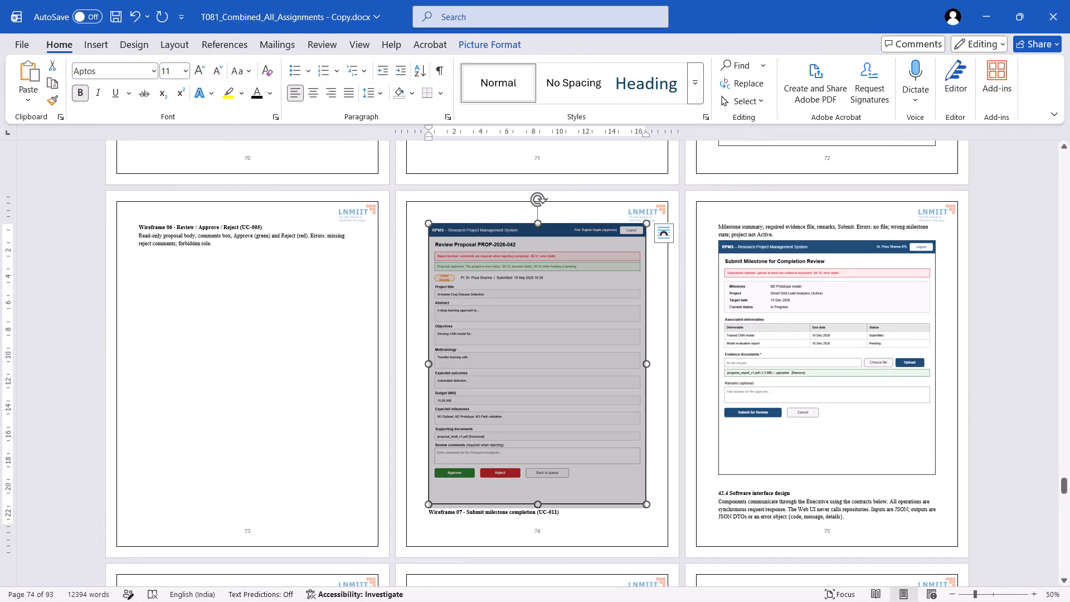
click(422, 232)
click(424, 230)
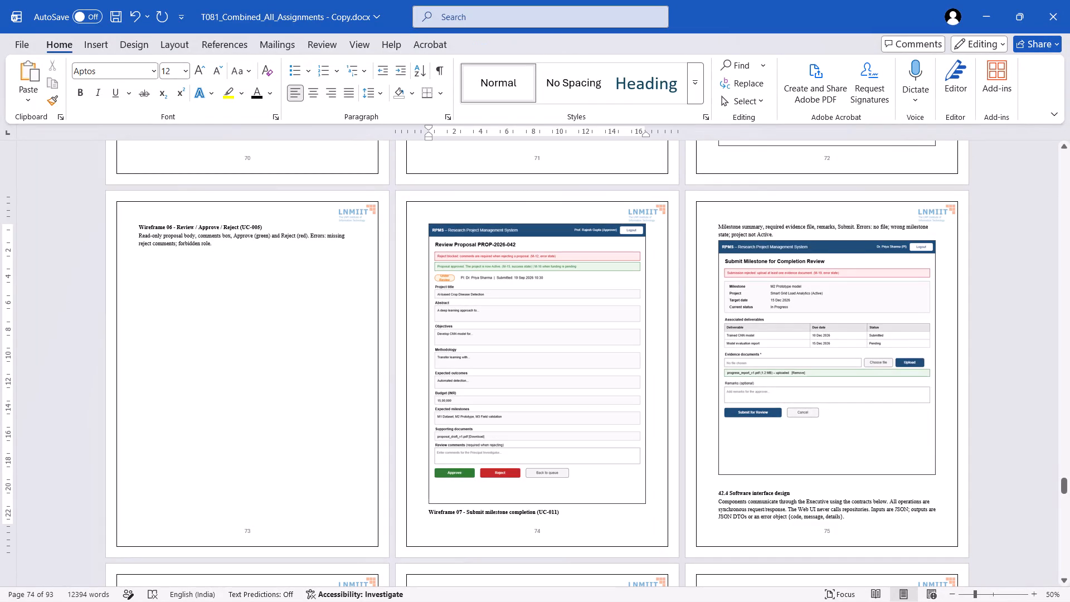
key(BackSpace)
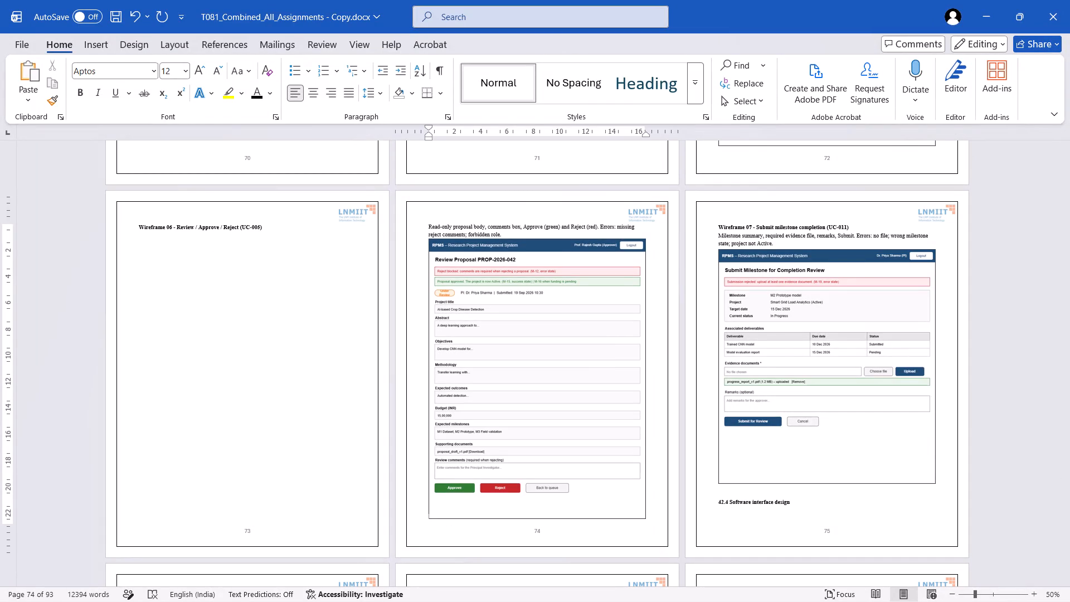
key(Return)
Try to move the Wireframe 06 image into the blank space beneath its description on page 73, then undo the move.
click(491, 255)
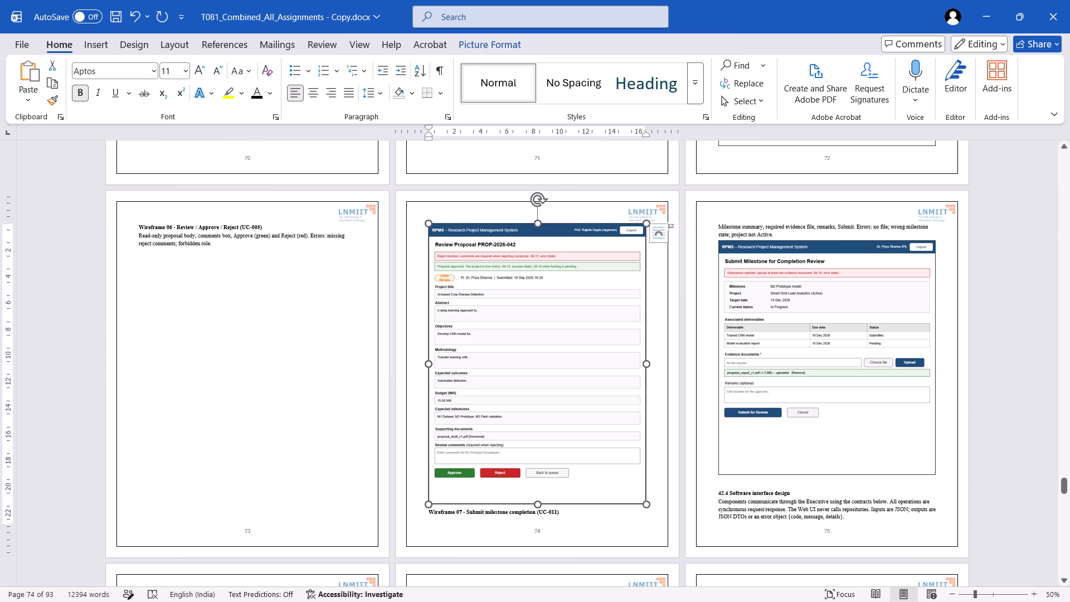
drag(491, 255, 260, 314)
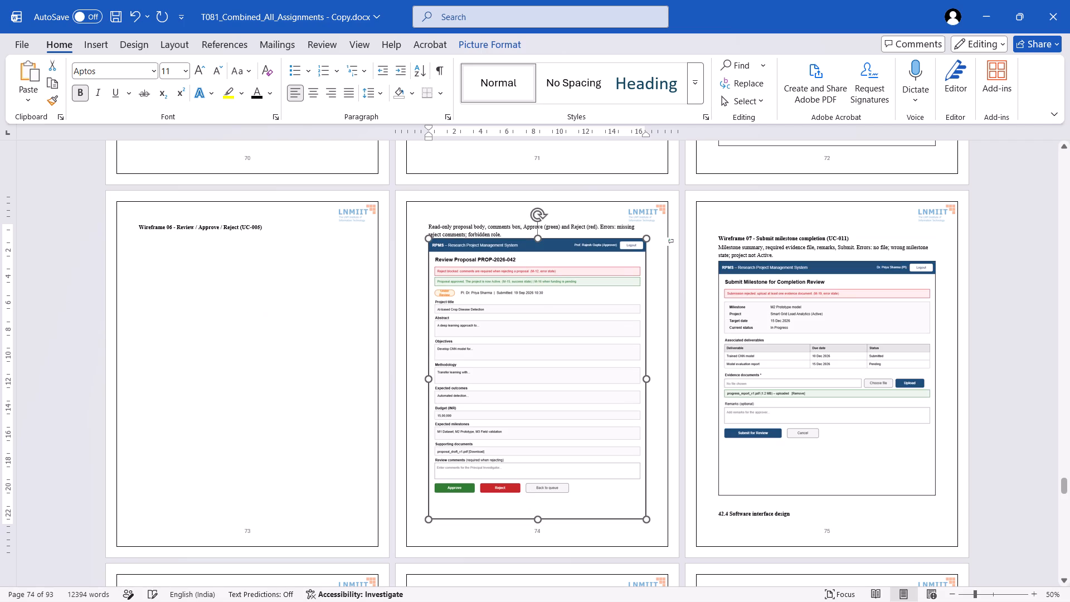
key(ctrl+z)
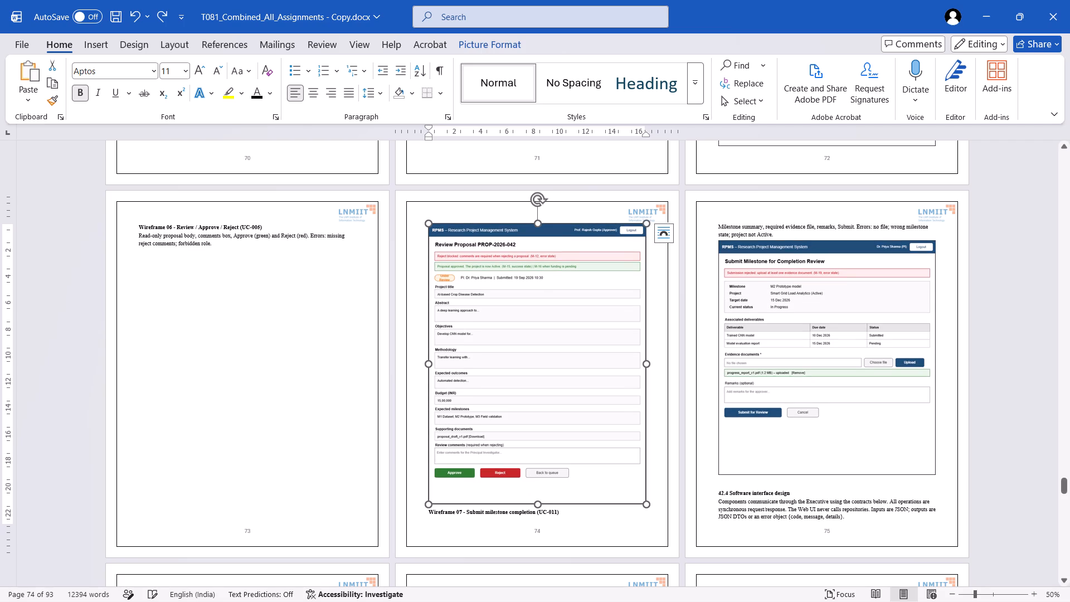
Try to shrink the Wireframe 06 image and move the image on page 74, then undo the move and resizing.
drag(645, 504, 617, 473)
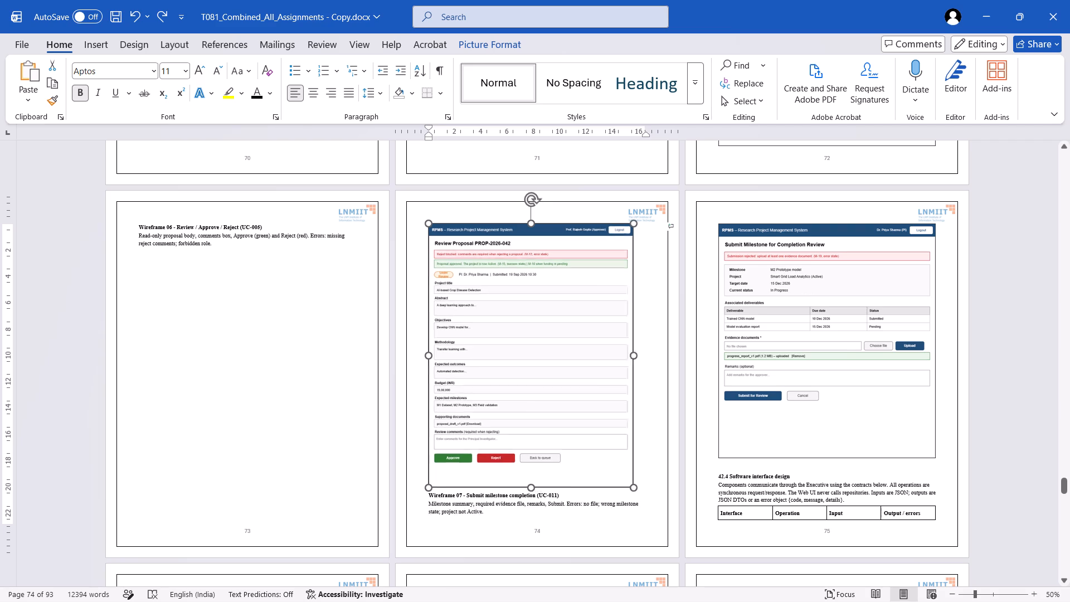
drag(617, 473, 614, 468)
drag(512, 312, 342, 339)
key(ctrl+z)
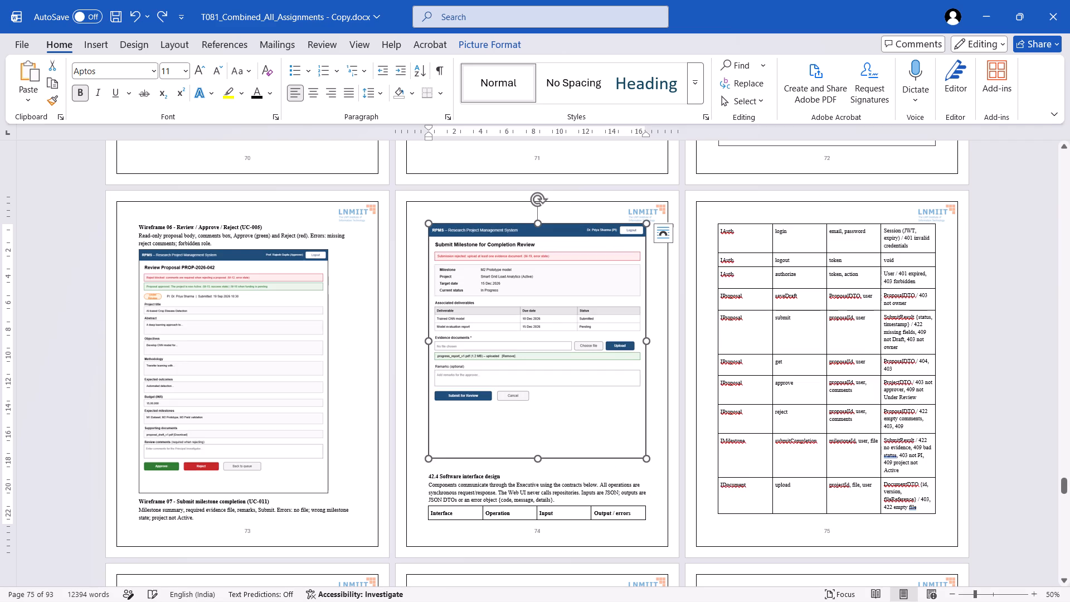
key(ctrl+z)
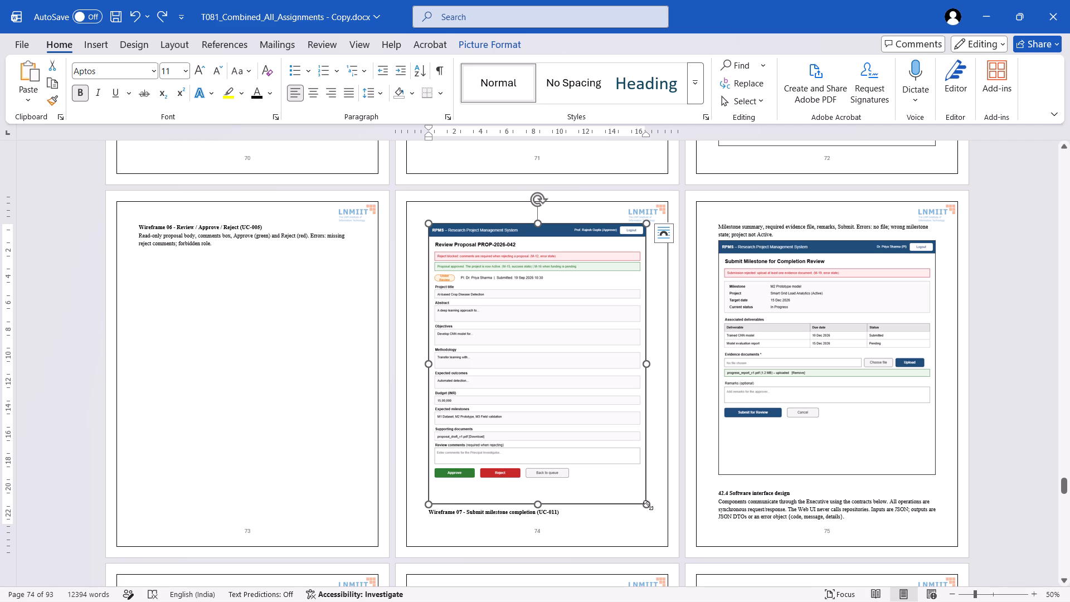
Resize the Wireframe 06 image to fill page 73 beneath its description, with the Wireframe 07 heading starting page 74.
drag(648, 505, 619, 469)
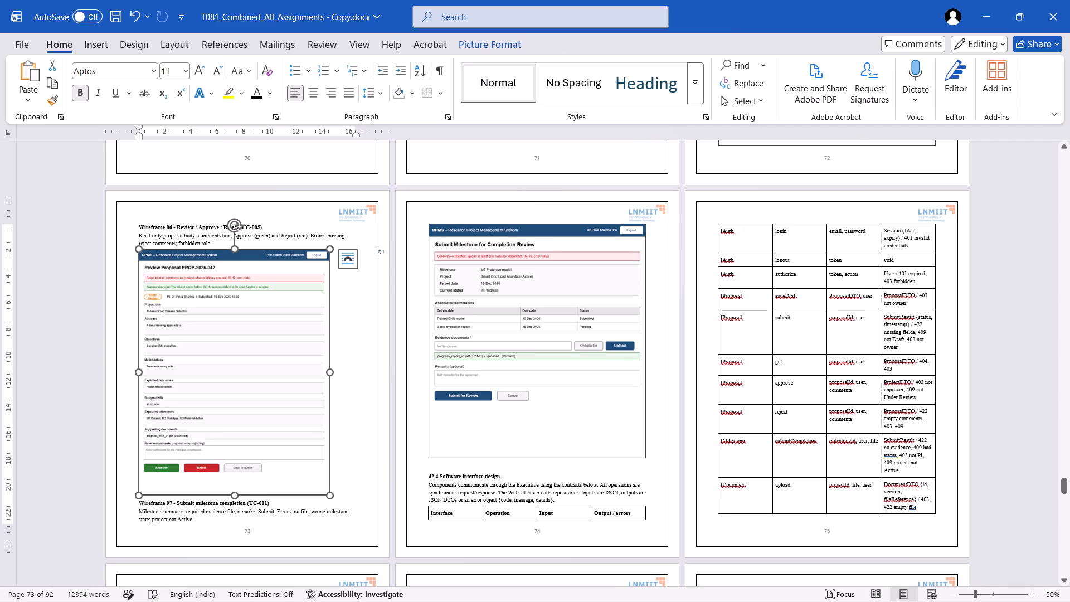
drag(333, 494, 341, 509)
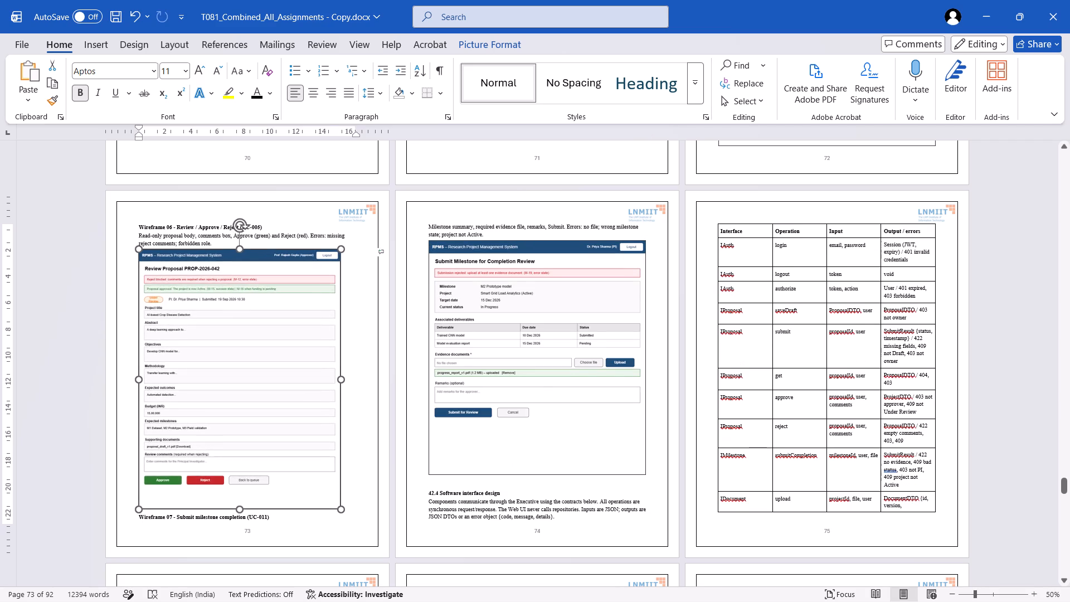
drag(341, 509, 343, 515)
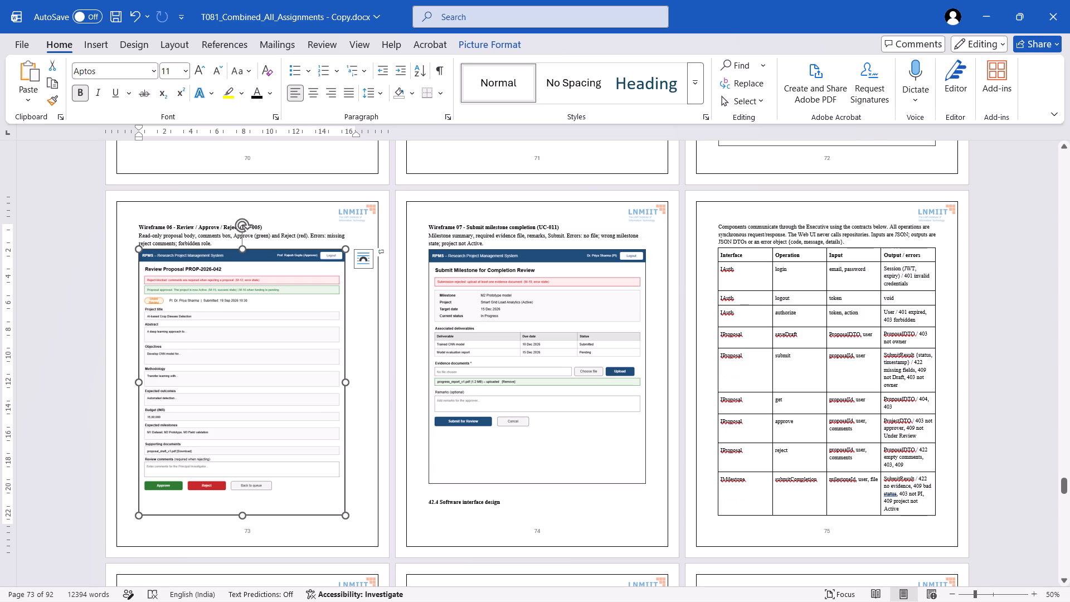
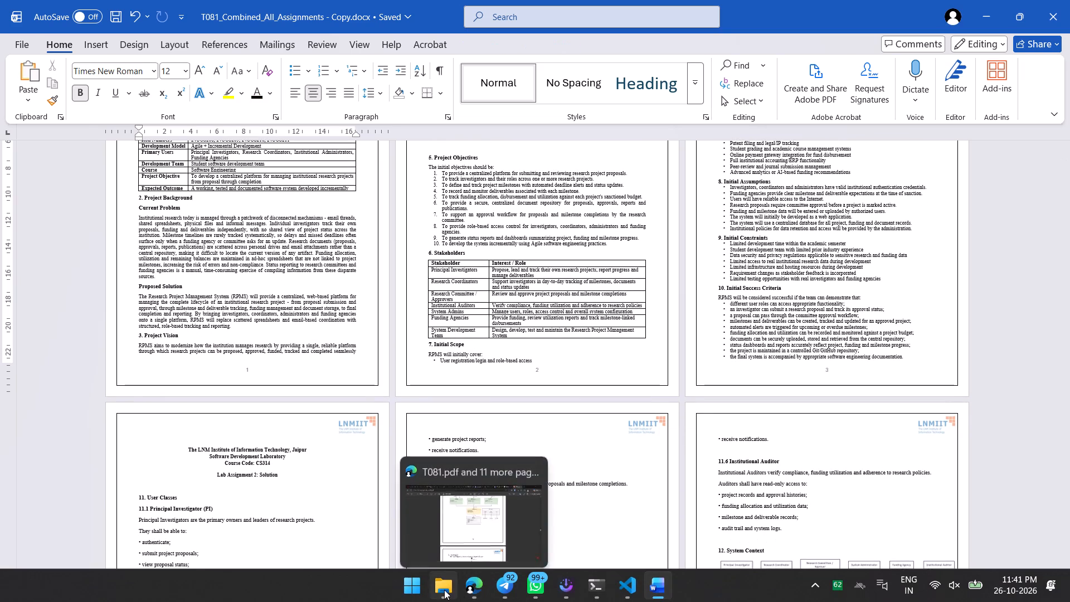
Open T081.pdf from its folder in Edge and close the older duplicate copy of it.
click(444, 590)
double_click(189, 349)
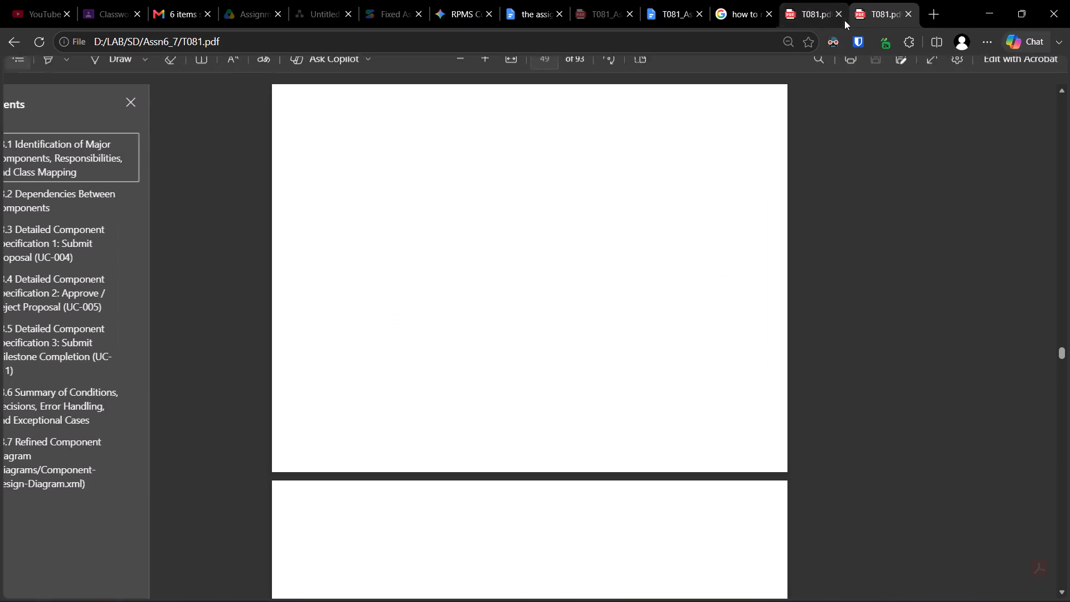
click(838, 13)
Review the Assignment 6 & 7 section of T081.pdf through to the last page, including the AI usage declaration and its table.
scroll(630, 404, down, 19)
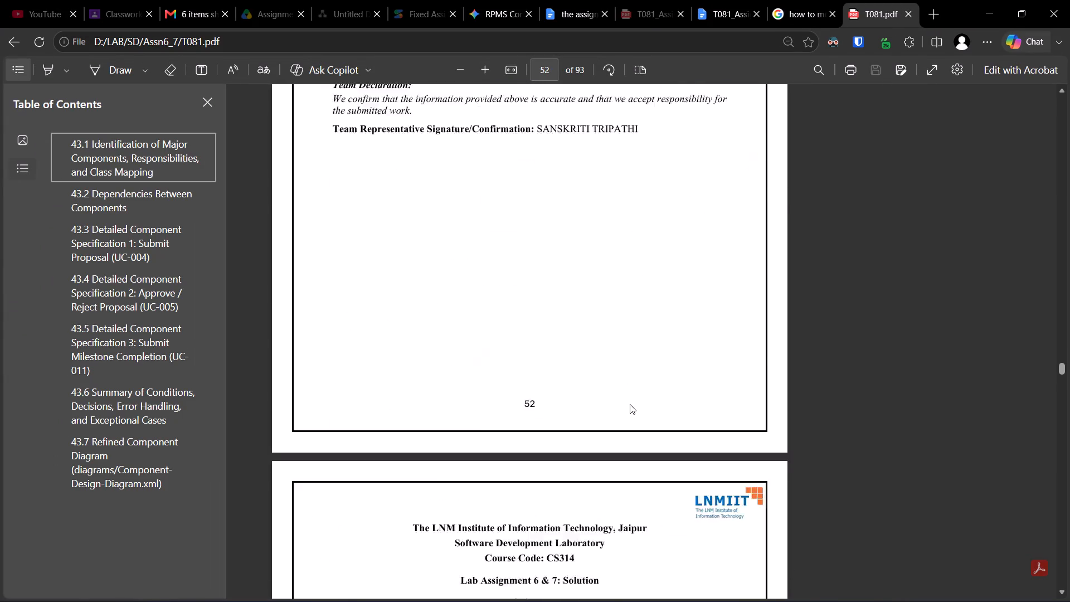
scroll(630, 404, down, 20)
scroll(630, 404, down, 20)
scroll(630, 404, down, 5)
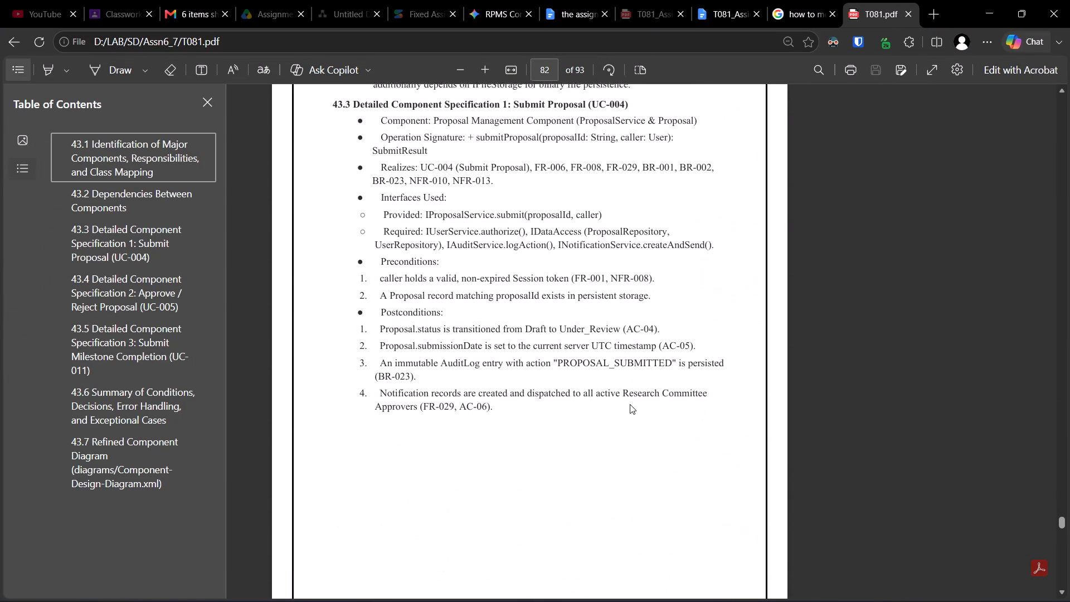
scroll(630, 404, down, 19)
scroll(630, 404, down, 2)
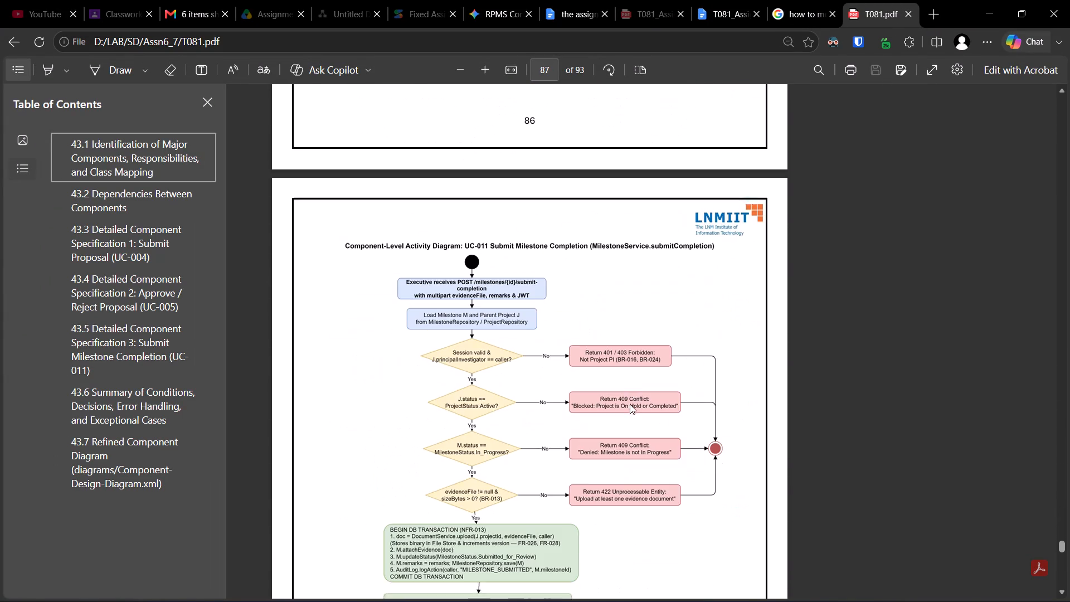
scroll(630, 404, down, 18)
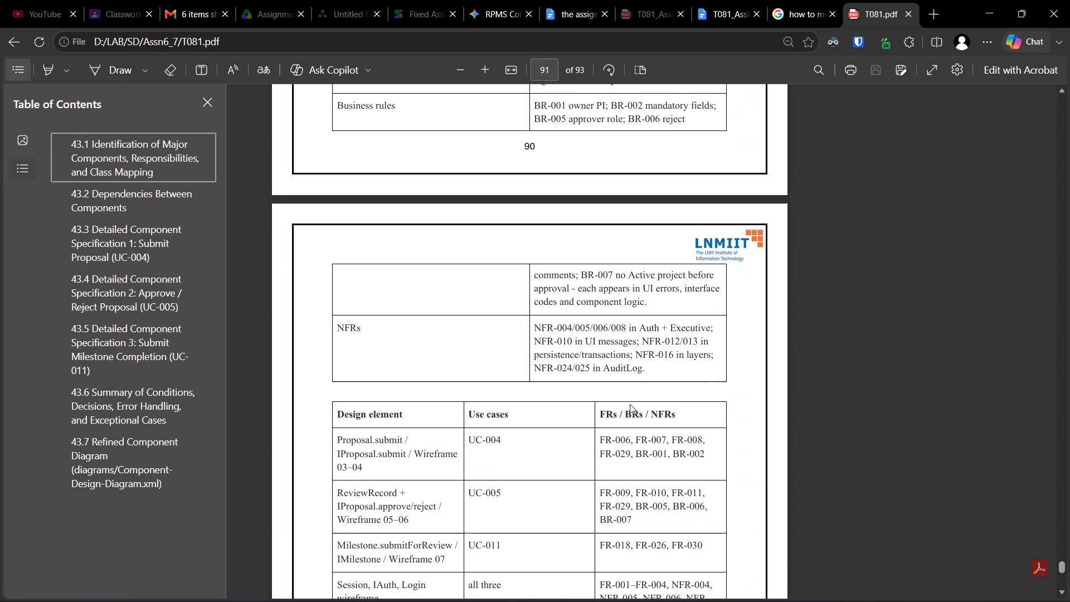
scroll(630, 404, down, 15)
scroll(630, 404, up, 3)
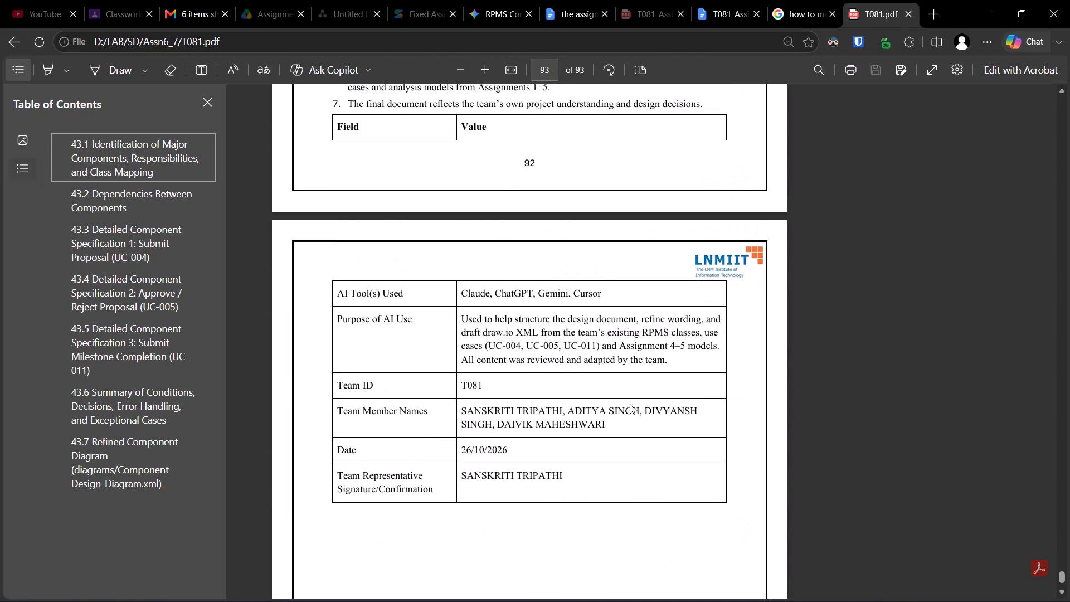
scroll(630, 404, up, 2)
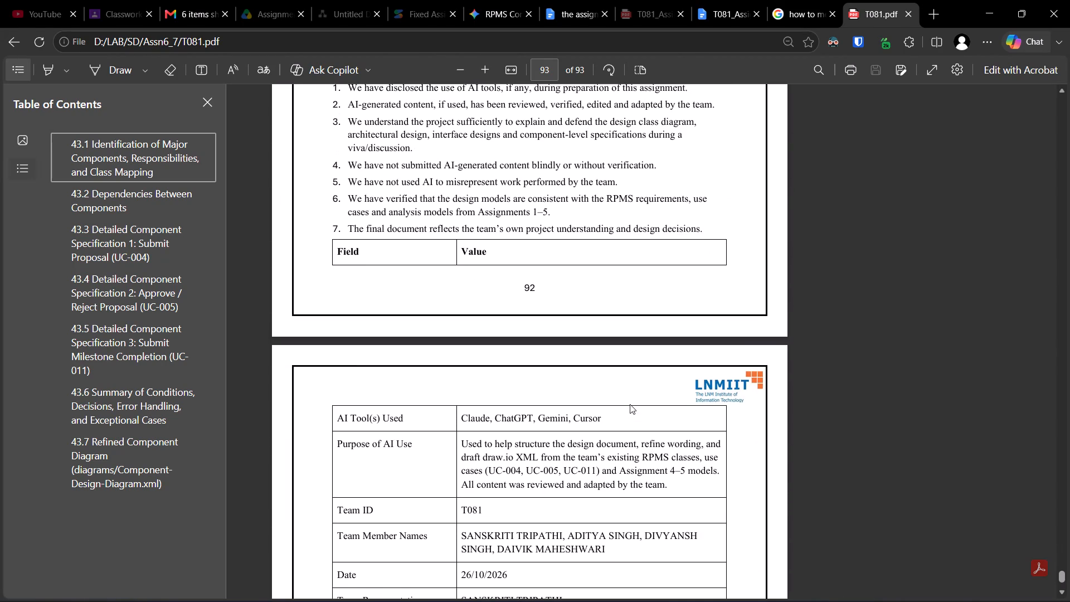
scroll(630, 404, up, 1)
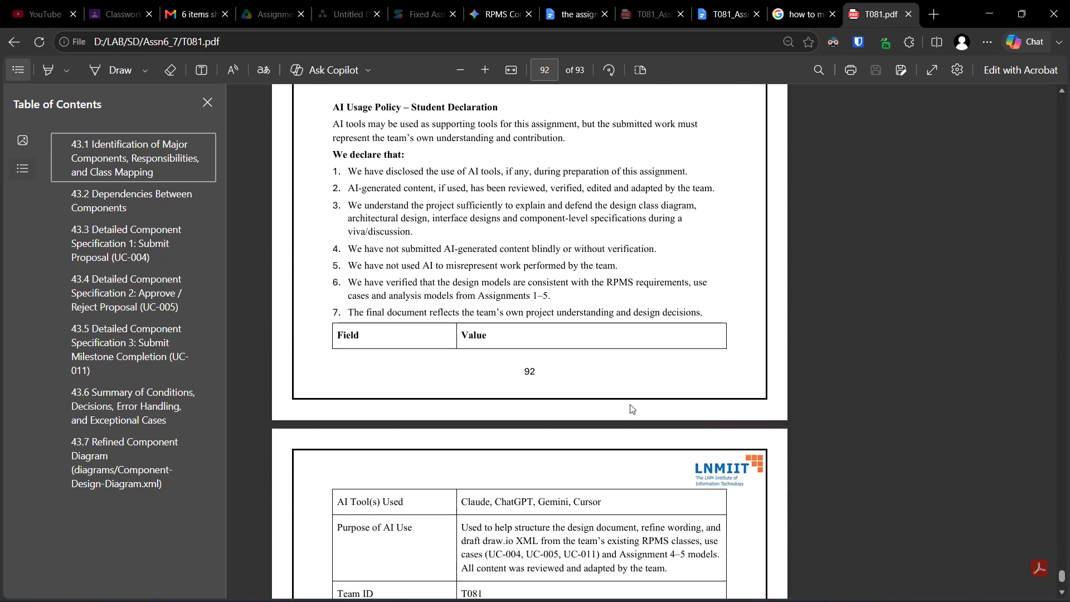
Examine T081.pdf backwards from page 92 to the Wireframe 06 and 07 pages for gaps, split tables and diagram placement.
scroll(630, 404, up, 9)
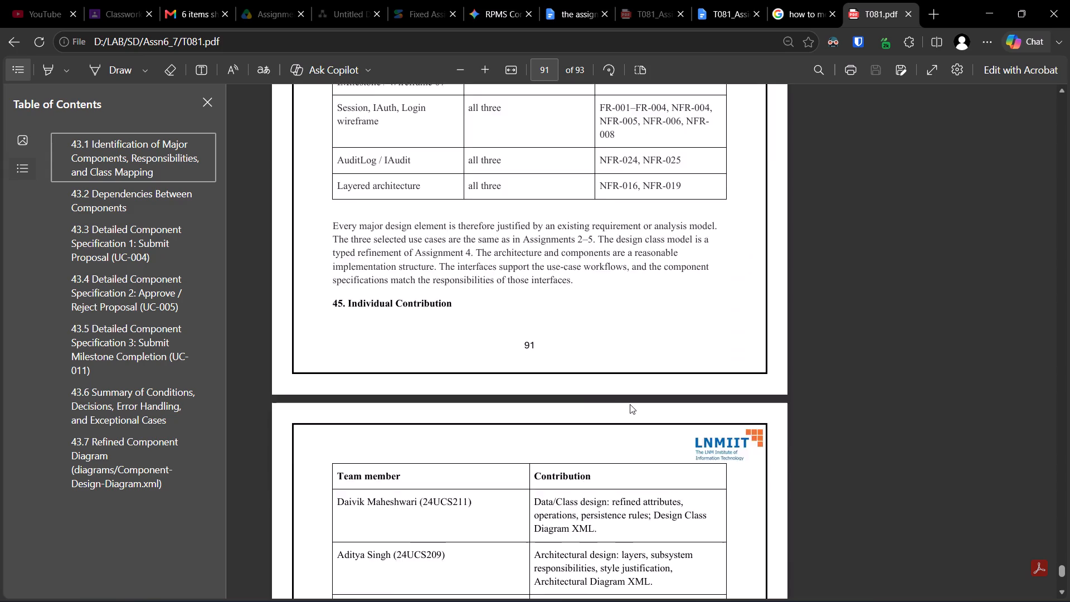
scroll(630, 404, up, 13)
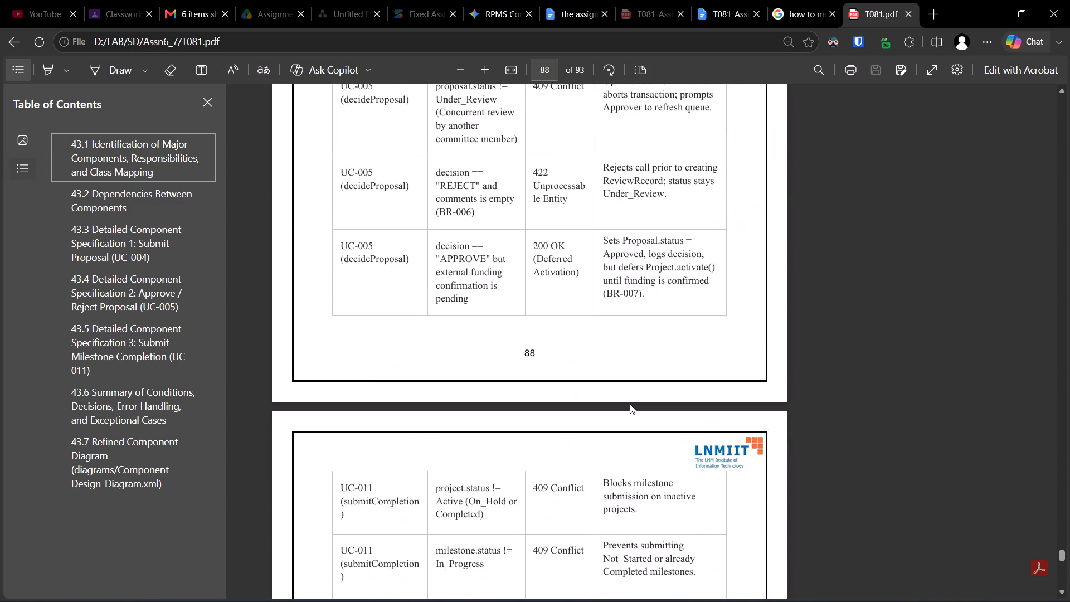
scroll(630, 404, up, 11)
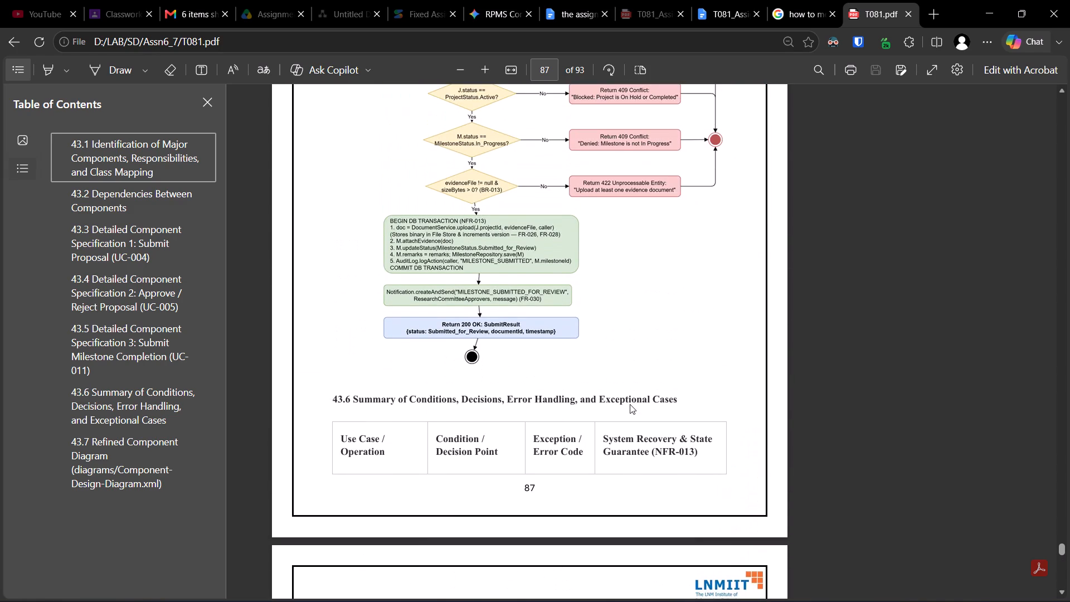
scroll(630, 404, down, 2)
scroll(630, 404, up, 2)
scroll(612, 293, up, 3)
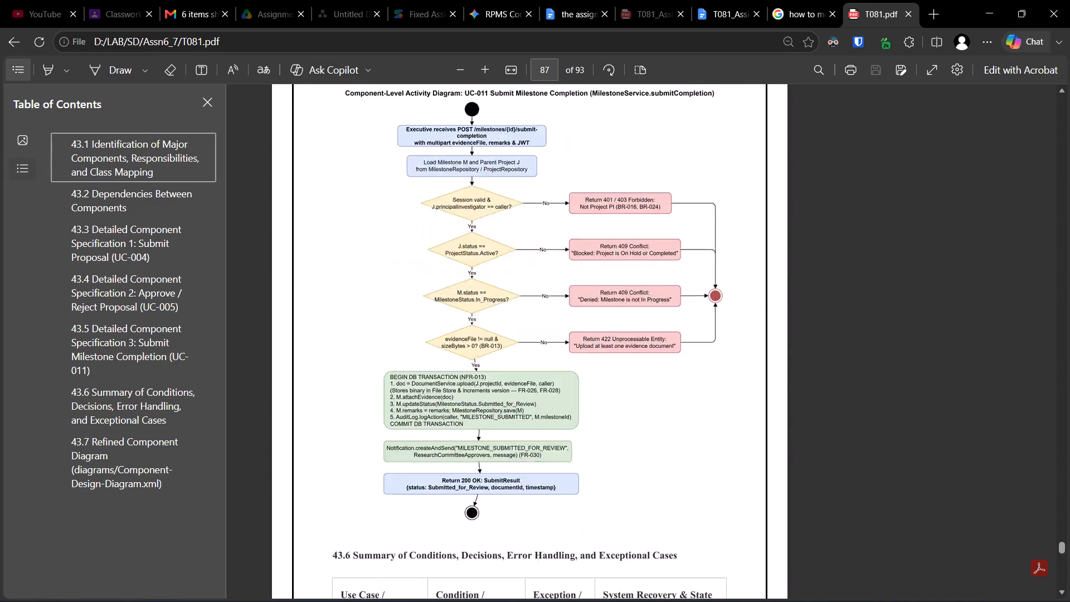
scroll(612, 293, up, 17)
scroll(612, 293, up, 5)
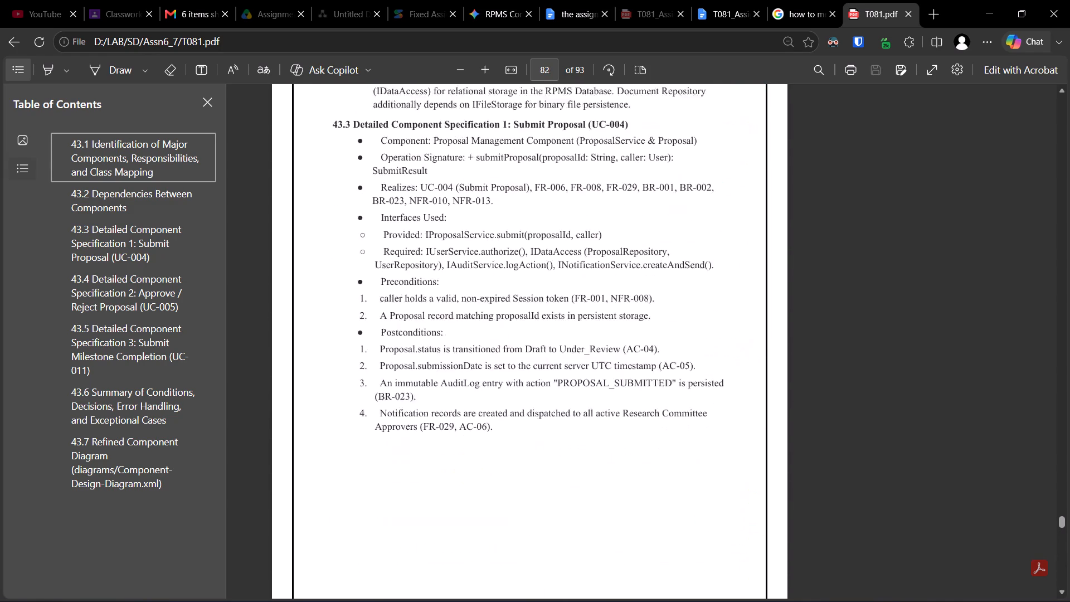
scroll(612, 293, up, 18)
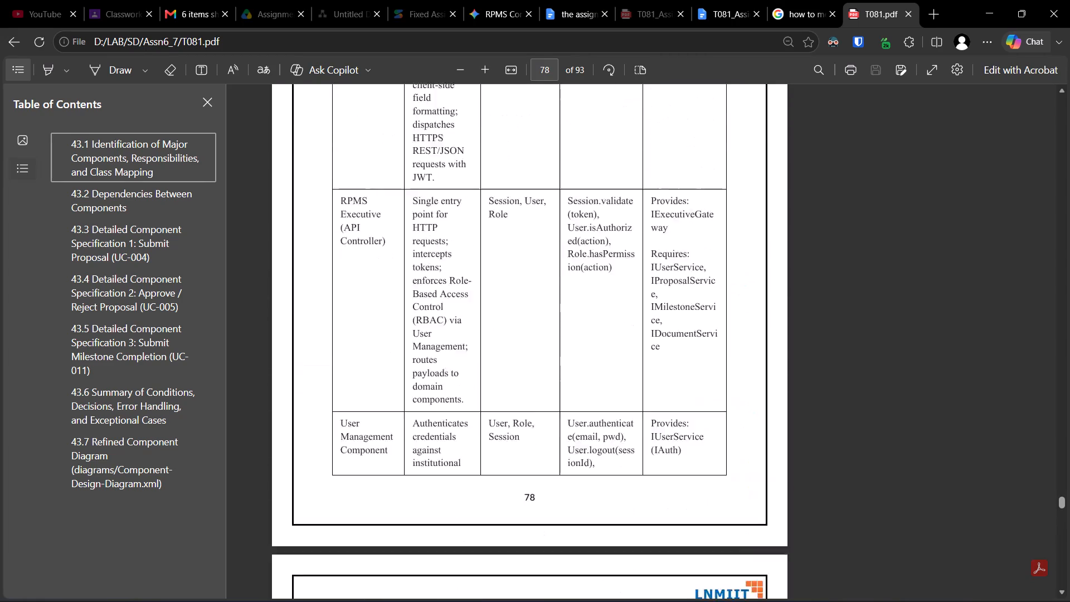
scroll(612, 293, up, 6)
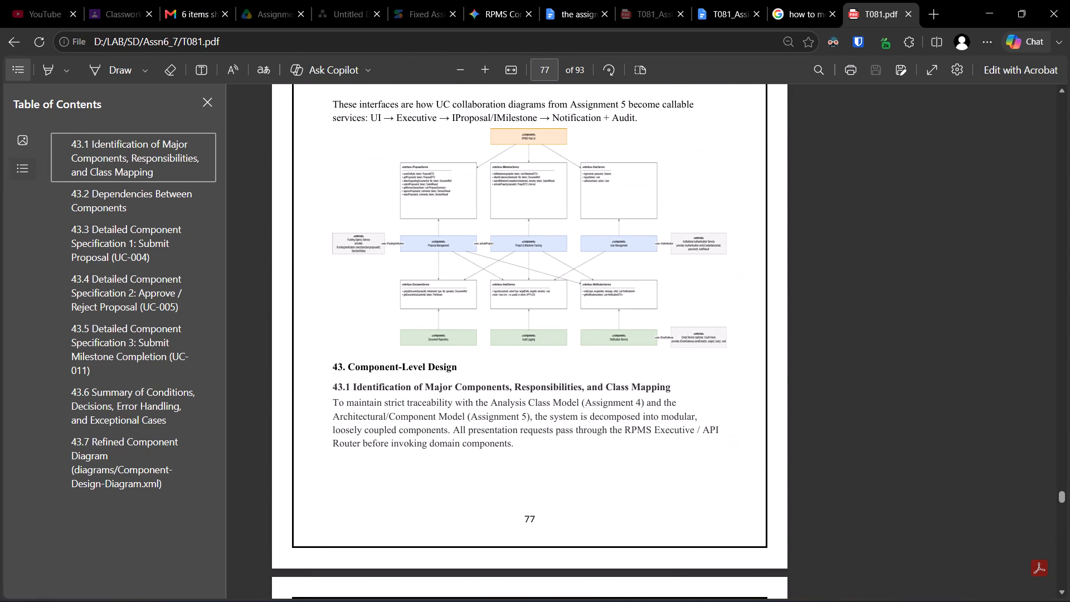
scroll(612, 293, up, 14)
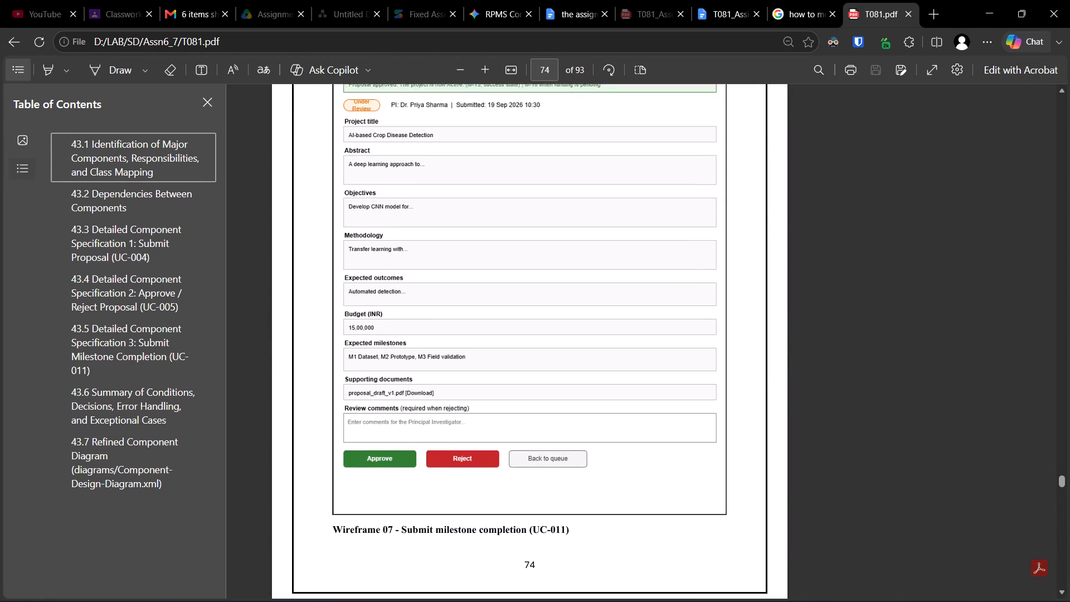
scroll(612, 293, up, 2)
scroll(612, 293, down, 4)
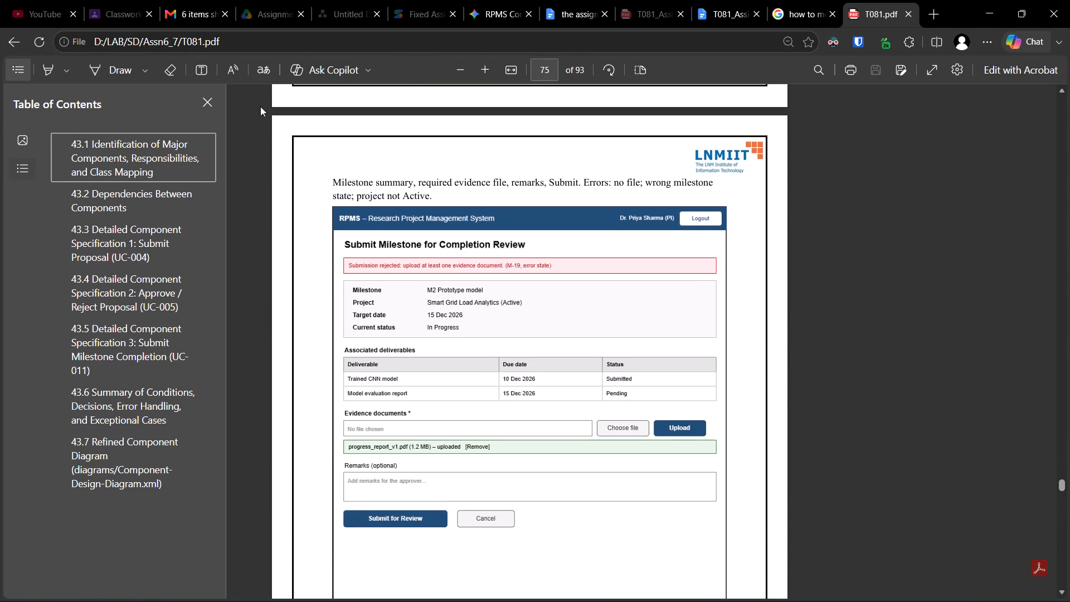
Go to section 43.1 in T081.pdf and examine the layout of pages 75 to 78 around the component table's start.
click(132, 149)
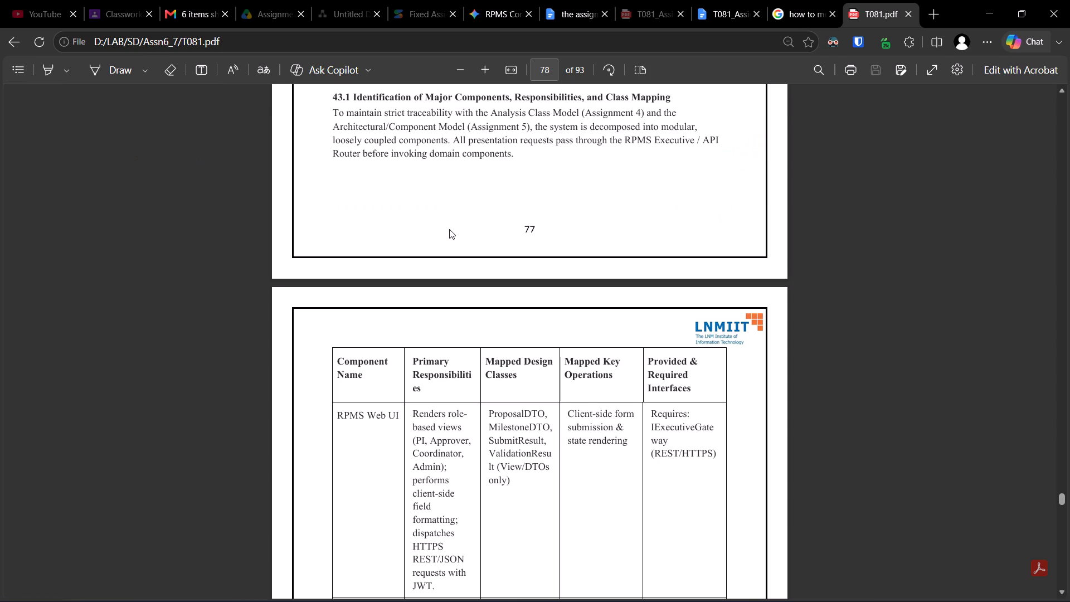
scroll(449, 229, up, 5)
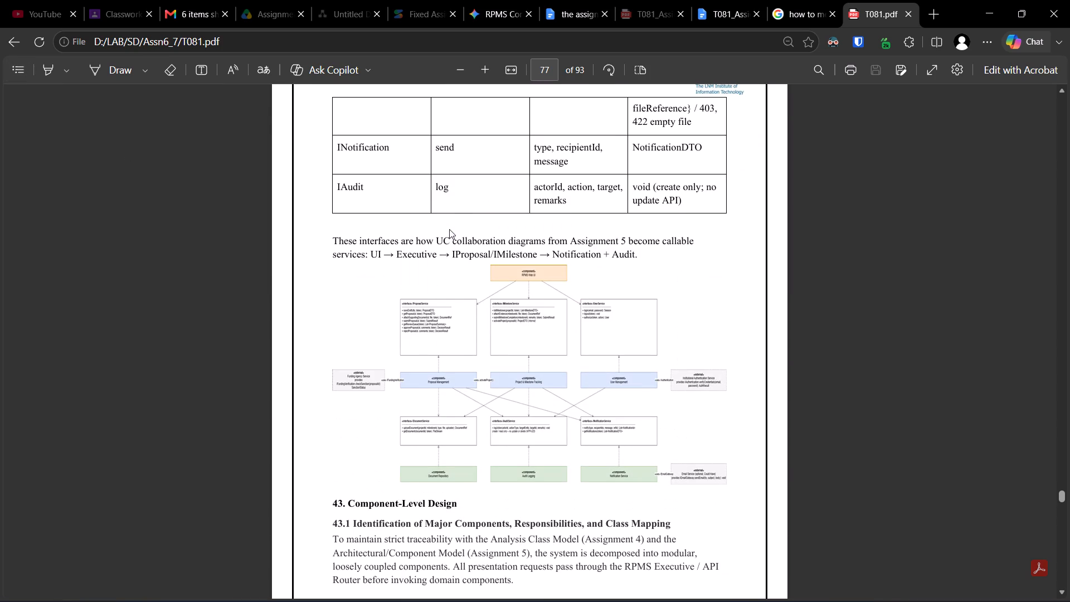
scroll(449, 229, up, 9)
scroll(449, 229, down, 4)
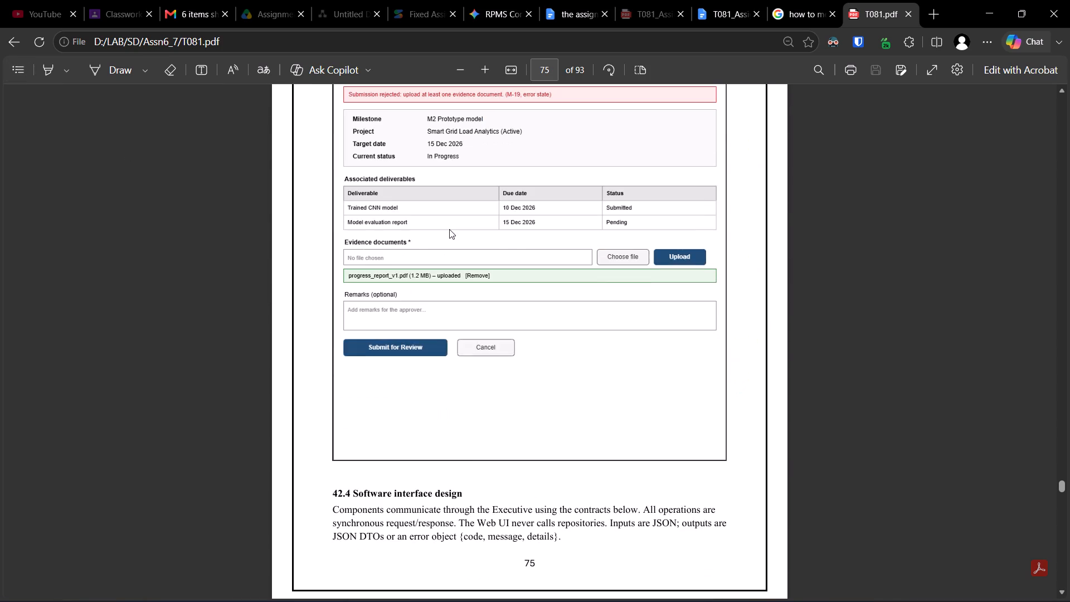
scroll(449, 229, down, 11)
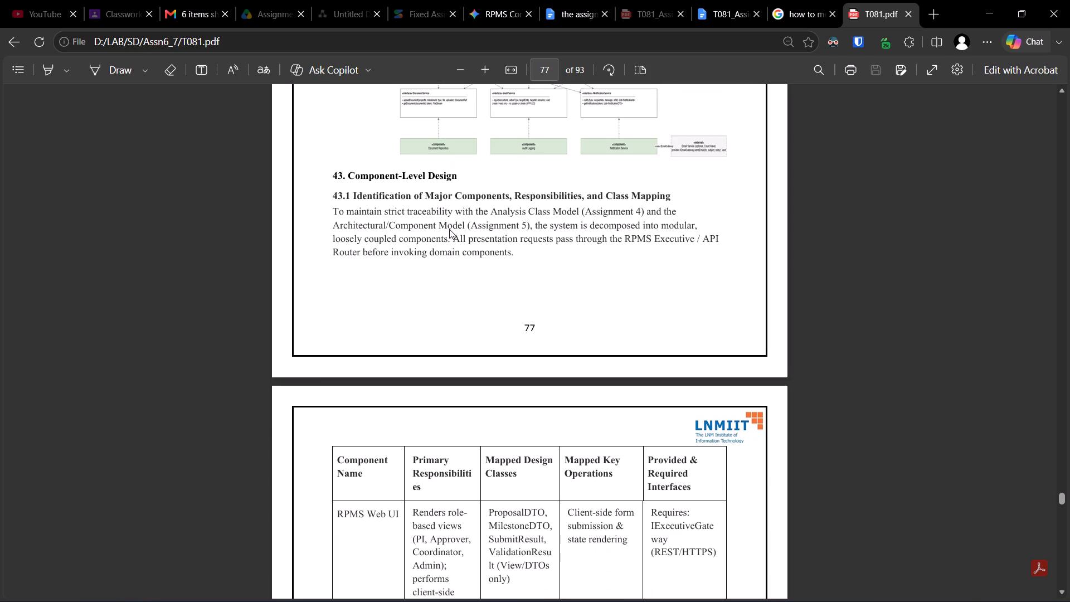
scroll(449, 229, down, 4)
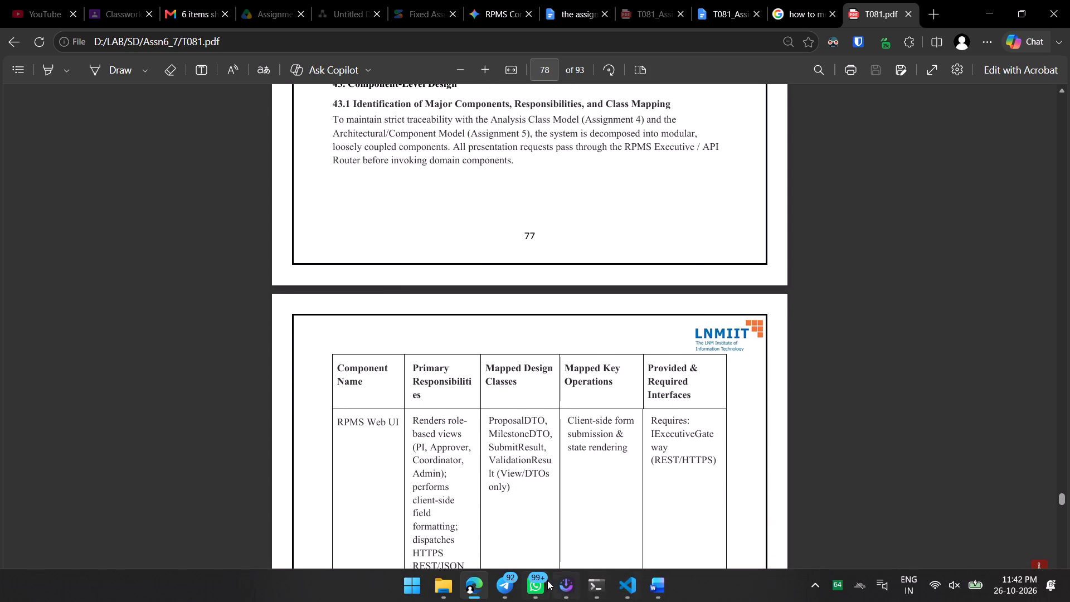
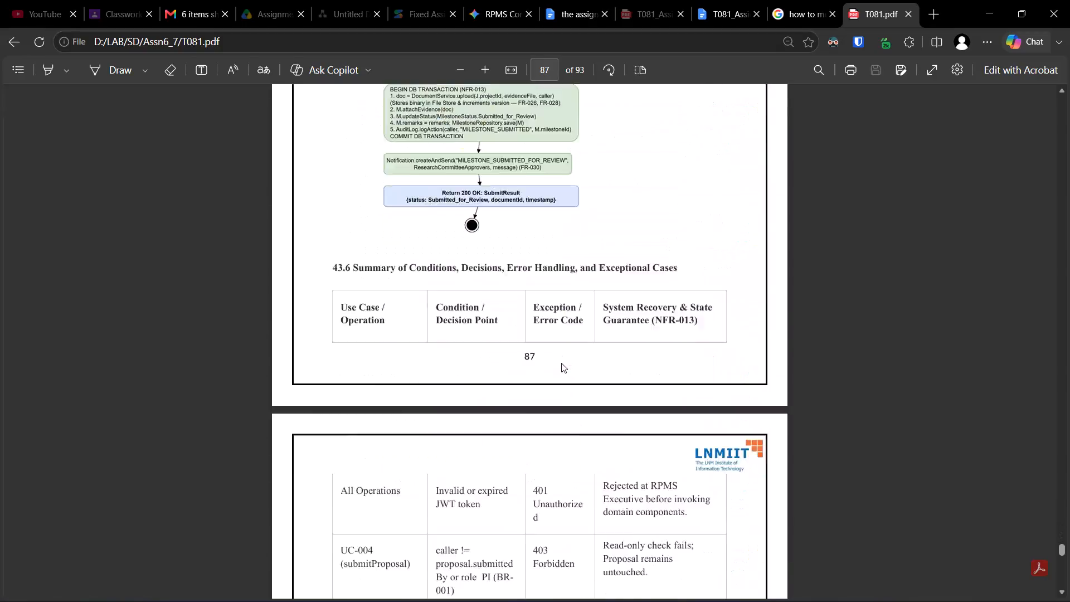
Switch to the combined document in Word and examine its last pages, 86 to 92, for gaps and split tables.
scroll(561, 363, down, 19)
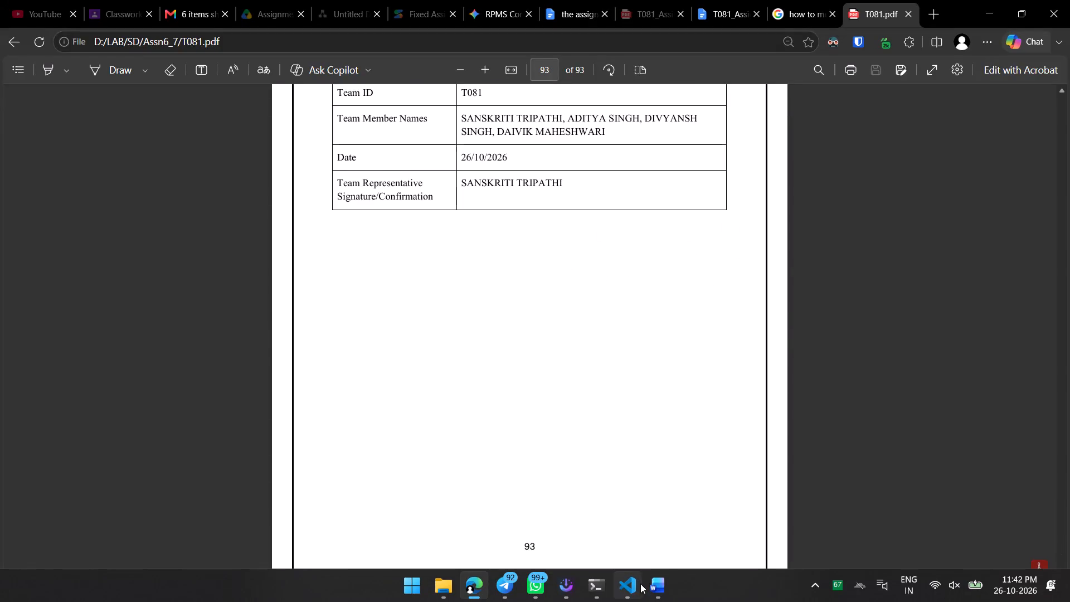
click(654, 585)
scroll(551, 371, down, 20)
scroll(551, 371, down, 20)
scroll(551, 371, down, 20)
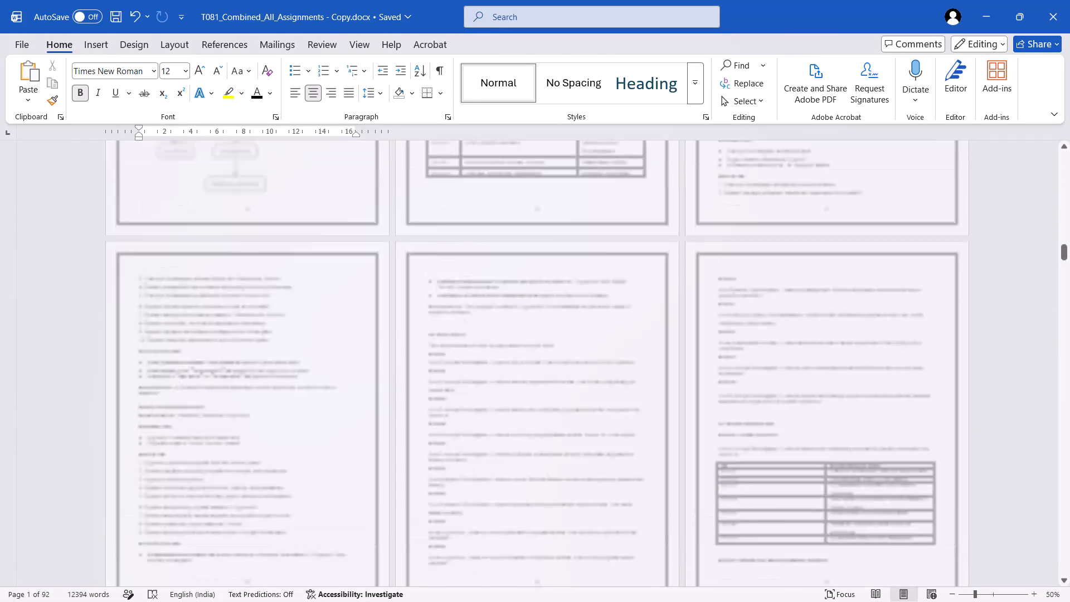
scroll(824, 343, down, 20)
scroll(824, 343, down, 20)
scroll(824, 343, down, 20)
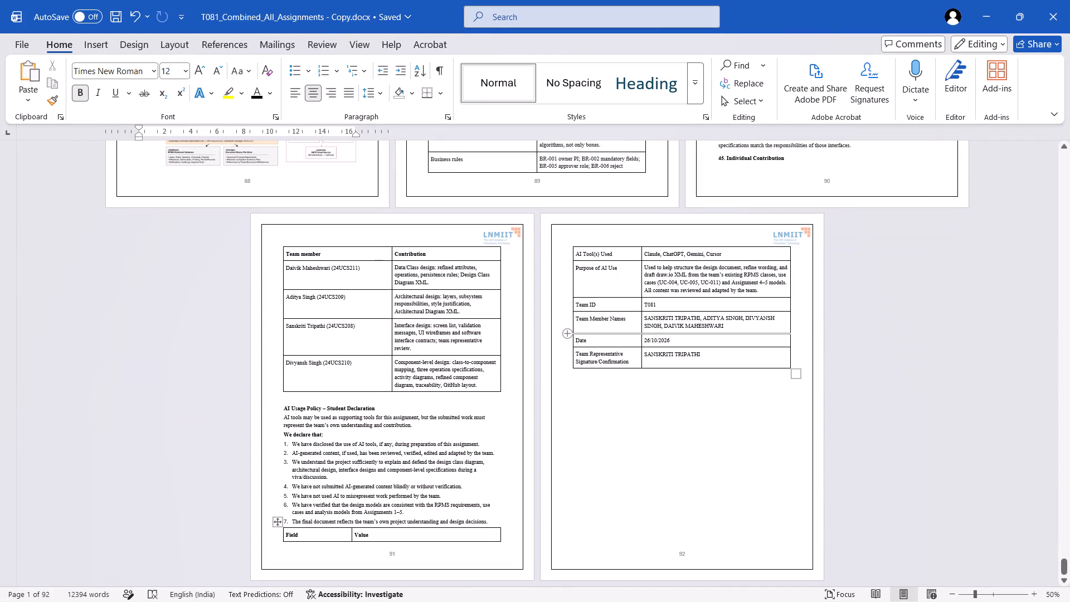
scroll(443, 370, down, 7)
scroll(425, 366, up, 15)
scroll(760, 339, up, 1)
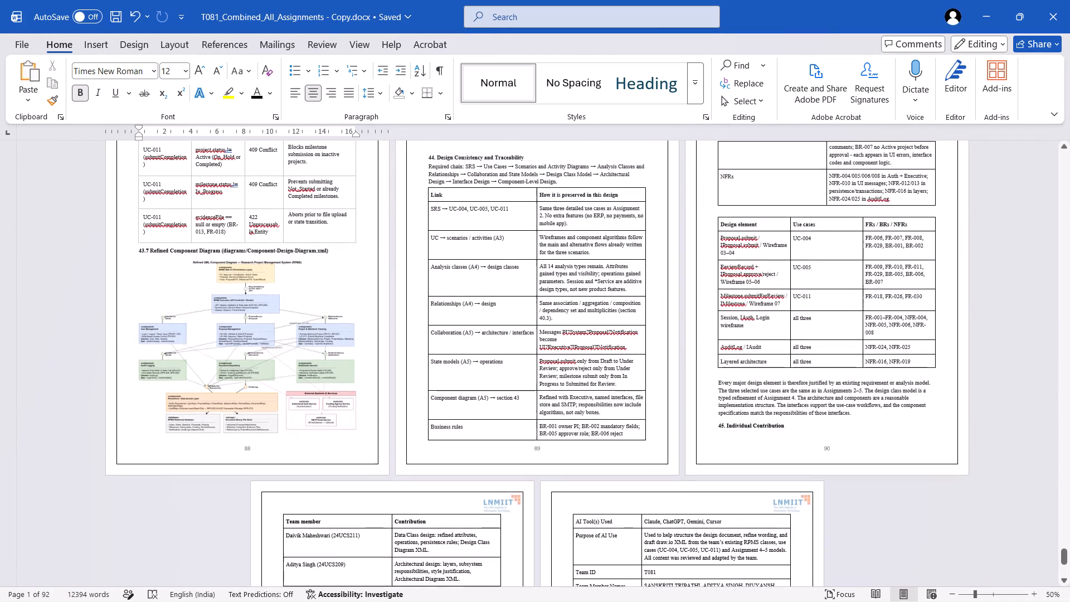
scroll(753, 339, up, 13)
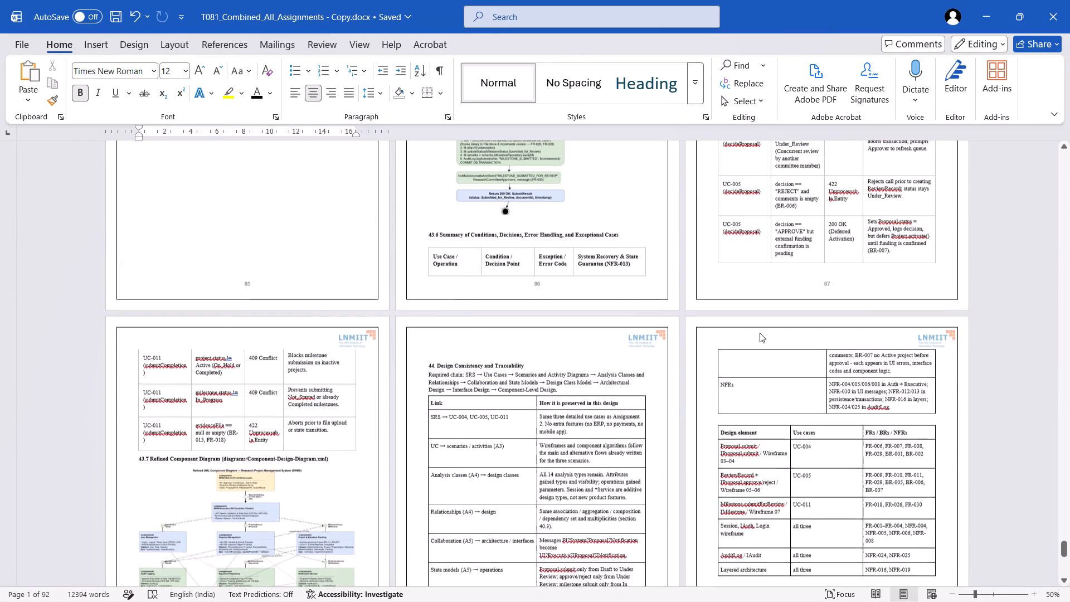
scroll(760, 333, down, 19)
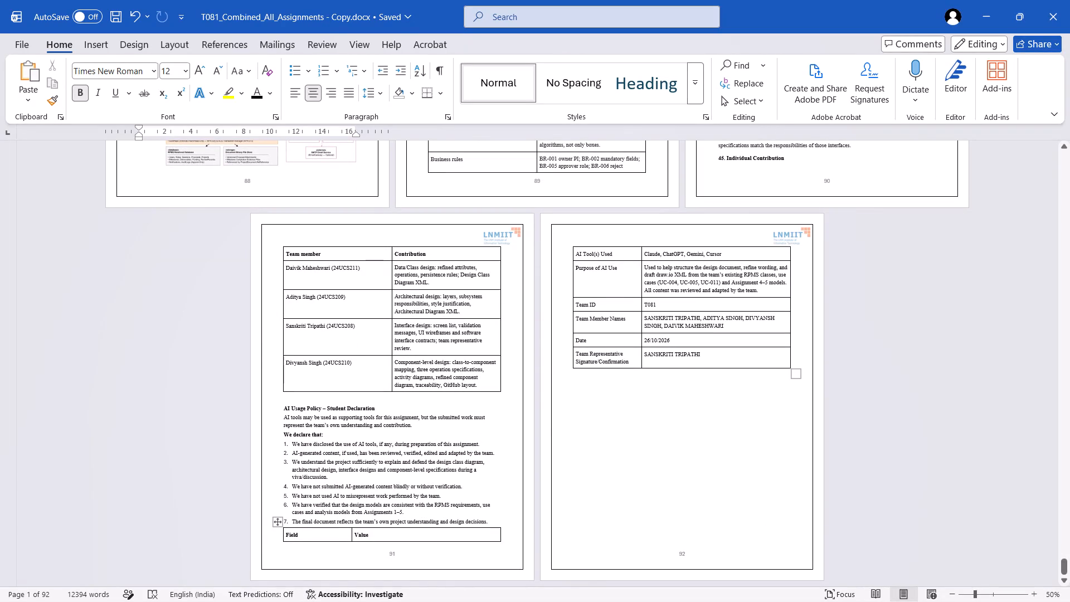
Clear the Field and Value header texts from the AI usage table's first row at the bottom of page 91.
click(321, 538)
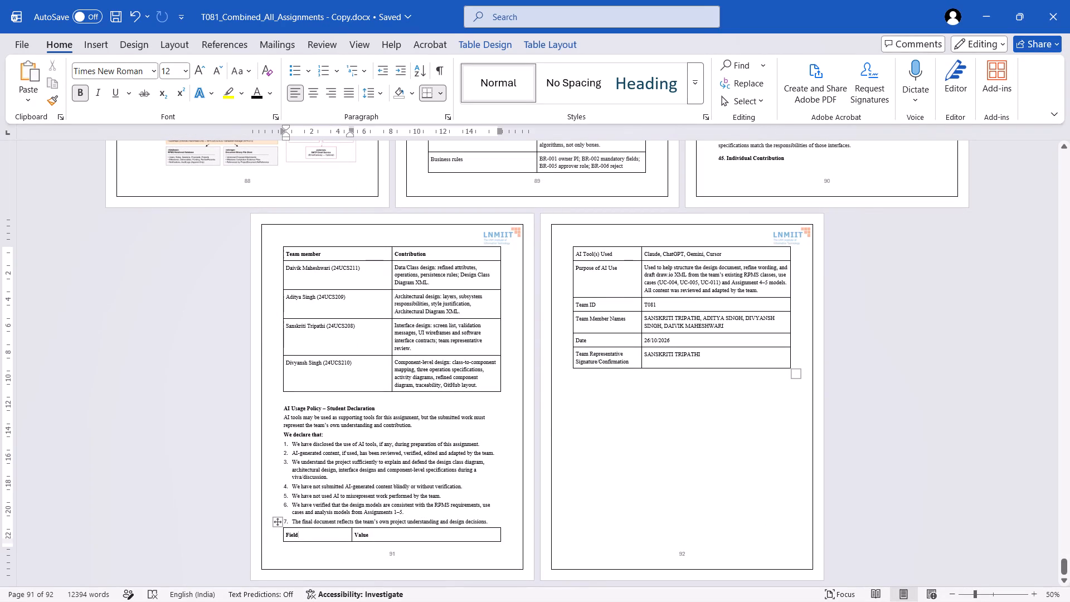
key(BackSpace)
key(BackSpace)
key(BackSpace)
key(BackSpace)
key(BackSpace)
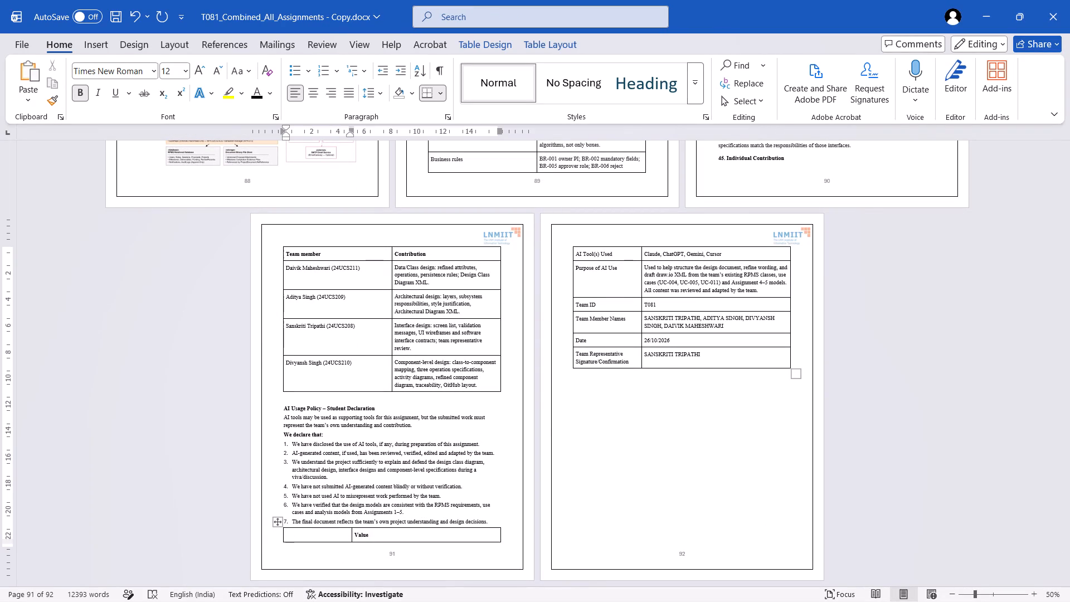
click(388, 538)
key(BackSpace)
key(BackSpace)
key(BackSpace)
key(BackSpace)
key(BackSpace)
key(BackSpace)
key(BackSpace)
click(305, 538)
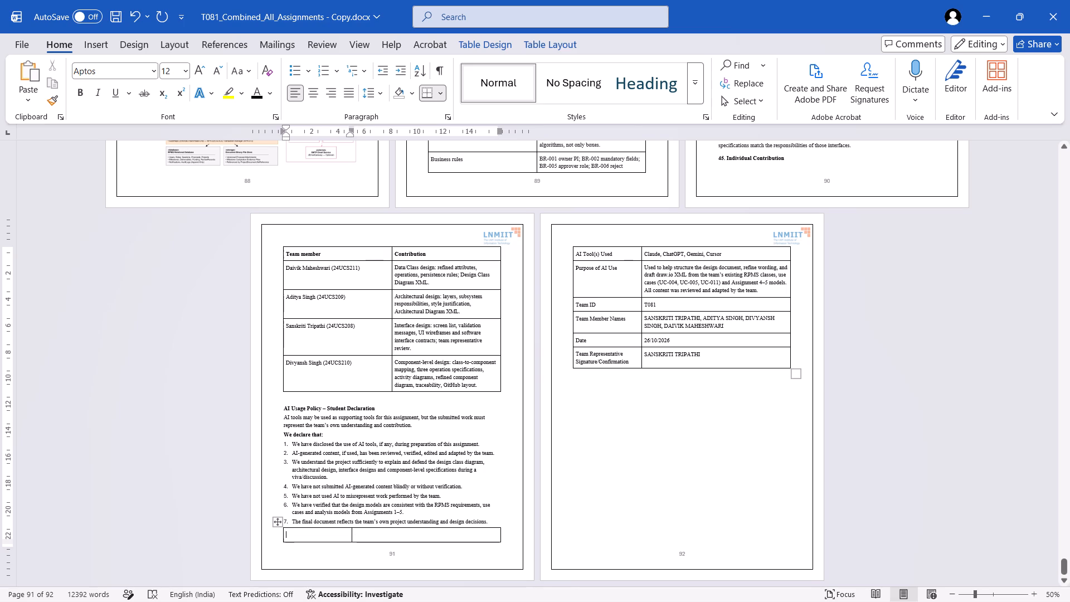
right_click(307, 536)
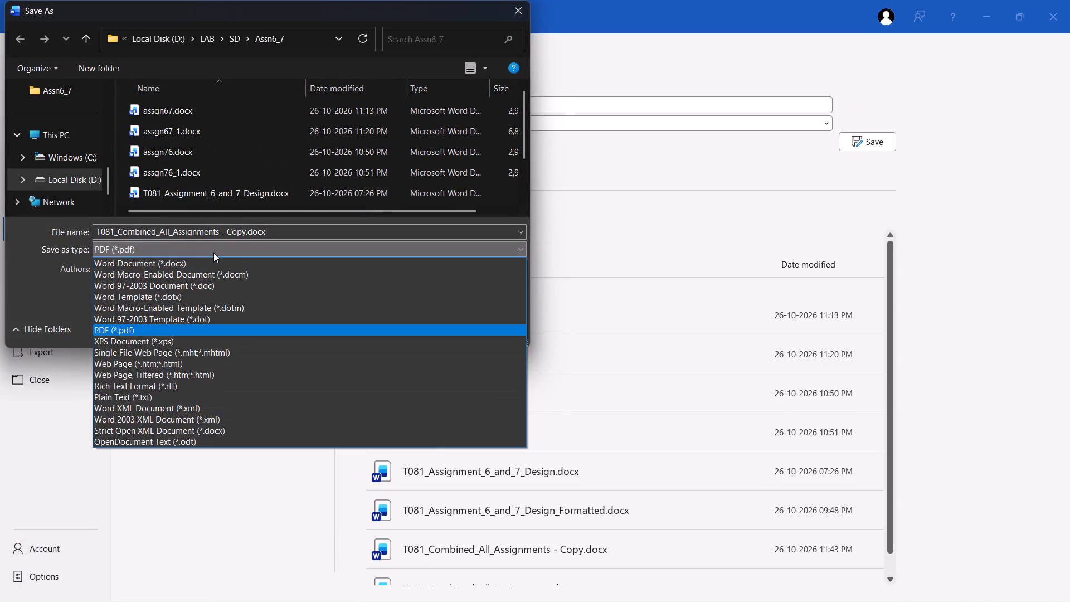
Save the combined document as a PDF in the Assn6_7 folder, overwriting the existing T081.pdf.
key(Return)
click(213, 134)
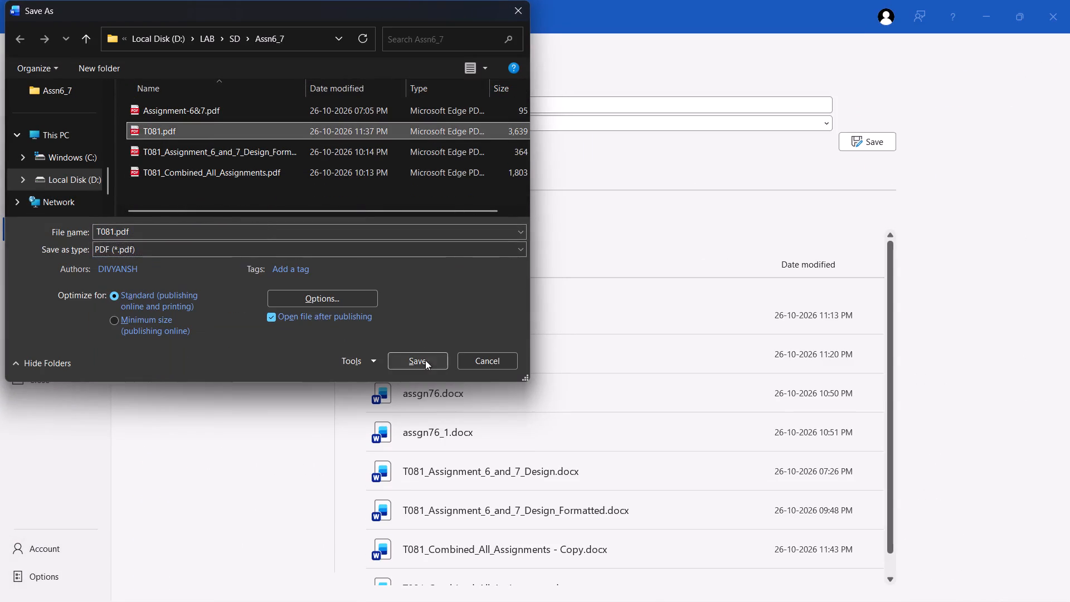